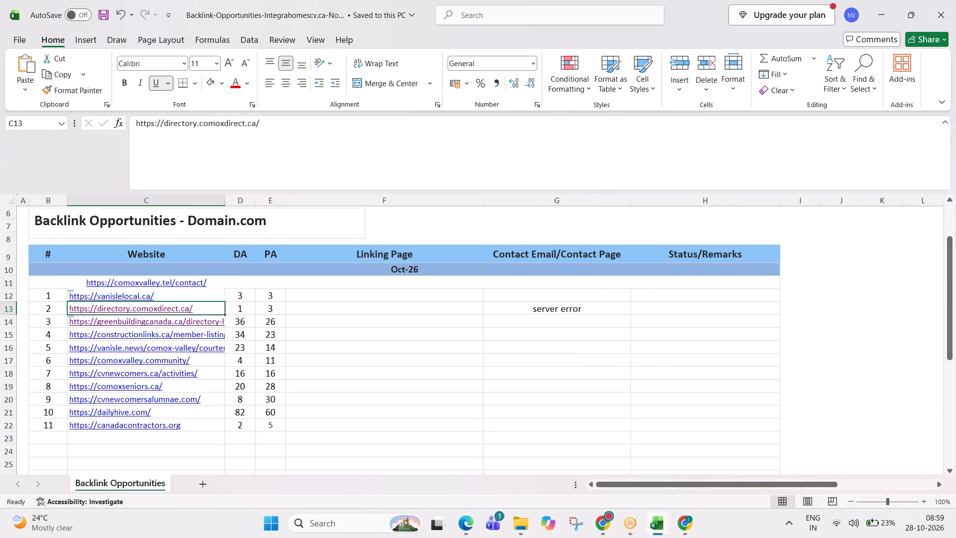
Switch to Chrome, copy the directory.comoxdirect.ca address, try loading it in an Incognito window, and close that window.
{"action": "left_click", "coordinate": [208, 285]}
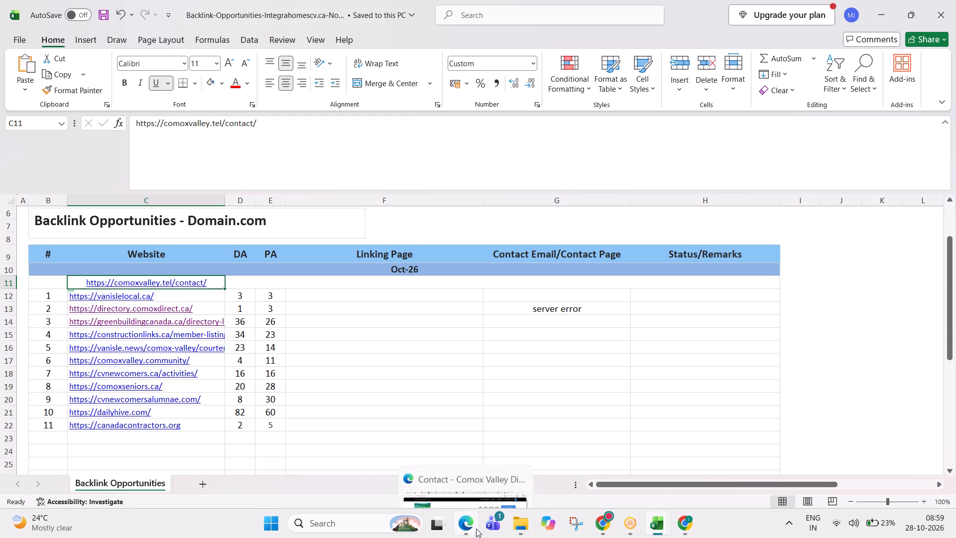
{"action": "left_click", "coordinate": [603, 529]}
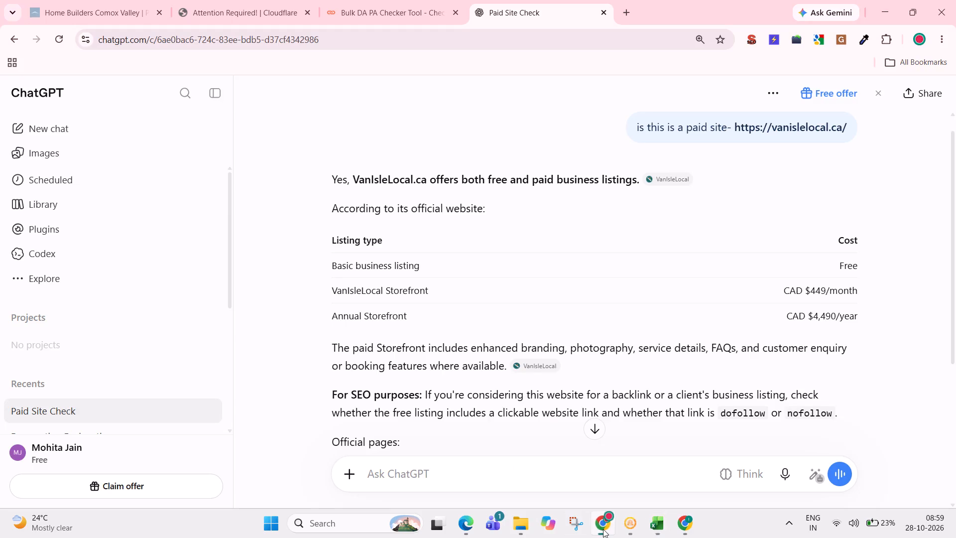
{"action": "left_click", "coordinate": [388, 0]}
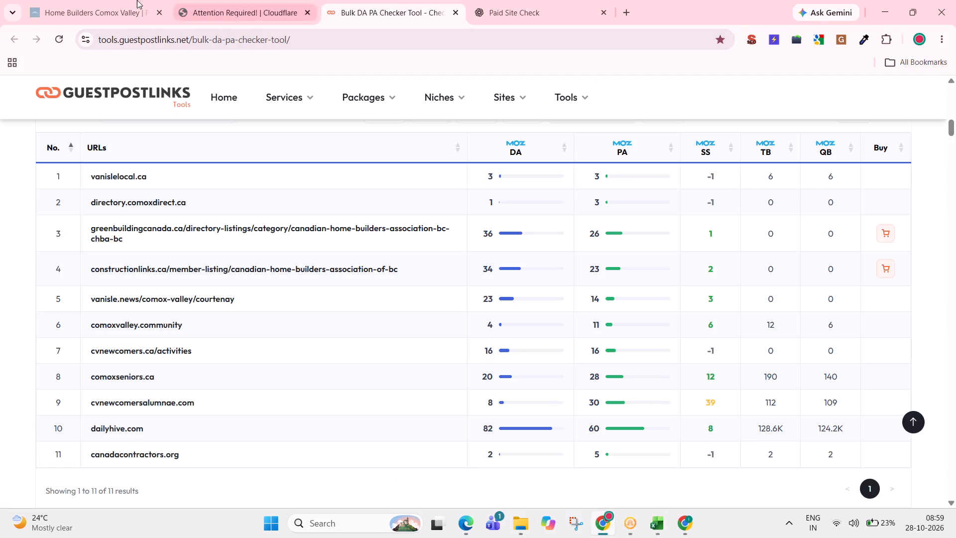
{"action": "left_click", "coordinate": [124, 0]}
{"action": "left_click", "coordinate": [235, 0]}
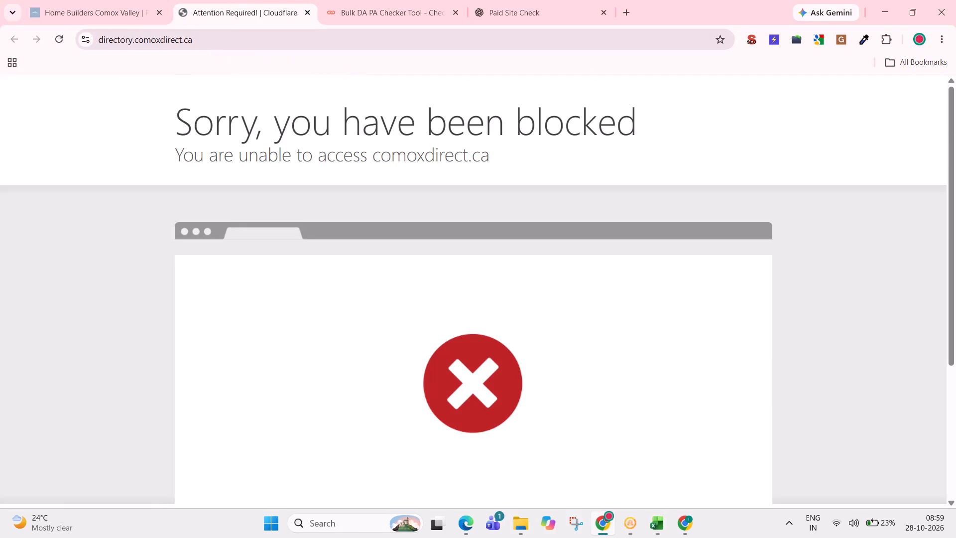
{"action": "left_click", "coordinate": [196, 37]}
{"action": "key", "text": "ctrl+c"}
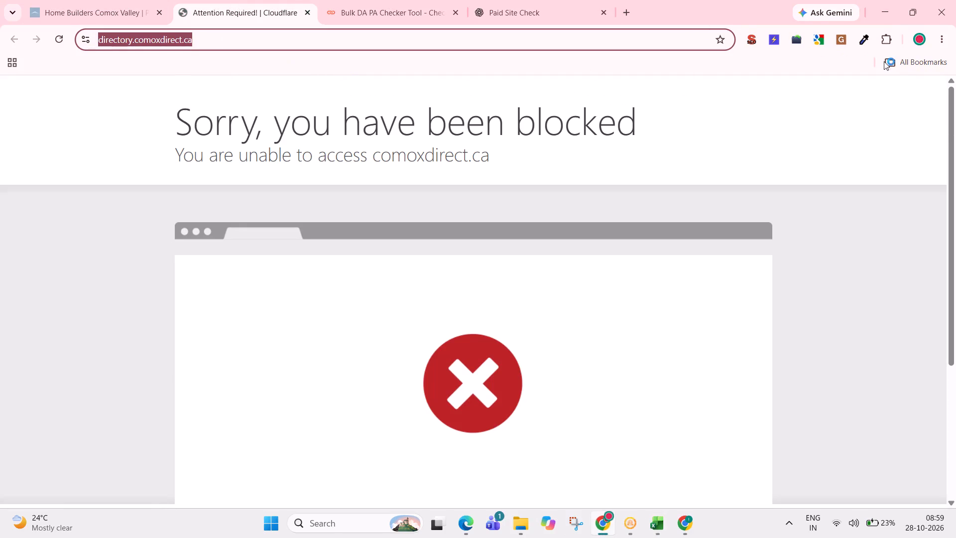
{"action": "left_click", "coordinate": [922, 35]}
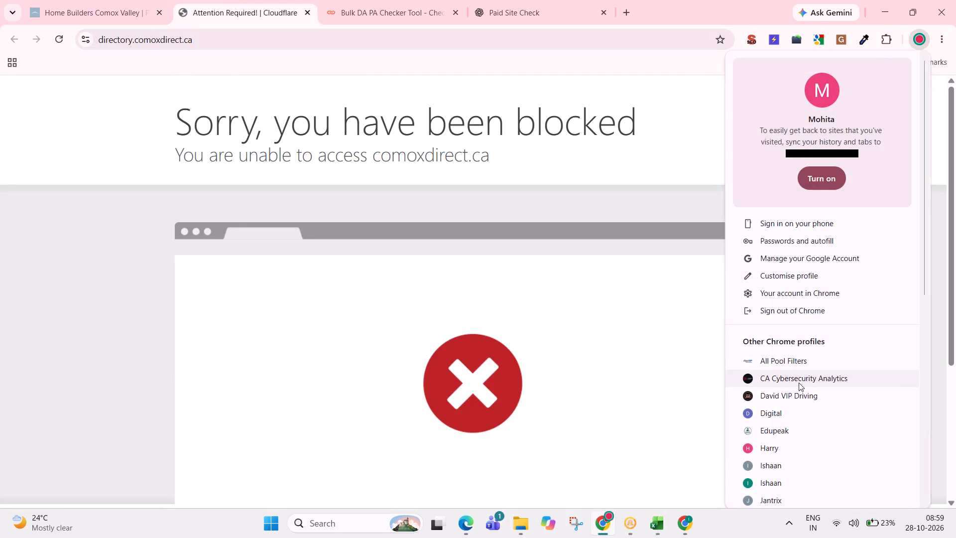
{"action": "scroll", "coordinate": [794, 409], "scroll_direction": "down", "scroll_amount": 5}
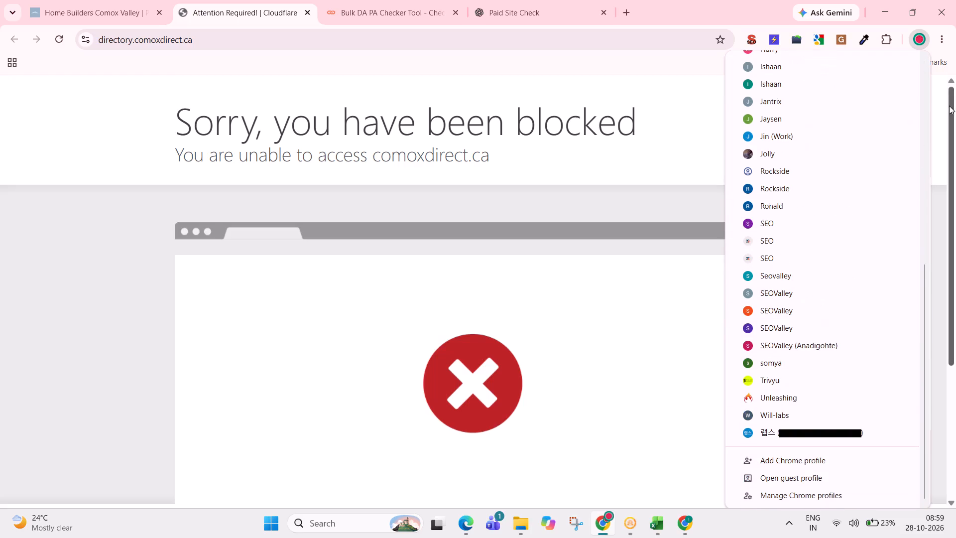
{"action": "left_click", "coordinate": [942, 37]}
{"action": "left_click", "coordinate": [854, 103]}
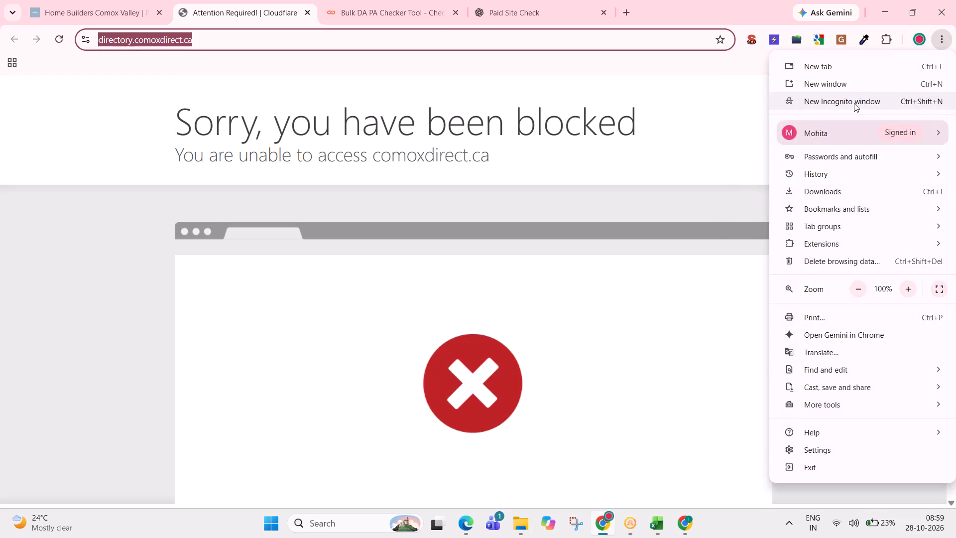
{"action": "key", "text": "ctrl+v"}
{"action": "key", "text": "Return"}
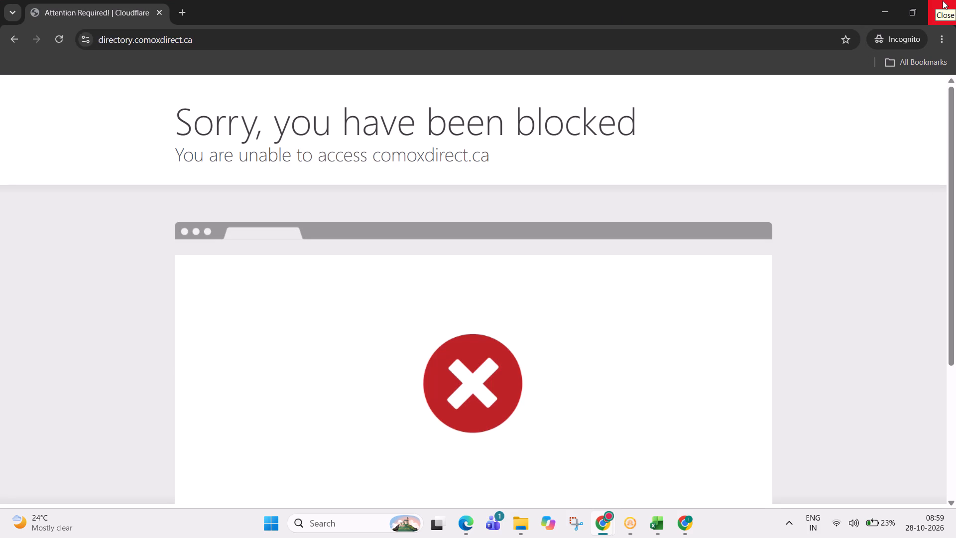
{"action": "left_click", "coordinate": [943, 0]}
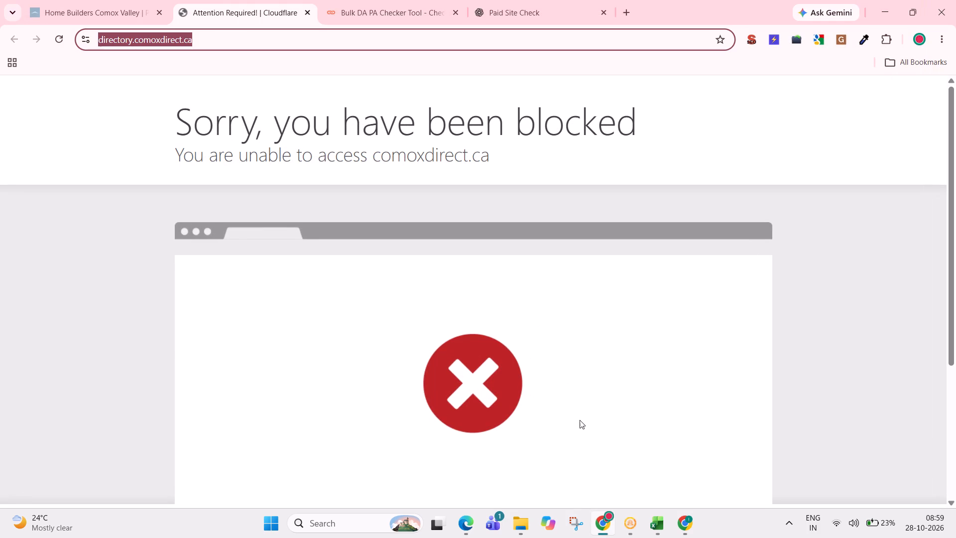
Switch to the other Chrome window and dismiss the newsletter pop-up on the Green Building Canada listing page.
{"action": "left_click", "coordinate": [689, 531]}
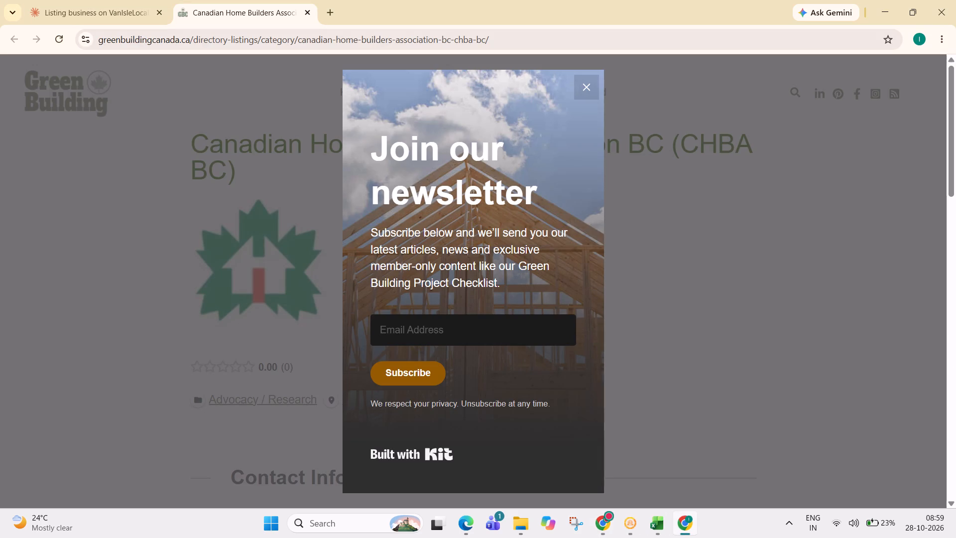
{"action": "left_click", "coordinate": [586, 85]}
Copy the comoxvalley.tel/contact/ link from the Backlink Opportunities workbook in Excel and open it in a new Chrome tab.
{"action": "left_click", "coordinate": [653, 523]}
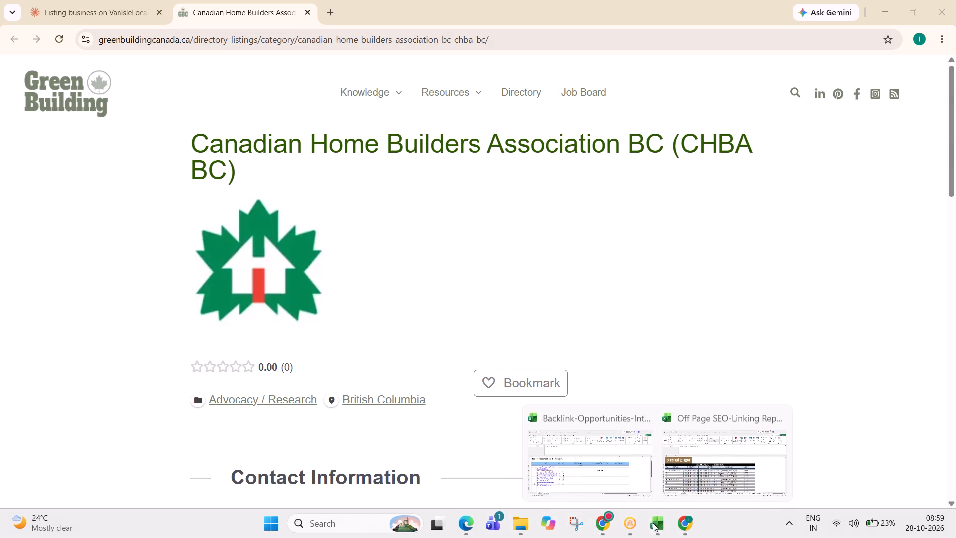
{"action": "left_click", "coordinate": [609, 456]}
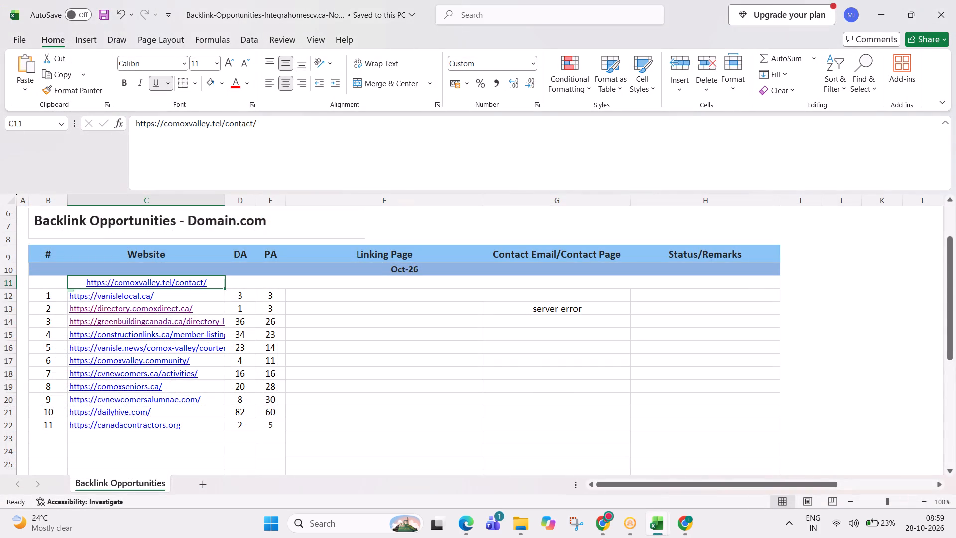
{"action": "key", "text": "Return"}
{"action": "key", "text": "Up"}
{"action": "key", "text": "ctrl+c"}
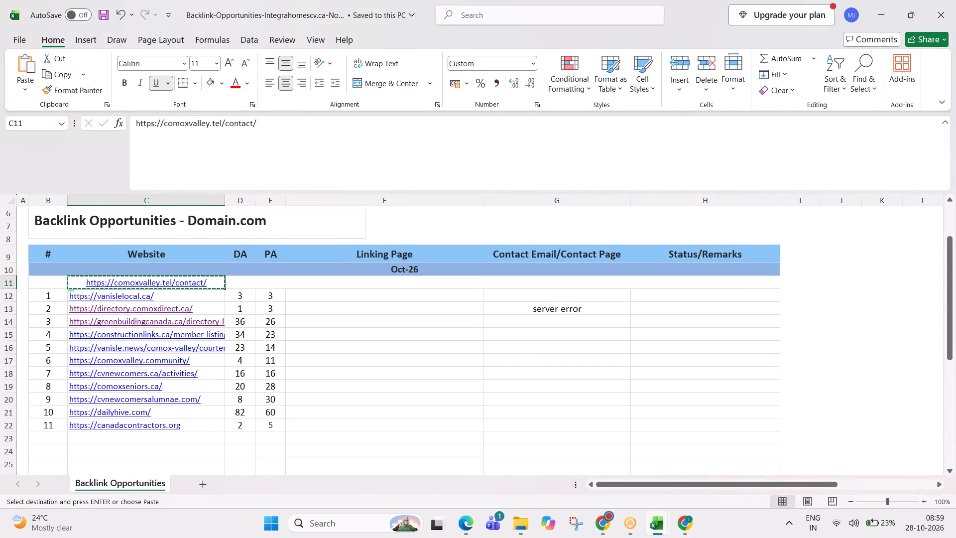
{"action": "left_click", "coordinate": [607, 516]}
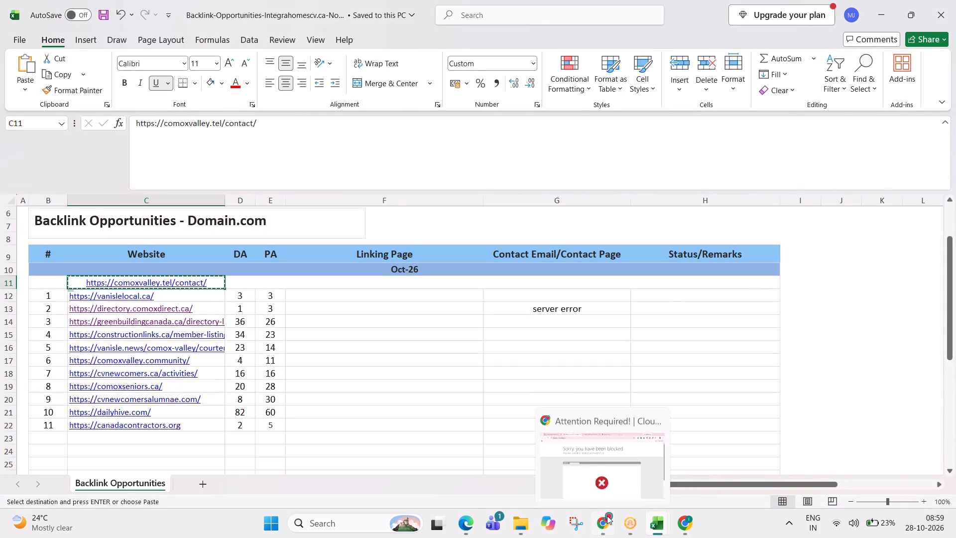
{"action": "left_click", "coordinate": [631, 13]}
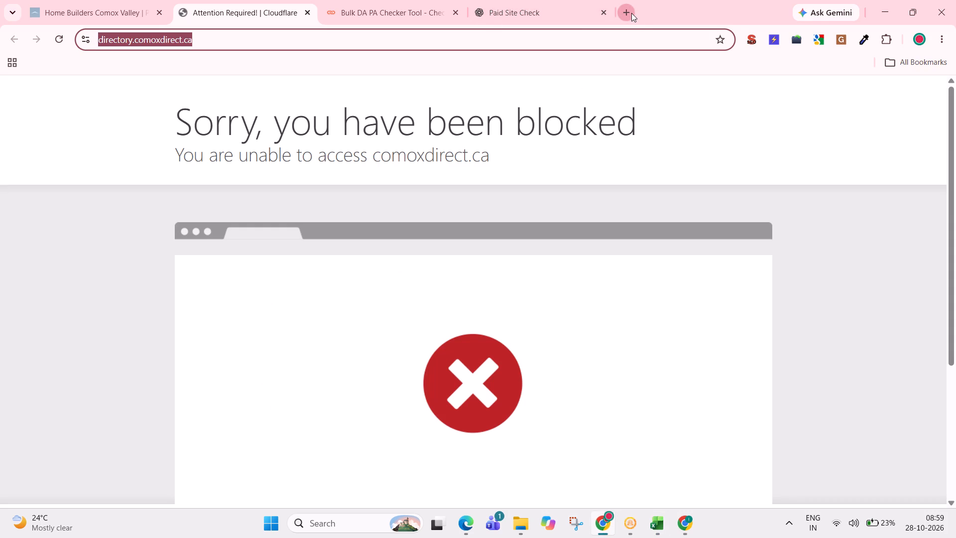
{"action": "key", "text": "ctrl+v"}
{"action": "key", "text": "Return"}
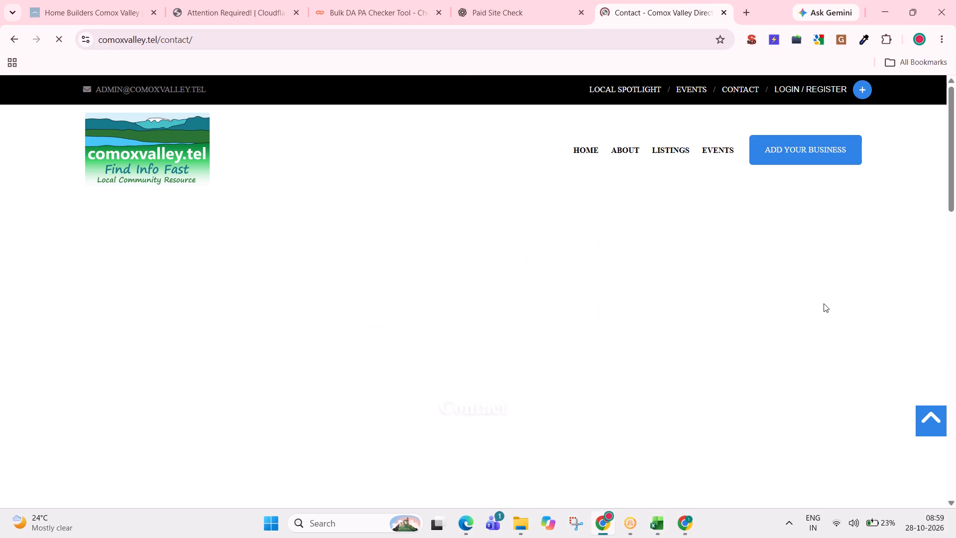
Look over the comoxvalley.tel contact page and open the site's Listings page.
{"action": "scroll", "coordinate": [607, 409], "scroll_direction": "down", "scroll_amount": 1}
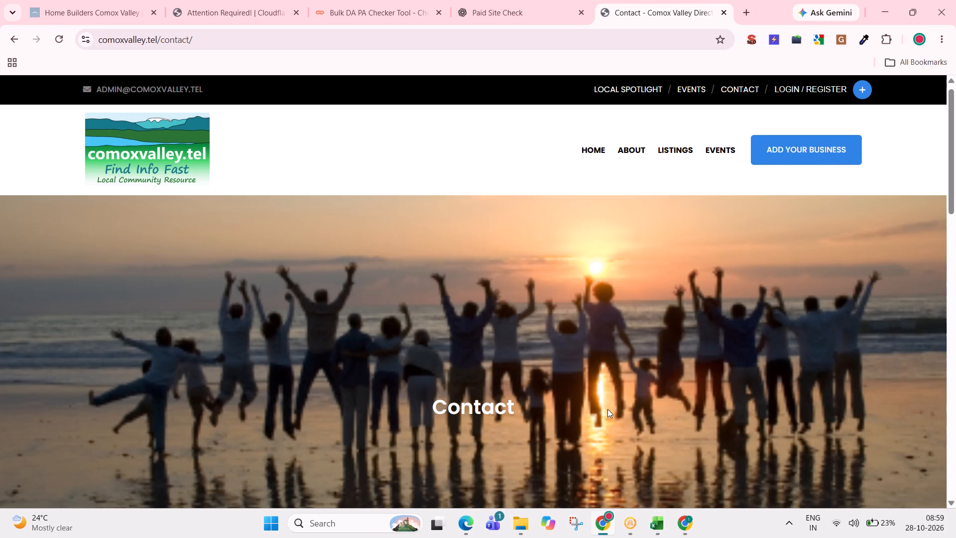
{"action": "scroll", "coordinate": [607, 409], "scroll_direction": "down", "scroll_amount": 1}
{"action": "scroll", "coordinate": [607, 409], "scroll_direction": "right", "scroll_amount": 1}
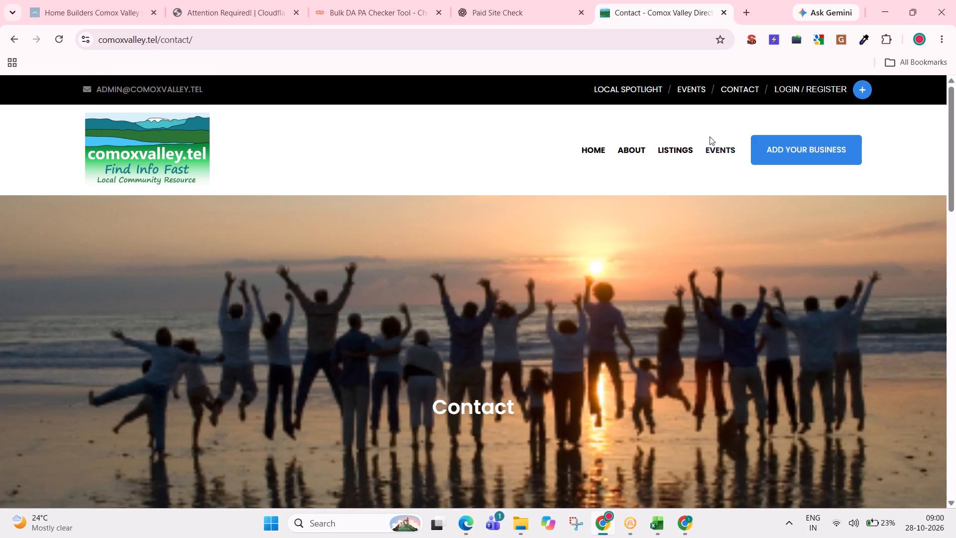
{"action": "left_click", "coordinate": [676, 147]}
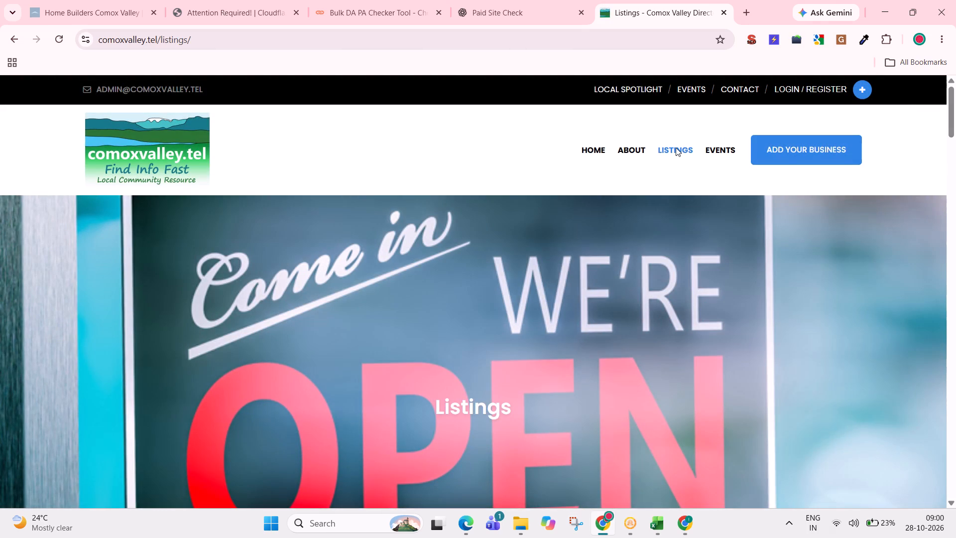
Search the listings for business name "Integra Homes", address "comox valley" and category Real Estate, and look through the results.
{"action": "scroll", "coordinate": [676, 147], "scroll_direction": "down", "scroll_amount": 5}
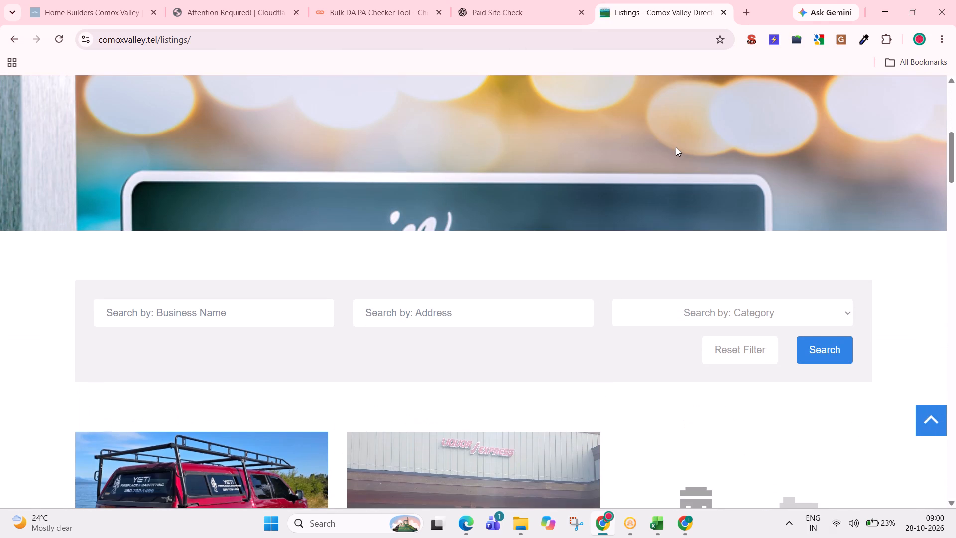
{"action": "left_click", "coordinate": [190, 314]}
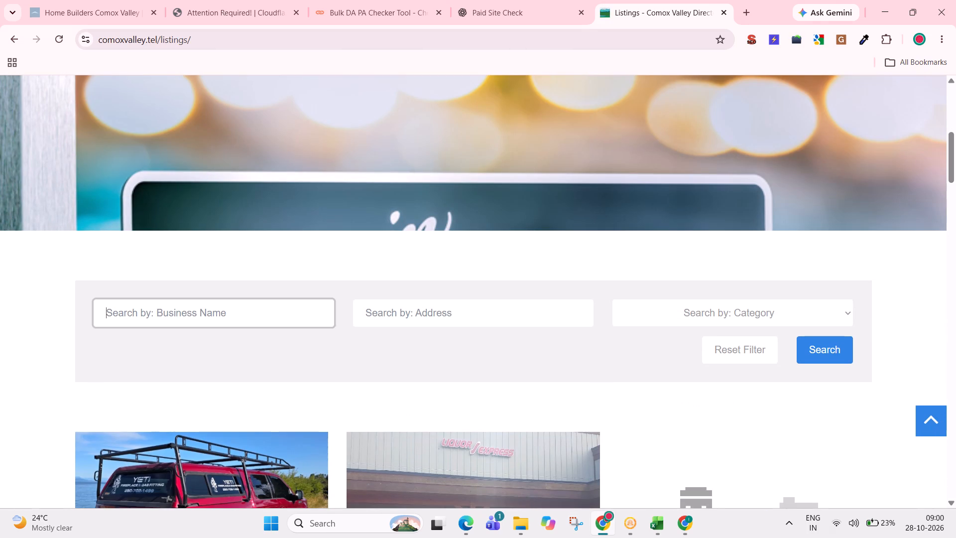
{"action": "type", "text": "Integra Homes"}
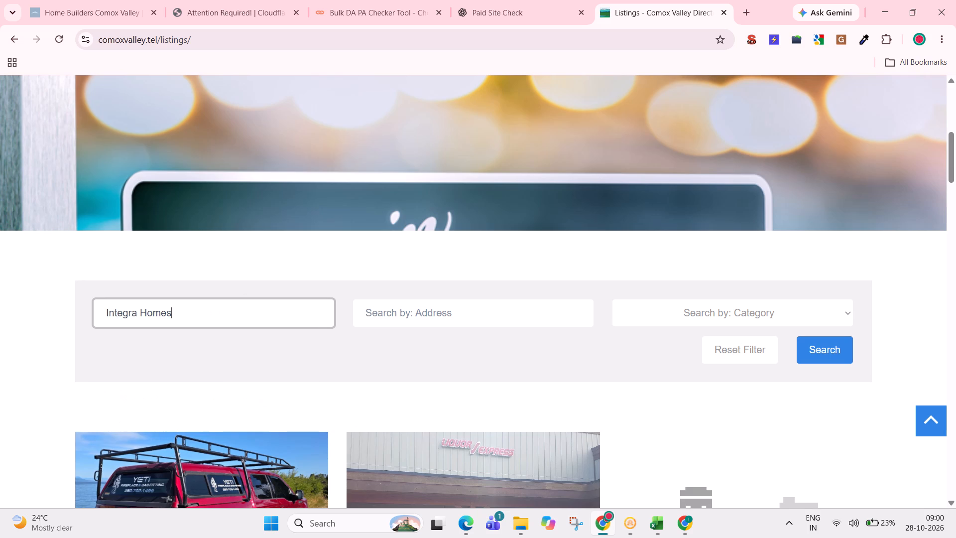
{"action": "left_click", "coordinate": [417, 314]}
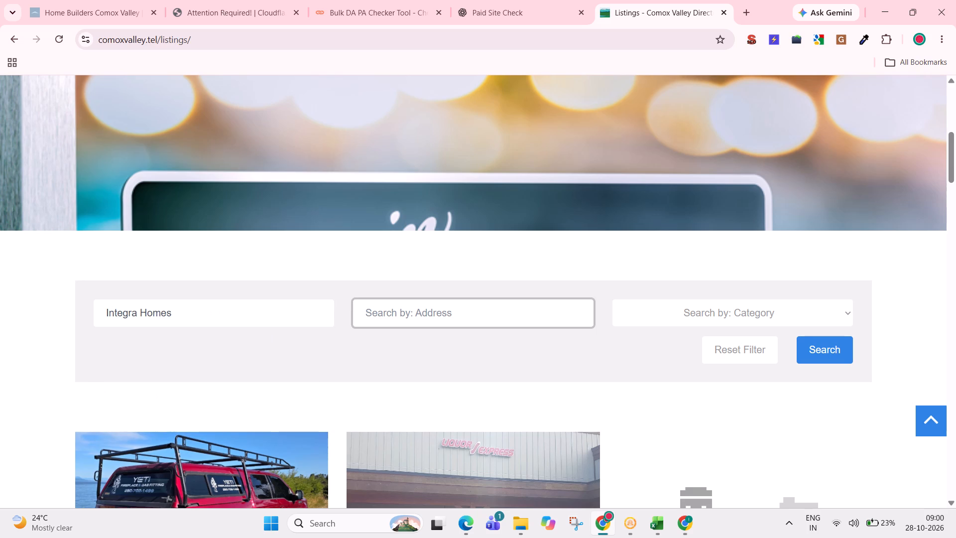
{"action": "type", "text": "comox vallry"}
{"action": "key", "text": "BackSpace"}
{"action": "key", "text": "BackSpace"}
{"action": "type", "text": "ey"}
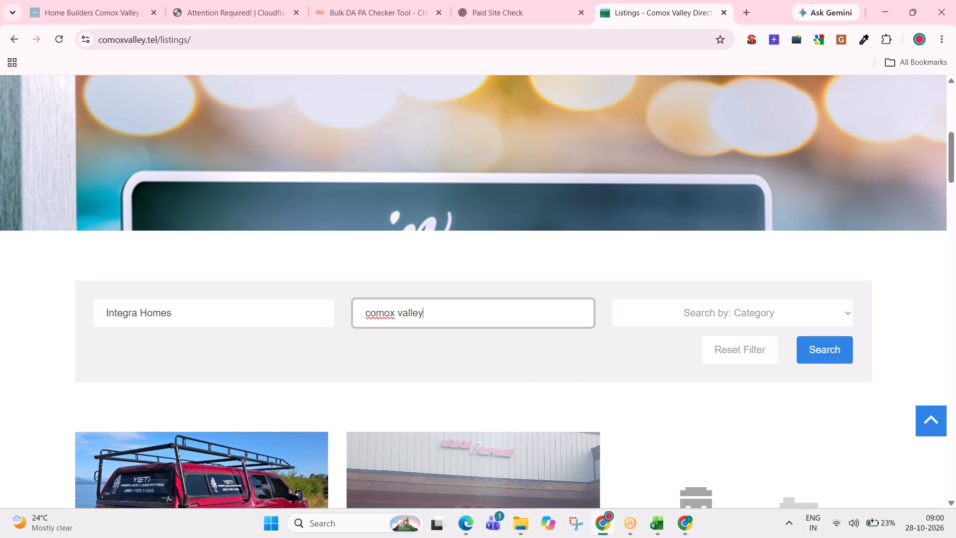
{"action": "left_click", "coordinate": [791, 317]}
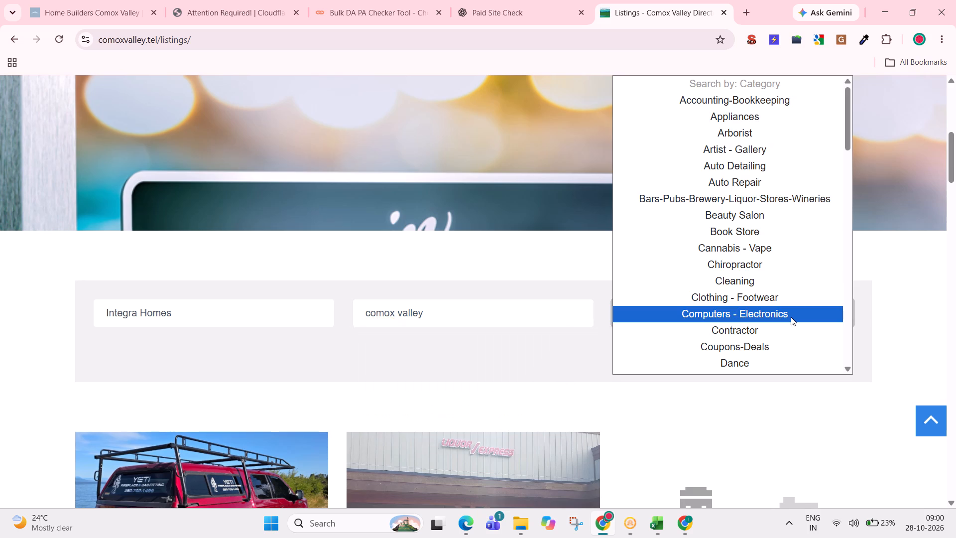
{"action": "scroll", "coordinate": [772, 360], "scroll_direction": "down", "scroll_amount": 1}
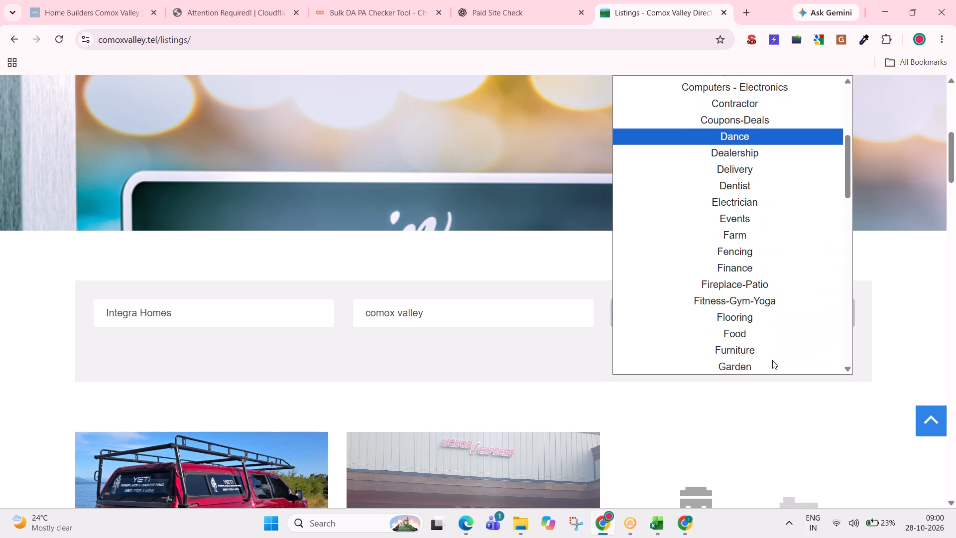
{"action": "scroll", "coordinate": [772, 360], "scroll_direction": "down", "scroll_amount": 1}
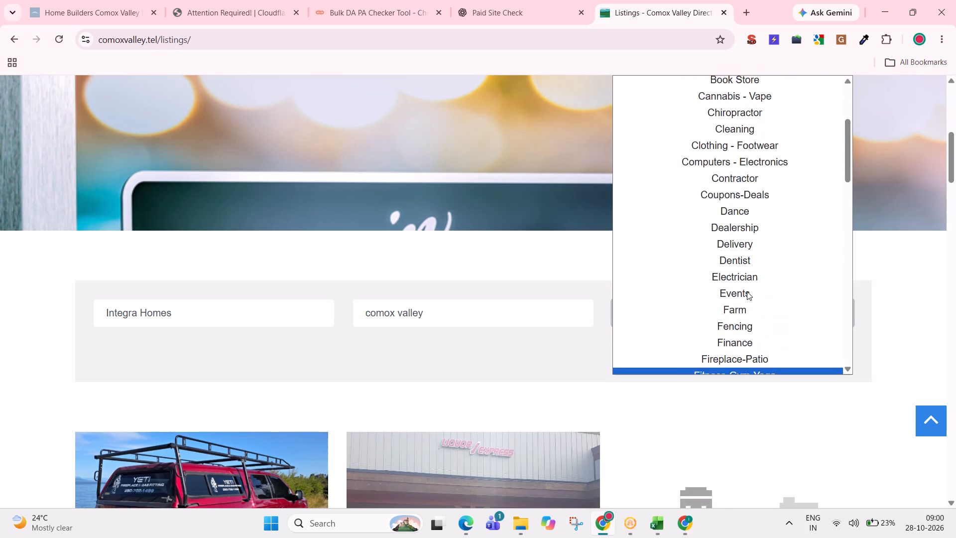
{"action": "scroll", "coordinate": [747, 291], "scroll_direction": "down", "scroll_amount": 6}
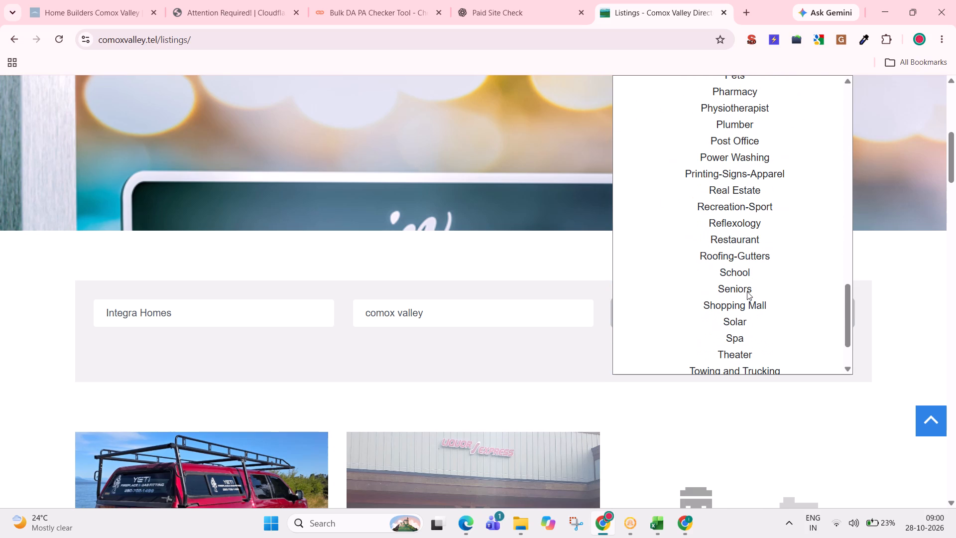
{"action": "left_click", "coordinate": [736, 191]}
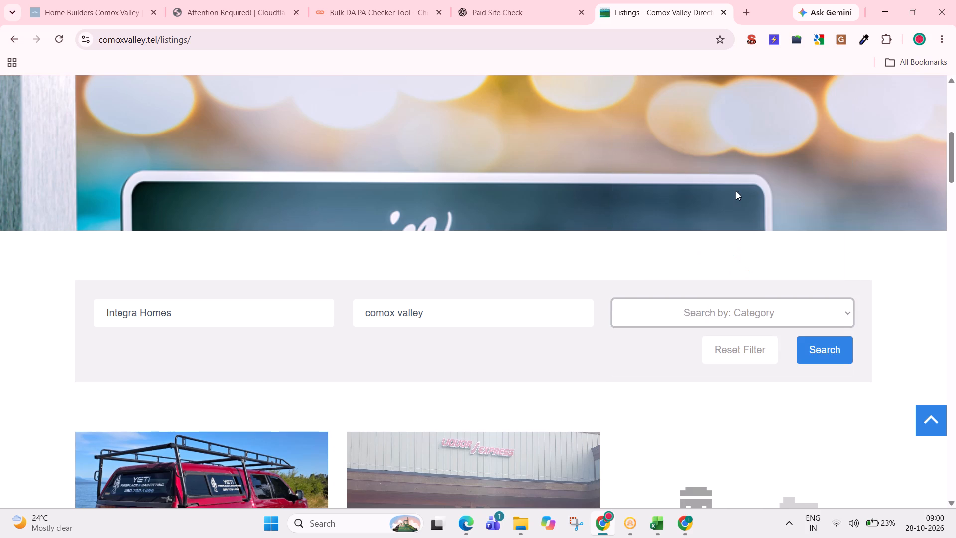
{"action": "left_click", "coordinate": [836, 354]}
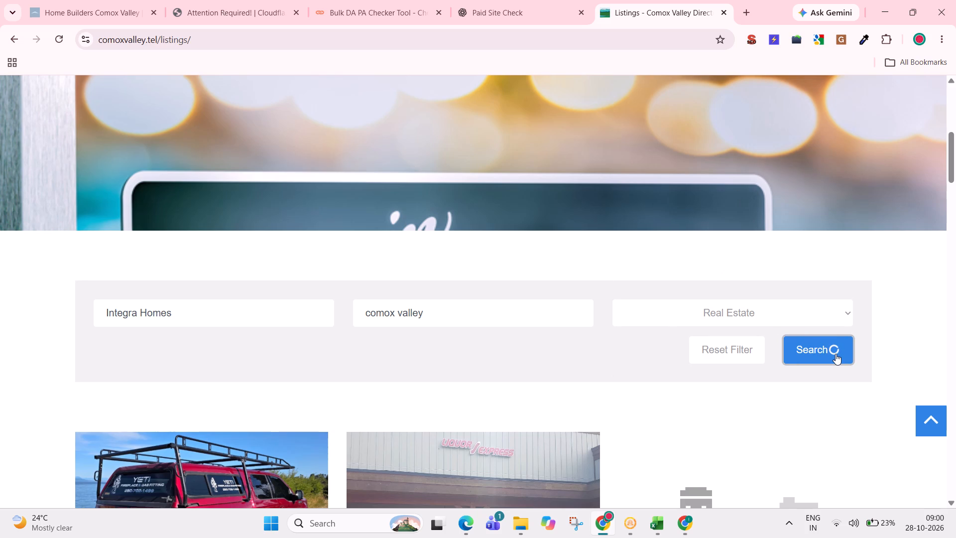
{"action": "scroll", "coordinate": [306, 446], "scroll_direction": "down", "scroll_amount": 1}
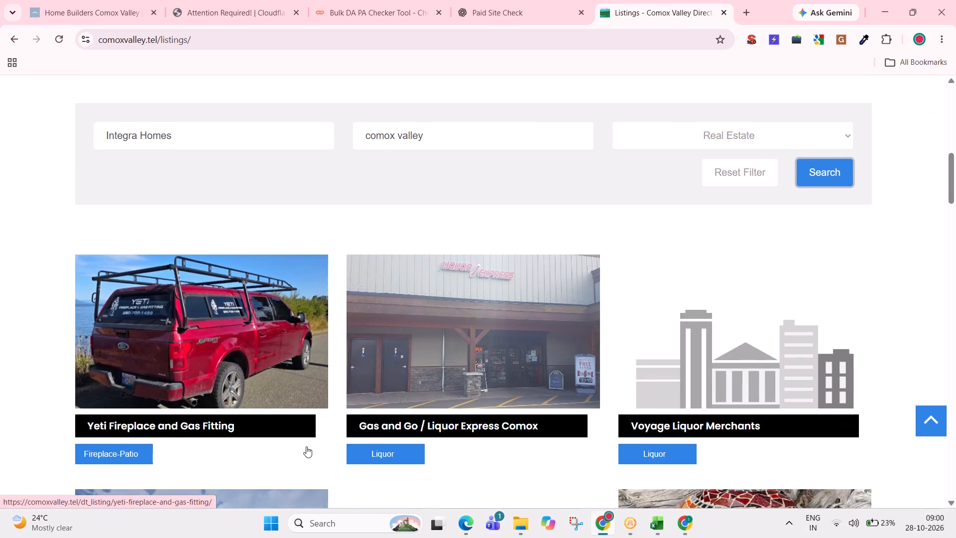
{"action": "scroll", "coordinate": [306, 446], "scroll_direction": "down", "scroll_amount": 2}
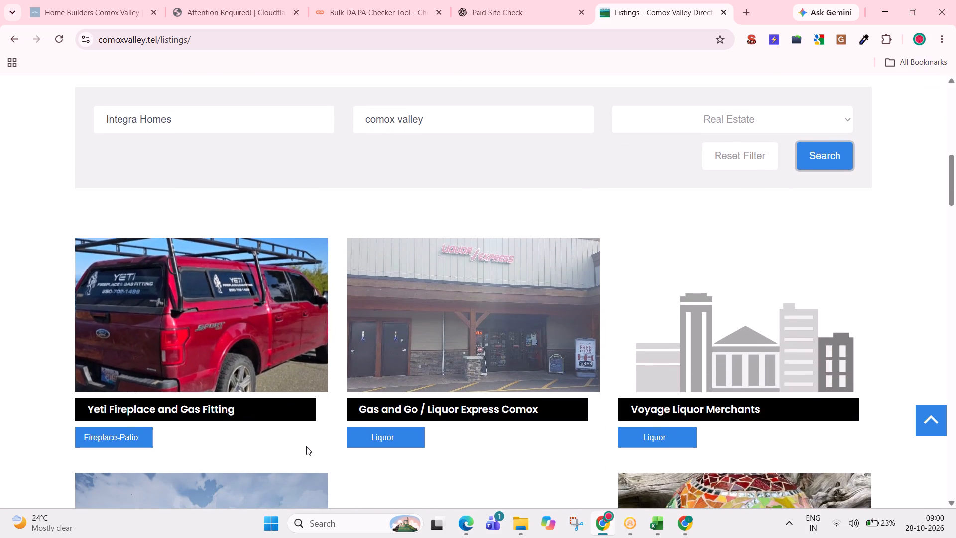
Clear the address filter, rerun the listings search for "Integra Homes" in the Real Estate category, and look through the results.
{"action": "scroll", "coordinate": [415, 212], "scroll_direction": "down", "scroll_amount": 1}
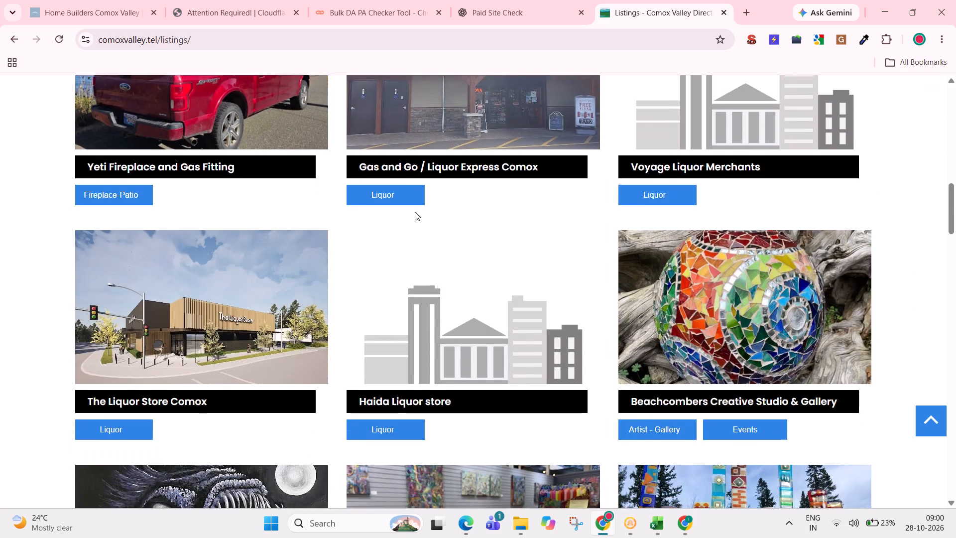
{"action": "scroll", "coordinate": [415, 212], "scroll_direction": "down", "scroll_amount": 2}
{"action": "scroll", "coordinate": [415, 212], "scroll_direction": "up", "scroll_amount": 6}
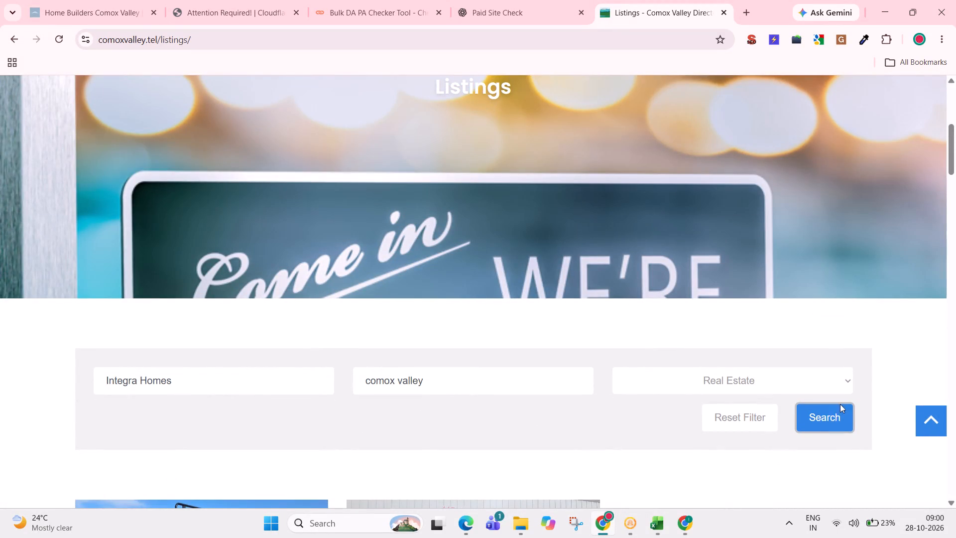
{"action": "left_click", "coordinate": [830, 409]}
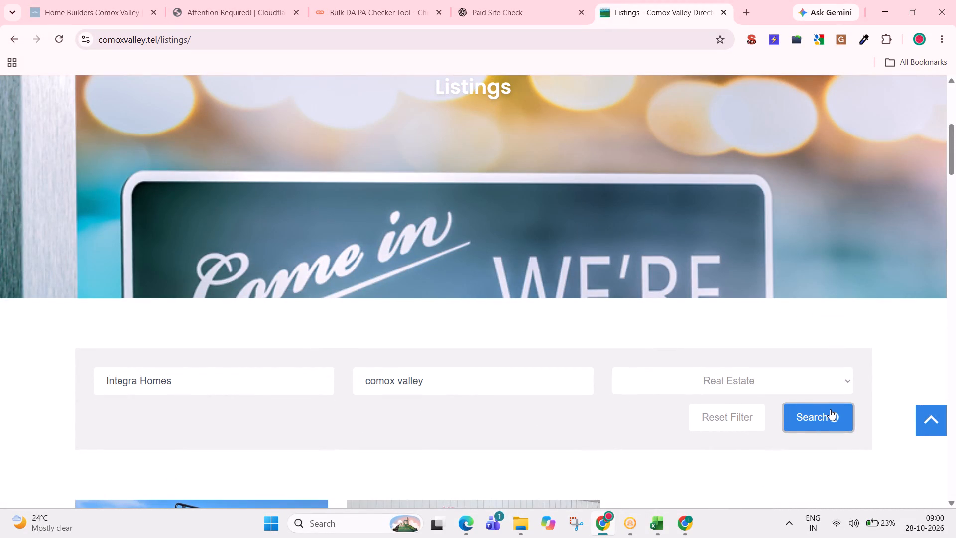
{"action": "triple_click", "coordinate": [416, 385]}
{"action": "key", "text": "BackSpace"}
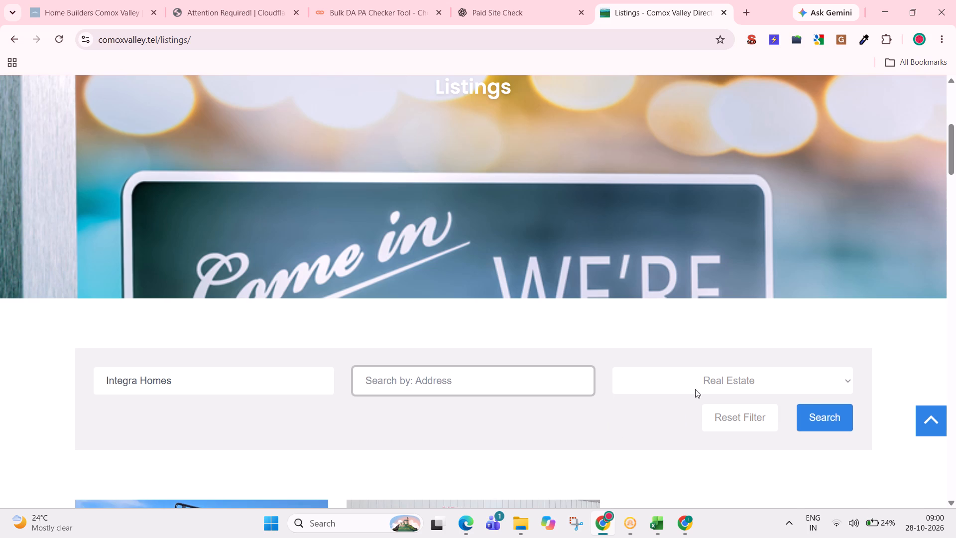
{"action": "left_click", "coordinate": [827, 415]}
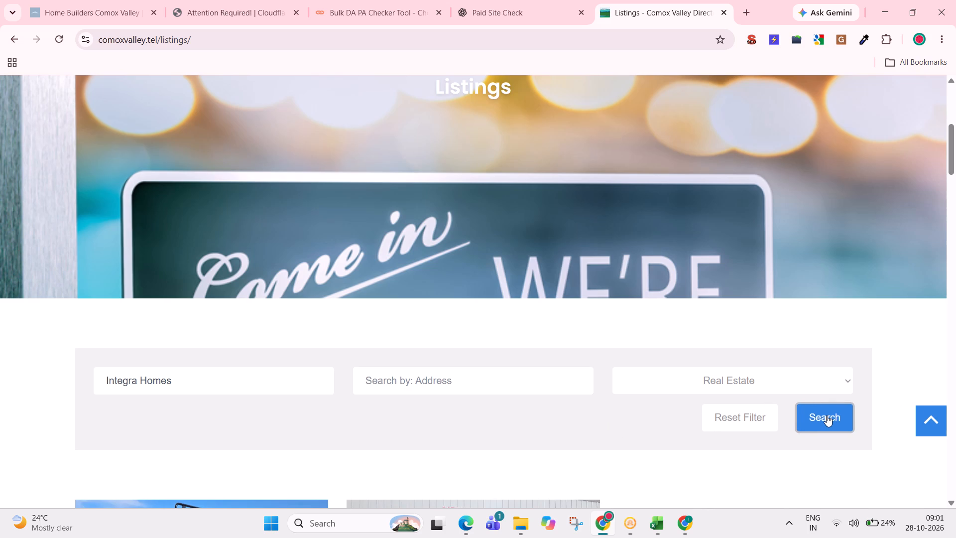
{"action": "left_click", "coordinate": [827, 415]}
{"action": "scroll", "coordinate": [469, 418], "scroll_direction": "down", "scroll_amount": 1}
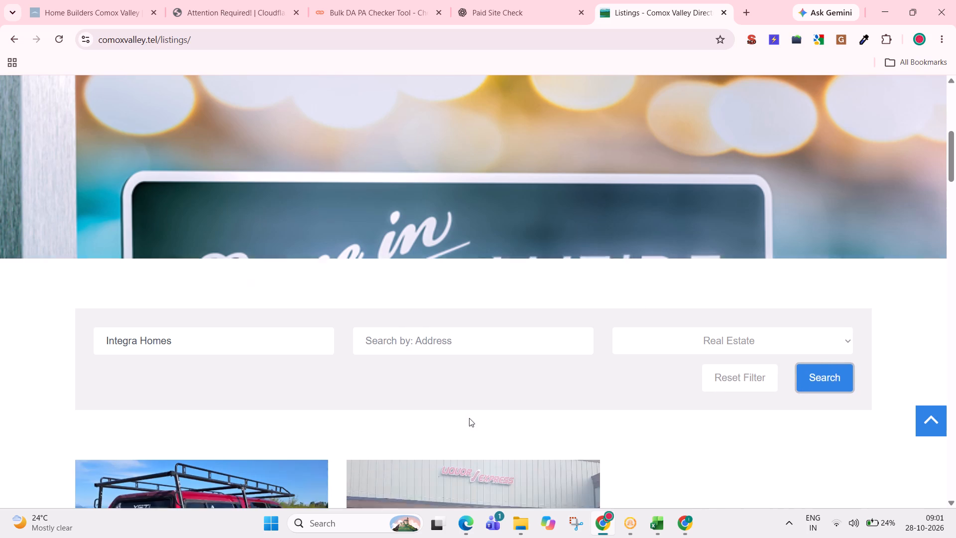
{"action": "scroll", "coordinate": [469, 418], "scroll_direction": "down", "scroll_amount": 2}
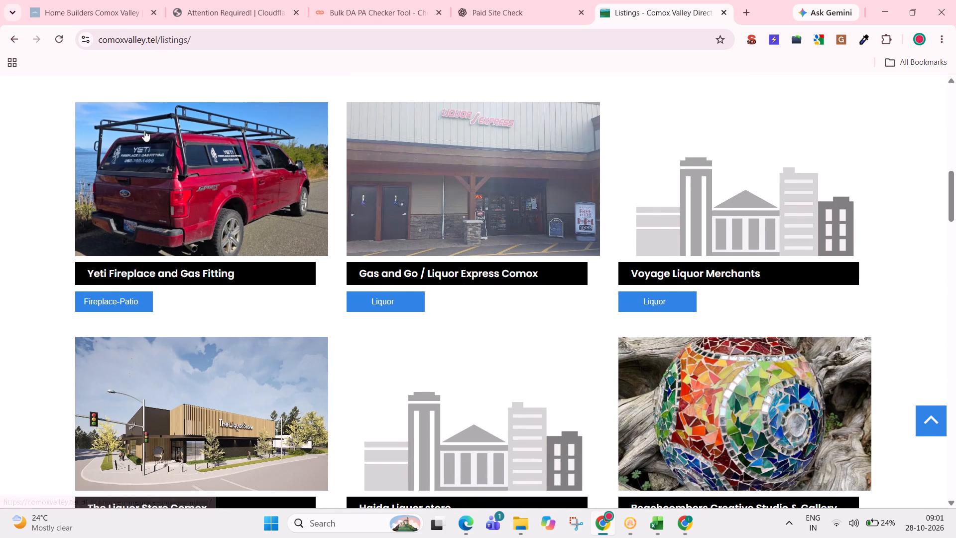
{"action": "scroll", "coordinate": [83, 258], "scroll_direction": "up", "scroll_amount": 7}
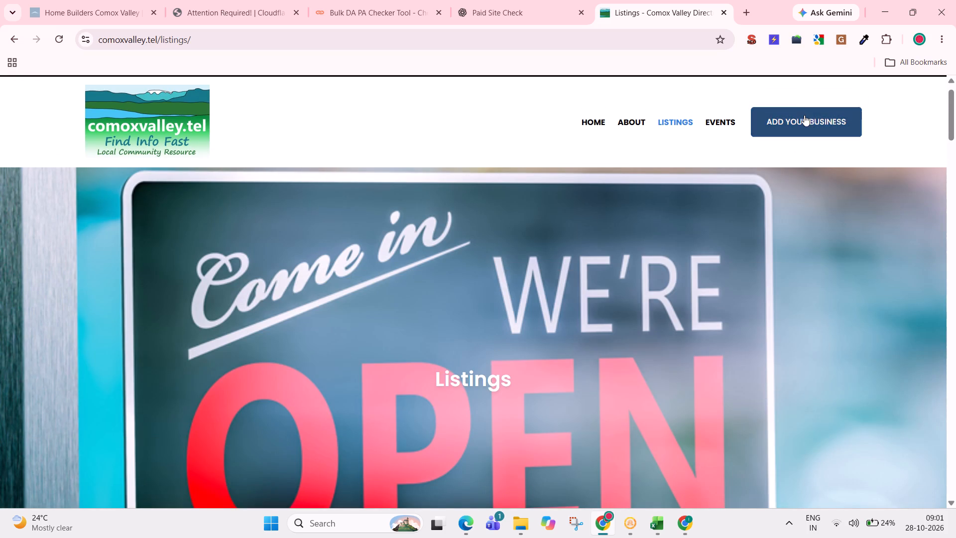
Check where the site's option to add a business leads and return to the Listings page.
{"action": "left_click", "coordinate": [809, 116]}
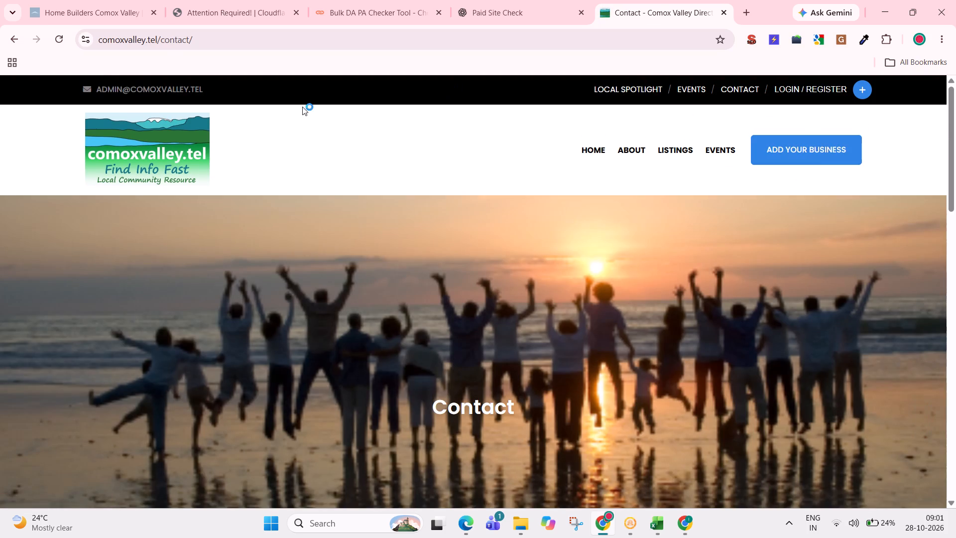
{"action": "left_click", "coordinate": [13, 40]}
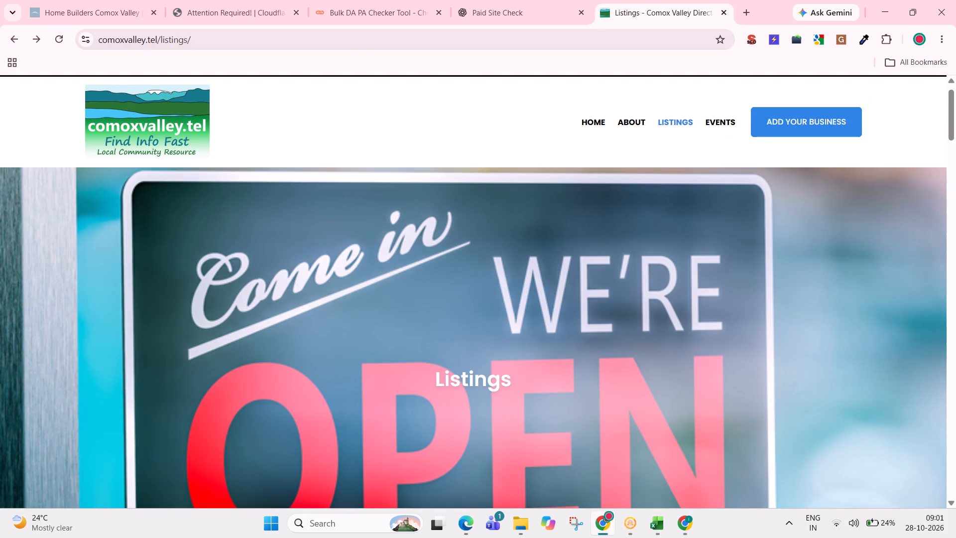
{"action": "left_click", "coordinate": [166, 33]}
{"action": "key", "text": "ctrl+c"}
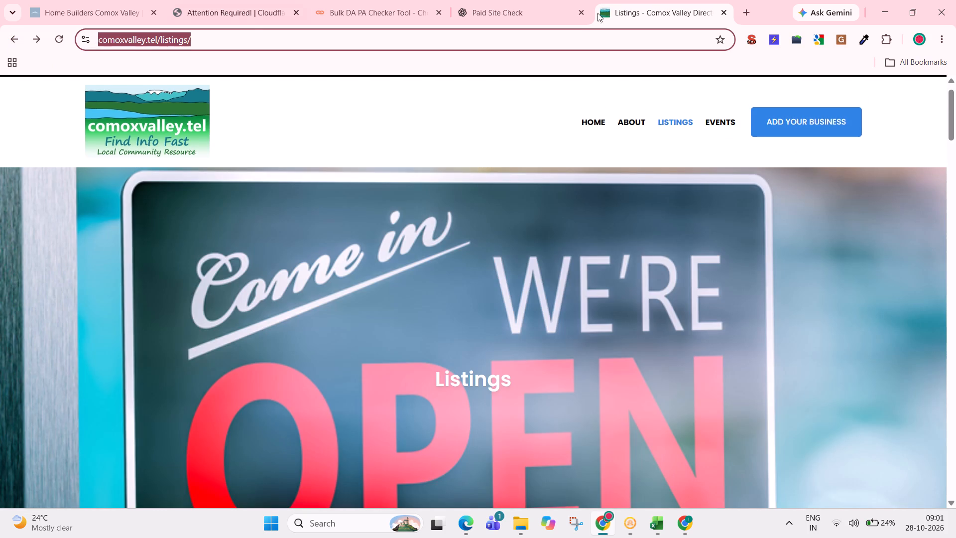
{"action": "left_click", "coordinate": [656, 527]}
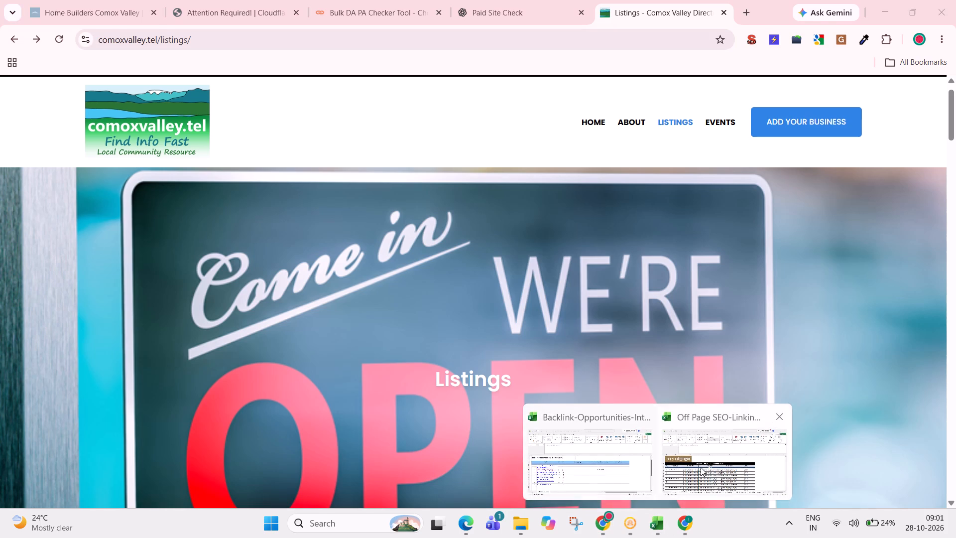
{"action": "left_click", "coordinate": [701, 467]}
{"action": "key", "text": "ctrl+f"}
{"action": "key", "text": "ctrl+v"}
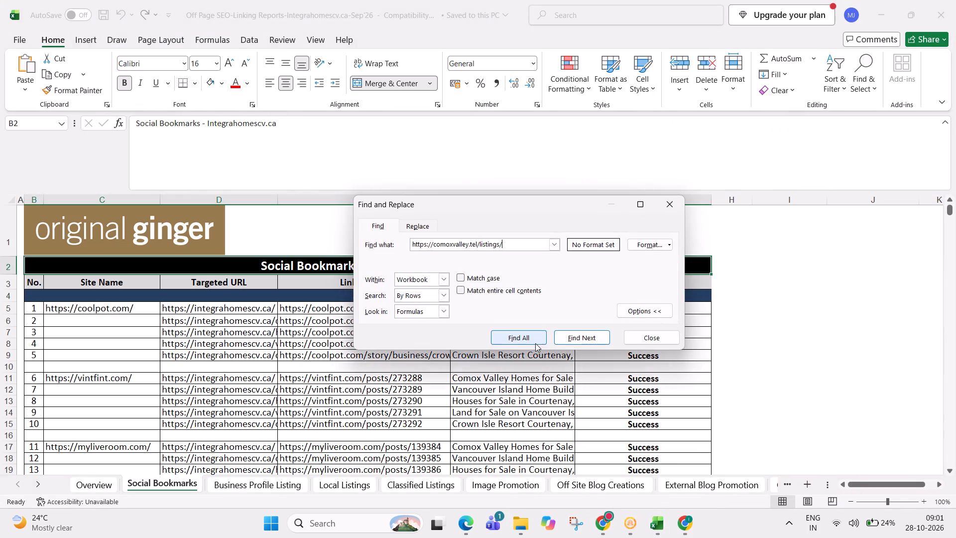
{"action": "key", "text": "BackSpace"}
{"action": "key", "text": "BackSpace"}
{"action": "key", "text": "BackSpace"}
{"action": "key", "text": "BackSpace"}
{"action": "key", "text": "BackSpace"}
{"action": "key", "text": "BackSpace"}
{"action": "key", "text": "BackSpace"}
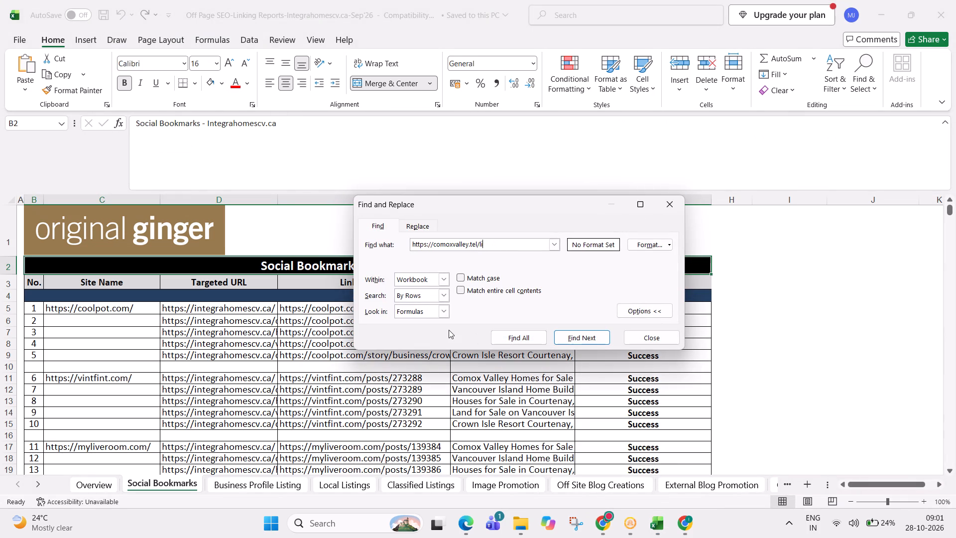
{"action": "key", "text": "BackSpace"}
{"action": "key", "text": "BackSpace"}
{"action": "left_click", "coordinate": [525, 344]}
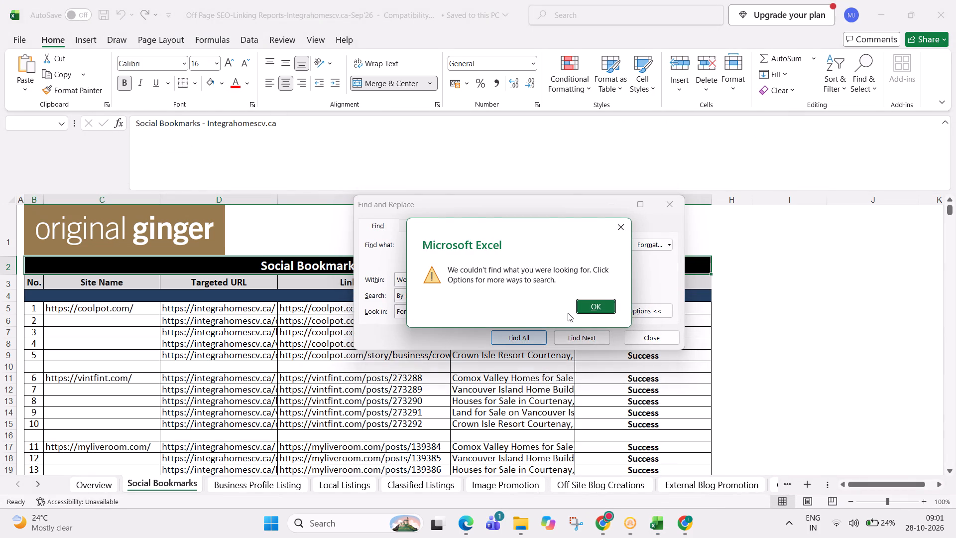
{"action": "left_click", "coordinate": [604, 302]}
Open the Competitor Link Building Report workbook for Integrahomescv.ca from File Explorer and enable editing.
{"action": "left_click", "coordinate": [511, 537]}
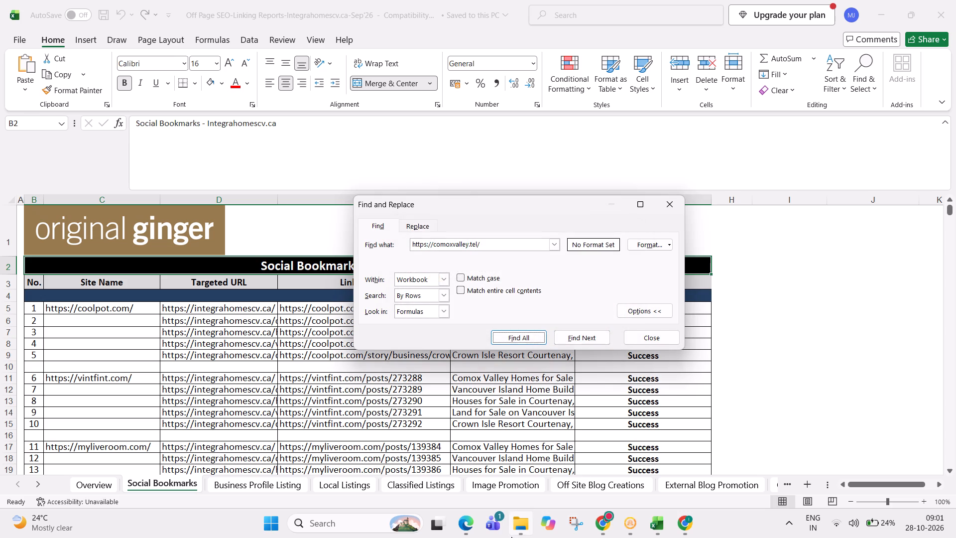
{"action": "double_click", "coordinate": [257, 130]}
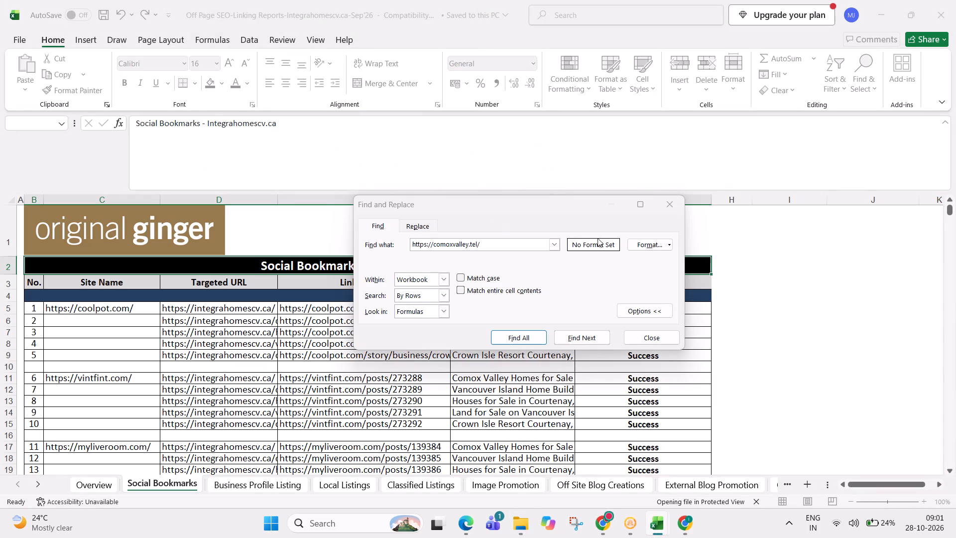
{"action": "left_click", "coordinate": [676, 203]}
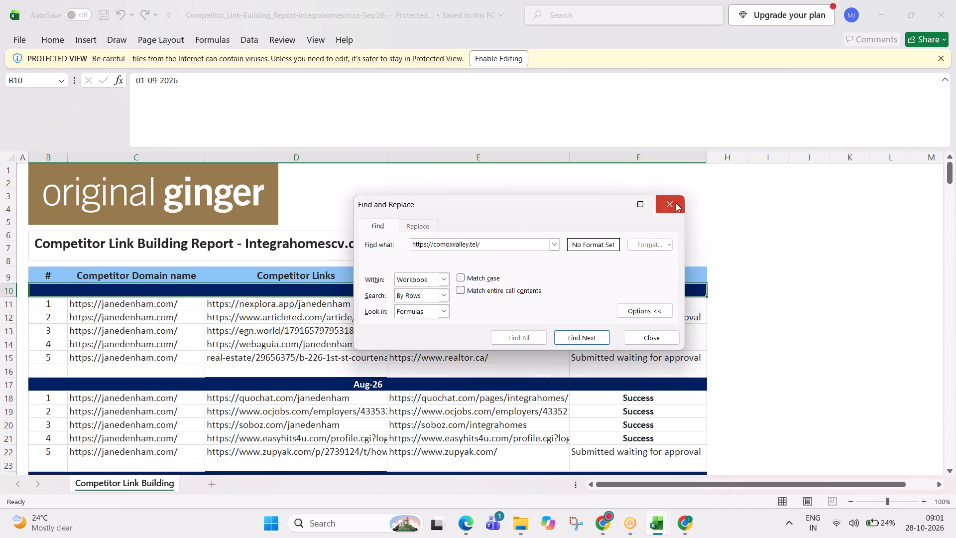
{"action": "left_click", "coordinate": [511, 53]}
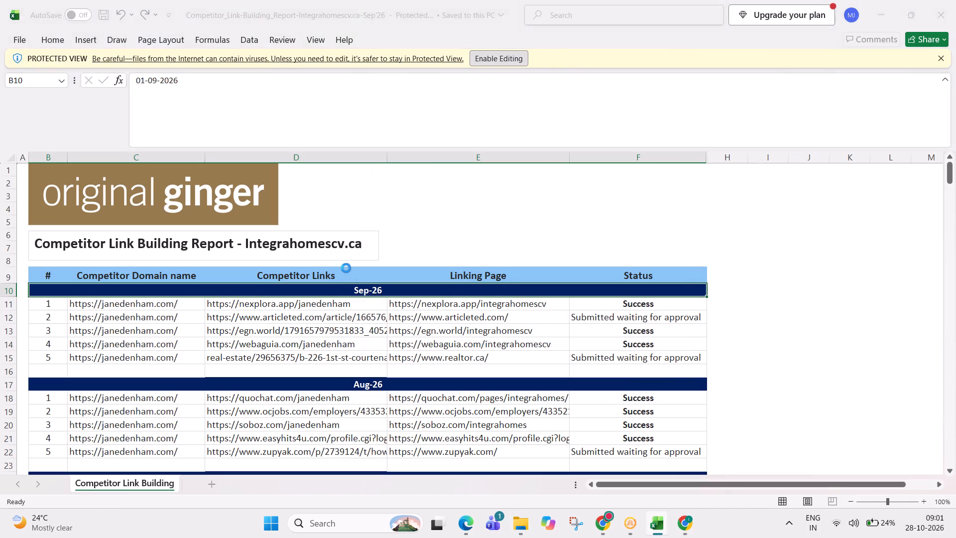
{"action": "key", "text": "ctrl+f"}
{"action": "key", "text": "ctrl+v"}
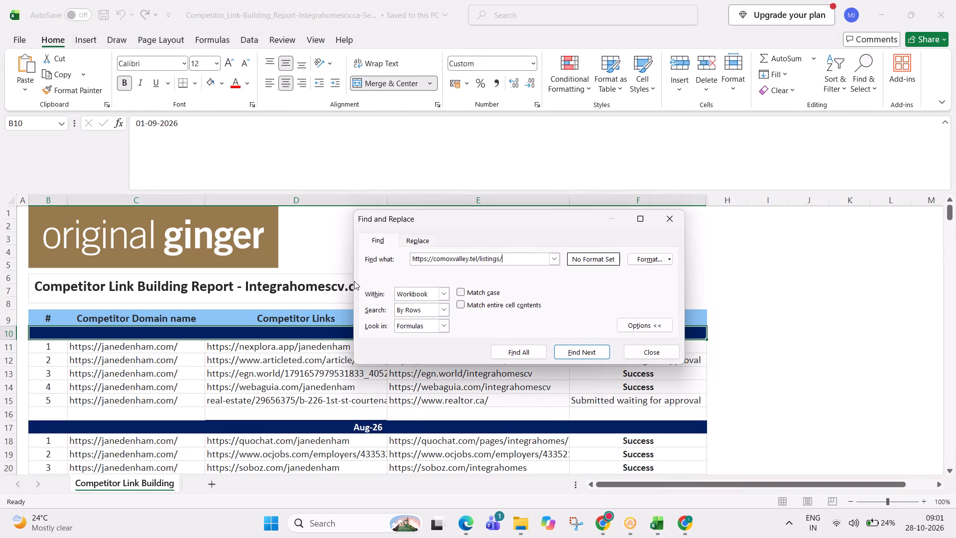
{"action": "key", "text": "BackSpace"}
{"action": "key", "text": "BackSpace"}
{"action": "key", "text": "BackSpace"}
{"action": "key", "text": "BackSpace"}
{"action": "key", "text": "BackSpace"}
{"action": "key", "text": "BackSpace"}
{"action": "key", "text": "BackSpace"}
{"action": "key", "text": "BackSpace"}
{"action": "key", "text": "BackSpace"}
{"action": "left_click", "coordinate": [513, 351]}
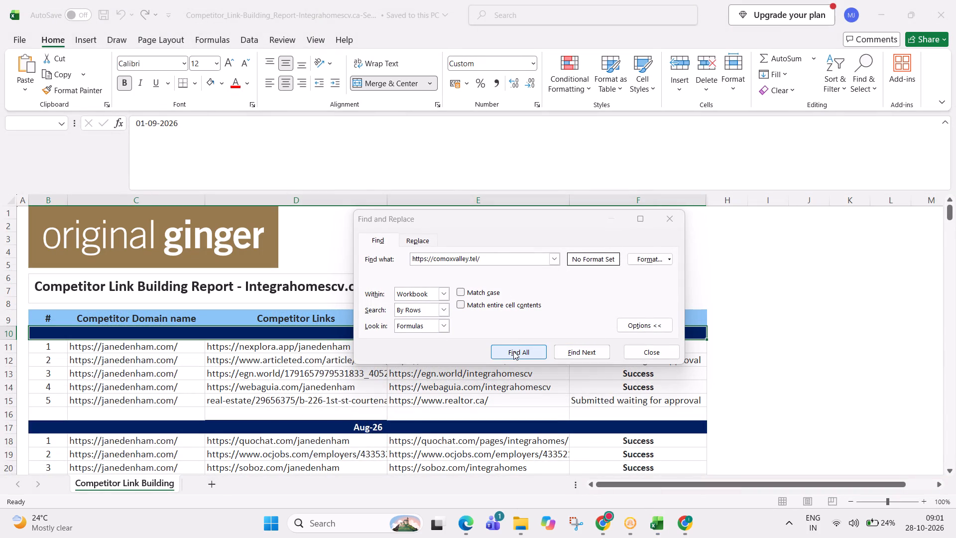
{"action": "left_click", "coordinate": [613, 316]}
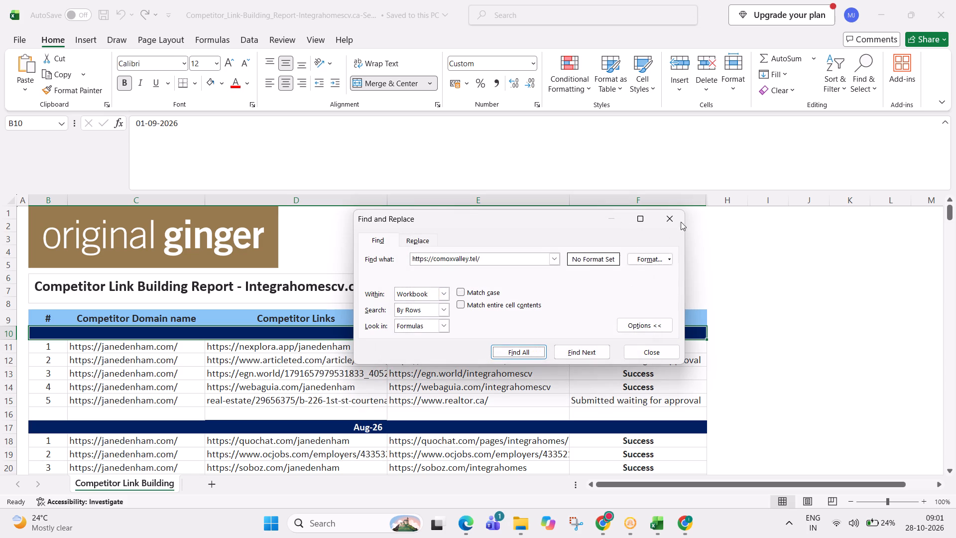
{"action": "left_click", "coordinate": [681, 210]}
Switch to Chrome, open the add-your-business page on comoxvalley.tel, and read how a business gets listed.
{"action": "left_click", "coordinate": [683, 535]}
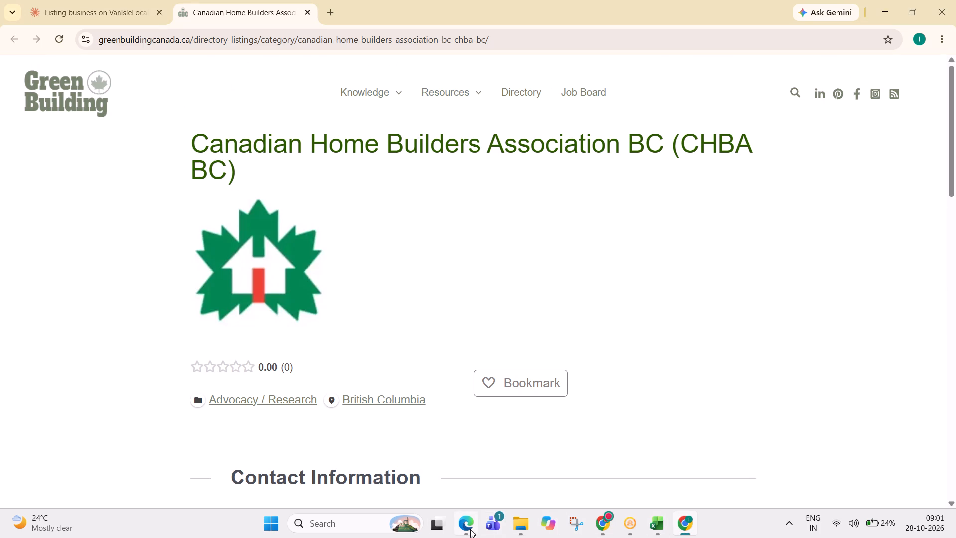
{"action": "left_click", "coordinate": [614, 520]}
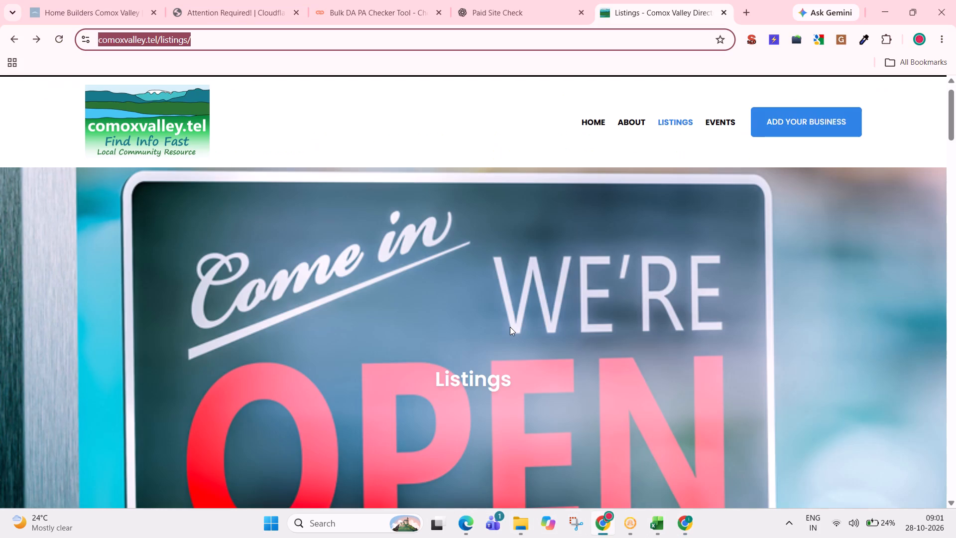
{"action": "scroll", "coordinate": [510, 327], "scroll_direction": "right", "scroll_amount": 1}
{"action": "left_click", "coordinate": [825, 83]}
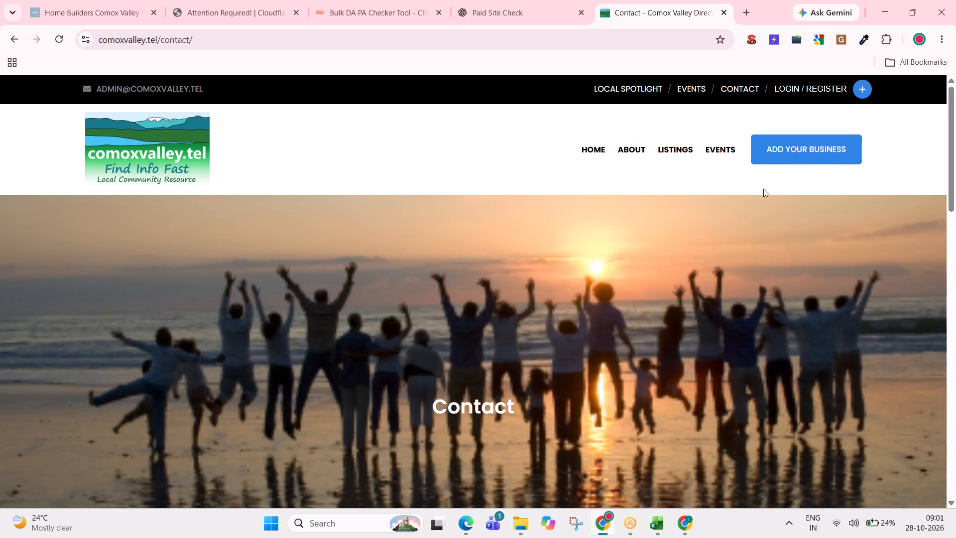
{"action": "left_click", "coordinate": [828, 138]}
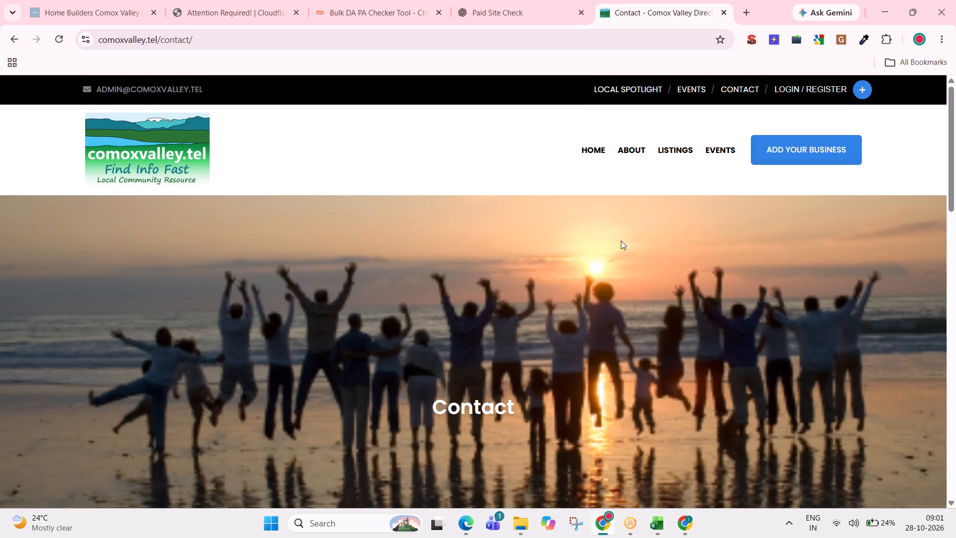
{"action": "scroll", "coordinate": [596, 293], "scroll_direction": "down", "scroll_amount": 4}
{"action": "scroll", "coordinate": [596, 293], "scroll_direction": "left", "scroll_amount": 1}
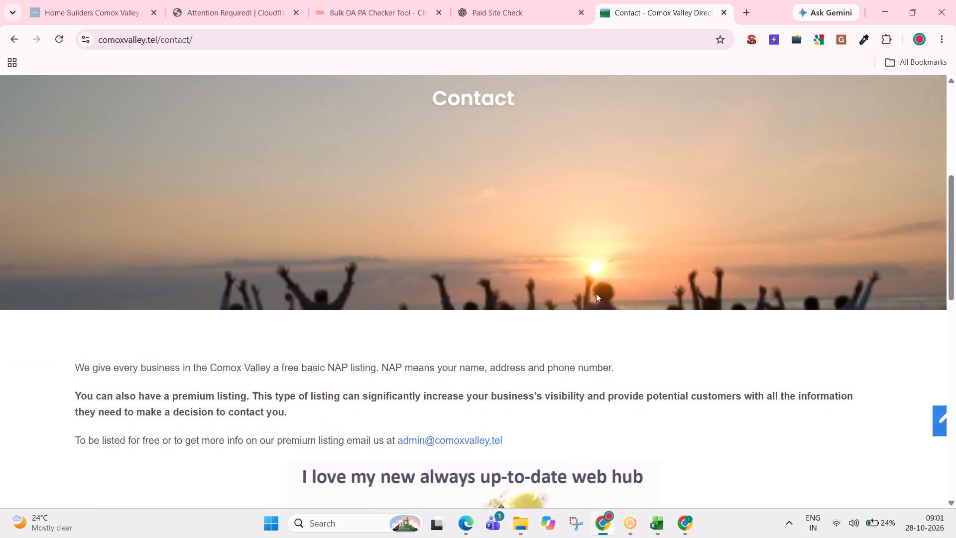
{"action": "scroll", "coordinate": [596, 293], "scroll_direction": "down", "scroll_amount": 1}
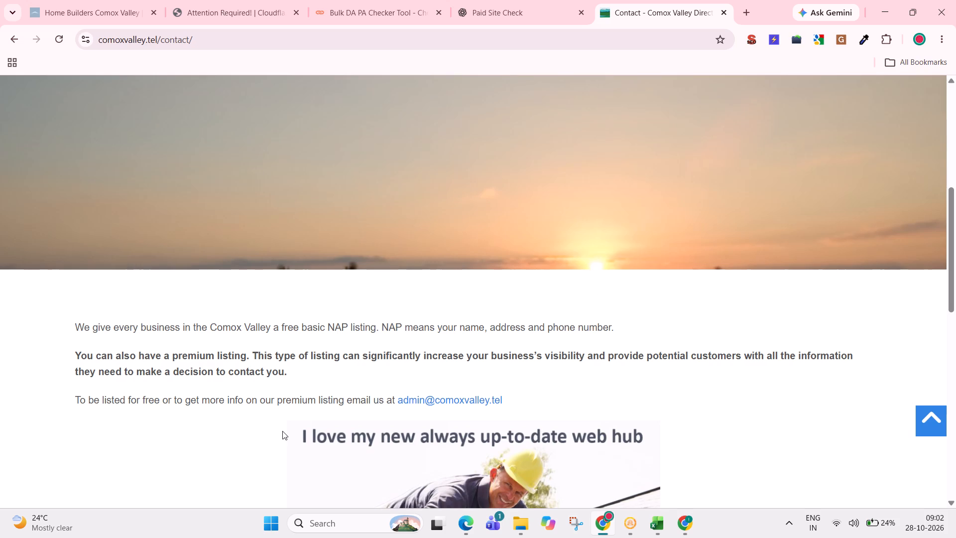
{"action": "scroll", "coordinate": [282, 431], "scroll_direction": "down", "scroll_amount": 1}
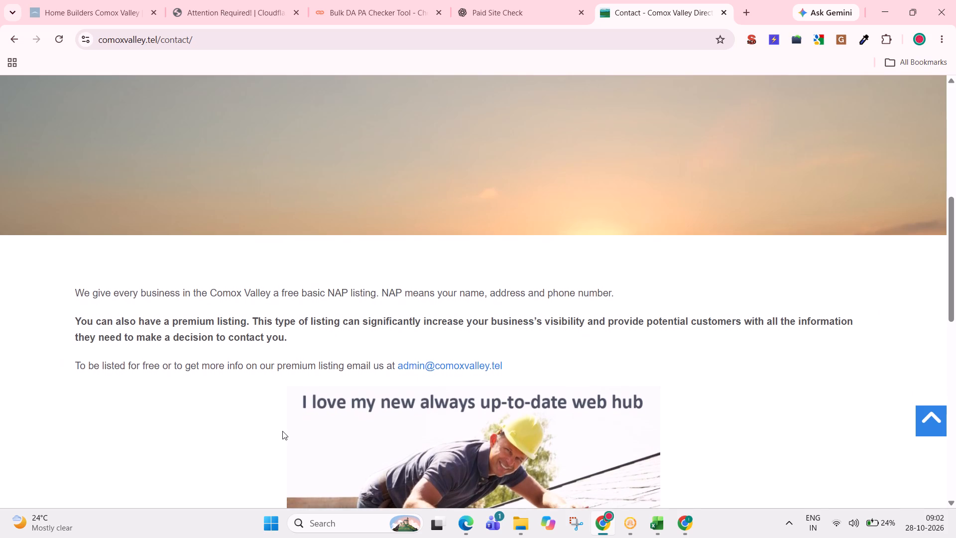
{"action": "scroll", "coordinate": [282, 431], "scroll_direction": "down", "scroll_amount": 1}
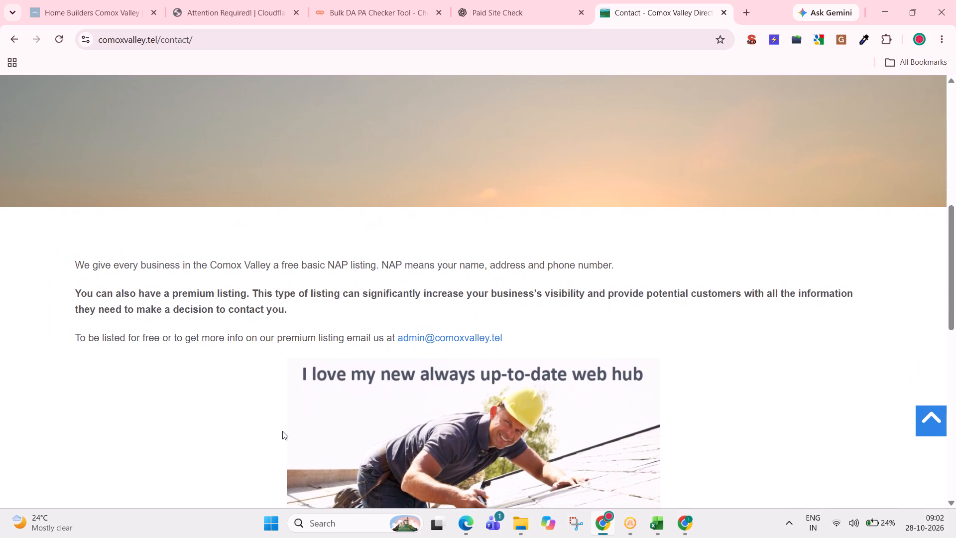
{"action": "scroll", "coordinate": [282, 431], "scroll_direction": "down", "scroll_amount": 2}
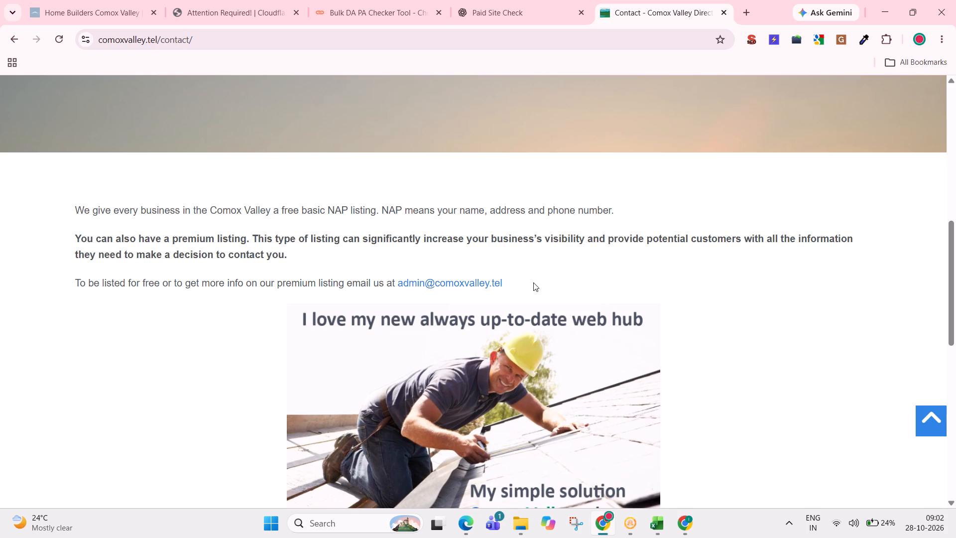
In the Backlink Opportunities workbook in Excel, enter "need to contect" as Status/Remarks for the comoxvalley.tel/contact row and save.
{"action": "left_click", "coordinate": [647, 523]}
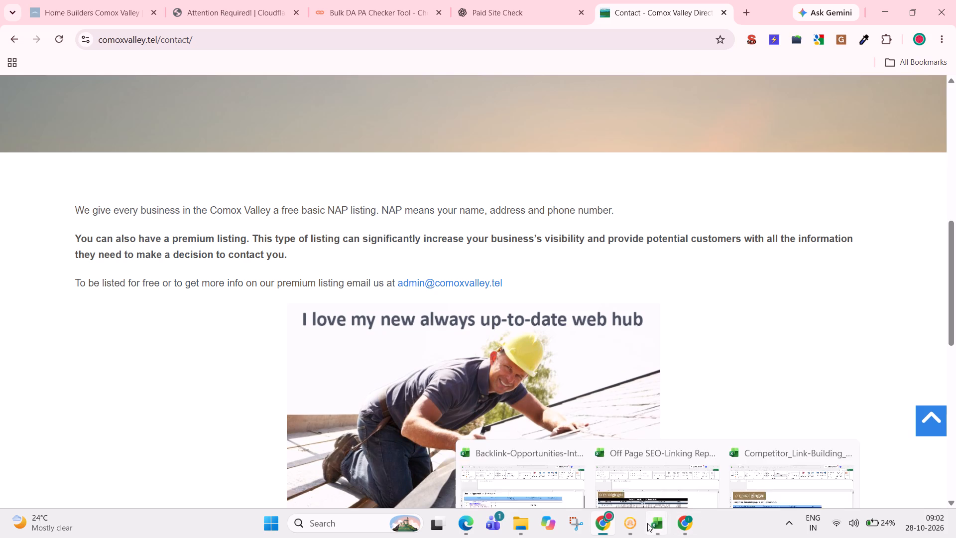
{"action": "left_click", "coordinate": [541, 454]}
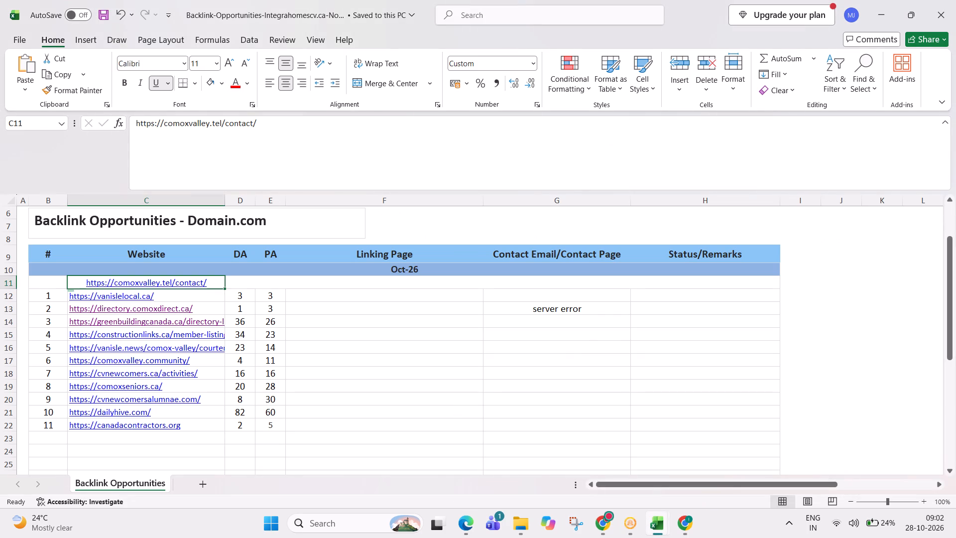
{"action": "left_click", "coordinate": [655, 282]}
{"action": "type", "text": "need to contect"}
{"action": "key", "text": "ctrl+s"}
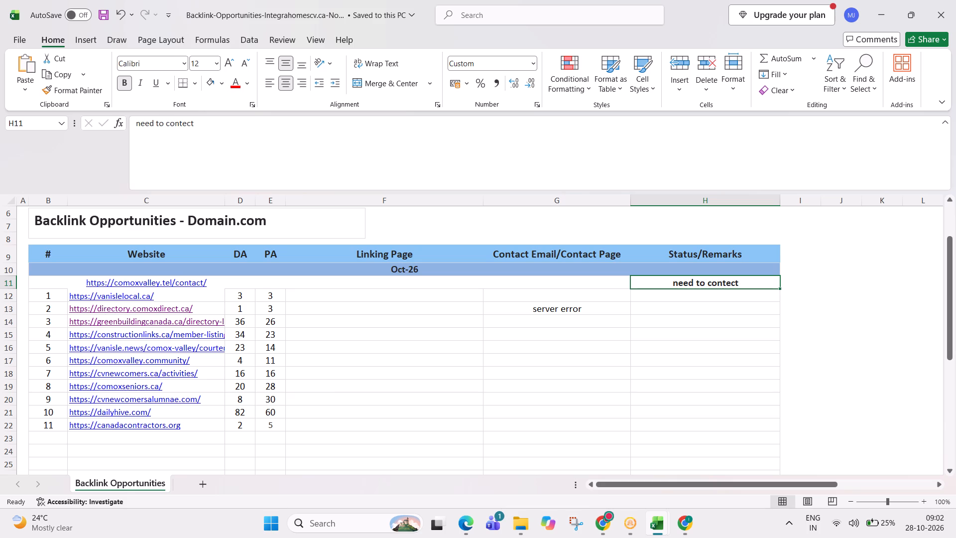
Enter "need to cntatc" in the Status/Remarks column for vanislelocal.ca.
{"action": "left_click", "coordinate": [674, 310]}
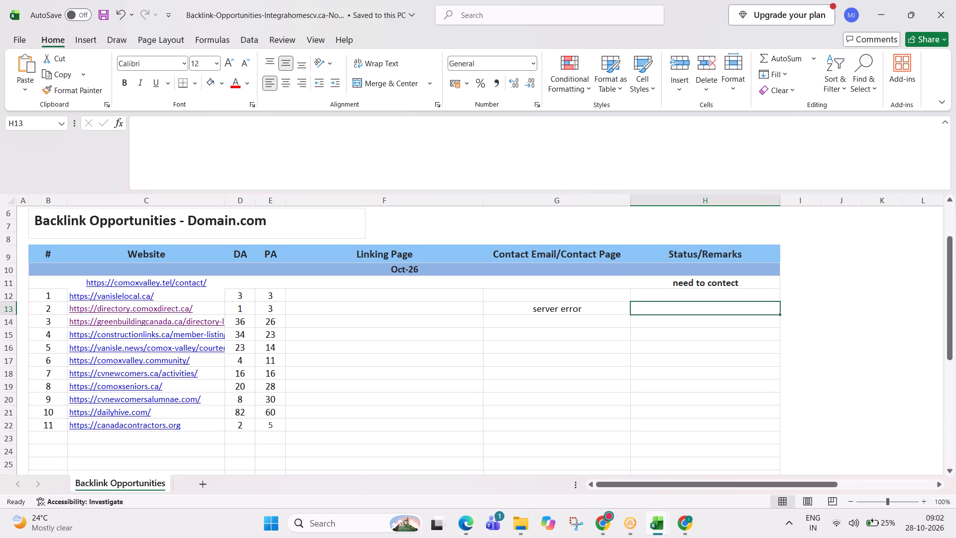
{"action": "left_click", "coordinate": [673, 292]}
{"action": "type", "text": "need to cntatc"}
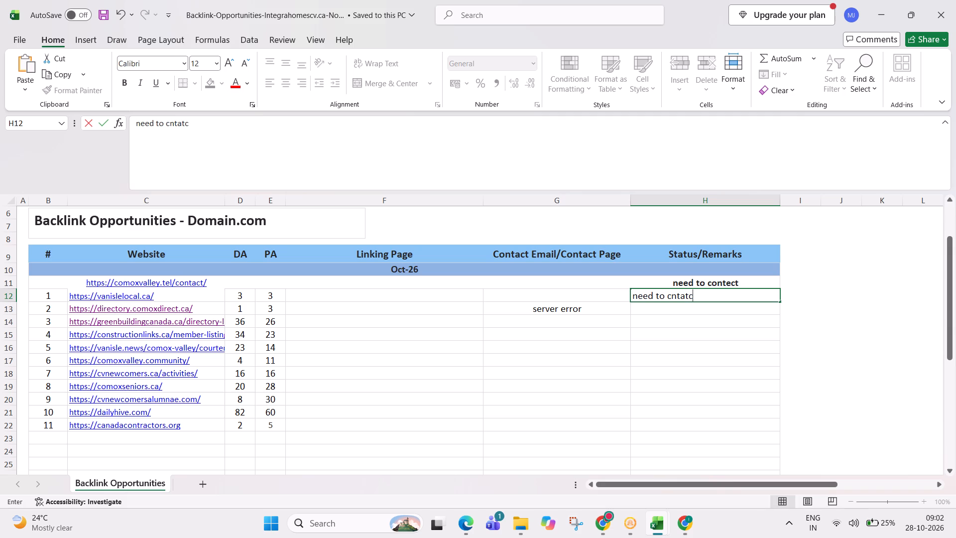
Move the "server error" note for directory.comoxdirect.ca from the Contact Email/Contact Page column to Status/Remarks and save the workbook.
{"action": "left_click", "coordinate": [585, 307]}
{"action": "key", "text": "ctrl+x"}
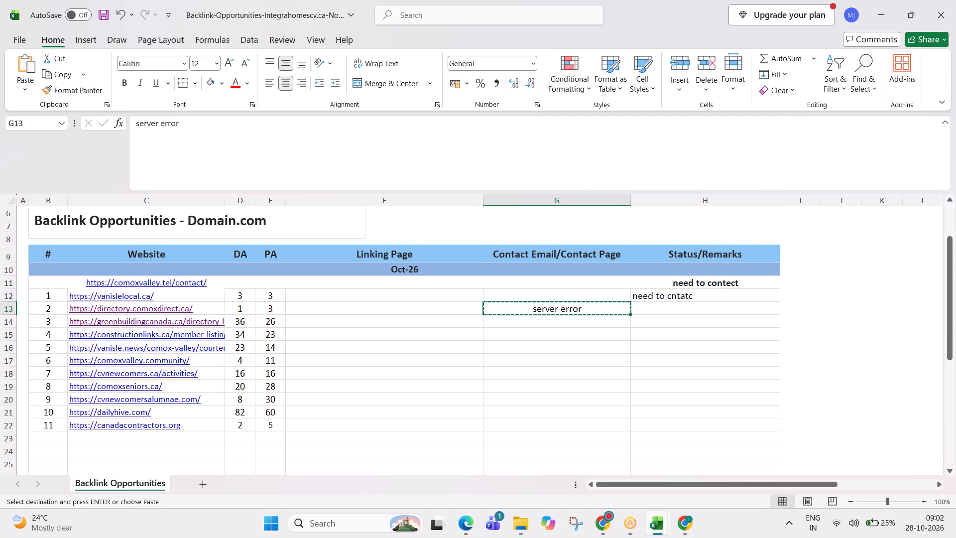
{"action": "left_click", "coordinate": [657, 309]}
{"action": "key", "text": "ctrl+v"}
{"action": "key", "text": "ctrl+s"}
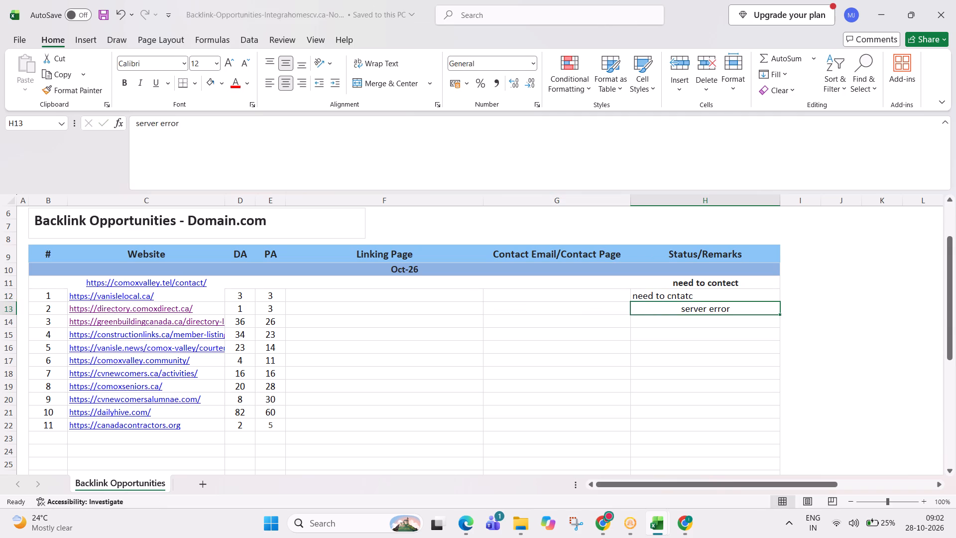
Open the greenbuildingcanada.ca directory link from the Backlink Opportunities sheet and review the listing page, dismissing the newsletter popup.
{"action": "left_click", "coordinate": [178, 319]}
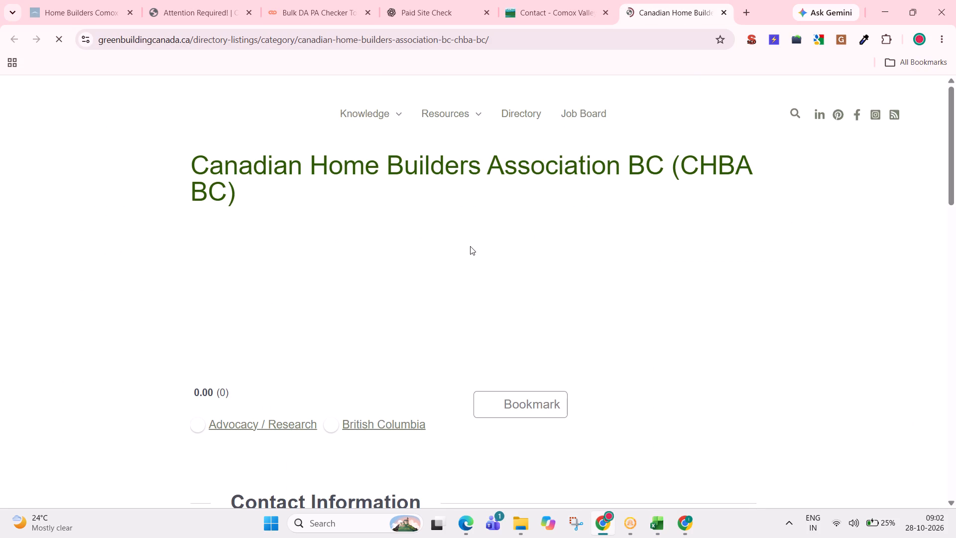
{"action": "scroll", "coordinate": [470, 246], "scroll_direction": "down", "scroll_amount": 1}
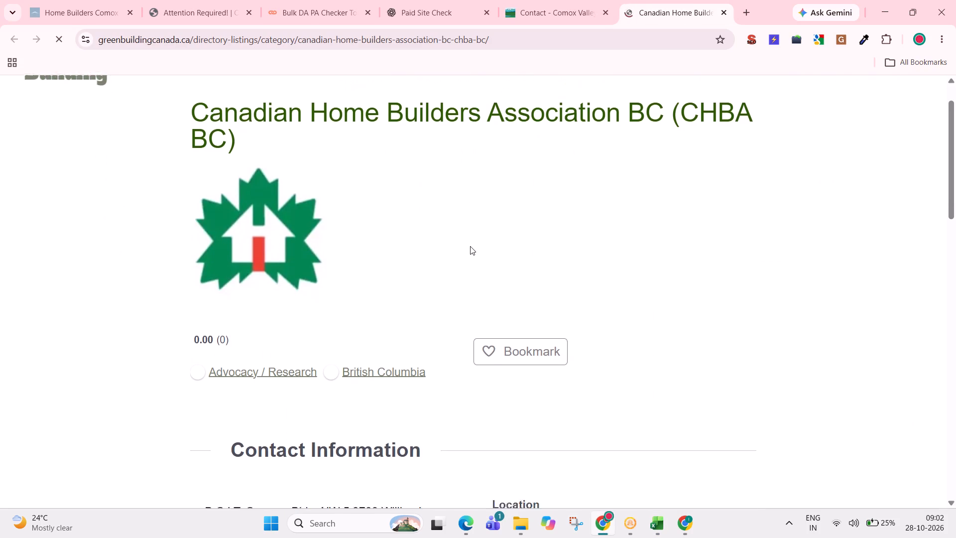
{"action": "scroll", "coordinate": [470, 246], "scroll_direction": "down", "scroll_amount": 3}
{"action": "scroll", "coordinate": [470, 246], "scroll_direction": "left", "scroll_amount": 1}
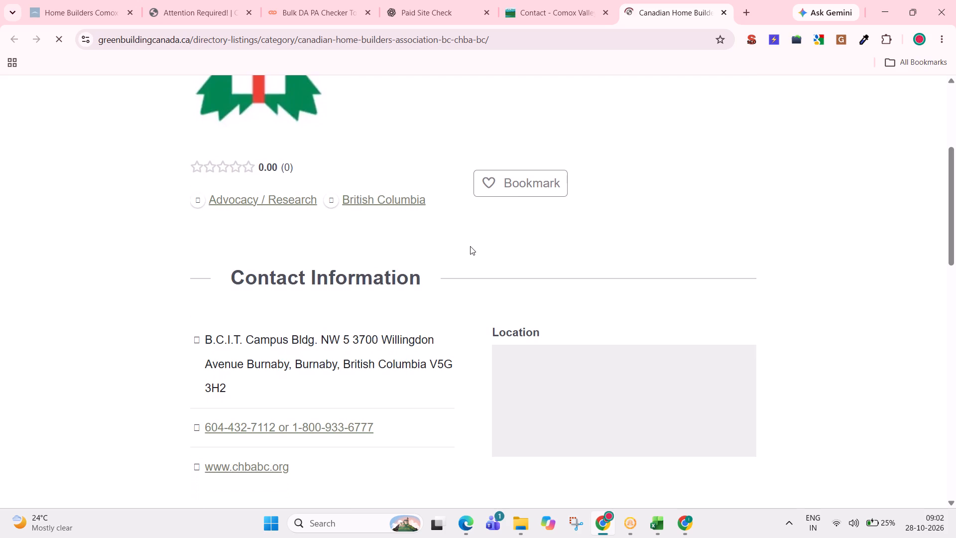
{"action": "scroll", "coordinate": [470, 246], "scroll_direction": "down", "scroll_amount": 1}
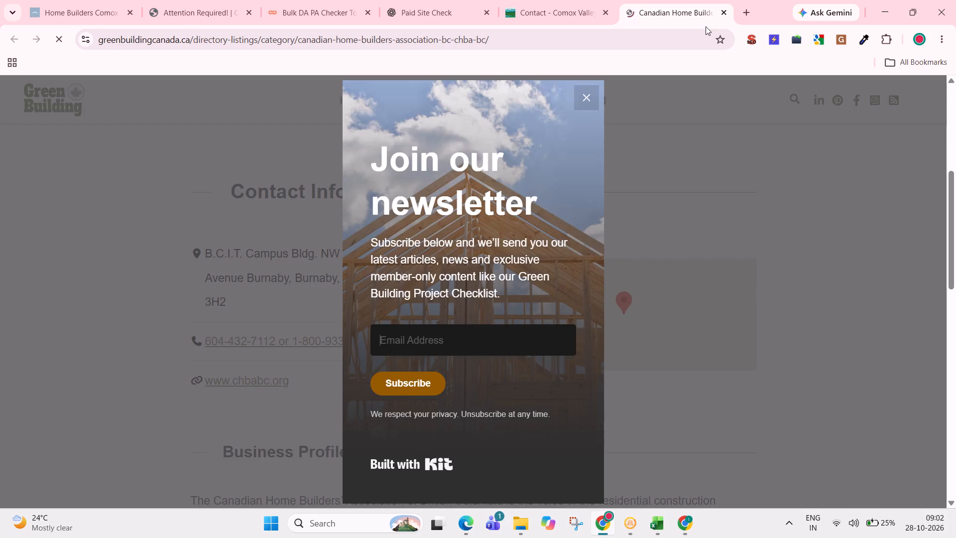
{"action": "left_click", "coordinate": [586, 98]}
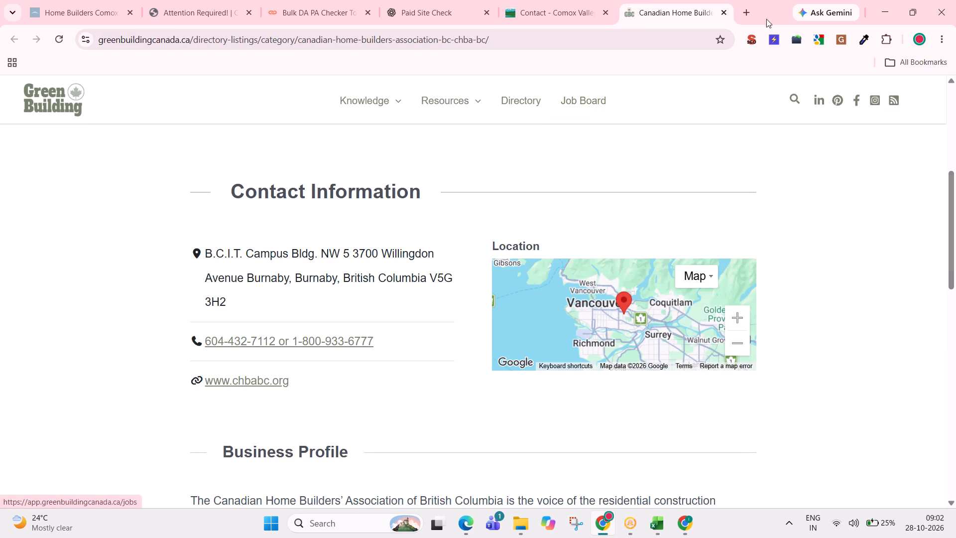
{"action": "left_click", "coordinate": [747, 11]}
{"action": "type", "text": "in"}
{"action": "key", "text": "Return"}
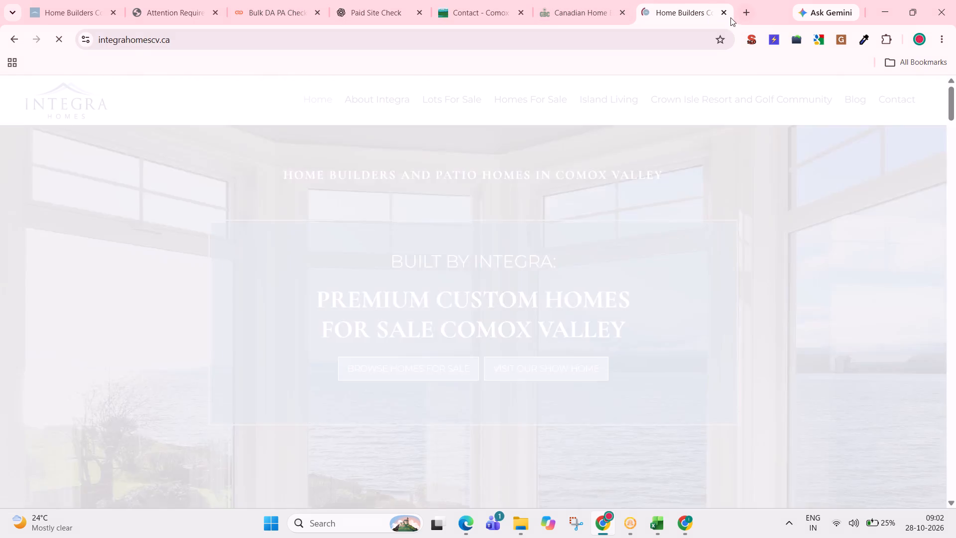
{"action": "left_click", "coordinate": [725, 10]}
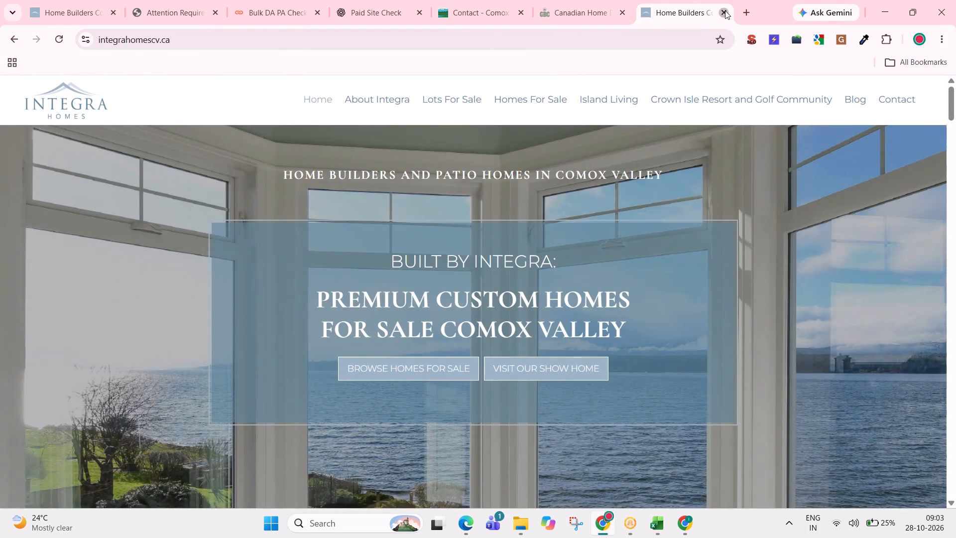
Review the Integra Homes website down to the contact details in its footer.
{"action": "left_click", "coordinate": [91, 0]}
{"action": "scroll", "coordinate": [310, 315], "scroll_direction": "down", "scroll_amount": 9}
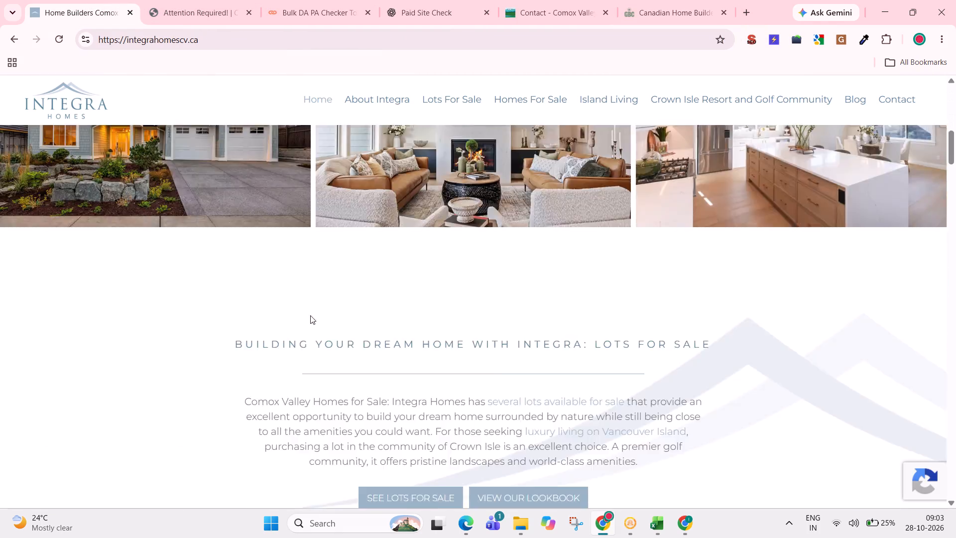
{"action": "scroll", "coordinate": [310, 315], "scroll_direction": "down", "scroll_amount": 17}
{"action": "scroll", "coordinate": [310, 315], "scroll_direction": "down", "scroll_amount": 6}
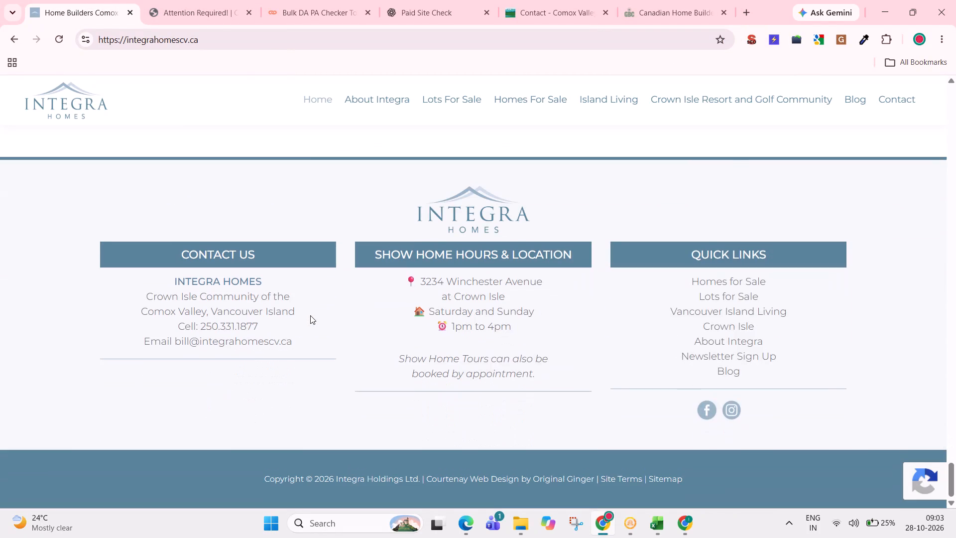
{"action": "scroll", "coordinate": [310, 315], "scroll_direction": "down", "scroll_amount": 1}
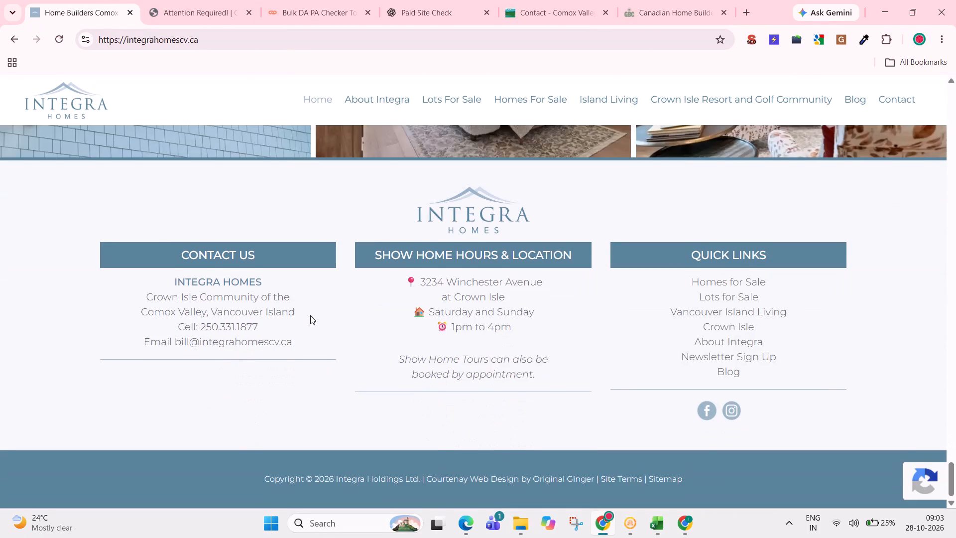
Return to the Canadian Home Builders Association BC listing on greenbuildingcanada.ca and examine the full page for listing or submission options.
{"action": "left_click", "coordinate": [698, 0]}
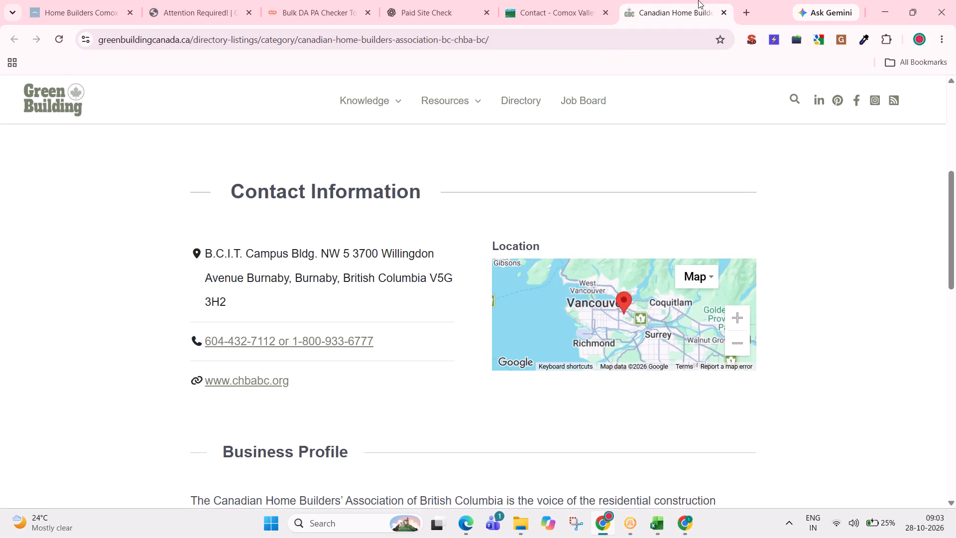
{"action": "left_click", "coordinate": [580, 0]}
{"action": "left_click", "coordinate": [667, 2]}
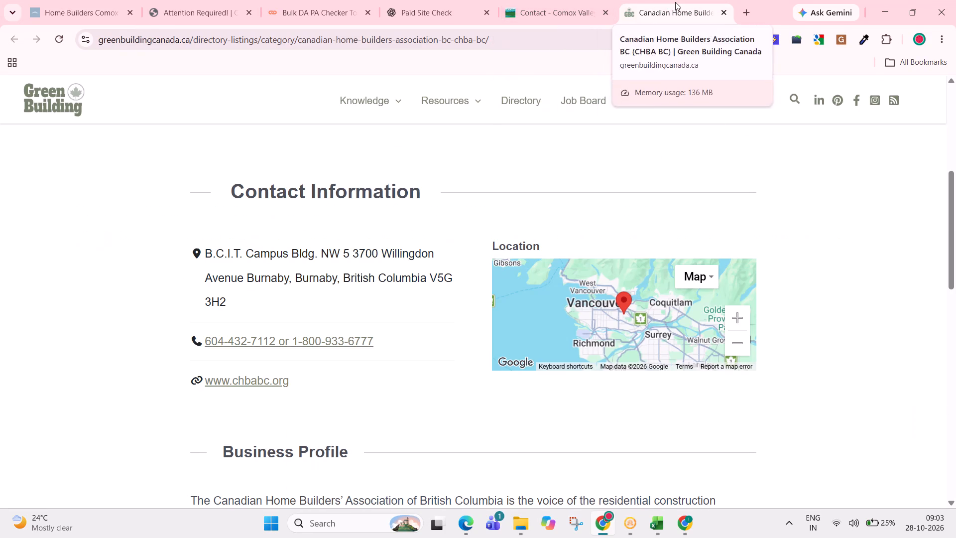
{"action": "left_click", "coordinate": [675, 2]}
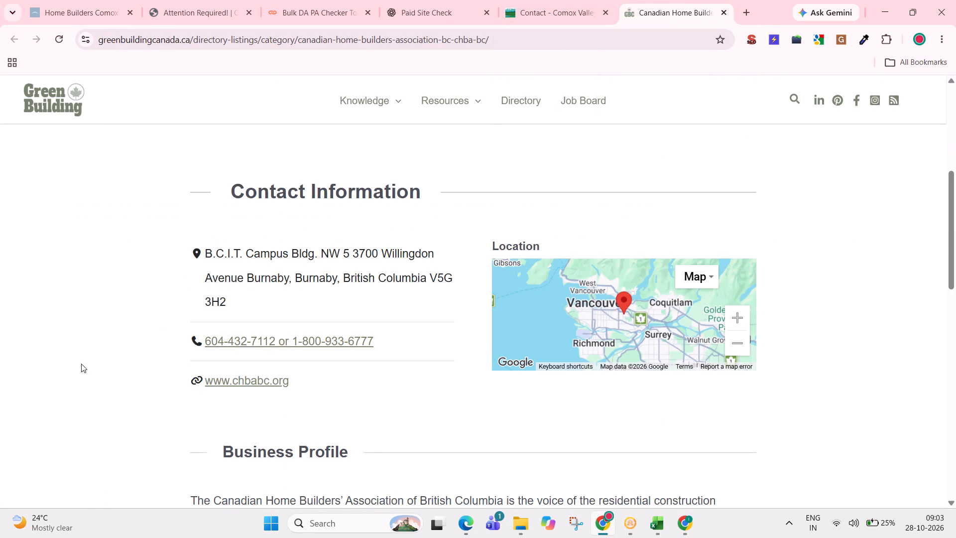
{"action": "scroll", "coordinate": [81, 364], "scroll_direction": "down", "scroll_amount": 5}
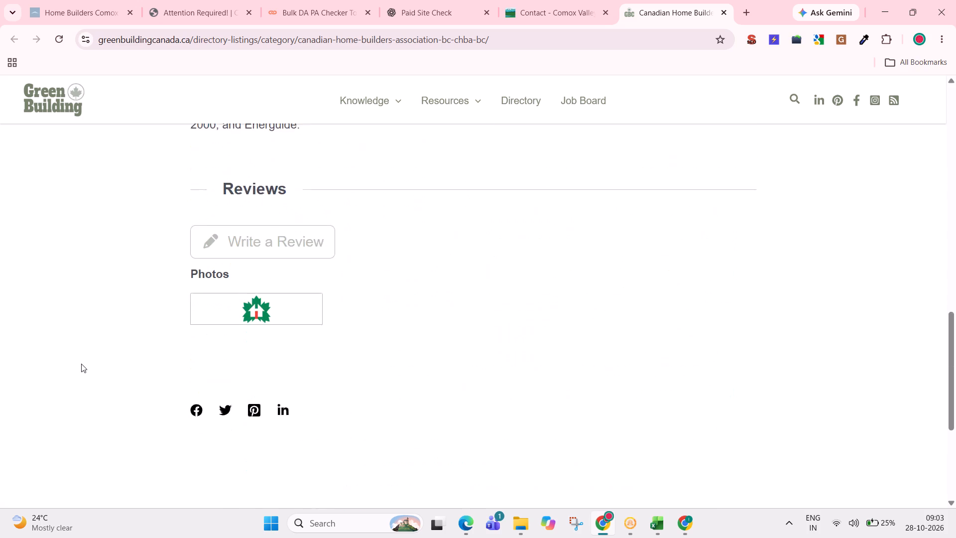
{"action": "scroll", "coordinate": [81, 364], "scroll_direction": "down", "scroll_amount": 1}
{"action": "scroll", "coordinate": [81, 364], "scroll_direction": "up", "scroll_amount": 7}
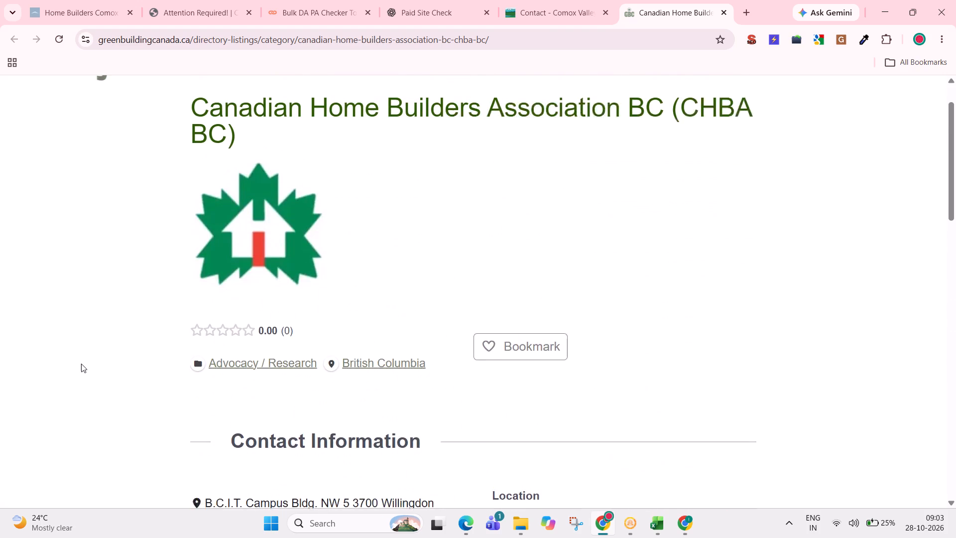
{"action": "scroll", "coordinate": [81, 364], "scroll_direction": "up", "scroll_amount": 1}
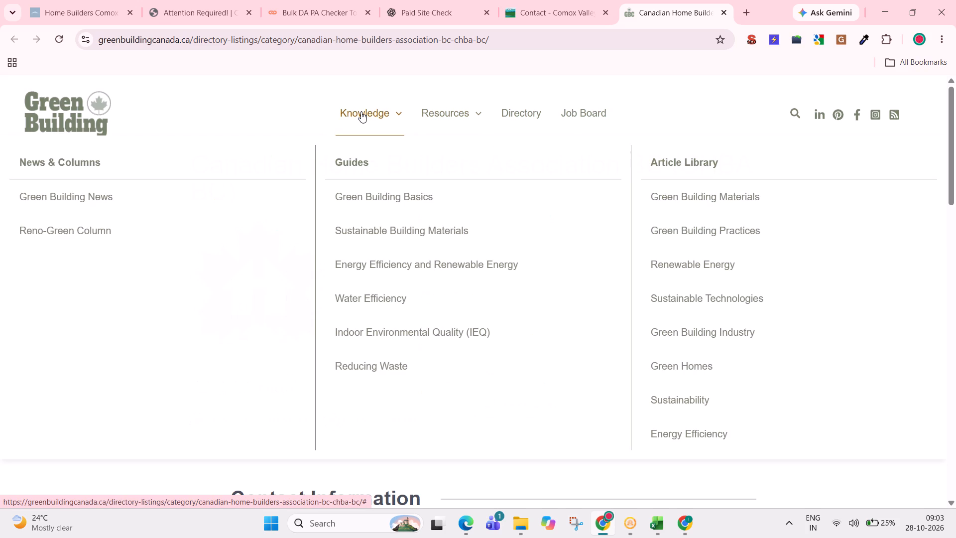
Search the Green Building Canada directory for "Integra Homes" near Canada and review the results for an existing listing.
{"action": "left_click", "coordinate": [523, 109]}
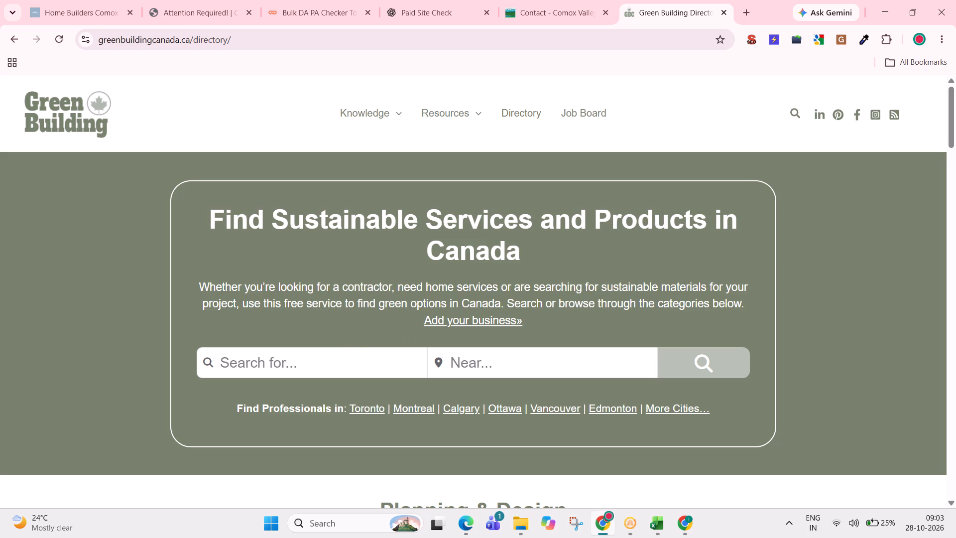
{"action": "left_click", "coordinate": [292, 372]}
{"action": "type", "text": "Integra Homes"}
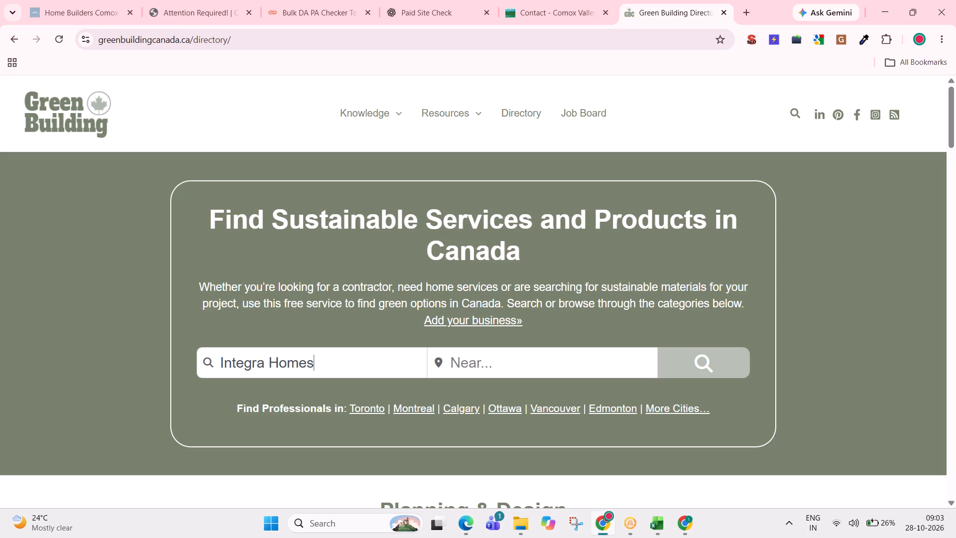
{"action": "left_click", "coordinate": [486, 354]}
{"action": "left_click", "coordinate": [466, 397]}
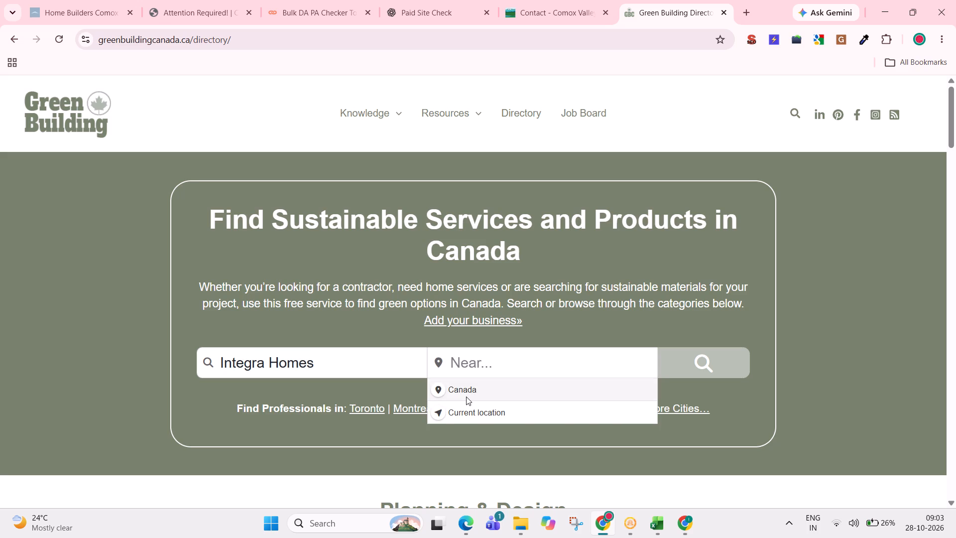
{"action": "left_click", "coordinate": [750, 358]}
{"action": "left_click", "coordinate": [697, 373]}
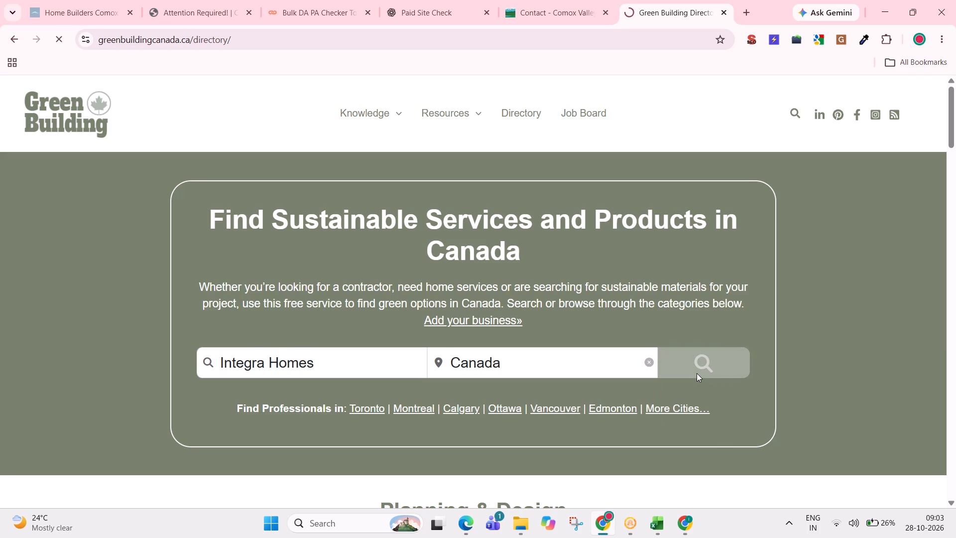
{"action": "left_click", "coordinate": [697, 373]}
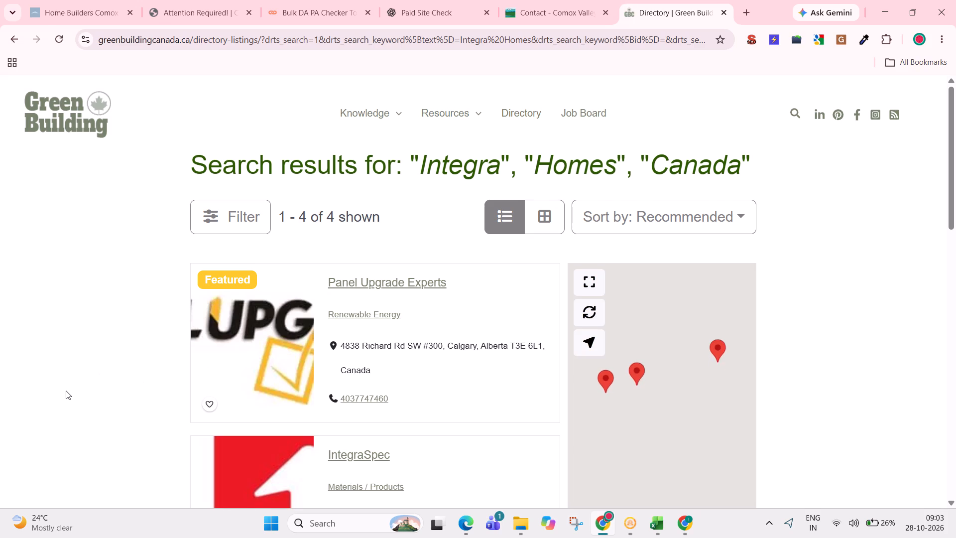
{"action": "scroll", "coordinate": [66, 391], "scroll_direction": "down", "scroll_amount": 2}
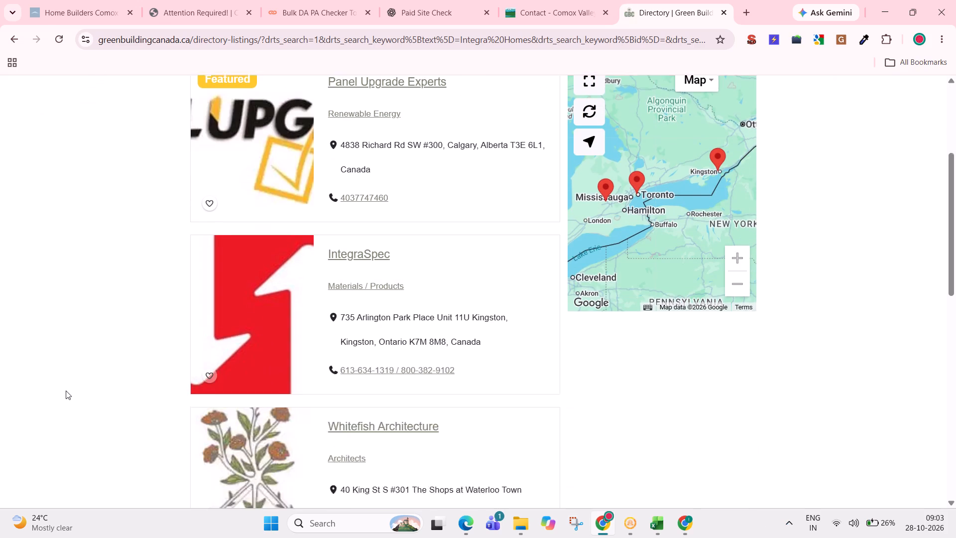
{"action": "scroll", "coordinate": [66, 391], "scroll_direction": "down", "scroll_amount": 2}
{"action": "scroll", "coordinate": [66, 391], "scroll_direction": "right", "scroll_amount": 1}
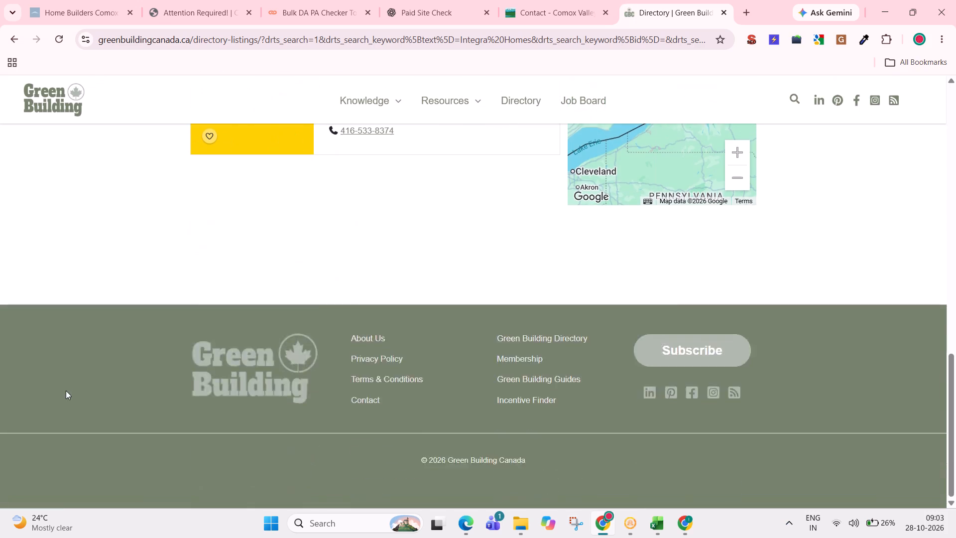
{"action": "scroll", "coordinate": [66, 391], "scroll_direction": "right", "scroll_amount": 1}
{"action": "scroll", "coordinate": [66, 391], "scroll_direction": "up", "scroll_amount": 5}
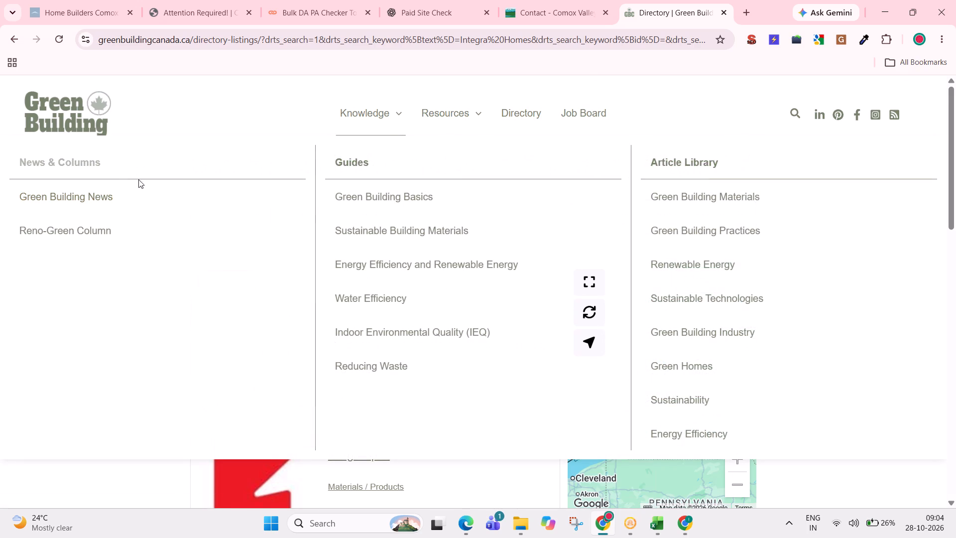
Open Green Building Canada's Membership page and go to the Name field of its business membership form.
{"action": "scroll", "coordinate": [877, 298], "scroll_direction": "down", "scroll_amount": 5}
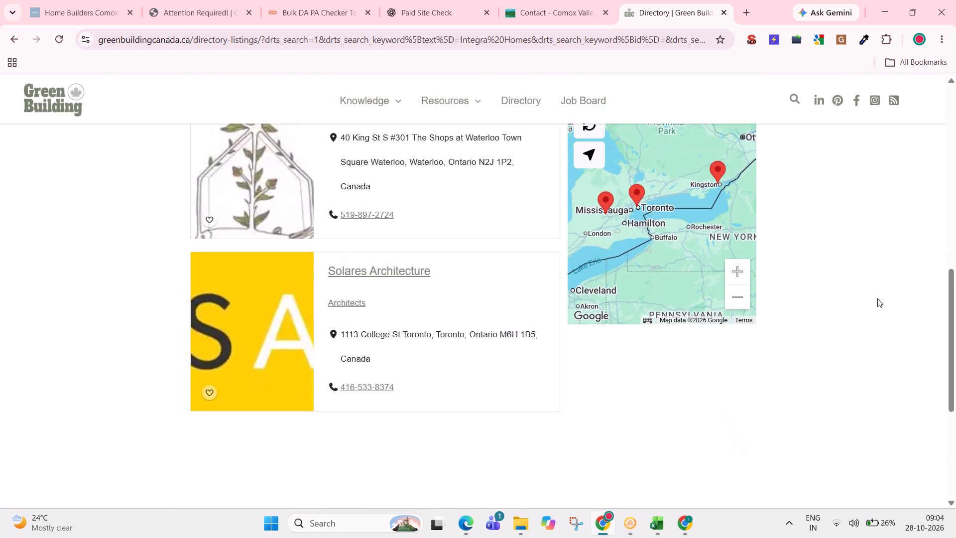
{"action": "scroll", "coordinate": [877, 298], "scroll_direction": "down", "scroll_amount": 7}
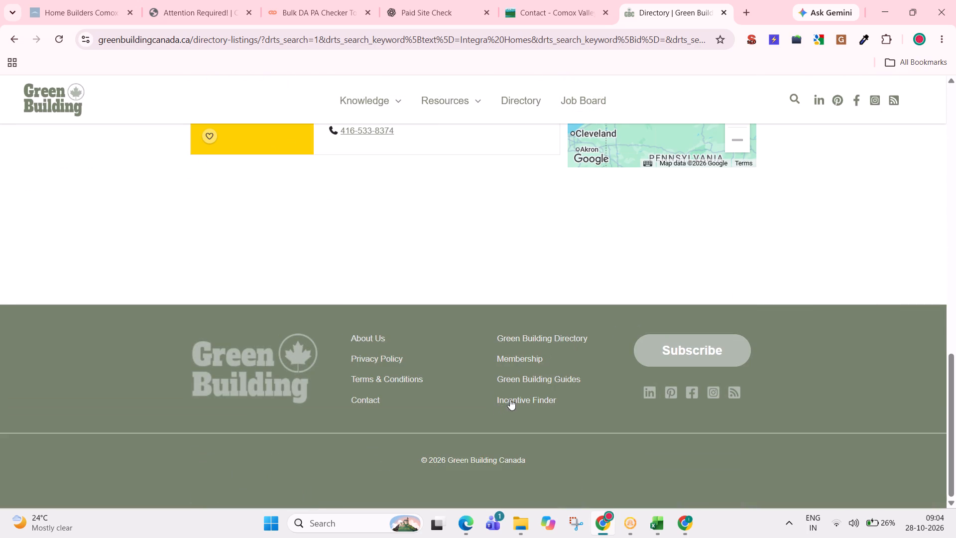
{"action": "left_click", "coordinate": [515, 358]}
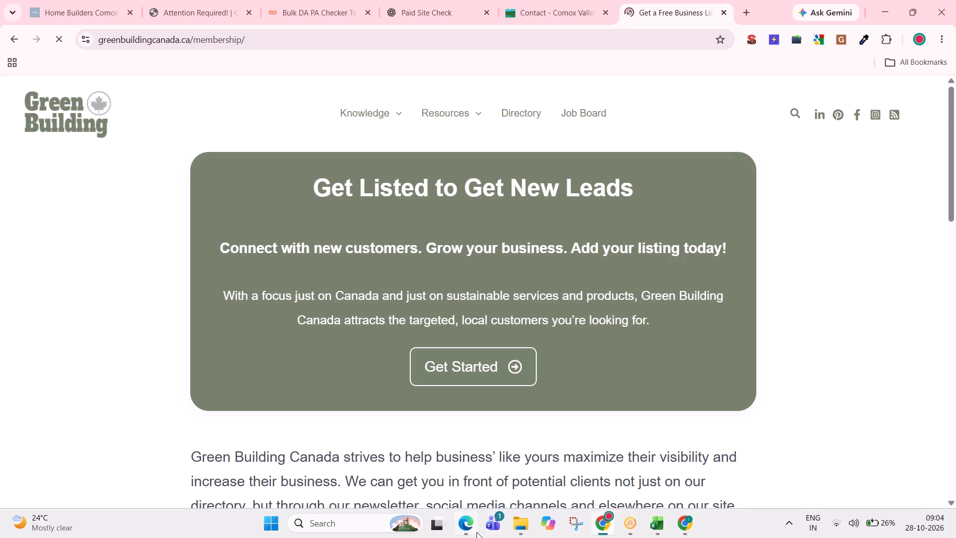
{"action": "scroll", "coordinate": [795, 343], "scroll_direction": "down", "scroll_amount": 1}
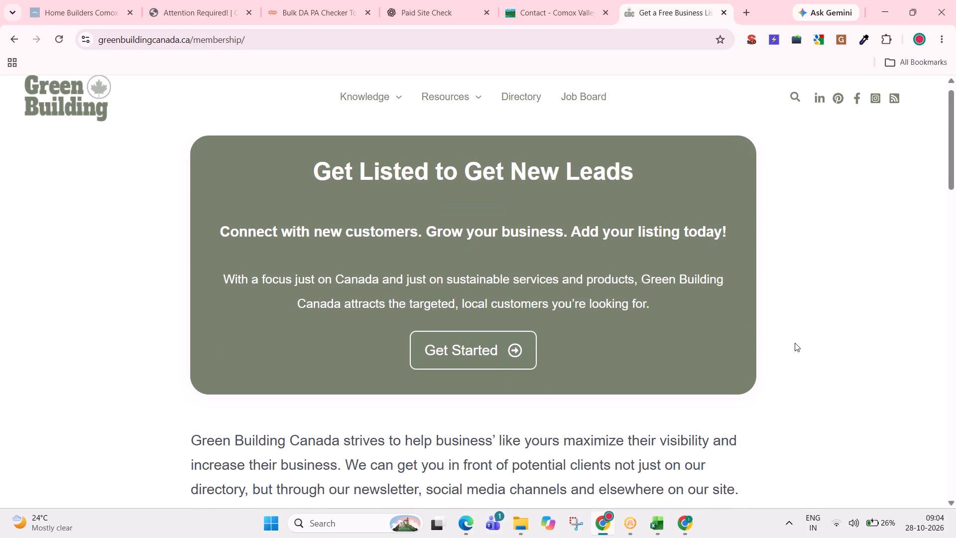
{"action": "scroll", "coordinate": [795, 343], "scroll_direction": "down", "scroll_amount": 1}
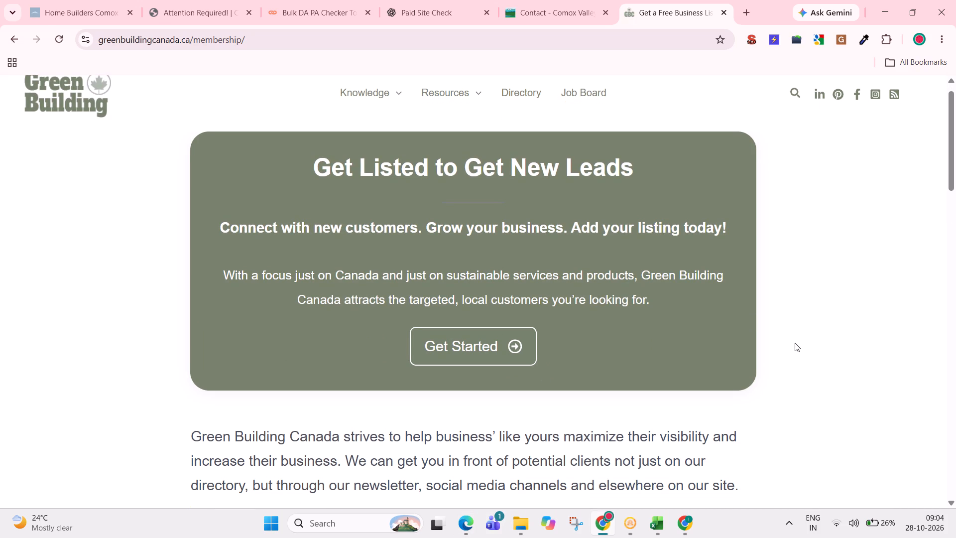
{"action": "left_click", "coordinate": [505, 349]}
{"action": "scroll", "coordinate": [505, 349], "scroll_direction": "up", "scroll_amount": 1}
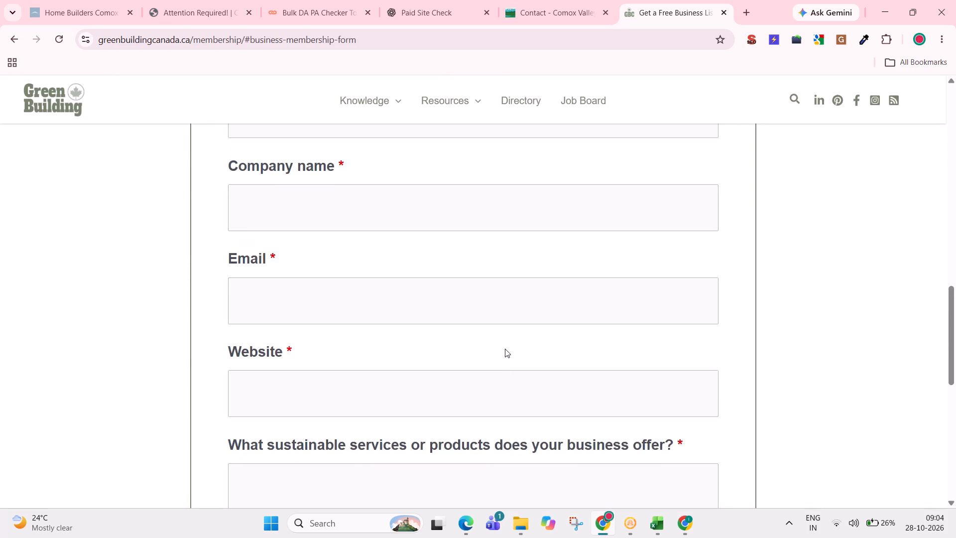
{"action": "scroll", "coordinate": [505, 349], "scroll_direction": "up", "scroll_amount": 1}
{"action": "left_click", "coordinate": [401, 283]}
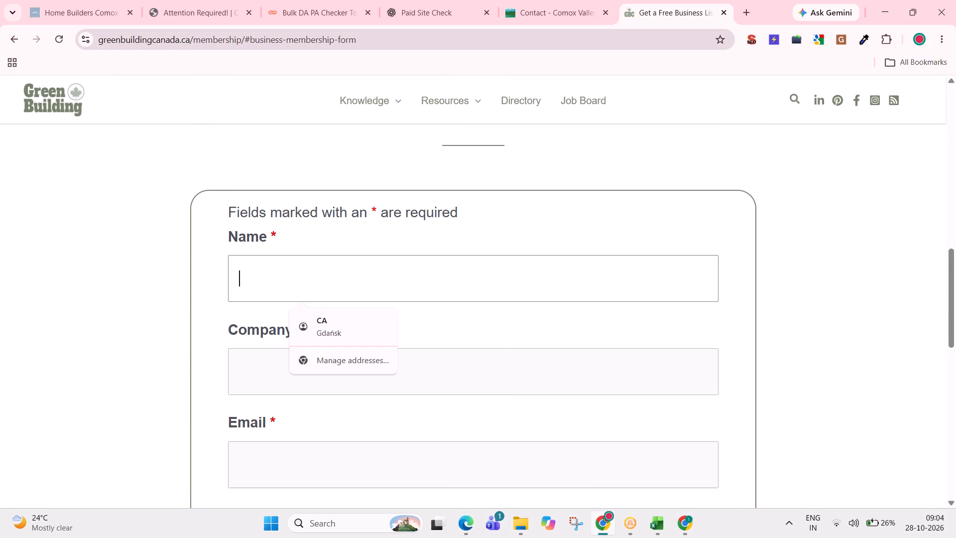
{"action": "left_click_drag", "start_coordinate": [190, 40], "coordinate": [90, 35]}
{"action": "key", "text": "ctrl+c"}
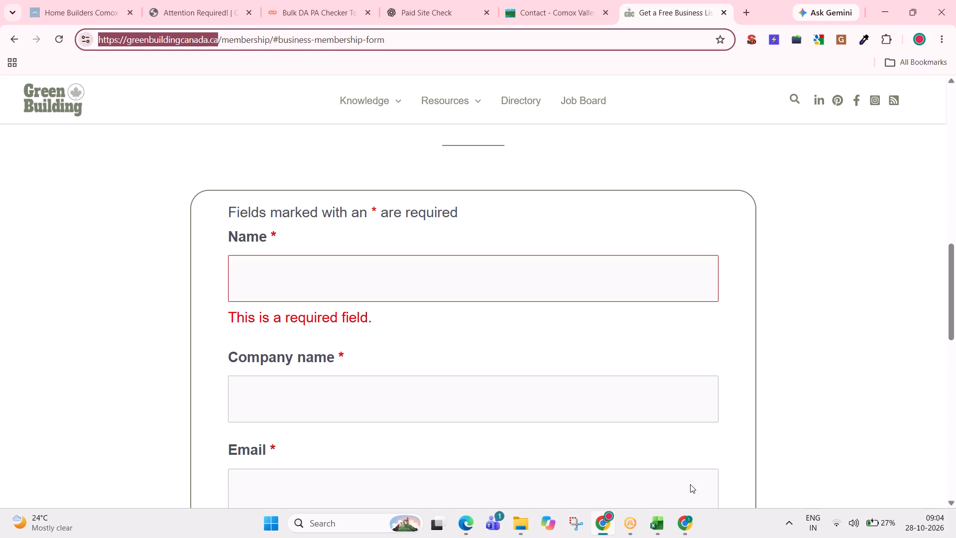
{"action": "left_click", "coordinate": [651, 530]}
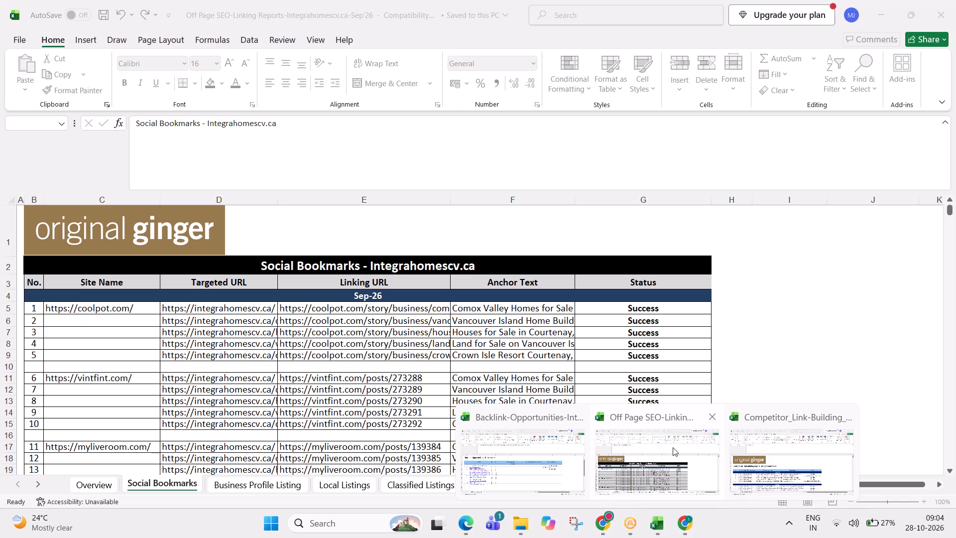
{"action": "left_click", "coordinate": [673, 446]}
{"action": "key", "text": "ctrl+f"}
{"action": "key", "text": "ctrl+v"}
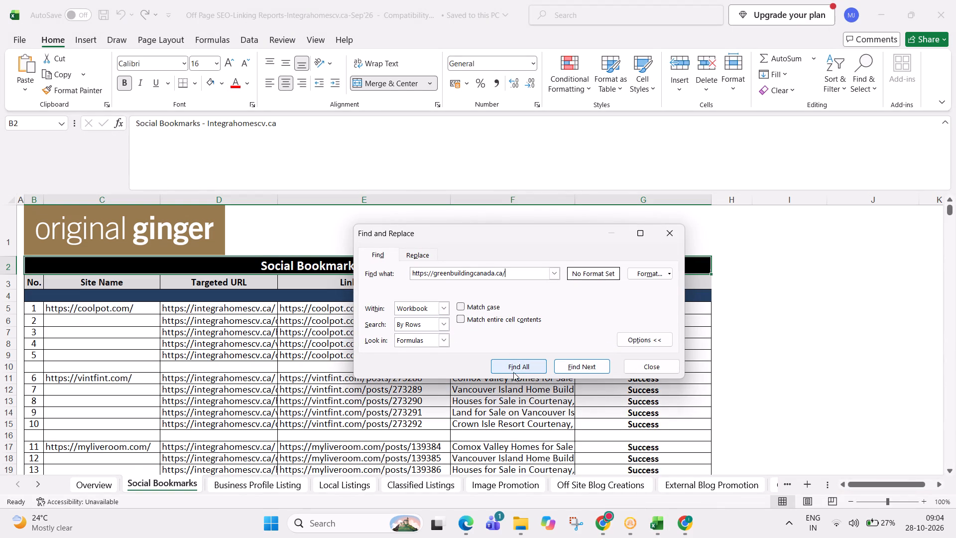
{"action": "left_click", "coordinate": [513, 364]}
{"action": "left_click", "coordinate": [593, 335]}
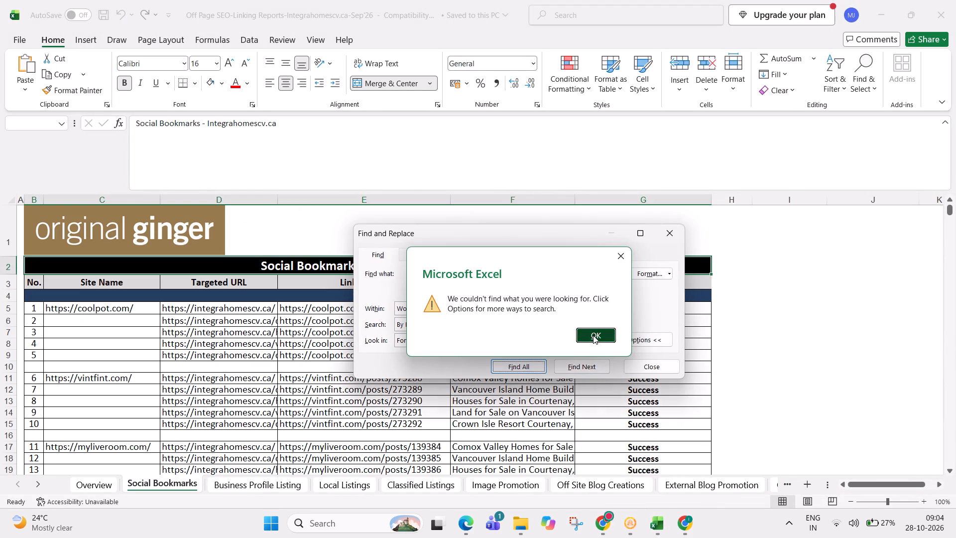
{"action": "left_click", "coordinate": [659, 531]}
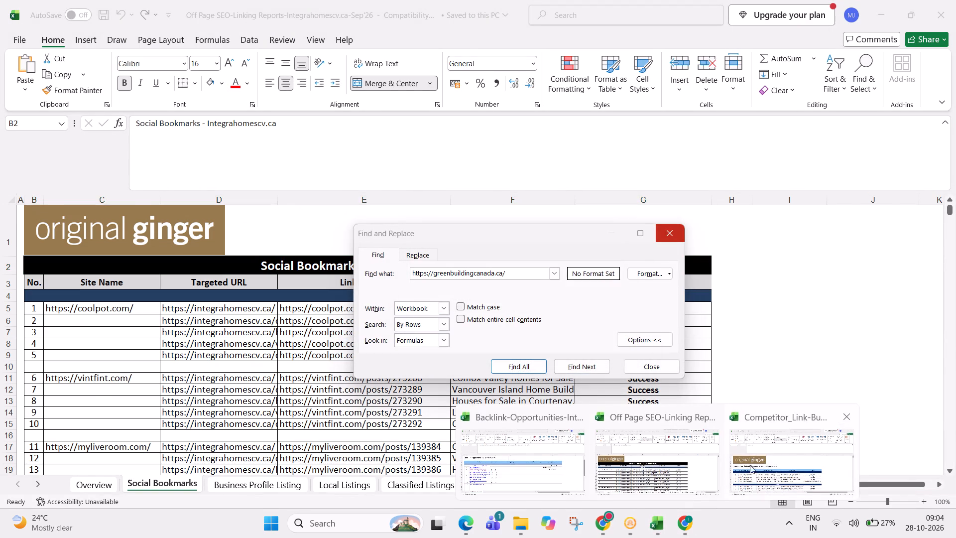
{"action": "left_click", "coordinate": [778, 449]}
{"action": "key", "text": "ctrl+f"}
{"action": "key", "text": "ctrl+v"}
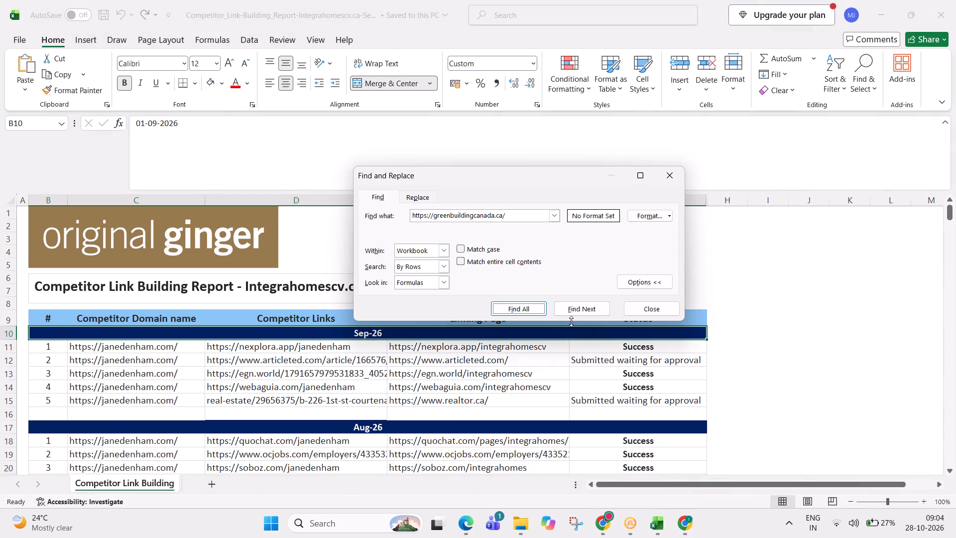
{"action": "left_click", "coordinate": [521, 214]}
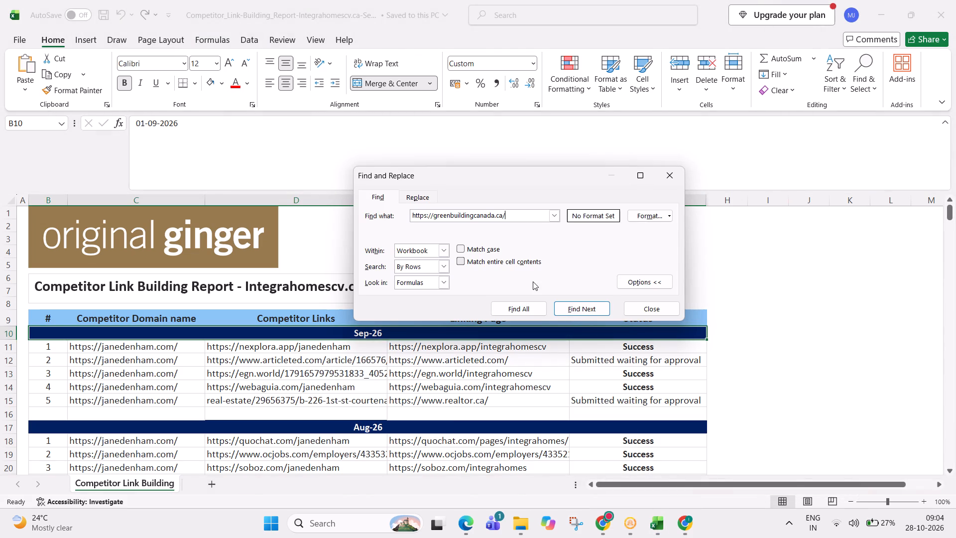
{"action": "left_click", "coordinate": [530, 307]}
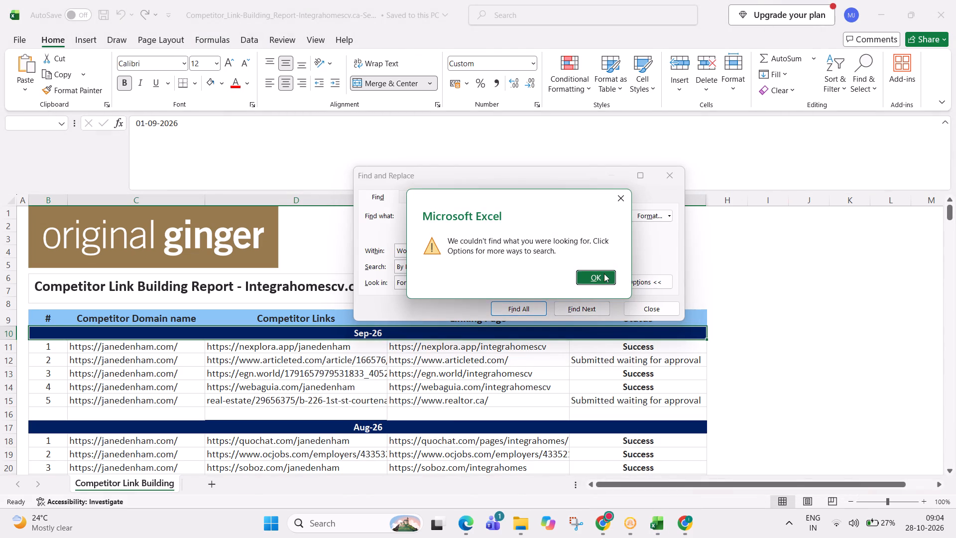
{"action": "left_click", "coordinate": [604, 272]}
{"action": "left_click", "coordinate": [674, 177]}
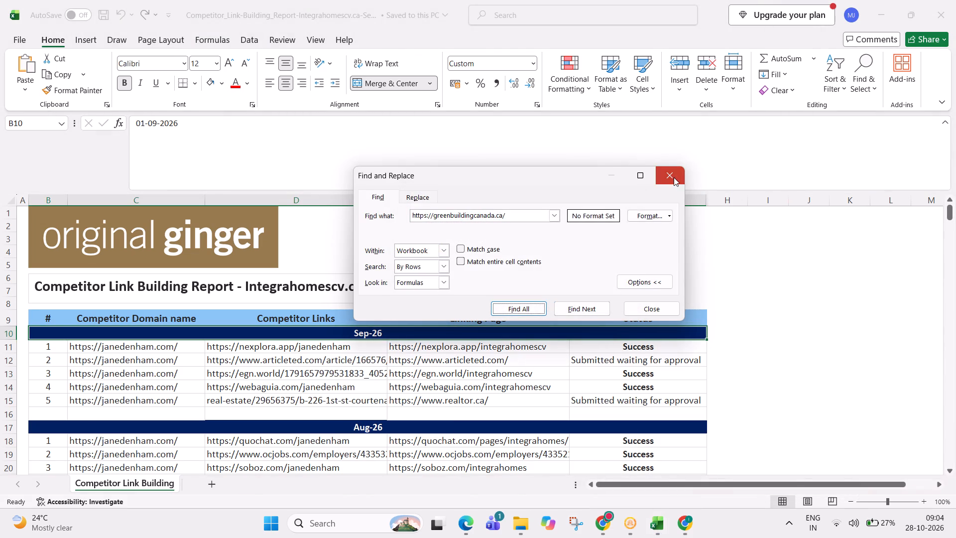
Return to the Name field of Green Building Canada's membership form in Chrome, check the monthly reports folder and switch to Edge.
{"action": "left_click", "coordinate": [600, 524]}
{"action": "left_click", "coordinate": [328, 296]}
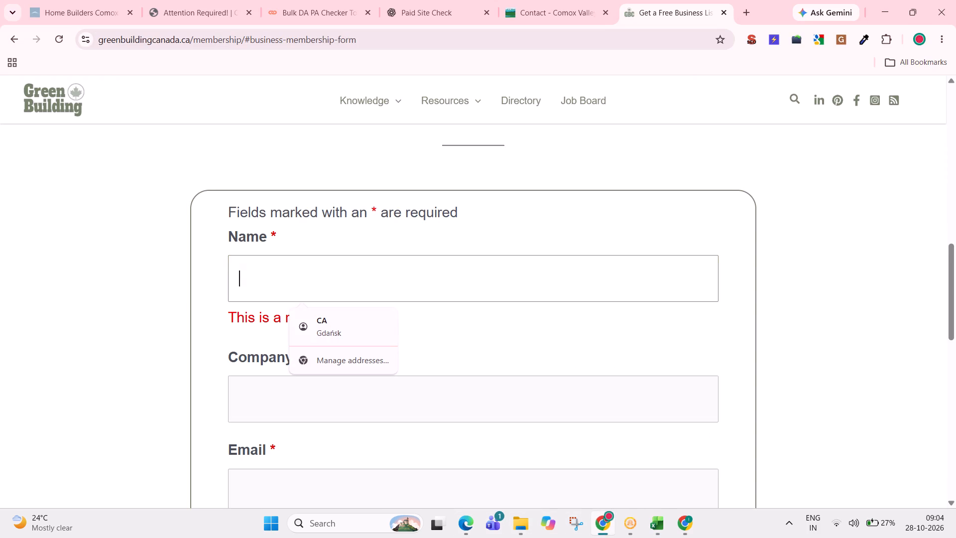
{"action": "left_click", "coordinate": [521, 534]}
{"action": "left_click", "coordinate": [466, 525]}
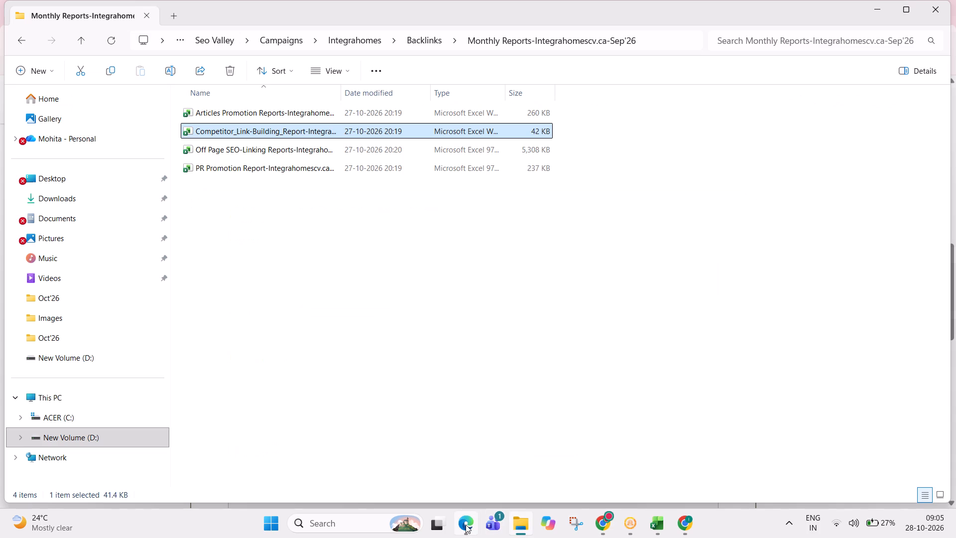
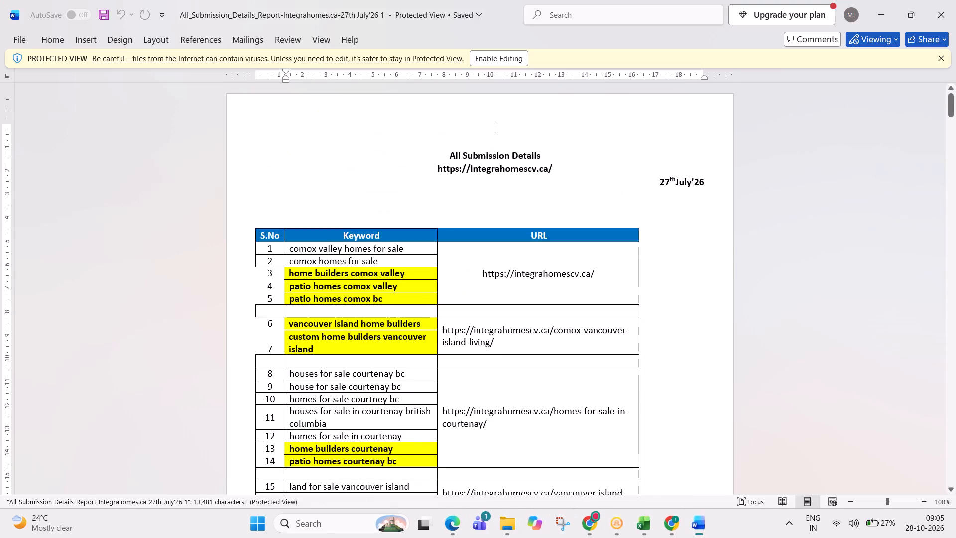
Find the Profile Listing Details section in the Word submission details report and copy the company name Integra Homes below the address.
{"action": "scroll", "coordinate": [480, 375], "scroll_direction": "down", "scroll_amount": 7}
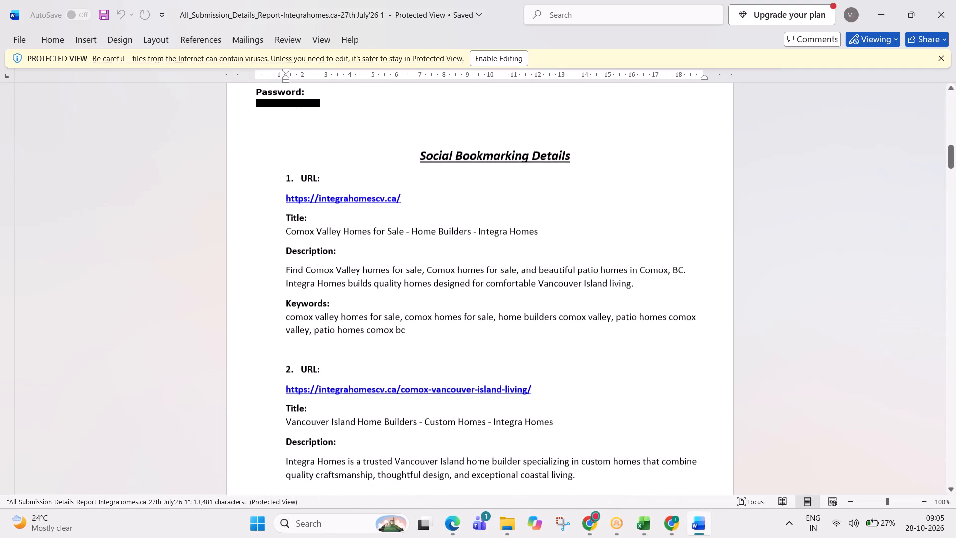
{"action": "scroll", "coordinate": [480, 375], "scroll_direction": "down", "scroll_amount": 7}
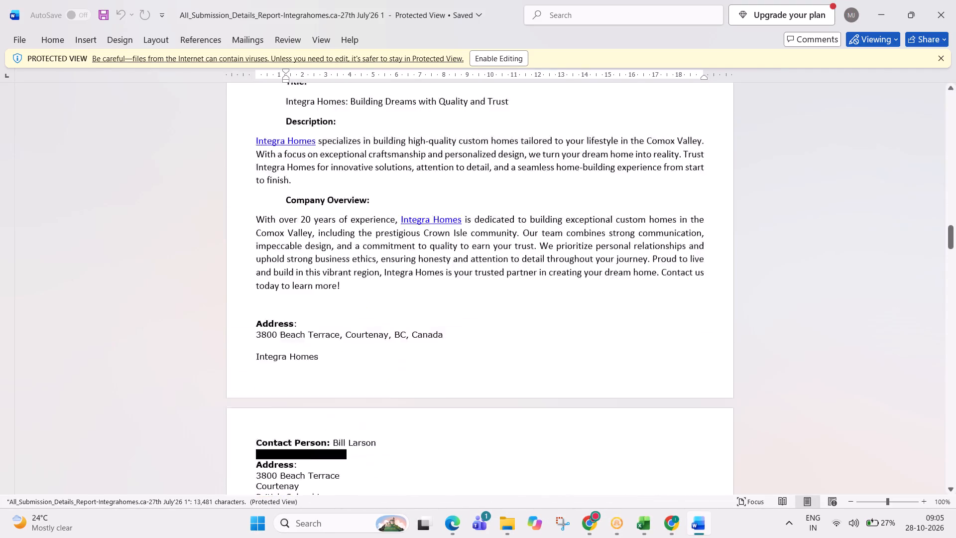
{"action": "scroll", "coordinate": [480, 375], "scroll_direction": "down", "scroll_amount": 2}
{"action": "scroll", "coordinate": [480, 375], "scroll_direction": "up", "scroll_amount": 1}
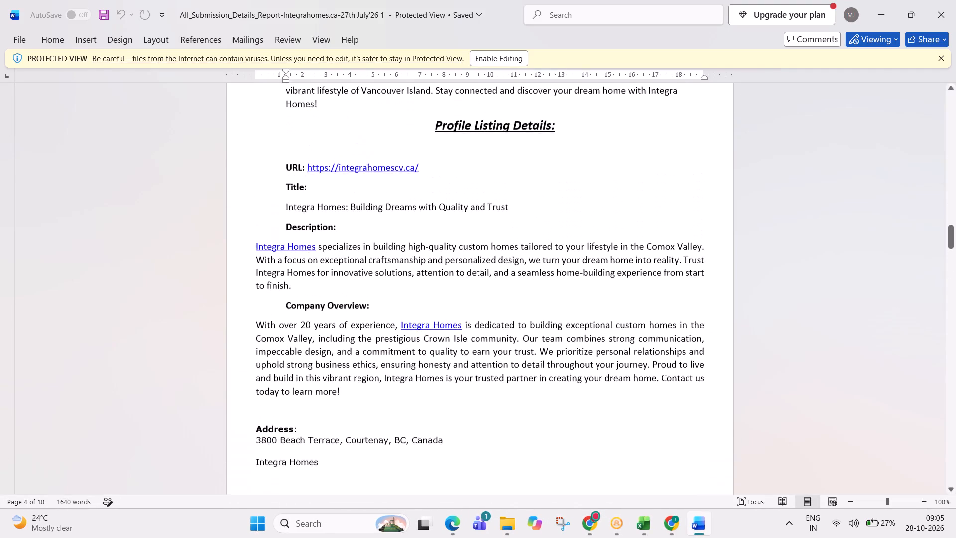
{"action": "scroll", "coordinate": [480, 375], "scroll_direction": "up", "scroll_amount": 2}
{"action": "scroll", "coordinate": [480, 375], "scroll_direction": "down", "scroll_amount": 1}
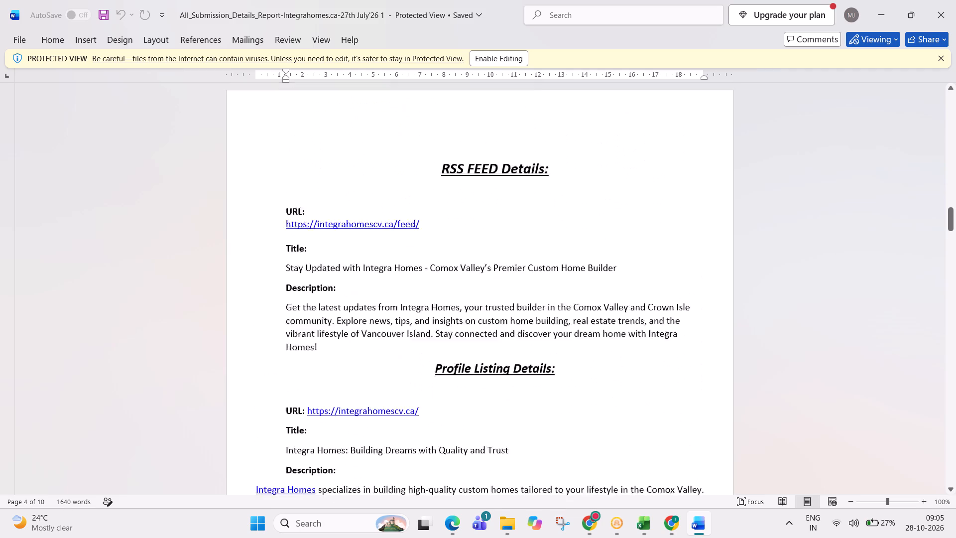
{"action": "scroll", "coordinate": [480, 375], "scroll_direction": "down", "scroll_amount": 1}
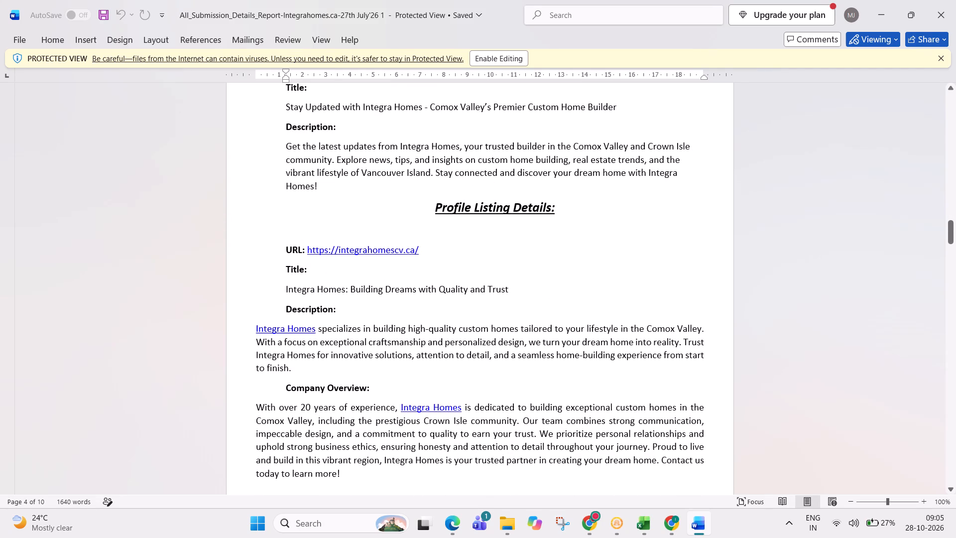
{"action": "scroll", "coordinate": [480, 375], "scroll_direction": "down", "scroll_amount": 1}
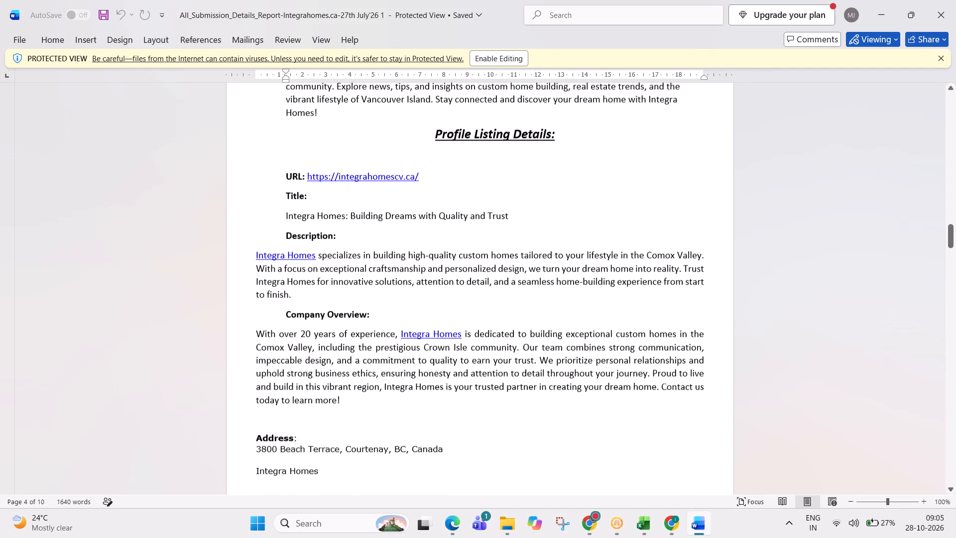
{"action": "left_click_drag", "start_coordinate": [328, 474], "coordinate": [328, 475]}
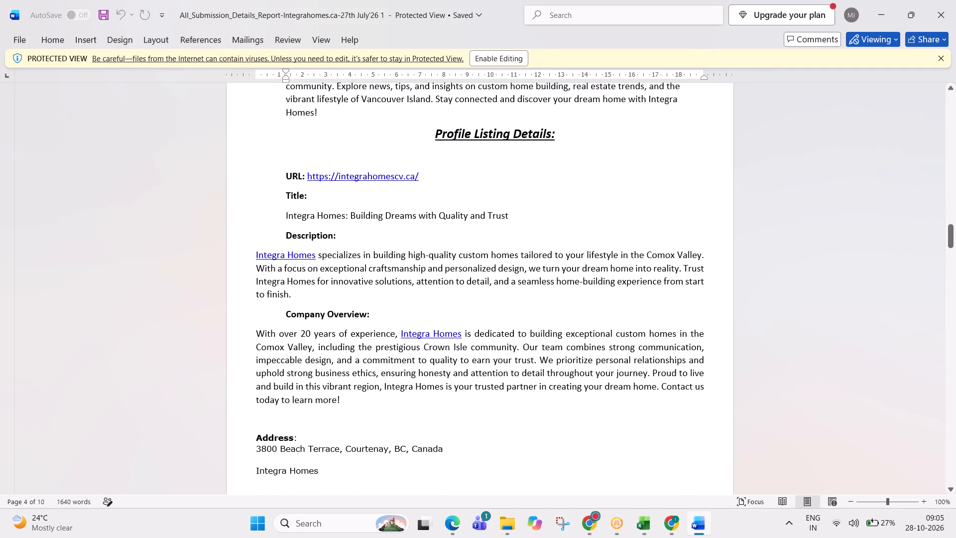
{"action": "left_click_drag", "start_coordinate": [328, 475], "coordinate": [265, 473]}
{"action": "key", "text": "ctrl+c"}
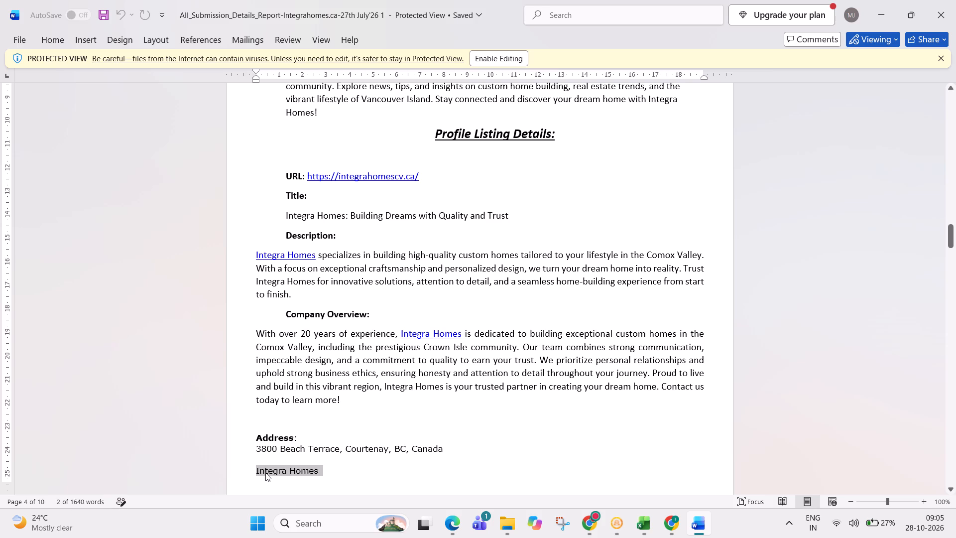
Switch to Chrome and enter Integra Homes as both Name and Company name in Green Building Canada's membership form.
{"action": "key", "text": "alt+Tab"}
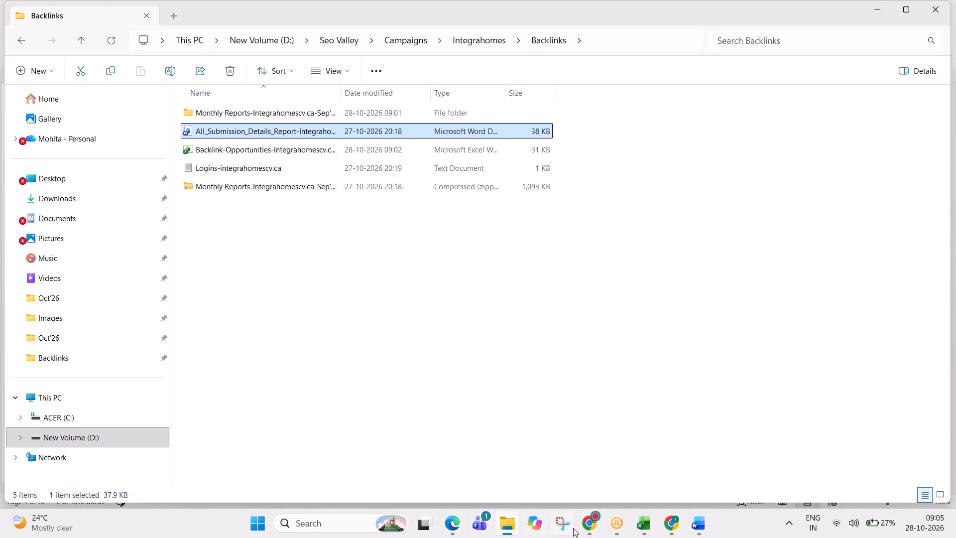
{"action": "left_click", "coordinate": [587, 522]}
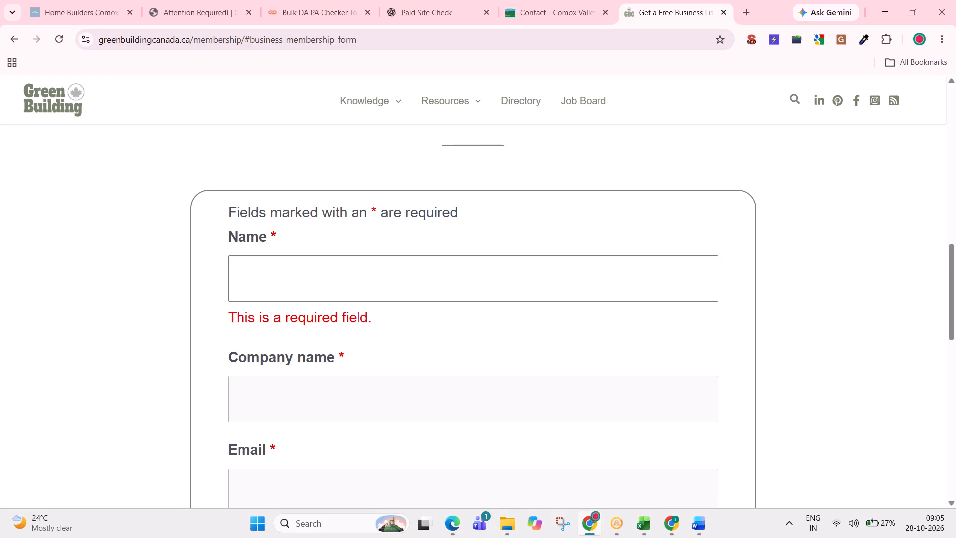
{"action": "key", "text": "ctrl+v"}
{"action": "left_click", "coordinate": [294, 384]}
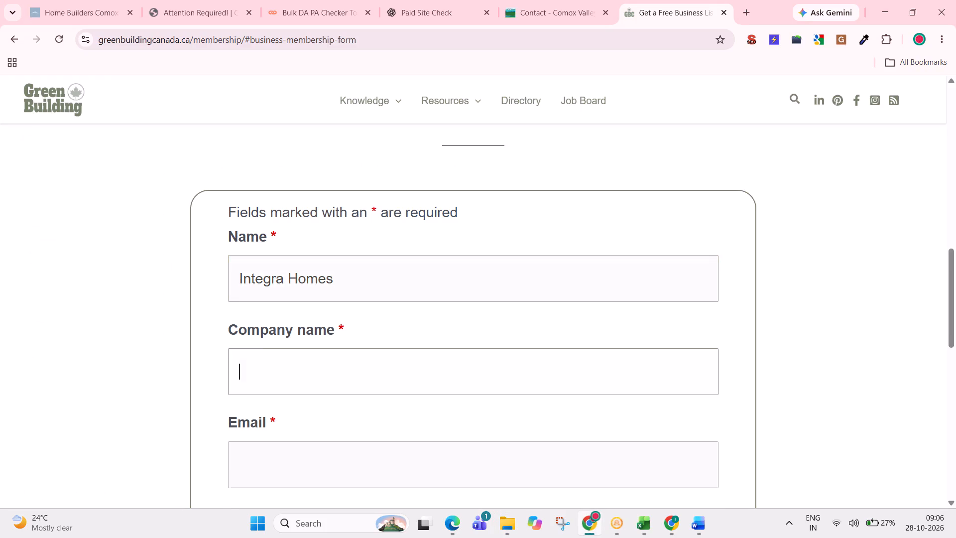
{"action": "key", "text": "ctrl+v"}
{"action": "scroll", "coordinate": [294, 384], "scroll_direction": "down", "scroll_amount": 1}
Go to the membership form's Email field and switch back to the submission details report in Word.
{"action": "left_click", "coordinate": [294, 384]}
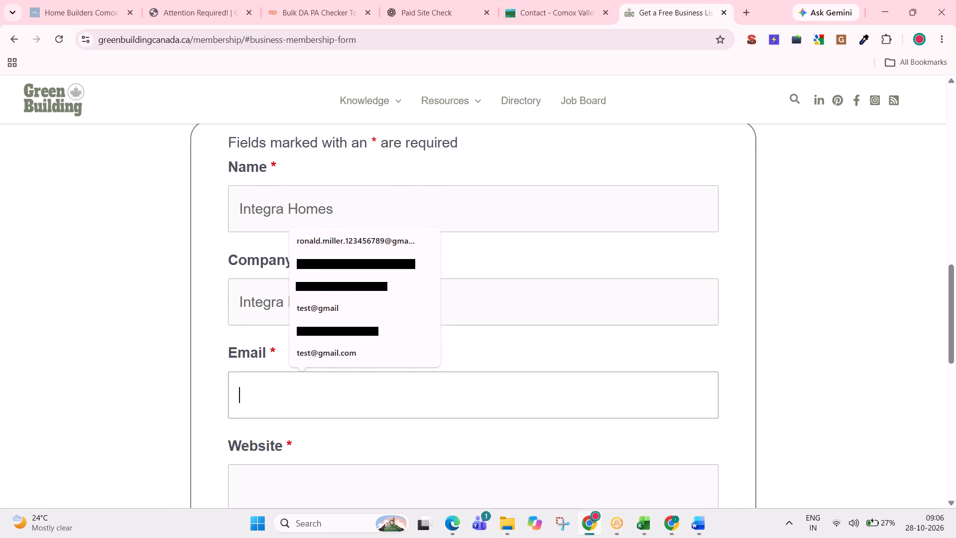
{"action": "left_click", "coordinate": [696, 536]}
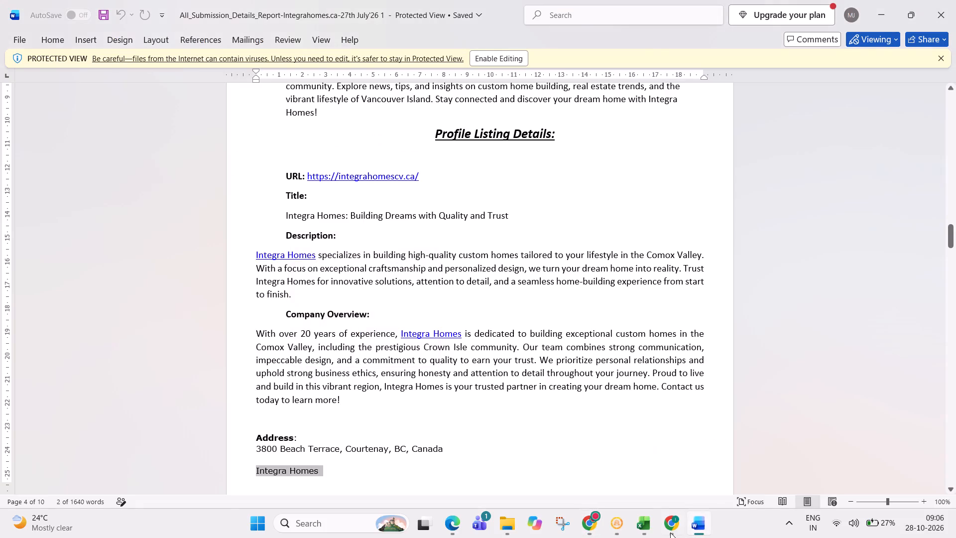
Copy the Gmail ID from the Logins-integrahomescv.ca text file into the Email field of the membership form in Chrome.
{"action": "left_click", "coordinate": [505, 528]}
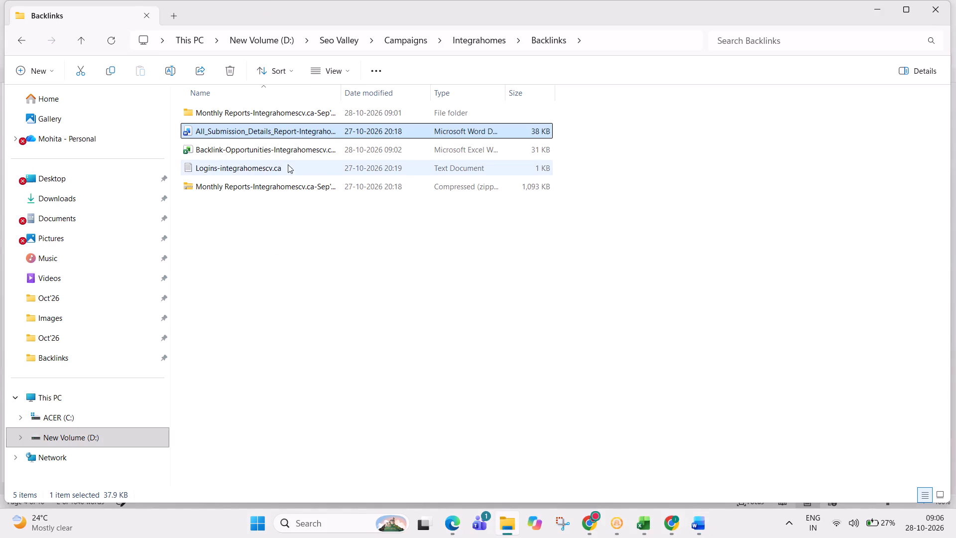
{"action": "double_click", "coordinate": [281, 162]}
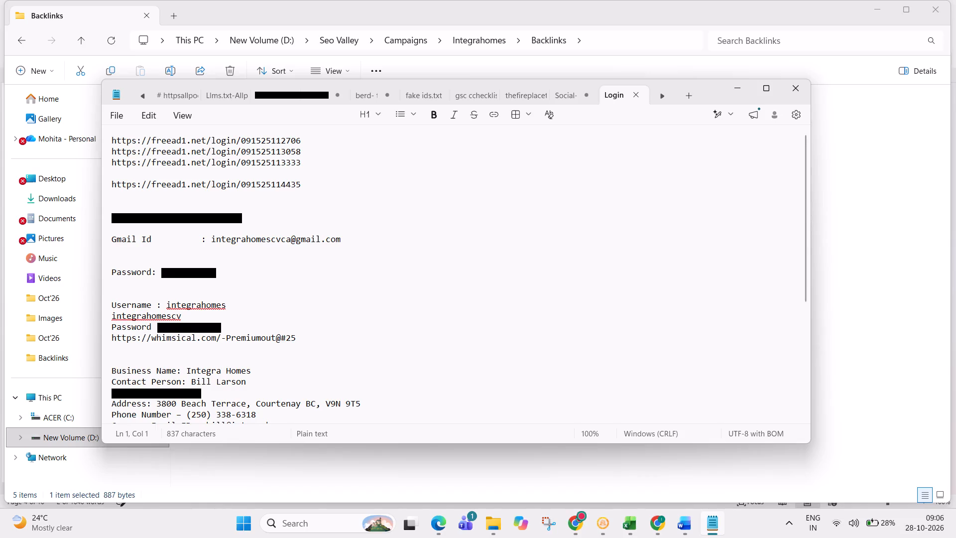
{"action": "scroll", "coordinate": [283, 359], "scroll_direction": "down", "scroll_amount": 1}
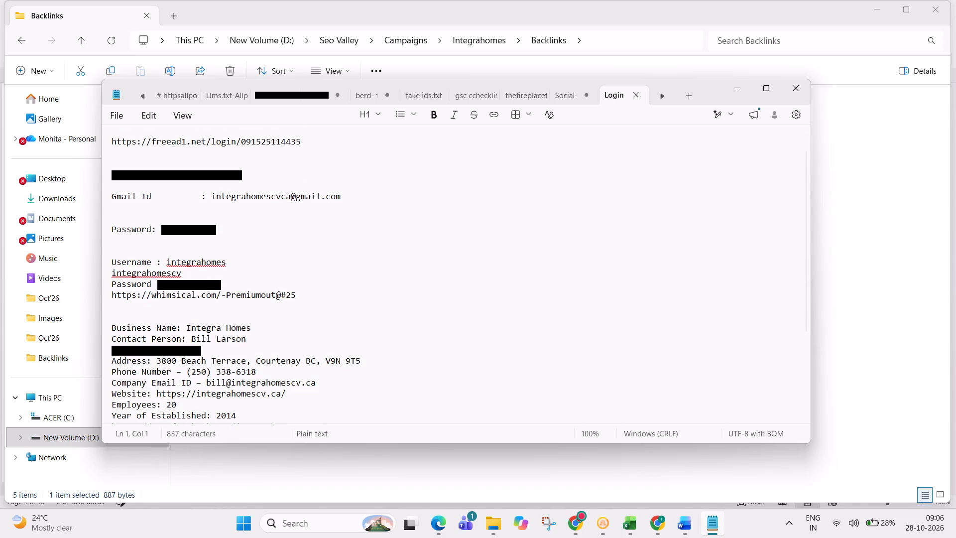
{"action": "scroll", "coordinate": [283, 359], "scroll_direction": "up", "scroll_amount": 1}
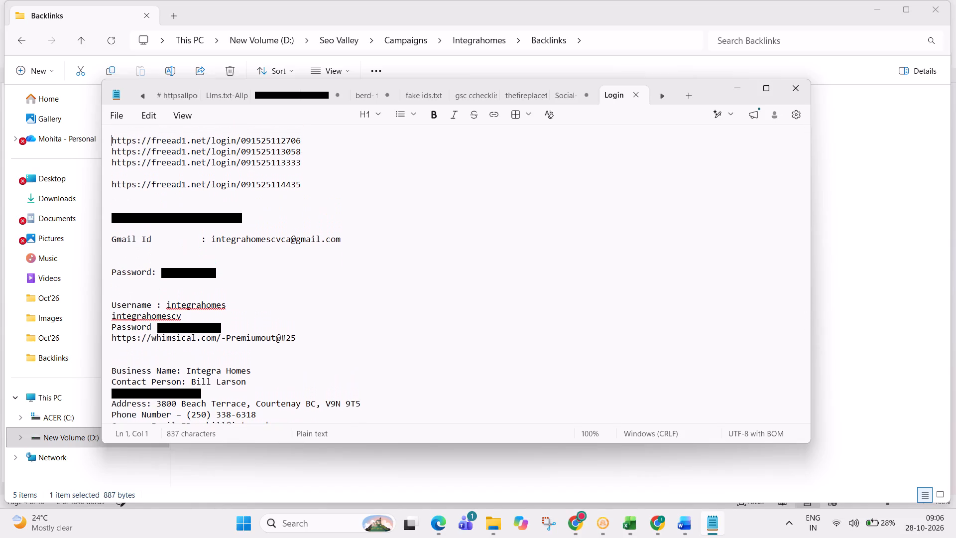
{"action": "scroll", "coordinate": [283, 359], "scroll_direction": "up", "scroll_amount": 1}
{"action": "left_click_drag", "start_coordinate": [351, 241], "coordinate": [296, 241]}
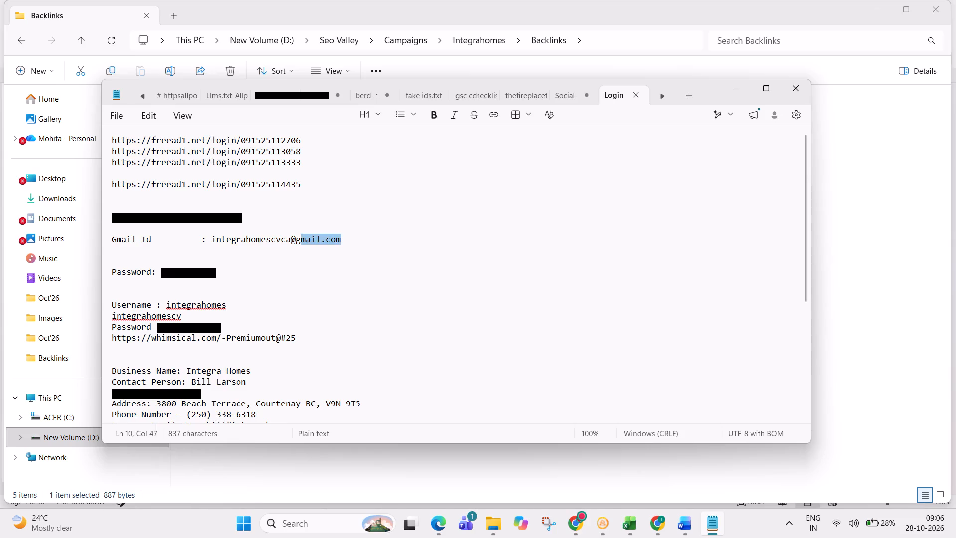
{"action": "left_click_drag", "start_coordinate": [296, 241], "coordinate": [214, 243]}
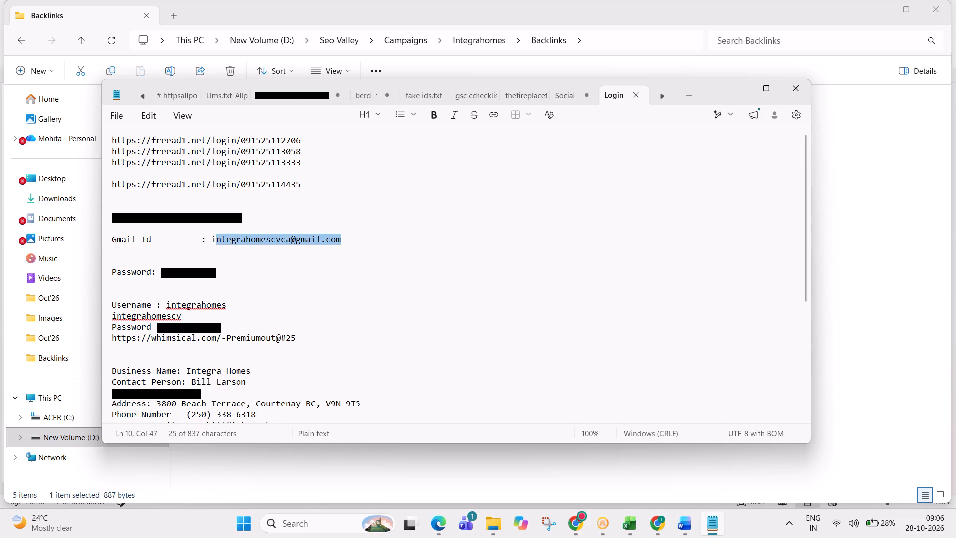
{"action": "left_click_drag", "start_coordinate": [214, 243], "coordinate": [212, 240]}
{"action": "key", "text": "ctrl+c"}
{"action": "key", "text": "alt+Tab"}
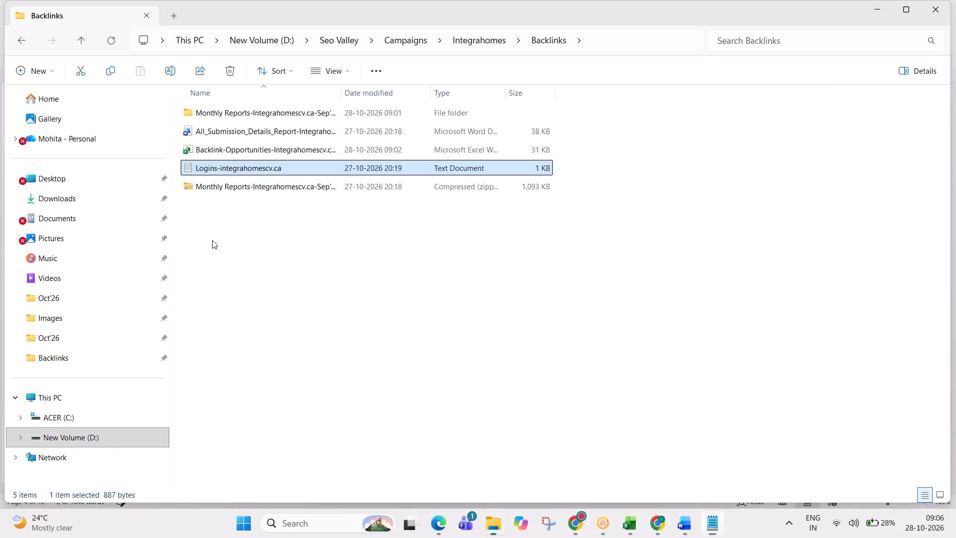
{"action": "left_click", "coordinate": [579, 523]}
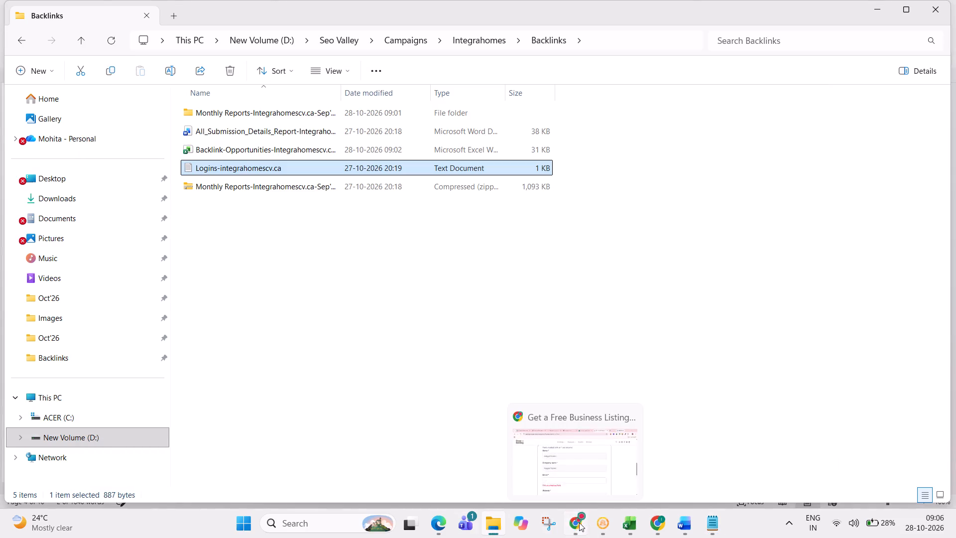
{"action": "key", "text": "ctrl+v"}
{"action": "scroll", "coordinate": [453, 440], "scroll_direction": "down", "scroll_amount": 1}
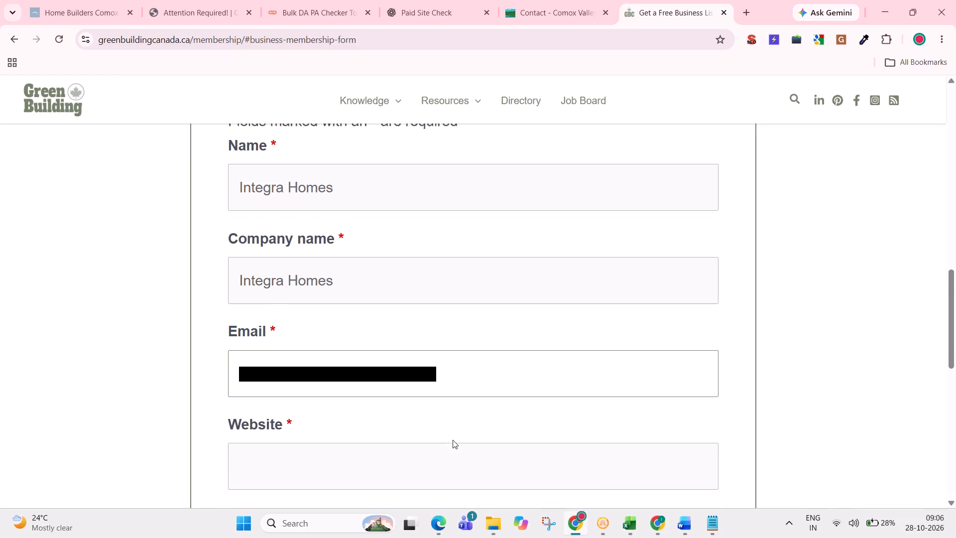
{"action": "scroll", "coordinate": [453, 440], "scroll_direction": "down", "scroll_amount": 1}
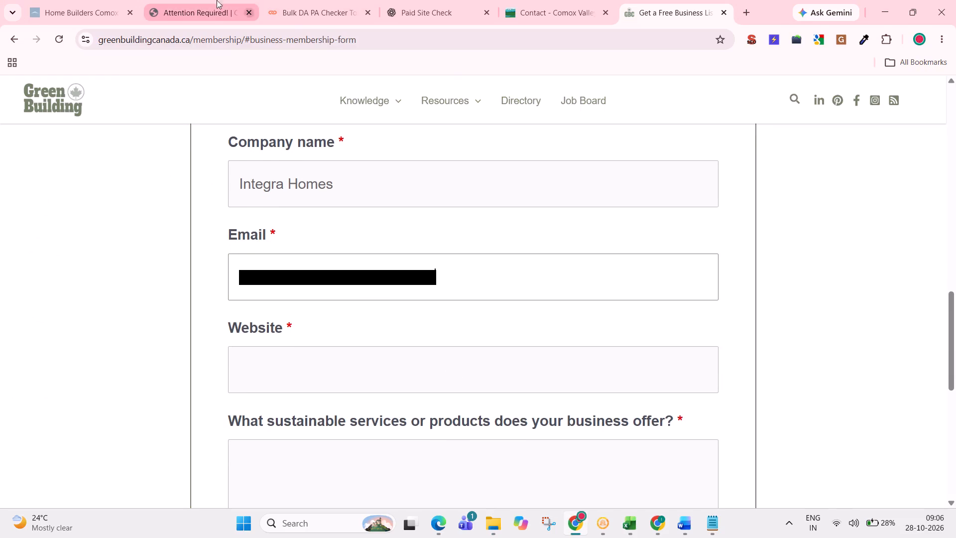
{"action": "left_click", "coordinate": [94, 0]}
{"action": "triple_click", "coordinate": [156, 42]}
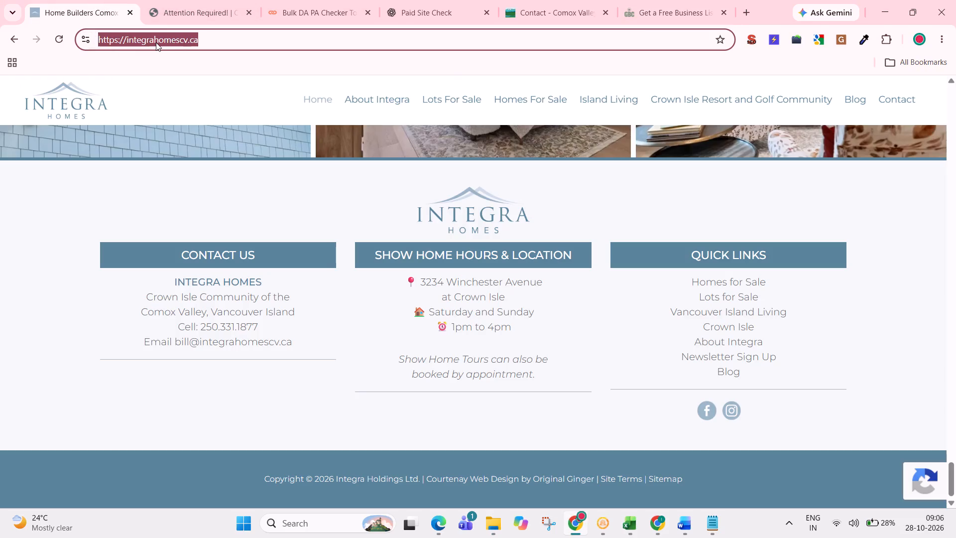
{"action": "key", "text": "ctrl+c"}
{"action": "left_click", "coordinate": [672, 0]}
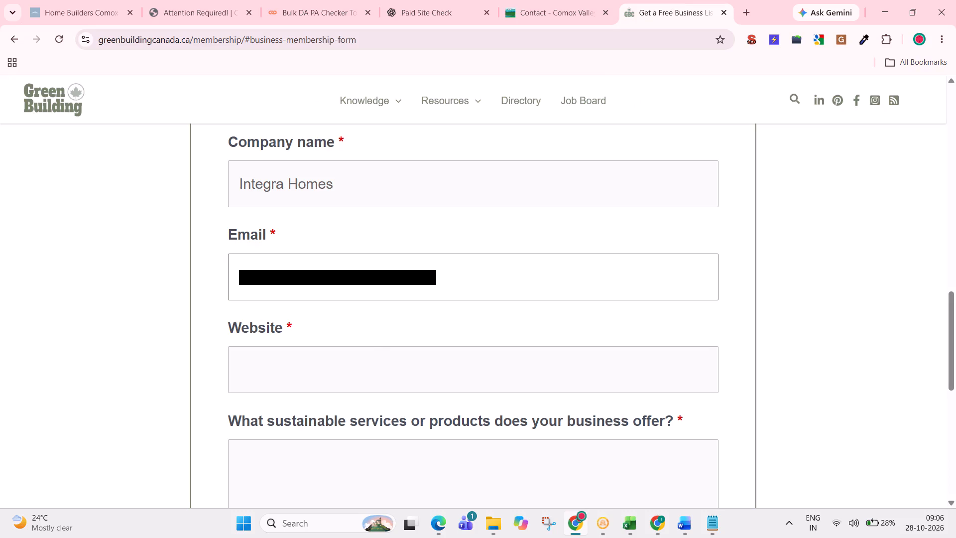
{"action": "left_click", "coordinate": [280, 378]}
{"action": "key", "text": "ctrl+v"}
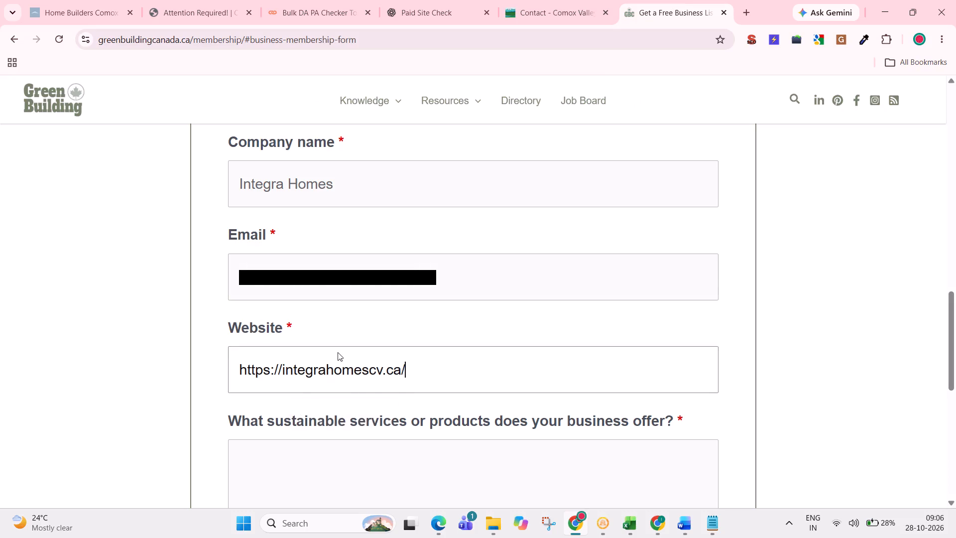
Copy the Description paragraph from Word's Profile Listing Details into the form's sustainable services or products field in Chrome.
{"action": "scroll", "coordinate": [491, 420], "scroll_direction": "down", "scroll_amount": 1}
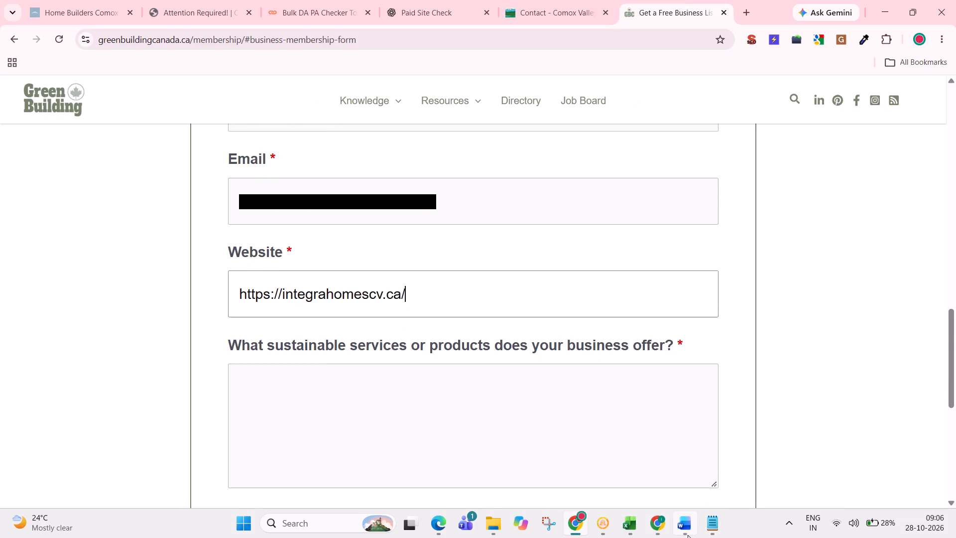
{"action": "left_click", "coordinate": [688, 535]}
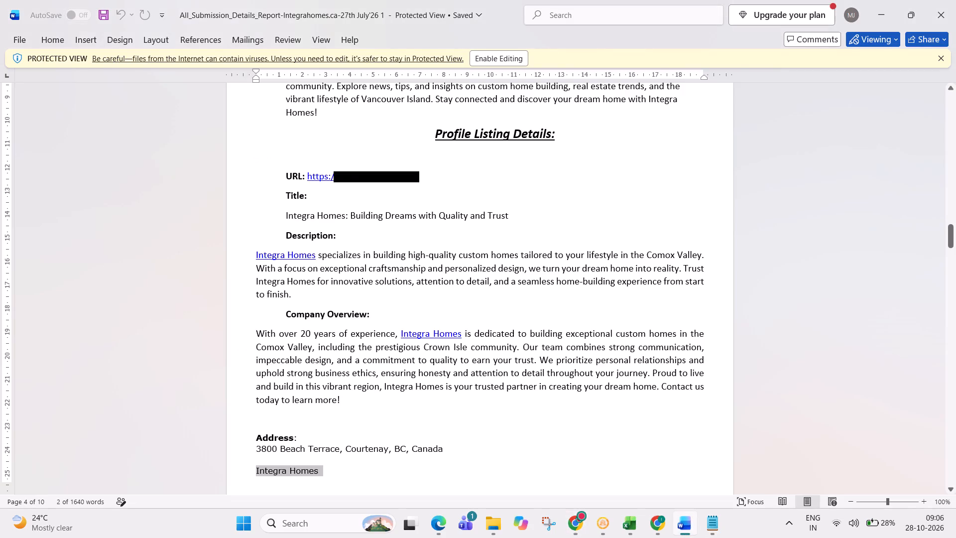
{"action": "left_click_drag", "start_coordinate": [300, 297], "coordinate": [255, 254]}
{"action": "key", "text": "ctrl+c"}
{"action": "key", "text": "alt+Tab"}
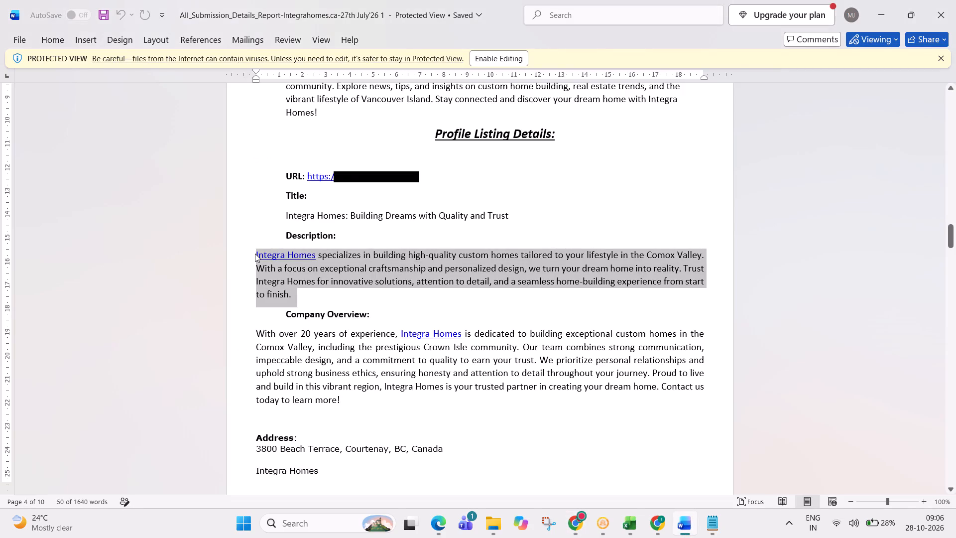
{"action": "left_click", "coordinate": [327, 452]}
{"action": "key", "text": "ctrl+v"}
Check the filled-in membership form through to its end and open the list of Chrome profiles.
{"action": "scroll", "coordinate": [327, 452], "scroll_direction": "down", "scroll_amount": 1}
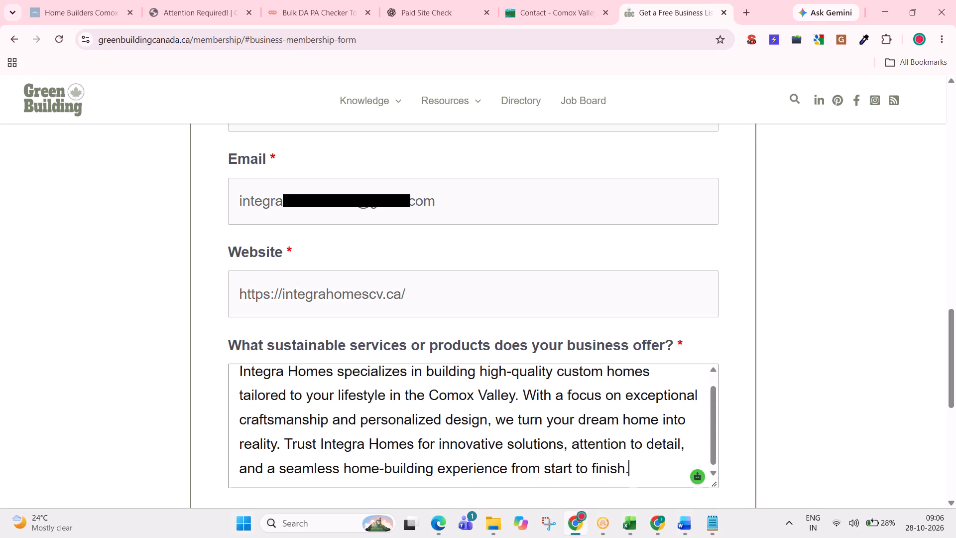
{"action": "scroll", "coordinate": [327, 452], "scroll_direction": "down", "scroll_amount": 2}
{"action": "scroll", "coordinate": [464, 439], "scroll_direction": "down", "scroll_amount": 2}
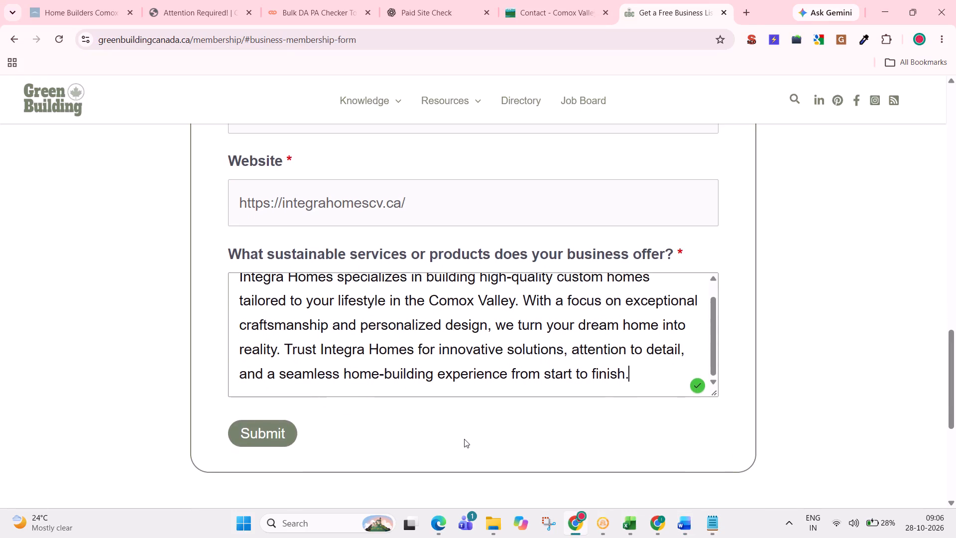
{"action": "scroll", "coordinate": [464, 439], "scroll_direction": "down", "scroll_amount": 1}
{"action": "scroll", "coordinate": [464, 506], "scroll_direction": "up", "scroll_amount": 2}
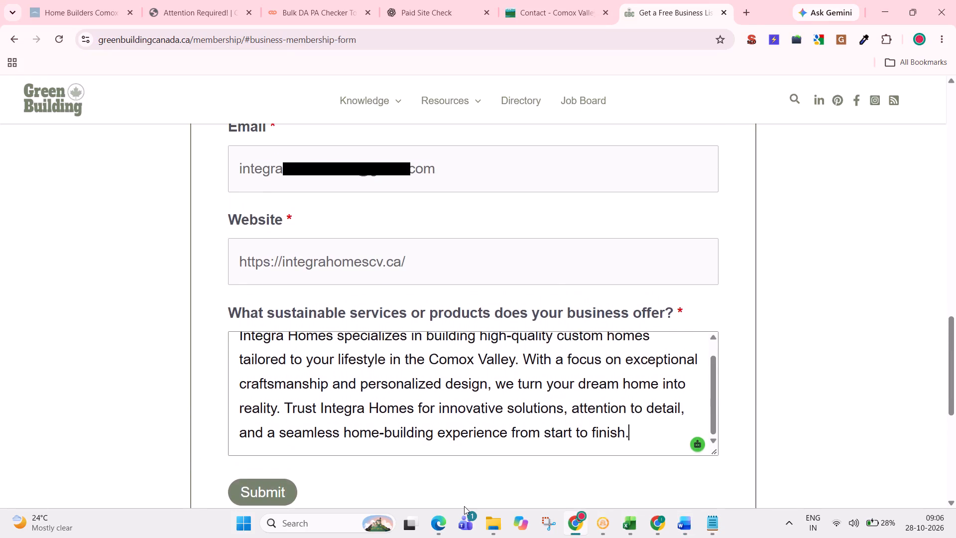
{"action": "left_click", "coordinate": [921, 37]}
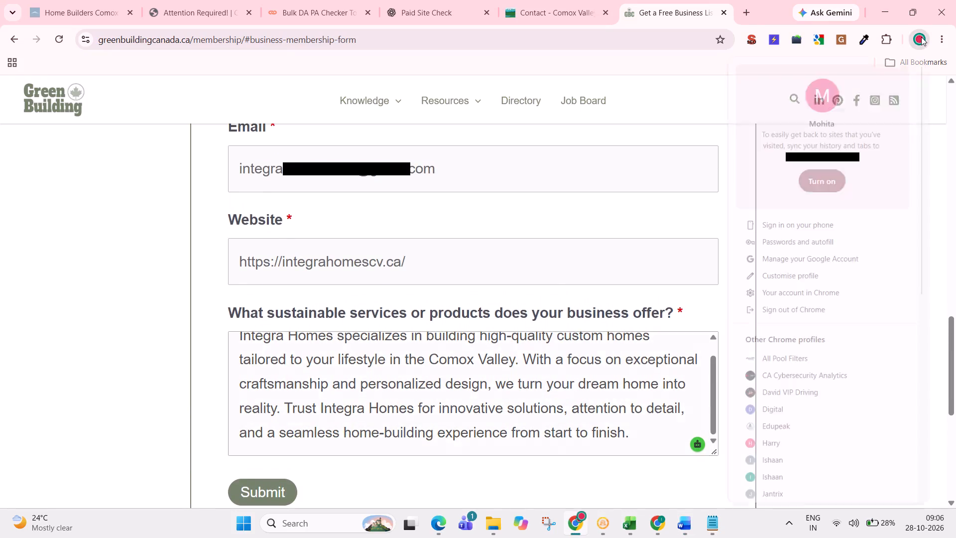
Add a new Chrome profile and open its Google Account sign-in page.
{"action": "scroll", "coordinate": [771, 426], "scroll_direction": "down", "scroll_amount": 1}
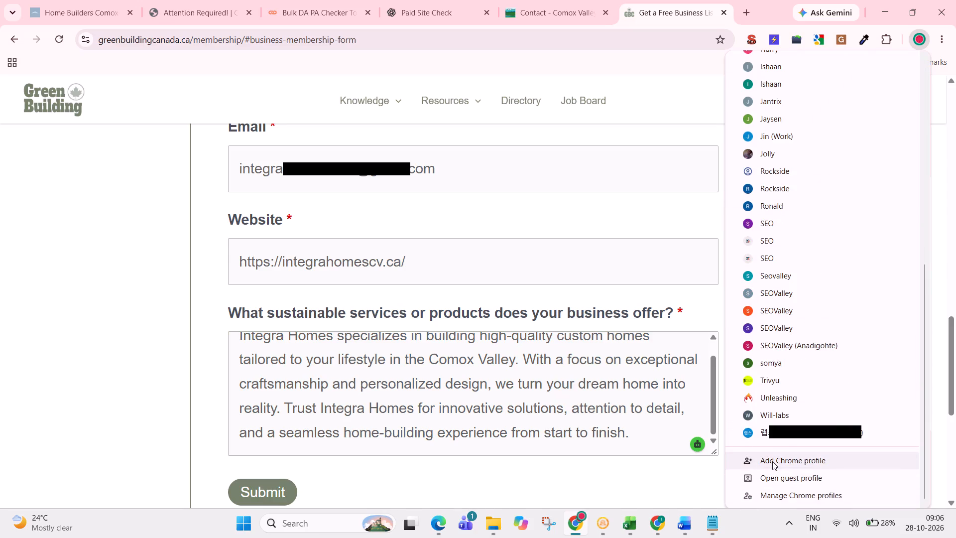
{"action": "left_click", "coordinate": [772, 461]}
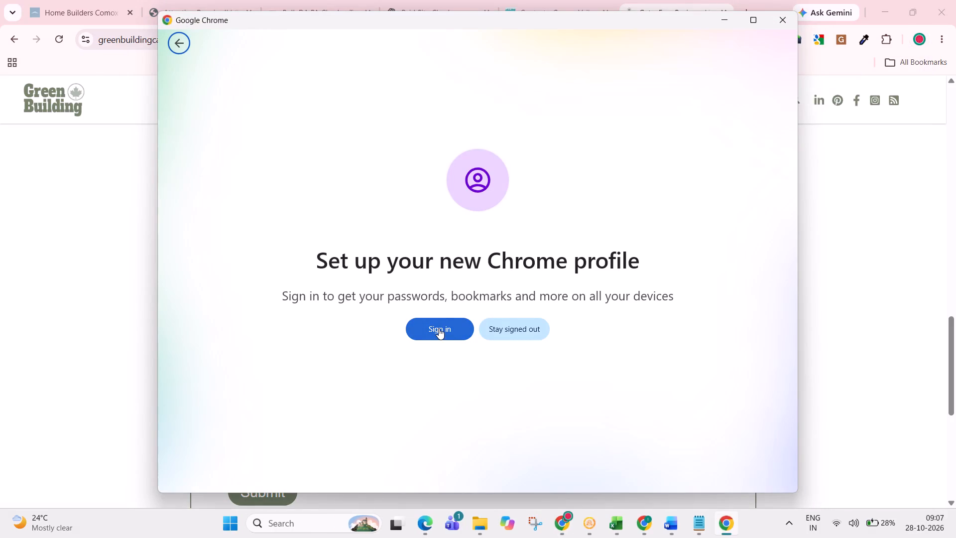
{"action": "left_click", "coordinate": [439, 328]}
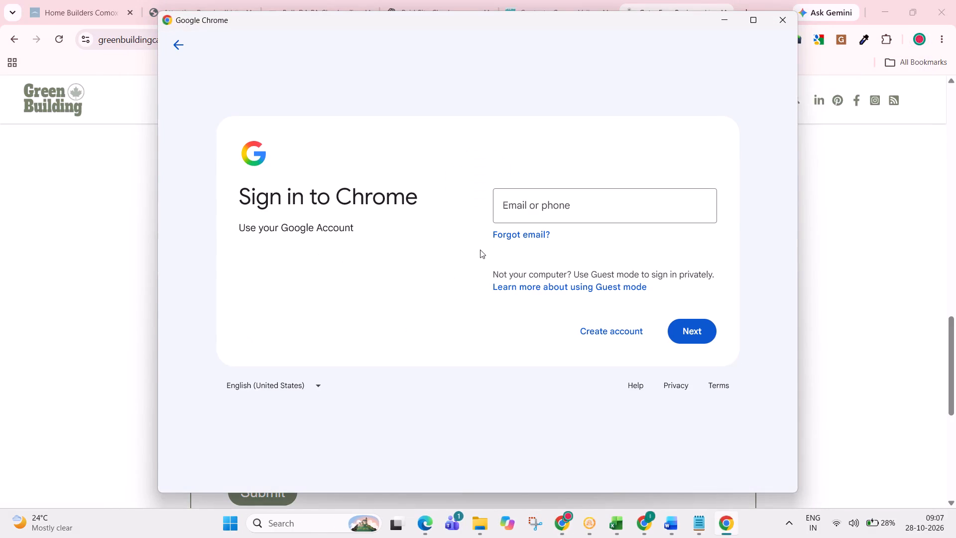
Switch to Notepad for the account details needed to sign in to the new Chrome profile.
{"action": "left_click", "coordinate": [696, 532]}
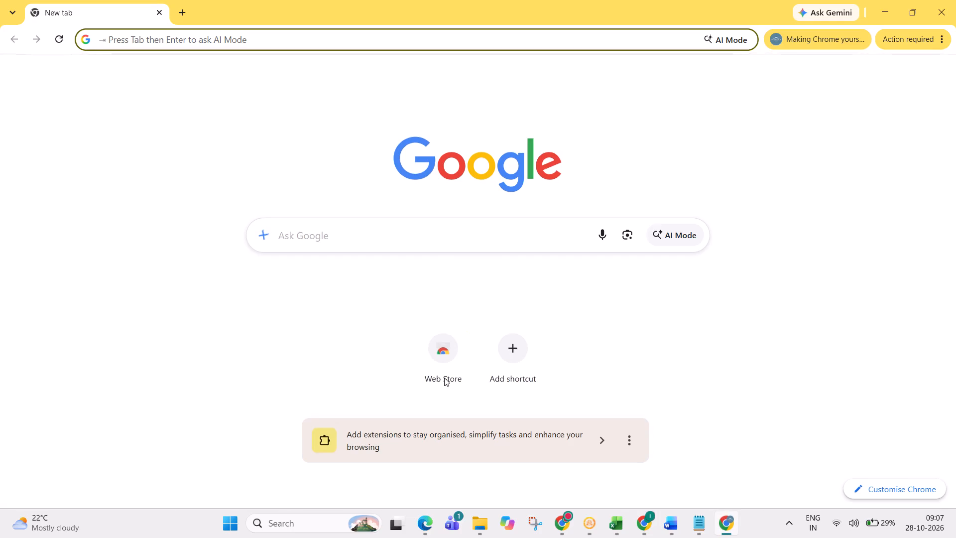
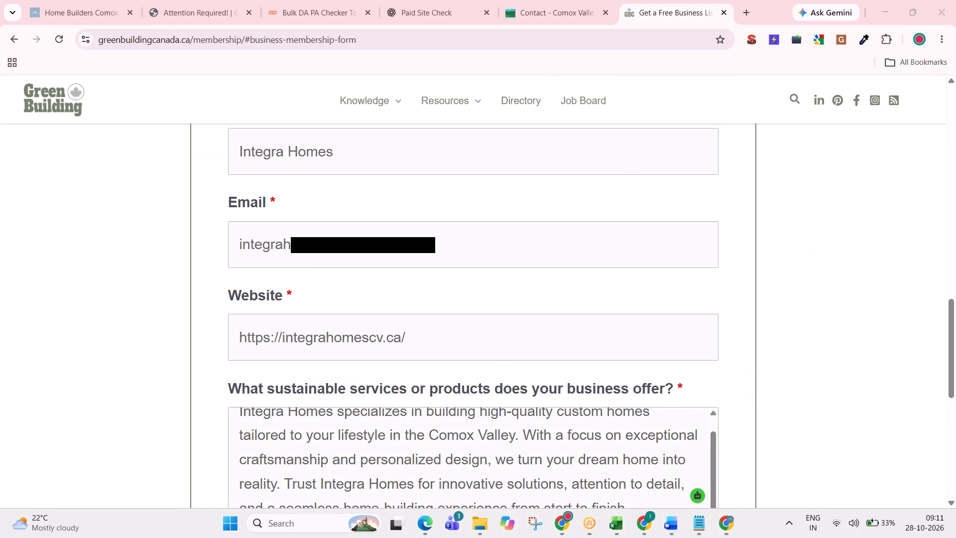
Capture a screen snip of the filled membership form, from the page address down to the sustainable services question.
{"action": "left_click", "coordinate": [345, 138]}
{"action": "left_click_drag", "start_coordinate": [22, 24], "coordinate": [735, 409]}
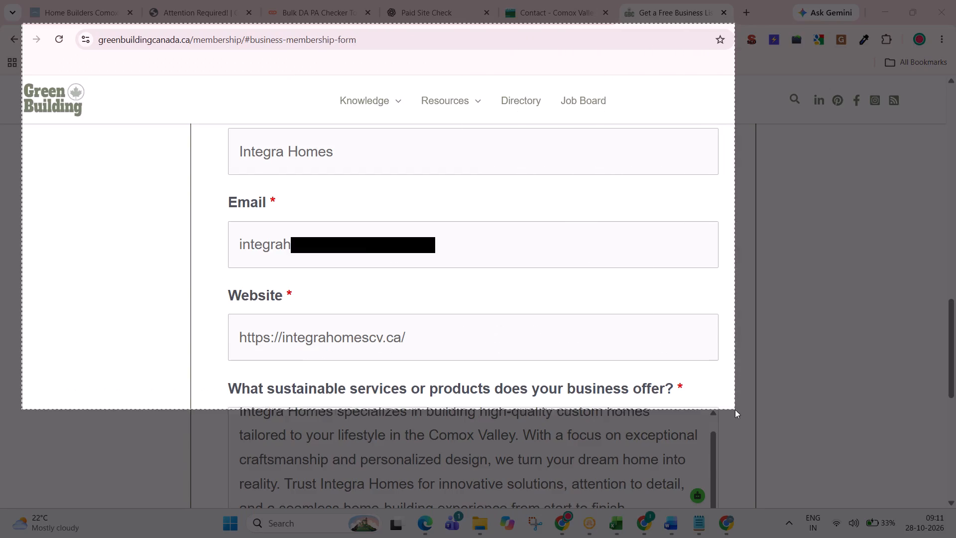
Capture a screen snip of the filled membership form extending down to the taskbar and copy it to the clipboard.
{"action": "left_click_drag", "start_coordinate": [735, 409], "coordinate": [870, 523]}
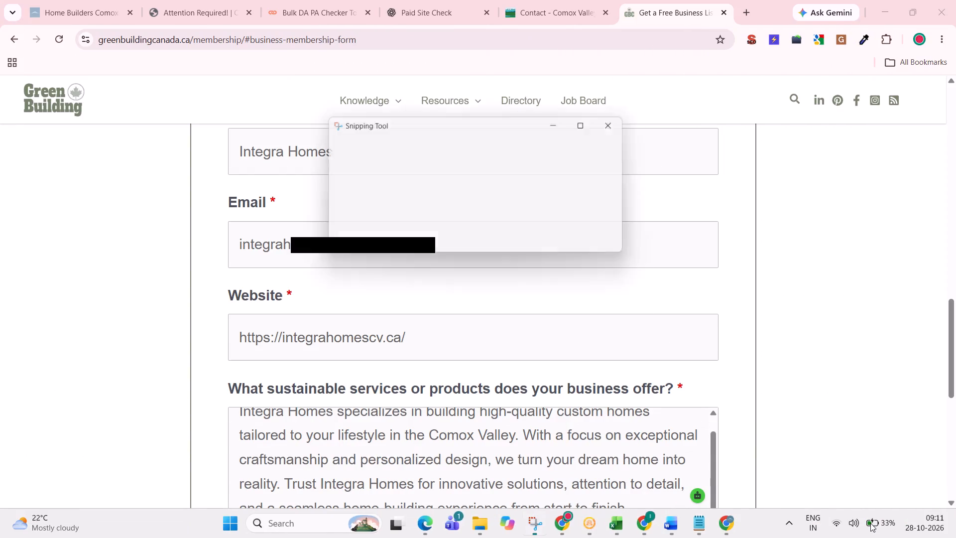
{"action": "key", "text": "ctrl+c"}
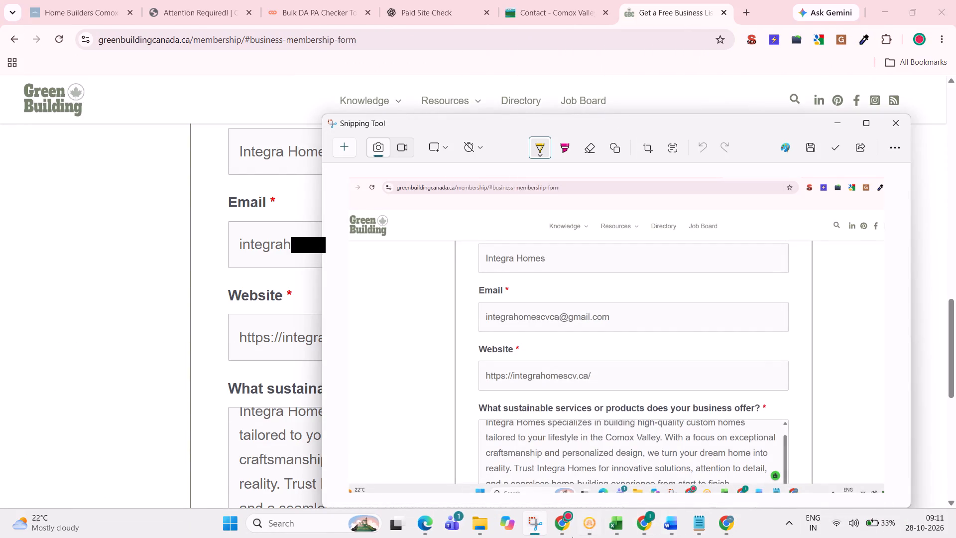
Switch to the other Chrome profile window containing the VanIsleLocal listing chat and the CHBA BC directory page.
{"action": "left_click", "coordinate": [637, 526]}
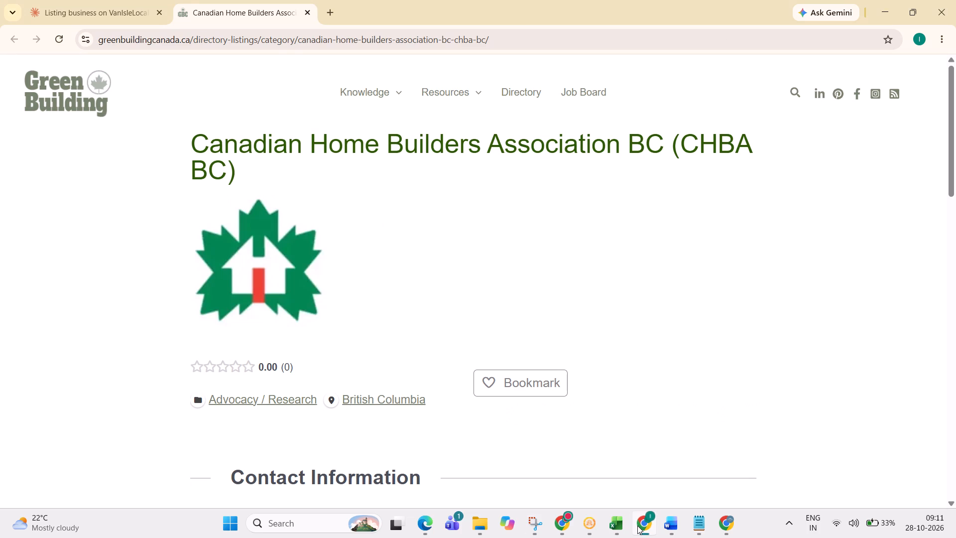
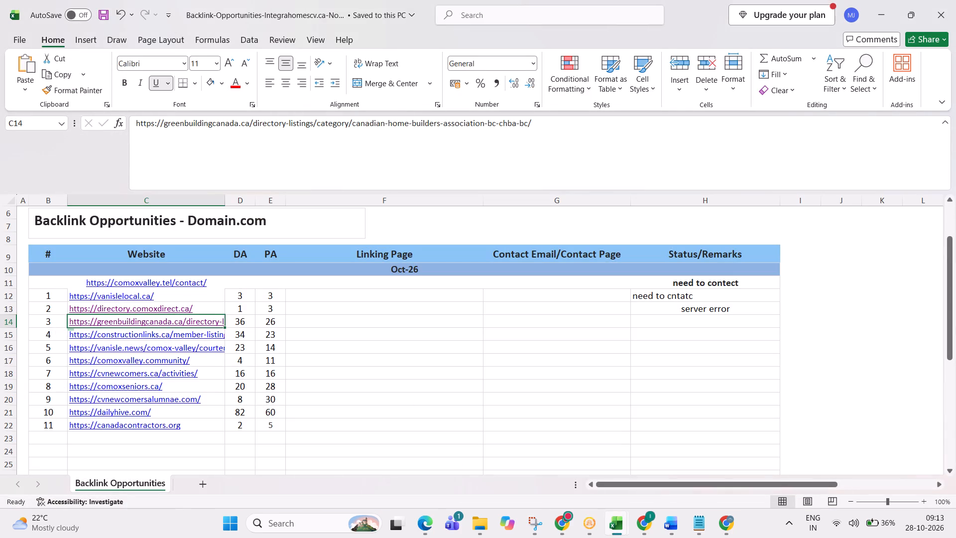
{"action": "left_click", "coordinate": [668, 320]}
{"action": "key", "text": "ctrl+v"}
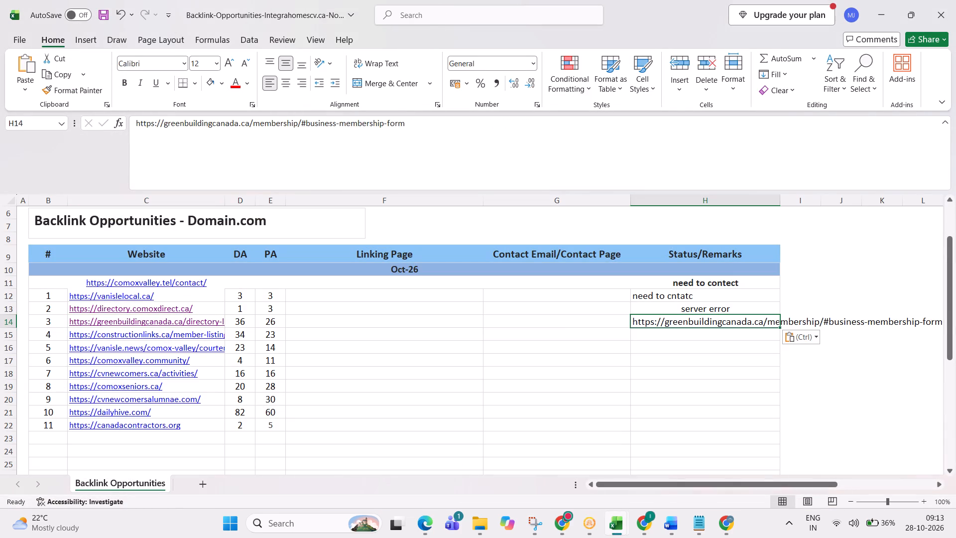
{"action": "left_click", "coordinate": [431, 321]}
{"action": "key", "text": "ctrl+v"}
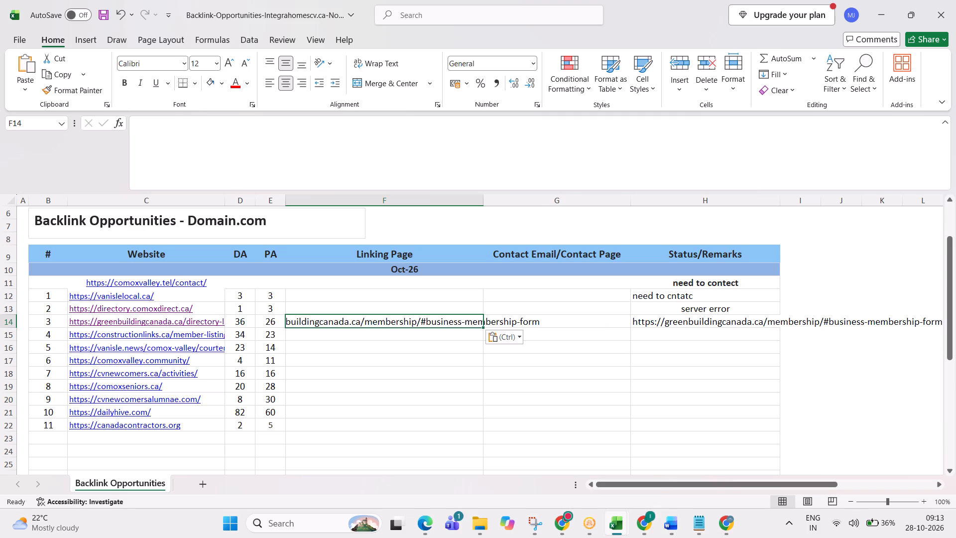
Start Green Building Canada's status remark with "Form has been subitted , they will contact you in 2 days for", checking it against the submission confirmation.
{"action": "left_click", "coordinate": [709, 319]}
{"action": "type", "text": "Form has been subitted , thet"}
{"action": "key", "text": "BackSpace"}
{"action": "type", "text": "y will contact you in"}
{"action": "key", "text": "space"}
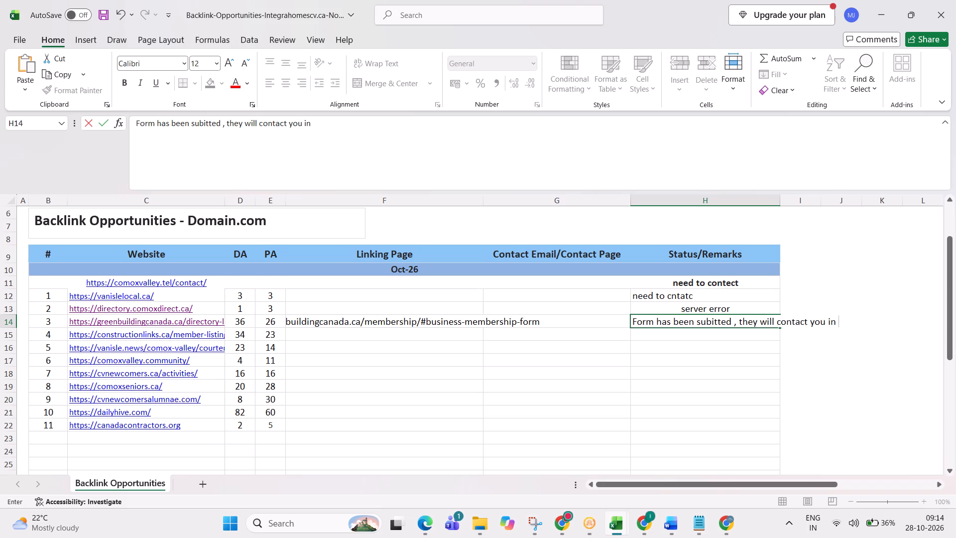
{"action": "type", "text": "2 days"}
{"action": "key", "text": "space"}
{"action": "type", "text": "for"}
{"action": "key", "text": "space"}
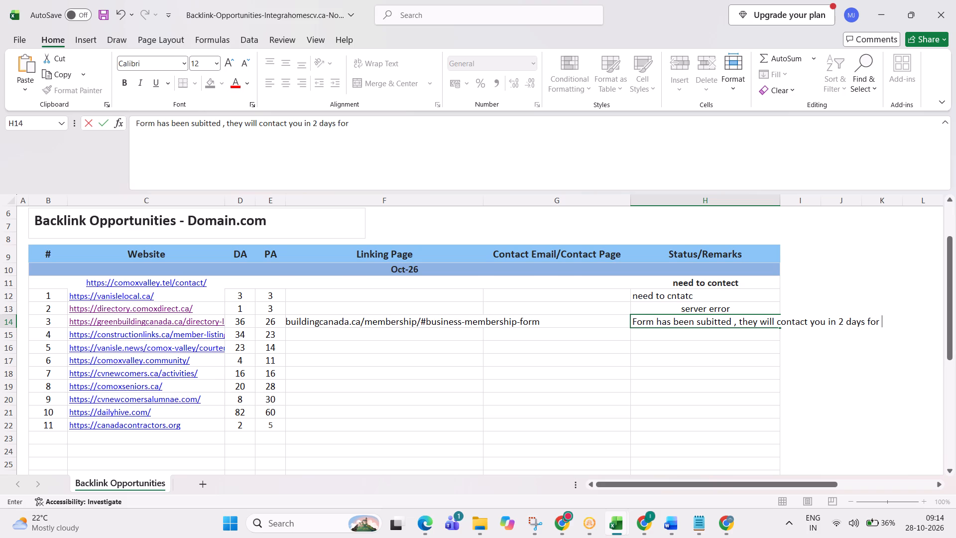
{"action": "key", "text": "alt+Tab"}
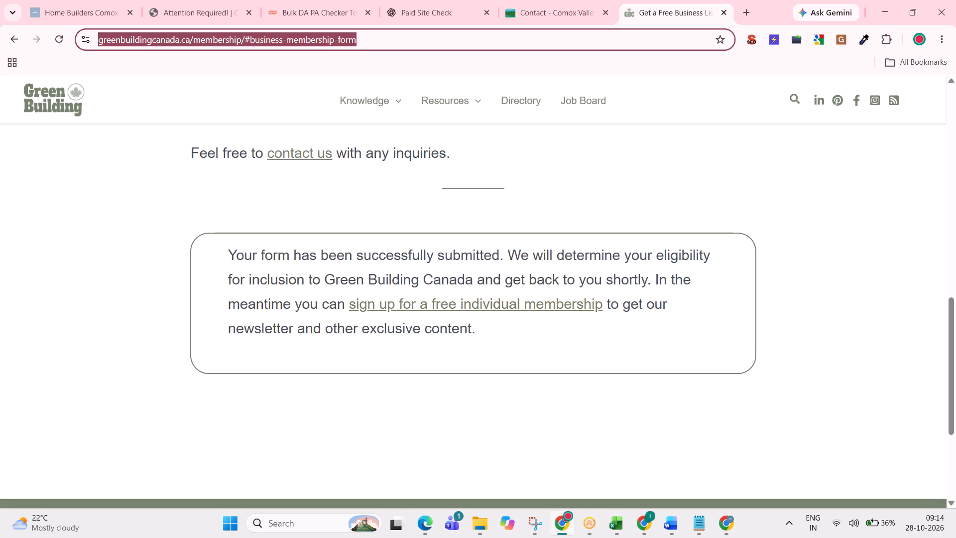
{"action": "key", "text": "alt+Tab"}
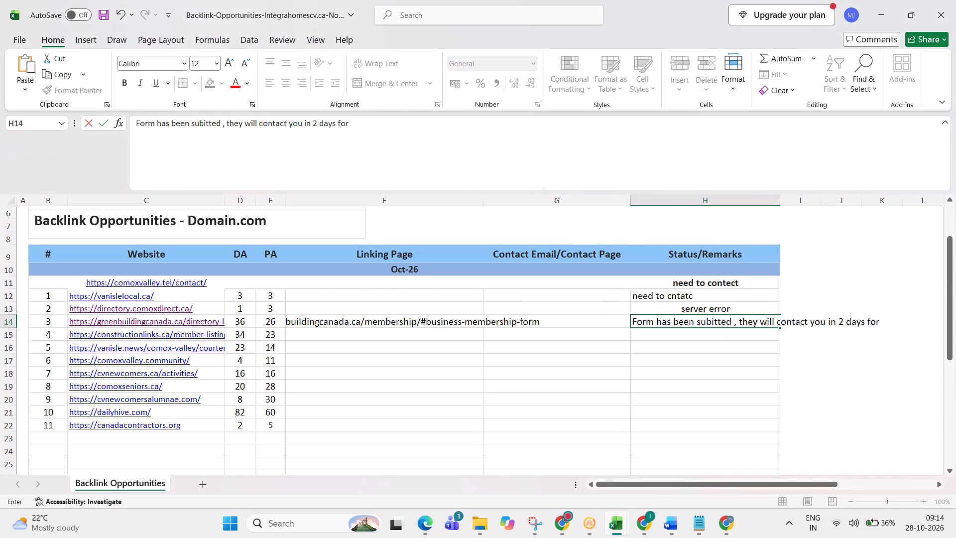
{"action": "key", "text": "alt+Tab"}
{"action": "key", "text": "alt+Tab"}
Remove "2 days" from the Green Building Canada remark, complete it with "eligibilty on the emial" after "for", and save the workbook.
{"action": "left_click_drag", "start_coordinate": [845, 324], "coordinate": [838, 324]}
{"action": "key", "text": "Delete"}
{"action": "key", "text": "Delete"}
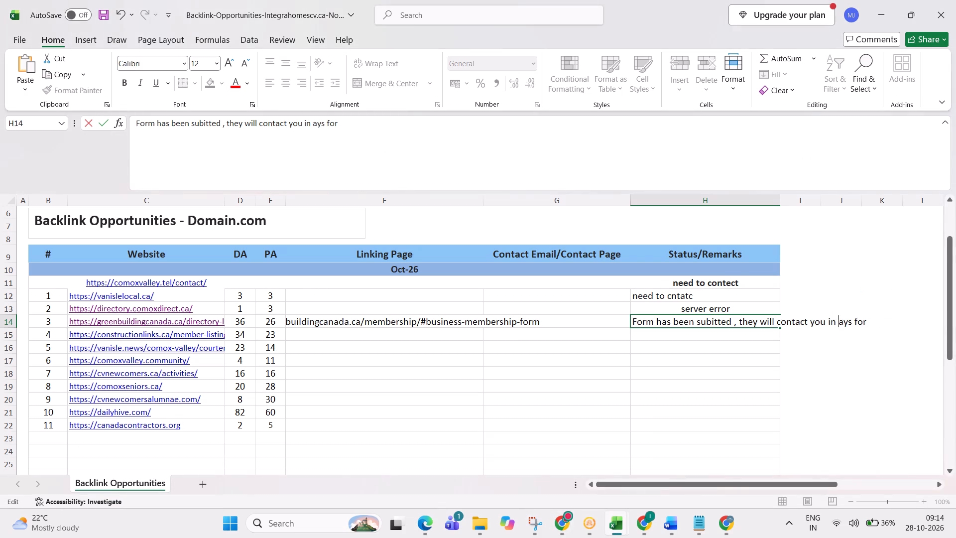
{"action": "key", "text": "Delete"}
{"action": "key", "text": "Delete"}
{"action": "key", "text": "Delete"}
{"action": "key", "text": "Delete"}
{"action": "key", "text": "Right"}
{"action": "key", "text": "Right"}
{"action": "key", "text": "Right"}
{"action": "key", "text": "space"}
{"action": "type", "text": "eli"}
{"action": "type", "text": "giv"}
{"action": "key", "text": "BackSpace"}
{"action": "type", "text": "bilty"}
{"action": "key", "text": "space"}
{"action": "type", "text": "cr"}
{"action": "key", "text": "BackSpace"}
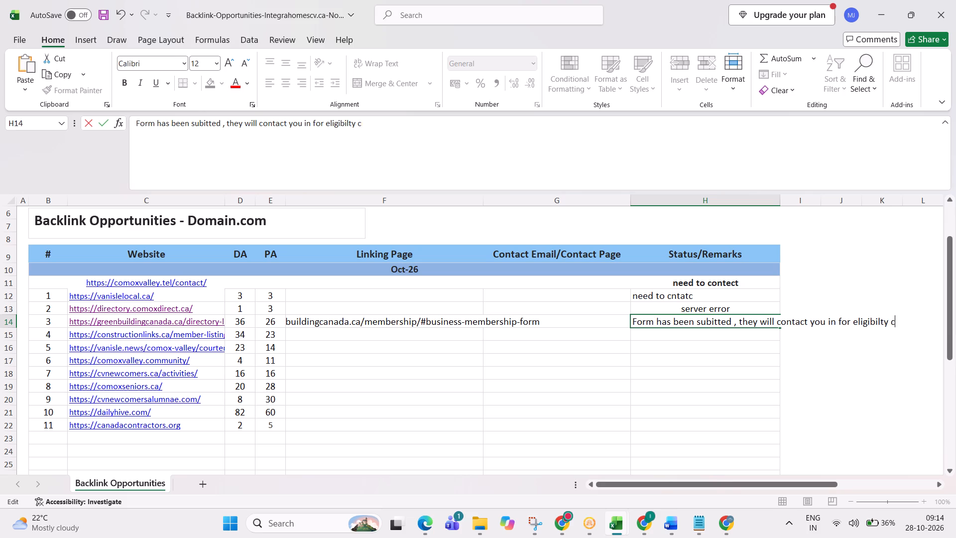
{"action": "key", "text": "BackSpace"}
{"action": "key", "text": "BackSpace"}
{"action": "key", "text": "space"}
{"action": "type", "text": "on the"}
{"action": "key", "text": "space"}
{"action": "type", "text": "emial"}
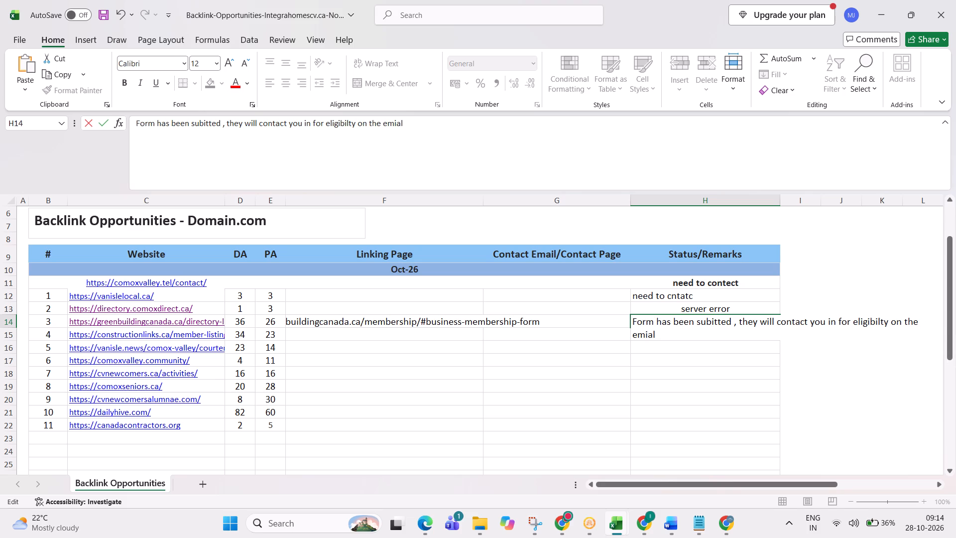
{"action": "left_click", "coordinate": [569, 386]}
{"action": "key", "text": "ctrl+s"}
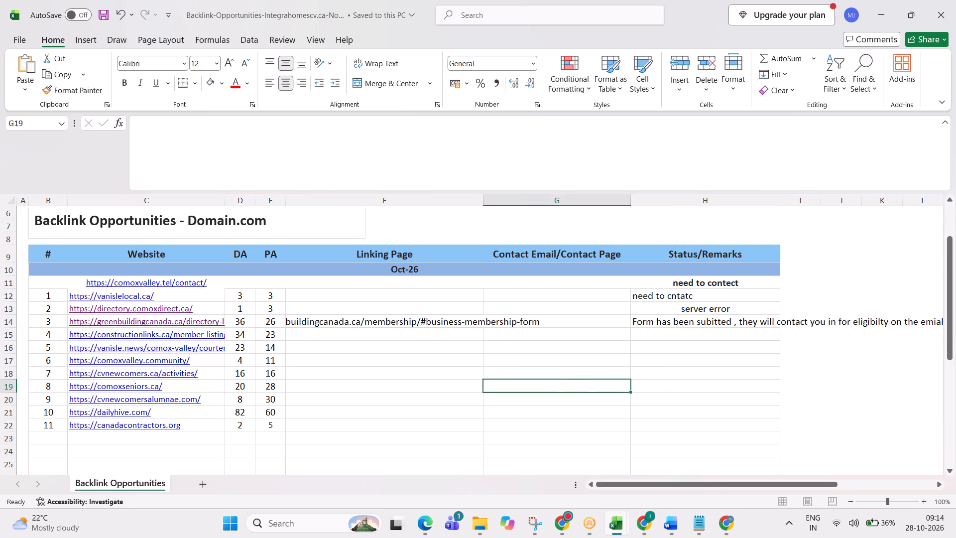
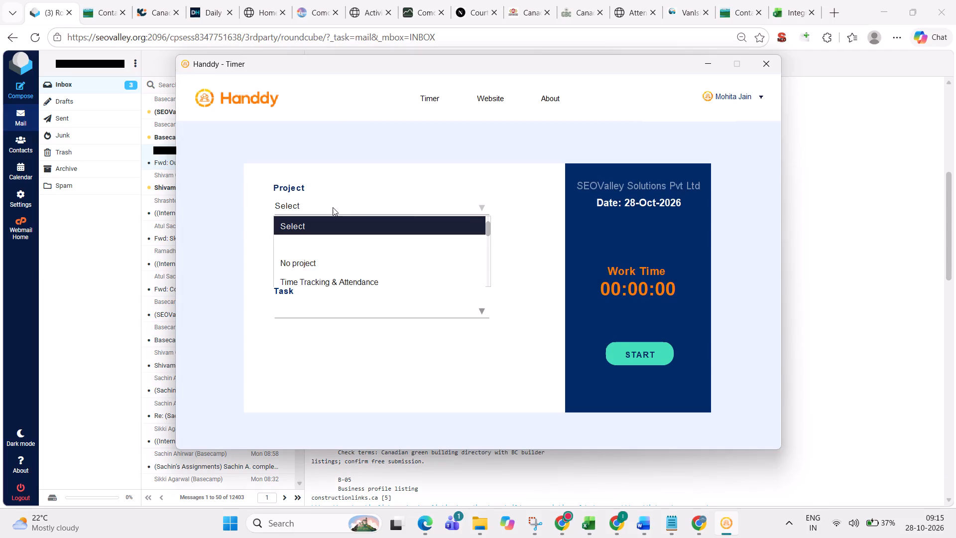
Set the Handdy timer's project to Time Tracking & Attendance and its task to Work Time.
{"action": "left_click", "coordinate": [311, 279]}
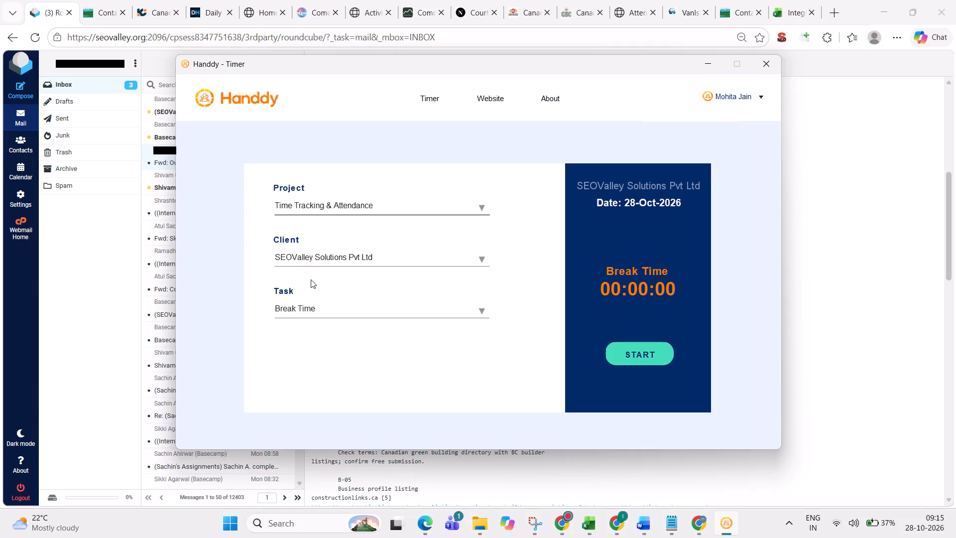
{"action": "left_click", "coordinate": [315, 304]}
{"action": "left_click", "coordinate": [318, 364]}
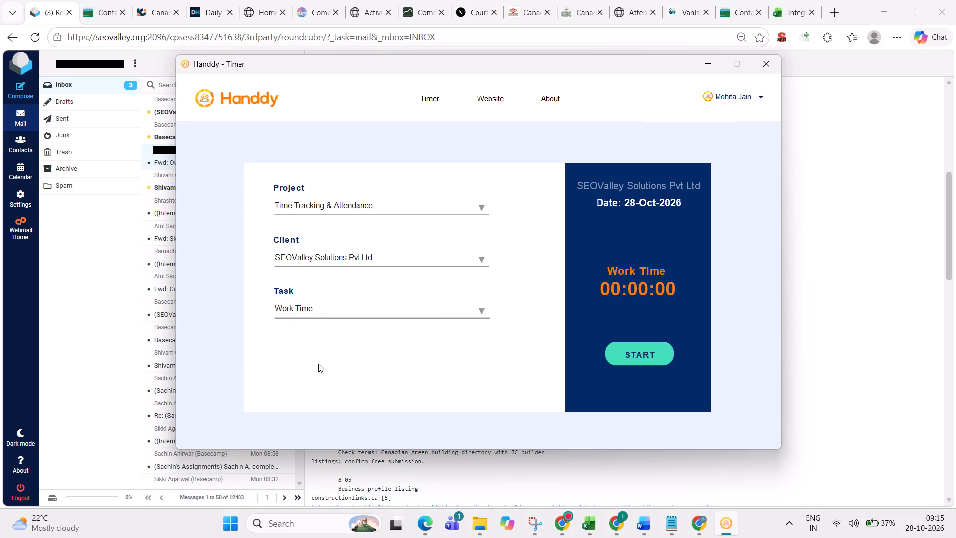
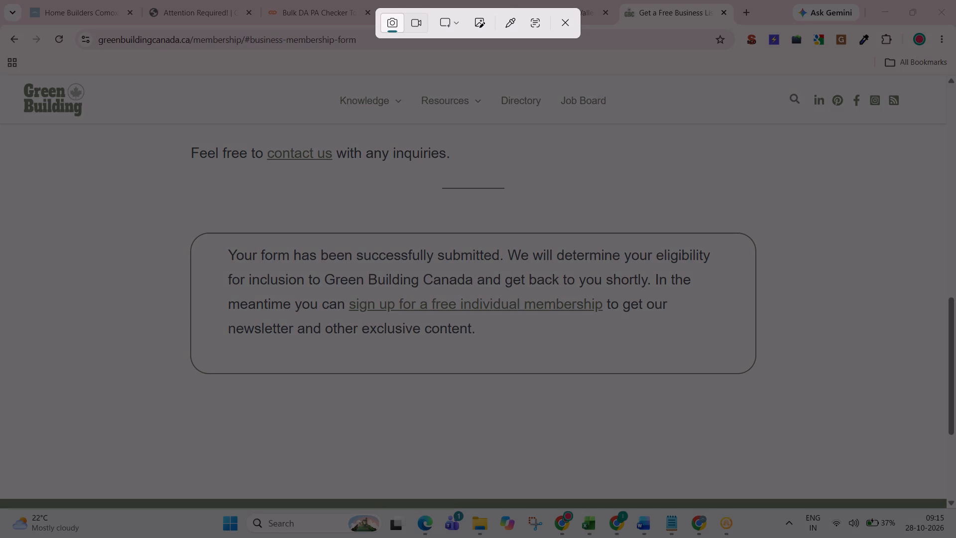
Capture a screenshot of the Green Building Canada page with its URL and the form submission confirmation, and copy the image.
{"action": "left_click_drag", "start_coordinate": [49, 25], "coordinate": [583, 403]}
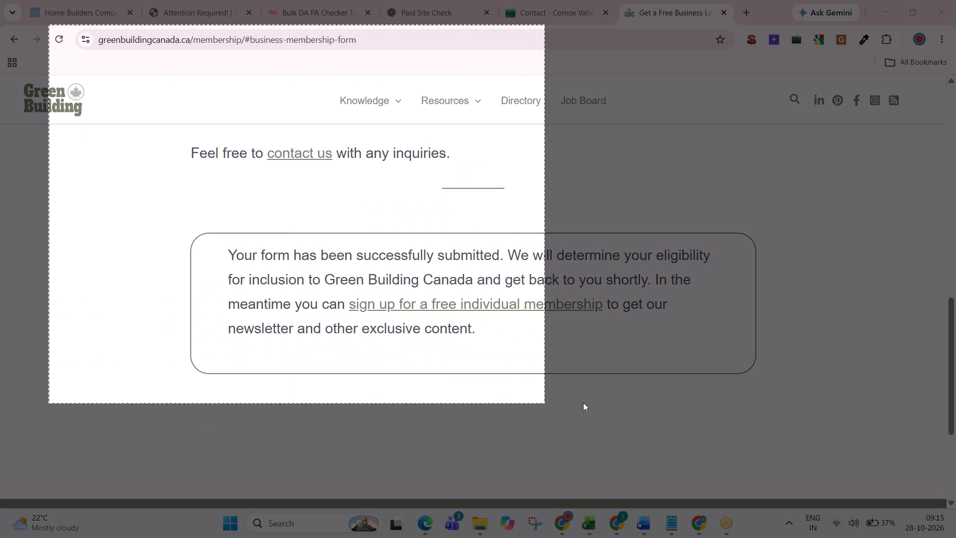
{"action": "left_click_drag", "start_coordinate": [583, 403], "coordinate": [803, 418]}
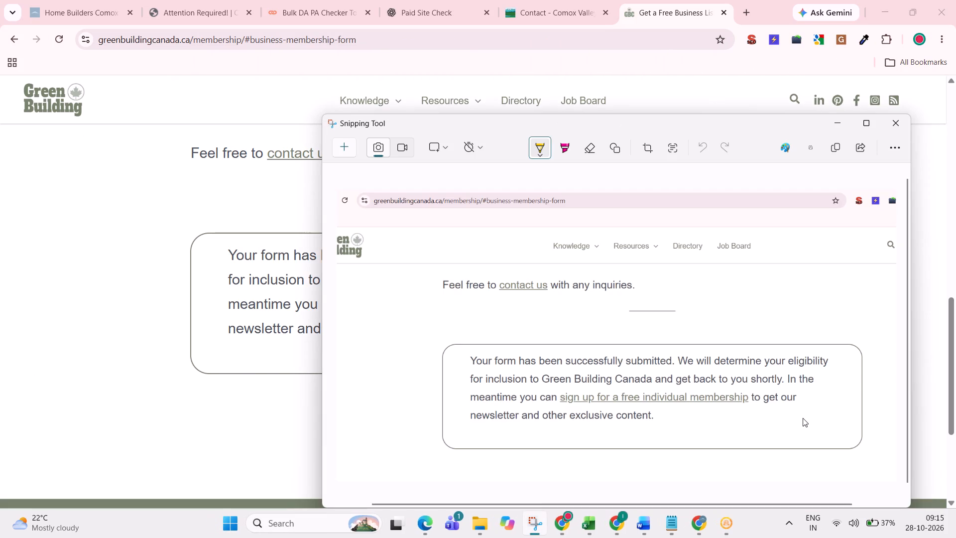
{"action": "key", "text": "ctrl+c"}
Paste the confirmation screenshot into a new sheet of the Backlink Opportunities workbook and save the workbook.
{"action": "left_click", "coordinate": [590, 534]}
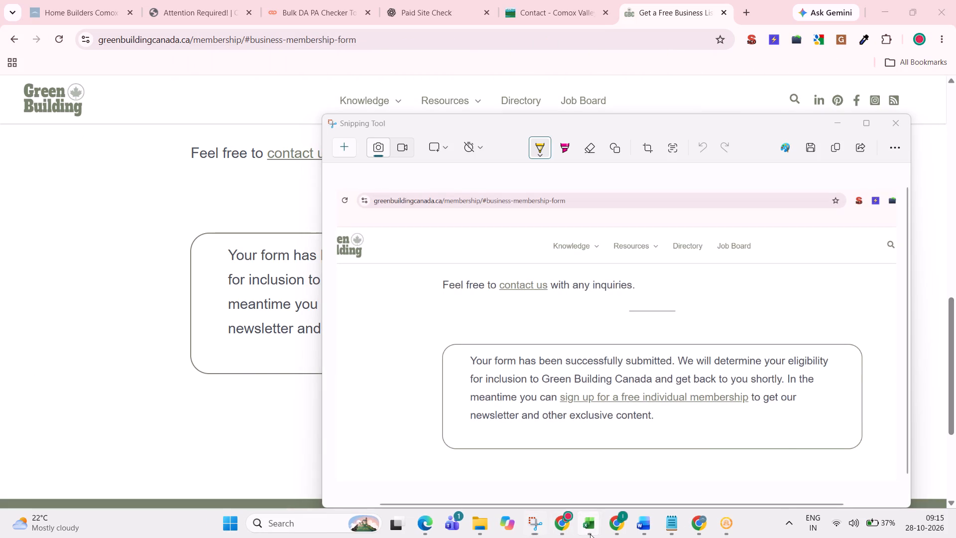
{"action": "left_click", "coordinate": [449, 457]}
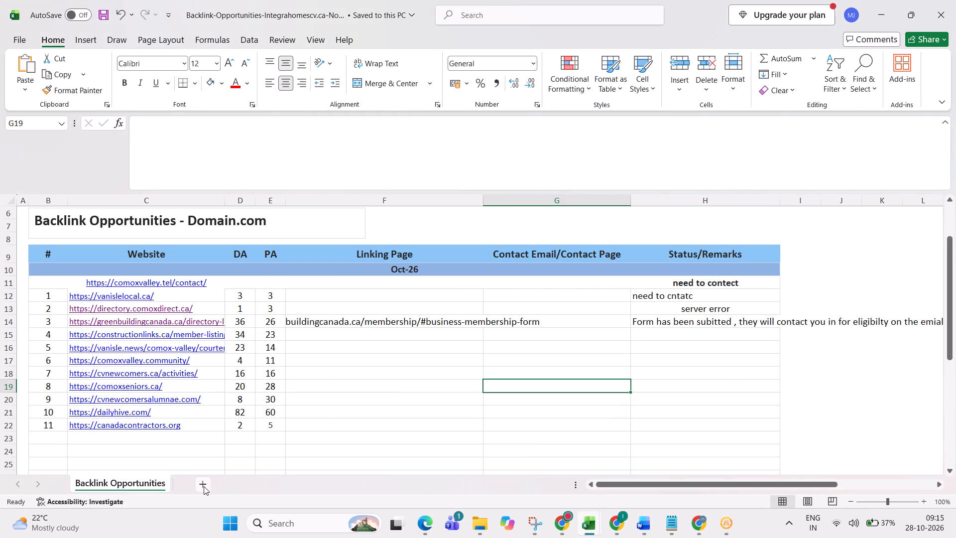
{"action": "left_click", "coordinate": [204, 486]}
{"action": "key", "text": "ctrl+v"}
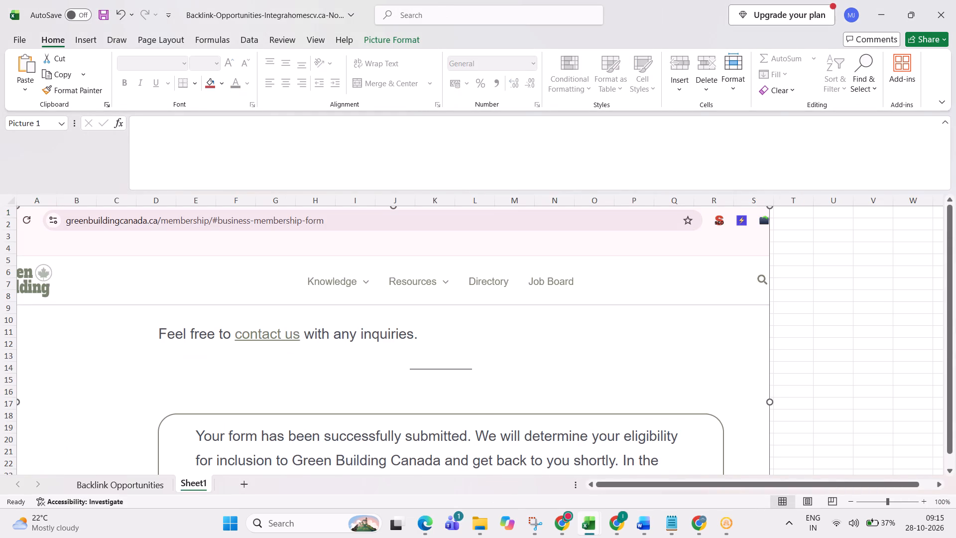
{"action": "key", "text": "ctrl+s"}
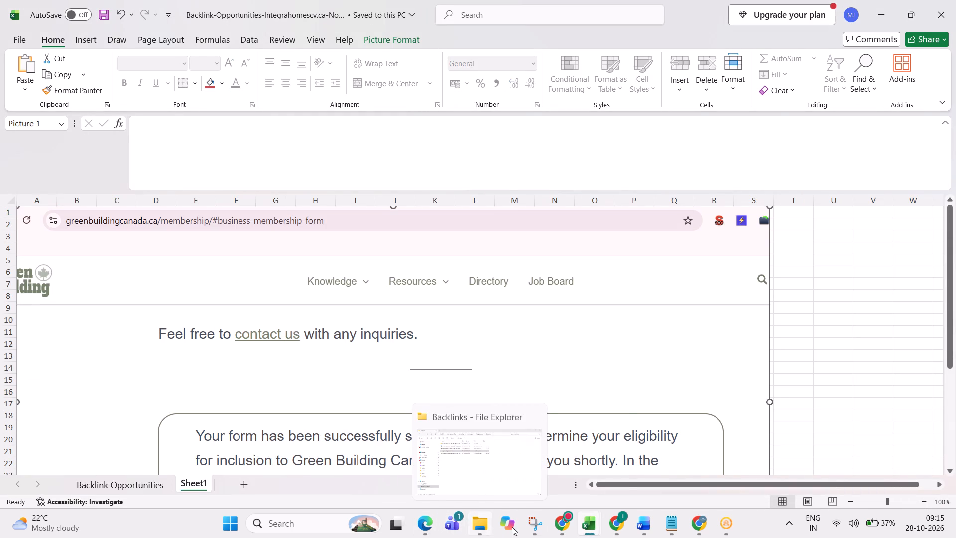
Open the constructionlinks.ca link from the Backlink Opportunities sheet and examine the member listing page for a way to get listed.
{"action": "left_click", "coordinate": [588, 529]}
{"action": "left_click", "coordinate": [460, 456]}
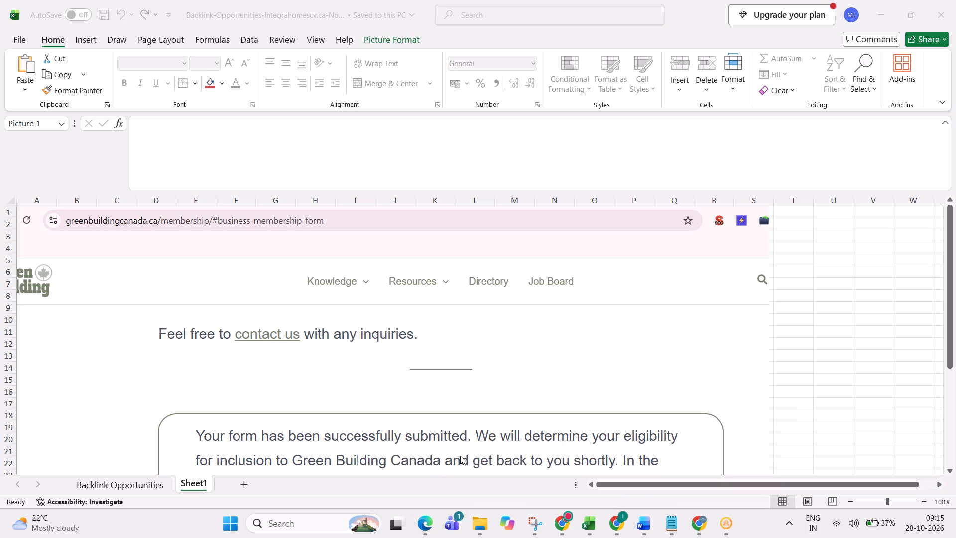
{"action": "left_click", "coordinate": [101, 488]}
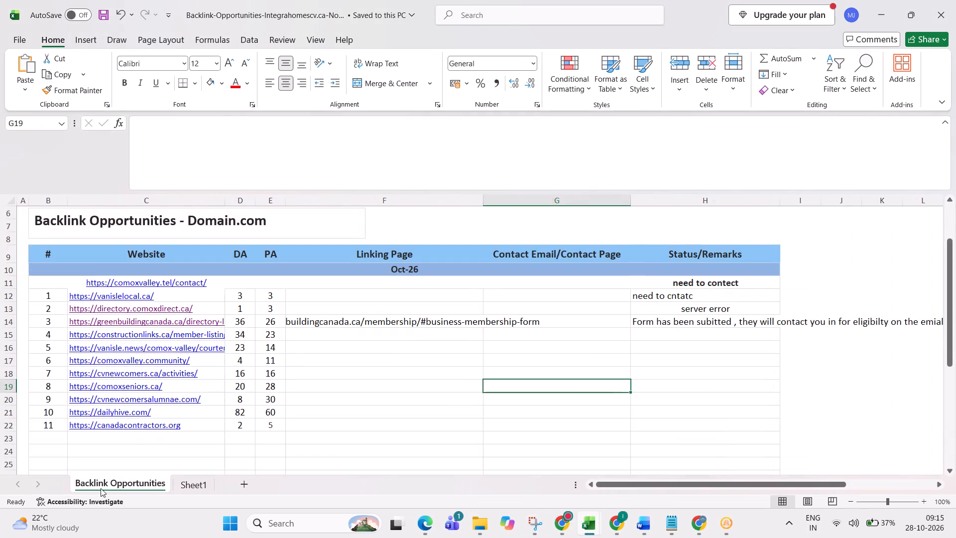
{"action": "left_click", "coordinate": [125, 336]}
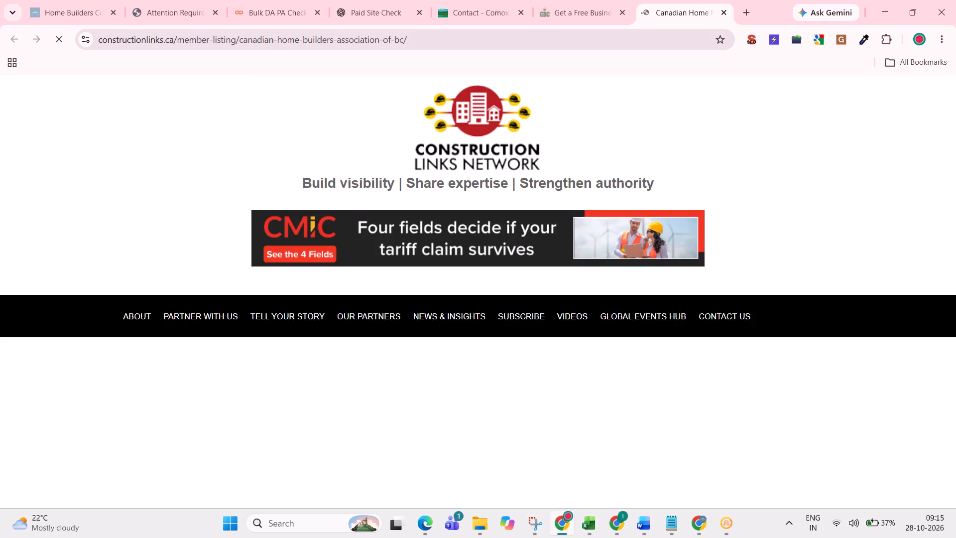
{"action": "scroll", "coordinate": [379, 272], "scroll_direction": "down", "scroll_amount": 1}
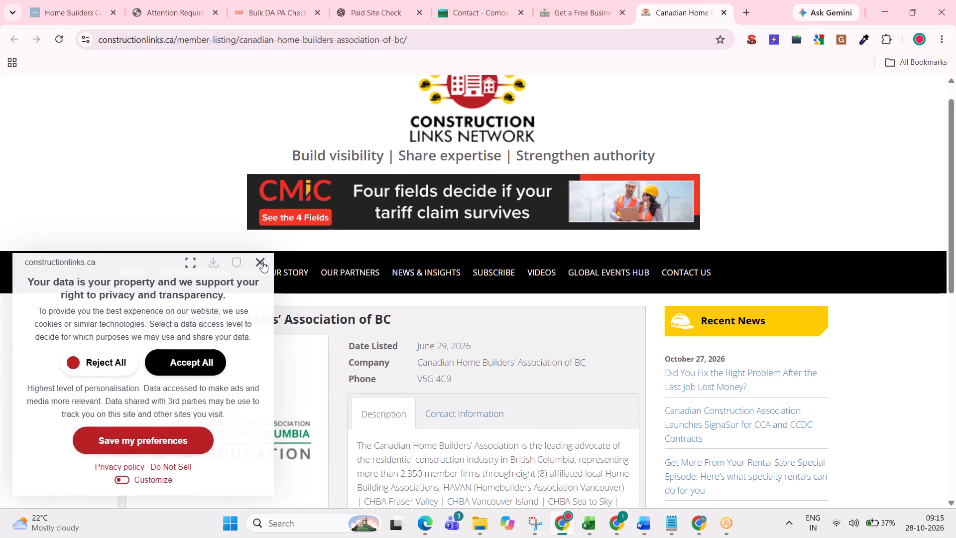
{"action": "left_click", "coordinate": [262, 262]}
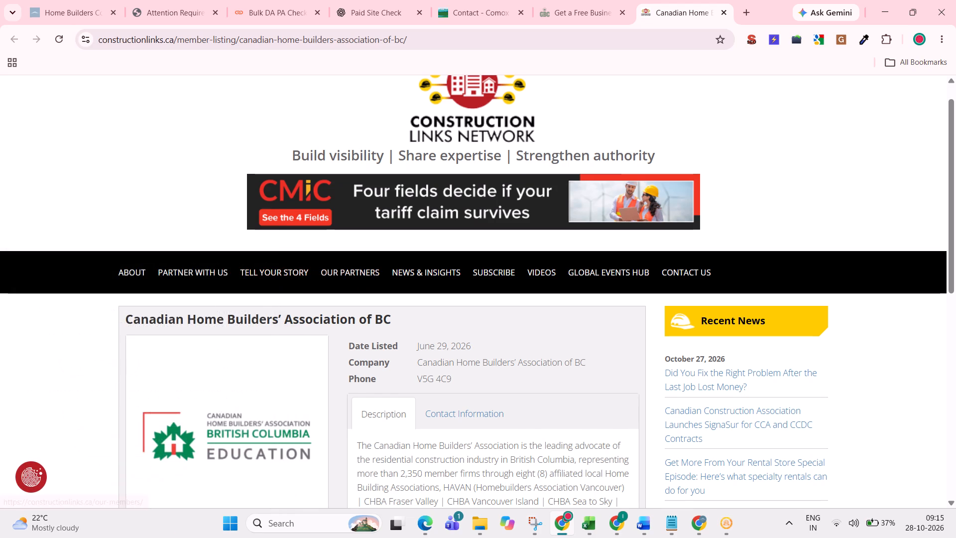
{"action": "scroll", "coordinate": [430, 349], "scroll_direction": "down", "scroll_amount": 2}
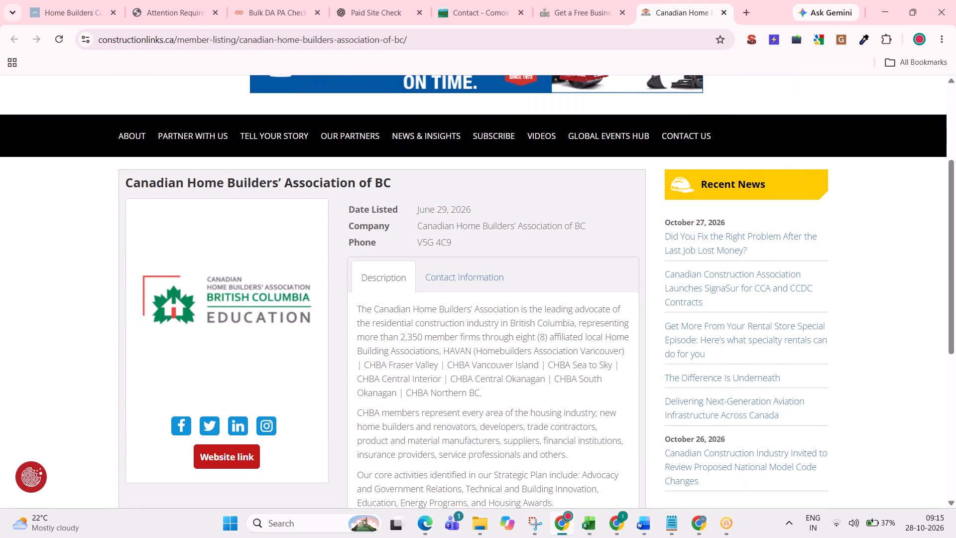
{"action": "scroll", "coordinate": [430, 349], "scroll_direction": "down", "scroll_amount": 3}
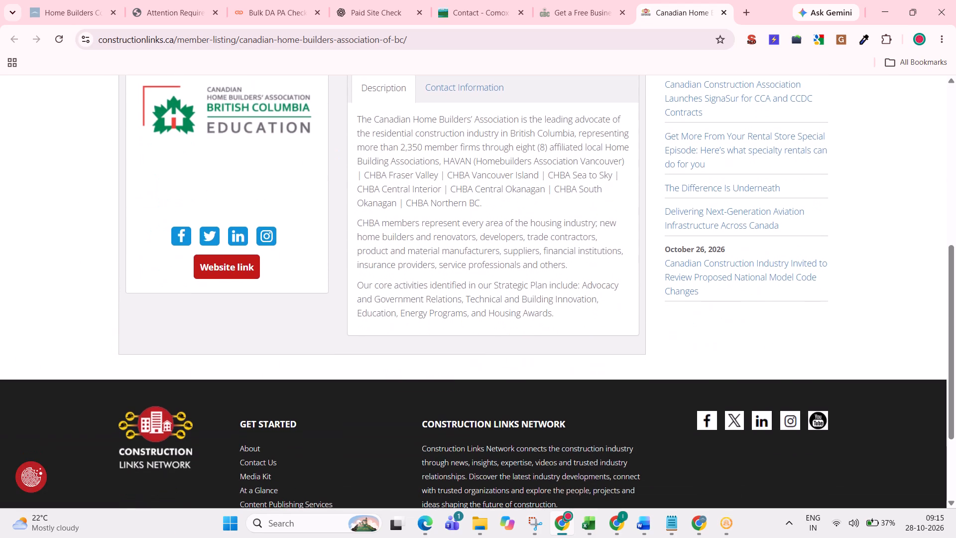
{"action": "scroll", "coordinate": [430, 349], "scroll_direction": "up", "scroll_amount": 4}
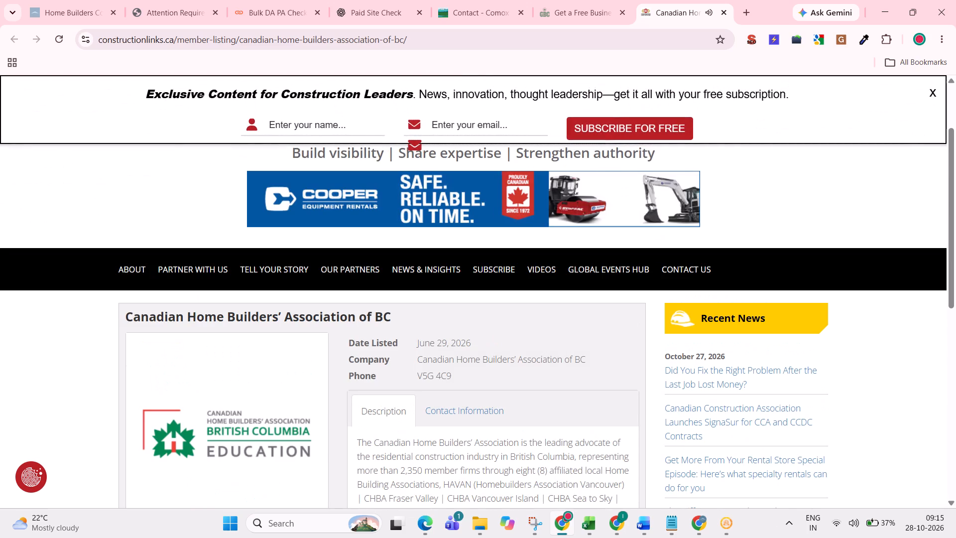
{"action": "scroll", "coordinate": [430, 349], "scroll_direction": "up", "scroll_amount": 4}
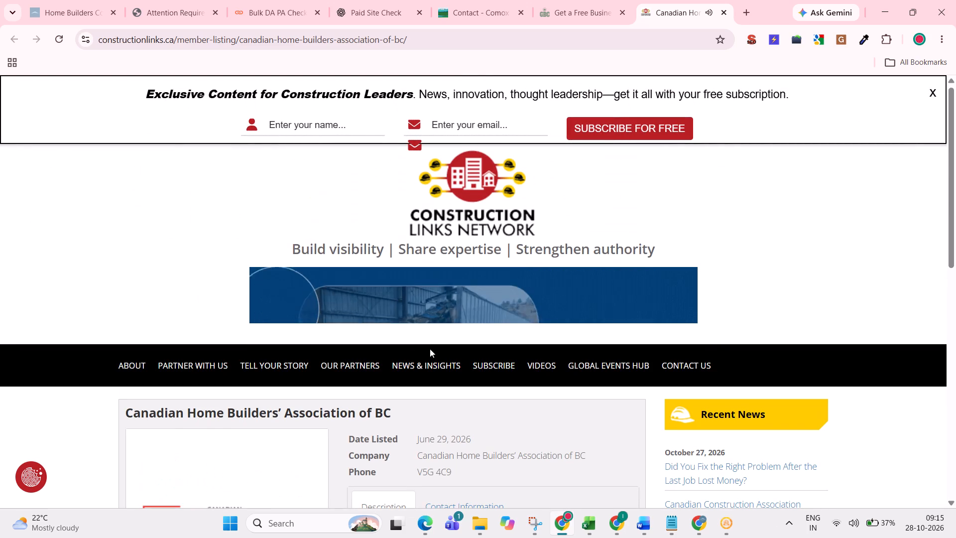
Open the Construction Links Network partnership page and examine the partnership levels, their annual costs and included features.
{"action": "left_click", "coordinate": [191, 365]}
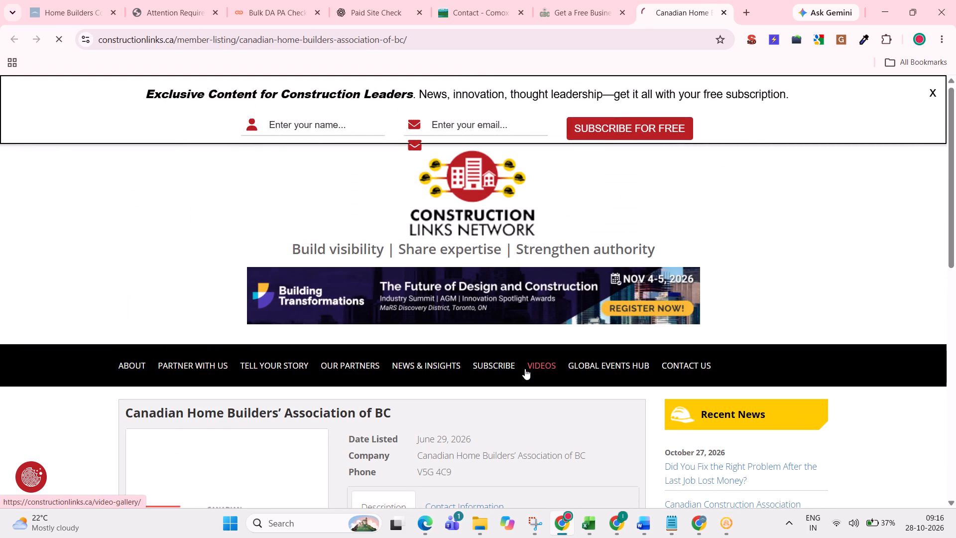
{"action": "scroll", "coordinate": [525, 369], "scroll_direction": "down", "scroll_amount": 2}
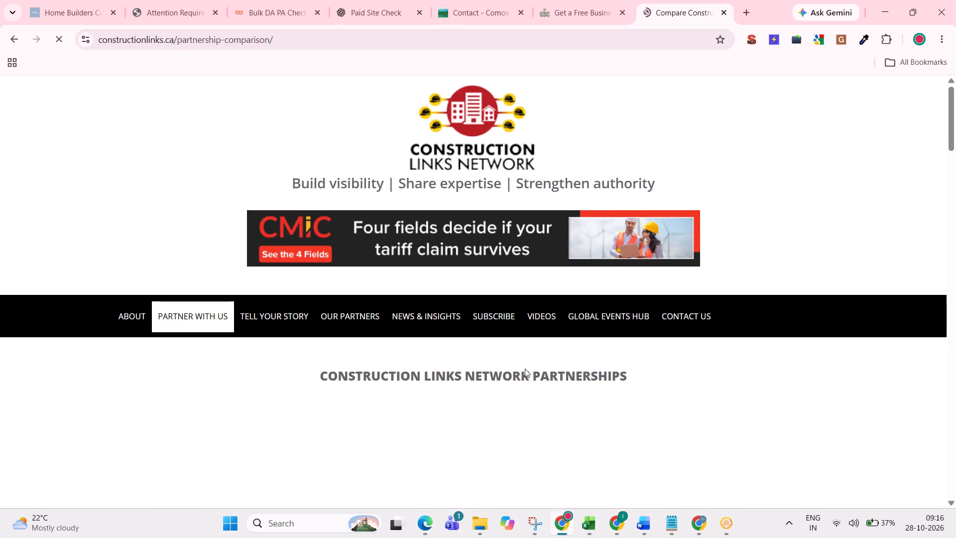
{"action": "scroll", "coordinate": [525, 369], "scroll_direction": "down", "scroll_amount": 2}
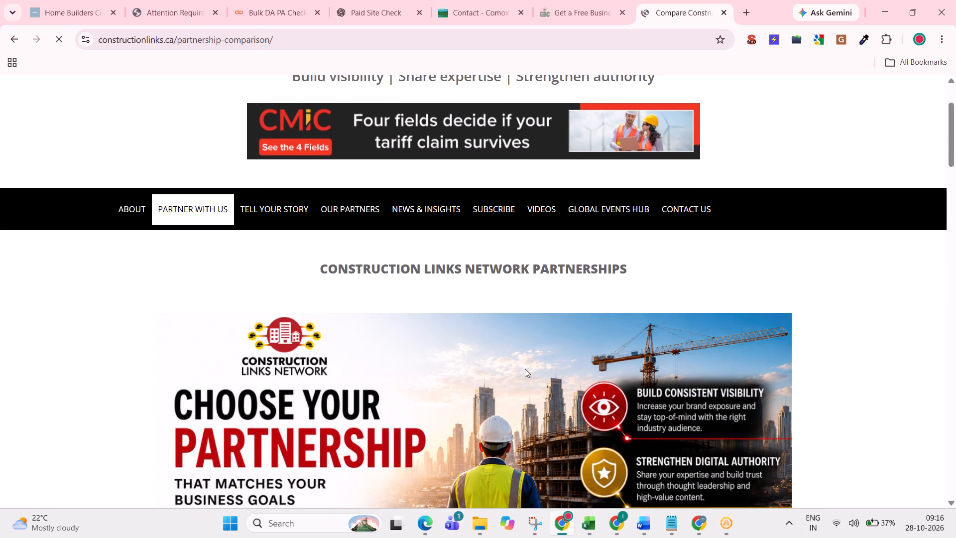
{"action": "scroll", "coordinate": [525, 369], "scroll_direction": "down", "scroll_amount": 6}
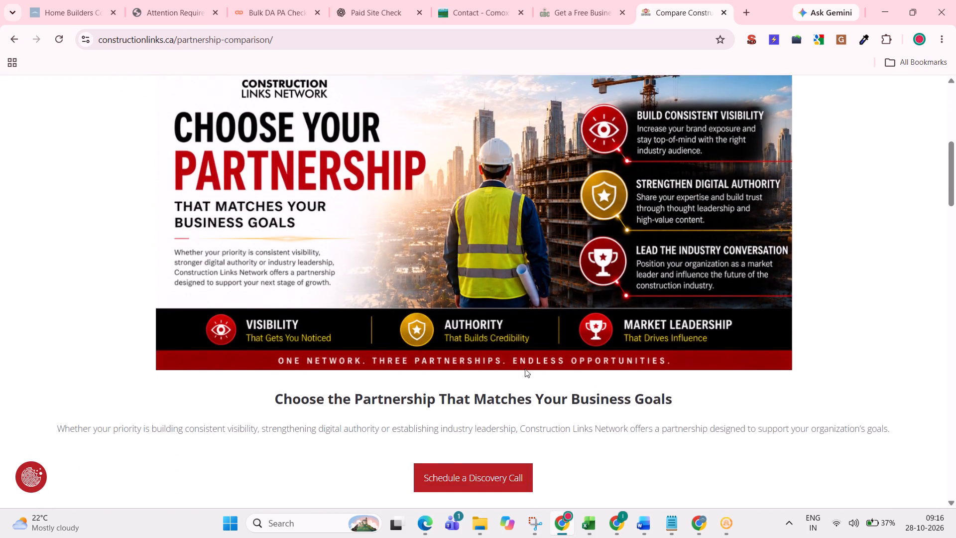
{"action": "scroll", "coordinate": [525, 369], "scroll_direction": "down", "scroll_amount": 2}
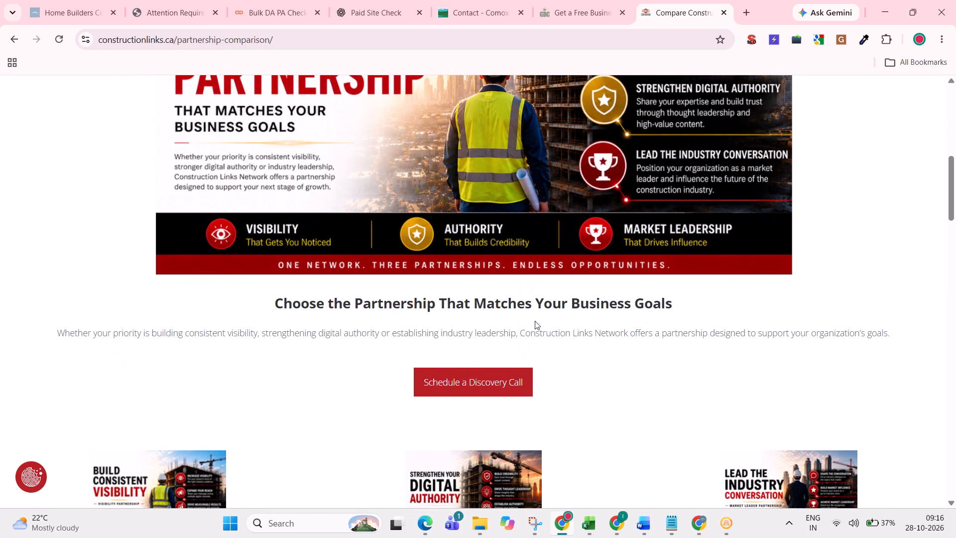
{"action": "scroll", "coordinate": [565, 273], "scroll_direction": "down", "scroll_amount": 2}
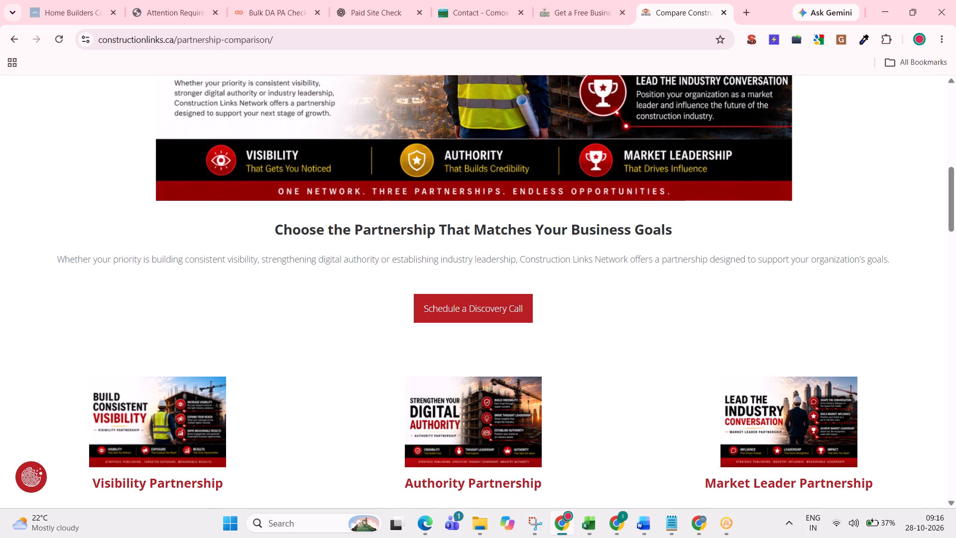
{"action": "scroll", "coordinate": [573, 260], "scroll_direction": "down", "scroll_amount": 3}
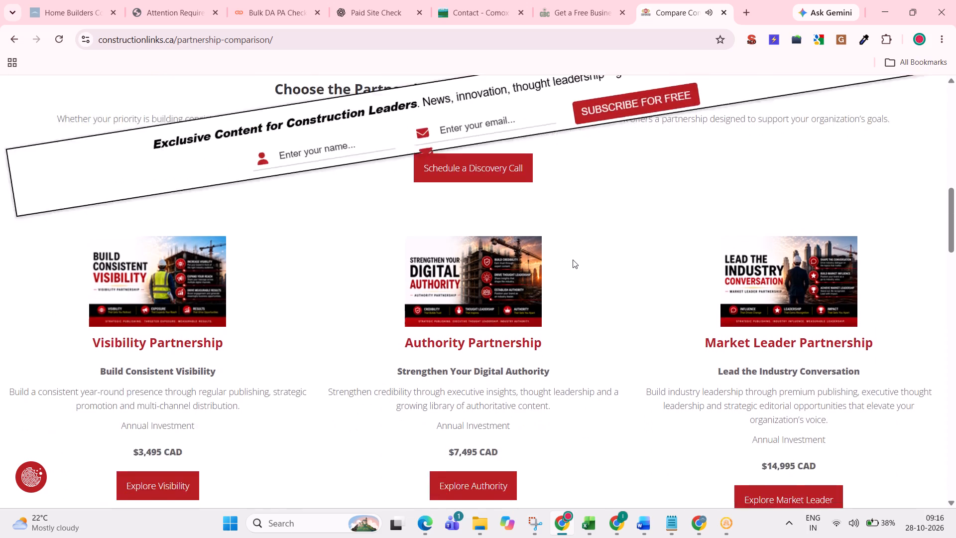
{"action": "scroll", "coordinate": [573, 260], "scroll_direction": "down", "scroll_amount": 1}
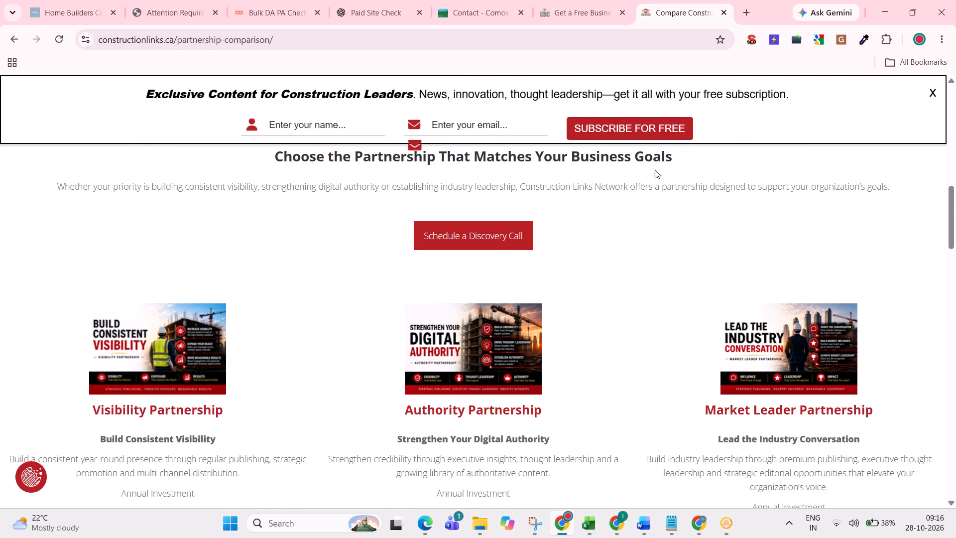
{"action": "left_click", "coordinate": [931, 95]}
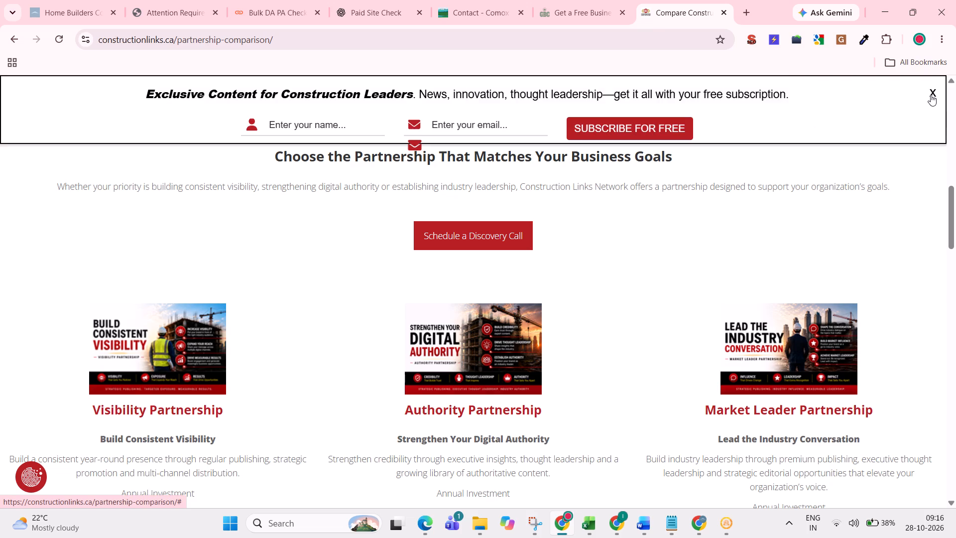
{"action": "scroll", "coordinate": [721, 342], "scroll_direction": "down", "scroll_amount": 3}
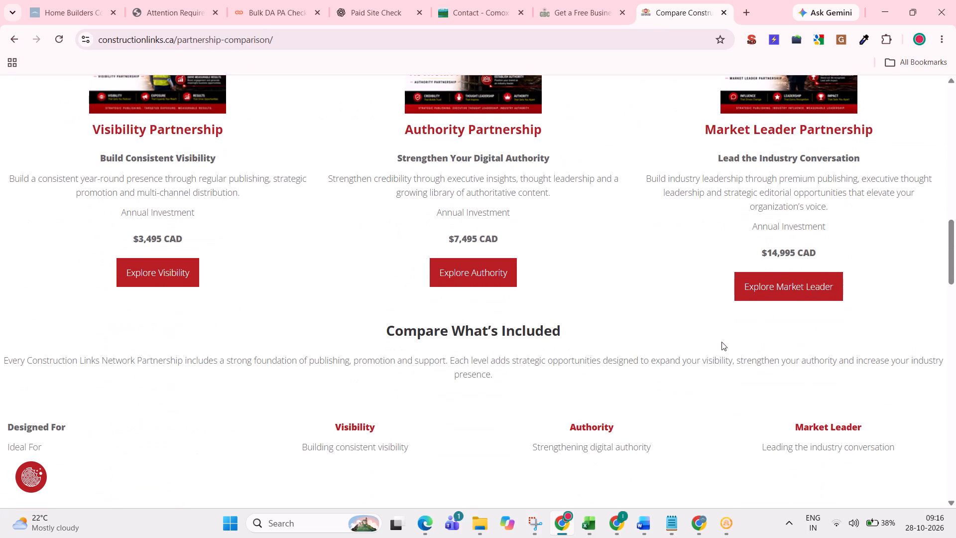
{"action": "scroll", "coordinate": [721, 342], "scroll_direction": "down", "scroll_amount": 7}
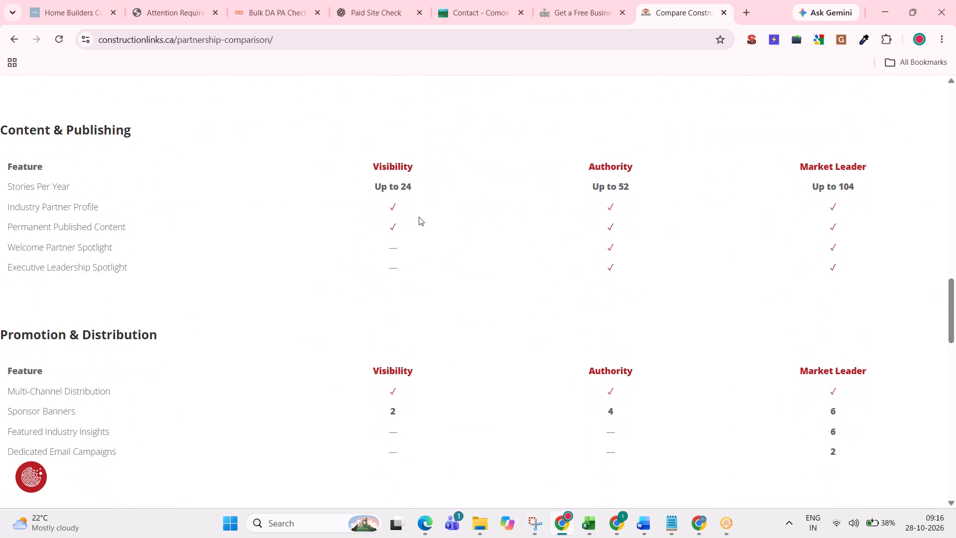
{"action": "scroll", "coordinate": [419, 217], "scroll_direction": "up", "scroll_amount": 1}
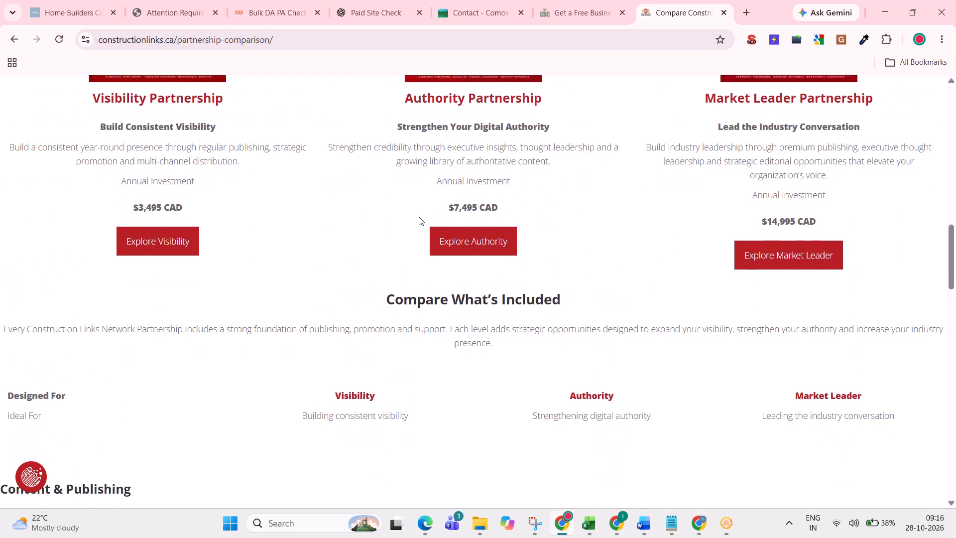
{"action": "scroll", "coordinate": [419, 217], "scroll_direction": "up", "scroll_amount": 1}
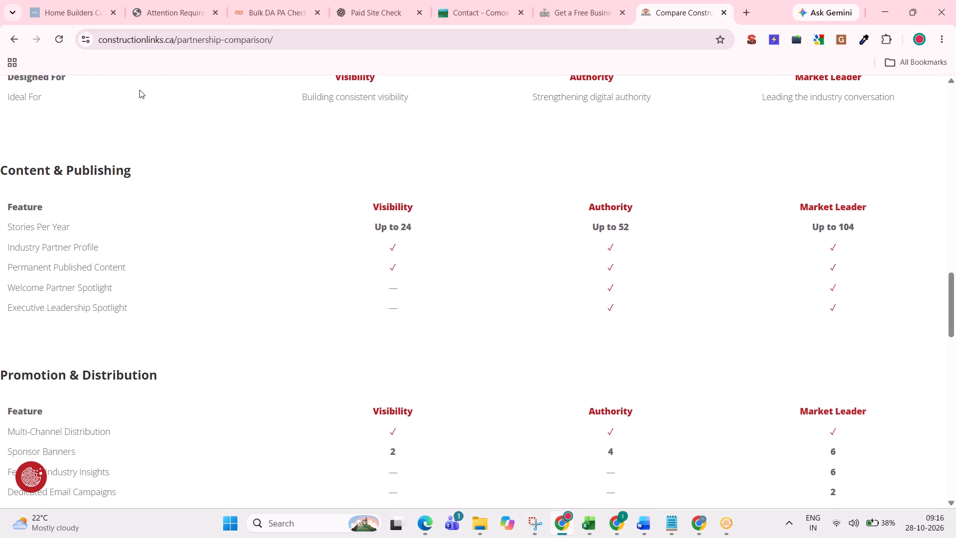
{"action": "scroll", "coordinate": [173, 154], "scroll_direction": "up", "scroll_amount": 9}
{"action": "left_click", "coordinate": [483, 105]}
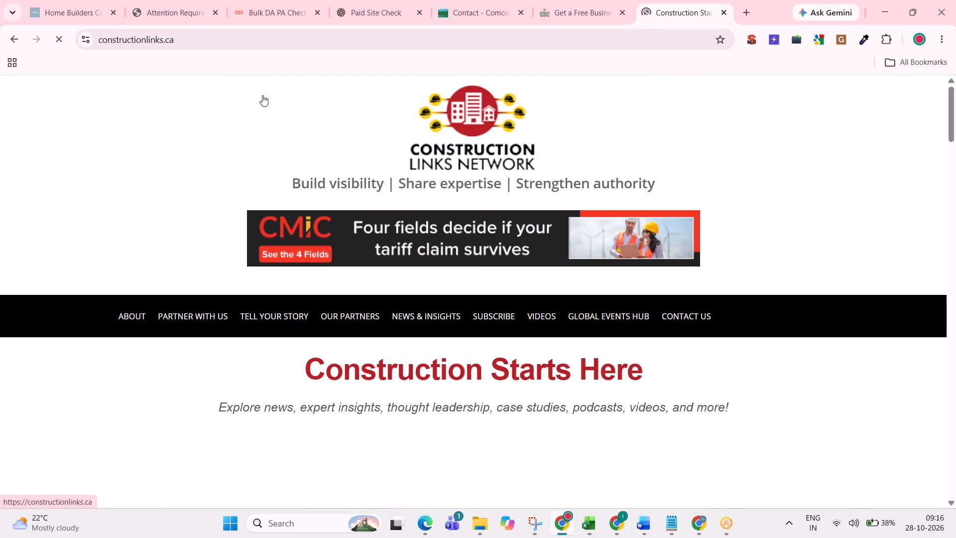
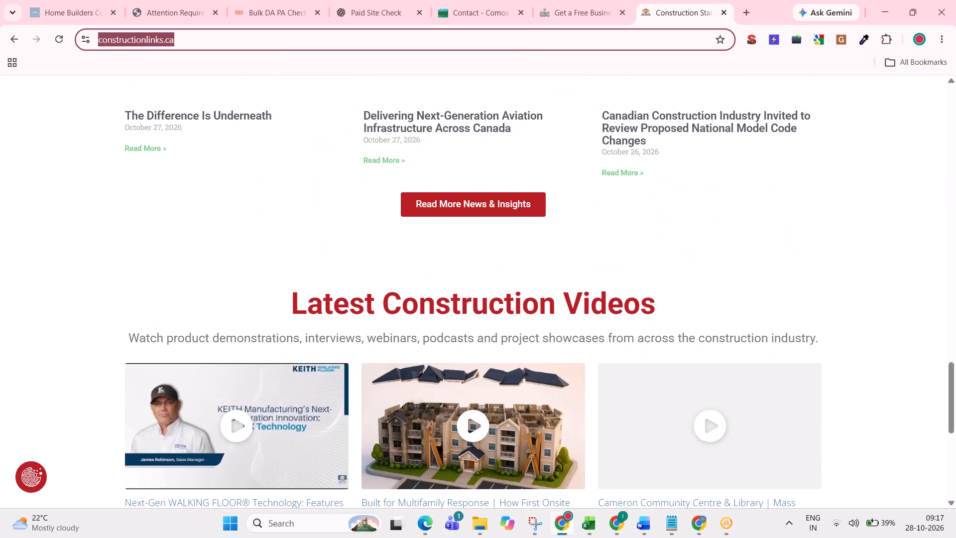
Open the partnership comparison page on the constructionlinks.ca site and examine the annual investment of each partnership level.
{"action": "scroll", "coordinate": [438, 356], "scroll_direction": "down", "scroll_amount": 5}
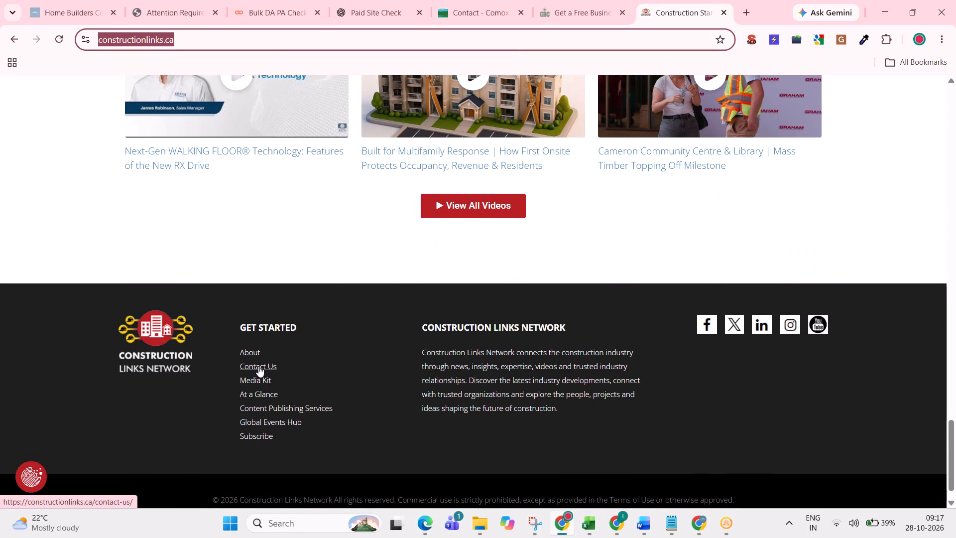
{"action": "scroll", "coordinate": [316, 279], "scroll_direction": "up", "scroll_amount": 16}
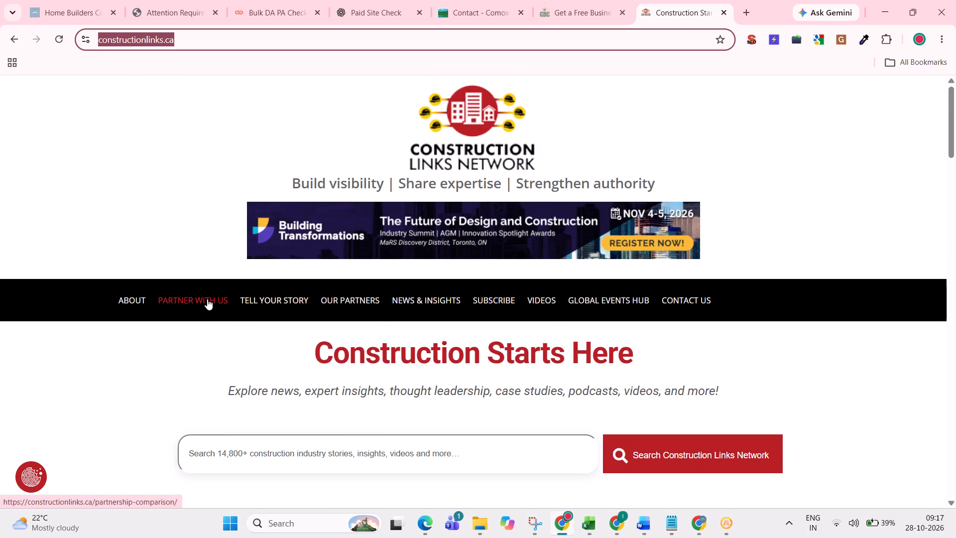
{"action": "left_click", "coordinate": [207, 299]}
{"action": "scroll", "coordinate": [451, 389], "scroll_direction": "down", "scroll_amount": 1}
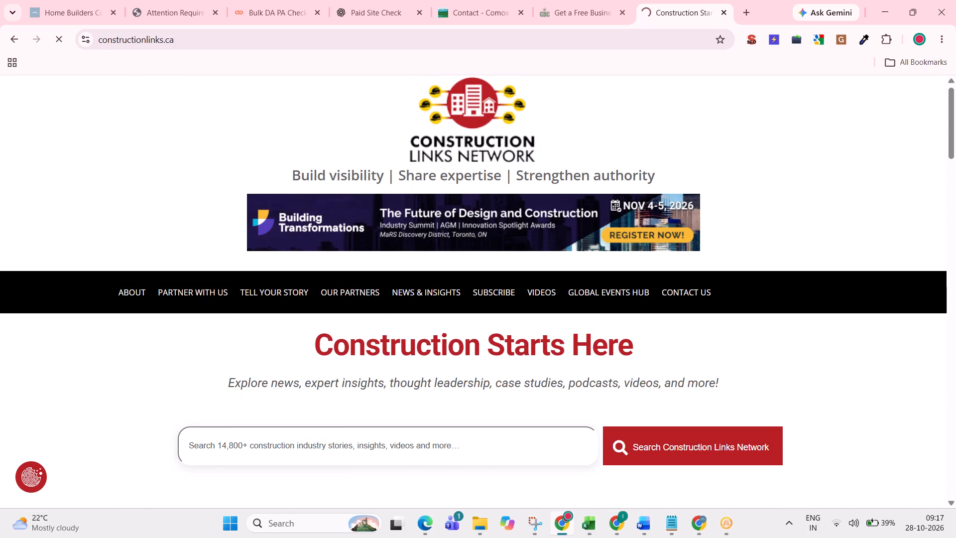
{"action": "scroll", "coordinate": [451, 389], "scroll_direction": "down", "scroll_amount": 1}
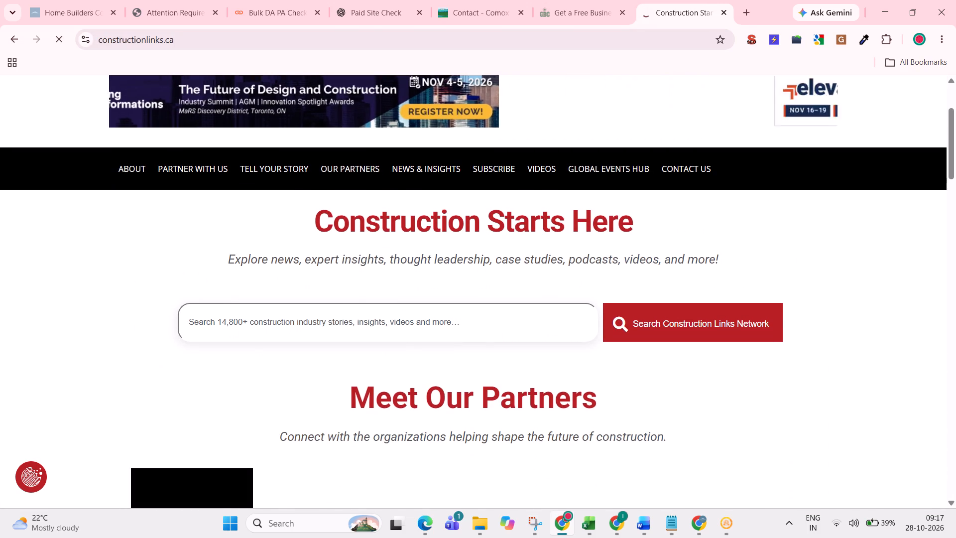
{"action": "left_click", "coordinate": [369, 319]}
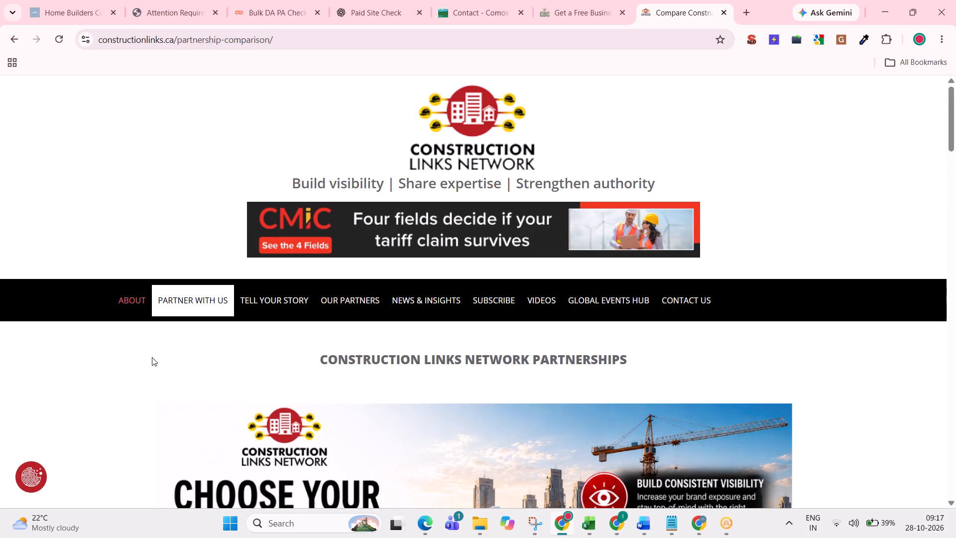
{"action": "scroll", "coordinate": [129, 398], "scroll_direction": "down", "scroll_amount": 9}
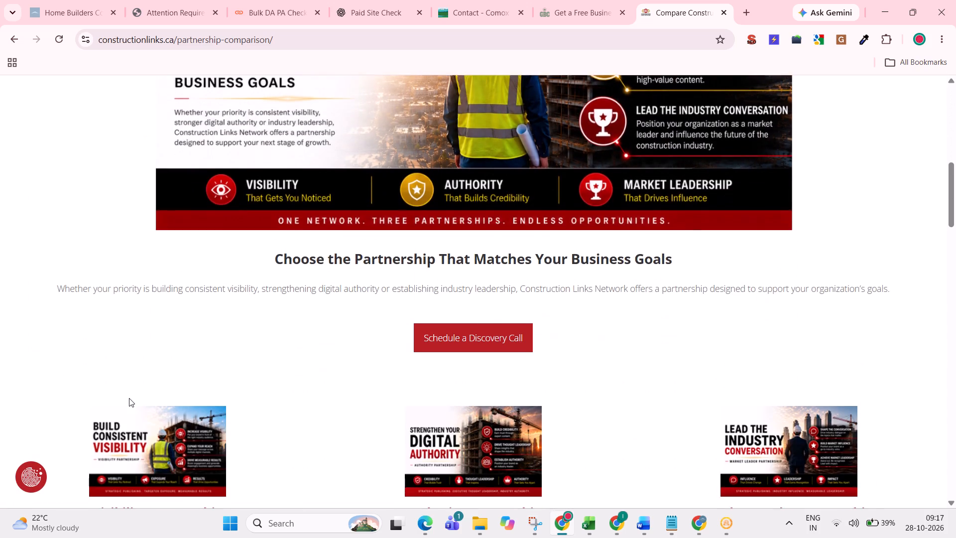
{"action": "scroll", "coordinate": [129, 398], "scroll_direction": "down", "scroll_amount": 3}
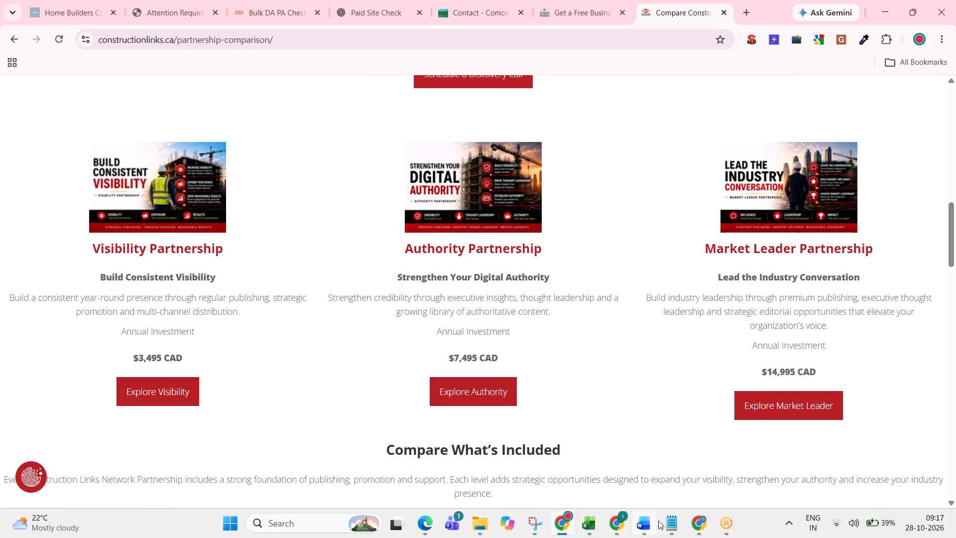
In the Backlink Opportunities workbook, enter "paid, plan starts form $3,495 CAD" as the constructionlinks.ca row's Status/Remarks and save.
{"action": "left_click", "coordinate": [586, 524]}
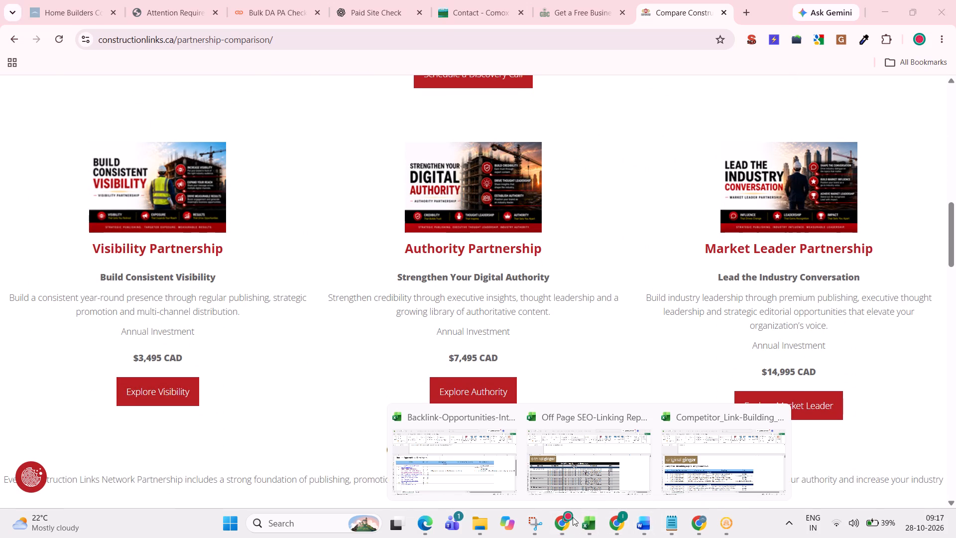
{"action": "left_click", "coordinate": [472, 462]}
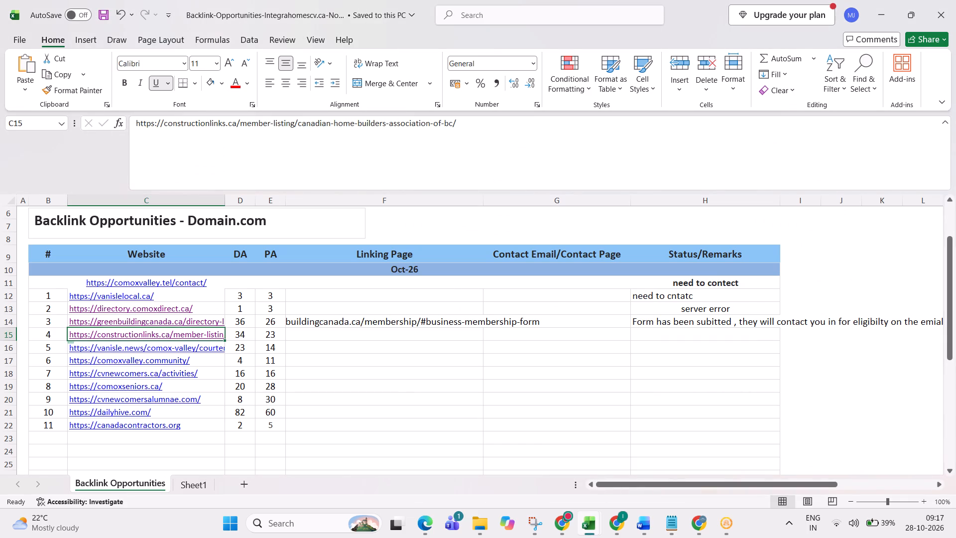
{"action": "left_click", "coordinate": [652, 331]}
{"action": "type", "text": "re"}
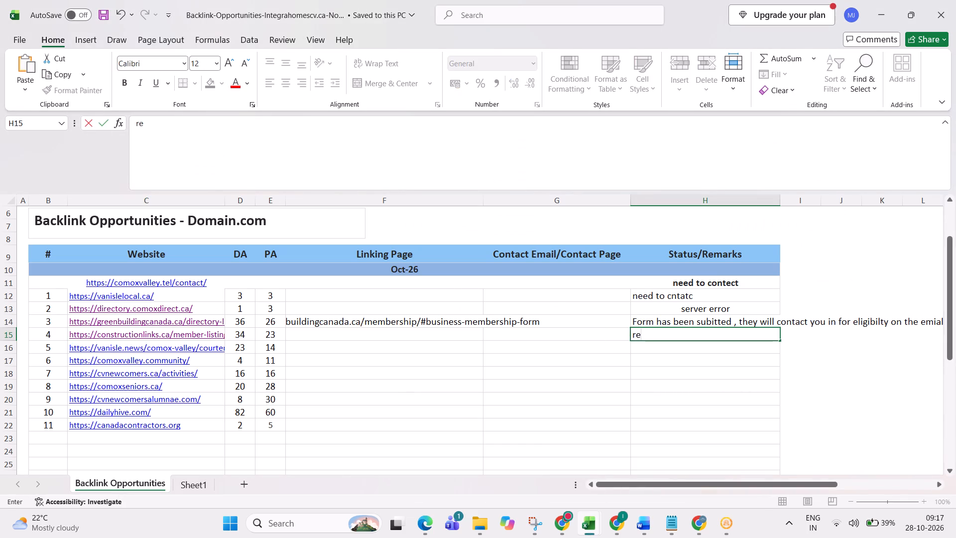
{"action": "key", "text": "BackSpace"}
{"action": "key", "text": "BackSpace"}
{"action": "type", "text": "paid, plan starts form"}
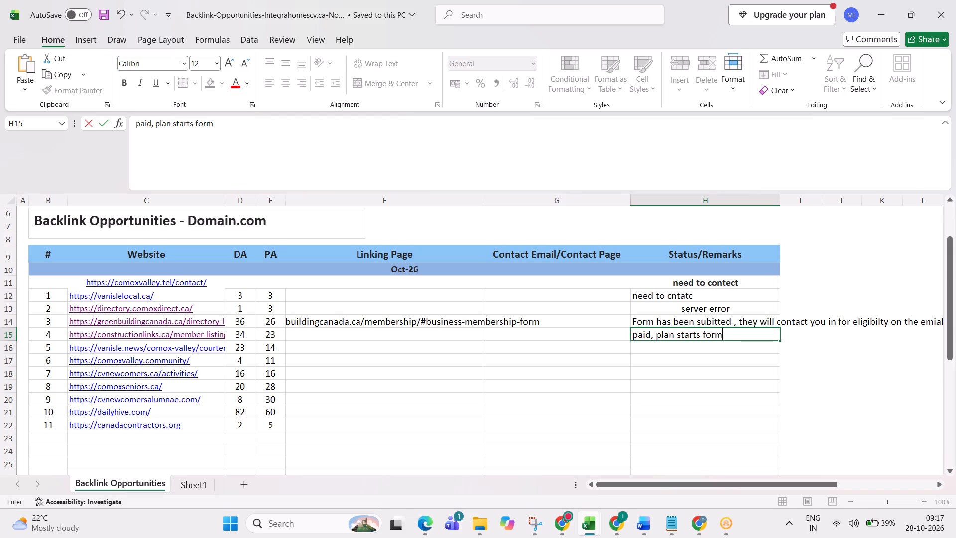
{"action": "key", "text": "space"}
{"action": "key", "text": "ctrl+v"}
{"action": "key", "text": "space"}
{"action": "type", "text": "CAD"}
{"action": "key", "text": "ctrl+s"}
Back in Chrome, open the Construction Links Network's partner profiles and search them by keyword for Integra Homes.
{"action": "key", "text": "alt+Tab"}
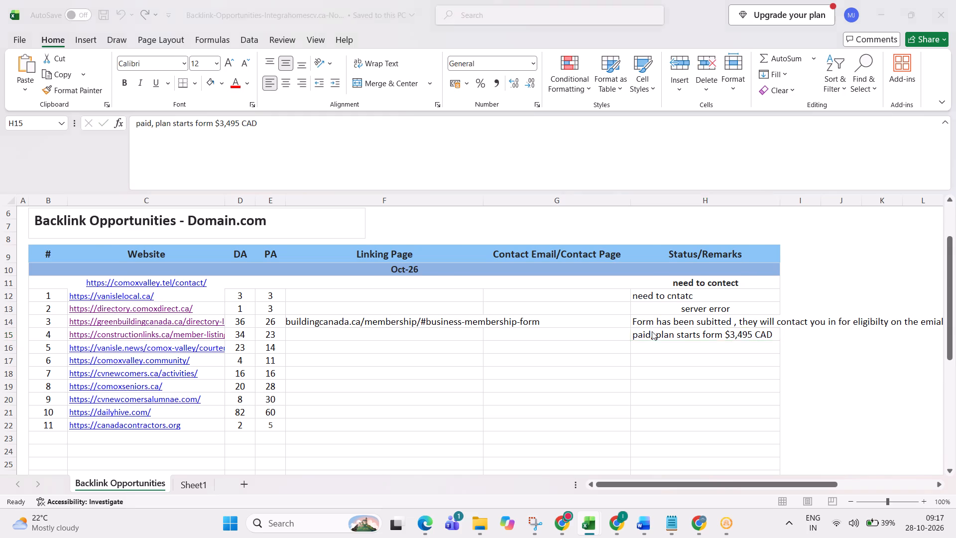
{"action": "scroll", "coordinate": [398, 270], "scroll_direction": "up", "scroll_amount": 12}
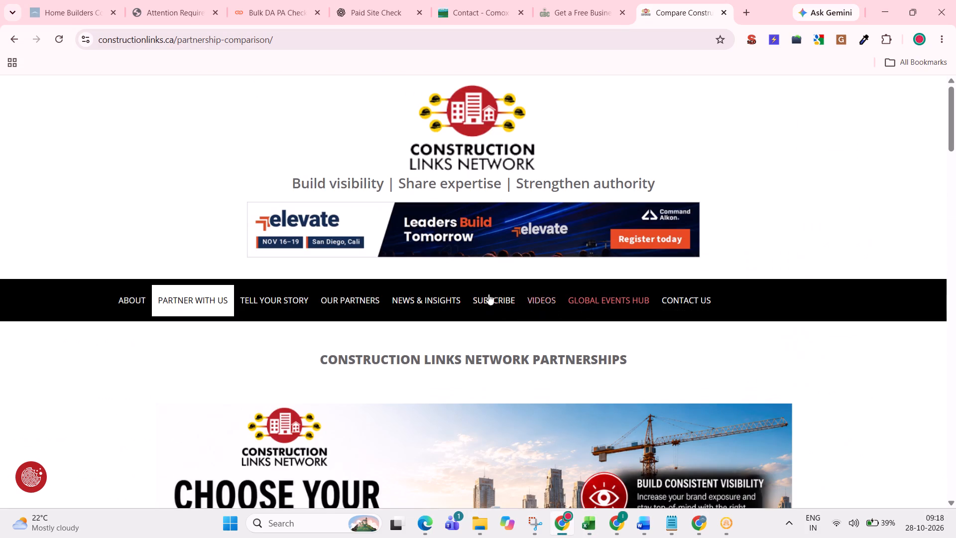
{"action": "left_click", "coordinate": [359, 296]}
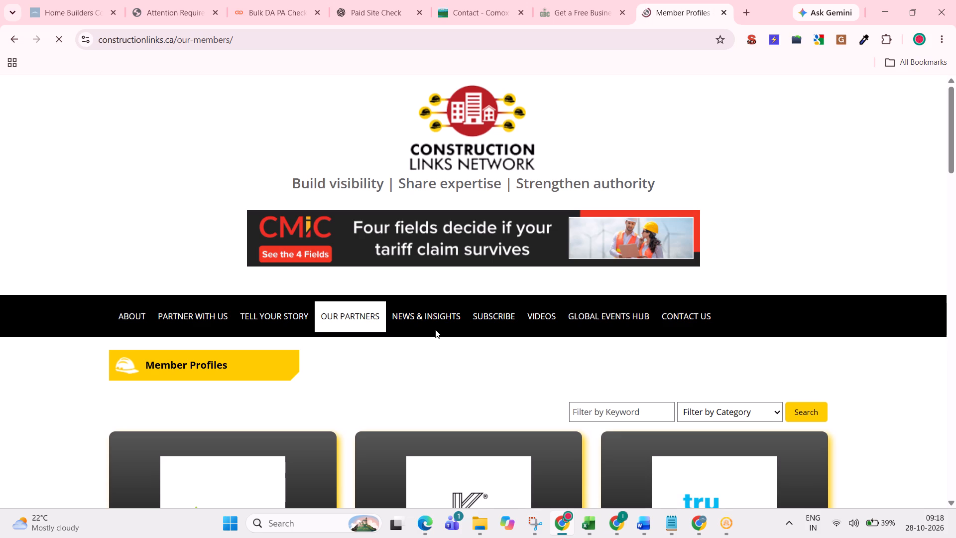
{"action": "scroll", "coordinate": [526, 361], "scroll_direction": "down", "scroll_amount": 1}
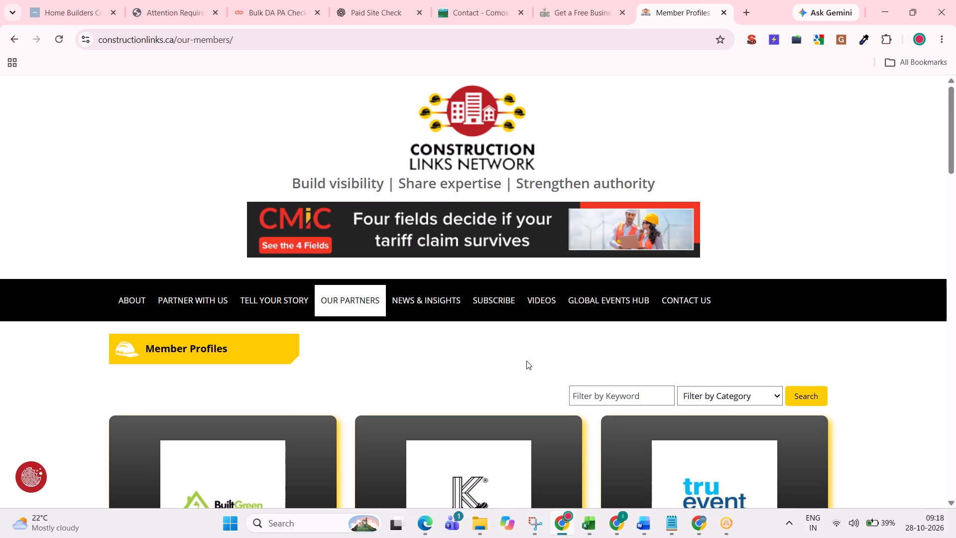
{"action": "scroll", "coordinate": [526, 361], "scroll_direction": "down", "scroll_amount": 1}
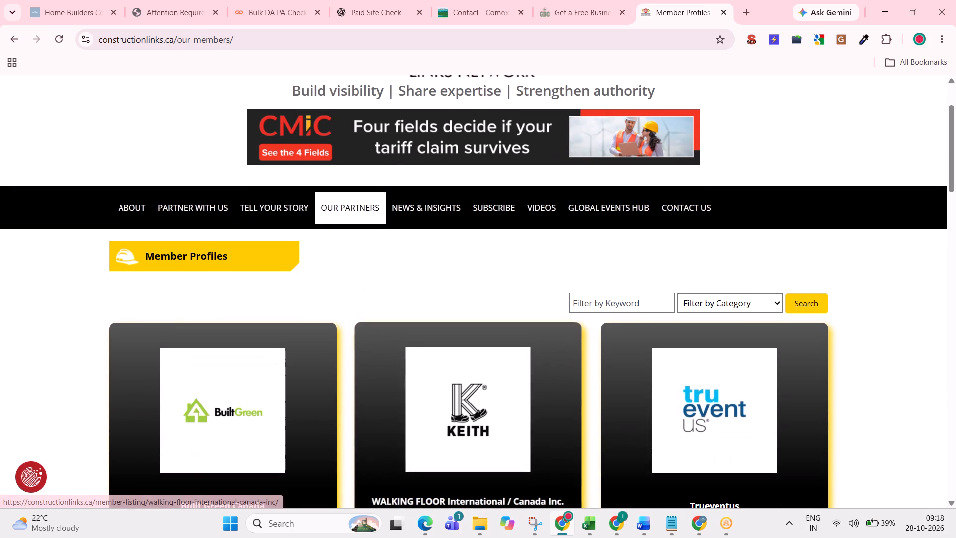
{"action": "scroll", "coordinate": [407, 323], "scroll_direction": "right", "scroll_amount": 1}
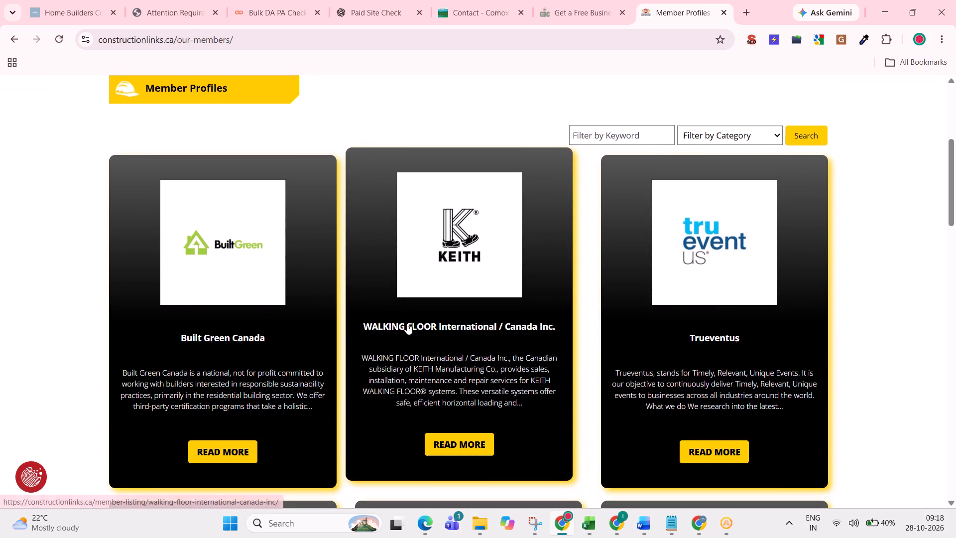
{"action": "scroll", "coordinate": [407, 323], "scroll_direction": "right", "scroll_amount": 1}
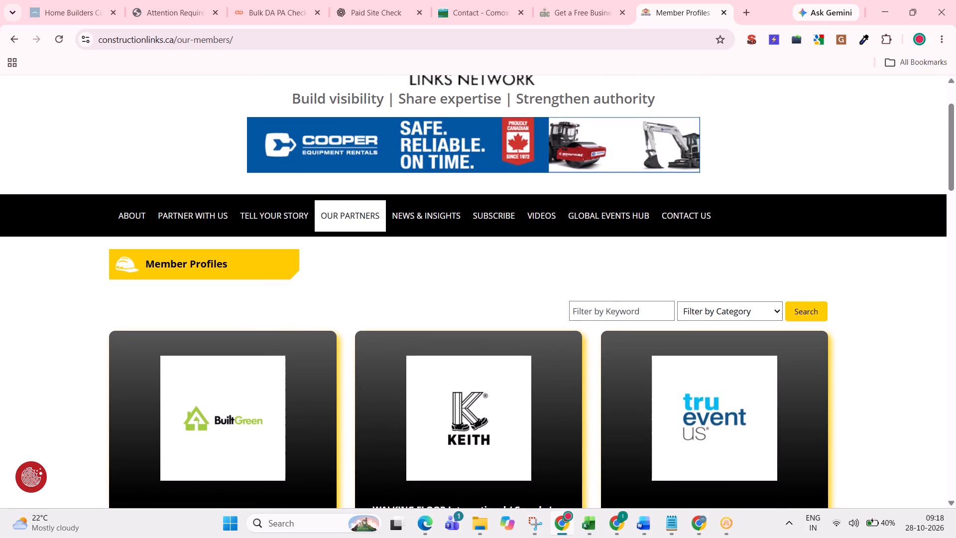
{"action": "left_click", "coordinate": [613, 312]}
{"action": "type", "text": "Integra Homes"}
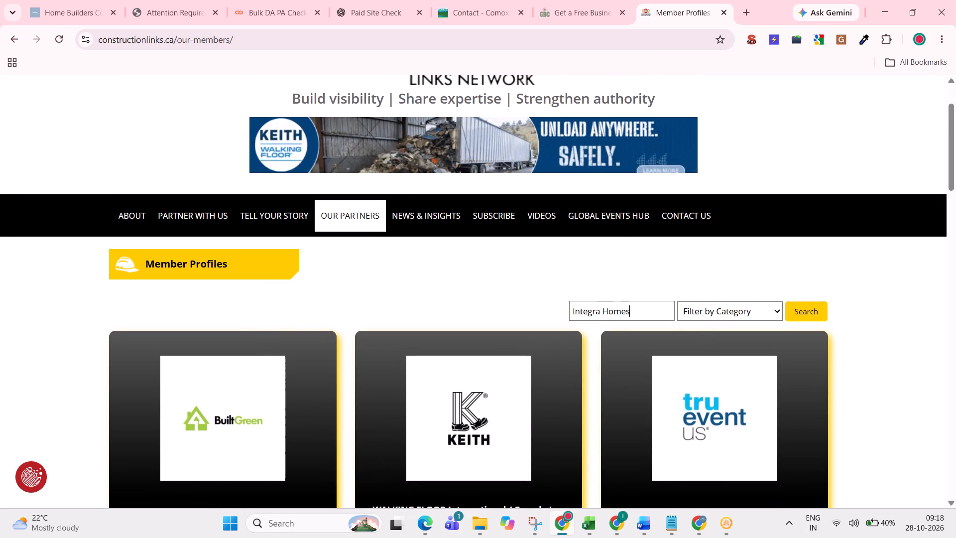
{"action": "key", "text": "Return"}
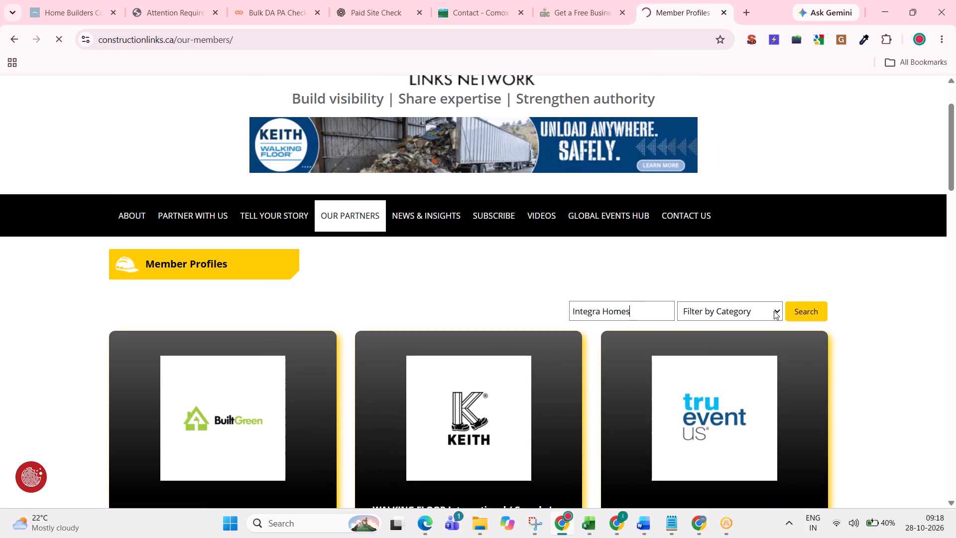
Look through the category choices and the listed member profiles for an Integra Homes entry.
{"action": "left_click", "coordinate": [774, 311]}
{"action": "scroll", "coordinate": [756, 301], "scroll_direction": "down", "scroll_amount": 1}
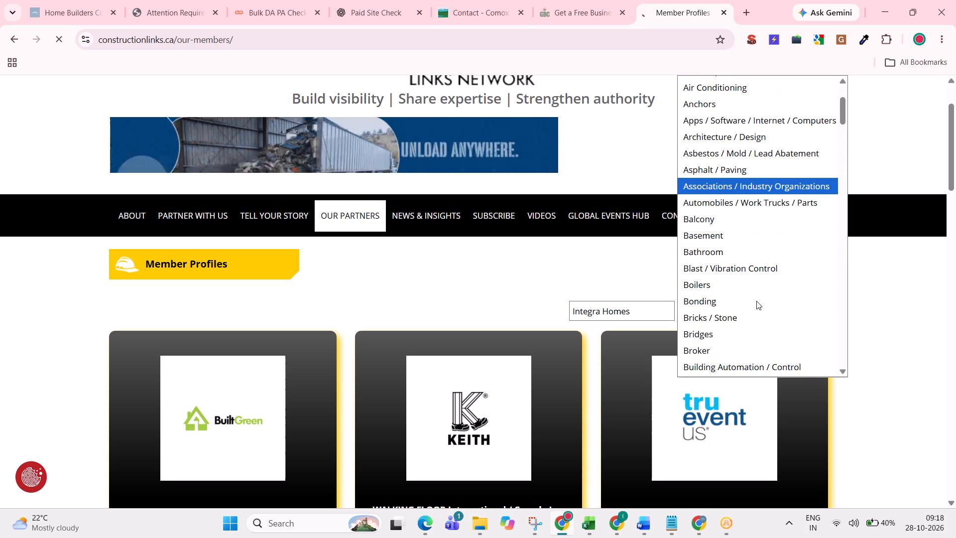
{"action": "scroll", "coordinate": [756, 301], "scroll_direction": "down", "scroll_amount": 7}
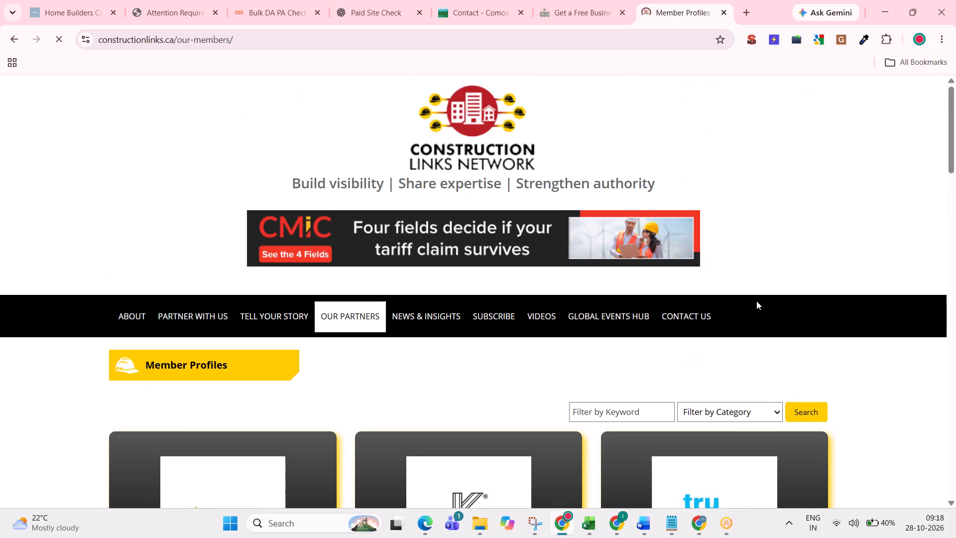
{"action": "scroll", "coordinate": [498, 363], "scroll_direction": "down", "scroll_amount": 5}
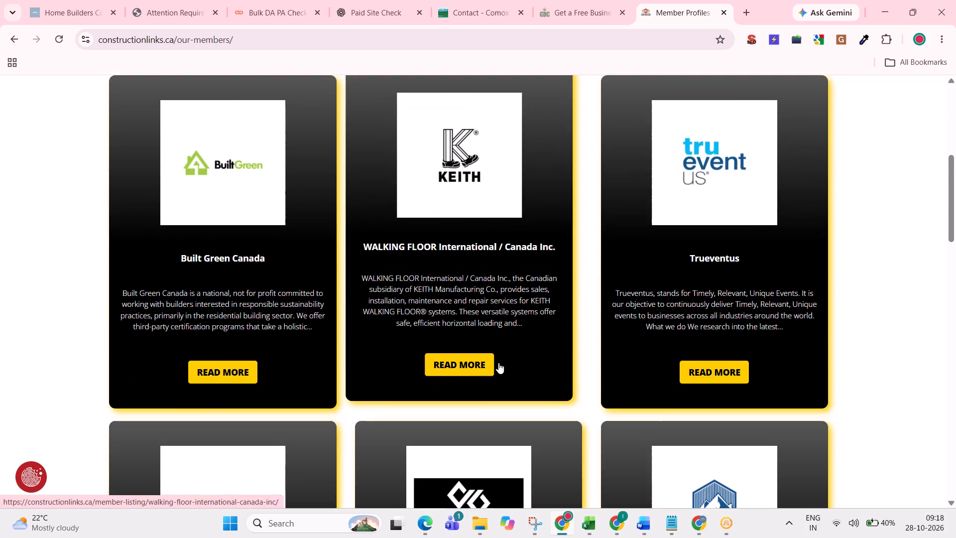
{"action": "scroll", "coordinate": [498, 363], "scroll_direction": "down", "scroll_amount": 5}
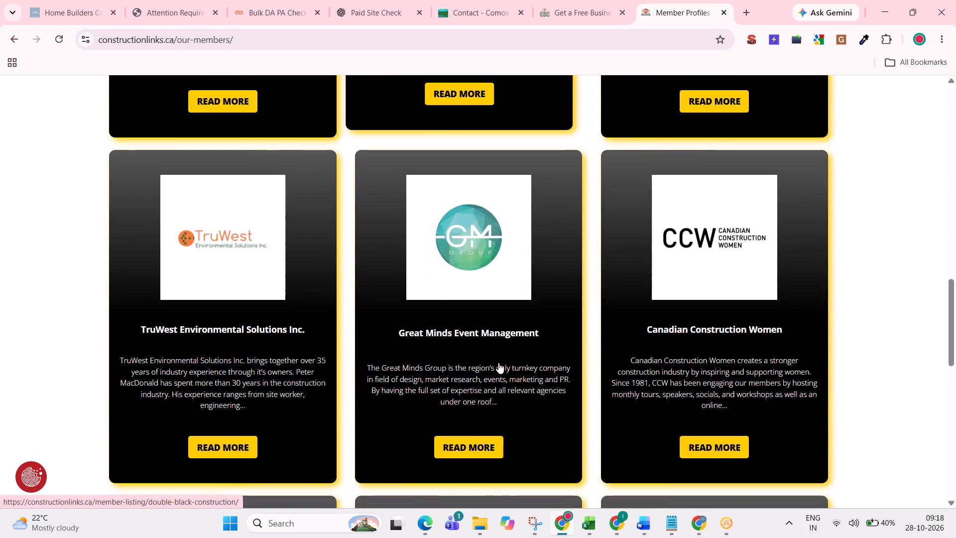
{"action": "scroll", "coordinate": [498, 363], "scroll_direction": "down", "scroll_amount": 1}
{"action": "scroll", "coordinate": [498, 363], "scroll_direction": "up", "scroll_amount": 5}
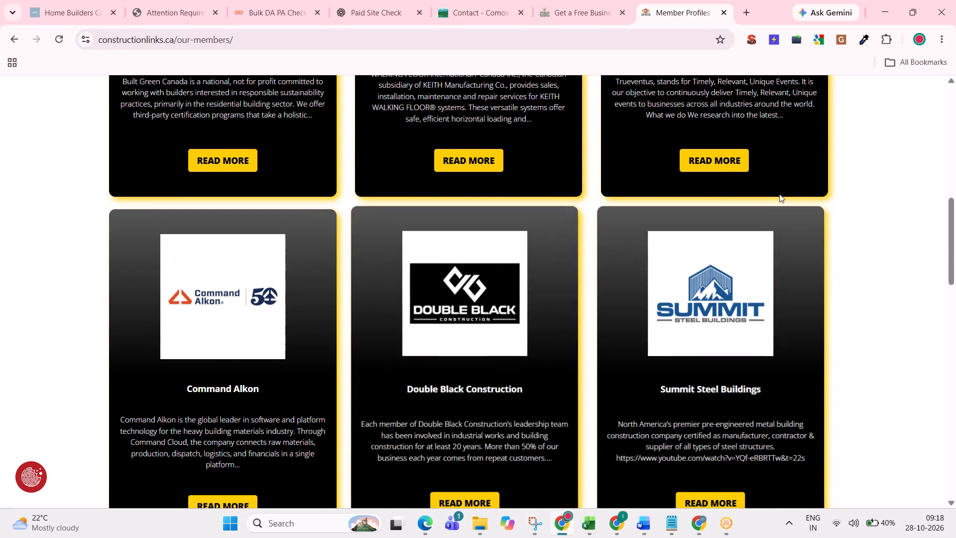
{"action": "scroll", "coordinate": [779, 194], "scroll_direction": "up", "scroll_amount": 6}
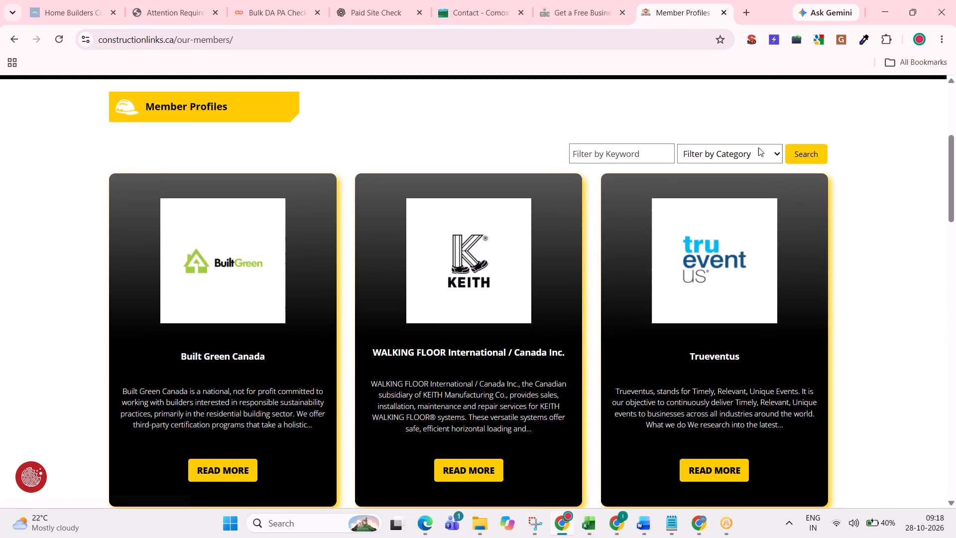
Filter the member profiles by the Real Estate category and look through the listed companies.
{"action": "left_click", "coordinate": [759, 148]}
{"action": "scroll", "coordinate": [730, 364], "scroll_direction": "down", "scroll_amount": 6}
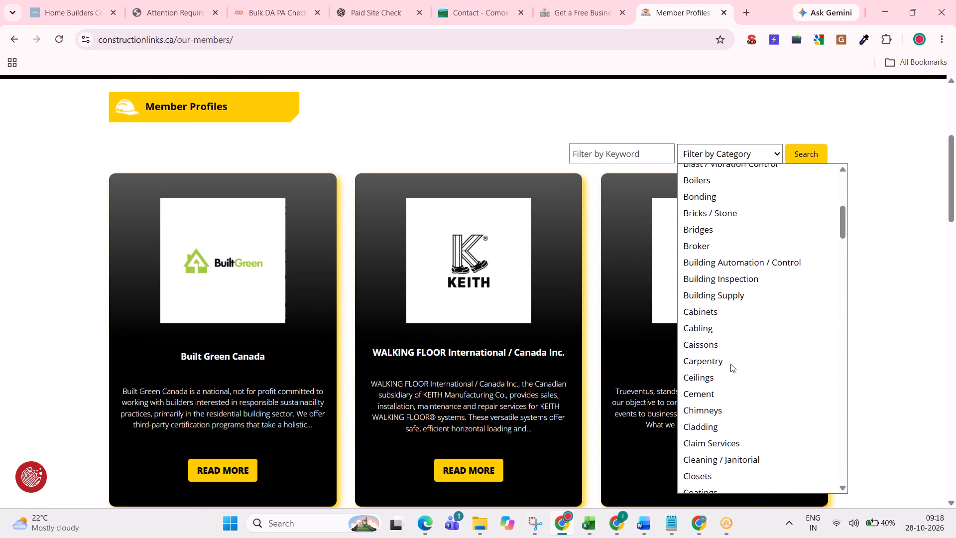
{"action": "scroll", "coordinate": [730, 364], "scroll_direction": "down", "scroll_amount": 8}
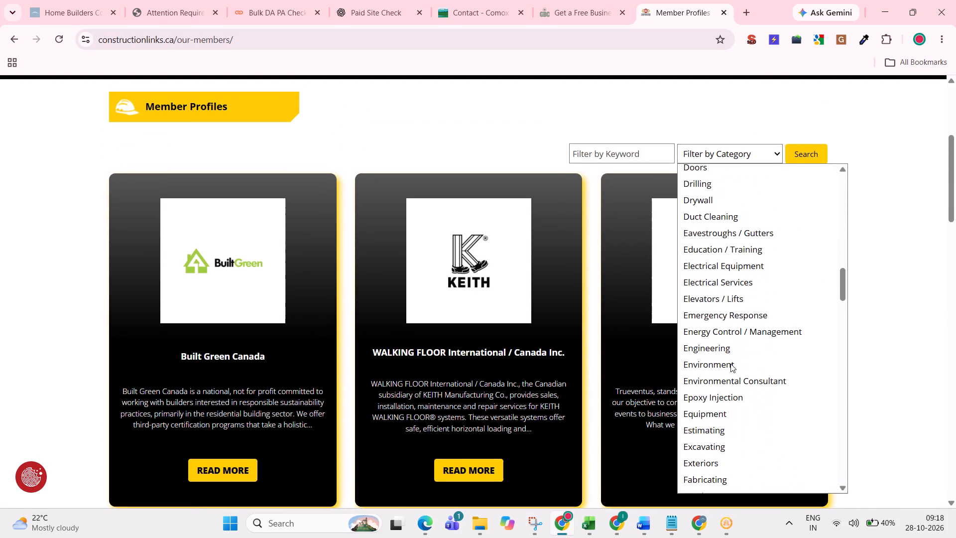
{"action": "scroll", "coordinate": [730, 364], "scroll_direction": "down", "scroll_amount": 11}
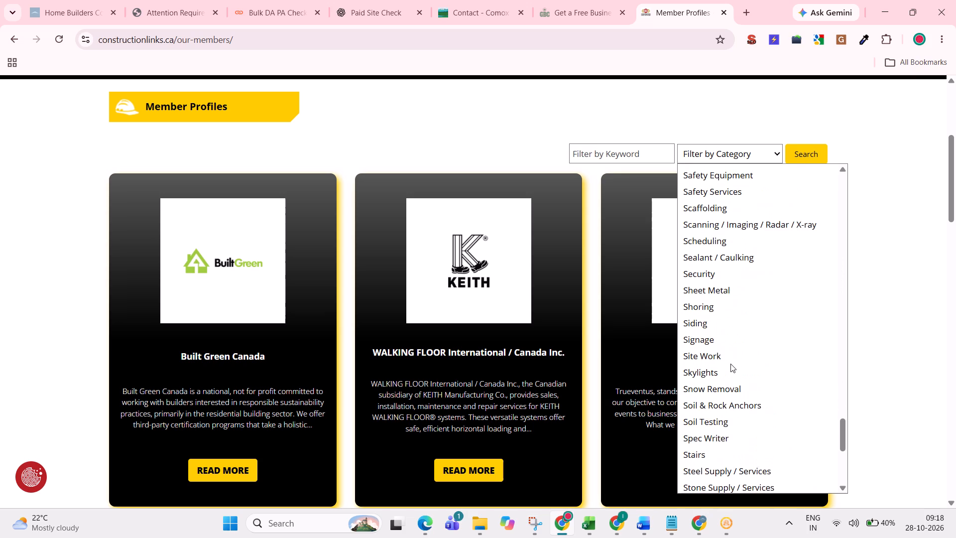
{"action": "scroll", "coordinate": [730, 364], "scroll_direction": "up", "scroll_amount": 3}
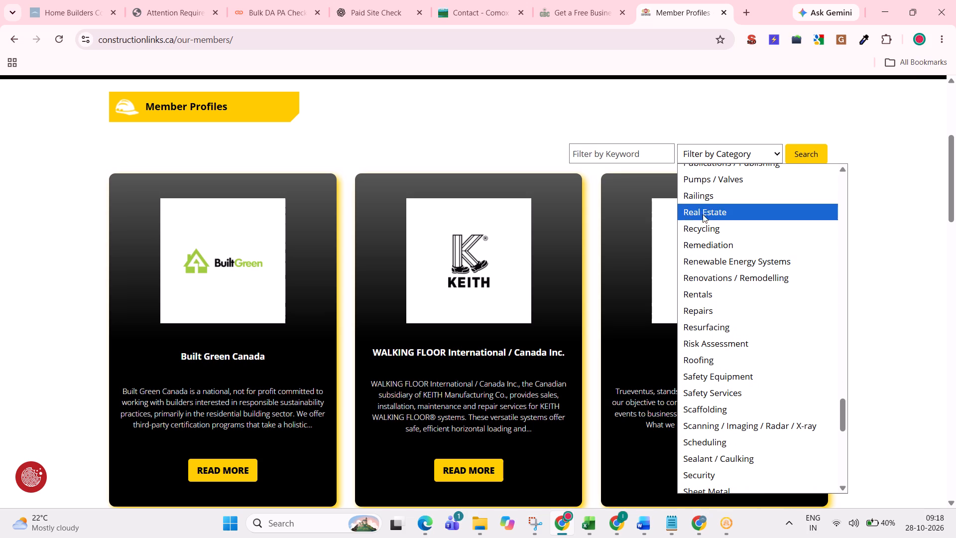
{"action": "left_click", "coordinate": [703, 210]}
{"action": "left_click", "coordinate": [806, 149]}
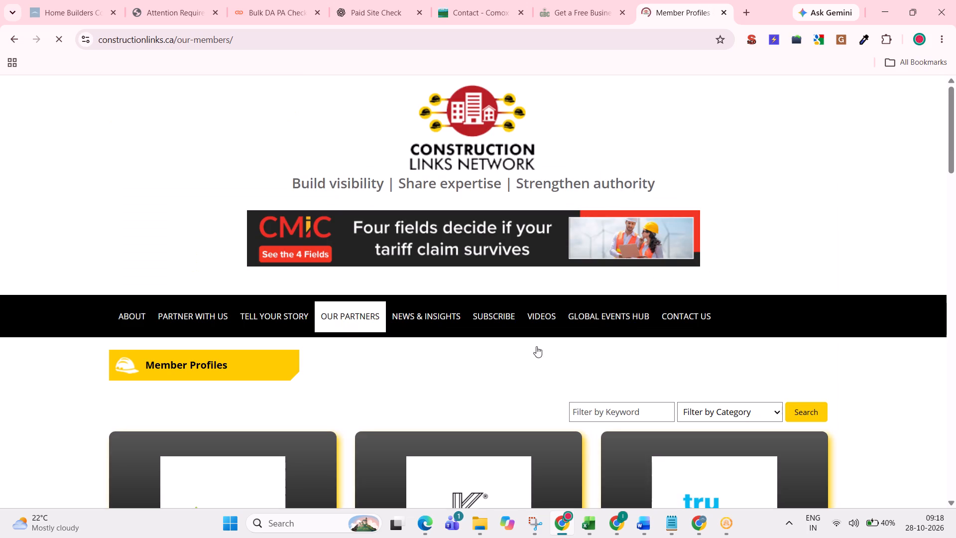
{"action": "scroll", "coordinate": [534, 359], "scroll_direction": "down", "scroll_amount": 10}
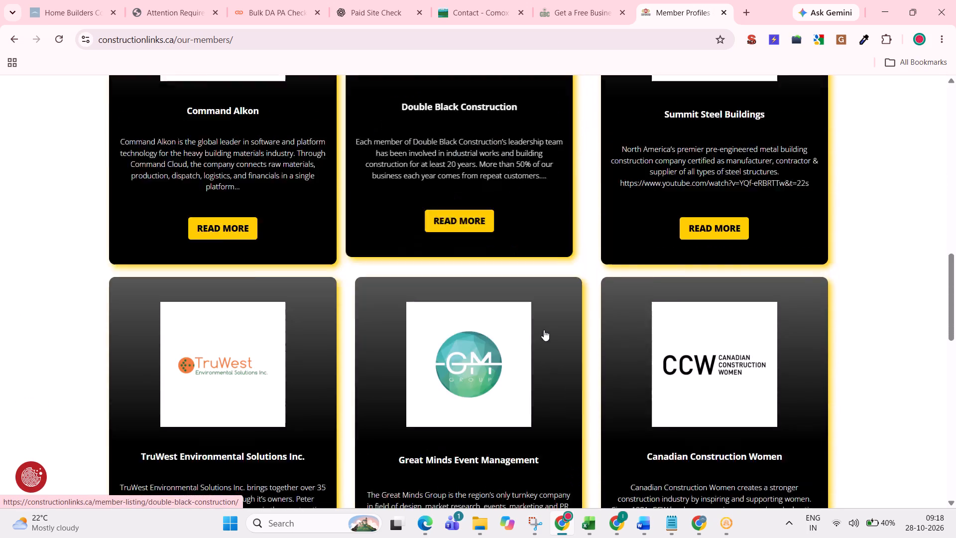
{"action": "scroll", "coordinate": [544, 330], "scroll_direction": "down", "scroll_amount": 2}
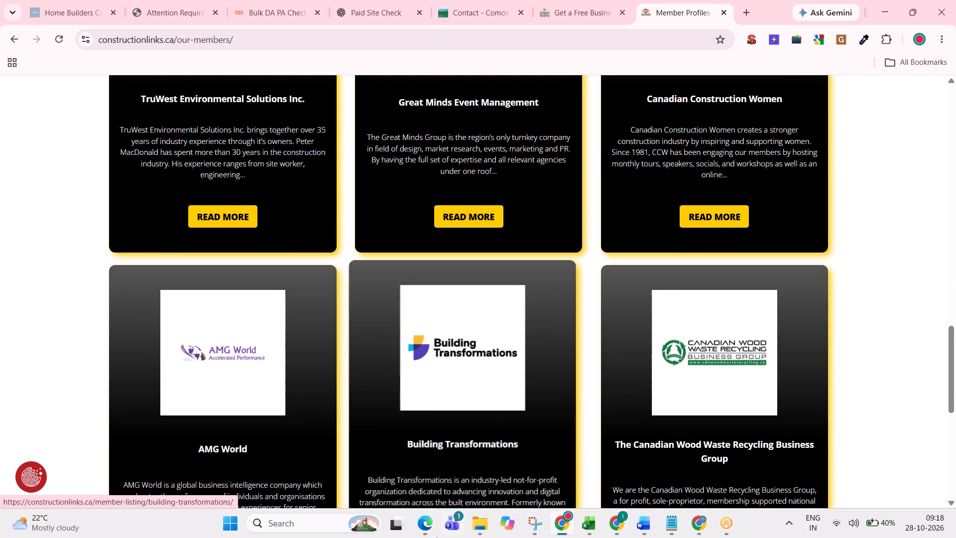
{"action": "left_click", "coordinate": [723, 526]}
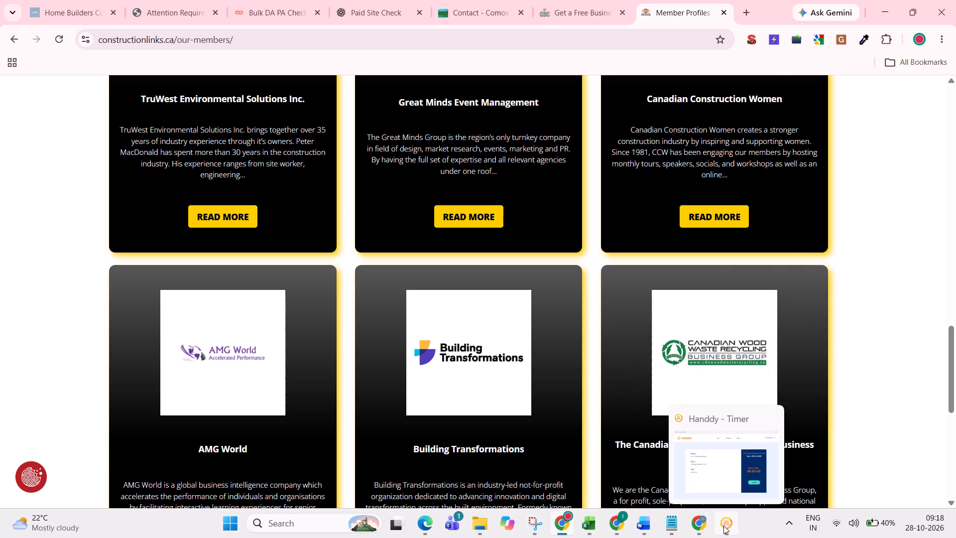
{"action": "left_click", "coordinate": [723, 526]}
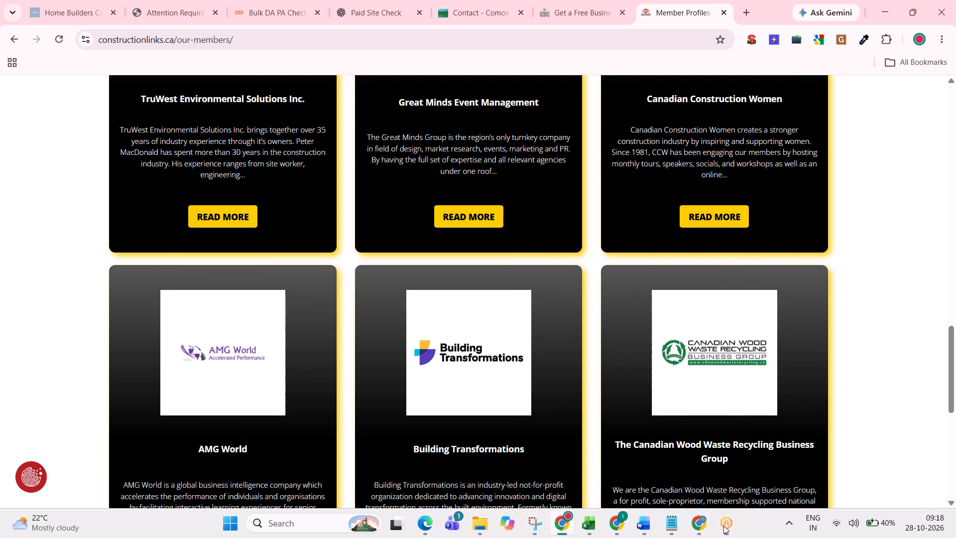
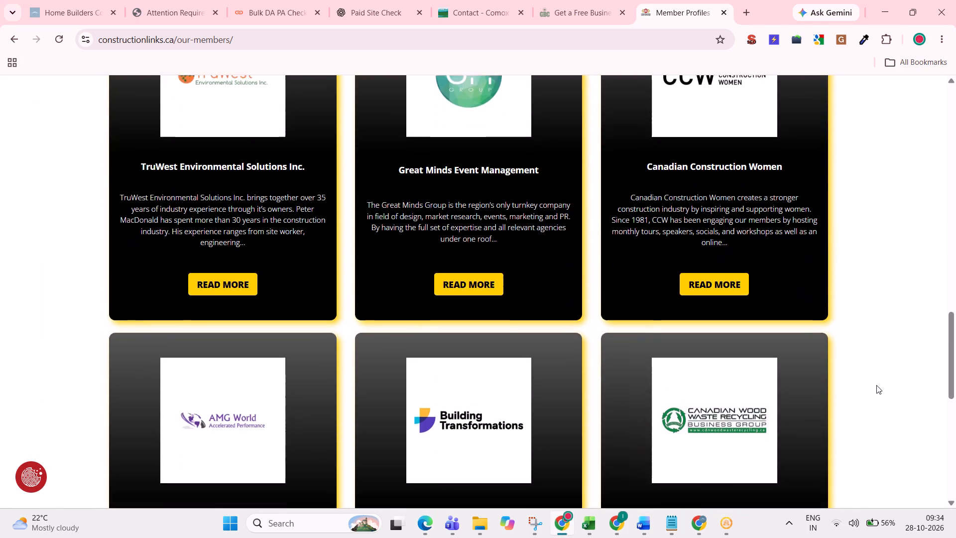
Open page 2 of the member profiles and look through the listed companies for an Integra Homes entry.
{"action": "scroll", "coordinate": [871, 381], "scroll_direction": "down", "scroll_amount": 3}
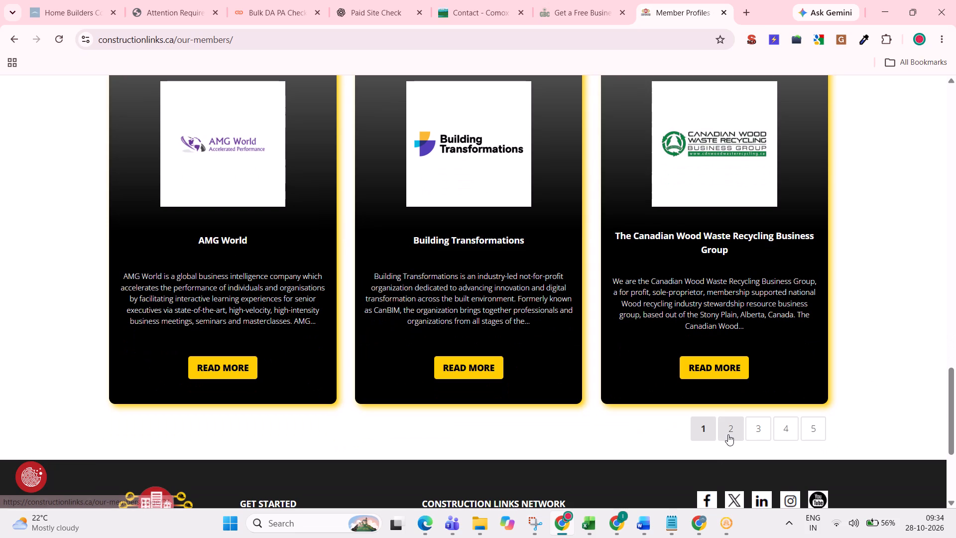
{"action": "left_click", "coordinate": [728, 434]}
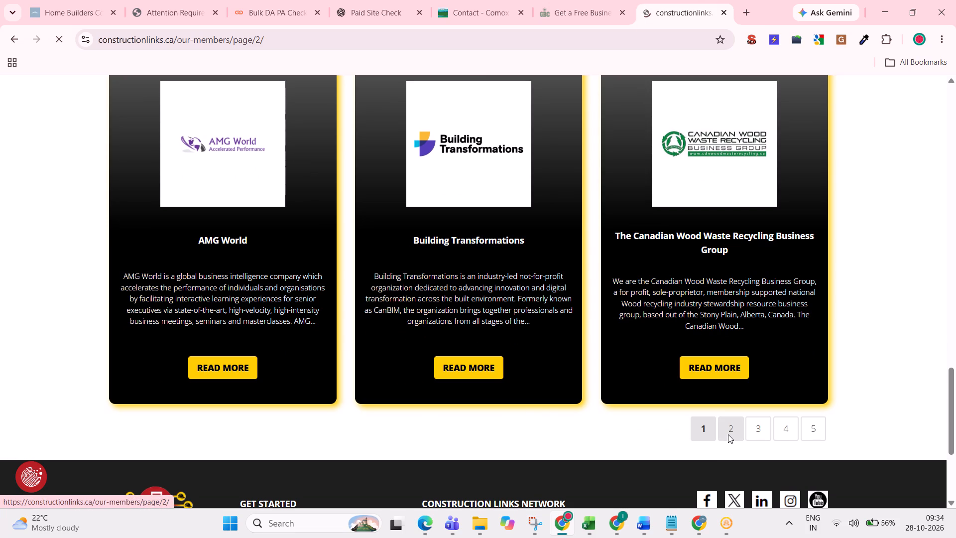
{"action": "scroll", "coordinate": [728, 434], "scroll_direction": "down", "scroll_amount": 4}
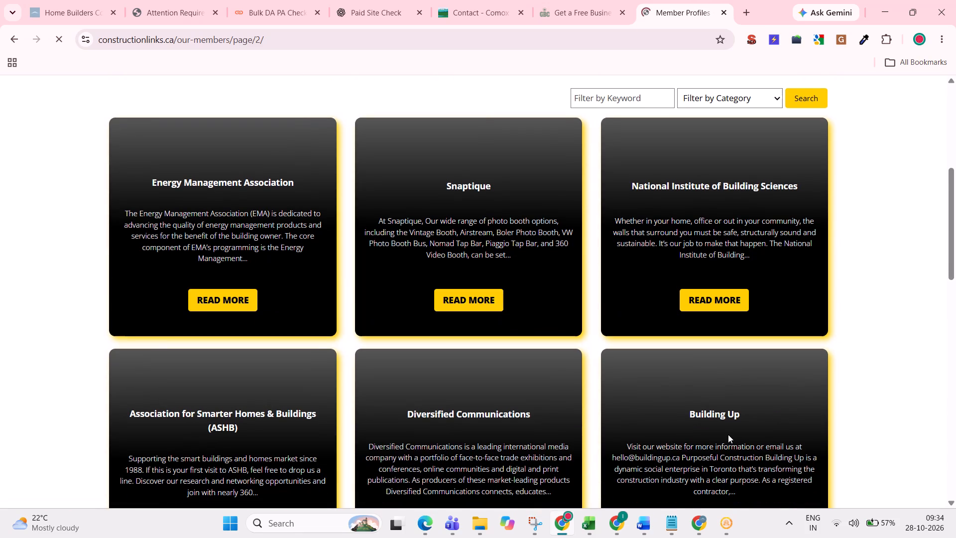
{"action": "scroll", "coordinate": [728, 434], "scroll_direction": "down", "scroll_amount": 4}
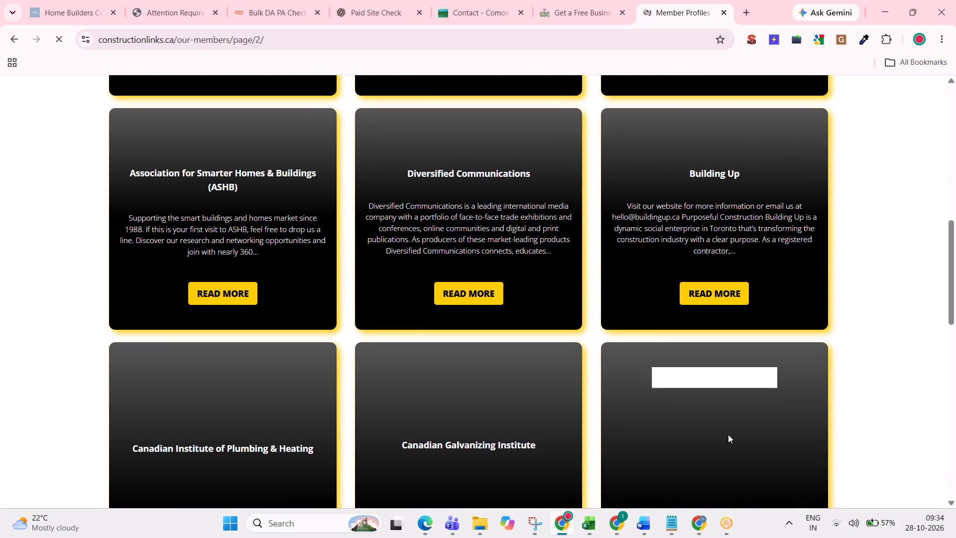
{"action": "scroll", "coordinate": [728, 434], "scroll_direction": "down", "scroll_amount": 6}
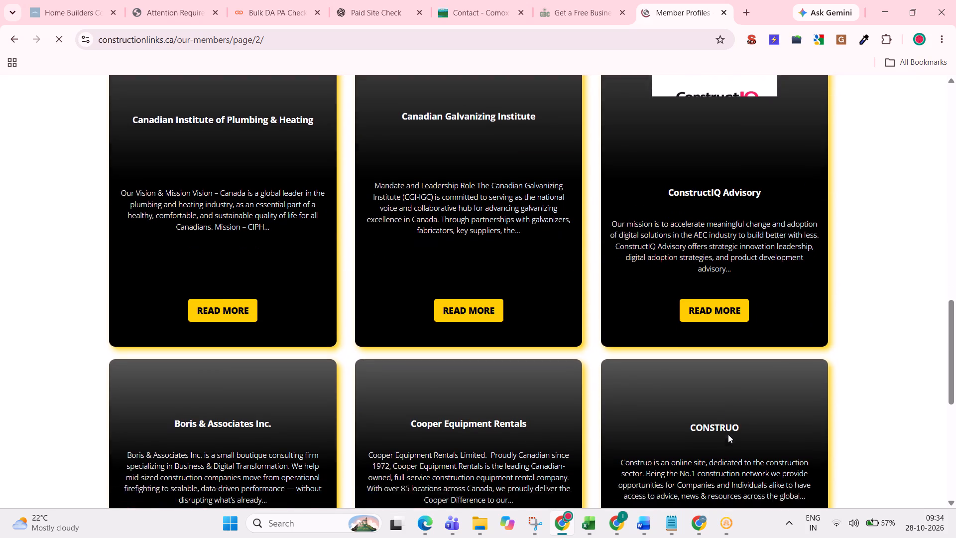
{"action": "scroll", "coordinate": [728, 434], "scroll_direction": "down", "scroll_amount": 3}
{"action": "scroll", "coordinate": [728, 434], "scroll_direction": "up", "scroll_amount": 2}
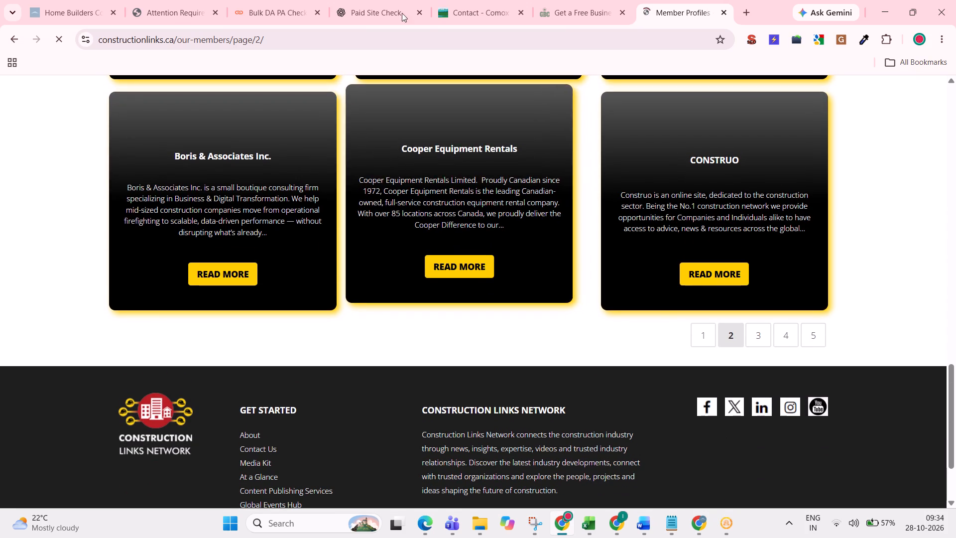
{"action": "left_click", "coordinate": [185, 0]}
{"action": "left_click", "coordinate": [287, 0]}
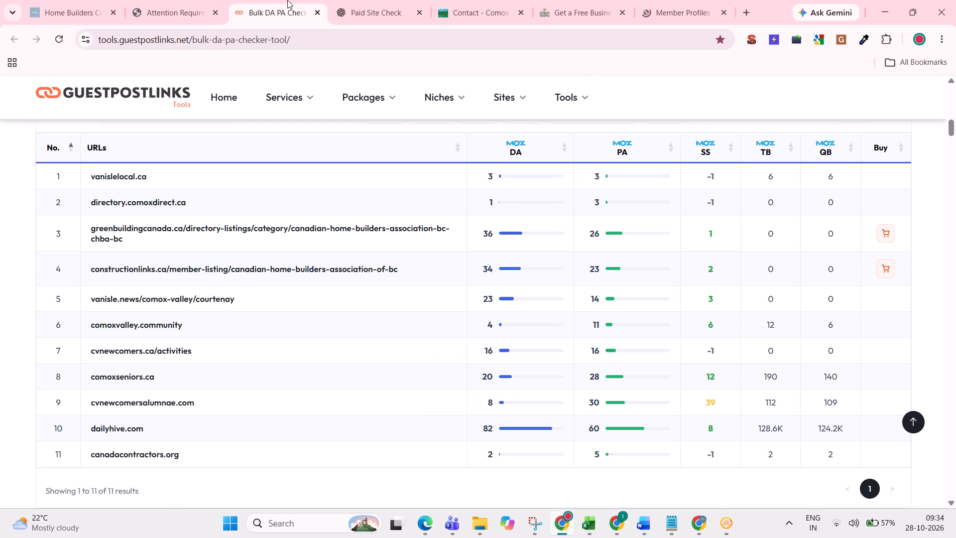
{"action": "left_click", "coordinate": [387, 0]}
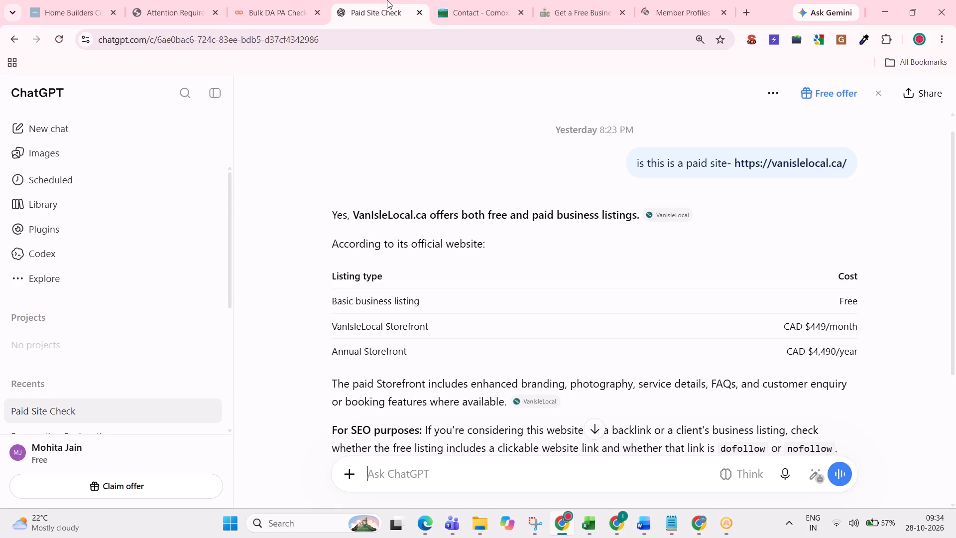
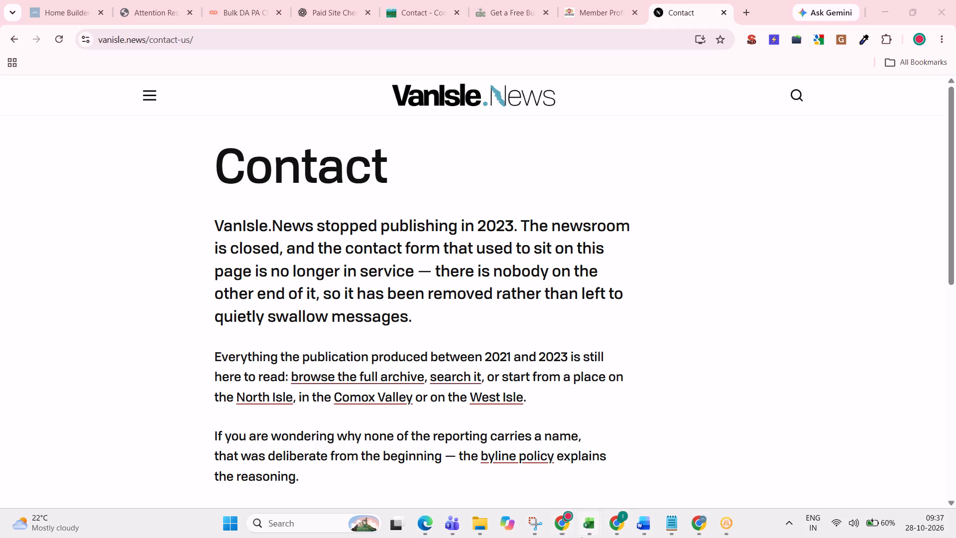
{"action": "left_click", "coordinate": [445, 455]}
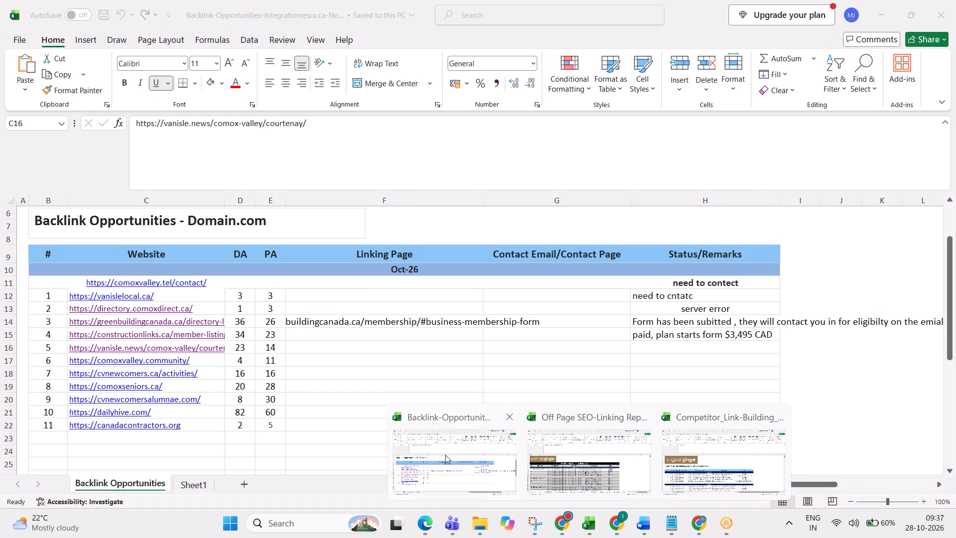
{"action": "left_click", "coordinate": [311, 345]}
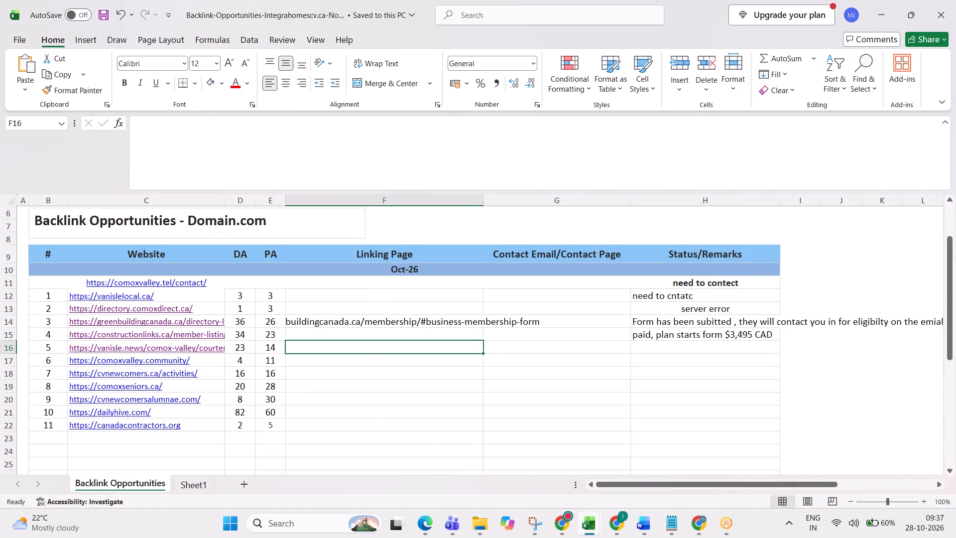
{"action": "key", "text": "ctrl+v"}
Enter the vanisle.news status remark "this website stopped publishing any article after 2023" and save the workbook.
{"action": "left_click", "coordinate": [677, 347]}
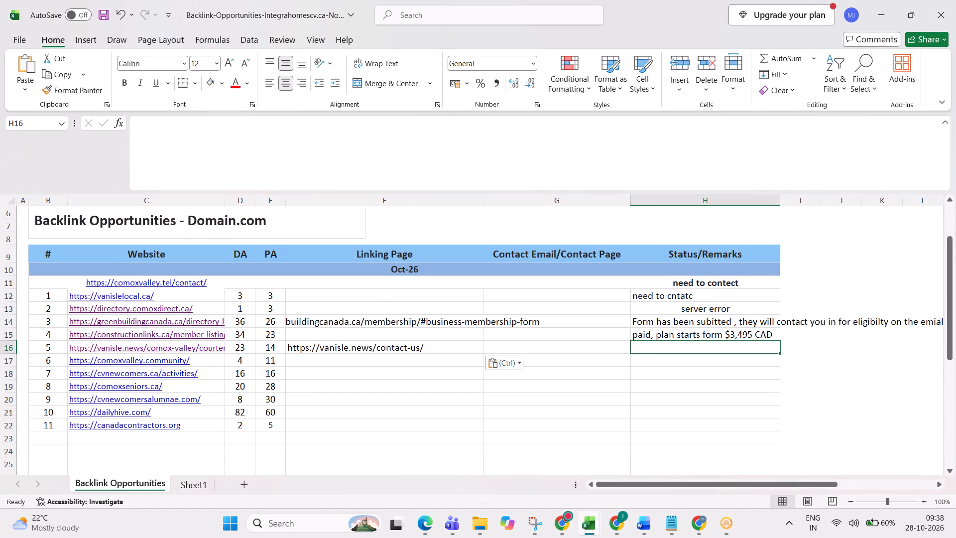
{"action": "type", "text": "Vani"}
{"action": "key", "text": "BackSpace"}
{"action": "key", "text": "BackSpace"}
{"action": "key", "text": "BackSpace"}
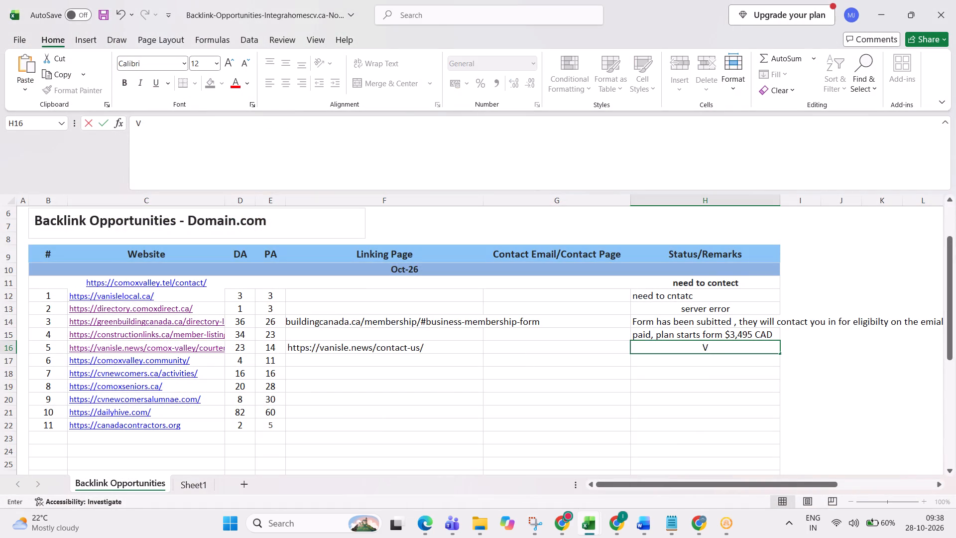
{"action": "key", "text": "BackSpace"}
{"action": "type", "text": "this"}
{"action": "key", "text": "space"}
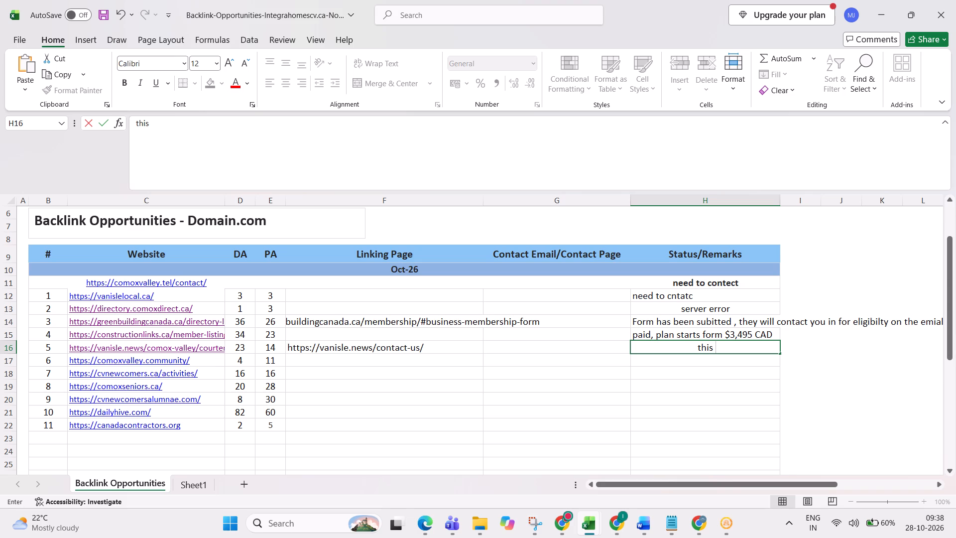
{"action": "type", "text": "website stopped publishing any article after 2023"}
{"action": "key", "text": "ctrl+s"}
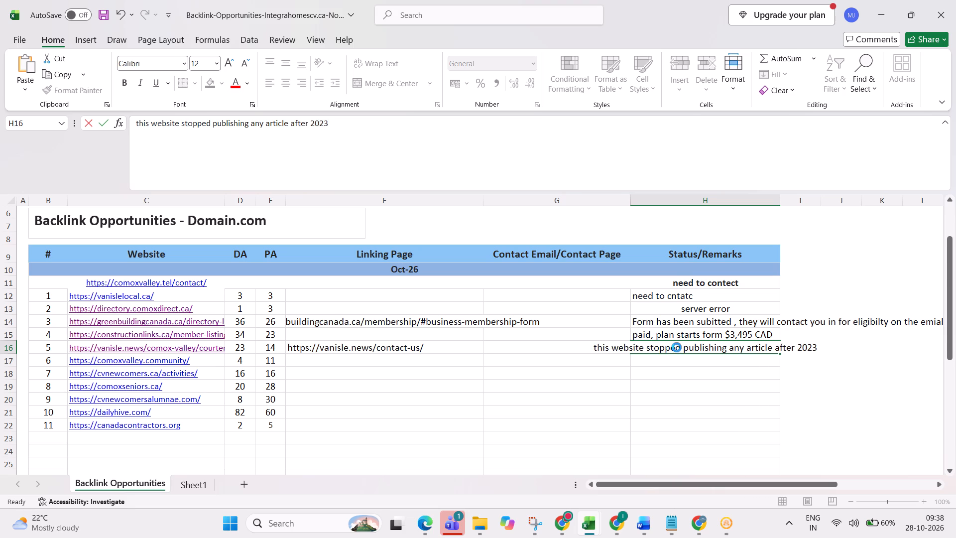
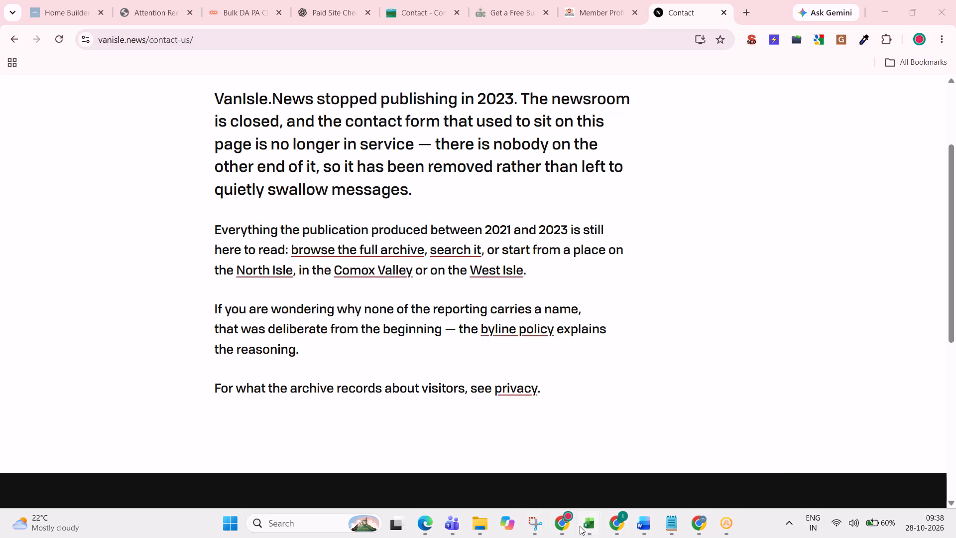
Switch to the Backlink Opportunities workbook in Excel and open the comoxvalley.community website link listed as number 6.
{"action": "left_click", "coordinate": [464, 446]}
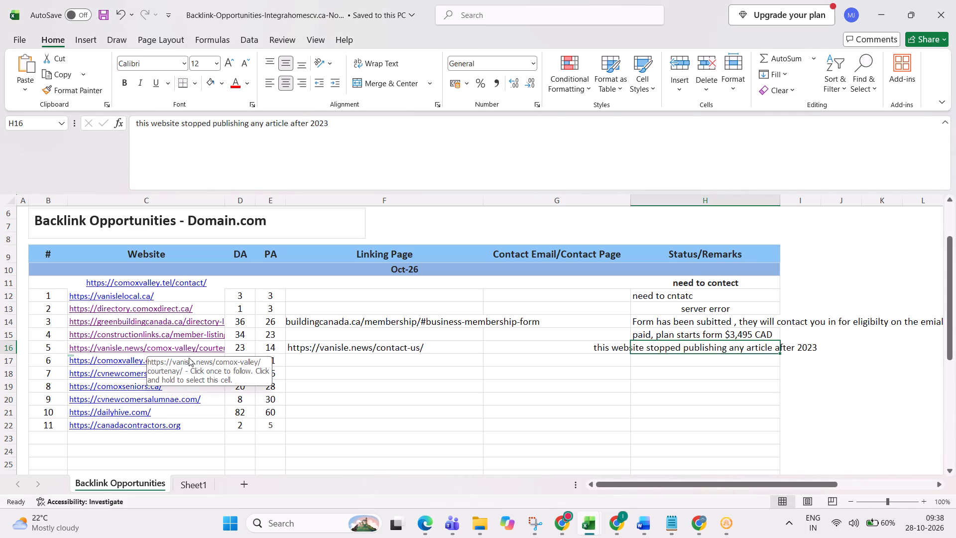
{"action": "left_click", "coordinate": [127, 364]}
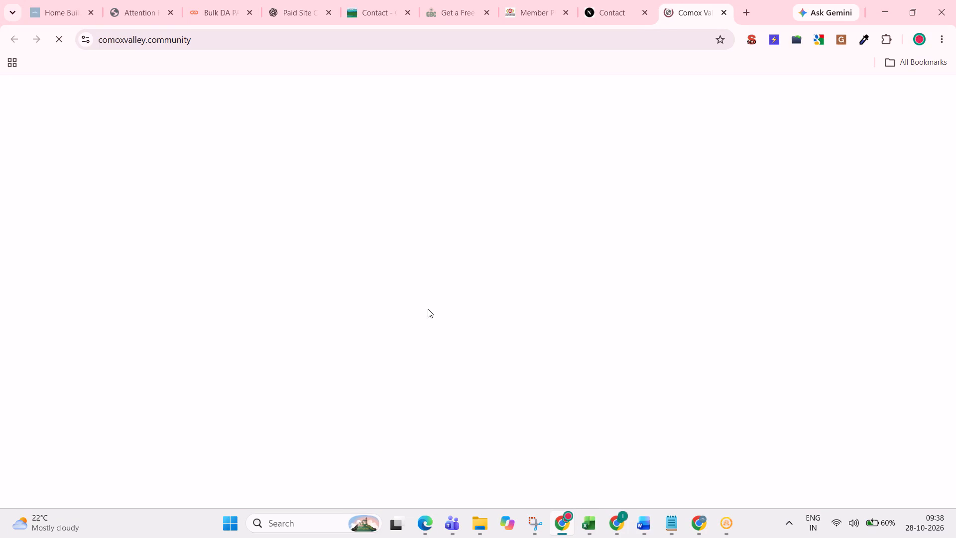
Close the already checked directory tabs, including constructionlinks.ca and comoxvalley.tel, keeping the comoxvalley.community tab open.
{"action": "left_click", "coordinate": [561, 0]}
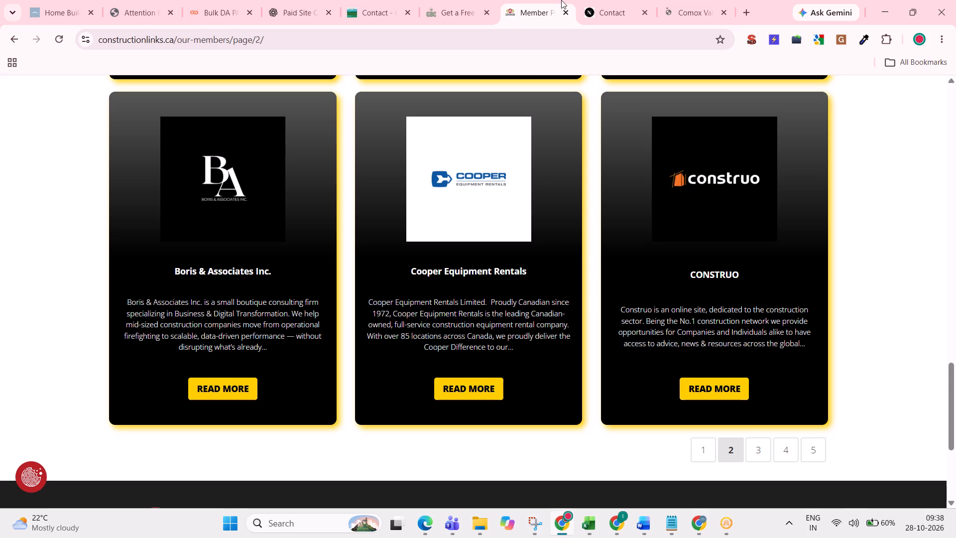
{"action": "left_click", "coordinate": [565, 12]}
{"action": "left_click", "coordinate": [565, 12]}
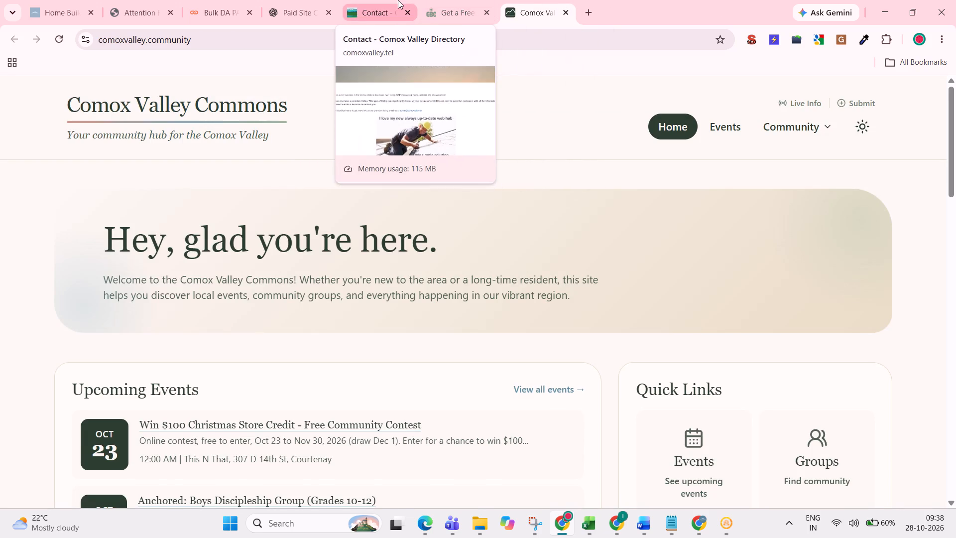
{"action": "left_click", "coordinate": [398, 0]}
{"action": "left_click", "coordinate": [406, 12]}
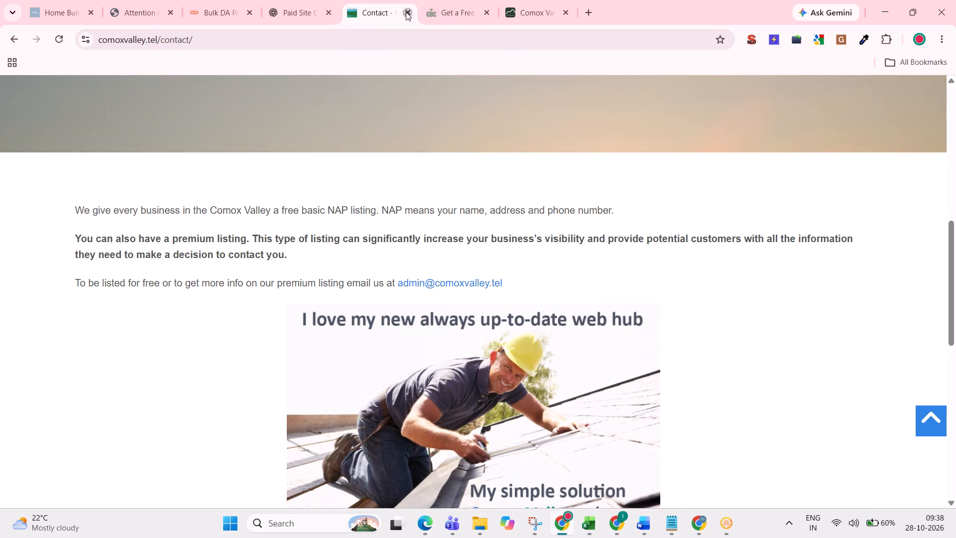
{"action": "left_click", "coordinate": [406, 12]}
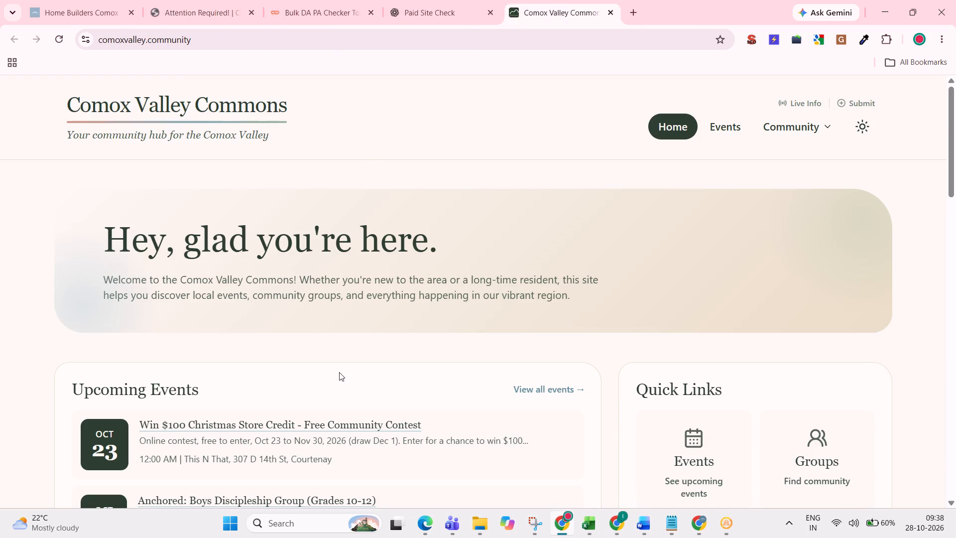
{"action": "scroll", "coordinate": [339, 372], "scroll_direction": "down", "scroll_amount": 2}
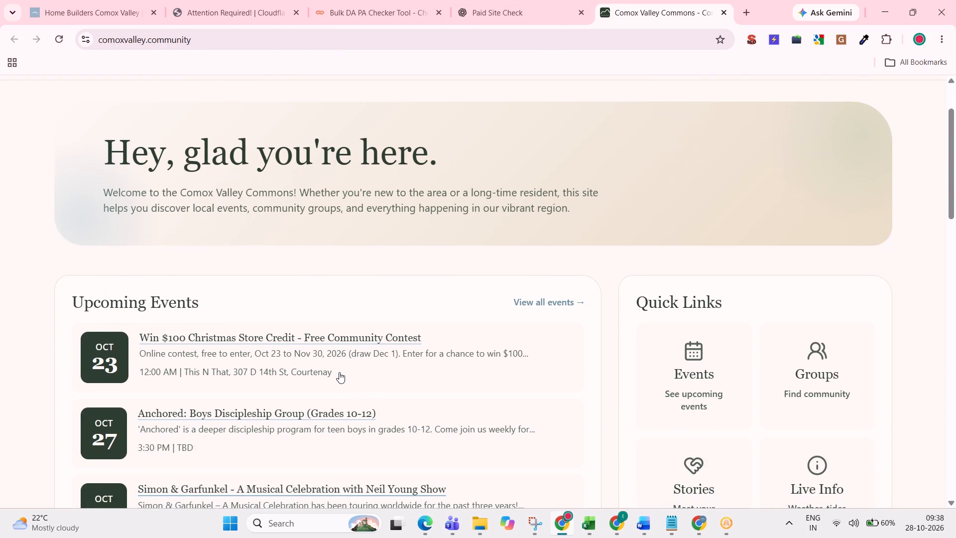
{"action": "scroll", "coordinate": [339, 372], "scroll_direction": "up", "scroll_amount": 4}
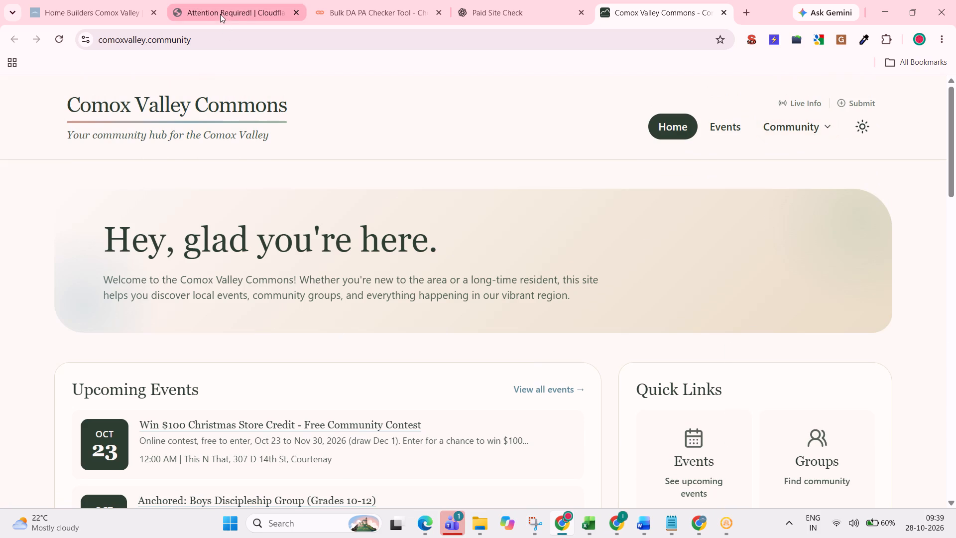
{"action": "left_click", "coordinate": [176, 37]}
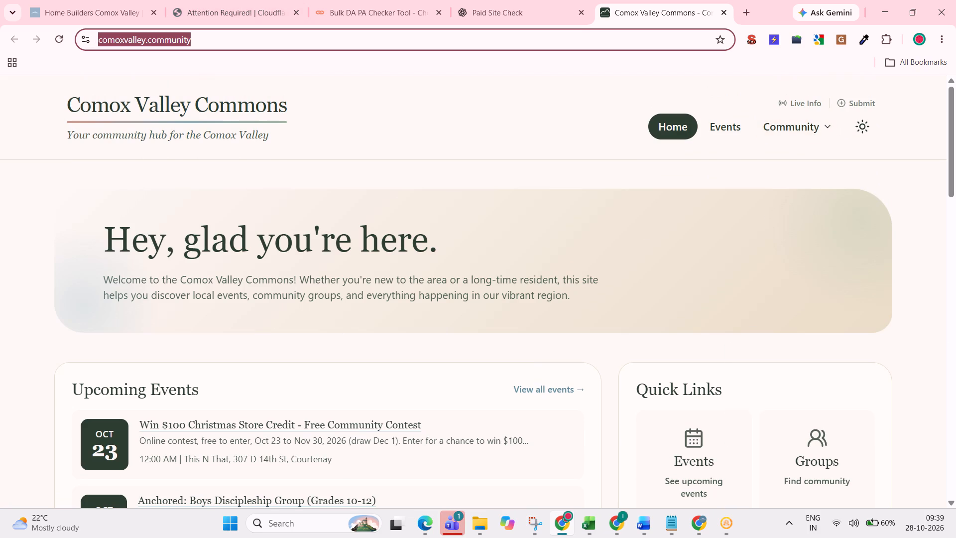
{"action": "key", "text": "ctrl+c"}
{"action": "left_click", "coordinate": [589, 524]}
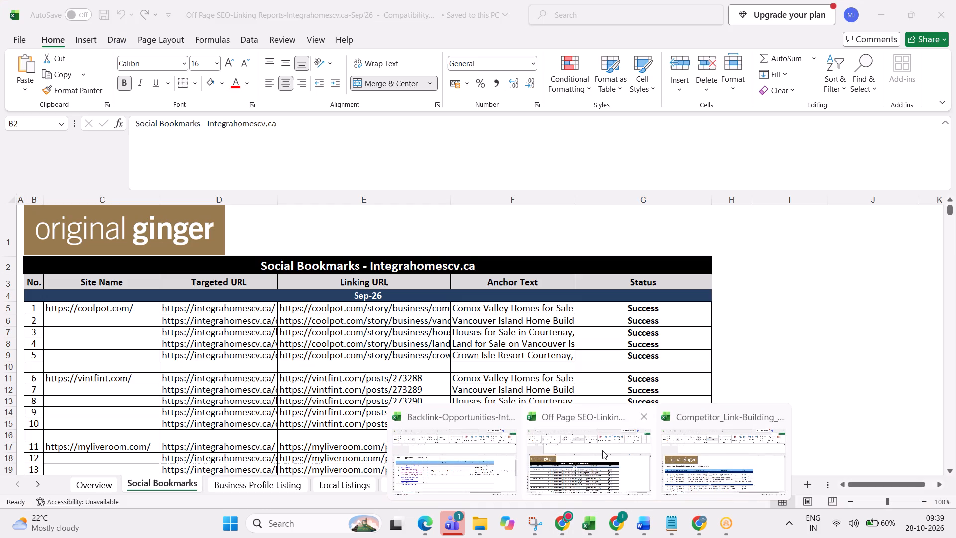
{"action": "left_click", "coordinate": [602, 450]}
{"action": "key", "text": "ctrl+f"}
{"action": "key", "text": "ctrl+v"}
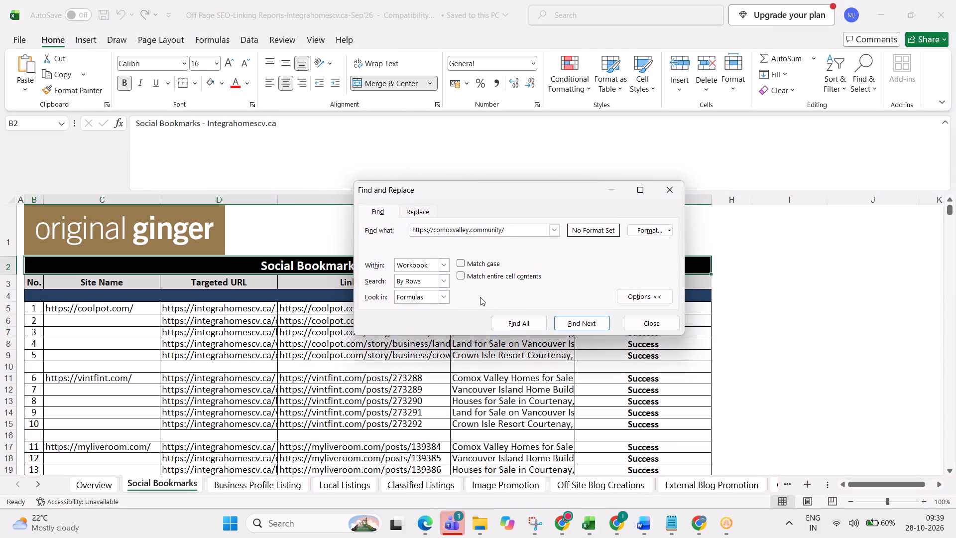
{"action": "left_click", "coordinate": [511, 325]}
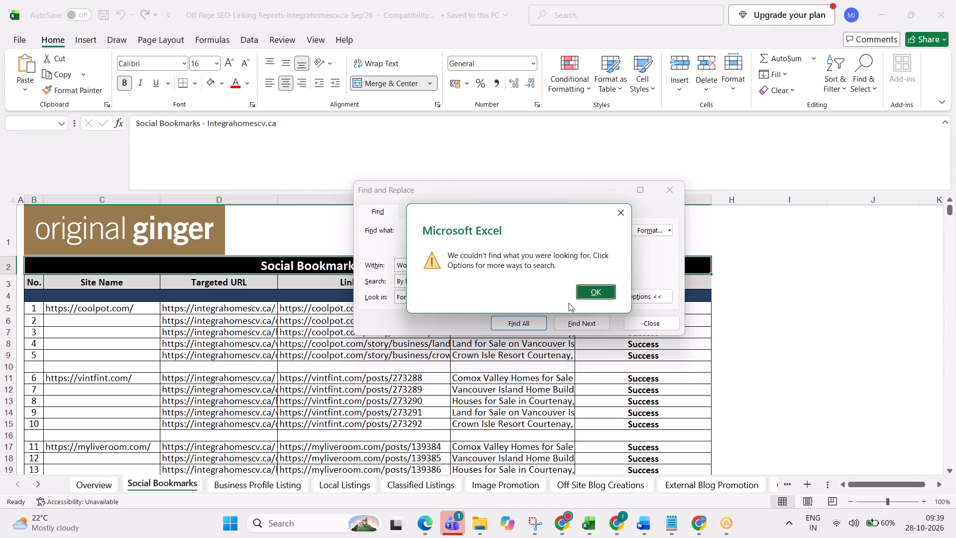
{"action": "left_click", "coordinate": [593, 288]}
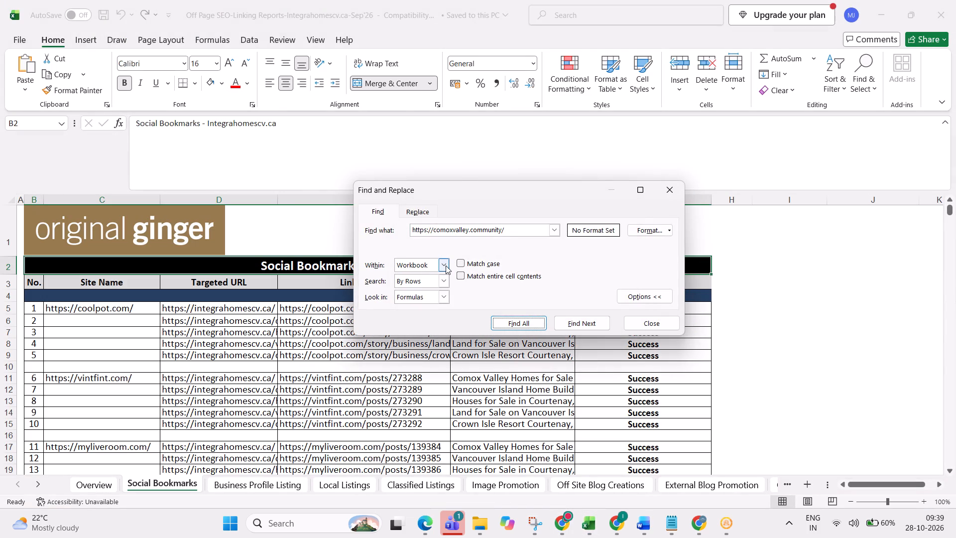
{"action": "left_click", "coordinate": [445, 264]}
{"action": "left_click", "coordinate": [423, 284]}
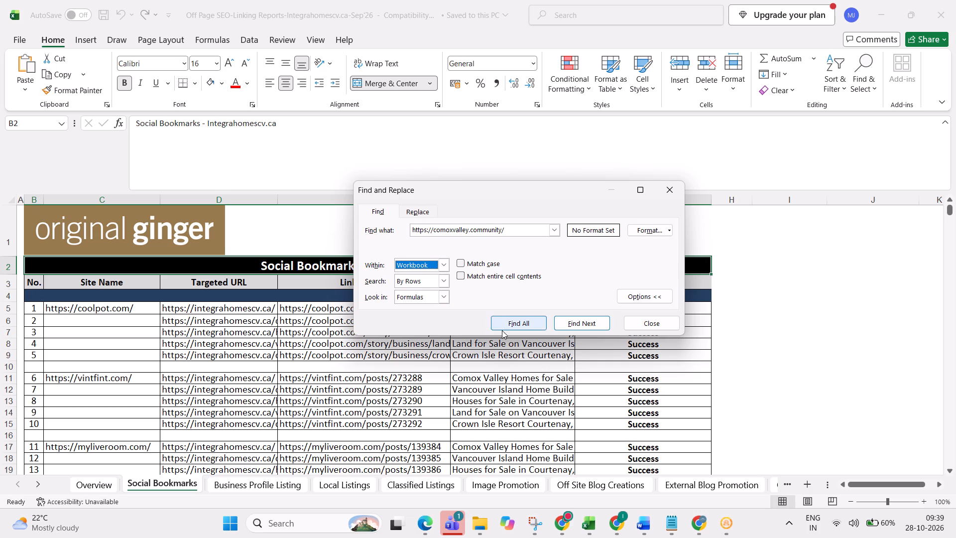
{"action": "left_click", "coordinate": [520, 326]}
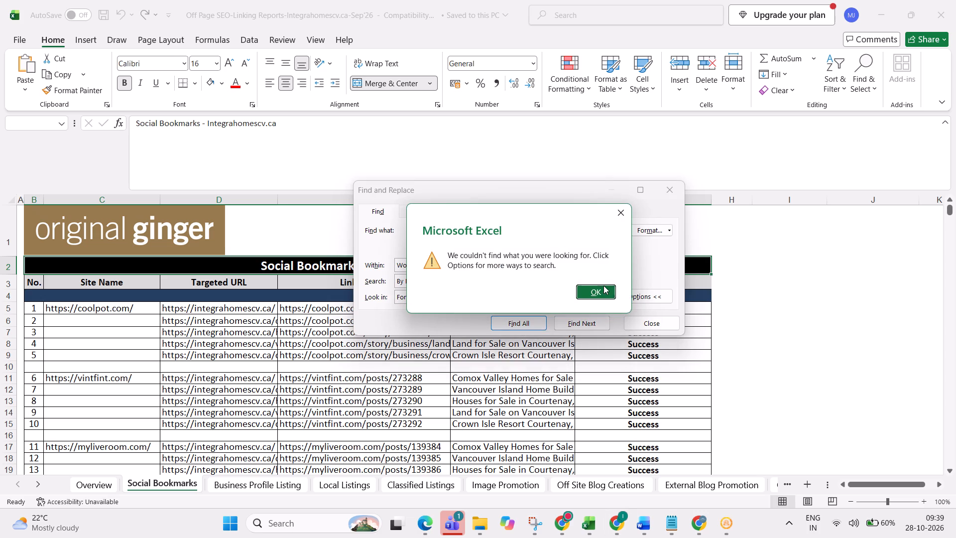
{"action": "left_click", "coordinate": [603, 285]}
{"action": "left_click", "coordinate": [596, 525]}
{"action": "double_click", "coordinate": [710, 460]}
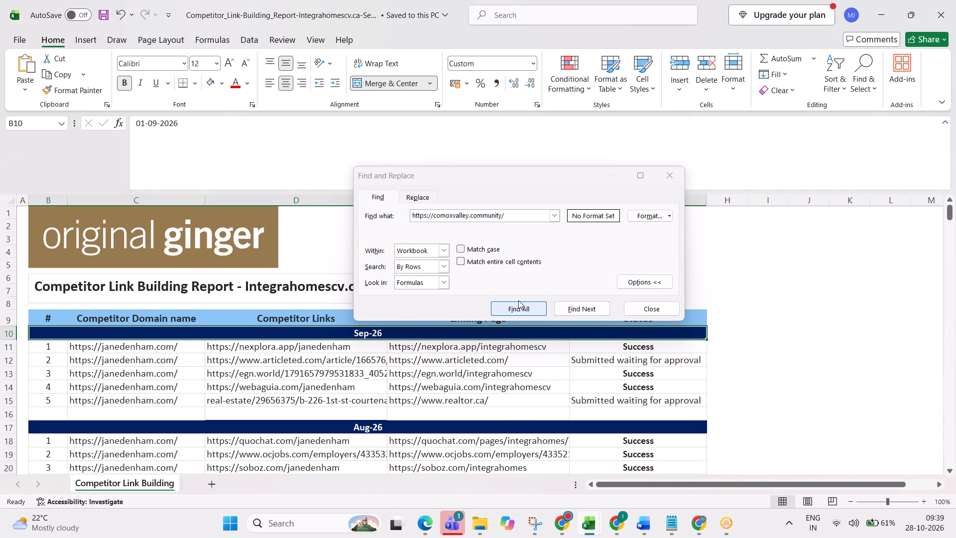
{"action": "left_click", "coordinate": [518, 301]}
{"action": "left_click", "coordinate": [597, 275]}
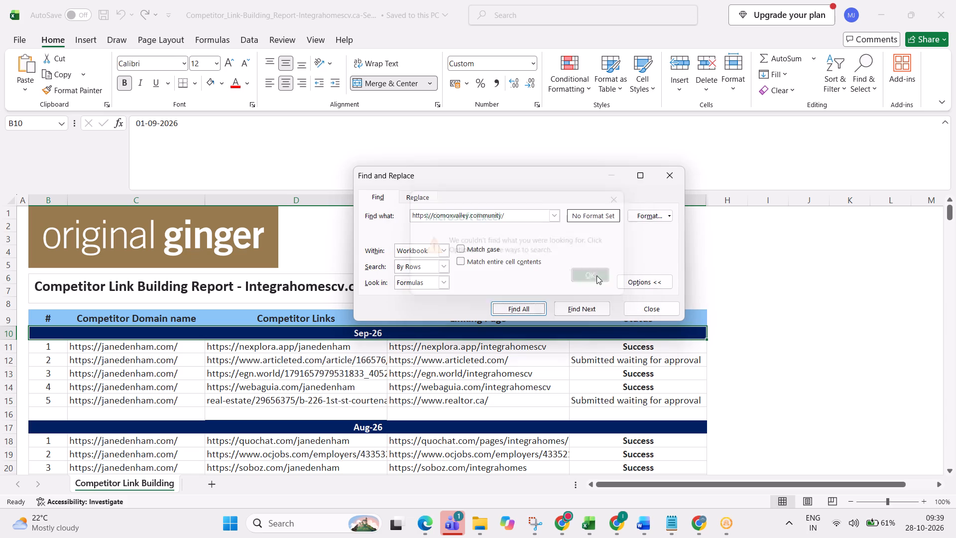
Switch back to comoxvalley.community in Chrome and examine the homepage and its Community sections for a place to list a business.
{"action": "left_click", "coordinate": [569, 522]}
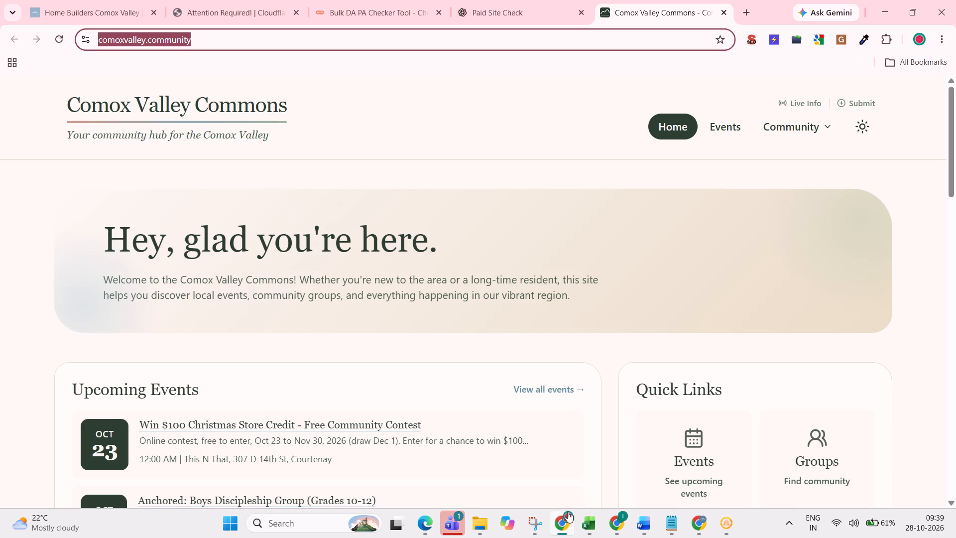
{"action": "scroll", "coordinate": [343, 392], "scroll_direction": "right", "scroll_amount": 1}
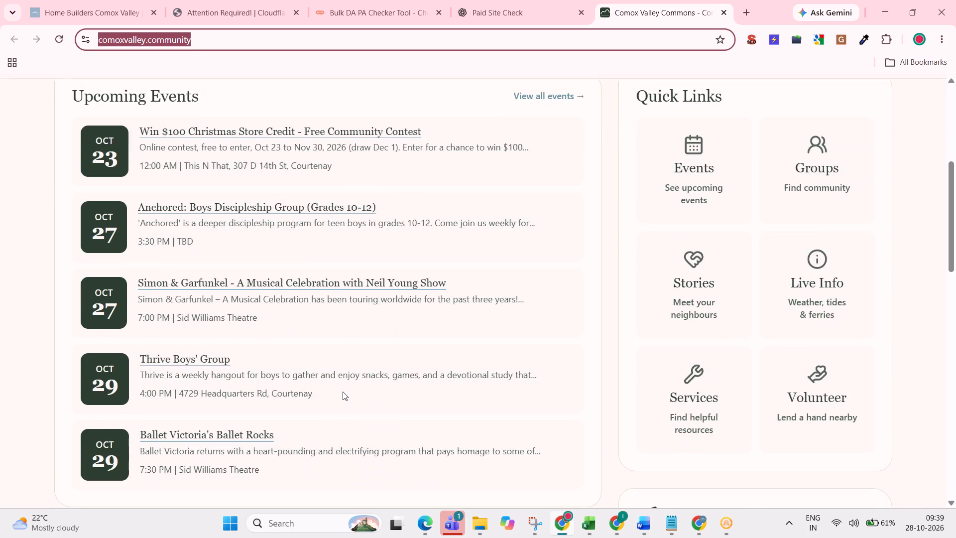
{"action": "scroll", "coordinate": [343, 392], "scroll_direction": "right", "scroll_amount": 1}
{"action": "left_click", "coordinate": [795, 127]}
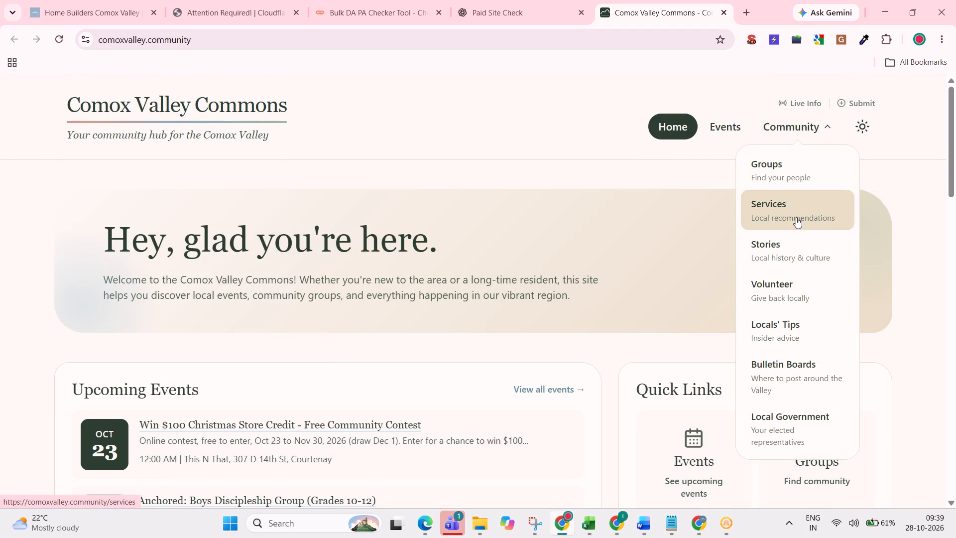
{"action": "left_click", "coordinate": [417, 353]}
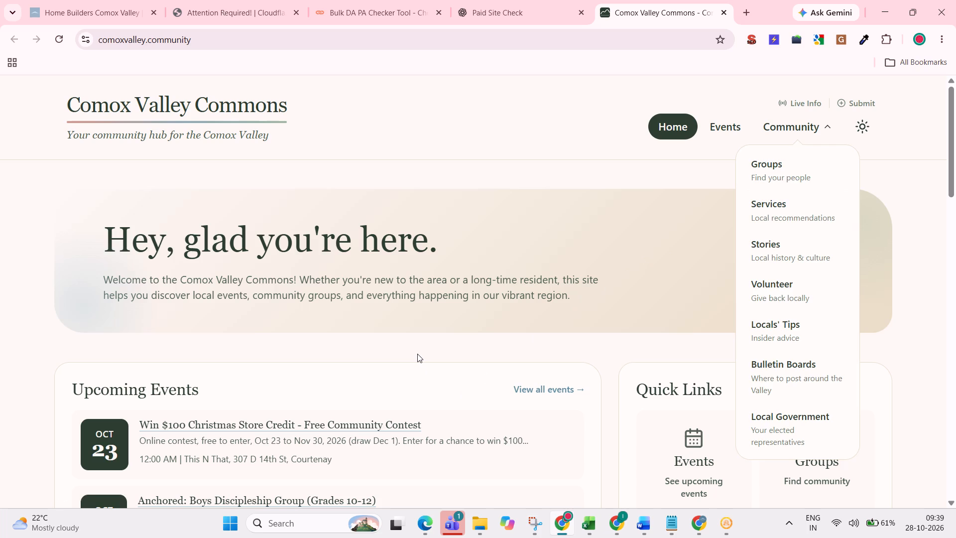
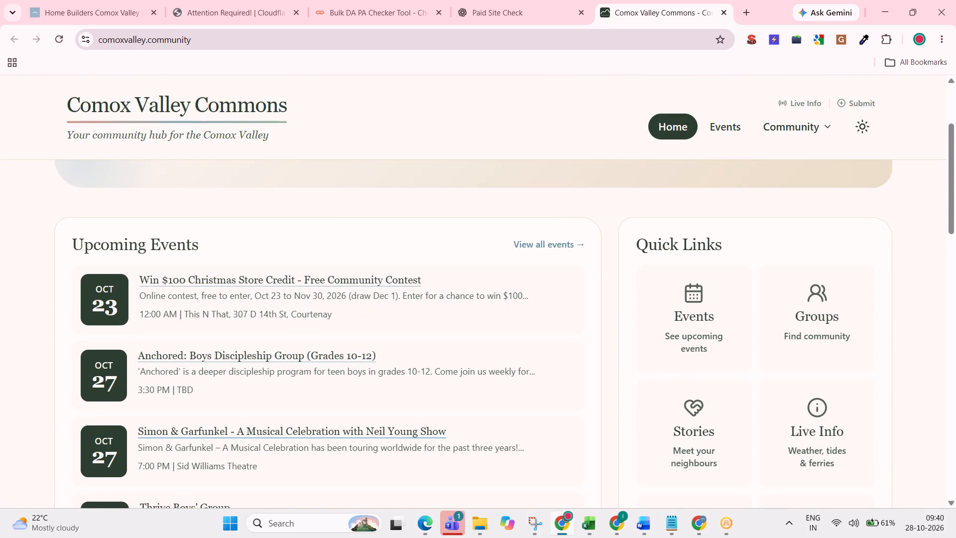
Open the Submit page of comoxvalley.community and examine its submission options and footer links for a business listing option.
{"action": "left_click", "coordinate": [183, 37]}
{"action": "scroll", "coordinate": [29, 209], "scroll_direction": "up", "scroll_amount": 1}
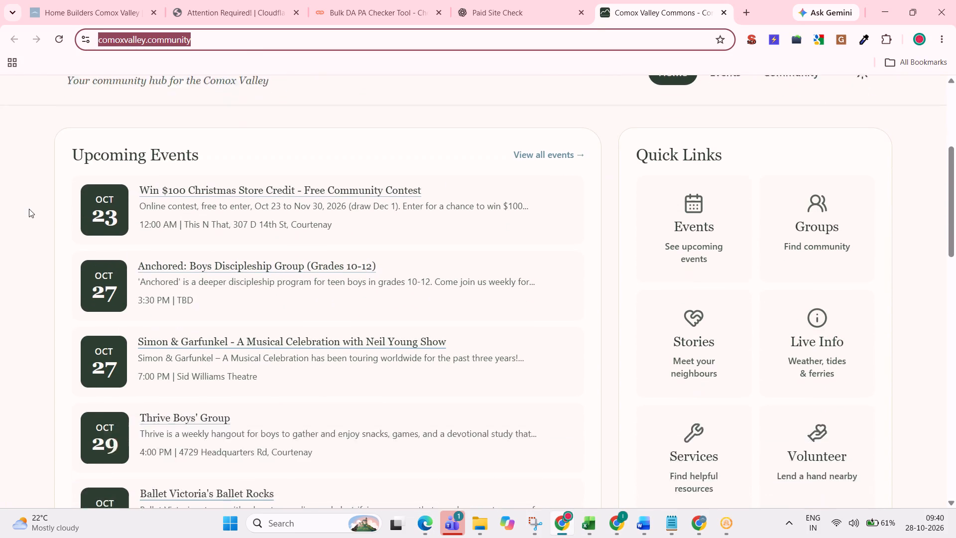
{"action": "scroll", "coordinate": [29, 209], "scroll_direction": "up", "scroll_amount": 1}
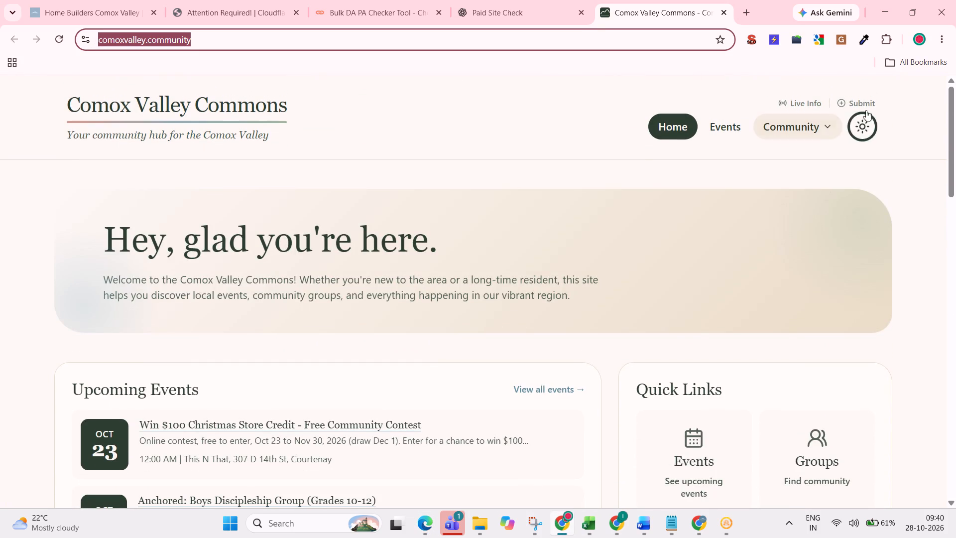
{"action": "left_click", "coordinate": [877, 98]}
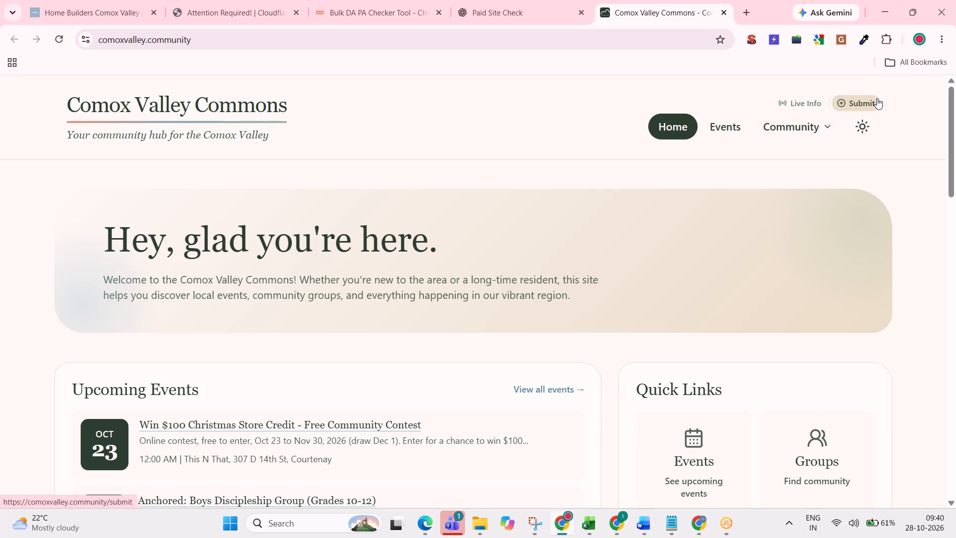
{"action": "scroll", "coordinate": [329, 269], "scroll_direction": "down", "scroll_amount": 1}
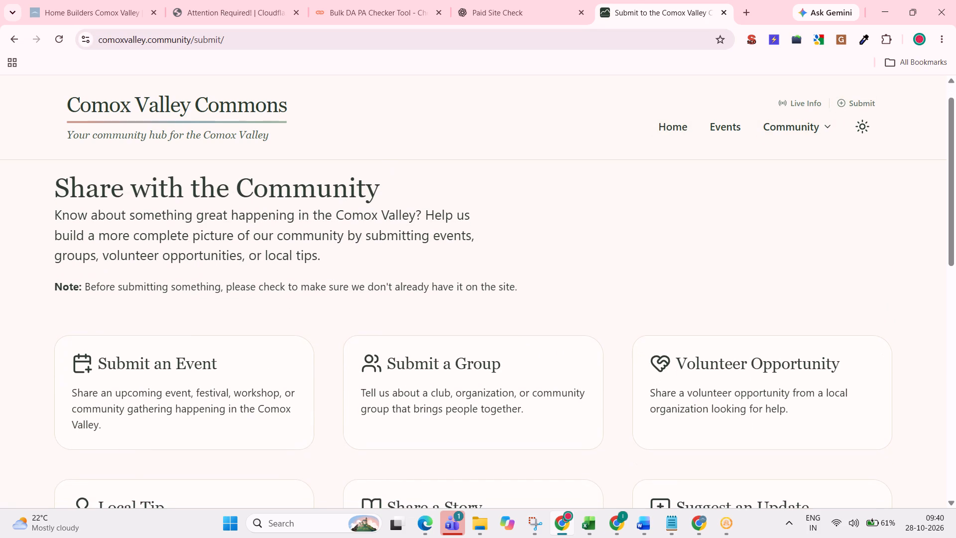
{"action": "scroll", "coordinate": [329, 269], "scroll_direction": "down", "scroll_amount": 1}
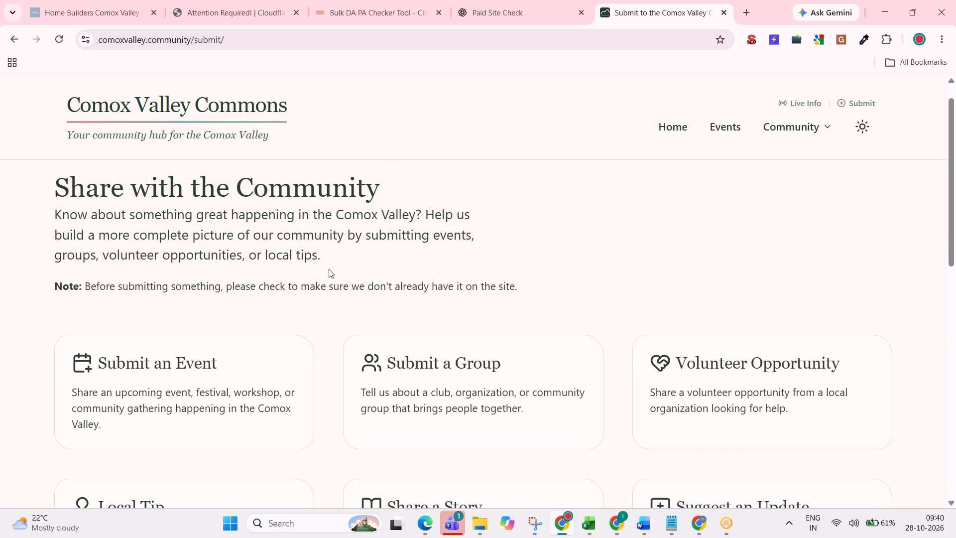
{"action": "scroll", "coordinate": [329, 269], "scroll_direction": "down", "scroll_amount": 1}
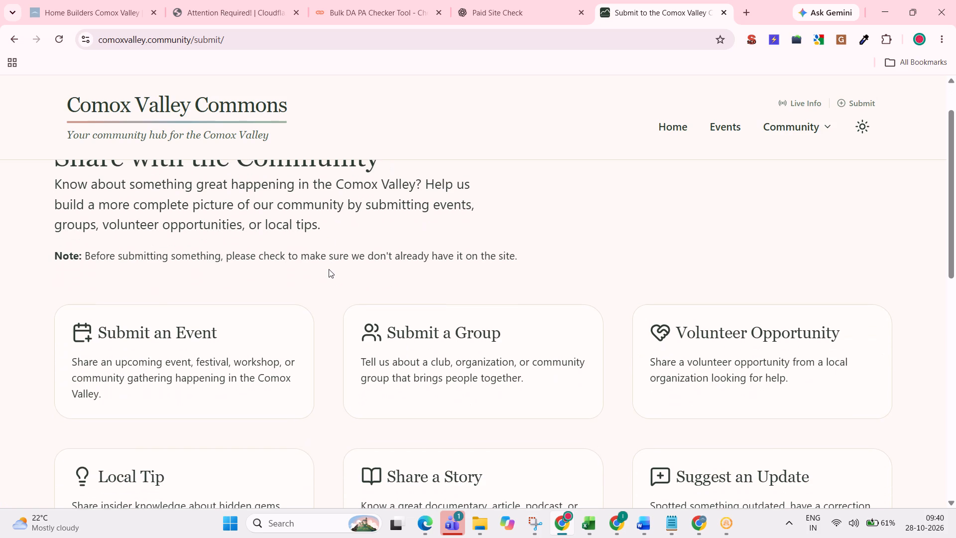
{"action": "scroll", "coordinate": [329, 269], "scroll_direction": "down", "scroll_amount": 2}
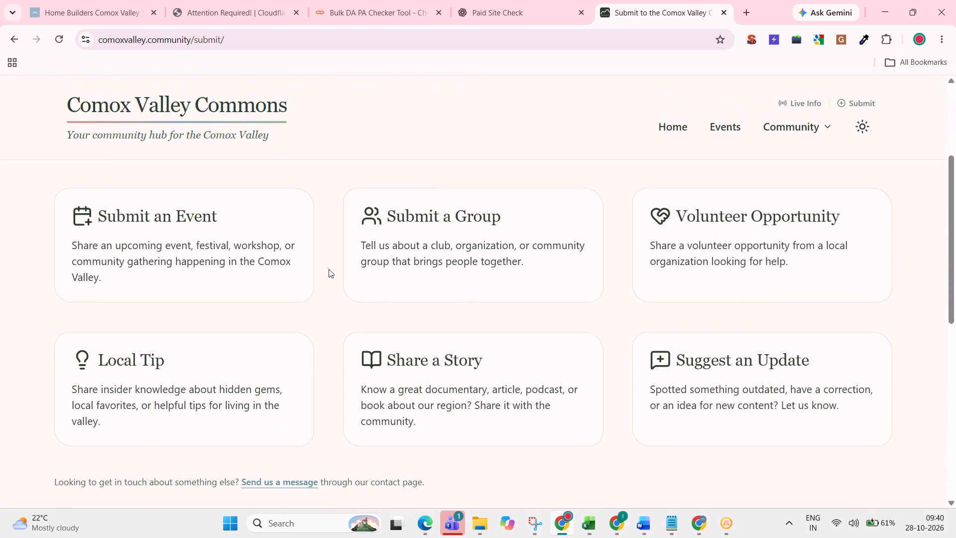
{"action": "scroll", "coordinate": [329, 269], "scroll_direction": "down", "scroll_amount": 4}
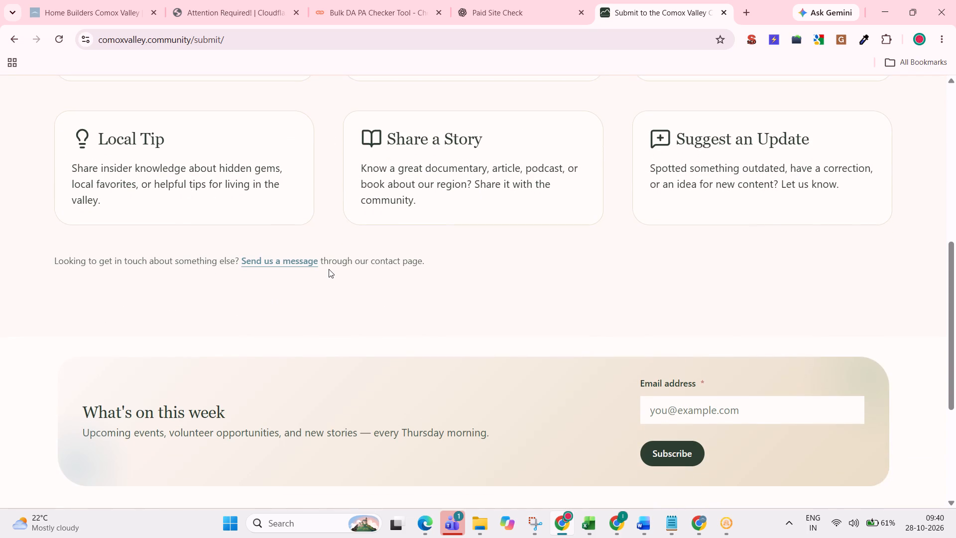
{"action": "scroll", "coordinate": [329, 269], "scroll_direction": "down", "scroll_amount": 3}
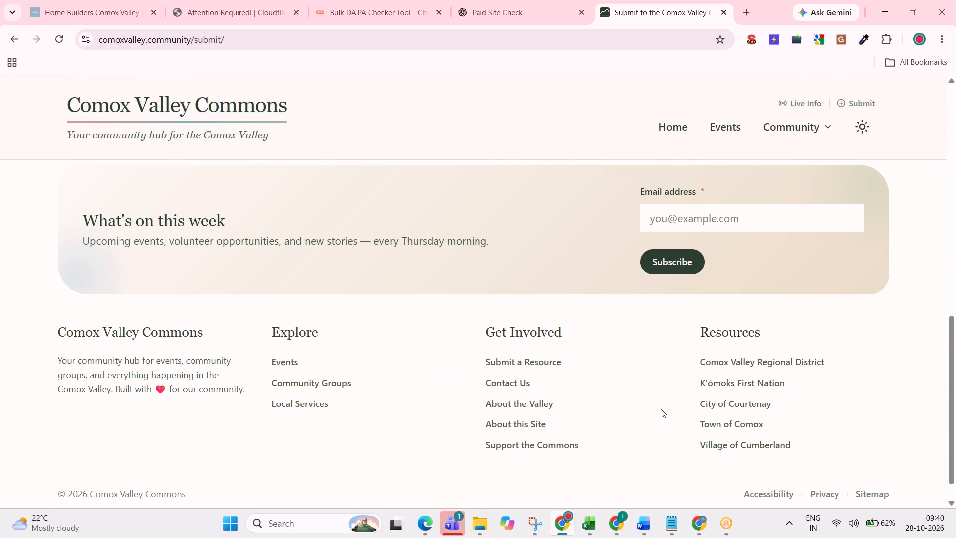
{"action": "left_click", "coordinate": [510, 424]}
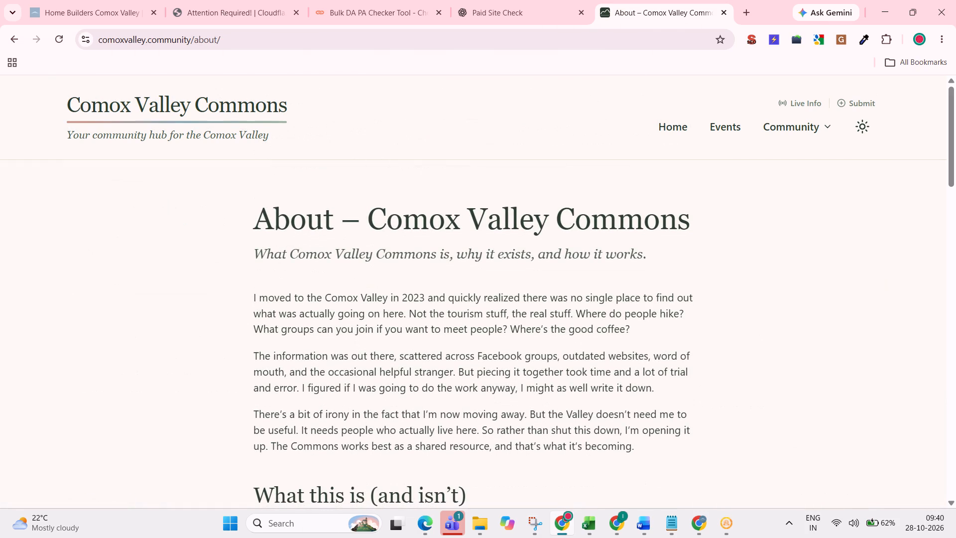
{"action": "scroll", "coordinate": [510, 424], "scroll_direction": "down", "scroll_amount": 1}
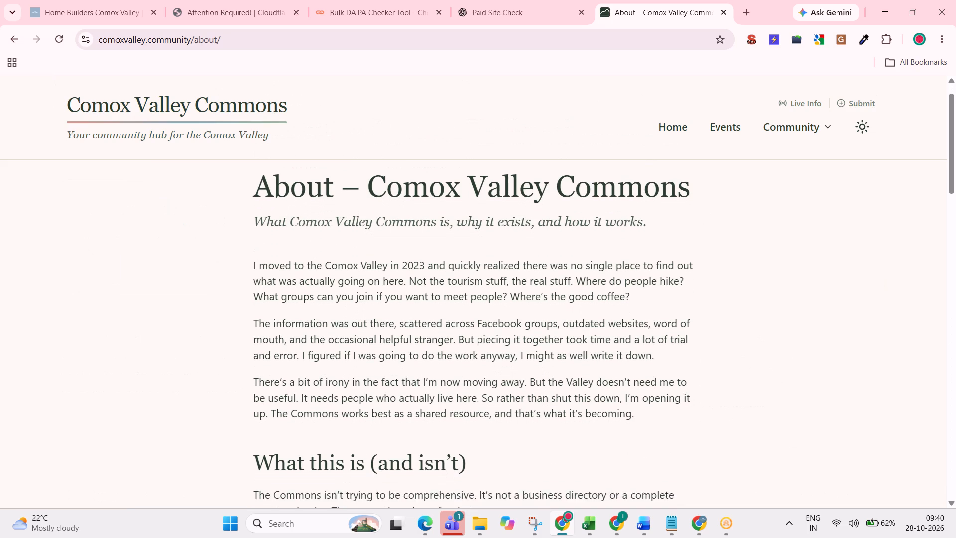
{"action": "scroll", "coordinate": [510, 424], "scroll_direction": "down", "scroll_amount": 2}
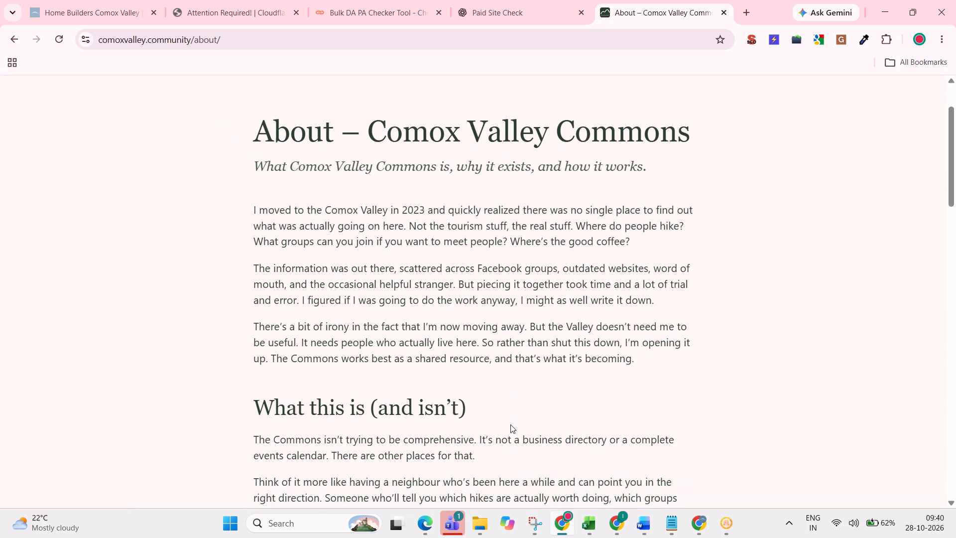
{"action": "scroll", "coordinate": [510, 424], "scroll_direction": "down", "scroll_amount": 1}
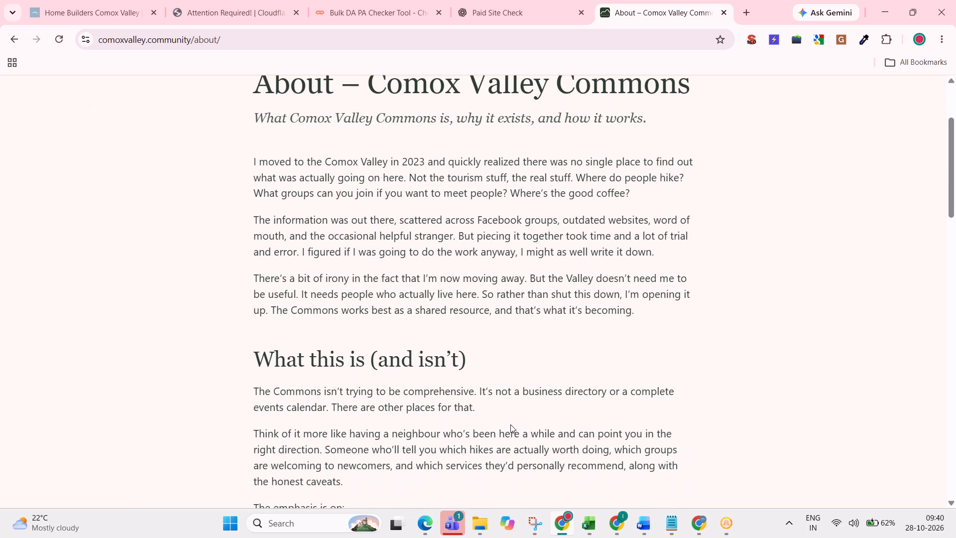
{"action": "scroll", "coordinate": [510, 424], "scroll_direction": "down", "scroll_amount": 1}
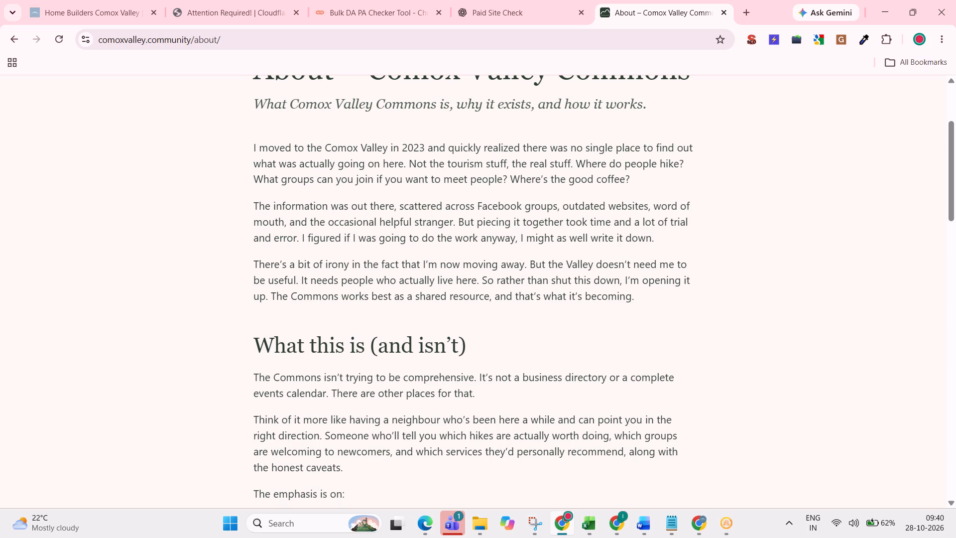
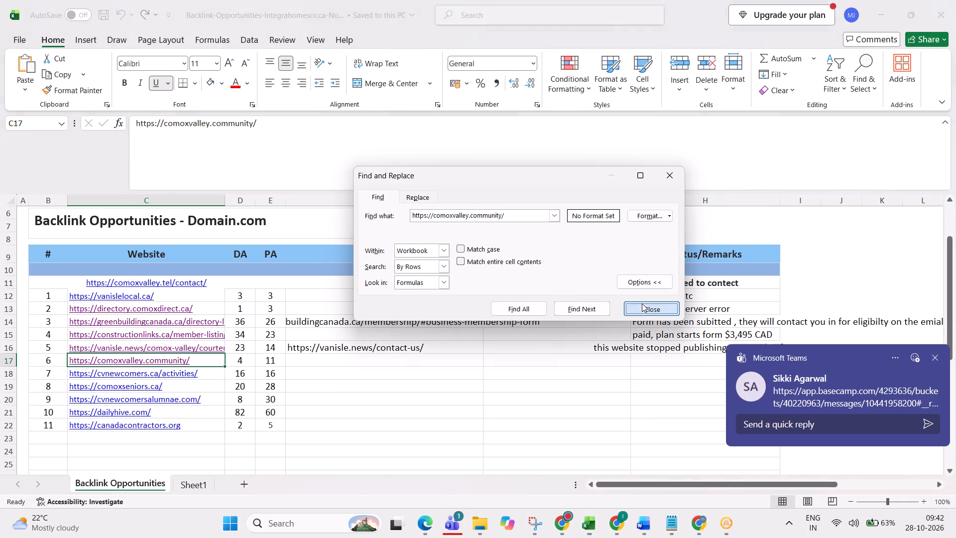
Enter the status remark "what to subit" for comoxvalley.community and save the workbook.
{"action": "left_click", "coordinate": [660, 362]}
{"action": "type", "text": "what to"}
{"action": "key", "text": "space"}
{"action": "type", "text": "subit"}
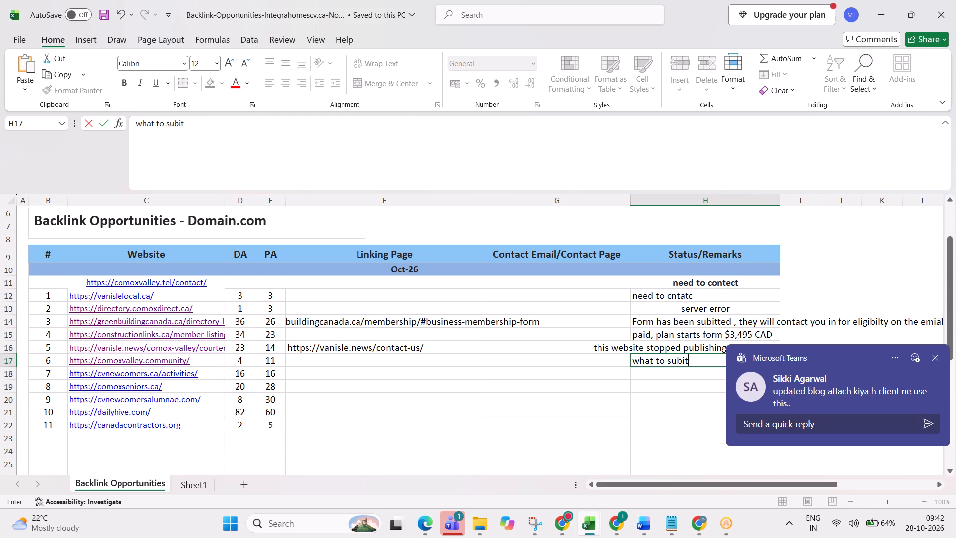
{"action": "key", "text": "ctrl+s"}
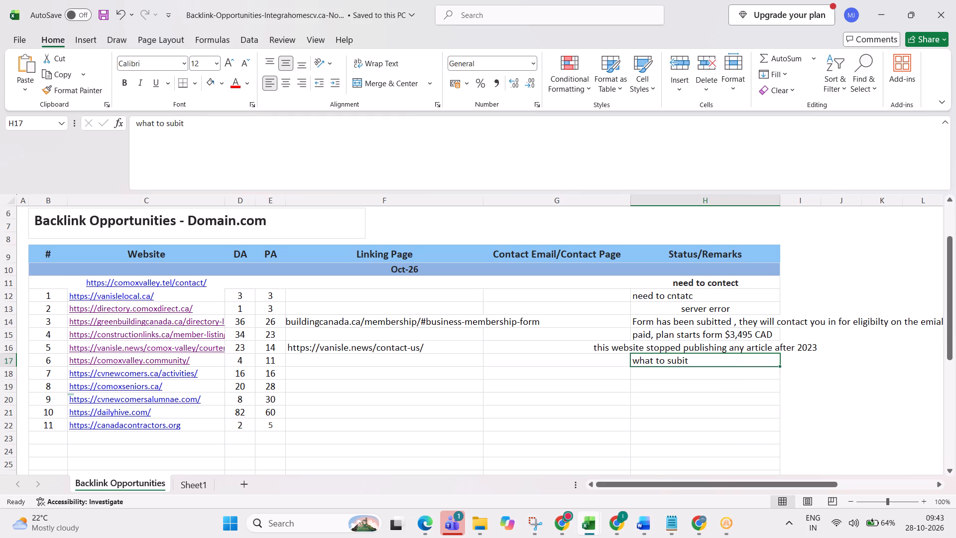
Open the cvnewcomers.ca/activities link from the website list to check the site for listing options.
{"action": "left_click", "coordinate": [131, 375]}
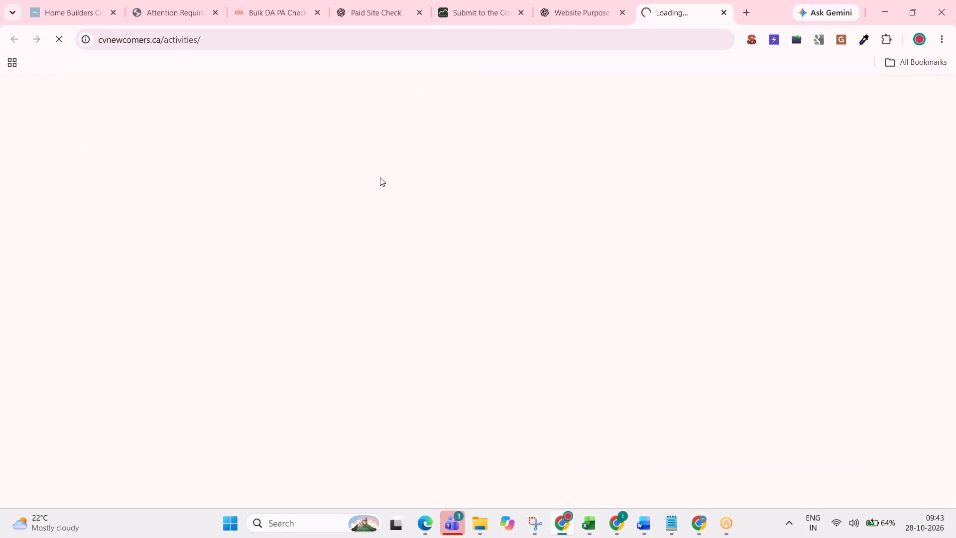
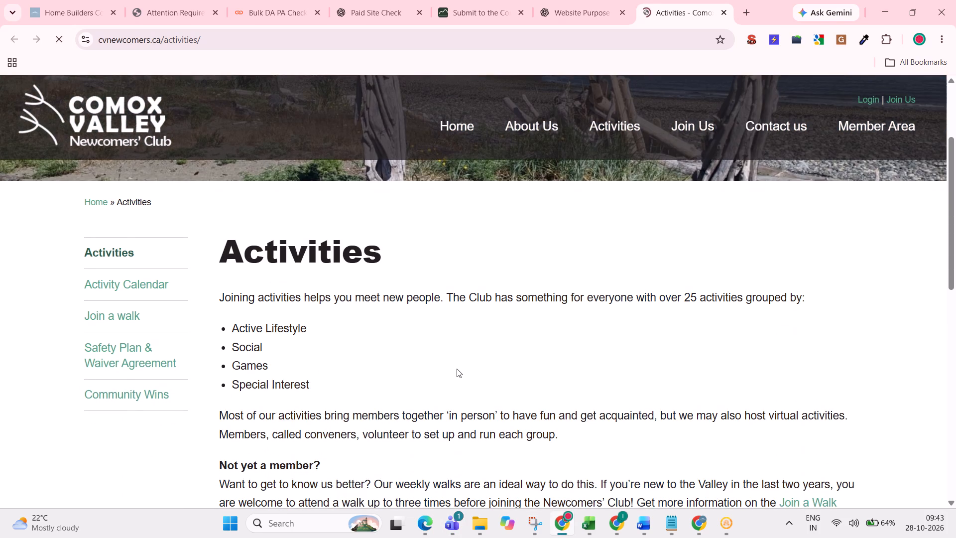
Bring up the Backlink-Opportunities workbook from the Integrahomes Backlinks folder, save it and close it.
{"action": "scroll", "coordinate": [439, 388], "scroll_direction": "down", "scroll_amount": 1}
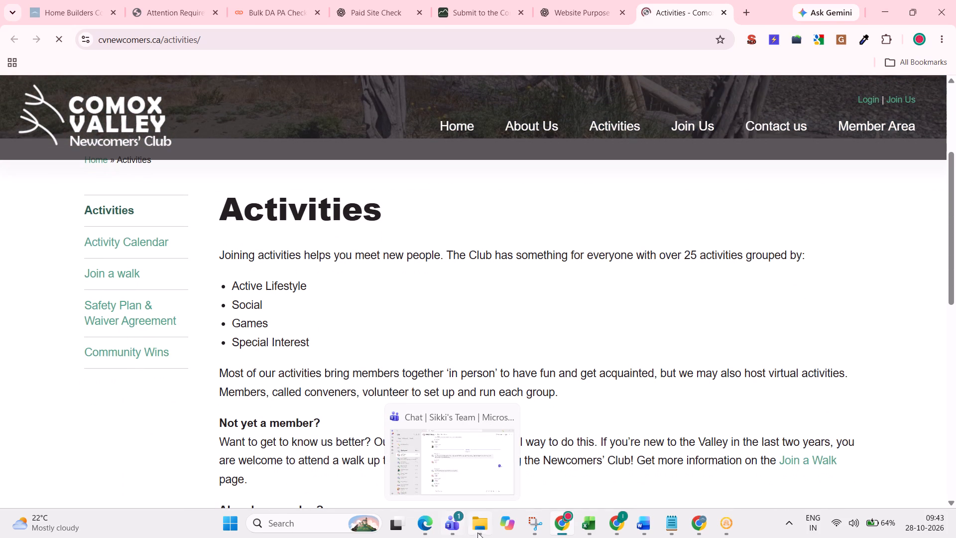
{"action": "left_click", "coordinate": [481, 534]}
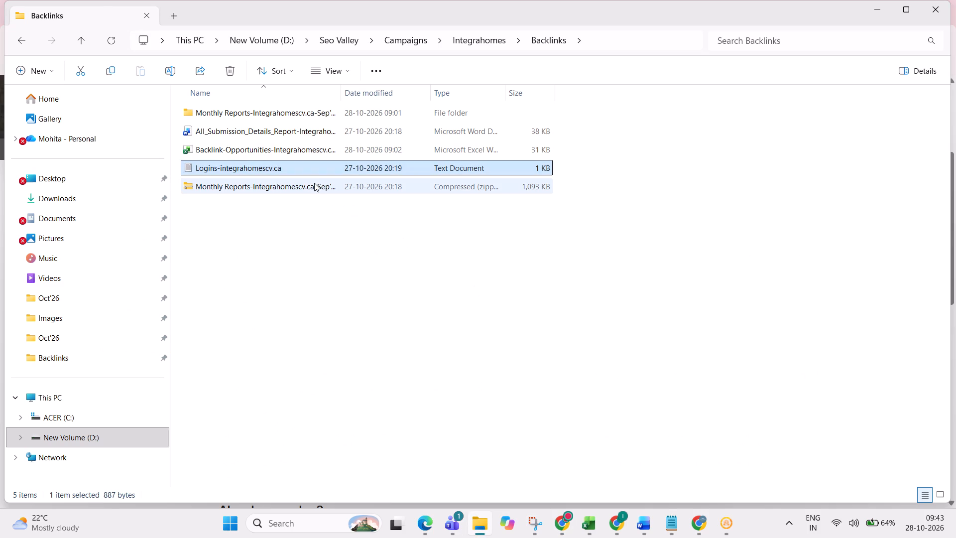
{"action": "double_click", "coordinate": [286, 146]}
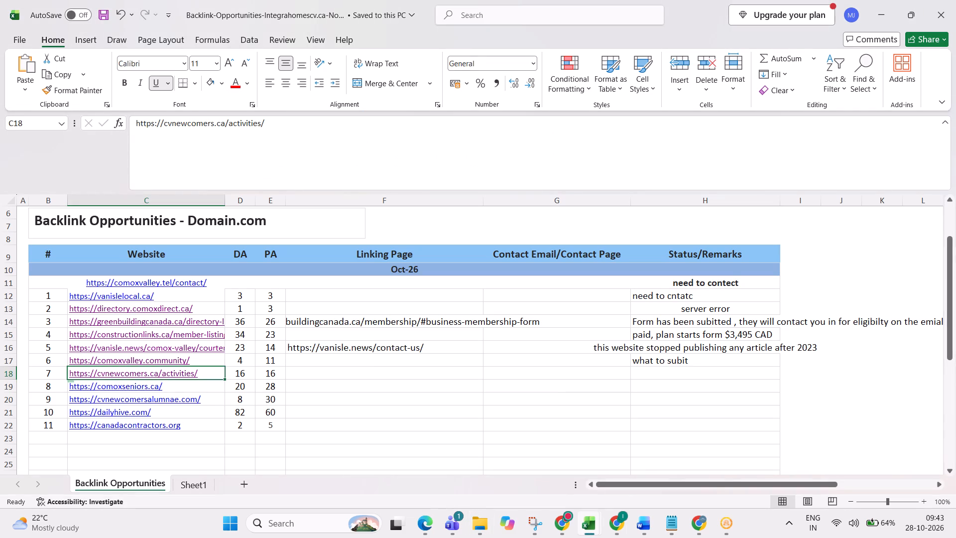
{"action": "key", "text": "ctrl+s"}
{"action": "left_click", "coordinate": [939, 8]}
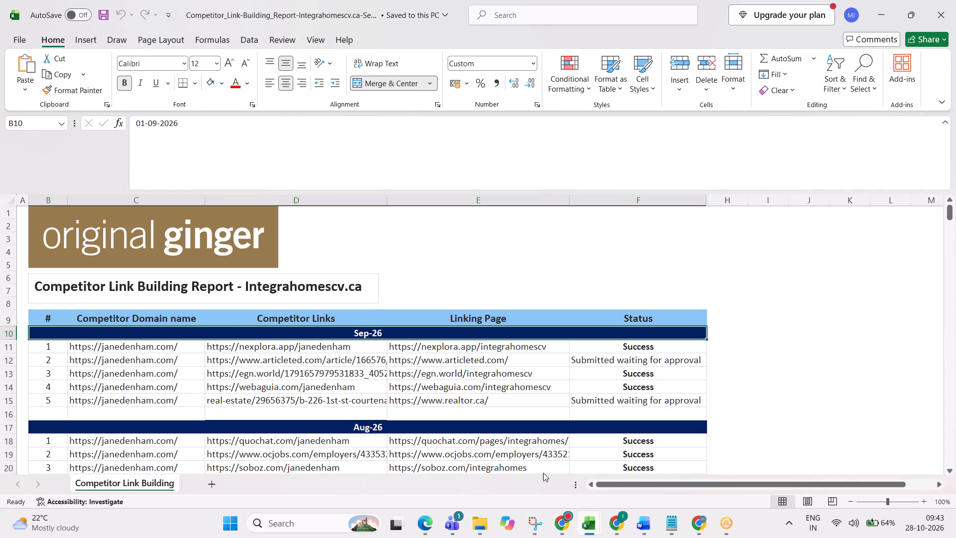
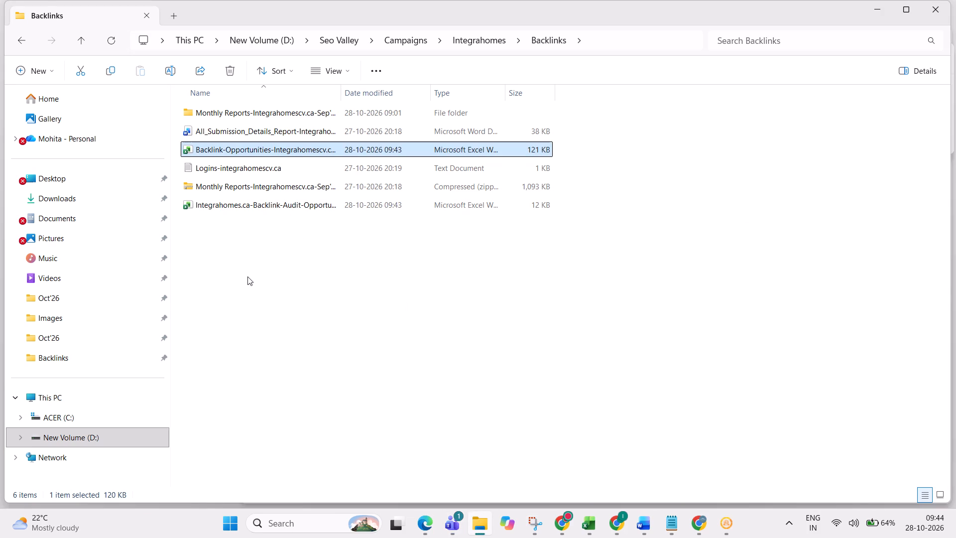
Open the Integrahomes.ca-Backlink-Audit-Opportunities-Sep'2026 workbook from the Backlinks folder, examine its Sep-26 website statuses and close it.
{"action": "scroll", "coordinate": [247, 276], "scroll_direction": "up", "scroll_amount": 4}
{"action": "double_click", "coordinate": [254, 200]}
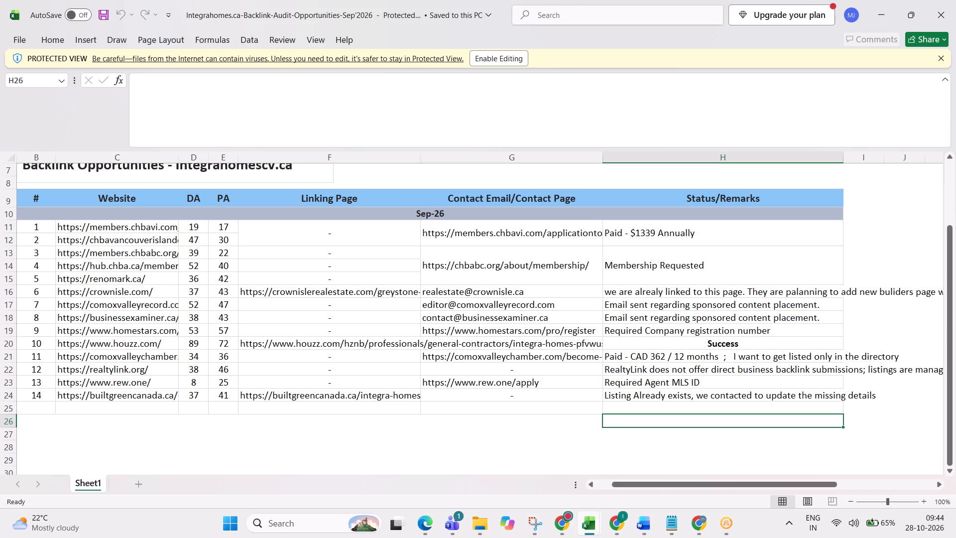
{"action": "left_click", "coordinate": [938, 15]}
{"action": "scroll", "coordinate": [494, 364], "scroll_direction": "down", "scroll_amount": 1}
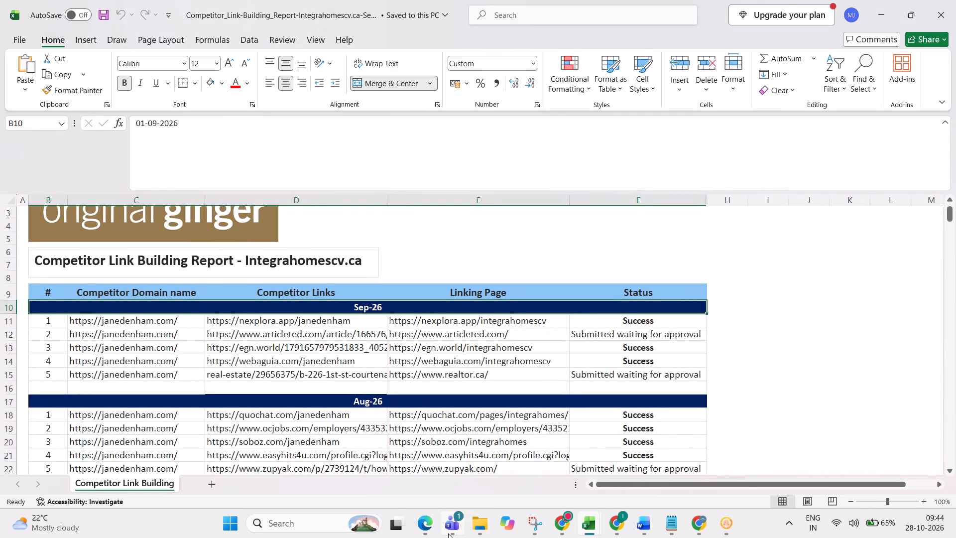
Switch to Teams to check the unread chat message.
{"action": "left_click", "coordinate": [448, 534]}
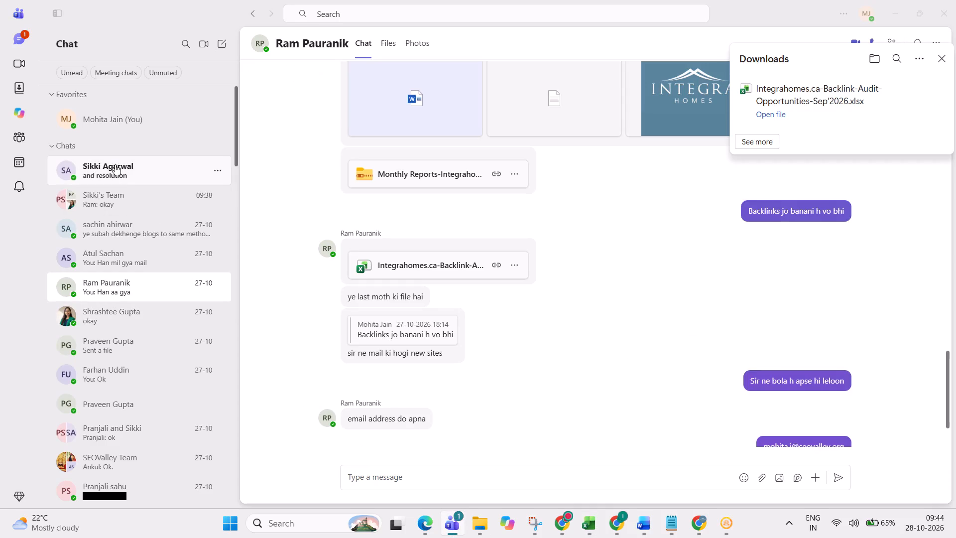
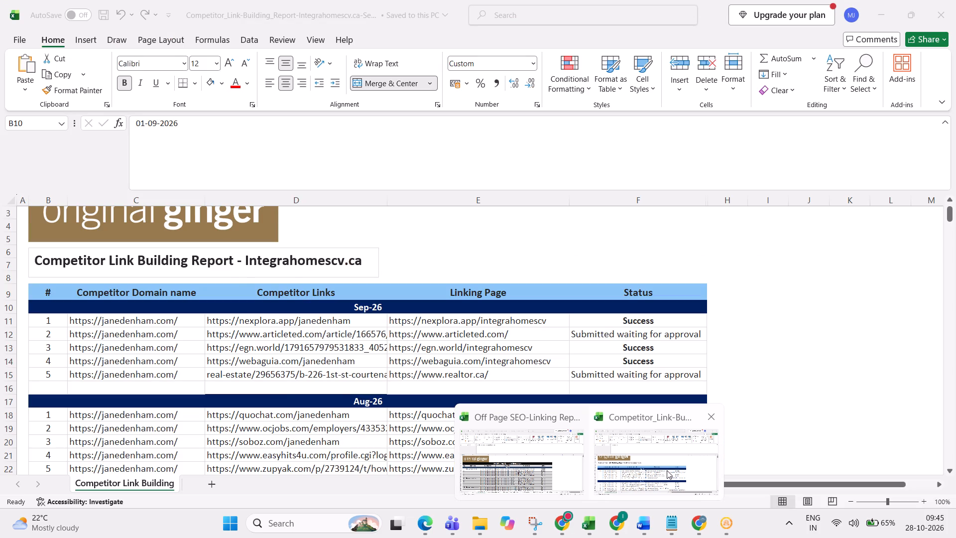
Open the Backlink-Opportunities-Integrahomescv.ca-Nov'26 workbook from the Backlinks folder.
{"action": "left_click", "coordinate": [596, 529]}
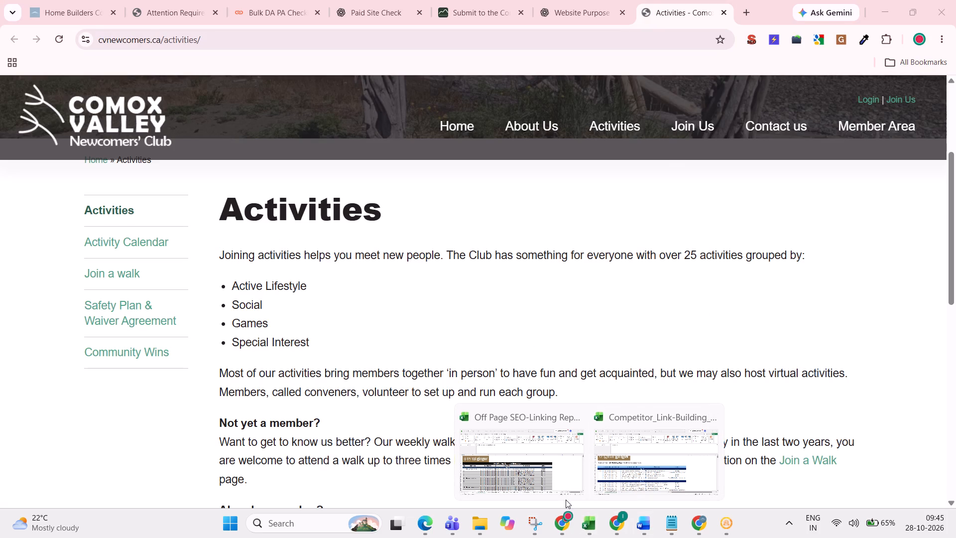
{"action": "left_click", "coordinate": [543, 464]}
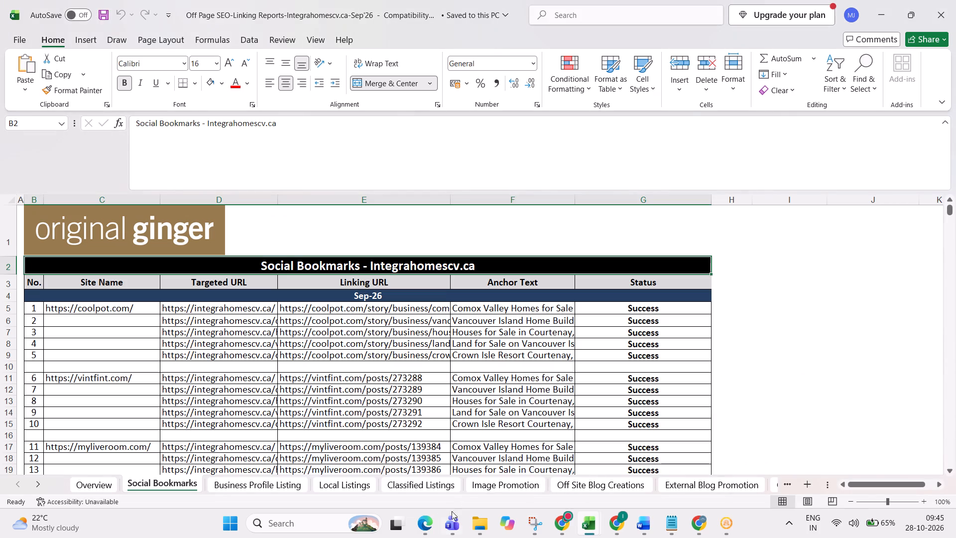
{"action": "left_click", "coordinate": [476, 525]}
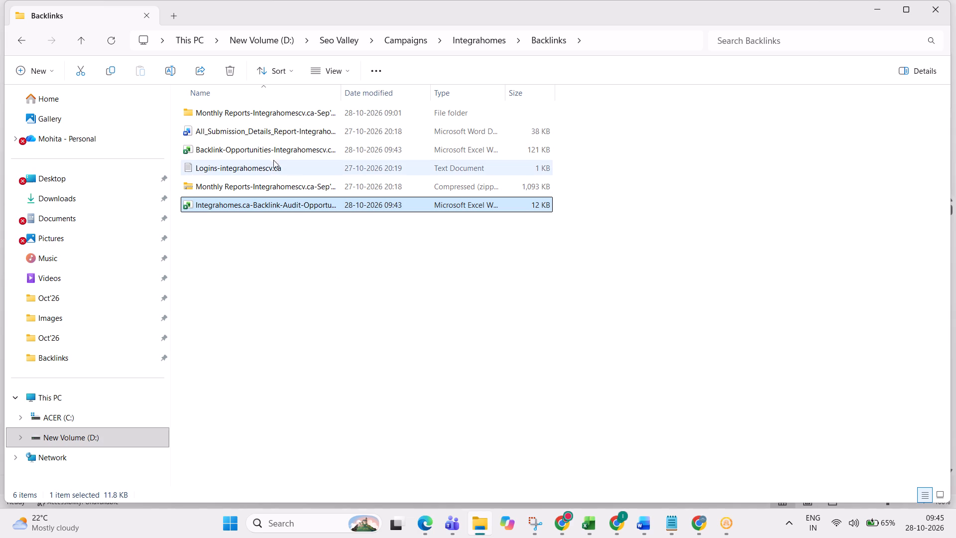
{"action": "double_click", "coordinate": [269, 154]}
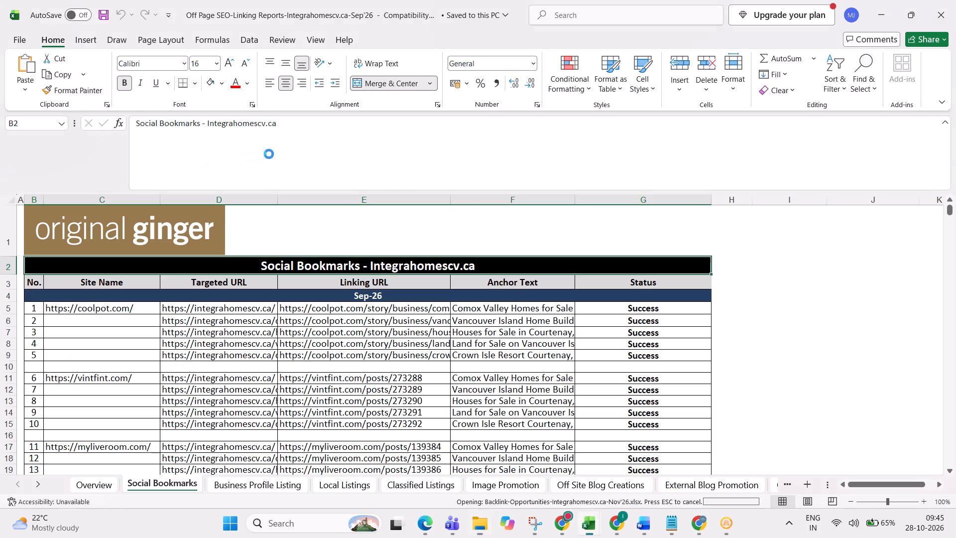
Open the cvnewcomers.ca/activities link from the Oct-26 website list in Chrome.
{"action": "scroll", "coordinate": [358, 402], "scroll_direction": "down", "scroll_amount": 1}
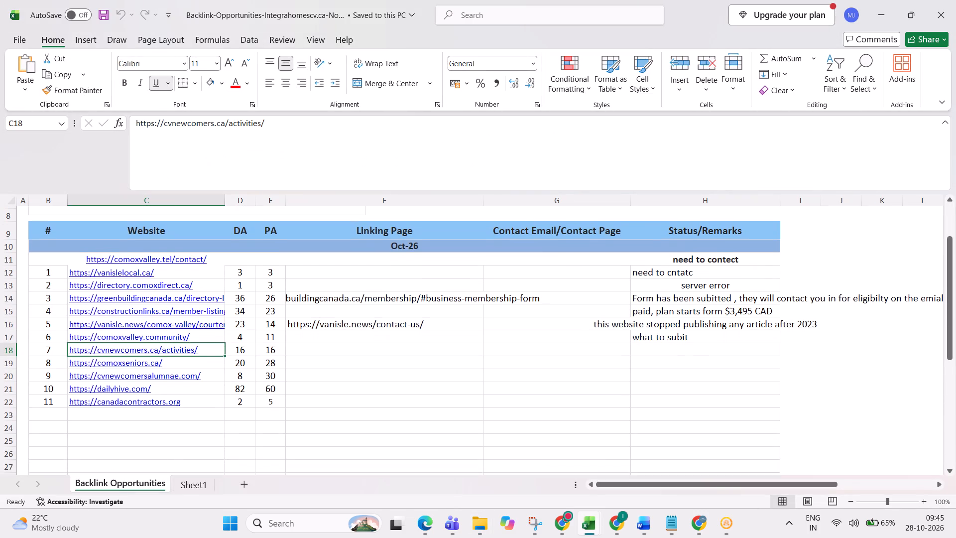
{"action": "scroll", "coordinate": [358, 402], "scroll_direction": "down", "scroll_amount": 1}
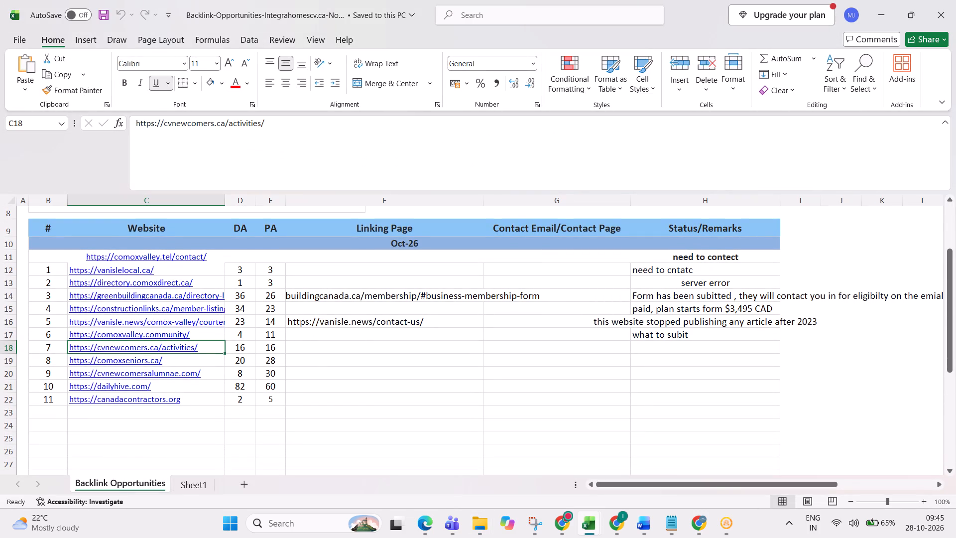
{"action": "left_click", "coordinate": [152, 348]}
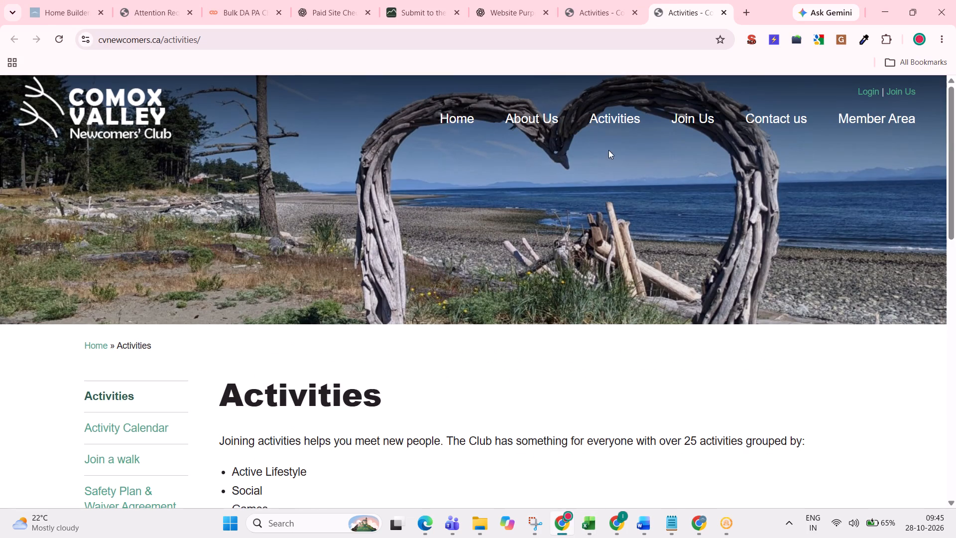
Examine the Comox Valley Newcomers' Club Activities page, including its membership information and activity groups, for a way to submit a listing.
{"action": "scroll", "coordinate": [352, 390], "scroll_direction": "down", "scroll_amount": 5}
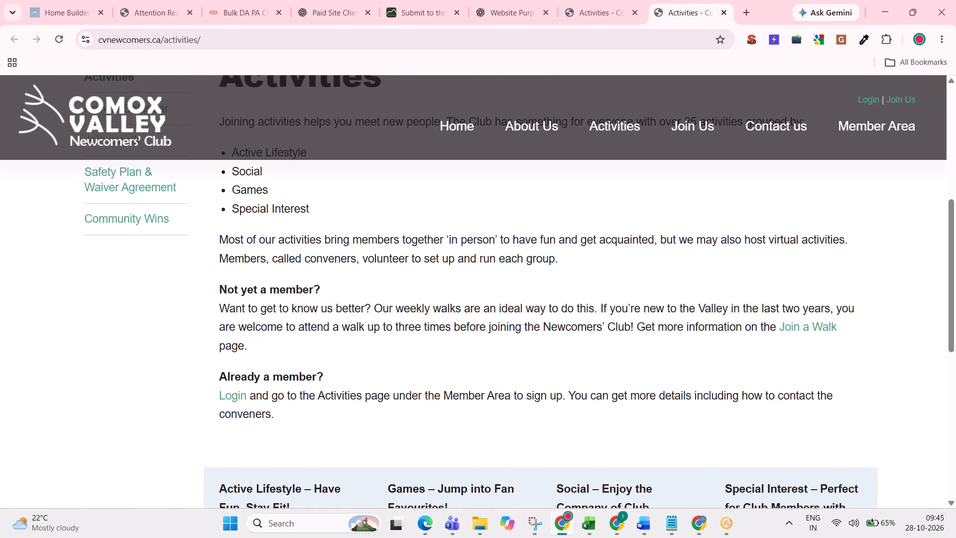
{"action": "right_click", "coordinate": [352, 390]}
{"action": "scroll", "coordinate": [352, 390], "scroll_direction": "up", "scroll_amount": 1}
{"action": "left_click", "coordinate": [128, 467]}
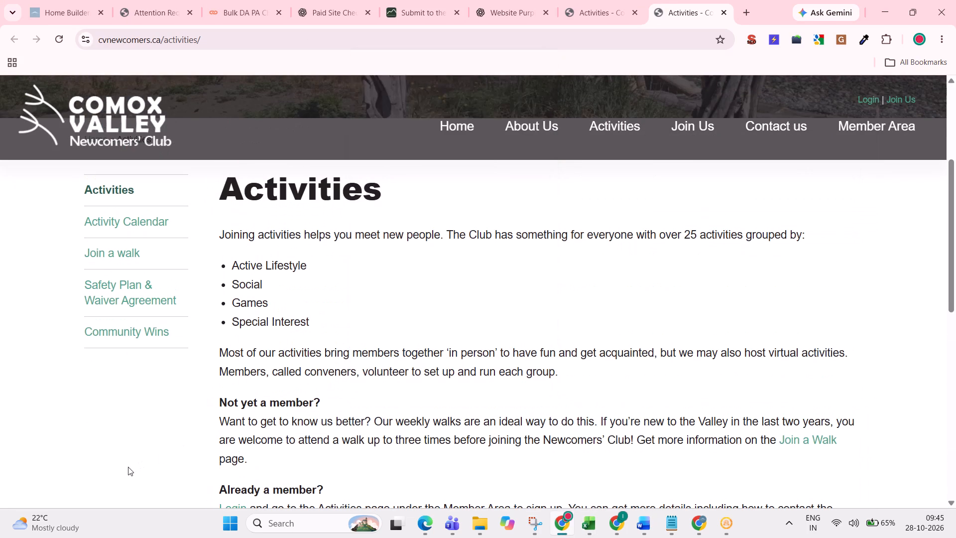
{"action": "scroll", "coordinate": [375, 387], "scroll_direction": "down", "scroll_amount": 4}
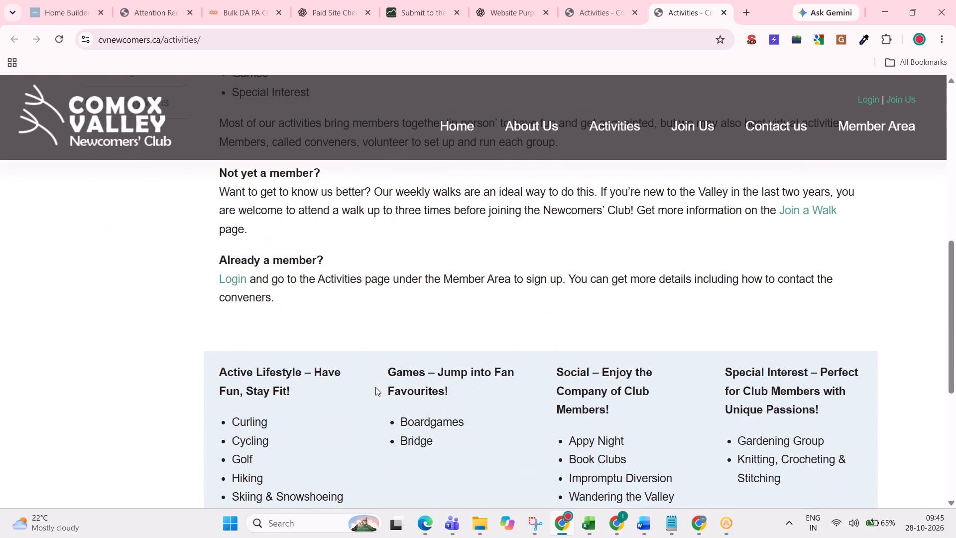
{"action": "scroll", "coordinate": [375, 387], "scroll_direction": "down", "scroll_amount": 7}
{"action": "scroll", "coordinate": [375, 387], "scroll_direction": "up", "scroll_amount": 3}
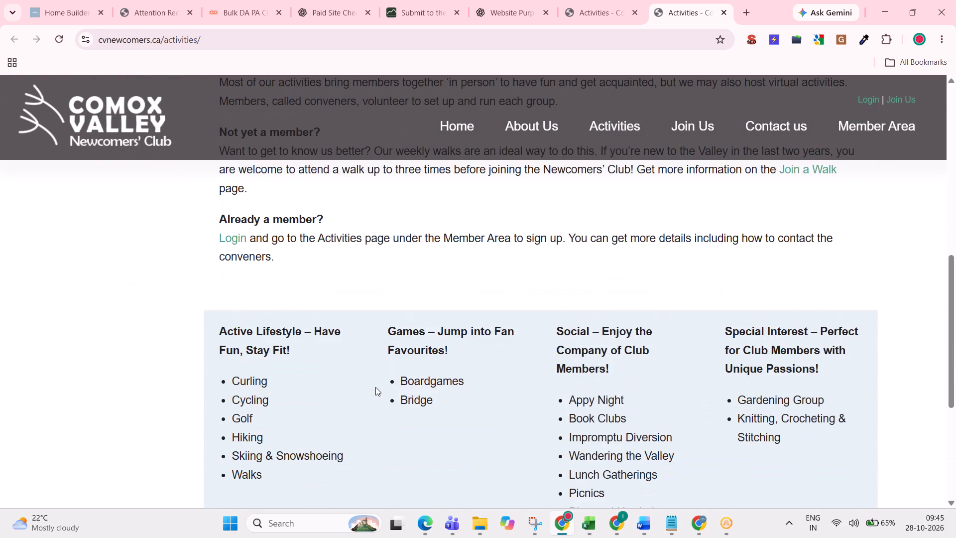
{"action": "scroll", "coordinate": [375, 387], "scroll_direction": "up", "scroll_amount": 3}
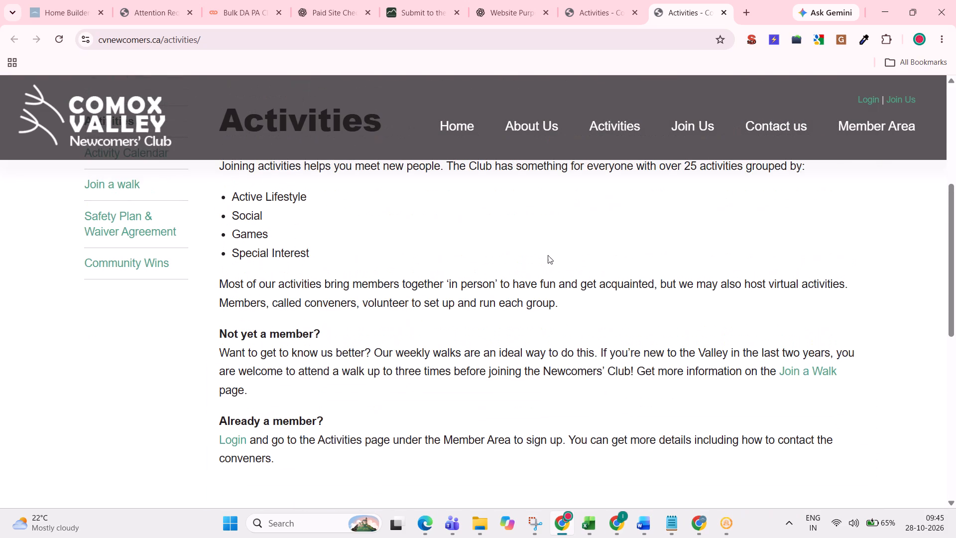
{"action": "scroll", "coordinate": [527, 254], "scroll_direction": "up", "scroll_amount": 4}
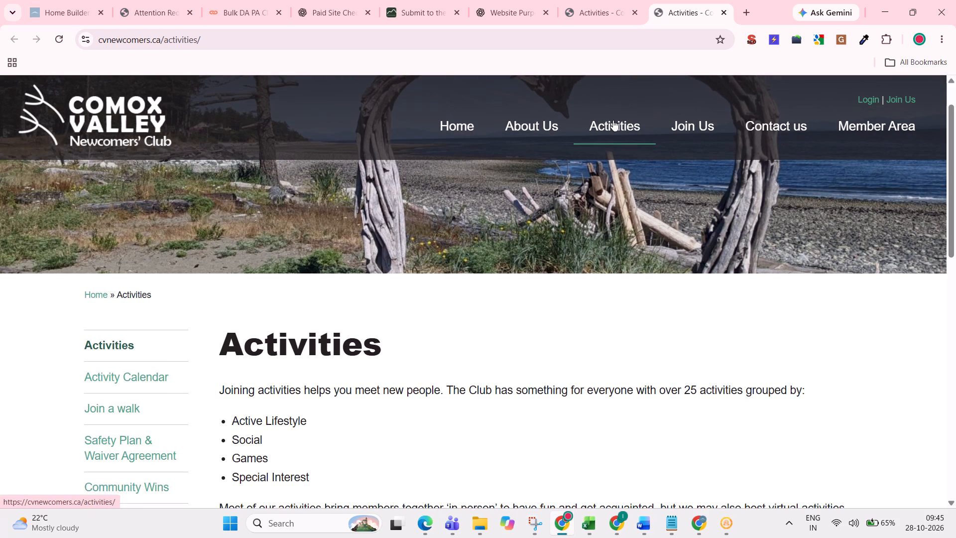
{"action": "scroll", "coordinate": [362, 436], "scroll_direction": "down", "scroll_amount": 2}
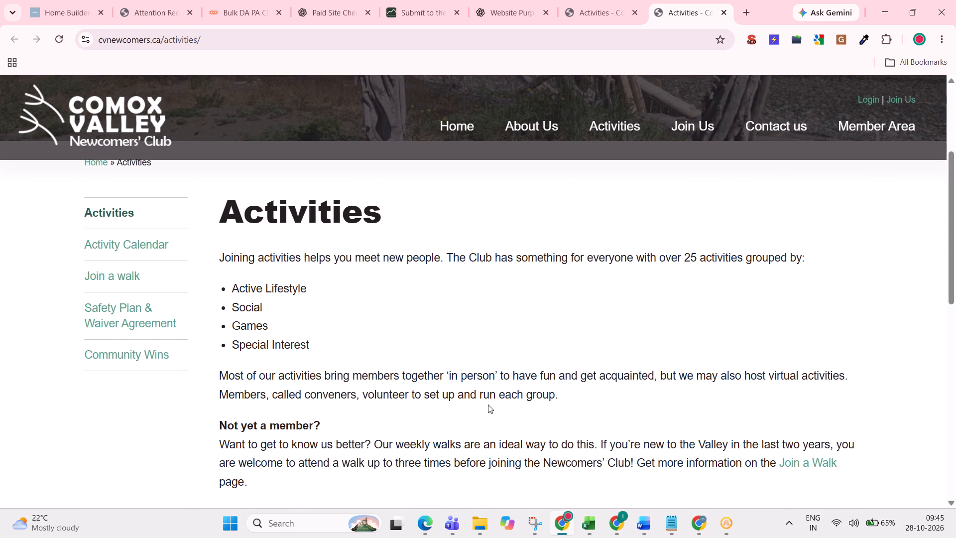
{"action": "scroll", "coordinate": [487, 398], "scroll_direction": "down", "scroll_amount": 2}
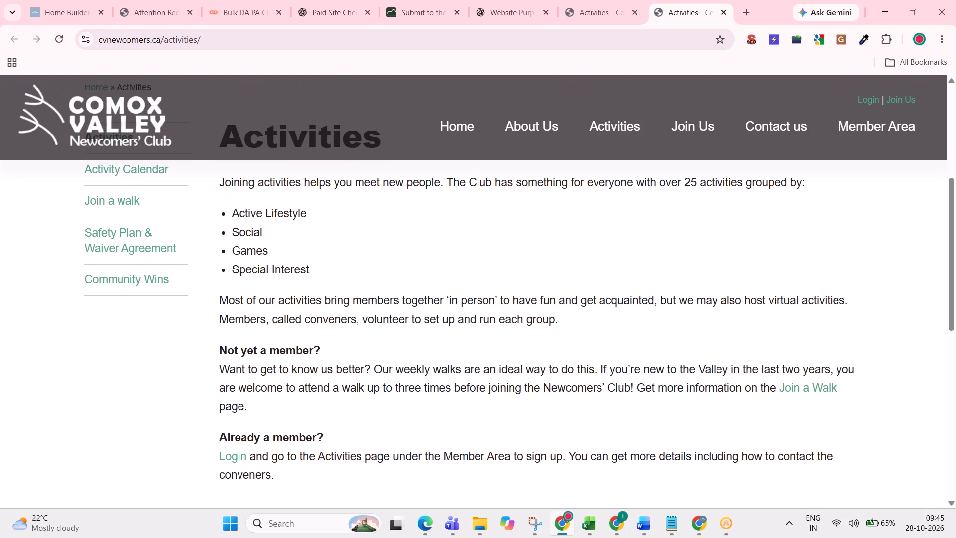
{"action": "scroll", "coordinate": [487, 398], "scroll_direction": "down", "scroll_amount": 1}
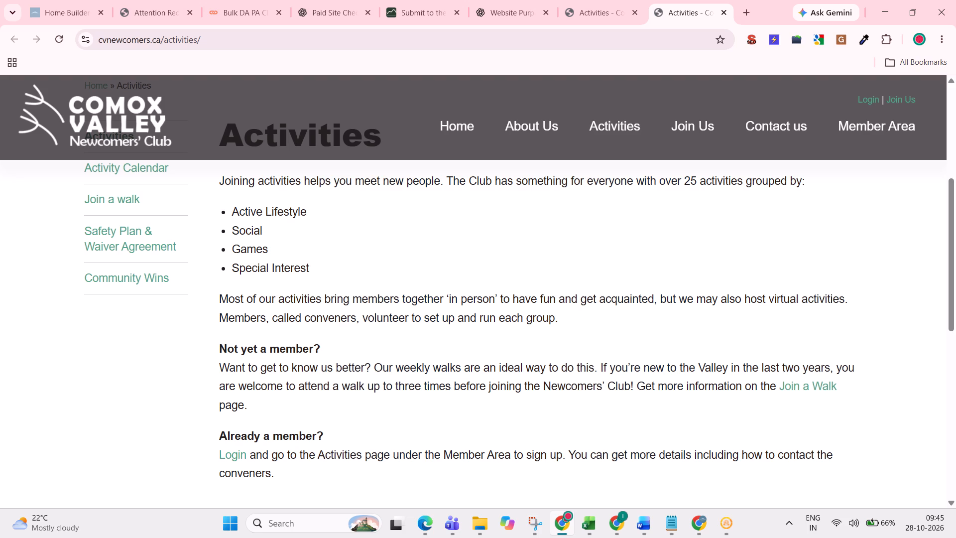
{"action": "scroll", "coordinate": [301, 404], "scroll_direction": "up", "scroll_amount": 2}
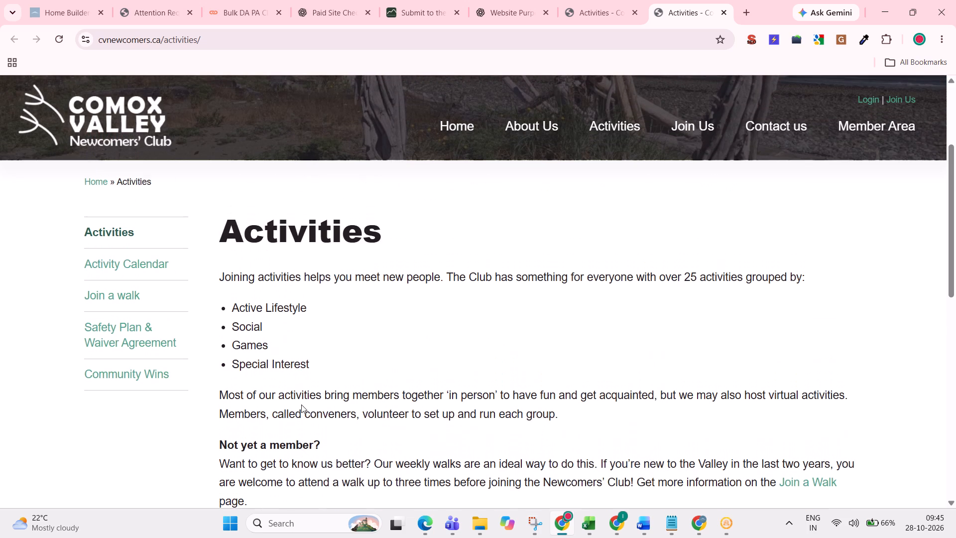
Open the Newcomers' Club About Us page and read the organization's description.
{"action": "left_click", "coordinate": [550, 131]}
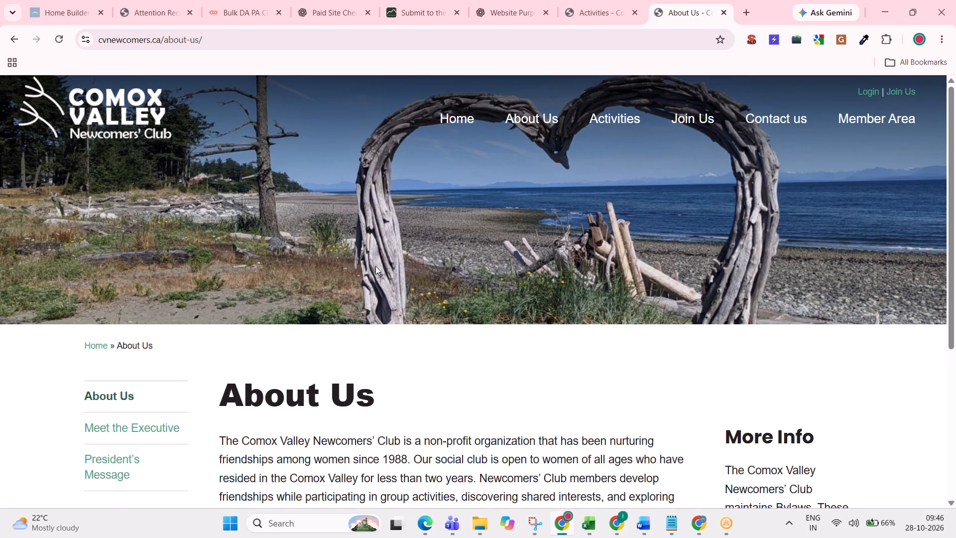
{"action": "scroll", "coordinate": [396, 432], "scroll_direction": "down", "scroll_amount": 3}
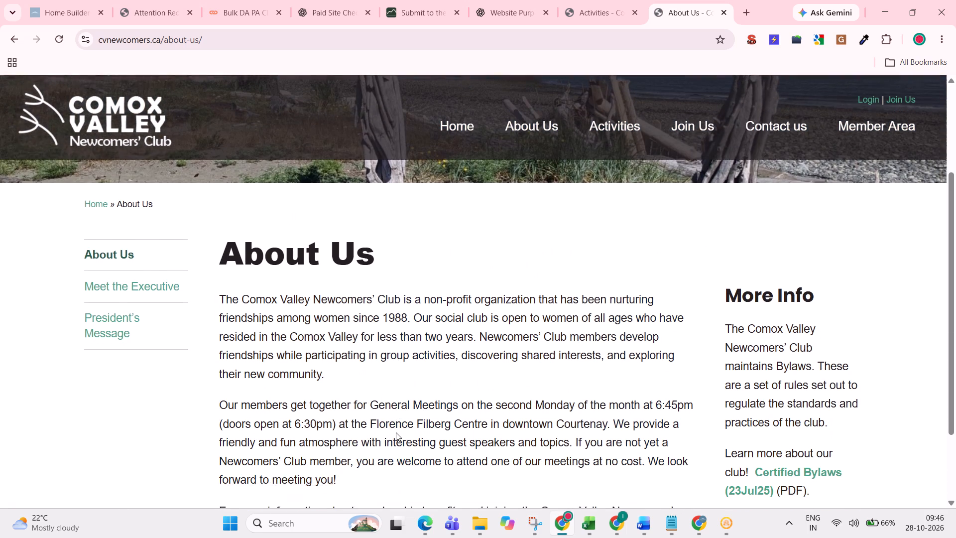
{"action": "scroll", "coordinate": [396, 432], "scroll_direction": "down", "scroll_amount": 2}
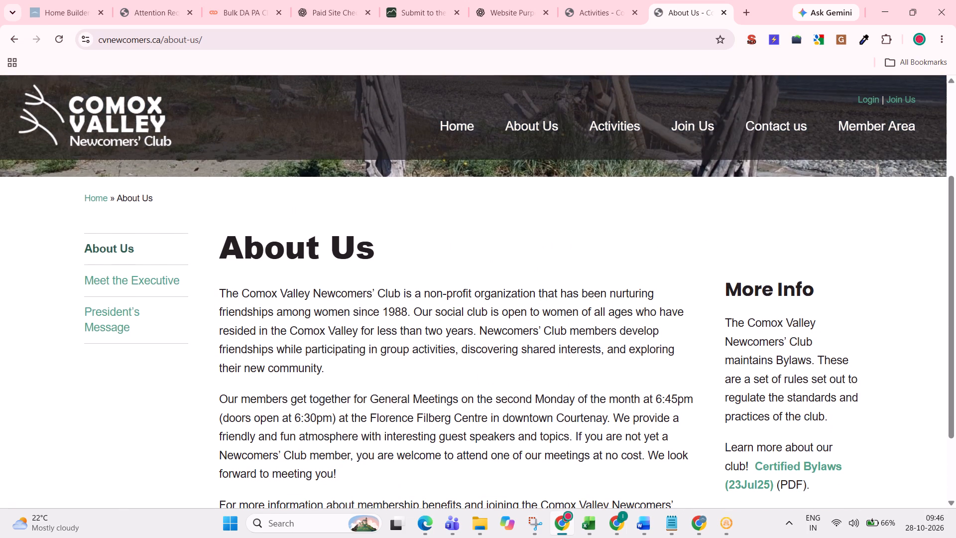
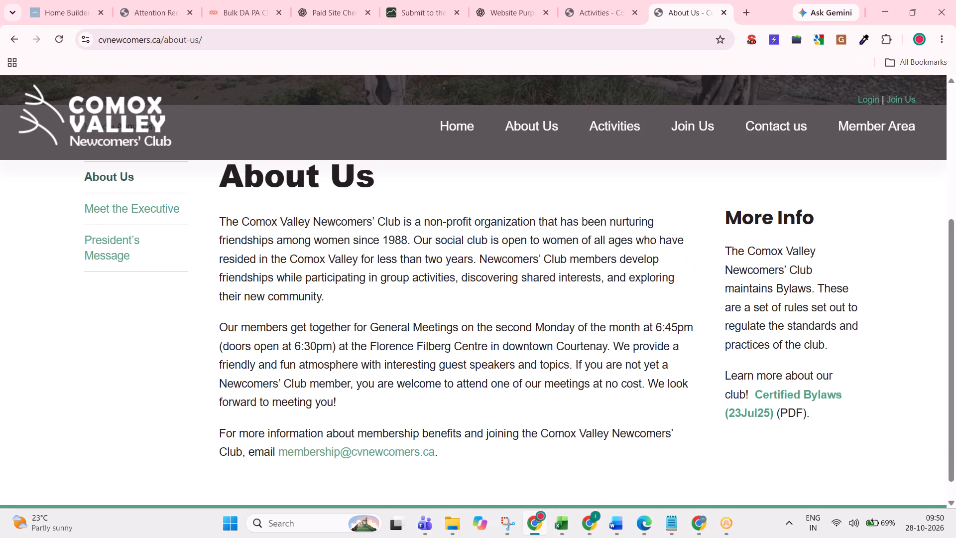
Enter "need to contact" as the Status/Remarks of the comoxseniors.ca row in the Backlink Opportunities workbook and save it.
{"action": "scroll", "coordinate": [421, 282], "scroll_direction": "down", "scroll_amount": 2}
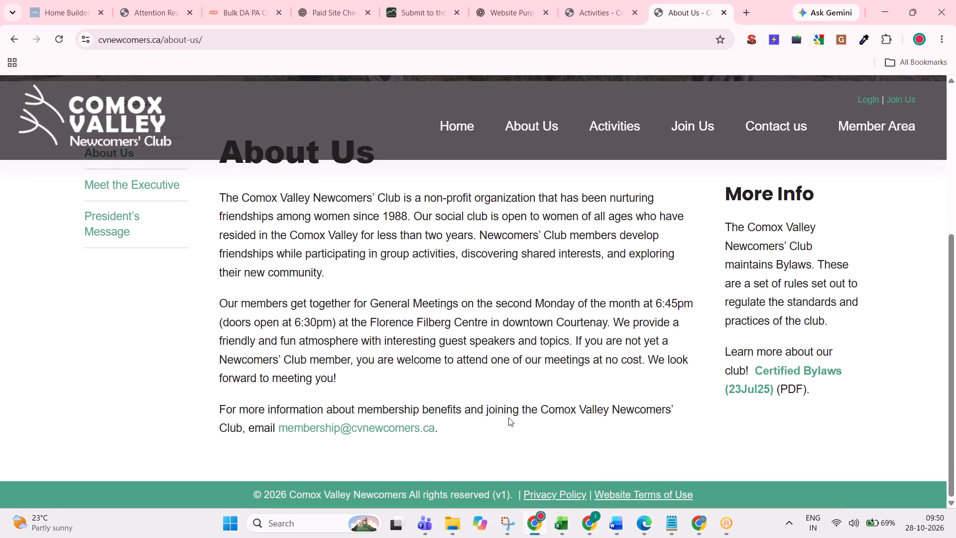
{"action": "scroll", "coordinate": [504, 429], "scroll_direction": "down", "scroll_amount": 1}
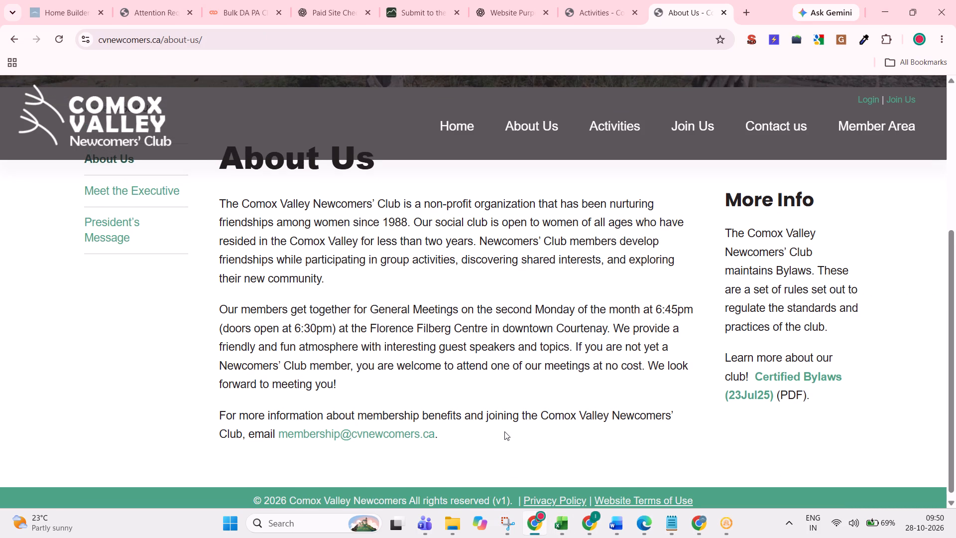
{"action": "left_click", "coordinate": [562, 524]}
{"action": "left_click", "coordinate": [691, 453]}
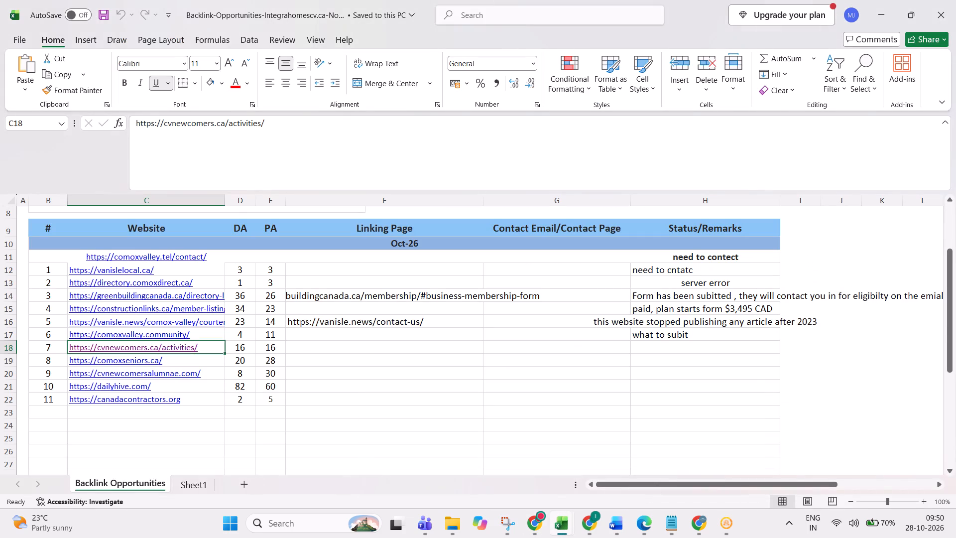
{"action": "left_click", "coordinate": [649, 356]}
{"action": "type", "text": "need to contact"}
{"action": "key", "text": "ctrl+s"}
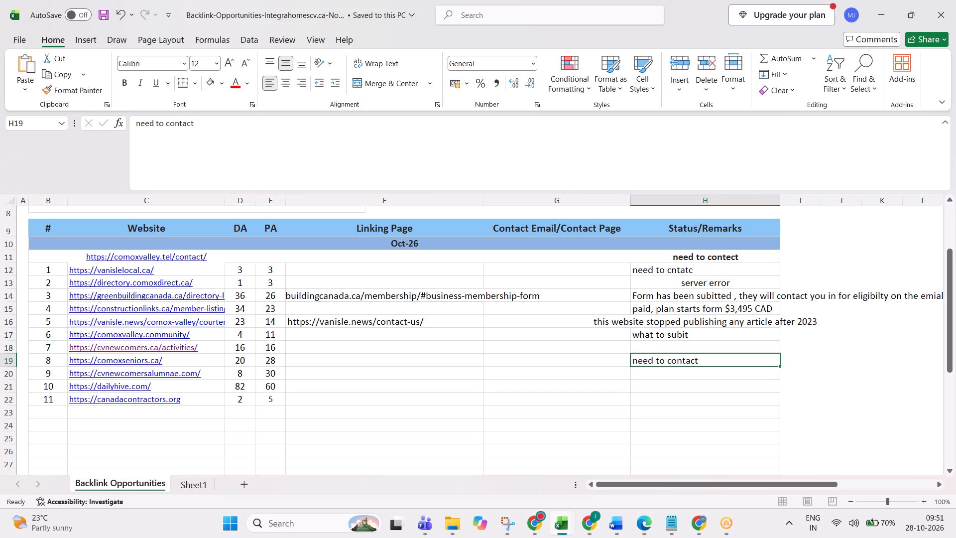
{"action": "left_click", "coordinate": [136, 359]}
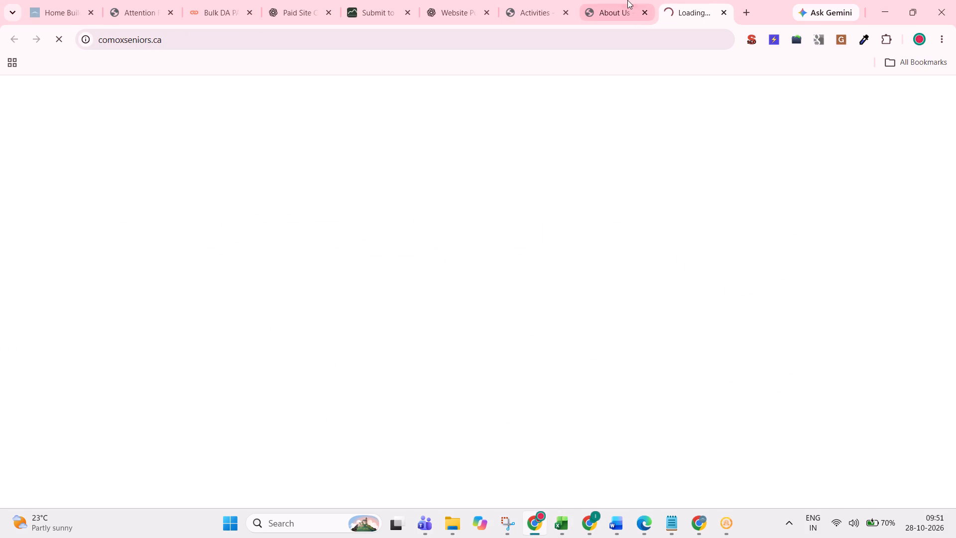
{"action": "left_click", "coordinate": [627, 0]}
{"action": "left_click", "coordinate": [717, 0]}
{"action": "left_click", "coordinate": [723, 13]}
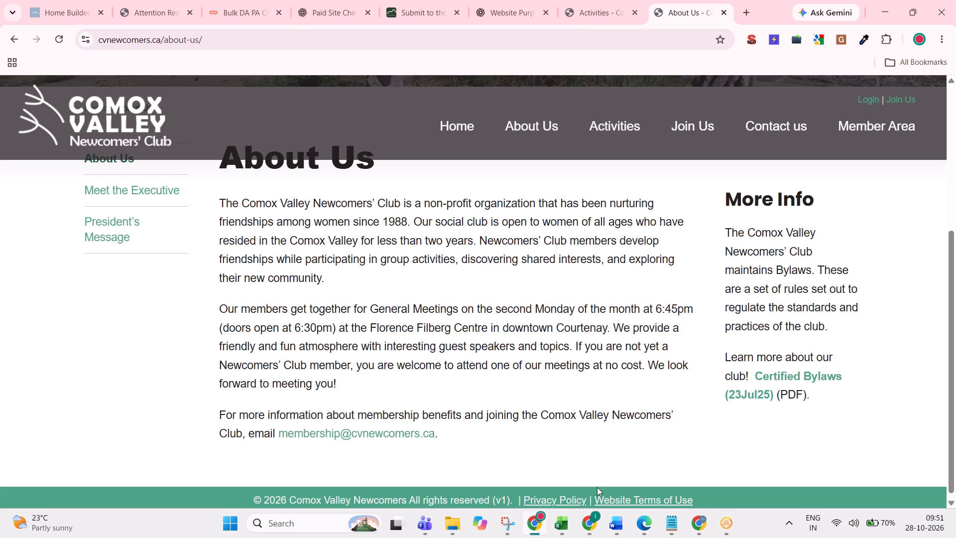
Open the cvnewcomersalumnae.com link from the workbook's Oct-26 website list in Chrome and read its welcome page.
{"action": "left_click", "coordinate": [558, 527]}
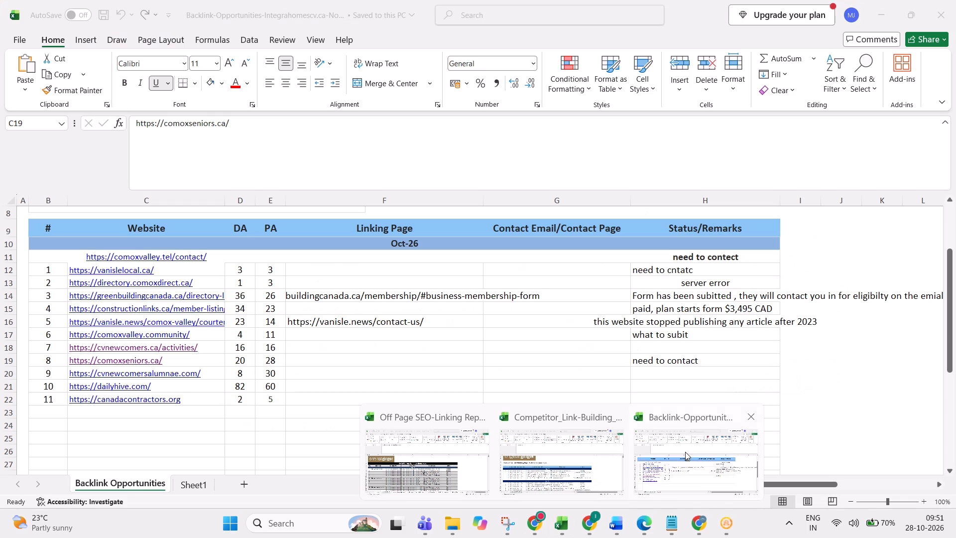
{"action": "left_click", "coordinate": [685, 452]}
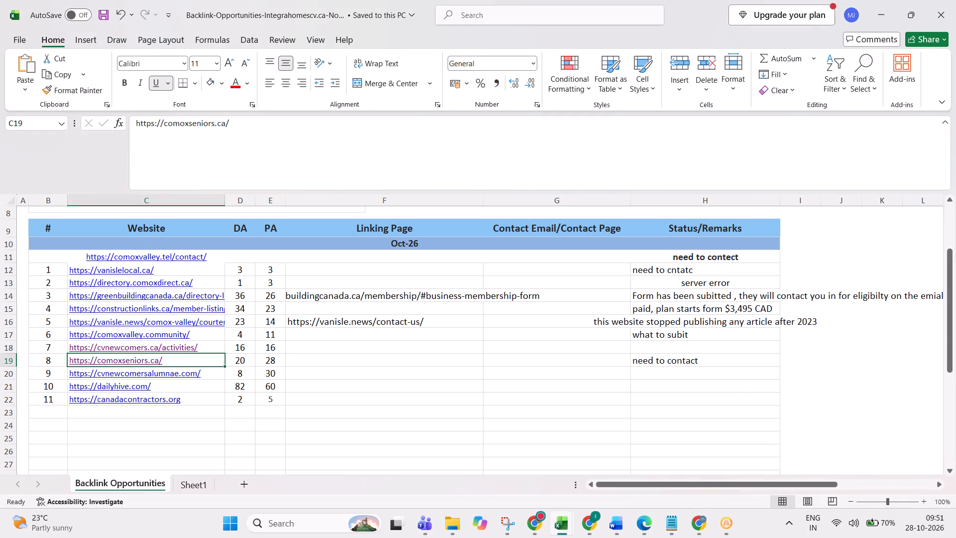
{"action": "left_click", "coordinate": [146, 377]}
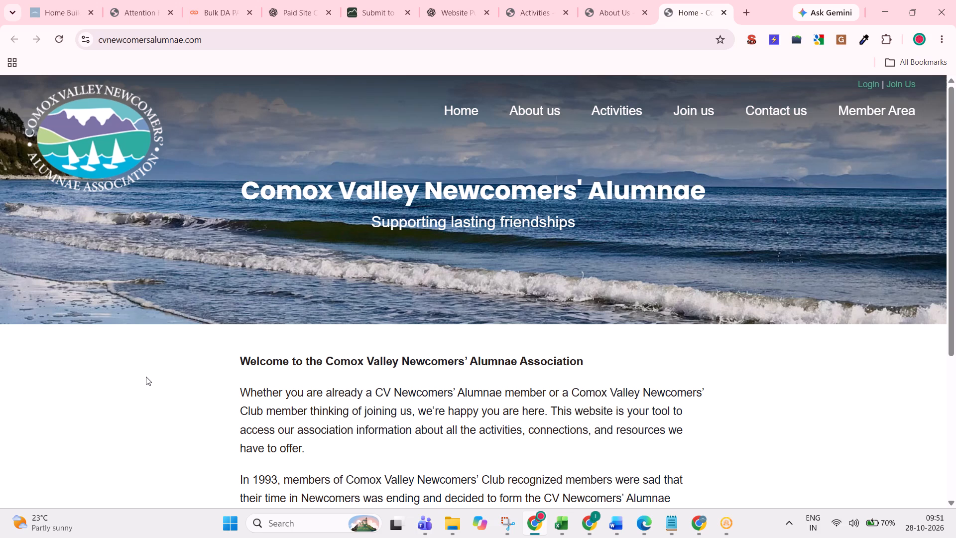
{"action": "scroll", "coordinate": [146, 377], "scroll_direction": "down", "scroll_amount": 1}
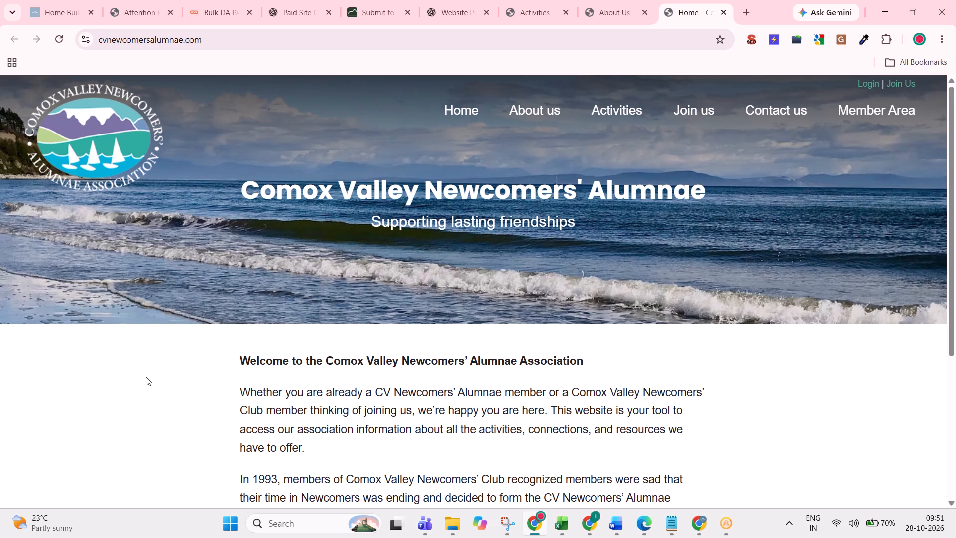
{"action": "scroll", "coordinate": [146, 377], "scroll_direction": "down", "scroll_amount": 3}
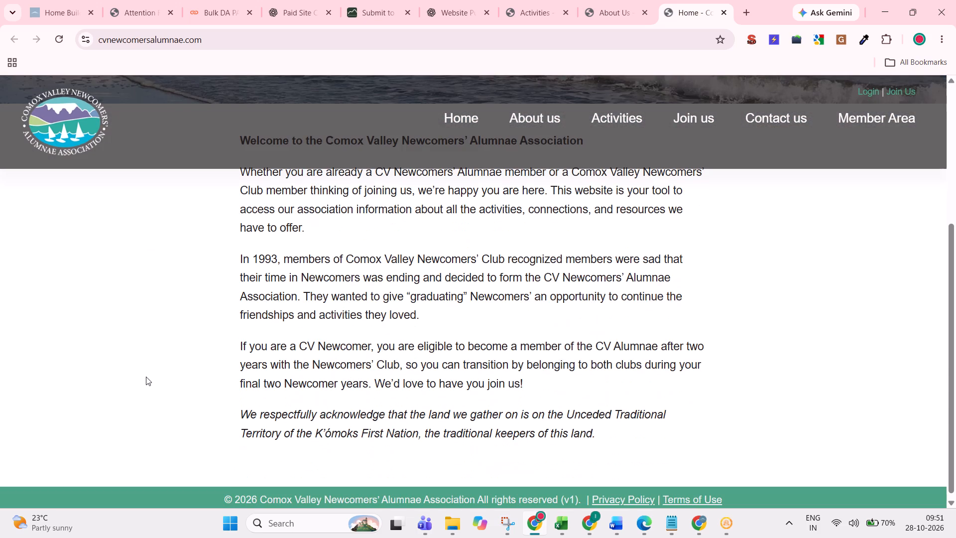
{"action": "scroll", "coordinate": [146, 377], "scroll_direction": "down", "scroll_amount": 2}
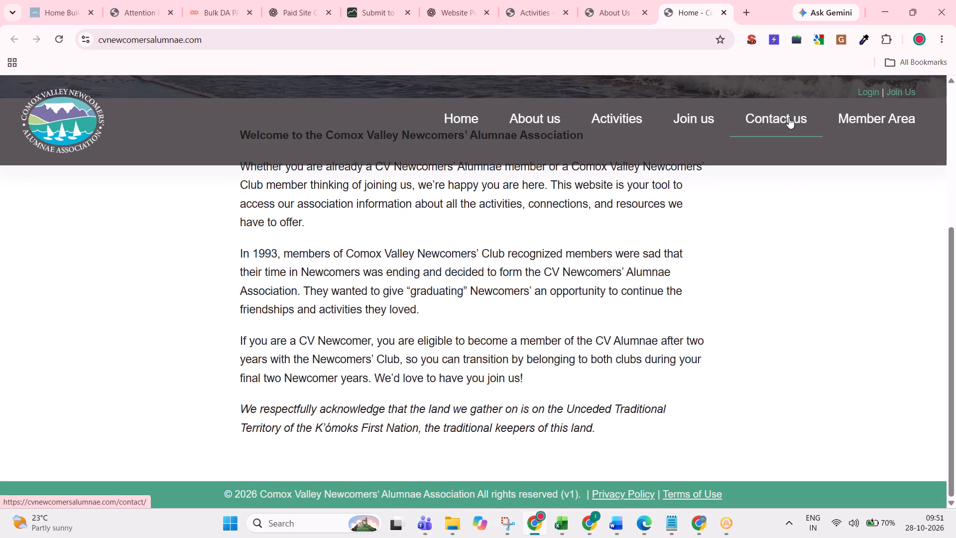
Examine the Alumnae site's Member Area, Contact us and Activities pages for a way to submit a listing.
{"action": "left_click", "coordinate": [887, 122]}
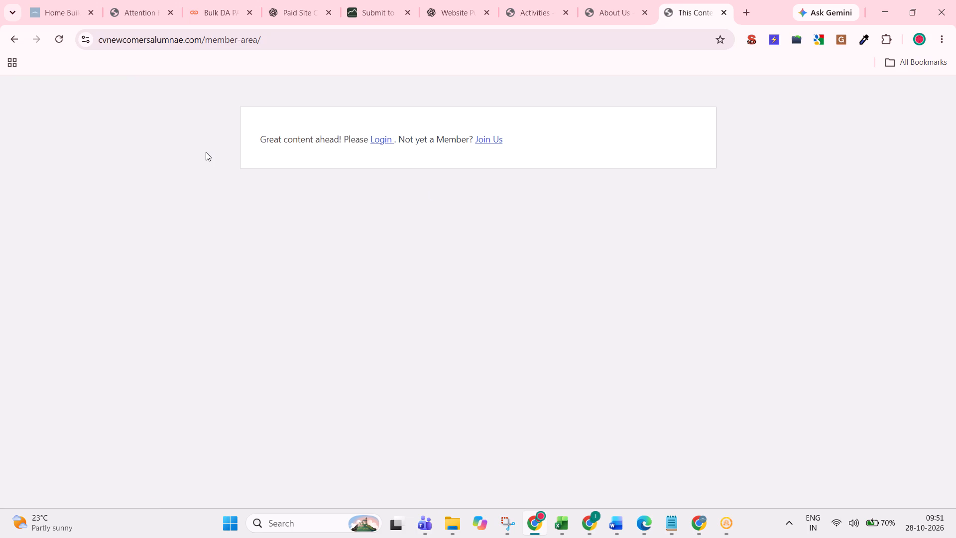
{"action": "left_click", "coordinate": [10, 40]}
{"action": "left_click", "coordinate": [772, 125]}
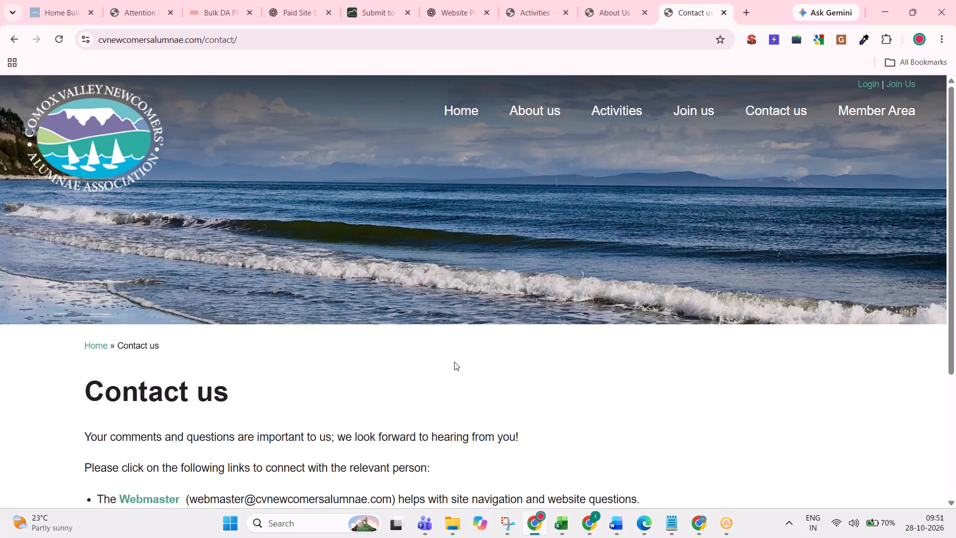
{"action": "scroll", "coordinate": [454, 362], "scroll_direction": "down", "scroll_amount": 2}
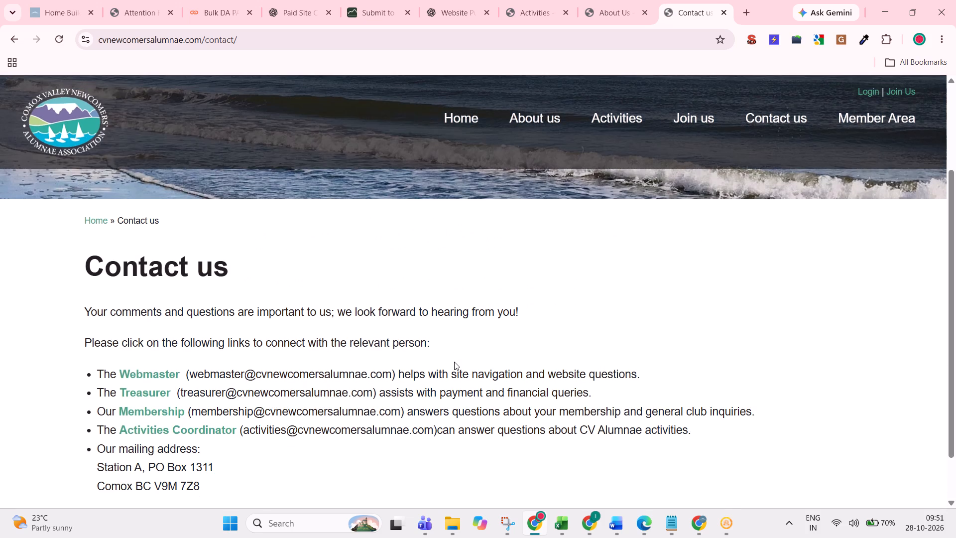
{"action": "scroll", "coordinate": [454, 362], "scroll_direction": "right", "scroll_amount": 1}
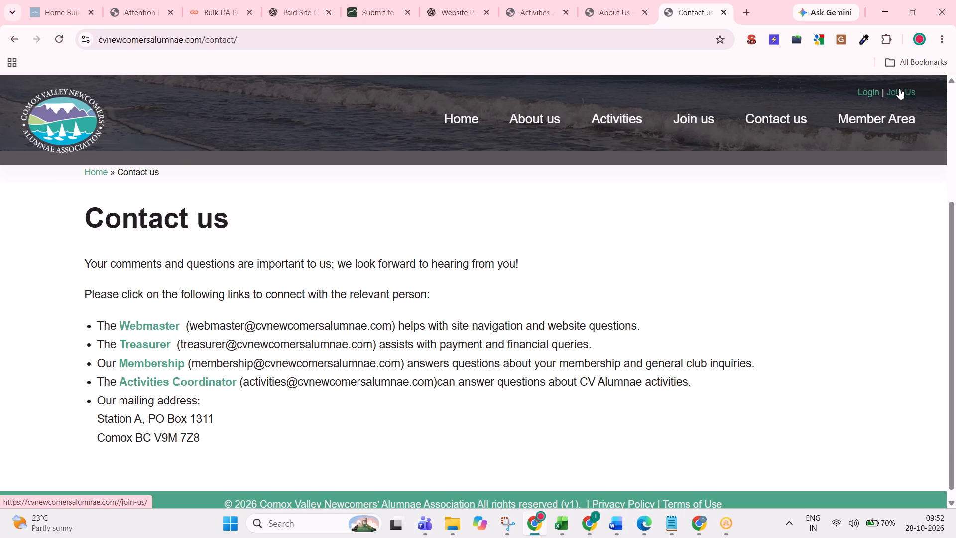
{"action": "left_click", "coordinate": [615, 108]}
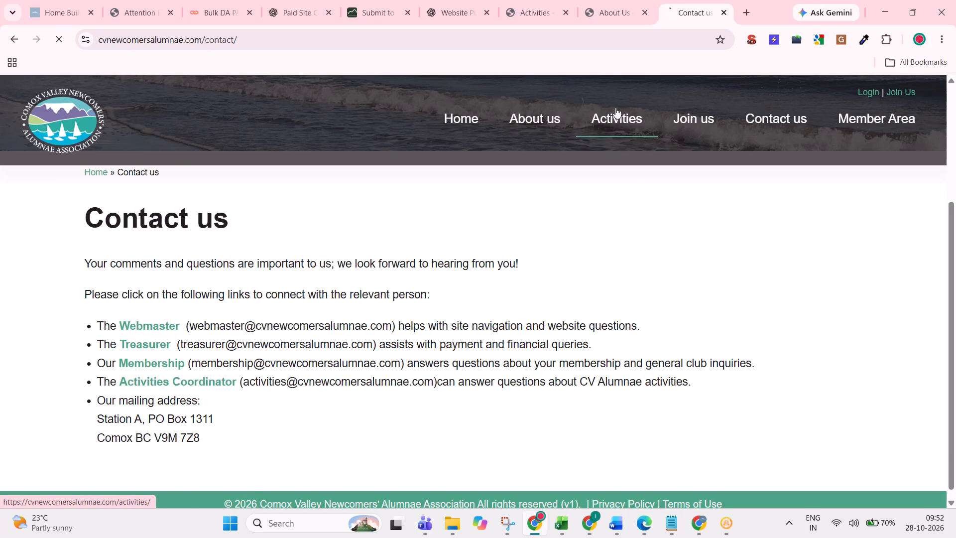
{"action": "scroll", "coordinate": [585, 376], "scroll_direction": "down", "scroll_amount": 1}
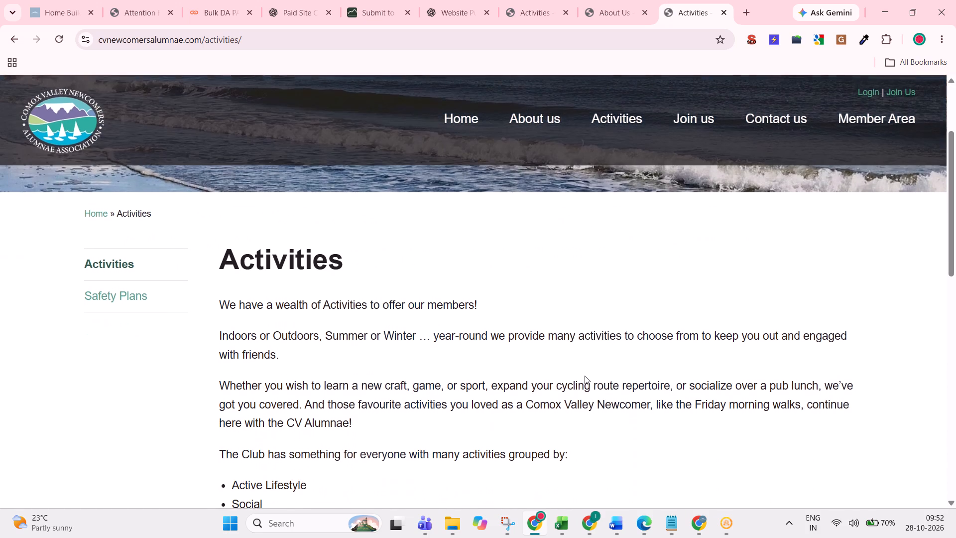
{"action": "scroll", "coordinate": [585, 376], "scroll_direction": "down", "scroll_amount": 1}
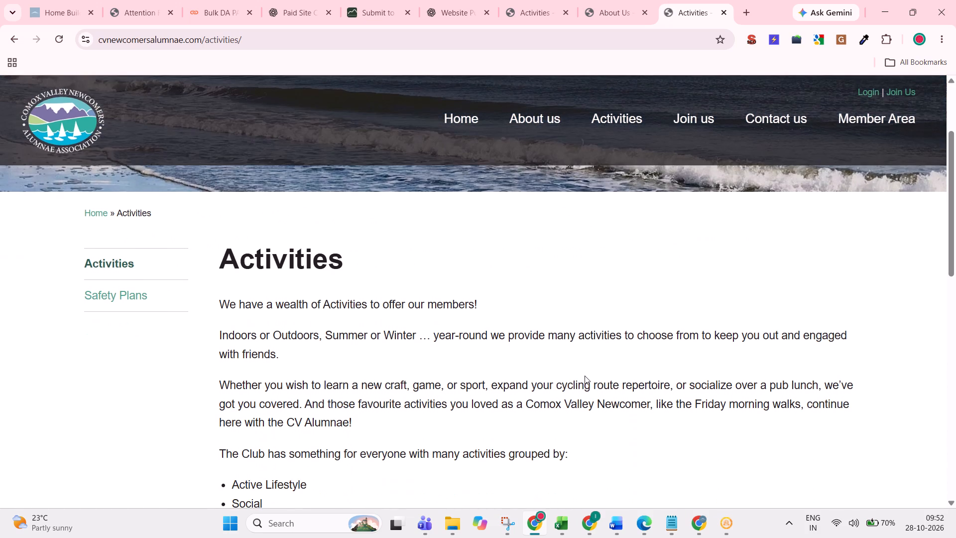
{"action": "scroll", "coordinate": [585, 376], "scroll_direction": "down", "scroll_amount": 2}
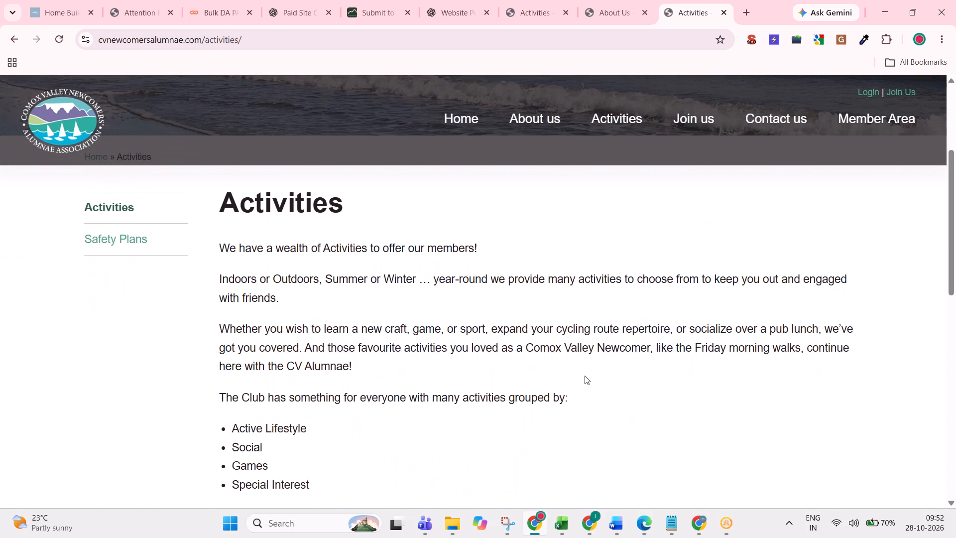
Read the Alumnae site's Join us page and its Membership Rules for the eligibility and fee conditions.
{"action": "left_click", "coordinate": [691, 123]}
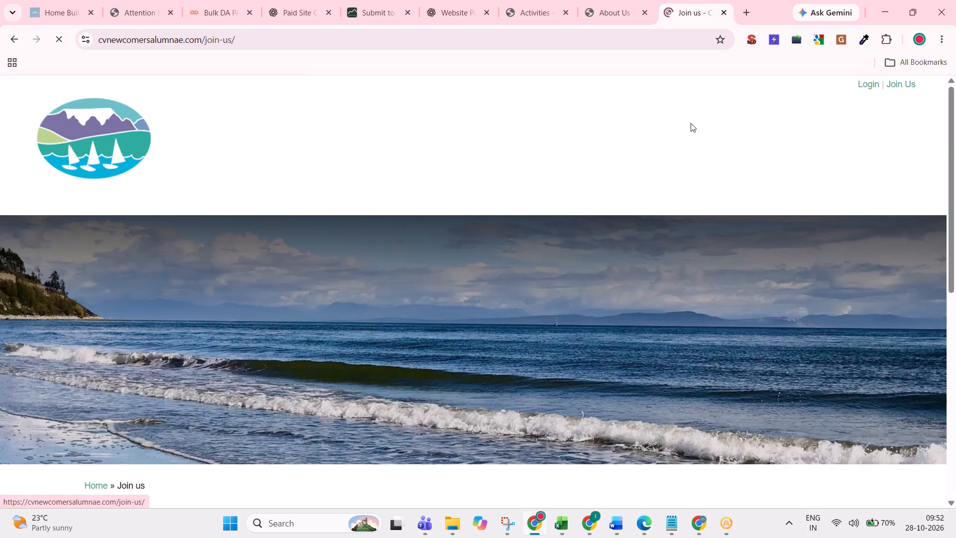
{"action": "scroll", "coordinate": [282, 348], "scroll_direction": "down", "scroll_amount": 3}
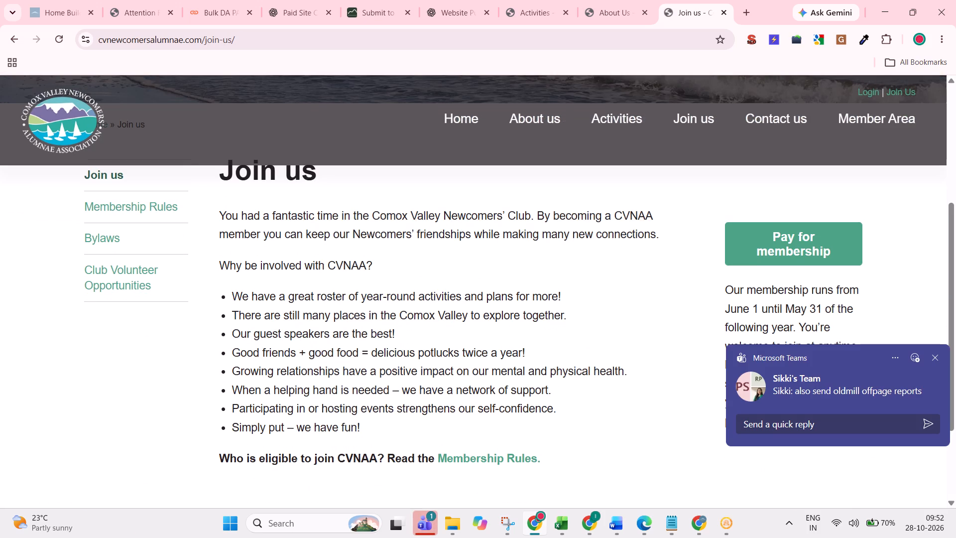
{"action": "scroll", "coordinate": [282, 348], "scroll_direction": "down", "scroll_amount": 1}
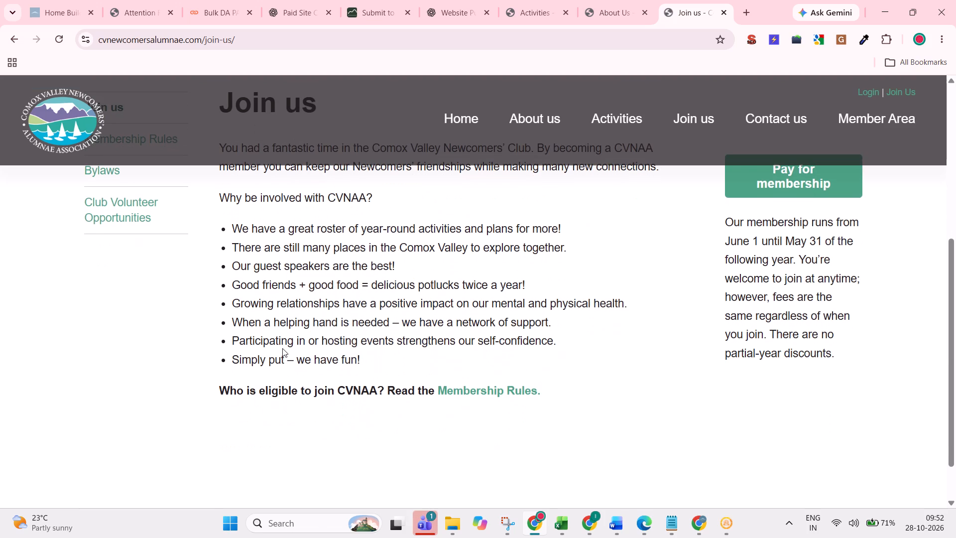
{"action": "scroll", "coordinate": [282, 348], "scroll_direction": "down", "scroll_amount": 1}
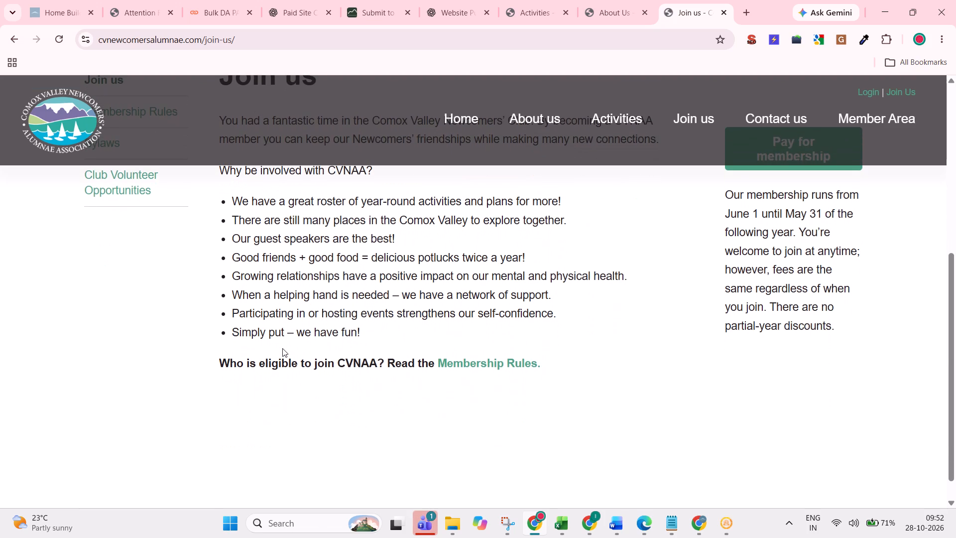
{"action": "left_click", "coordinate": [480, 366]}
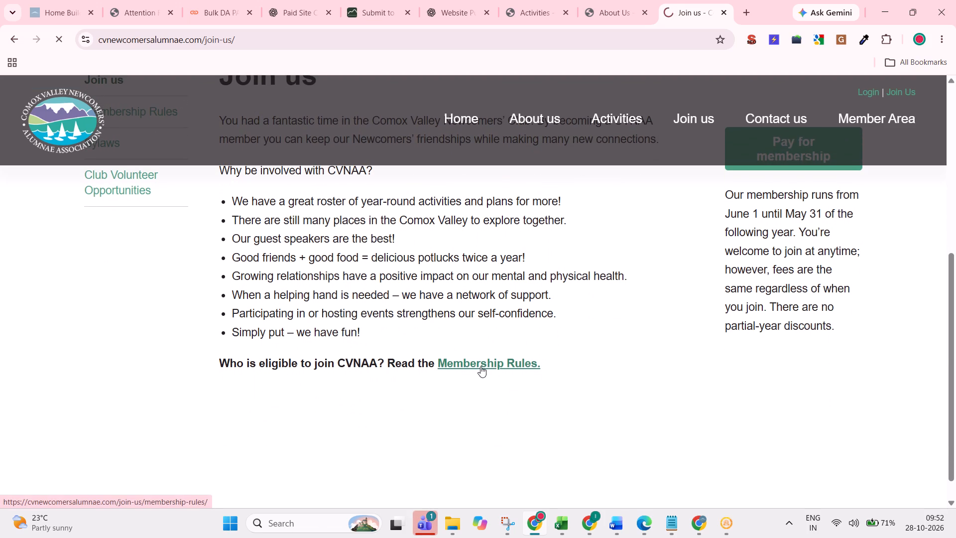
{"action": "scroll", "coordinate": [480, 366], "scroll_direction": "down", "scroll_amount": 4}
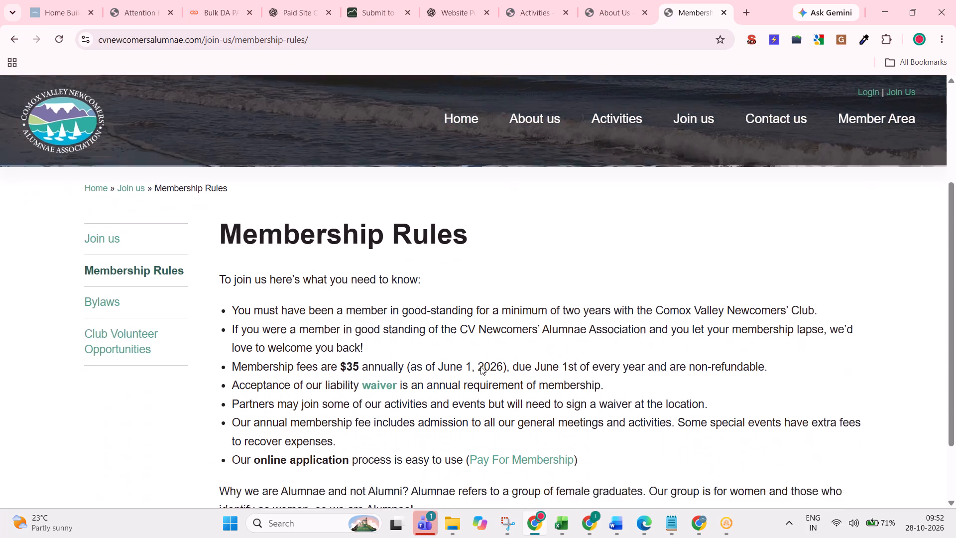
{"action": "scroll", "coordinate": [480, 366], "scroll_direction": "down", "scroll_amount": 1}
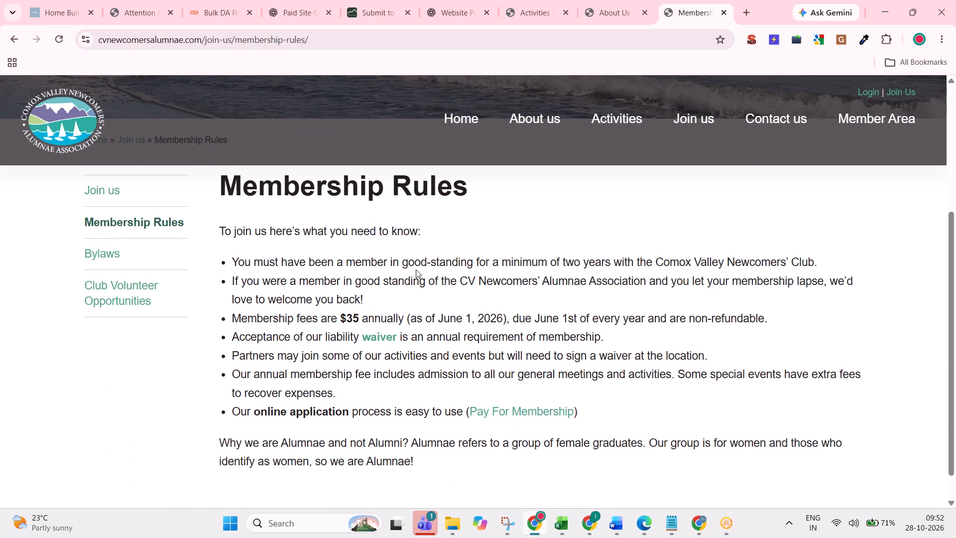
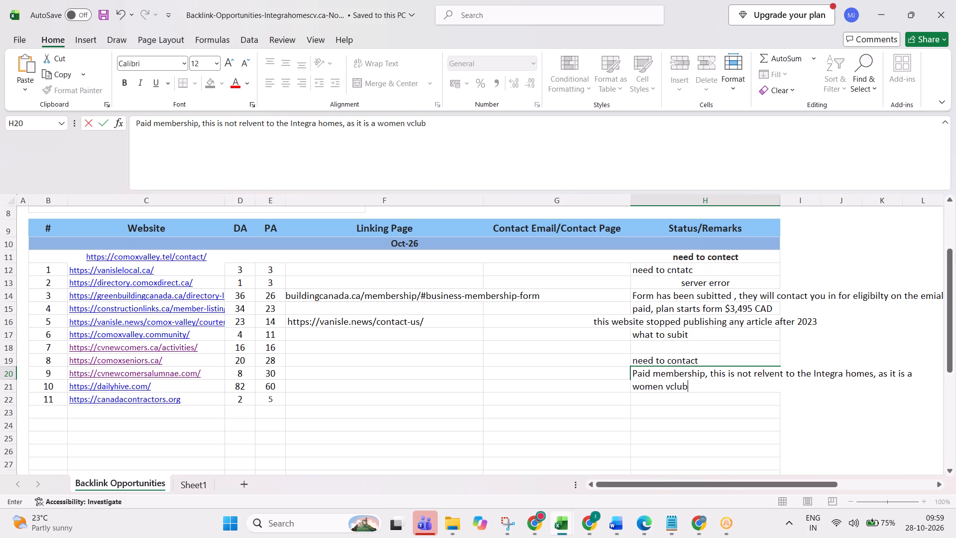
Change "women" to "womens" in the cvnewcomersalumnae.com remark and save the workbook.
{"action": "left_click", "coordinate": [668, 390]}
{"action": "key", "text": "BackSpace"}
{"action": "key", "text": "Left"}
{"action": "key", "text": "Right"}
{"action": "type", "text": "s"}
{"action": "key", "text": "space"}
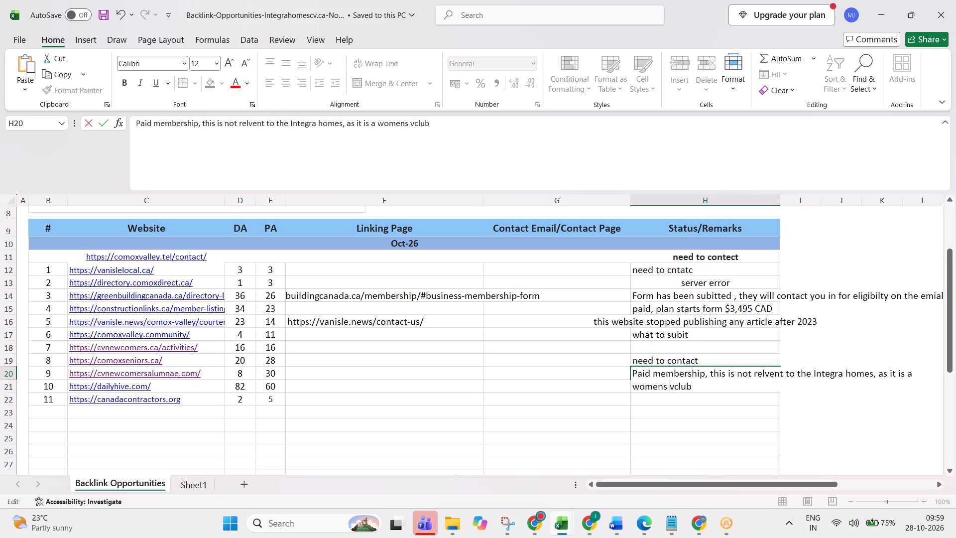
{"action": "left_click", "coordinate": [205, 386]}
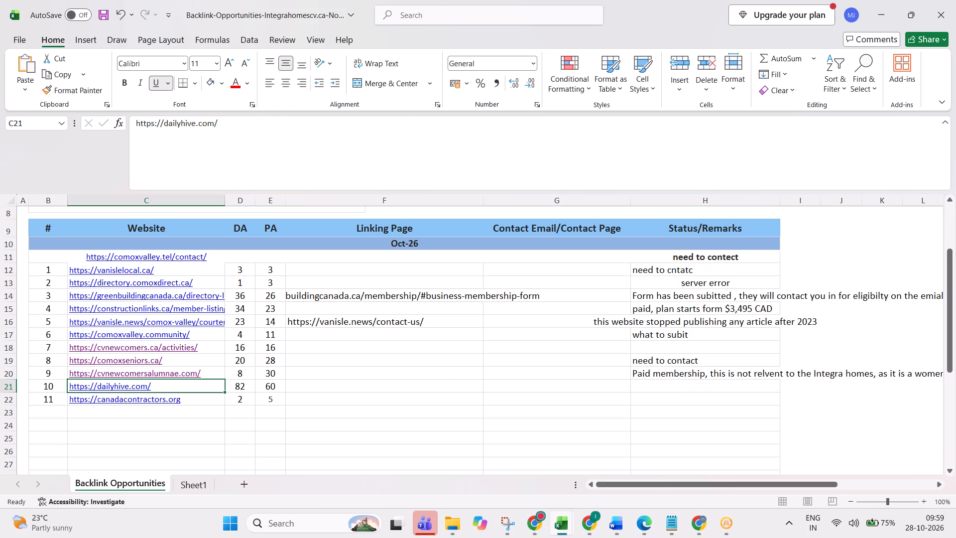
{"action": "left_click", "coordinate": [681, 375]}
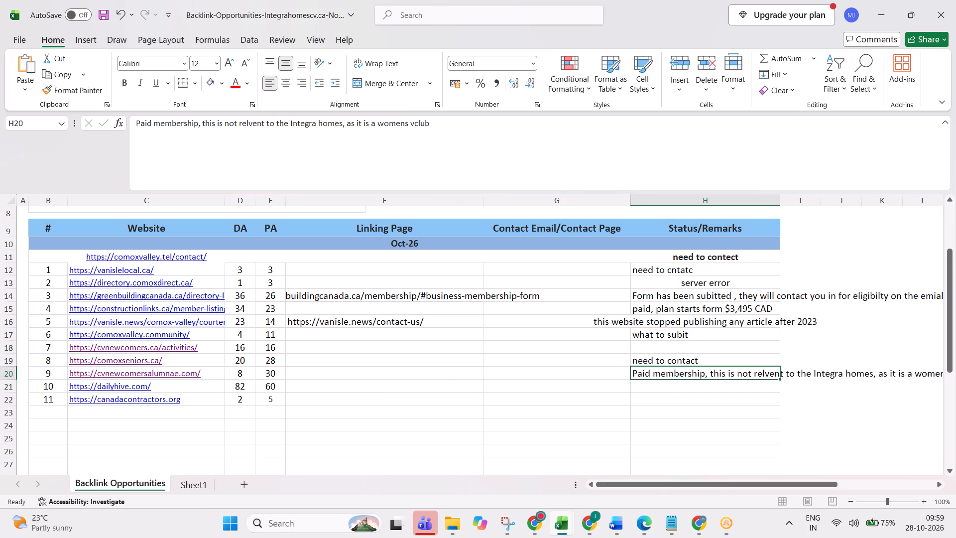
{"action": "key", "text": "ctrl+s"}
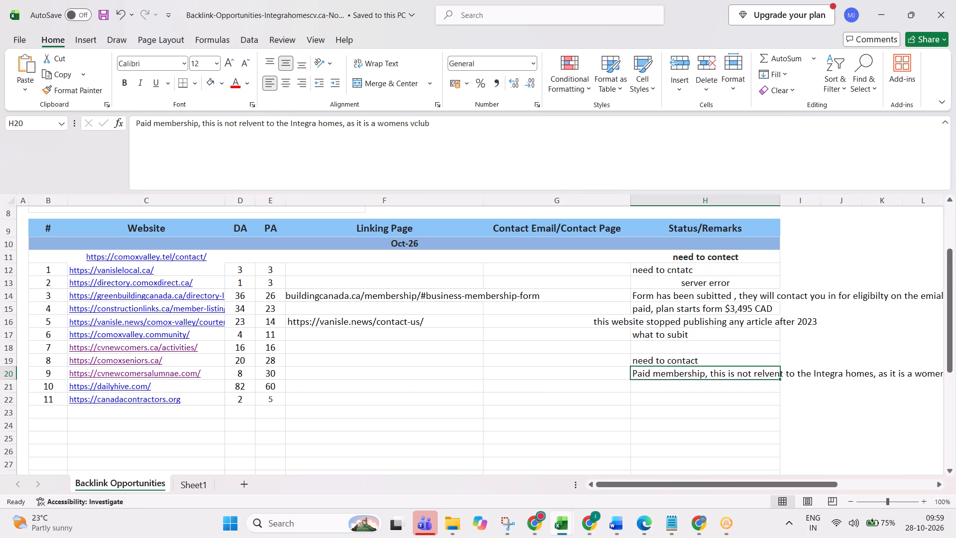
Insert "also" before "this is not relvent" in the cvnewcomersalumnae.com remark.
{"action": "double_click", "coordinate": [709, 373]}
{"action": "type", "text": "also"}
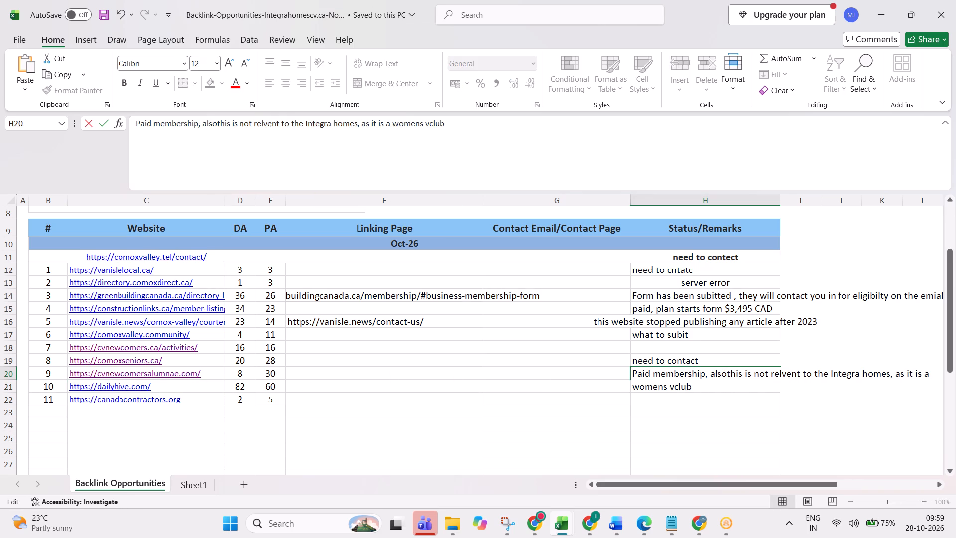
{"action": "key", "text": "space"}
{"action": "left_click", "coordinate": [349, 392]}
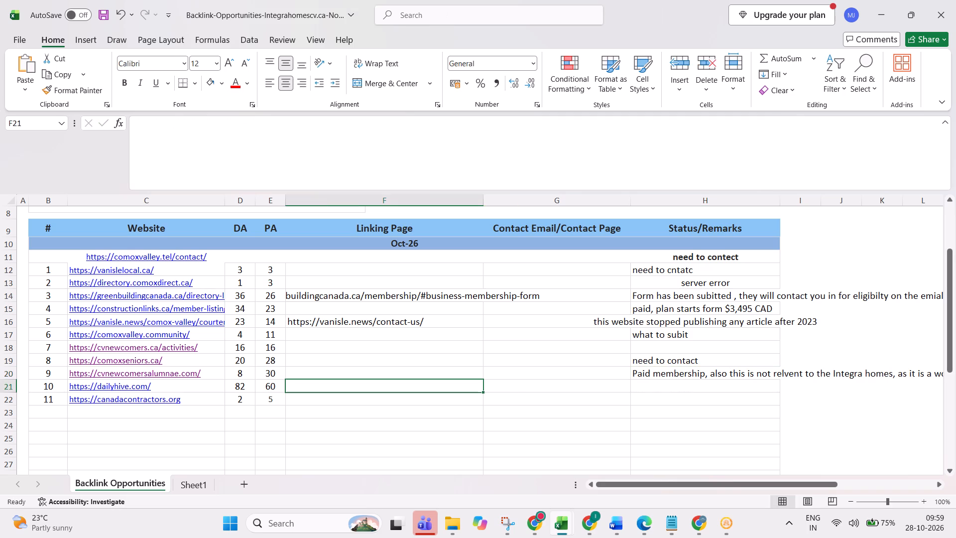
{"action": "left_click", "coordinate": [194, 391]}
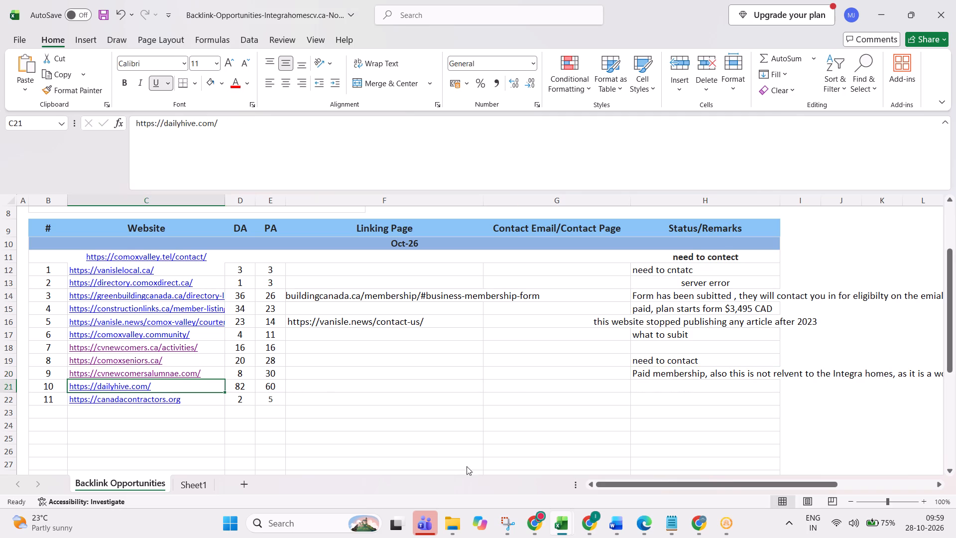
Look through the Business Profile Listing, Local Listings and Classified Listings sheets of the Off Page SEO-Linking Reports workbook.
{"action": "left_click", "coordinate": [563, 522]}
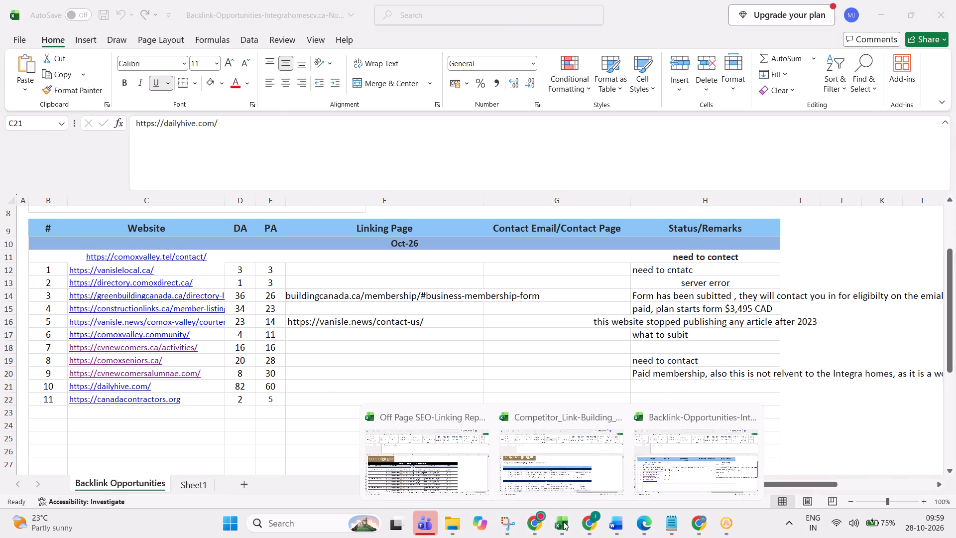
{"action": "left_click", "coordinate": [408, 466]}
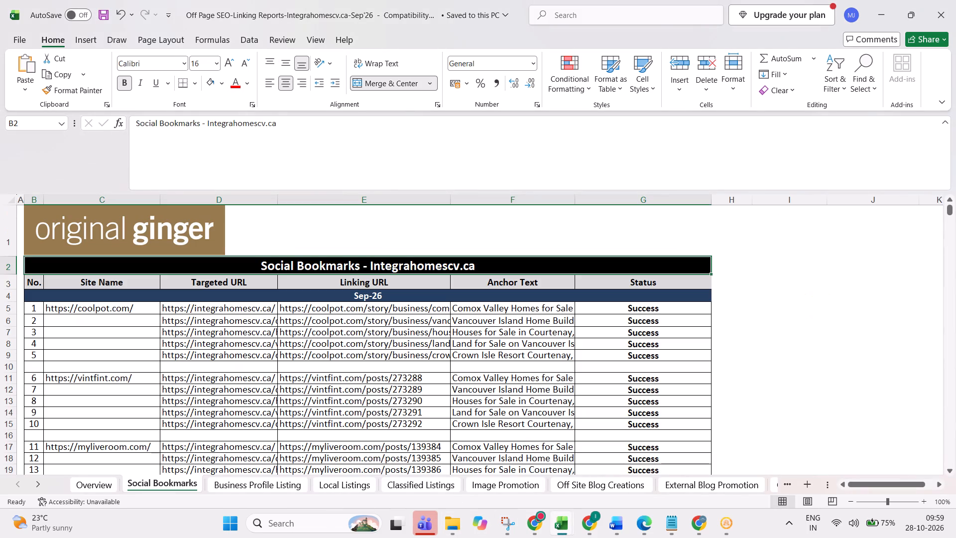
{"action": "left_click", "coordinate": [222, 483]}
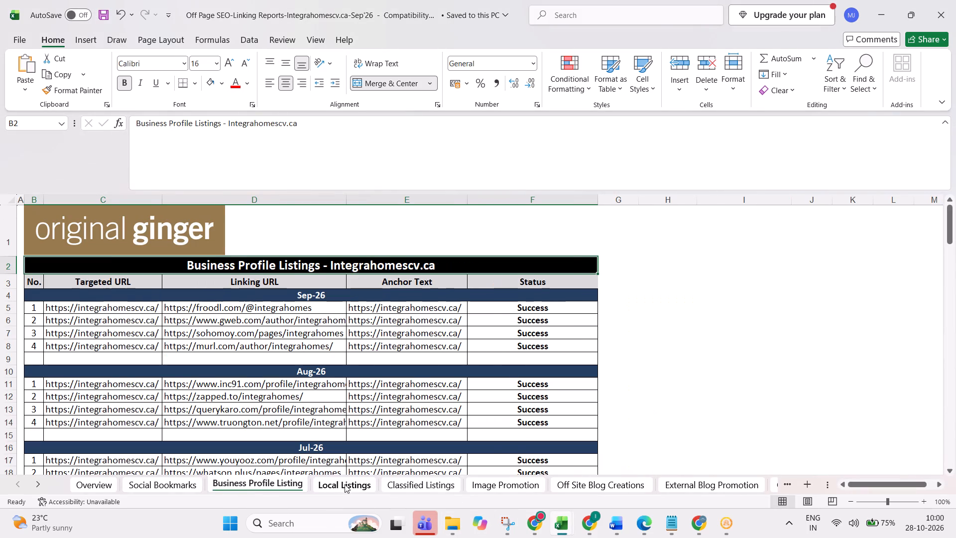
{"action": "left_click", "coordinate": [345, 484]}
{"action": "left_click", "coordinate": [433, 489]}
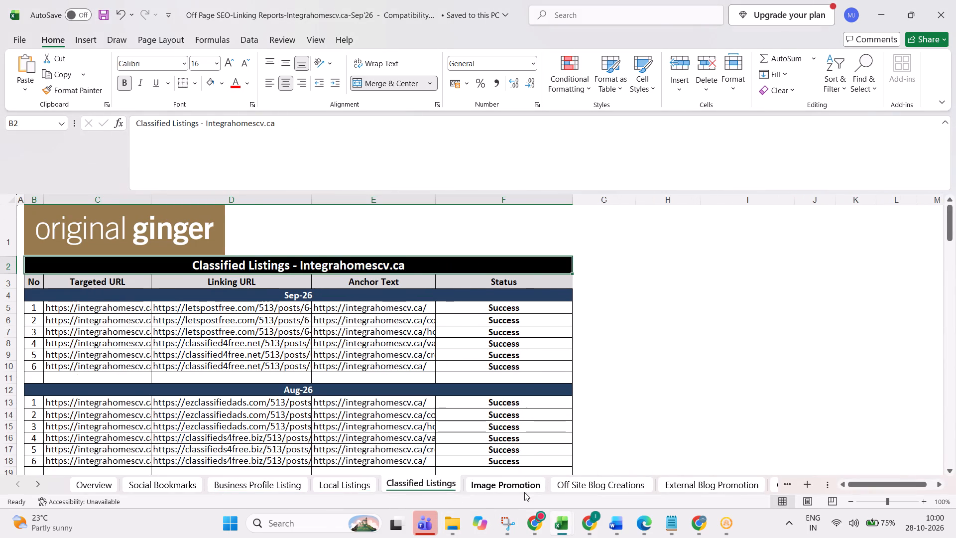
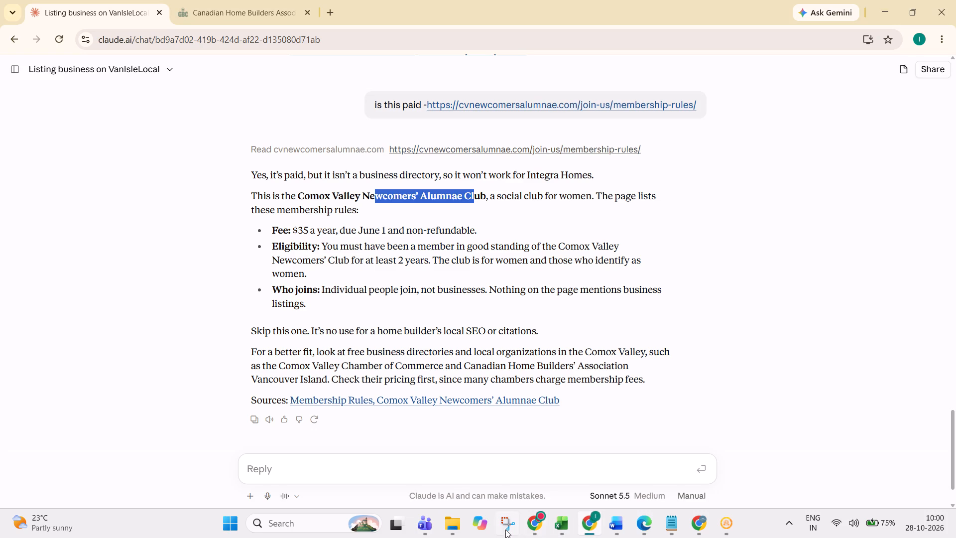
Switch to the other Chrome window and bring up the comoxvalley.community submission page to review its submission options.
{"action": "left_click", "coordinate": [542, 522]}
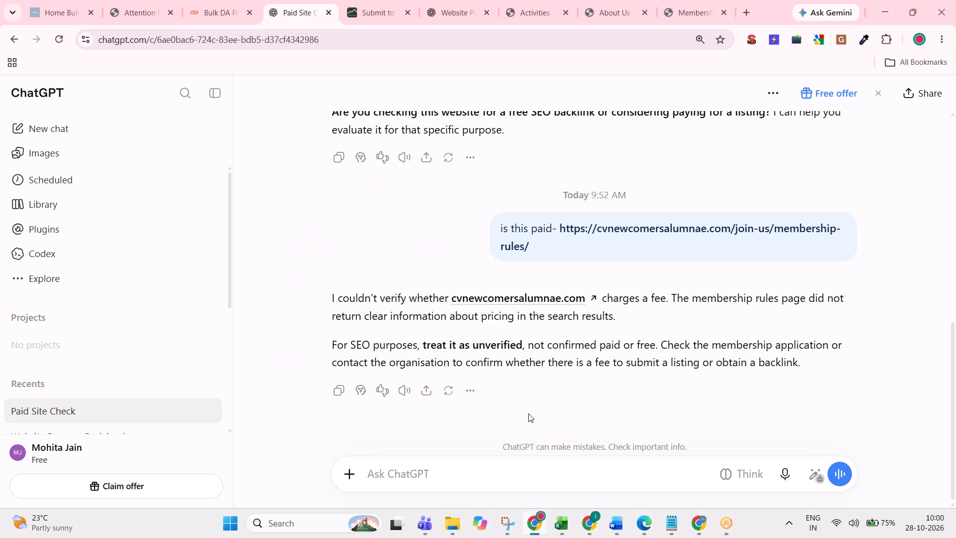
{"action": "left_click", "coordinate": [391, 0]}
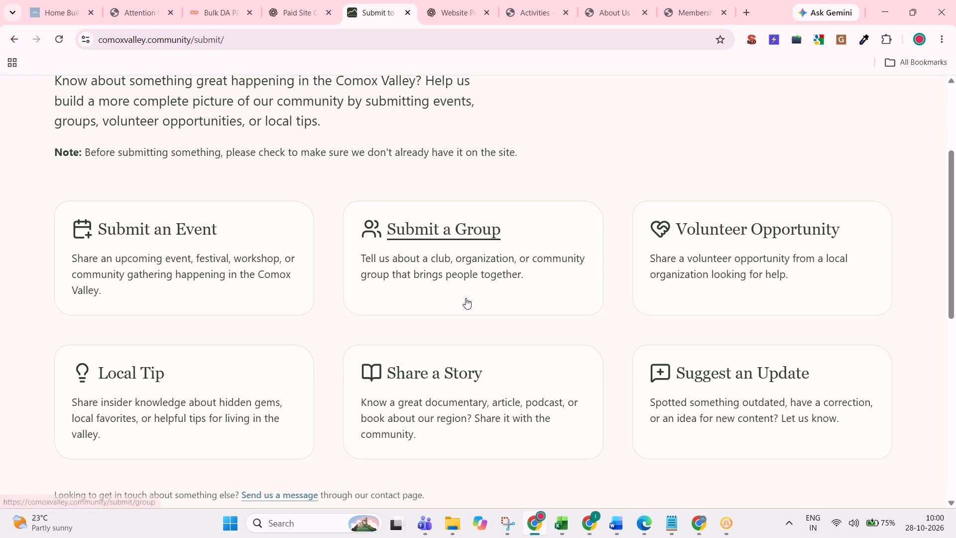
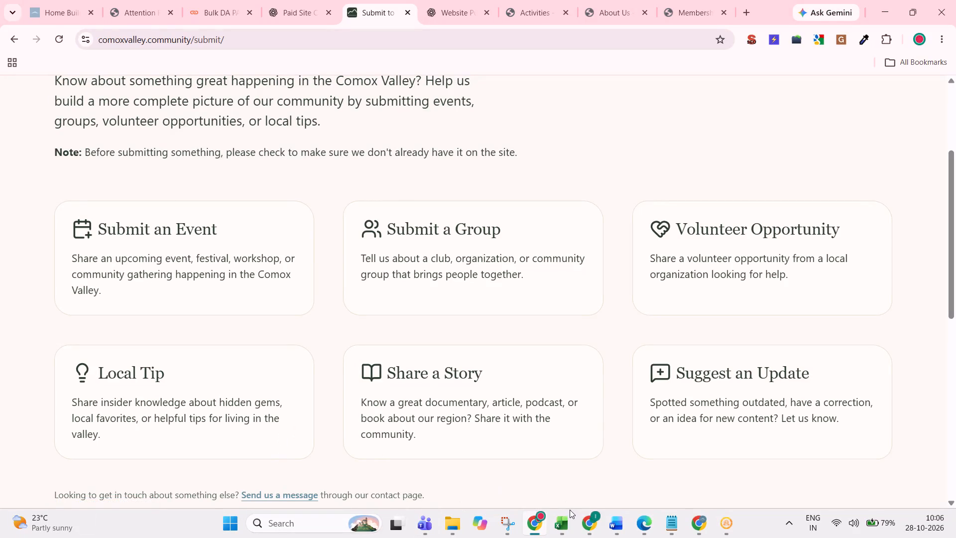
Return to the Backlink Opportunities workbook in Excel, open the dailyhive.com link from row 10 of the list, and examine the site's homepage.
{"action": "left_click", "coordinate": [566, 527]}
{"action": "left_click", "coordinate": [680, 449]}
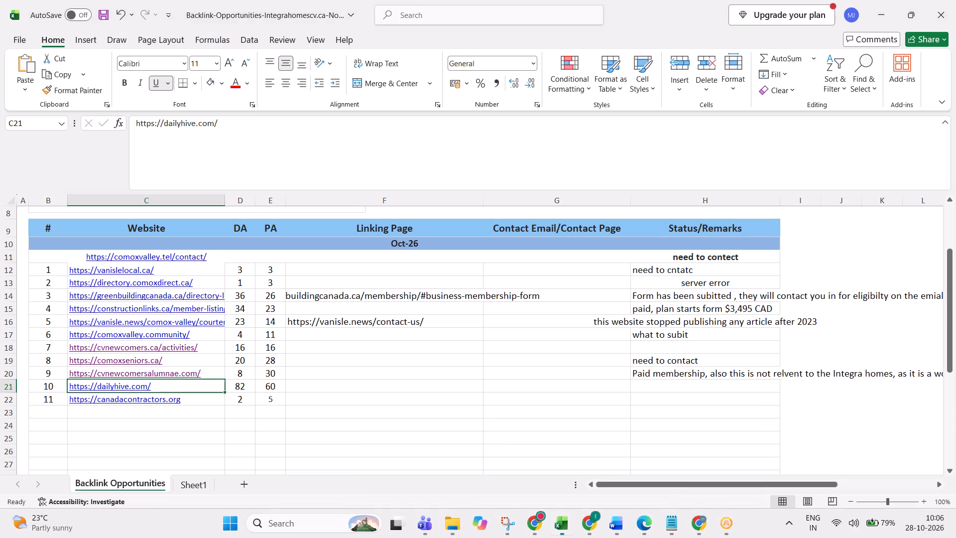
{"action": "left_click", "coordinate": [120, 385]}
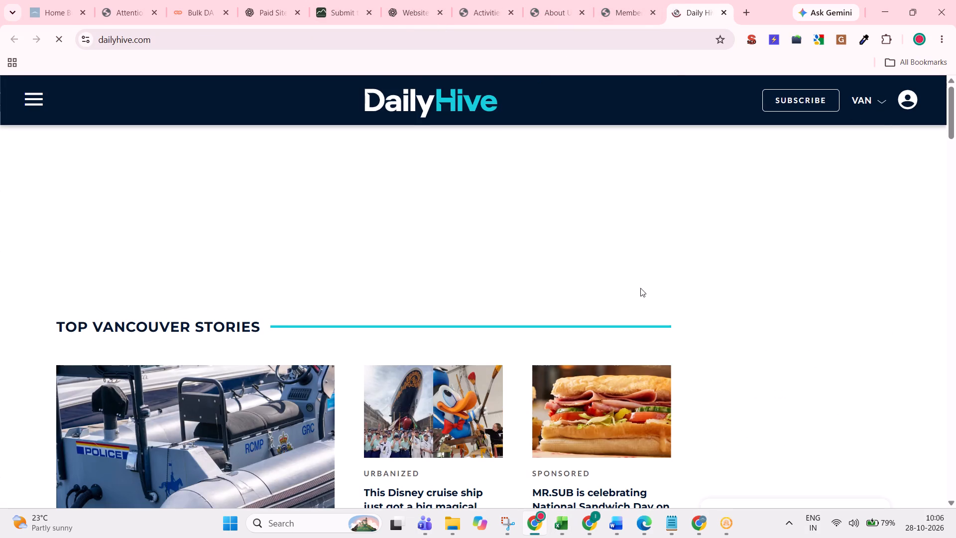
{"action": "scroll", "coordinate": [511, 363], "scroll_direction": "down", "scroll_amount": 18}
{"action": "scroll", "coordinate": [509, 366], "scroll_direction": "up", "scroll_amount": 8}
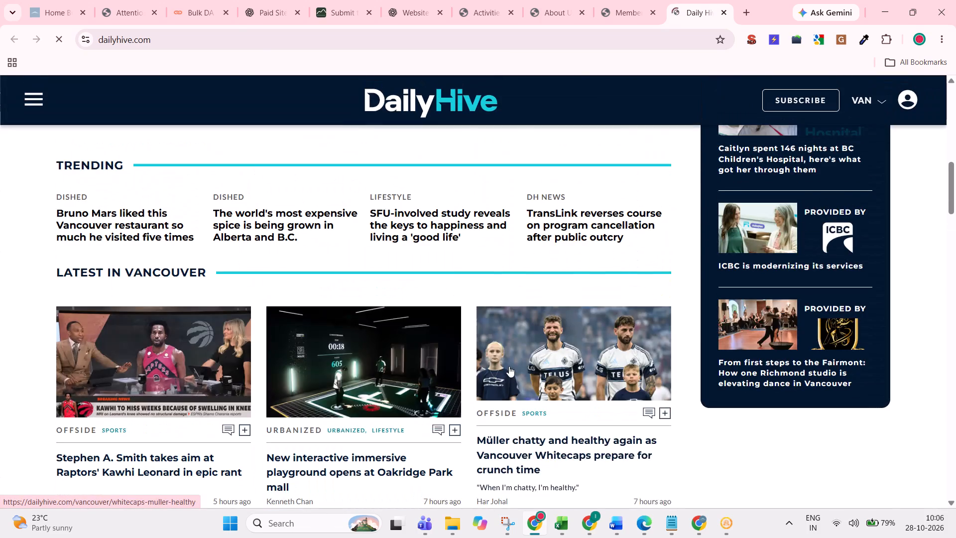
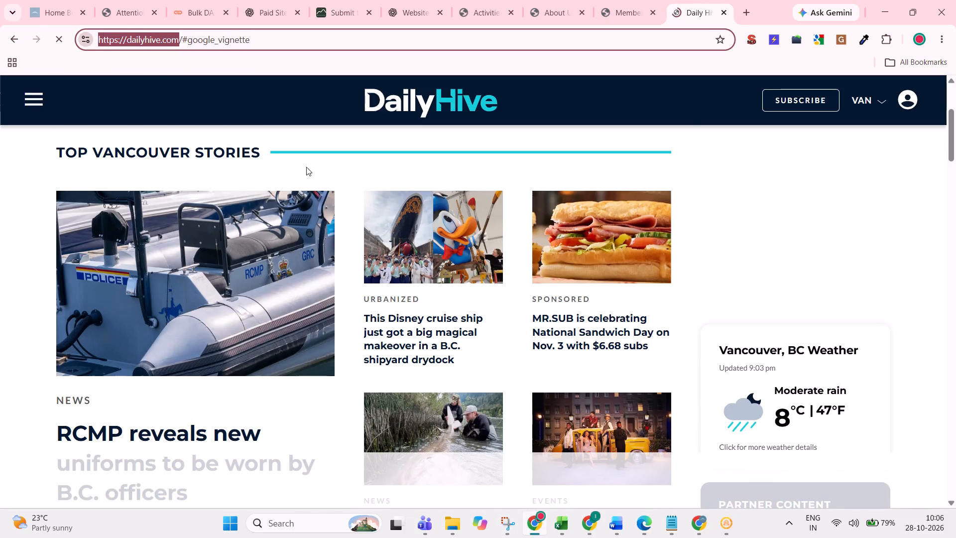
{"action": "left_click", "coordinate": [558, 525]}
{"action": "left_click", "coordinate": [549, 449]}
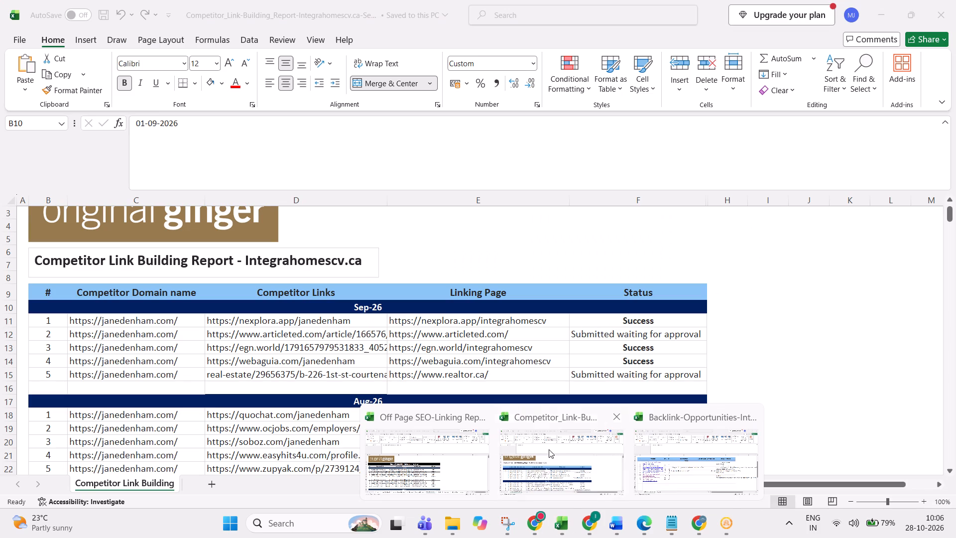
{"action": "key", "text": "ctrl+f"}
{"action": "key", "text": "ctrl+v"}
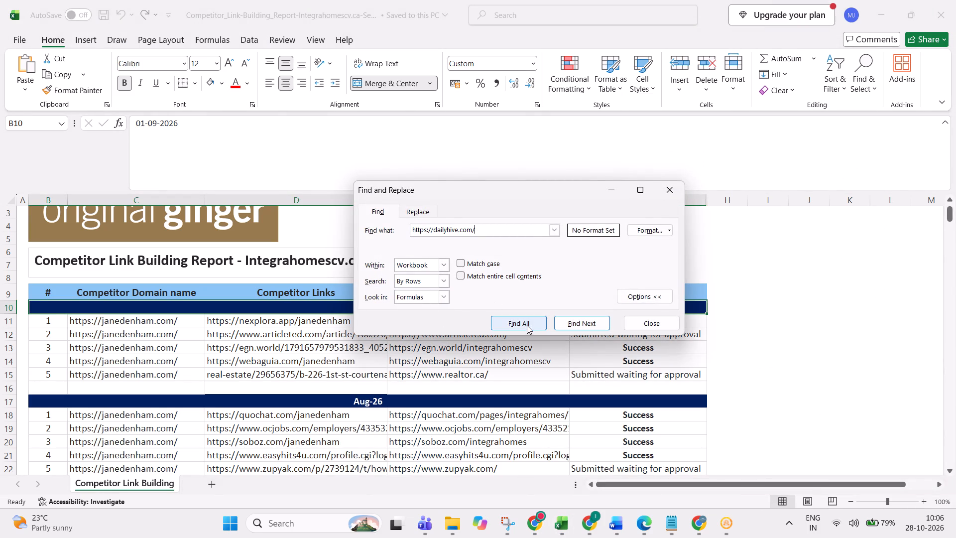
{"action": "left_click", "coordinate": [526, 327]}
{"action": "left_click", "coordinate": [607, 284]}
{"action": "left_click", "coordinate": [554, 526]}
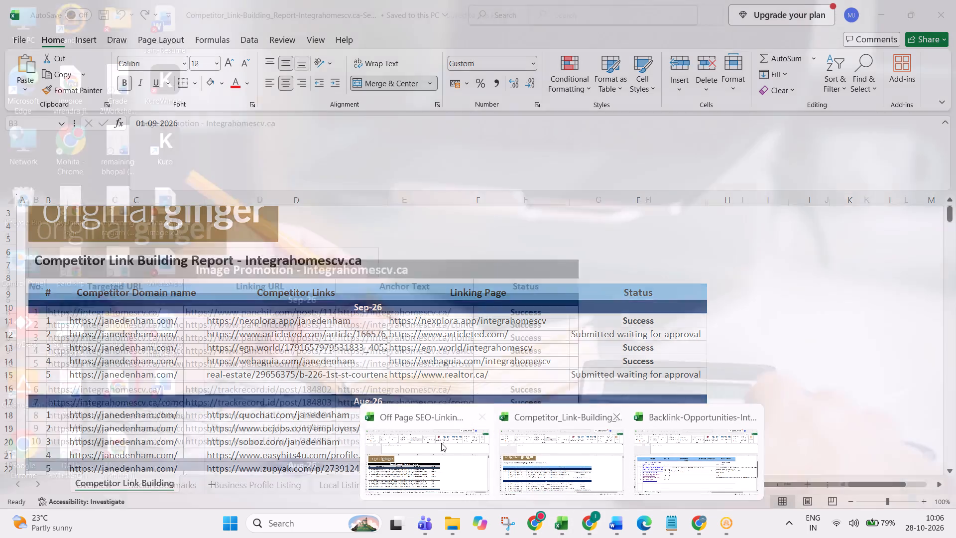
{"action": "left_click", "coordinate": [427, 443]}
{"action": "left_click", "coordinate": [609, 294]}
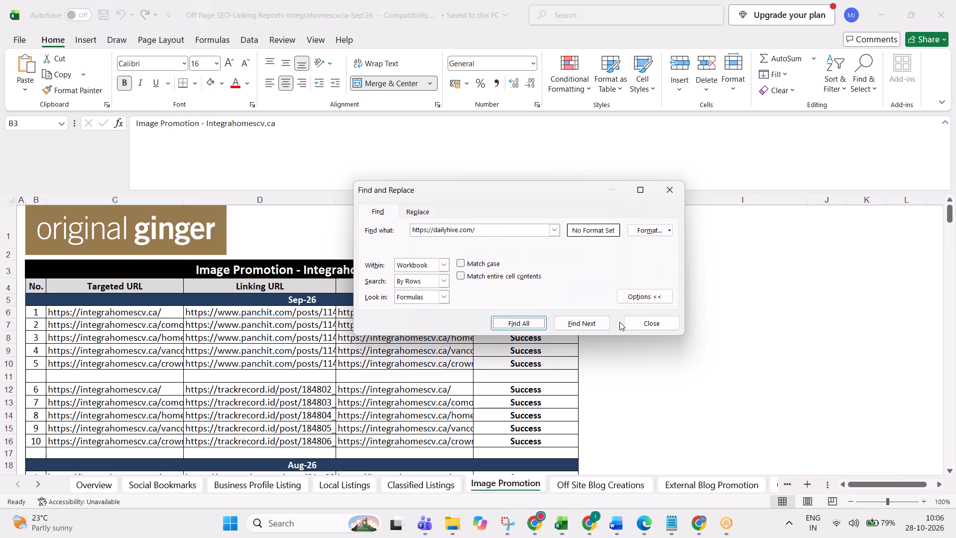
{"action": "left_click", "coordinate": [655, 323]}
{"action": "key", "text": "ctrl+f"}
{"action": "key", "text": "ctrl+v"}
{"action": "left_click", "coordinate": [510, 337]}
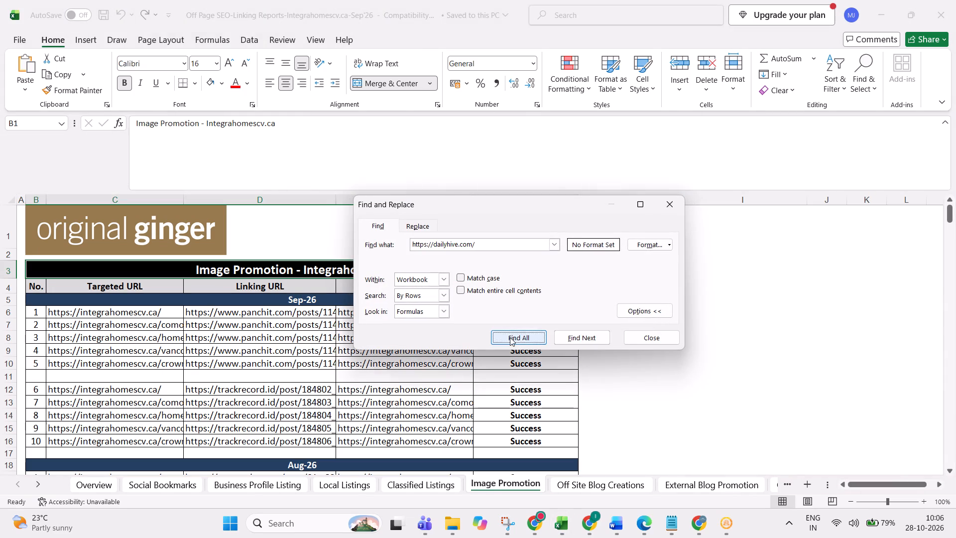
{"action": "left_click", "coordinate": [599, 309]}
{"action": "left_click", "coordinate": [670, 198]}
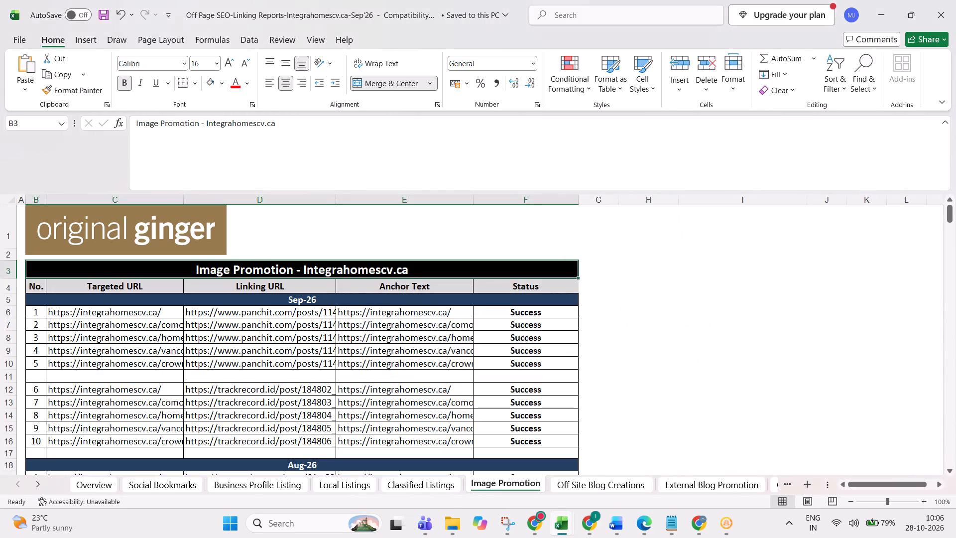
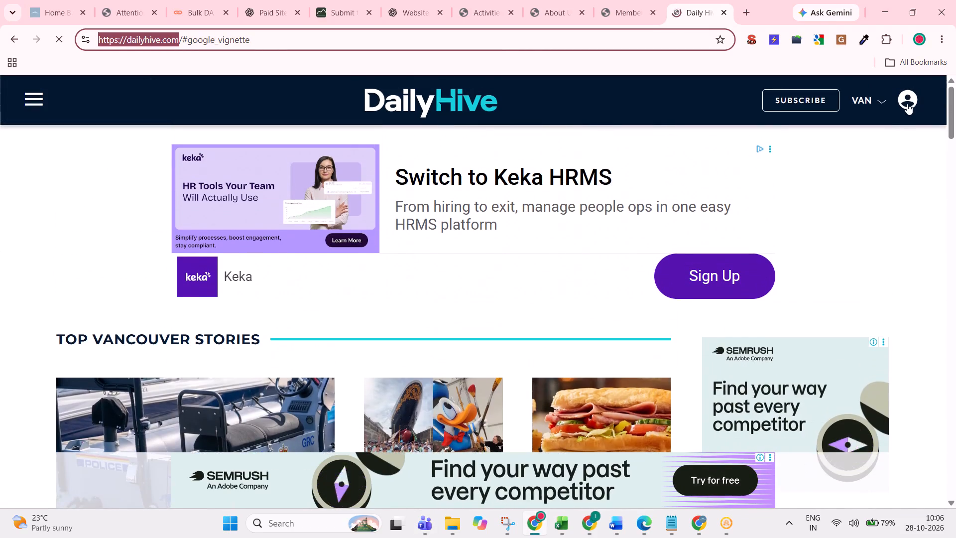
Check the Daily Hive site's city editions and account sign-in options, and close the sign-in form without logging in.
{"action": "left_click", "coordinate": [876, 100]}
{"action": "left_click", "coordinate": [886, 103]}
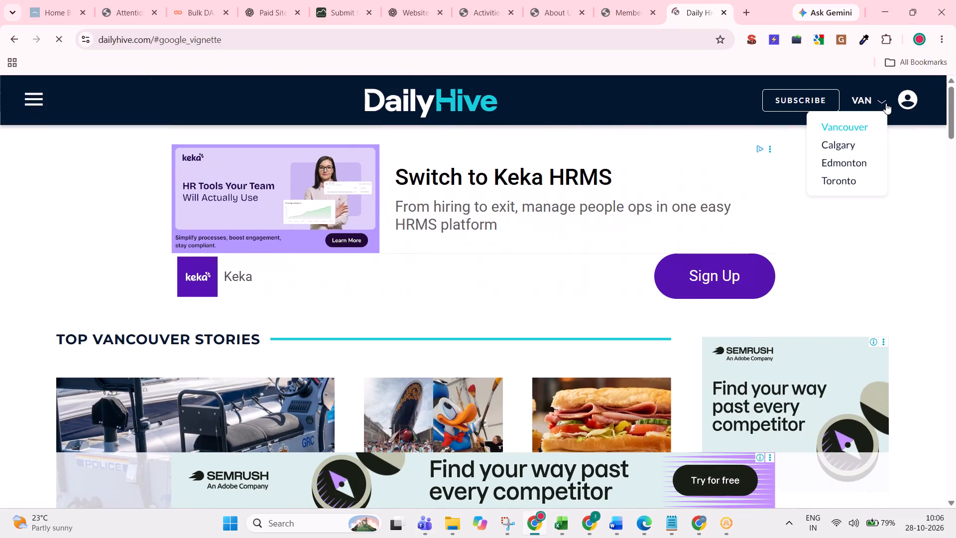
{"action": "left_click", "coordinate": [910, 101]}
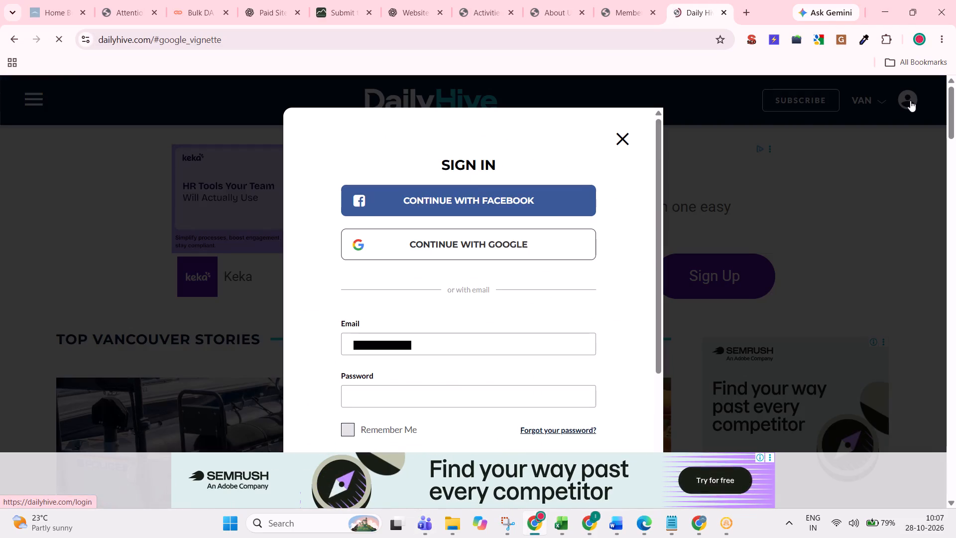
{"action": "scroll", "coordinate": [466, 332], "scroll_direction": "down", "scroll_amount": 2}
{"action": "scroll", "coordinate": [466, 333], "scroll_direction": "up", "scroll_amount": 2}
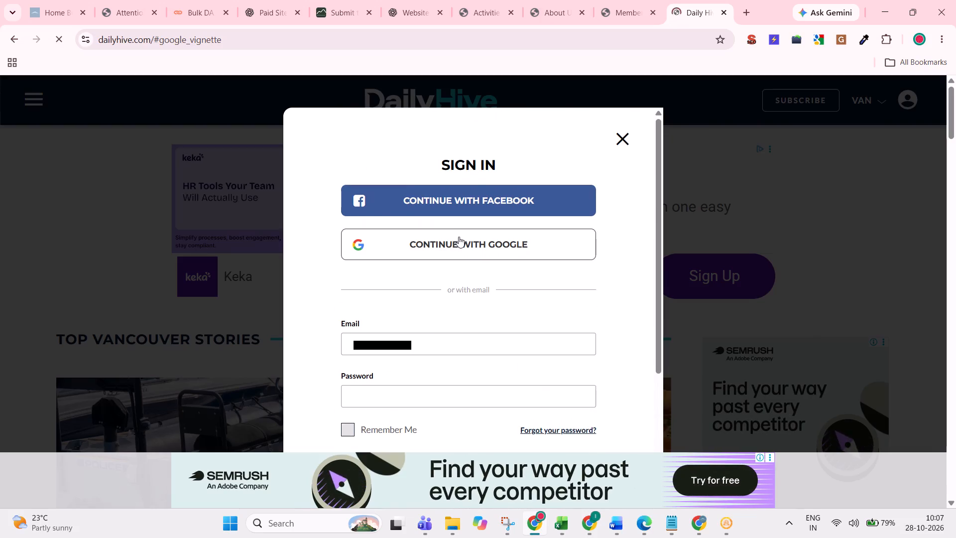
{"action": "left_click", "coordinate": [624, 136]}
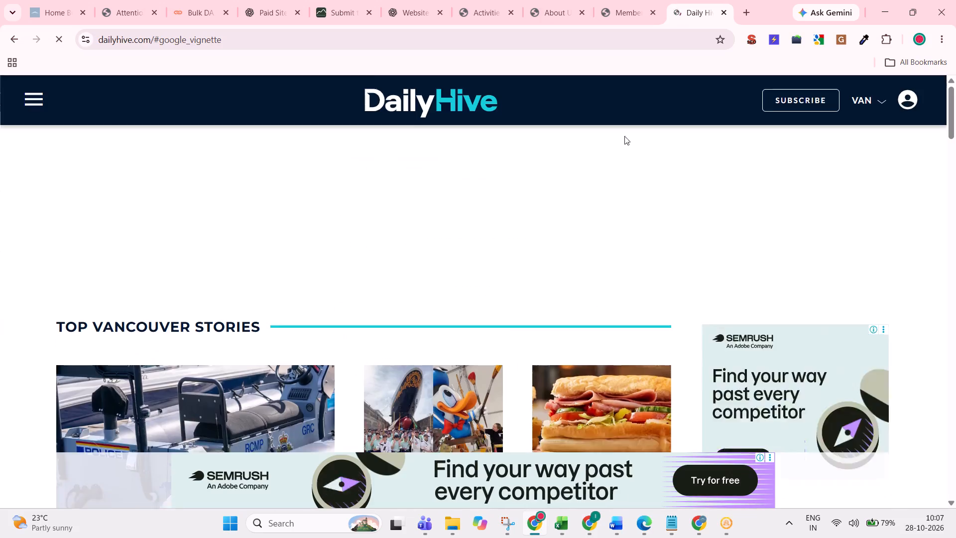
Look through the Daily Hive homepage and its footer links for a listing, contact or content submission option.
{"action": "scroll", "coordinate": [204, 355], "scroll_direction": "down", "scroll_amount": 14}
{"action": "scroll", "coordinate": [225, 378], "scroll_direction": "down", "scroll_amount": 9}
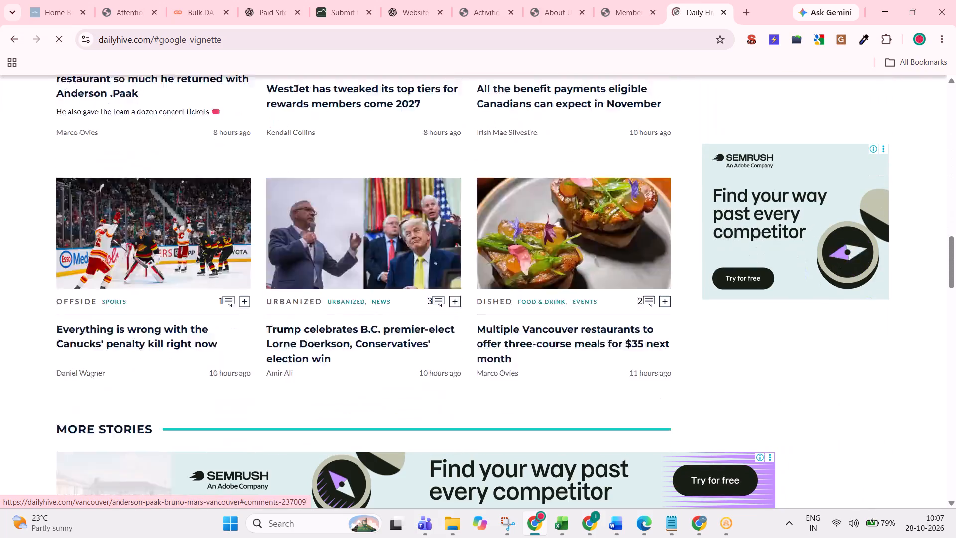
{"action": "scroll", "coordinate": [227, 380], "scroll_direction": "down", "scroll_amount": 12}
{"action": "scroll", "coordinate": [231, 387], "scroll_direction": "up", "scroll_amount": 1}
{"action": "scroll", "coordinate": [231, 387], "scroll_direction": "down", "scroll_amount": 14}
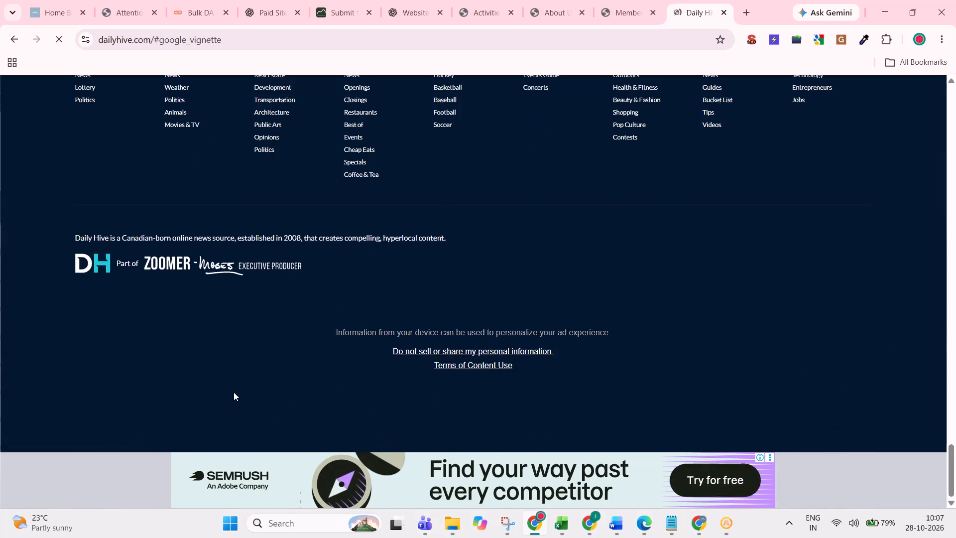
{"action": "scroll", "coordinate": [234, 392], "scroll_direction": "up", "scroll_amount": 1}
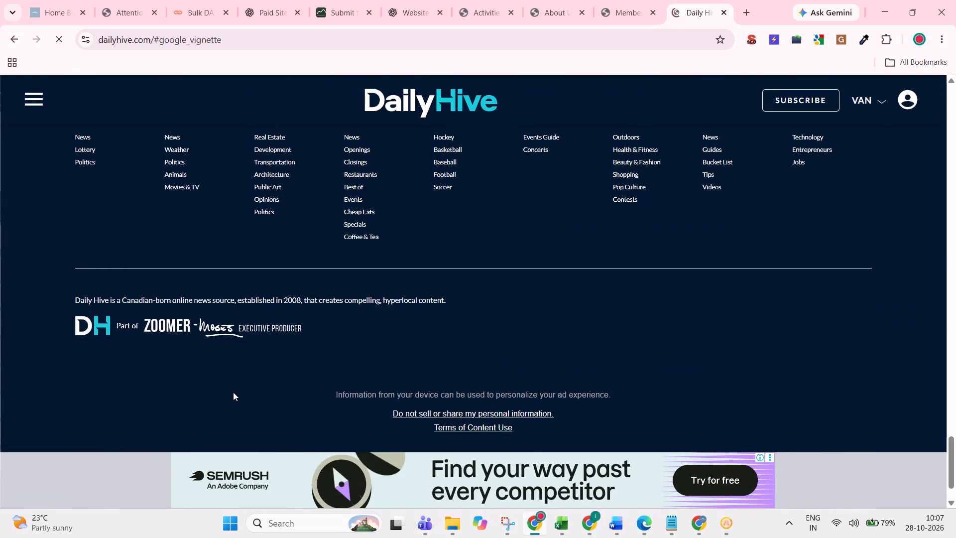
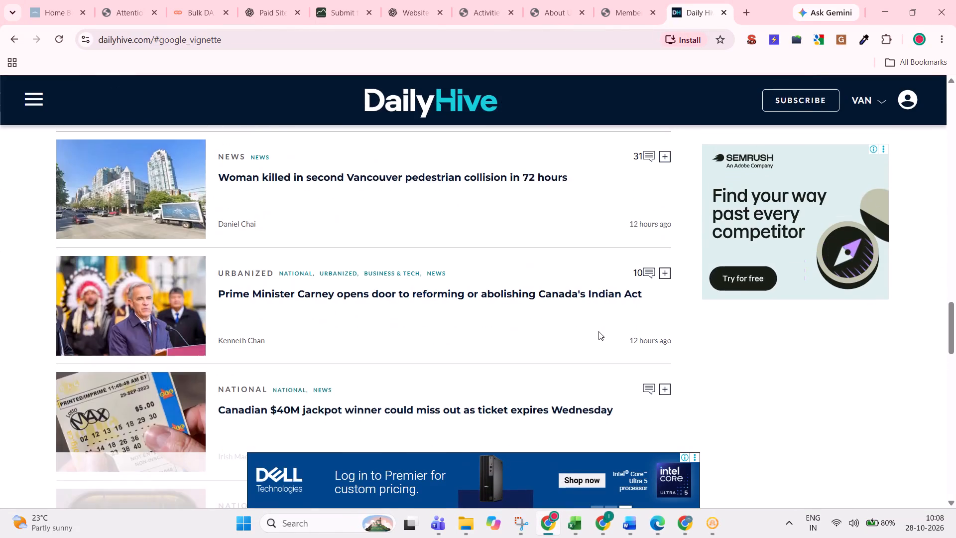
Open Daily Hive's Advertise page from the footer, review the fields its inquiry form asks for, and return to the homepage.
{"action": "scroll", "coordinate": [598, 331], "scroll_direction": "up", "scroll_amount": 7}
{"action": "scroll", "coordinate": [590, 325], "scroll_direction": "down", "scroll_amount": 1}
{"action": "scroll", "coordinate": [590, 325], "scroll_direction": "up", "scroll_amount": 20}
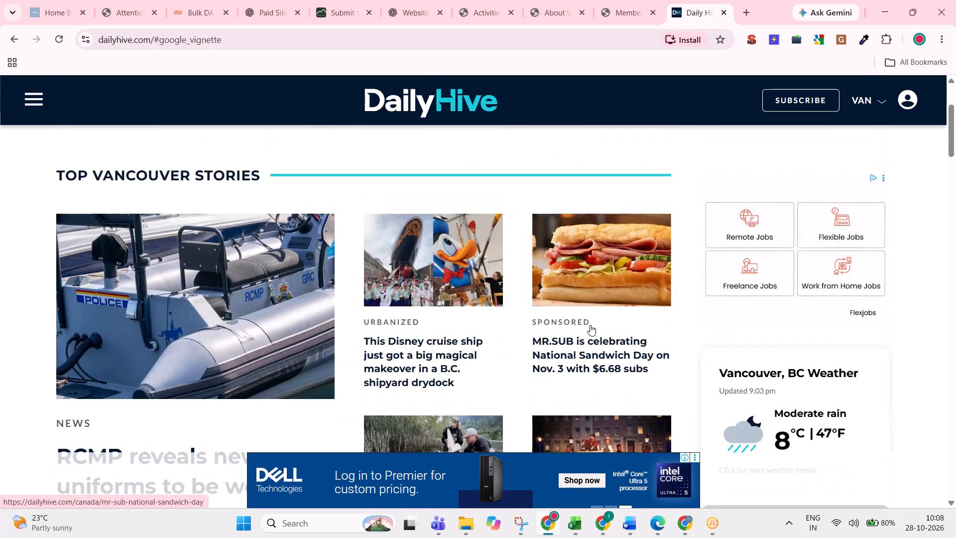
{"action": "scroll", "coordinate": [590, 325], "scroll_direction": "up", "scroll_amount": 7}
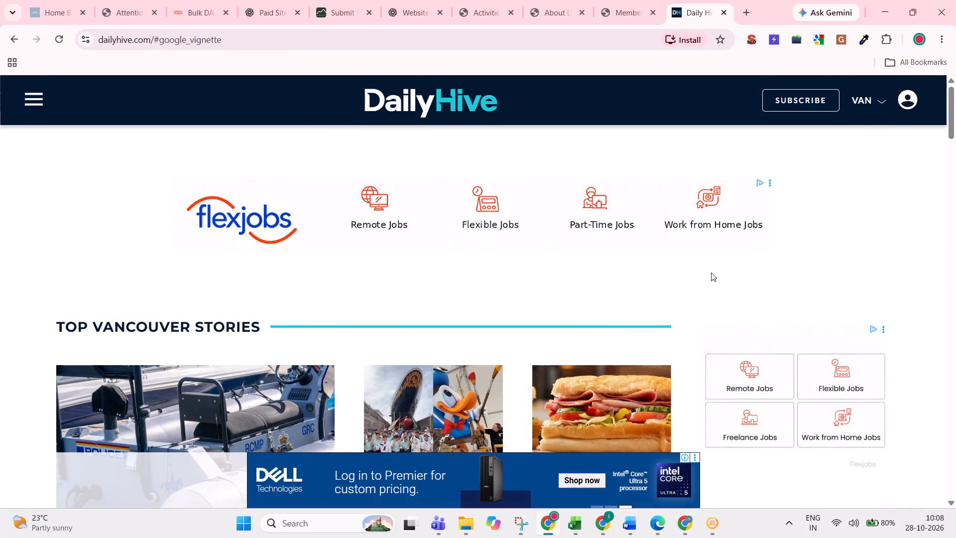
{"action": "scroll", "coordinate": [711, 272], "scroll_direction": "down", "scroll_amount": 20}
{"action": "scroll", "coordinate": [711, 272], "scroll_direction": "down", "scroll_amount": 13}
{"action": "scroll", "coordinate": [701, 286], "scroll_direction": "down", "scroll_amount": 14}
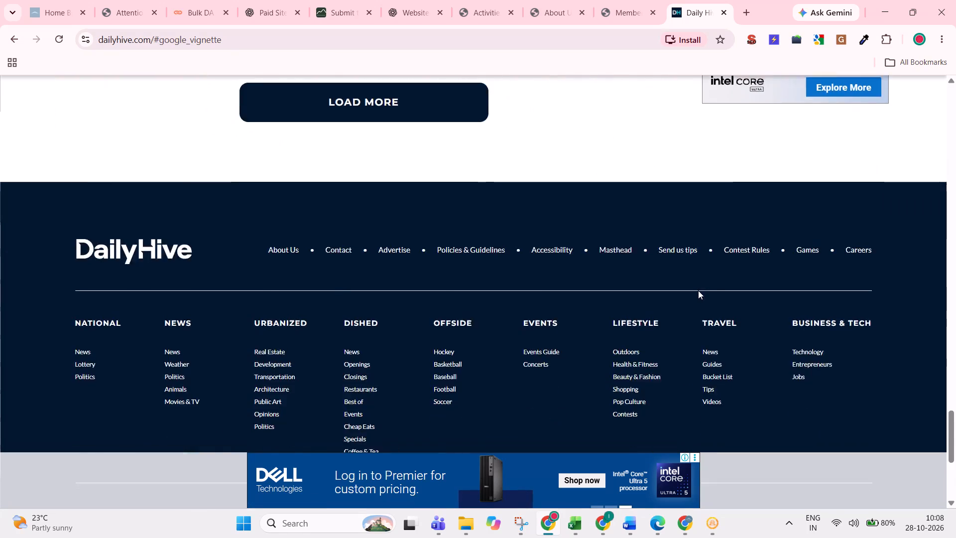
{"action": "scroll", "coordinate": [698, 290], "scroll_direction": "up", "scroll_amount": 3}
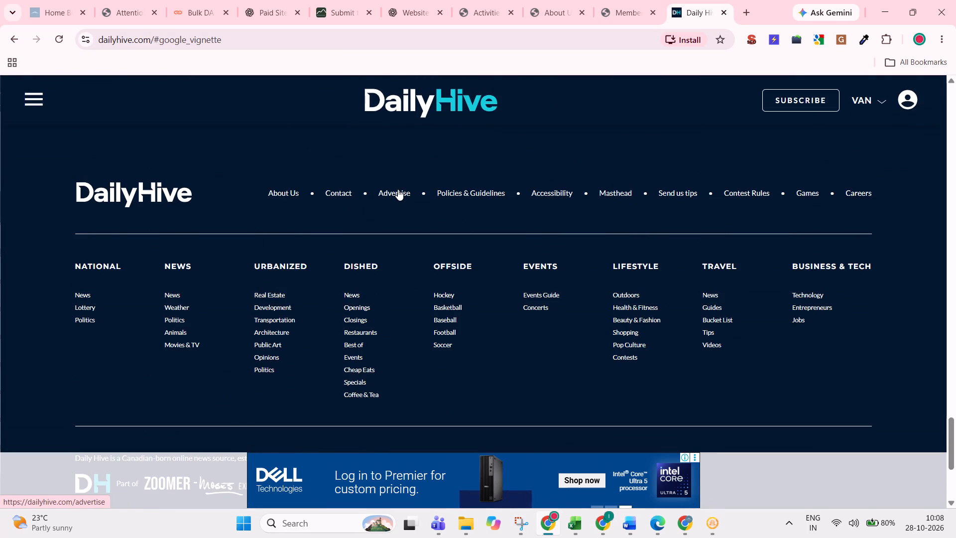
{"action": "left_click", "coordinate": [398, 189]}
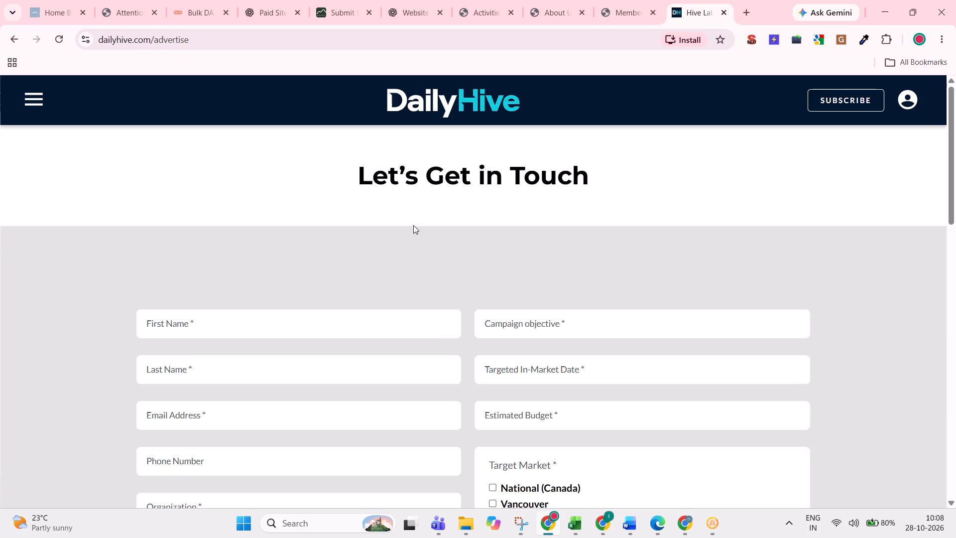
{"action": "scroll", "coordinate": [413, 225], "scroll_direction": "down", "scroll_amount": 5}
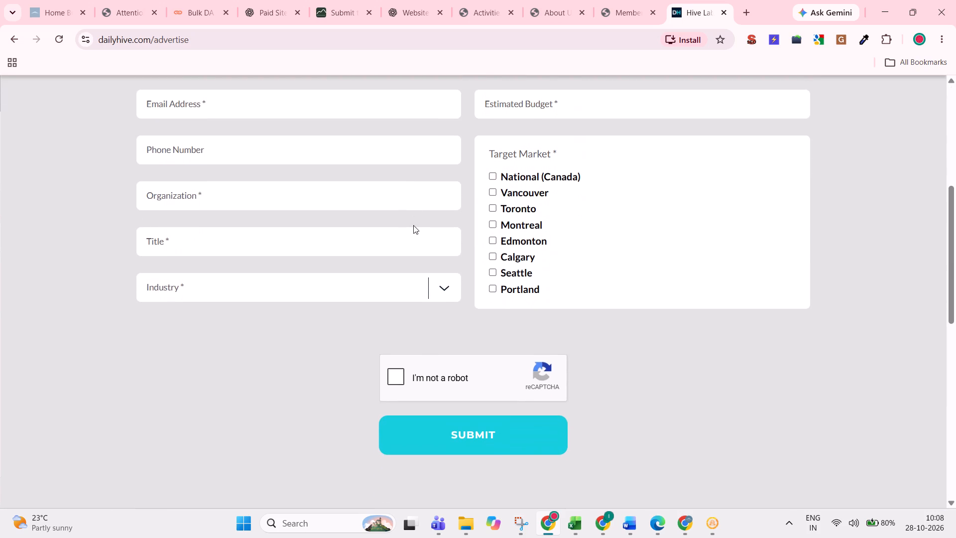
{"action": "scroll", "coordinate": [413, 225], "scroll_direction": "up", "scroll_amount": 6}
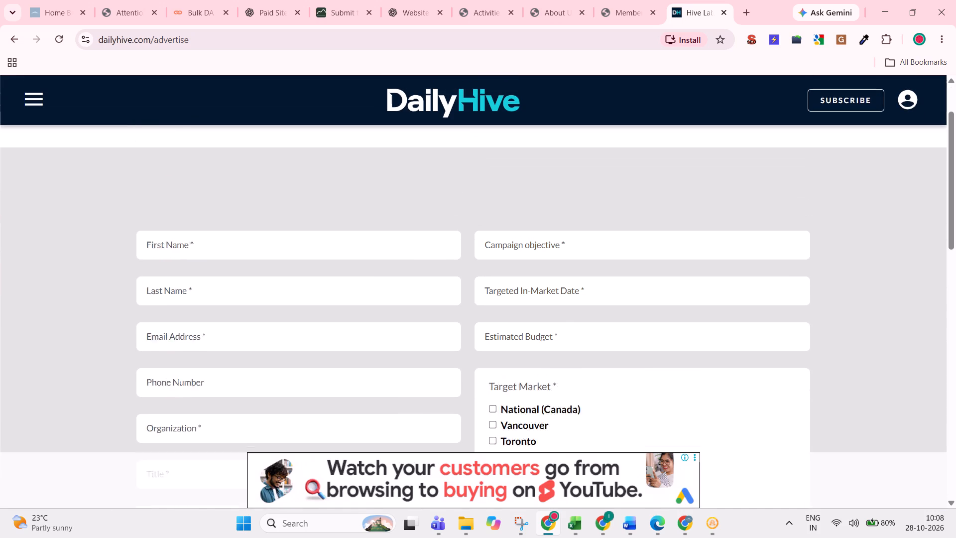
{"action": "scroll", "coordinate": [422, 231], "scroll_direction": "down", "scroll_amount": 1}
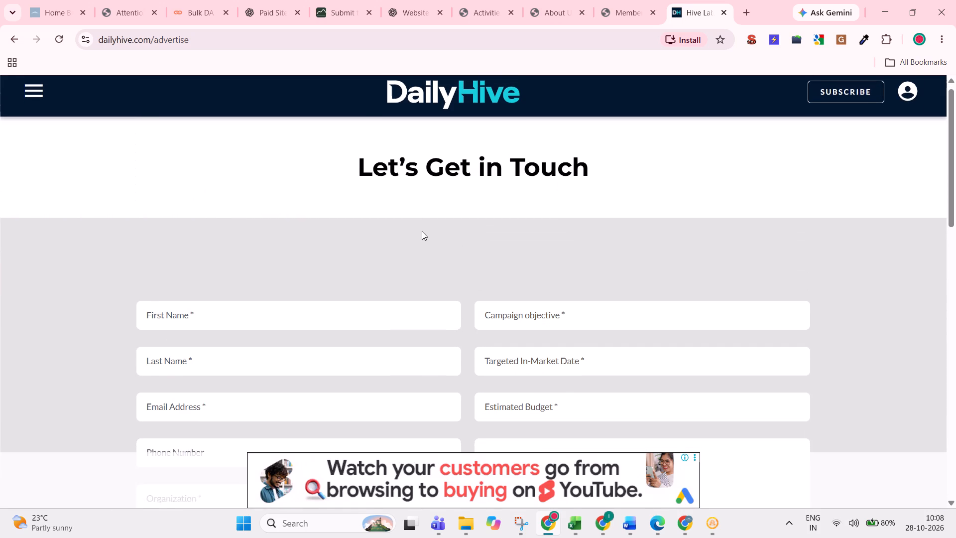
{"action": "scroll", "coordinate": [422, 231], "scroll_direction": "down", "scroll_amount": 1}
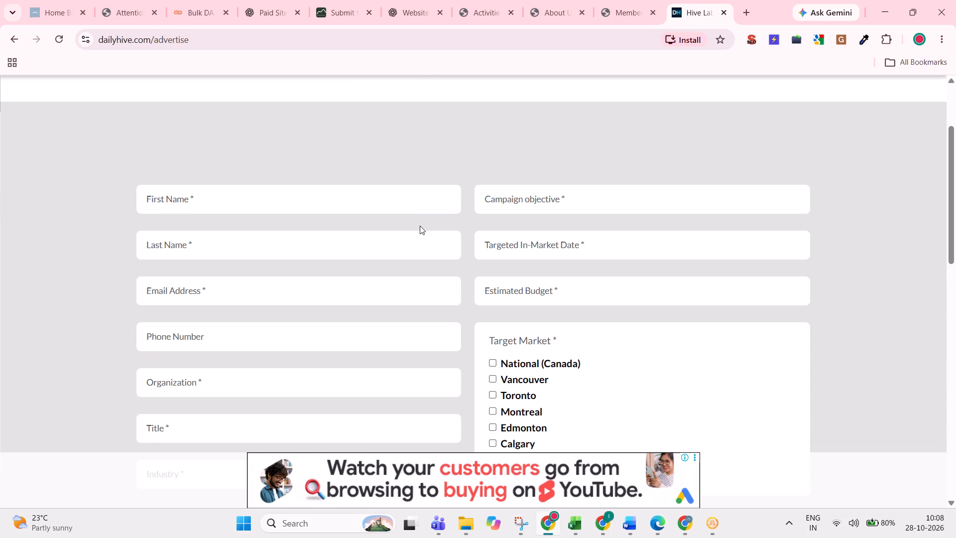
{"action": "scroll", "coordinate": [420, 226], "scroll_direction": "down", "scroll_amount": 2}
{"action": "scroll", "coordinate": [35, 218], "scroll_direction": "up", "scroll_amount": 7}
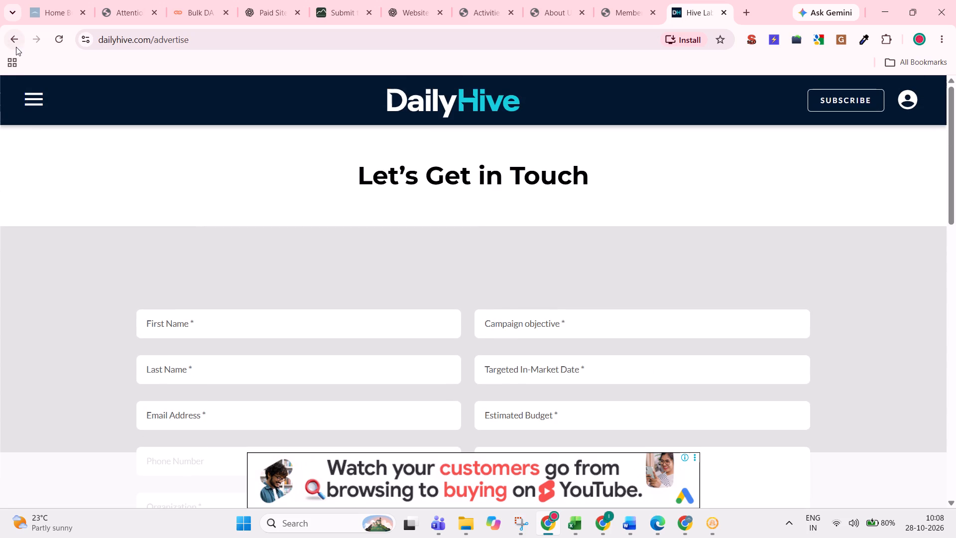
{"action": "left_click", "coordinate": [14, 37]}
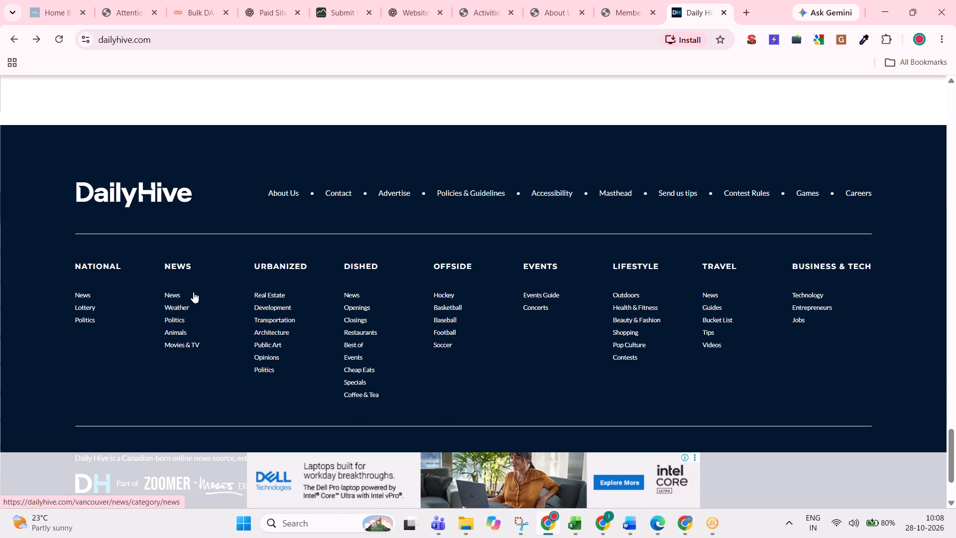
Open the Real Estate category under Urbanized and look through its Vancouver stories and partner content for a submission opportunity.
{"action": "left_click", "coordinate": [279, 293]}
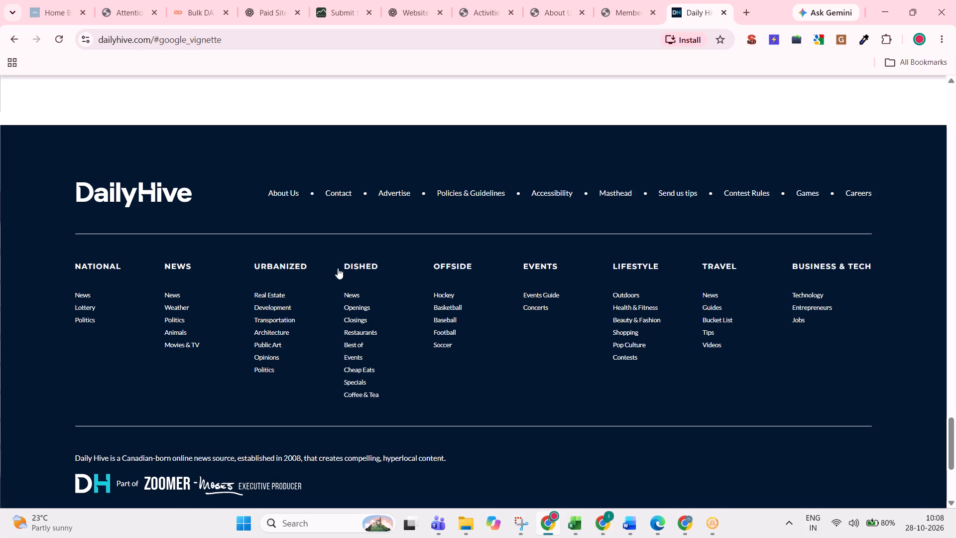
{"action": "left_click", "coordinate": [273, 294]}
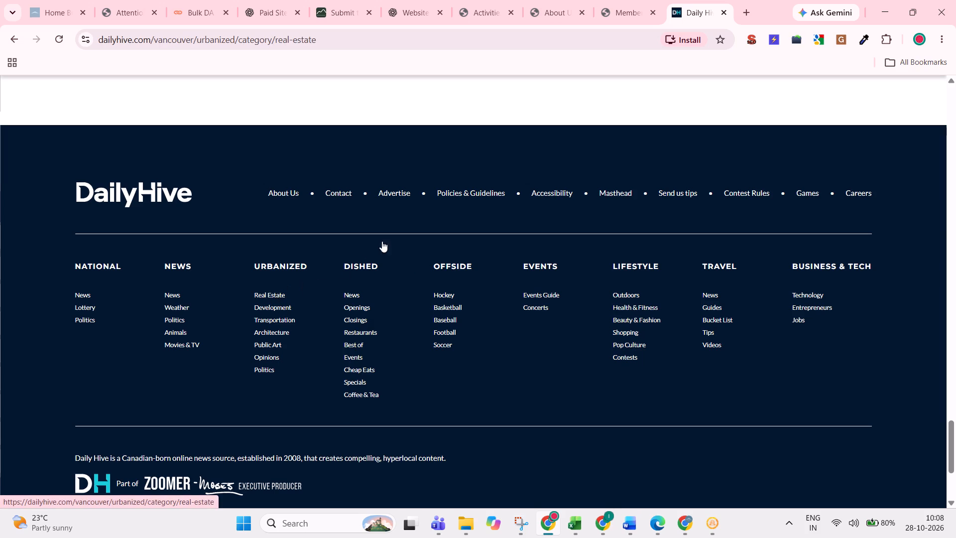
{"action": "scroll", "coordinate": [382, 240], "scroll_direction": "up", "scroll_amount": 12}
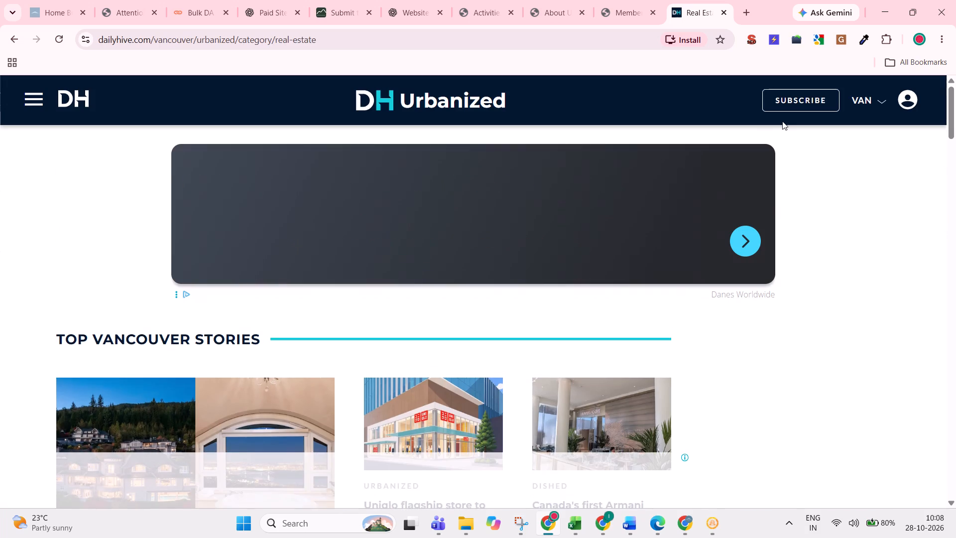
{"action": "scroll", "coordinate": [7, 293], "scroll_direction": "down", "scroll_amount": 3}
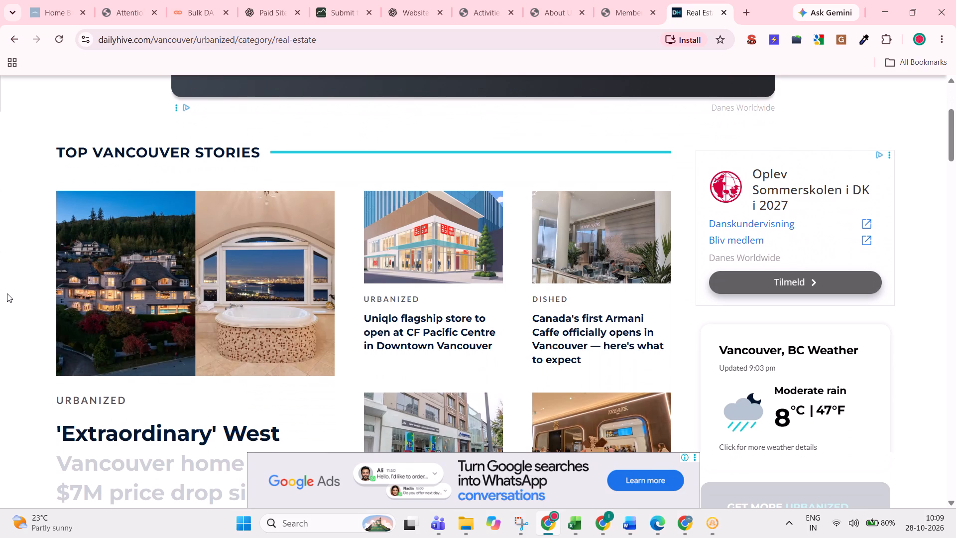
{"action": "scroll", "coordinate": [7, 293], "scroll_direction": "down", "scroll_amount": 3}
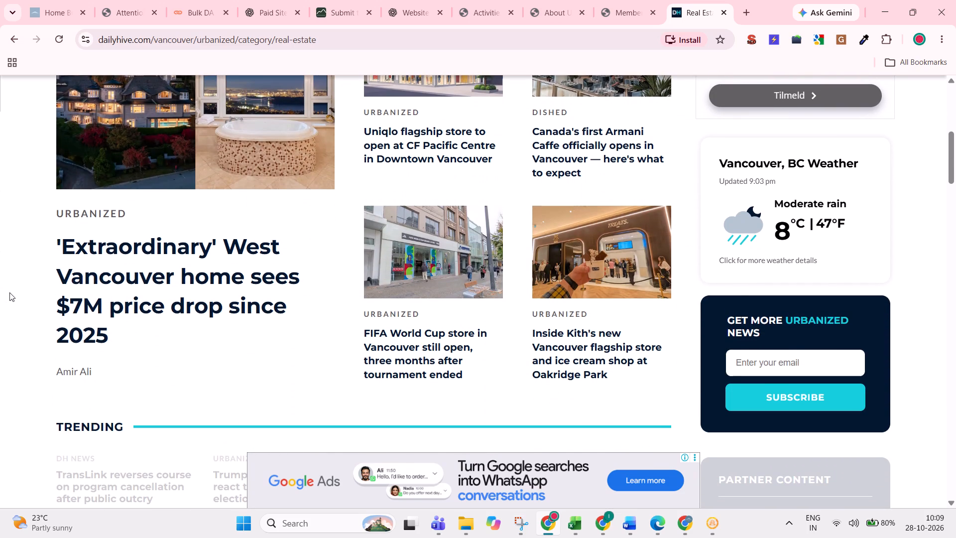
{"action": "scroll", "coordinate": [9, 292], "scroll_direction": "up", "scroll_amount": 5}
{"action": "scroll", "coordinate": [9, 292], "scroll_direction": "down", "scroll_amount": 10}
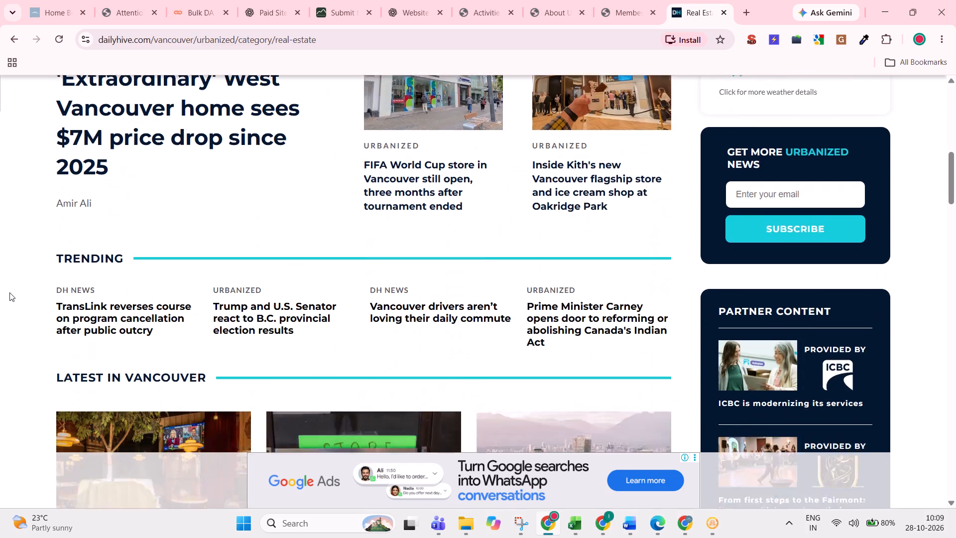
{"action": "scroll", "coordinate": [9, 292], "scroll_direction": "down", "scroll_amount": 15}
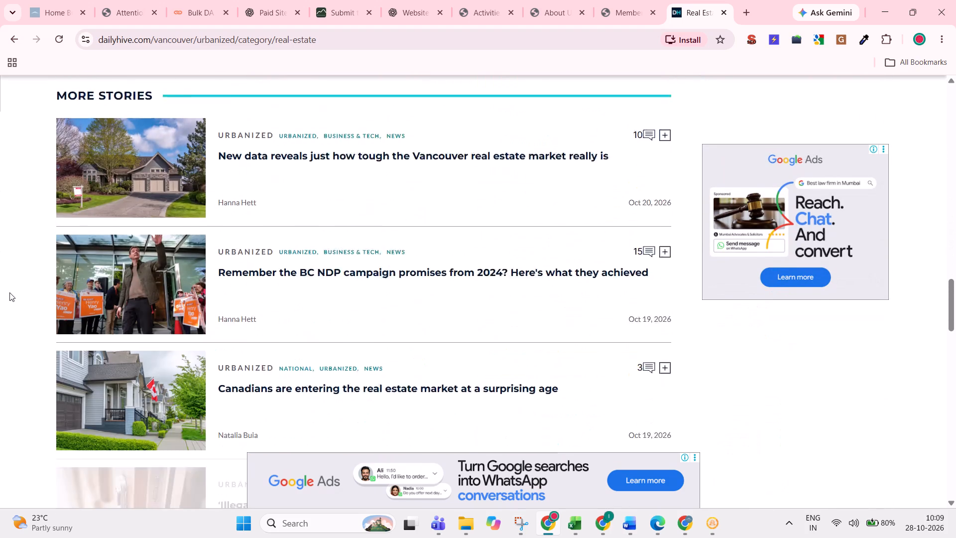
{"action": "scroll", "coordinate": [9, 293], "scroll_direction": "up", "scroll_amount": 11}
{"action": "scroll", "coordinate": [9, 293], "scroll_direction": "down", "scroll_amount": 1}
{"action": "scroll", "coordinate": [9, 293], "scroll_direction": "up", "scroll_amount": 4}
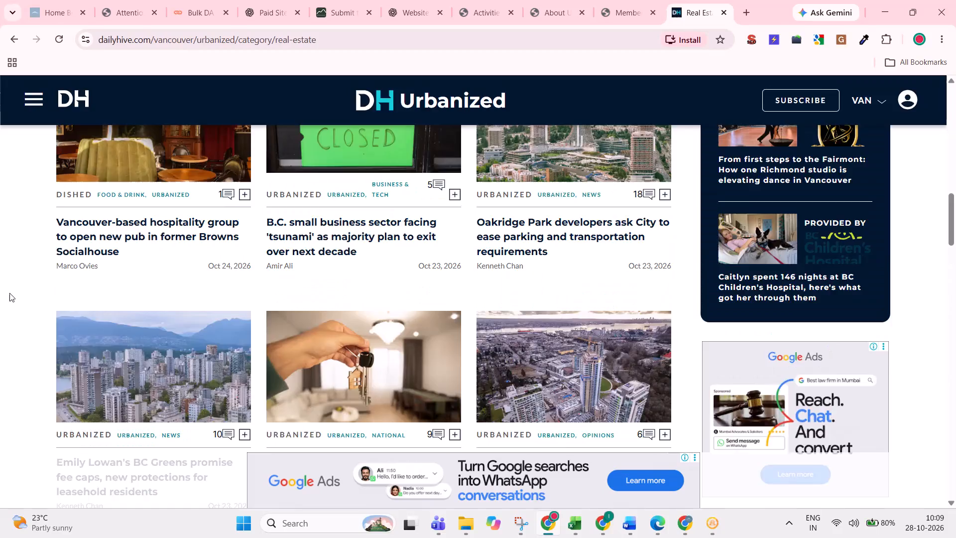
{"action": "scroll", "coordinate": [9, 293], "scroll_direction": "up", "scroll_amount": 18}
{"action": "scroll", "coordinate": [1, 291], "scroll_direction": "down", "scroll_amount": 1}
{"action": "scroll", "coordinate": [1, 291], "scroll_direction": "up", "scroll_amount": 1}
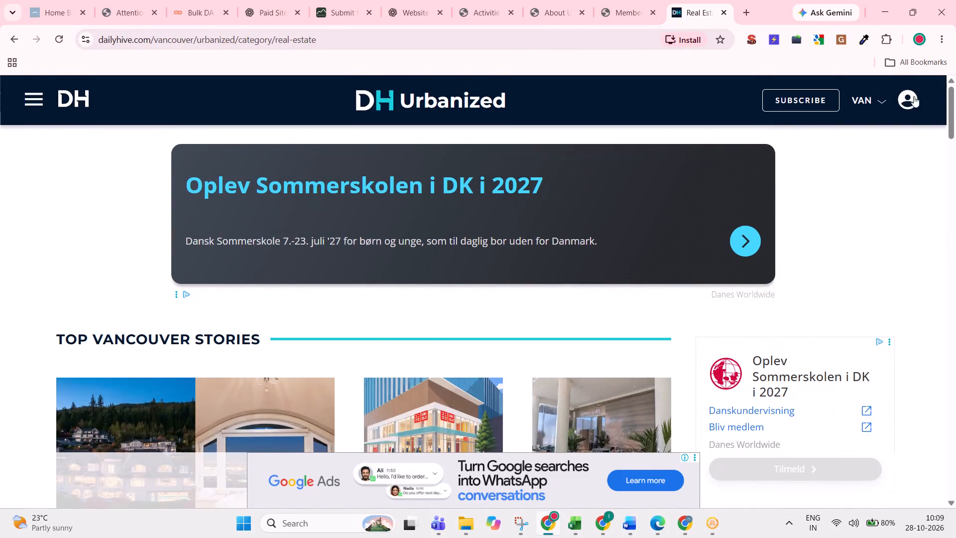
Check the Daily Hive account's Settings and Newsletters pages for a profile, website link or content submission option.
{"action": "left_click", "coordinate": [914, 96]}
{"action": "left_click", "coordinate": [869, 131]}
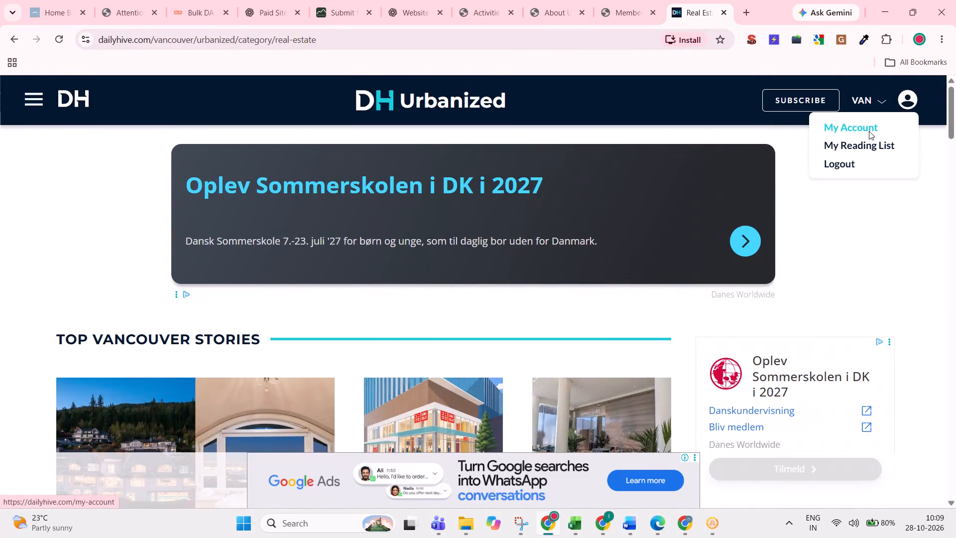
{"action": "scroll", "coordinate": [152, 260], "scroll_direction": "down", "scroll_amount": 2}
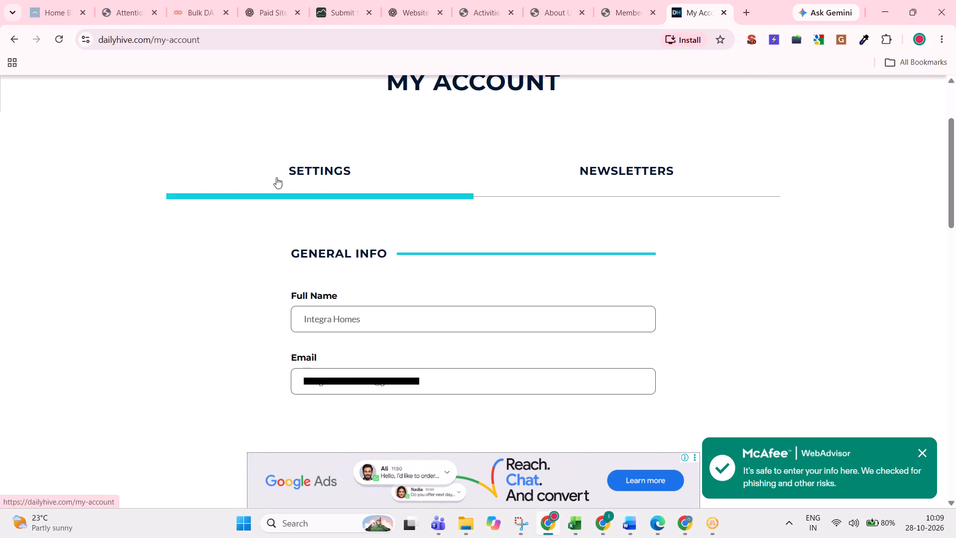
{"action": "scroll", "coordinate": [676, 271], "scroll_direction": "down", "scroll_amount": 4}
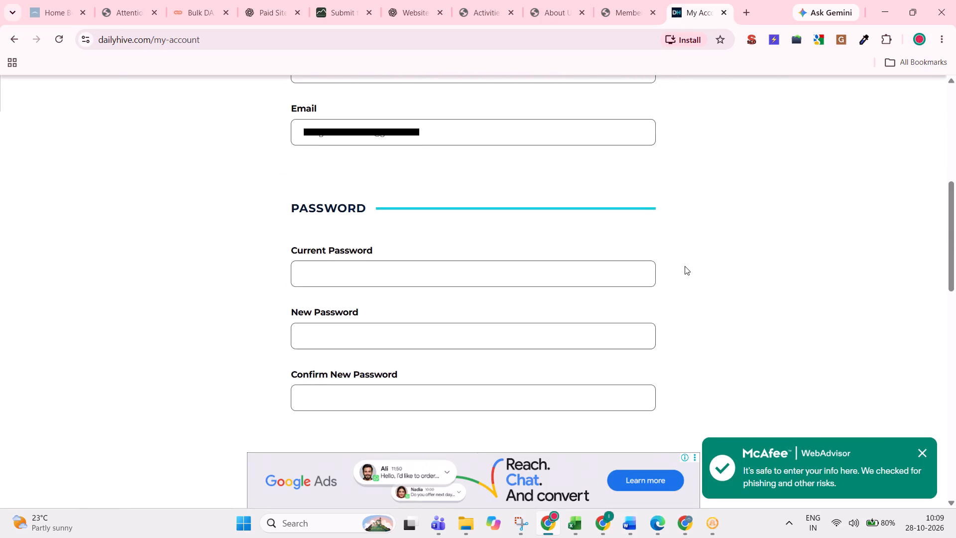
{"action": "scroll", "coordinate": [524, 353], "scroll_direction": "down", "scroll_amount": 6}
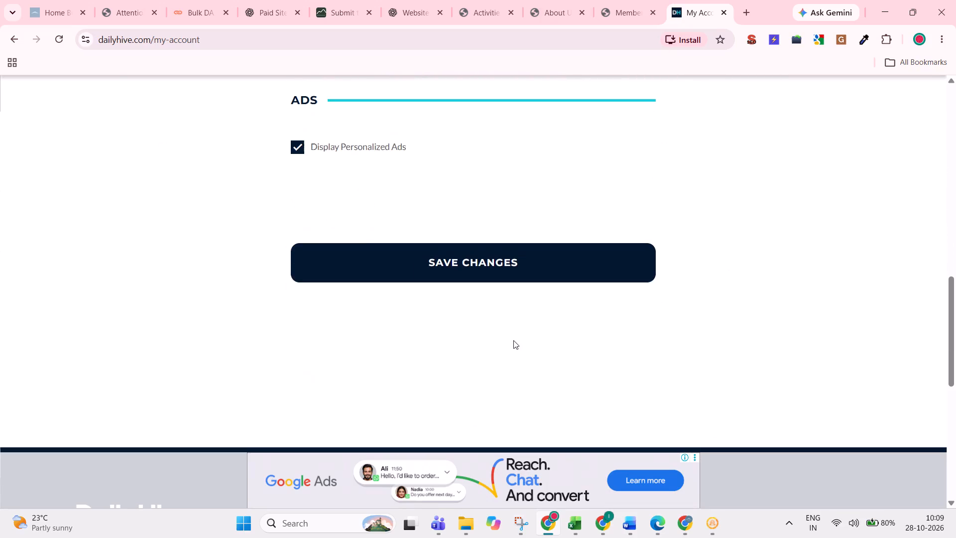
{"action": "scroll", "coordinate": [513, 340], "scroll_direction": "up", "scroll_amount": 2}
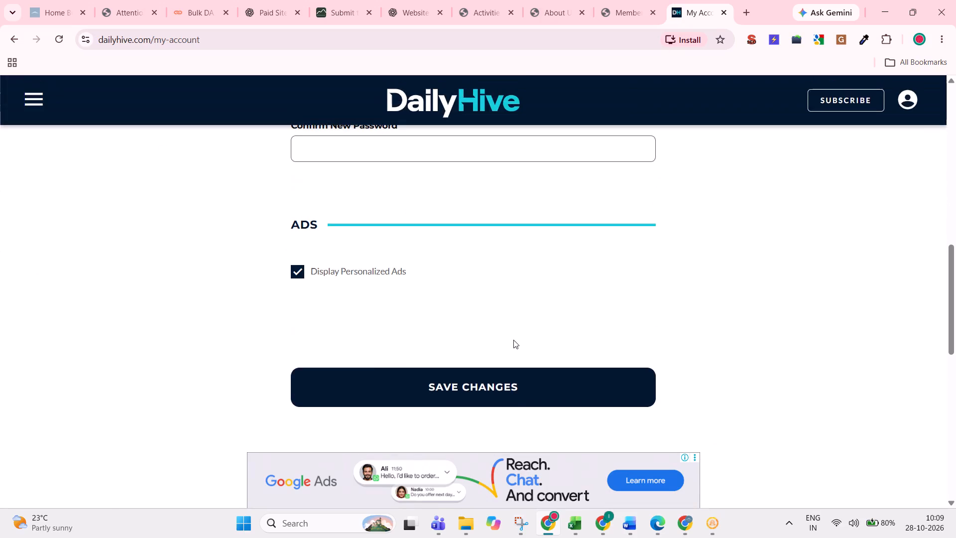
{"action": "scroll", "coordinate": [513, 340], "scroll_direction": "up", "scroll_amount": 7}
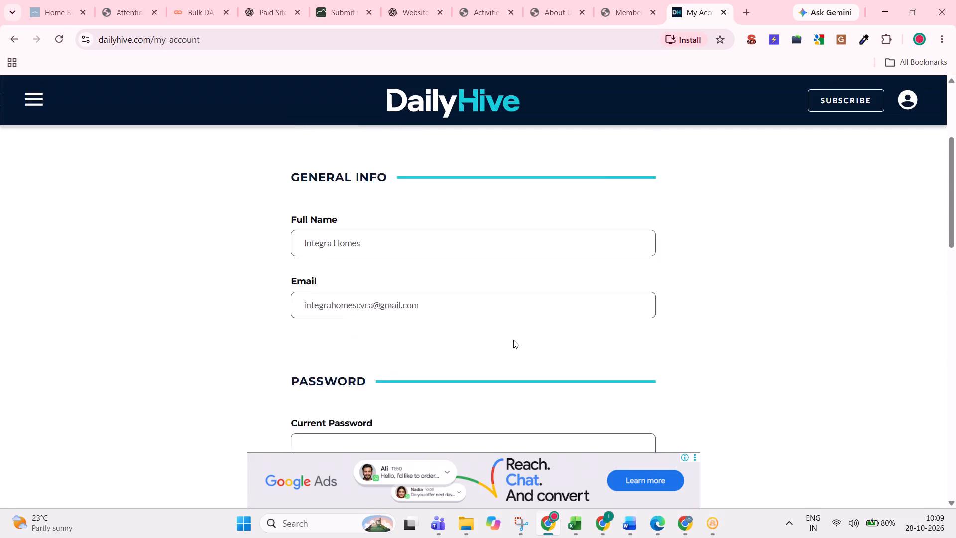
{"action": "scroll", "coordinate": [513, 340], "scroll_direction": "up", "scroll_amount": 8}
{"action": "left_click", "coordinate": [659, 298]}
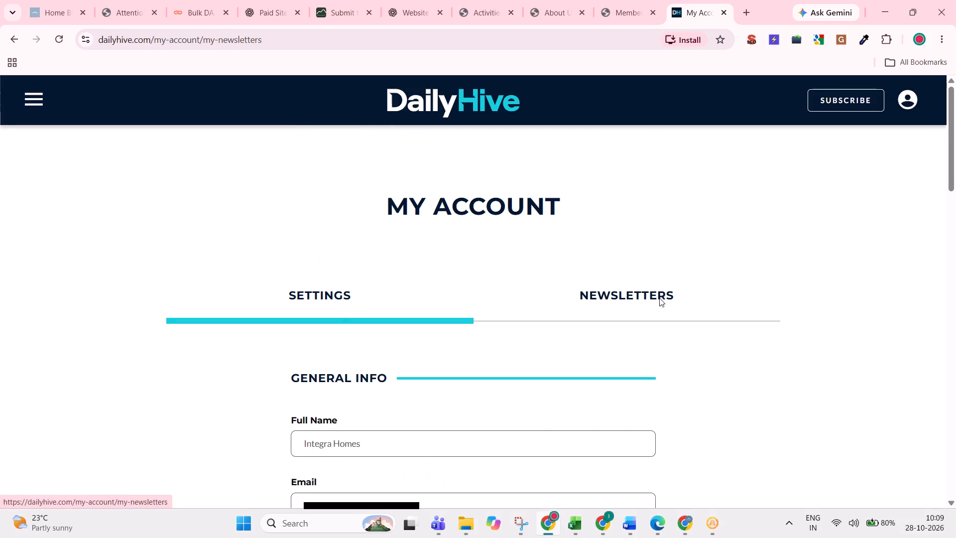
{"action": "scroll", "coordinate": [638, 292], "scroll_direction": "down", "scroll_amount": 6}
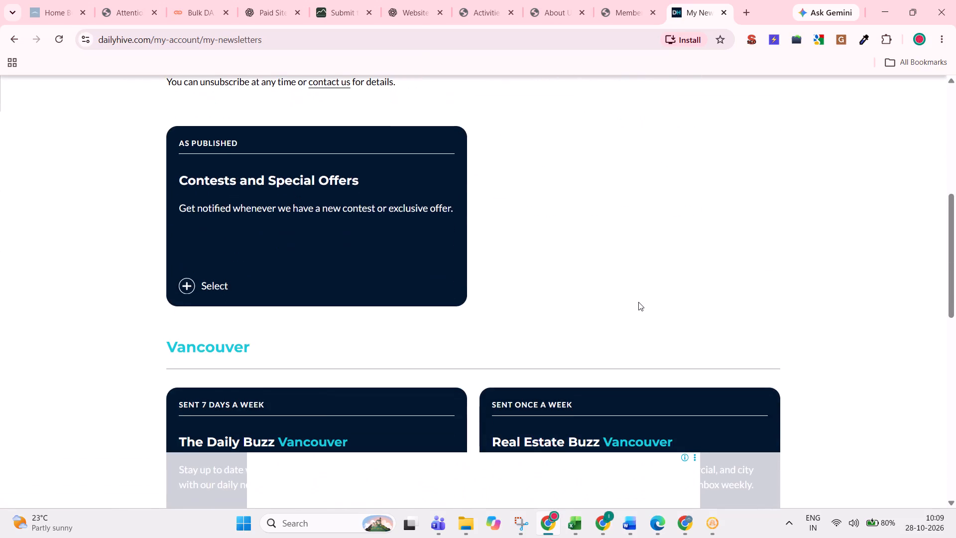
{"action": "scroll", "coordinate": [638, 302], "scroll_direction": "down", "scroll_amount": 5}
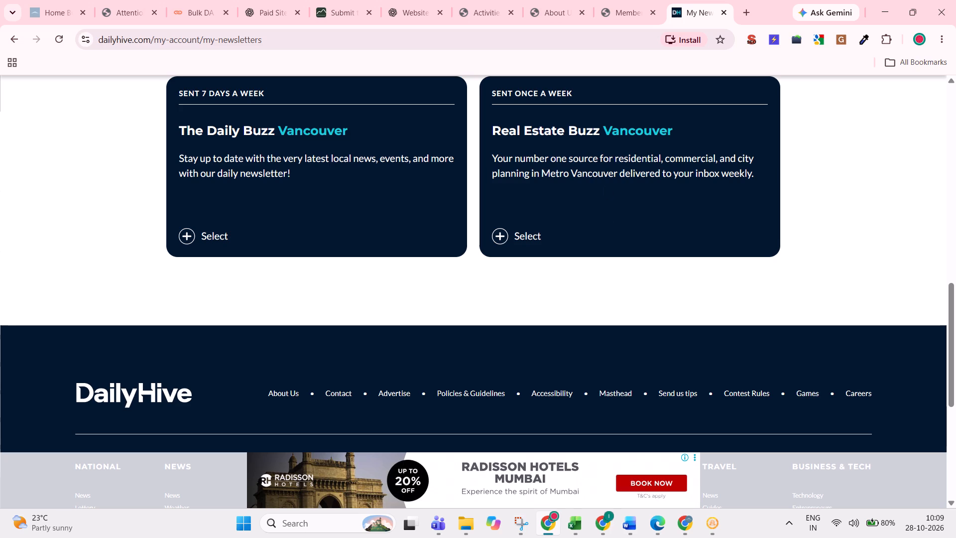
Open Daily Hive's Contact page from the footer and review its departments and contact options for a submission or partnership route.
{"action": "scroll", "coordinate": [332, 356], "scroll_direction": "down", "scroll_amount": 6}
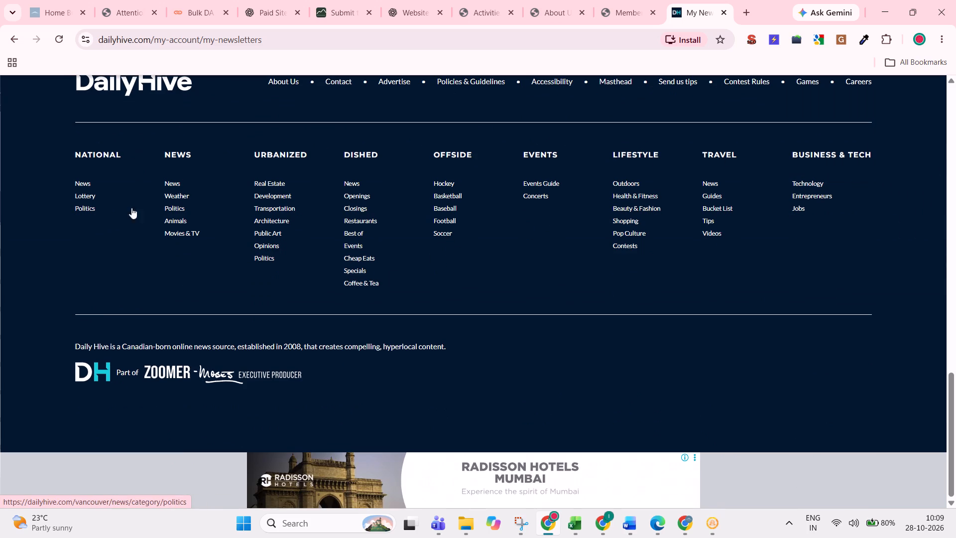
{"action": "scroll", "coordinate": [341, 290], "scroll_direction": "up", "scroll_amount": 1}
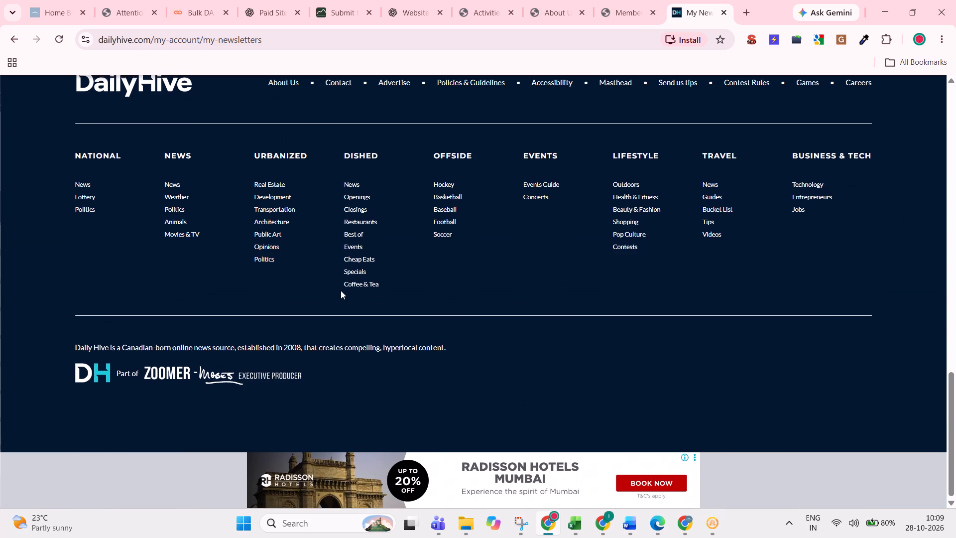
{"action": "left_click", "coordinate": [344, 143]}
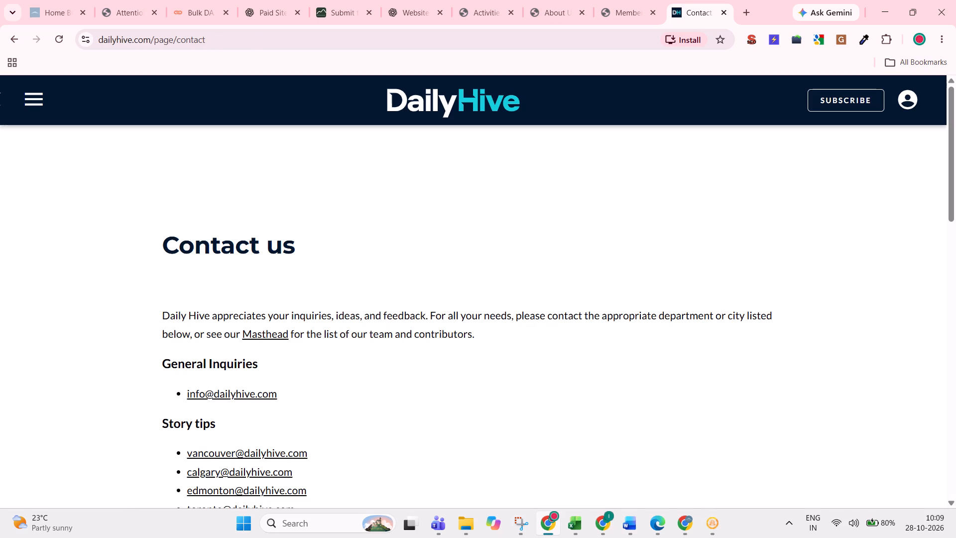
{"action": "scroll", "coordinate": [441, 333], "scroll_direction": "down", "scroll_amount": 1}
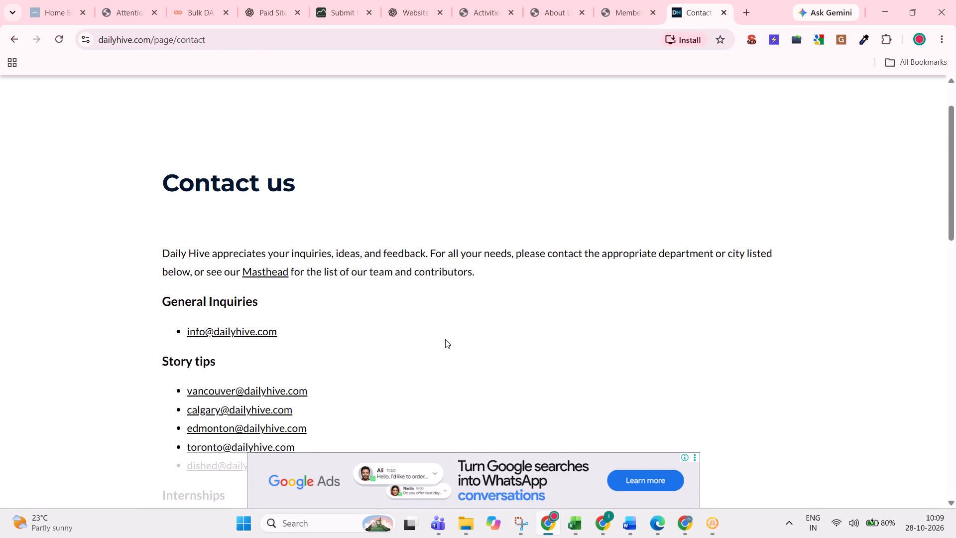
{"action": "scroll", "coordinate": [445, 339], "scroll_direction": "down", "scroll_amount": 1}
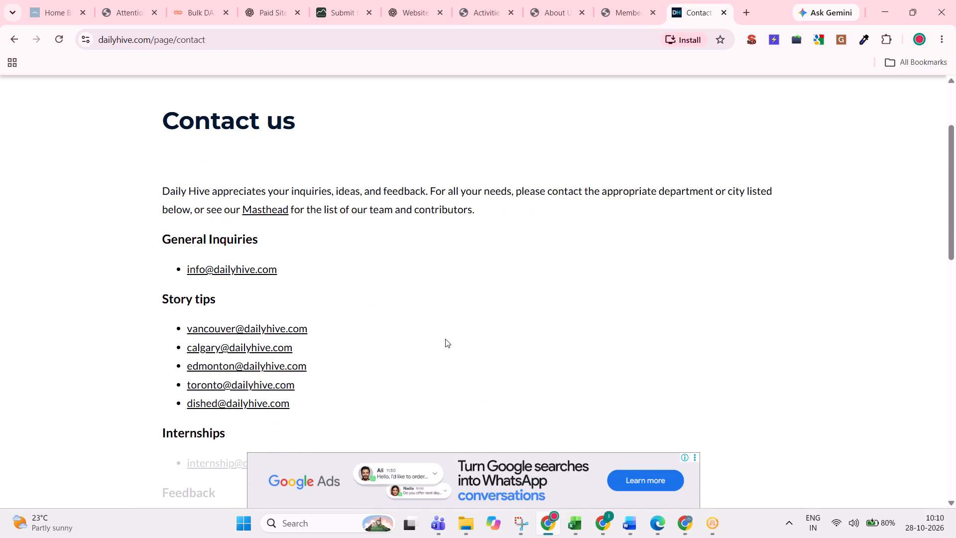
{"action": "scroll", "coordinate": [445, 339], "scroll_direction": "down", "scroll_amount": 1}
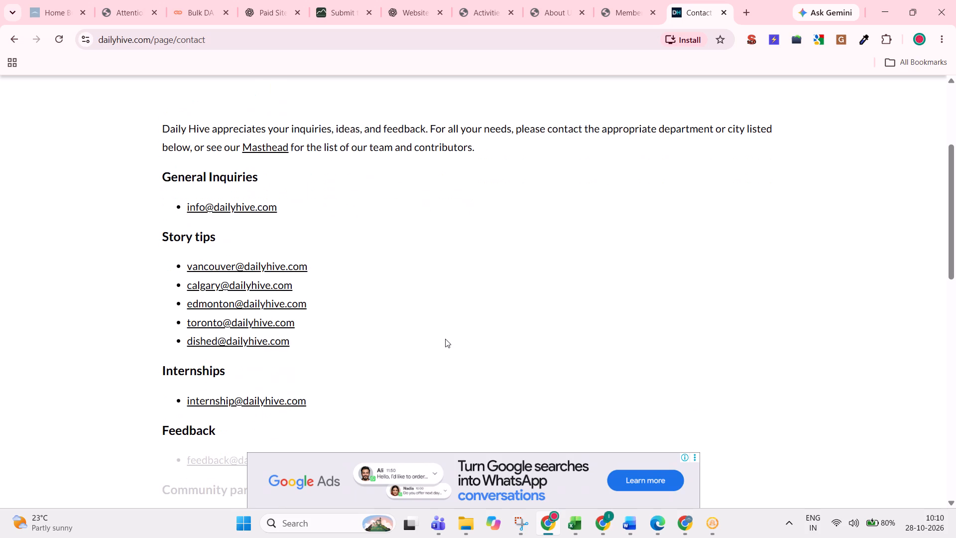
{"action": "scroll", "coordinate": [445, 339], "scroll_direction": "down", "scroll_amount": 3}
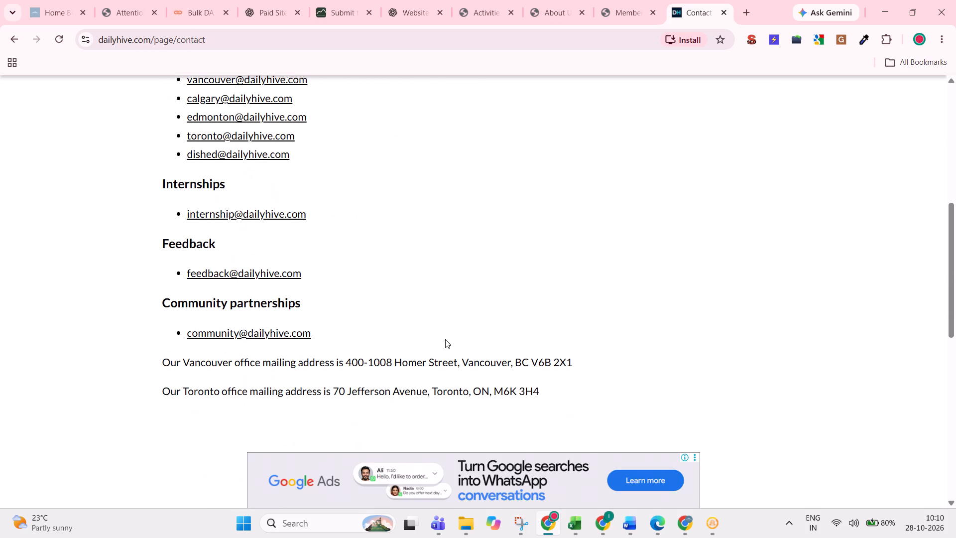
{"action": "scroll", "coordinate": [445, 339], "scroll_direction": "up", "scroll_amount": 2}
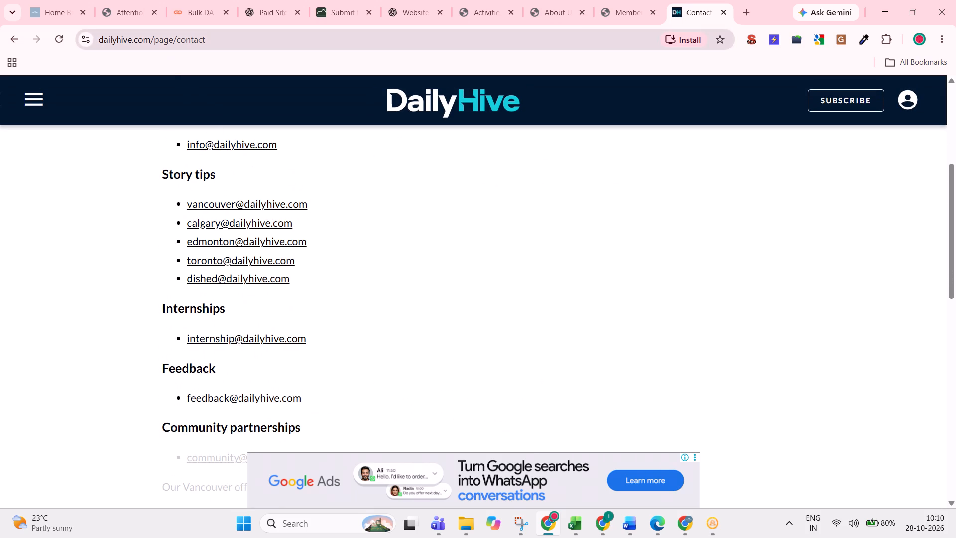
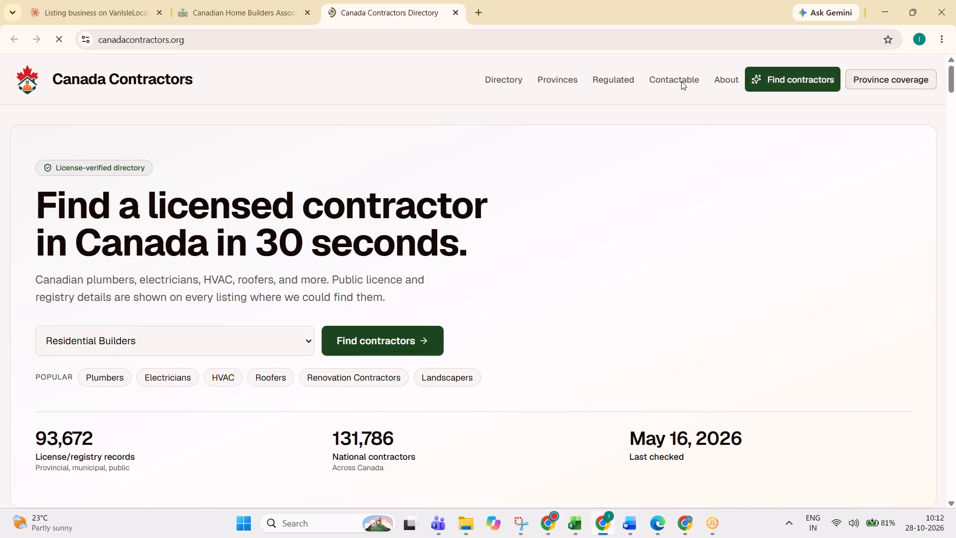
{"action": "scroll", "coordinate": [97, 222], "scroll_direction": "down", "scroll_amount": 3}
{"action": "scroll", "coordinate": [157, 246], "scroll_direction": "up", "scroll_amount": 3}
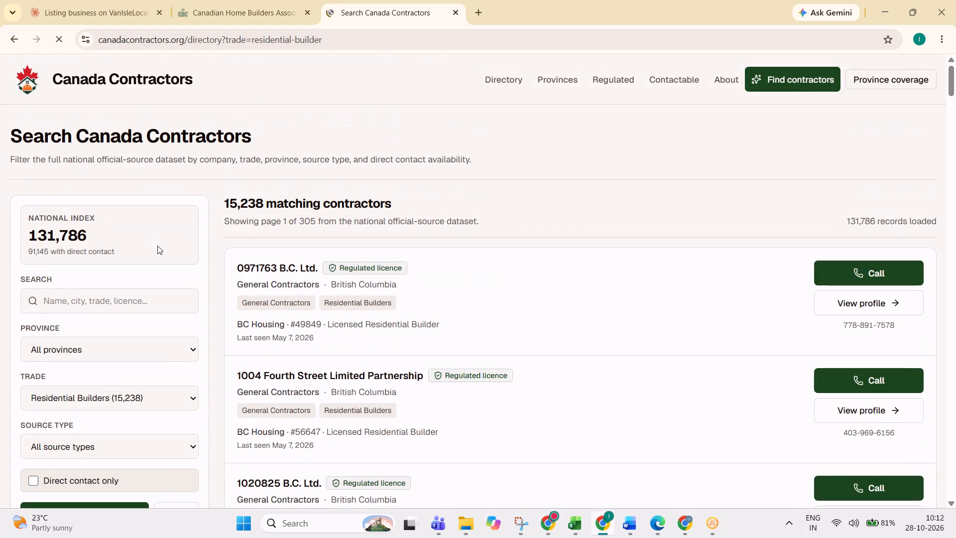
{"action": "scroll", "coordinate": [104, 304], "scroll_direction": "down", "scroll_amount": 1}
{"action": "left_click", "coordinate": [100, 290]}
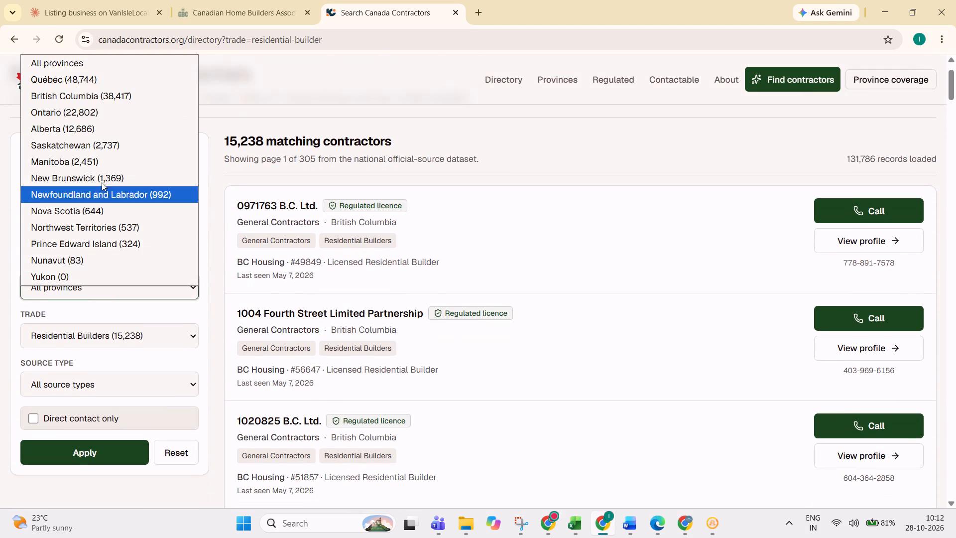
{"action": "left_click", "coordinate": [89, 96]}
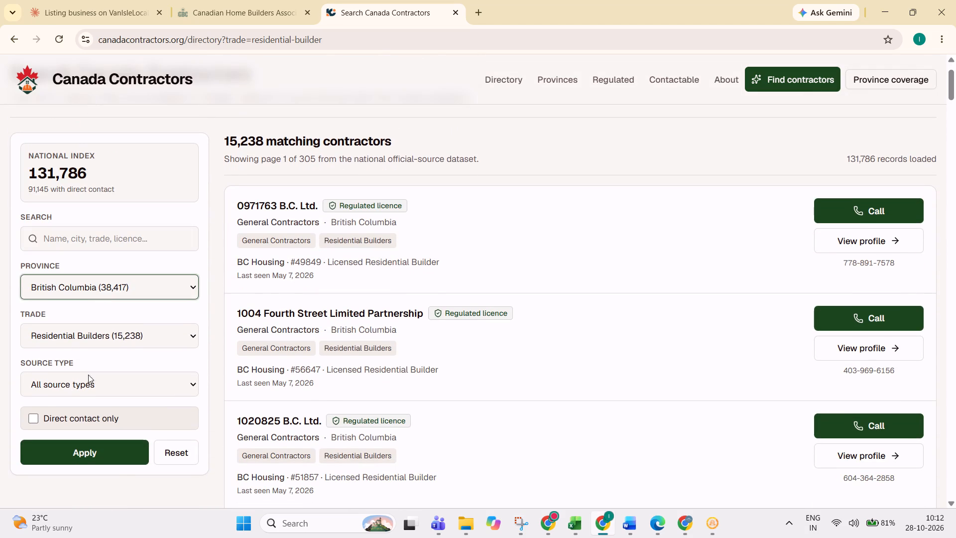
{"action": "left_click", "coordinate": [89, 455]}
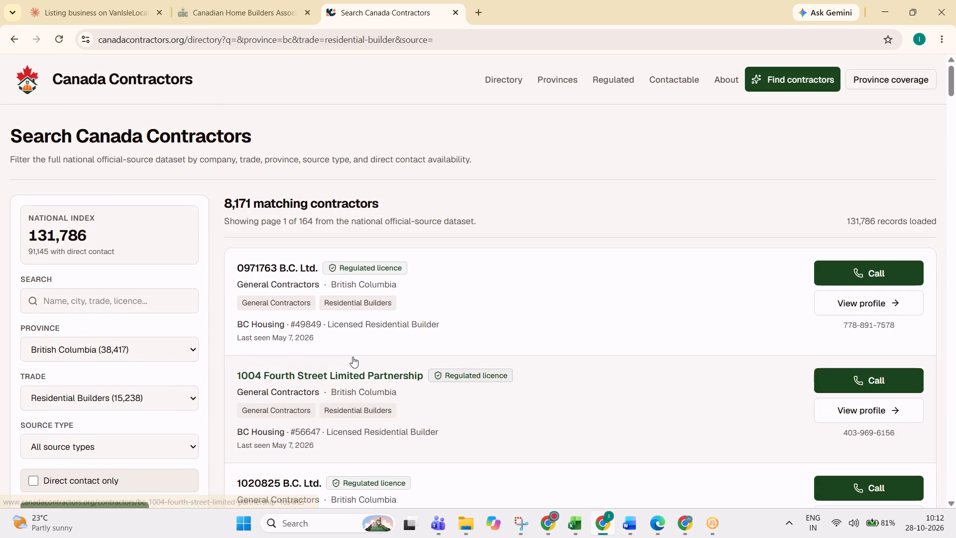
{"action": "scroll", "coordinate": [353, 357], "scroll_direction": "down", "scroll_amount": 7}
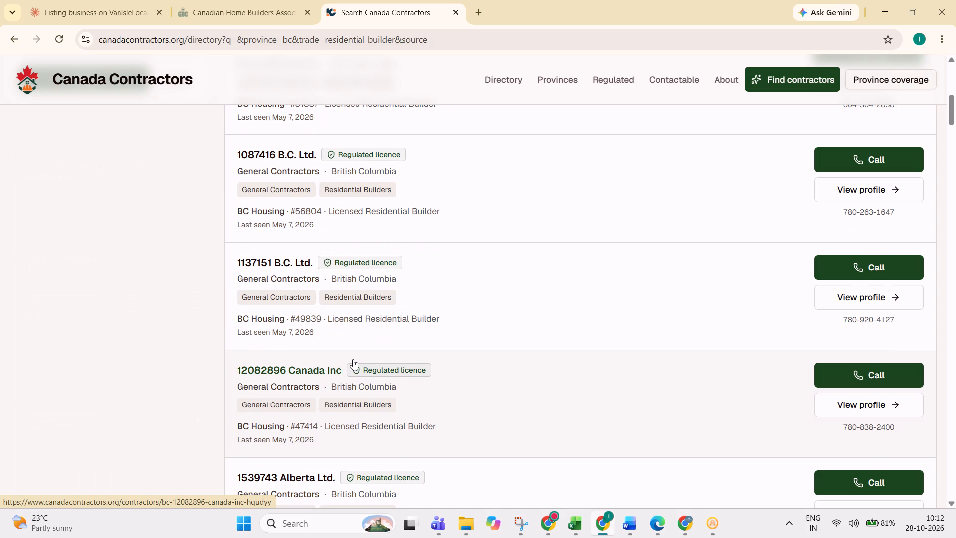
{"action": "scroll", "coordinate": [353, 359], "scroll_direction": "up", "scroll_amount": 8}
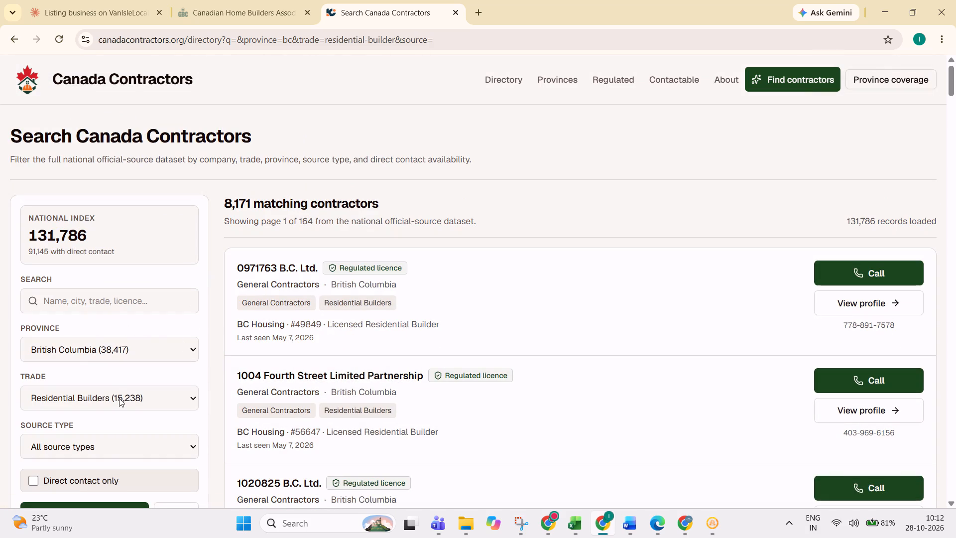
Search the filtered Canada Contractors directory for "Integra Homes".
{"action": "left_click", "coordinate": [83, 303]}
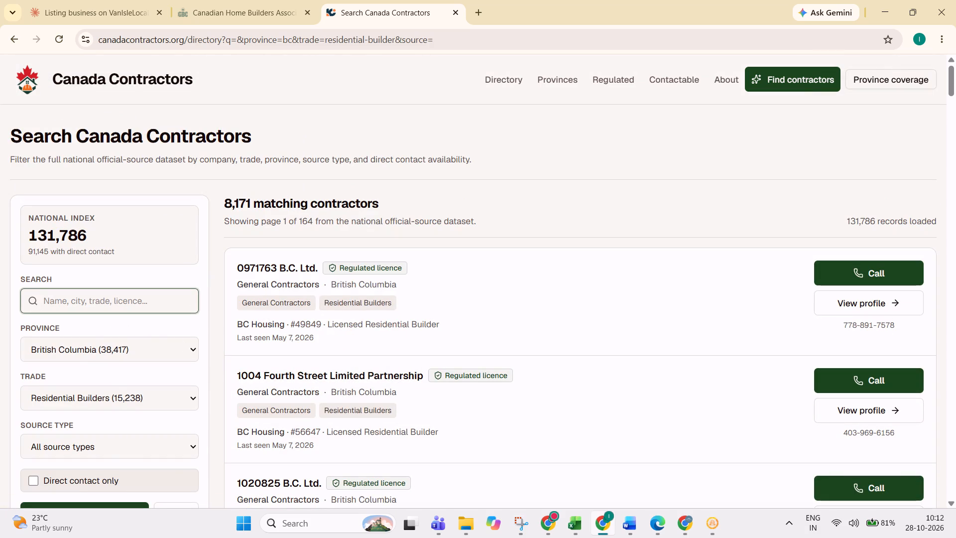
{"action": "type", "text": "Integra Homes"}
{"action": "key", "text": "Return"}
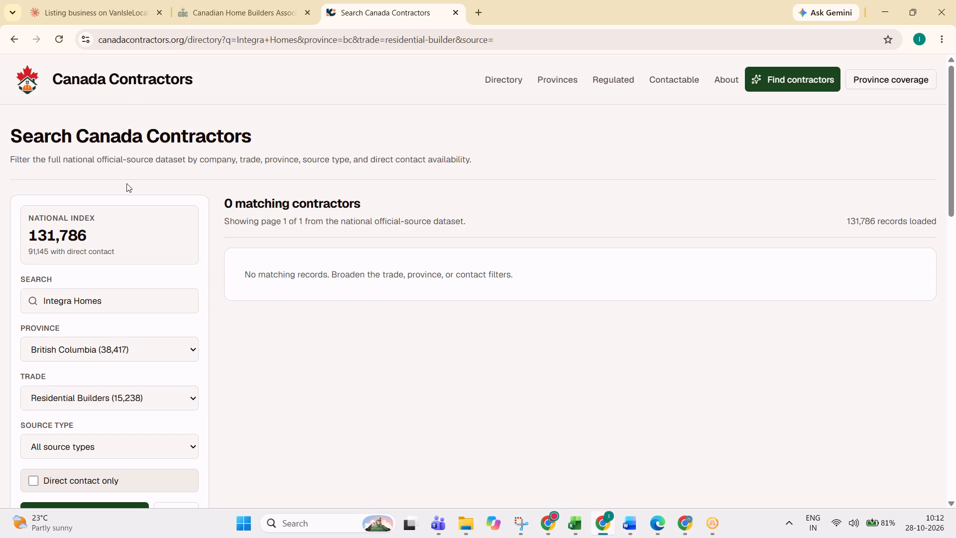
{"action": "left_click_drag", "start_coordinate": [184, 41], "coordinate": [88, 41]}
{"action": "key", "text": "ctrl+c"}
{"action": "left_click", "coordinate": [576, 536]}
{"action": "left_click", "coordinate": [549, 442]}
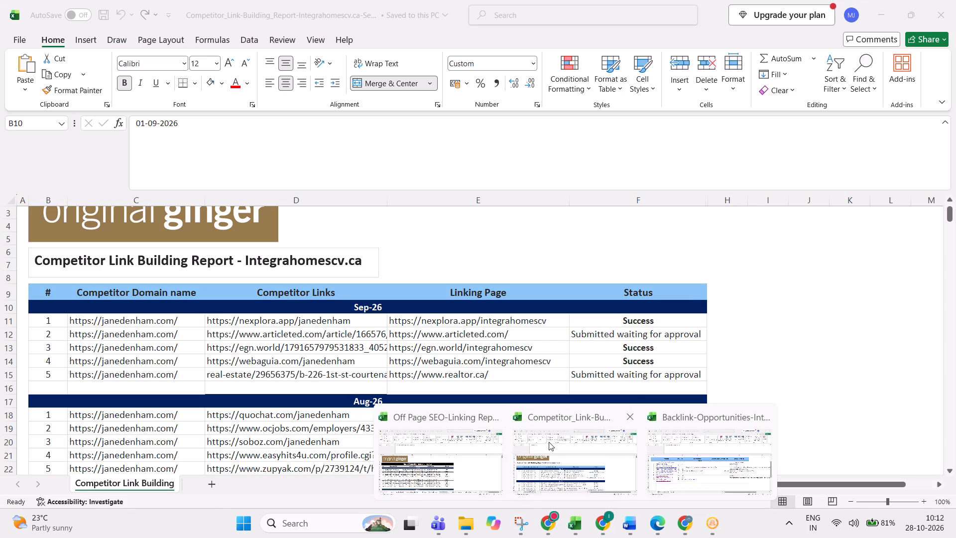
{"action": "key", "text": "ctrl+f"}
{"action": "key", "text": "ctrl+v"}
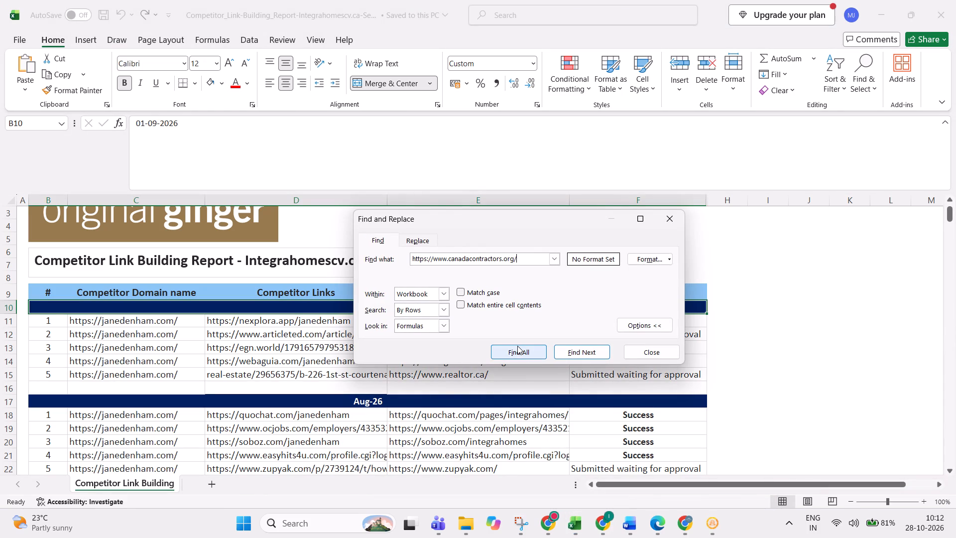
{"action": "left_click", "coordinate": [519, 351]}
{"action": "left_click", "coordinate": [599, 320]}
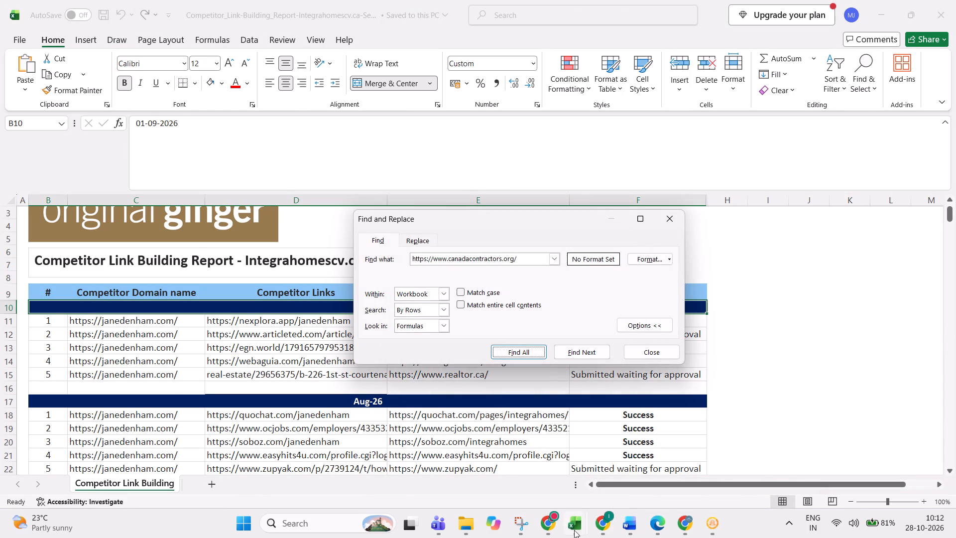
{"action": "left_click", "coordinate": [573, 537]}
{"action": "left_click", "coordinate": [579, 450]}
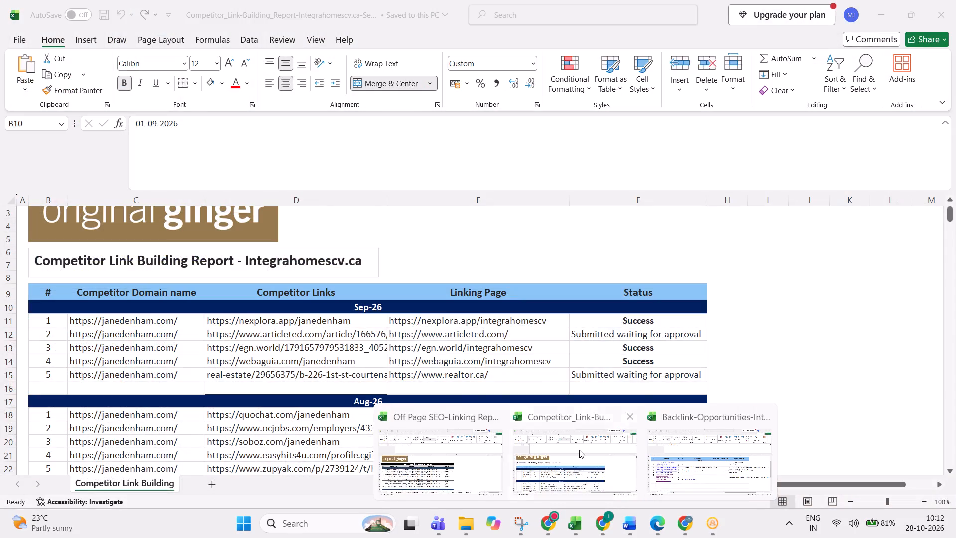
{"action": "left_click", "coordinate": [519, 349]}
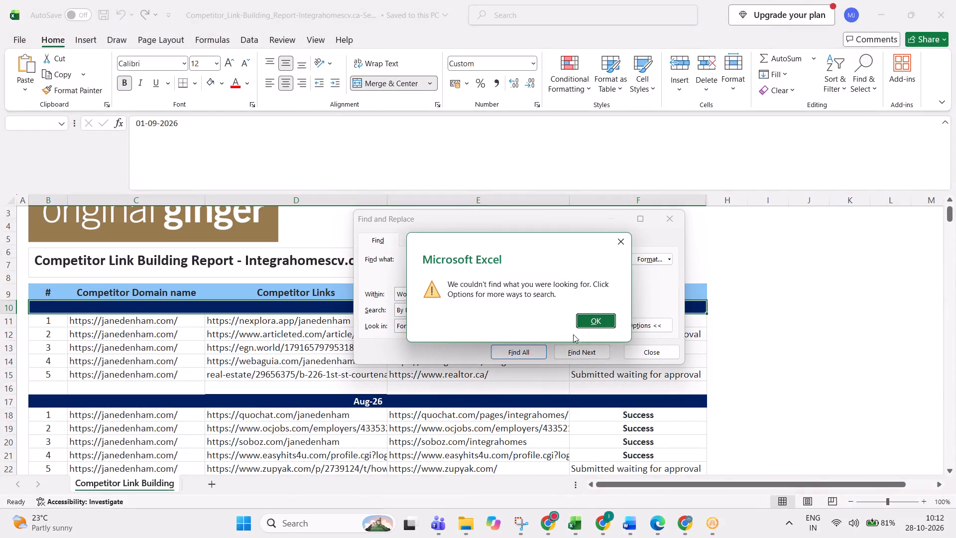
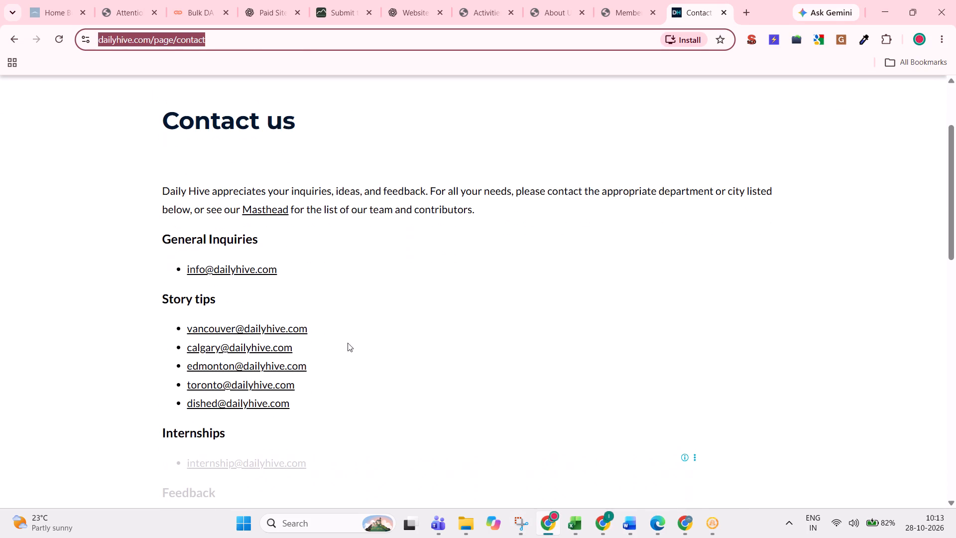
Return to the Canada Contractors directory in the other browser window and open its Contactable contractors listing.
{"action": "scroll", "coordinate": [448, 357], "scroll_direction": "down", "scroll_amount": 4}
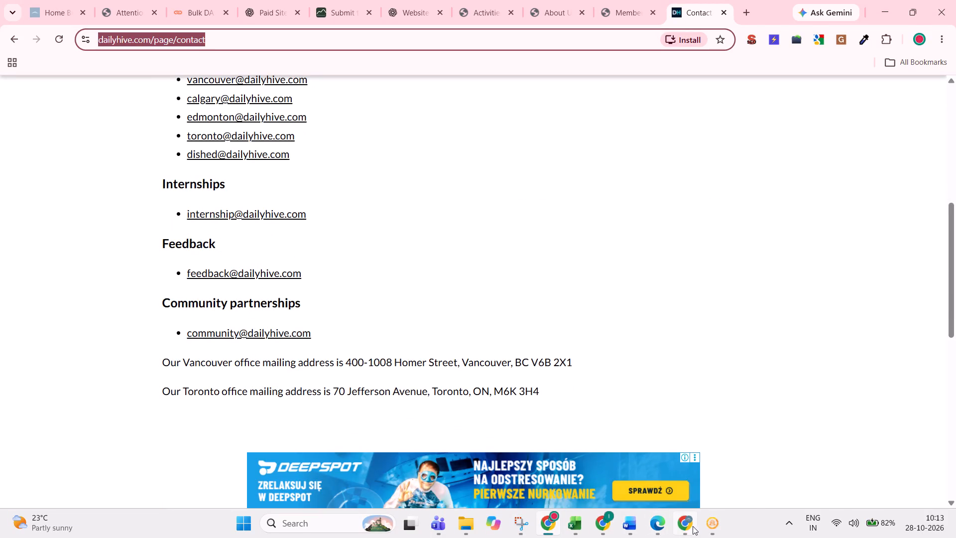
{"action": "left_click", "coordinate": [597, 522]}
{"action": "scroll", "coordinate": [291, 285], "scroll_direction": "up", "scroll_amount": 5}
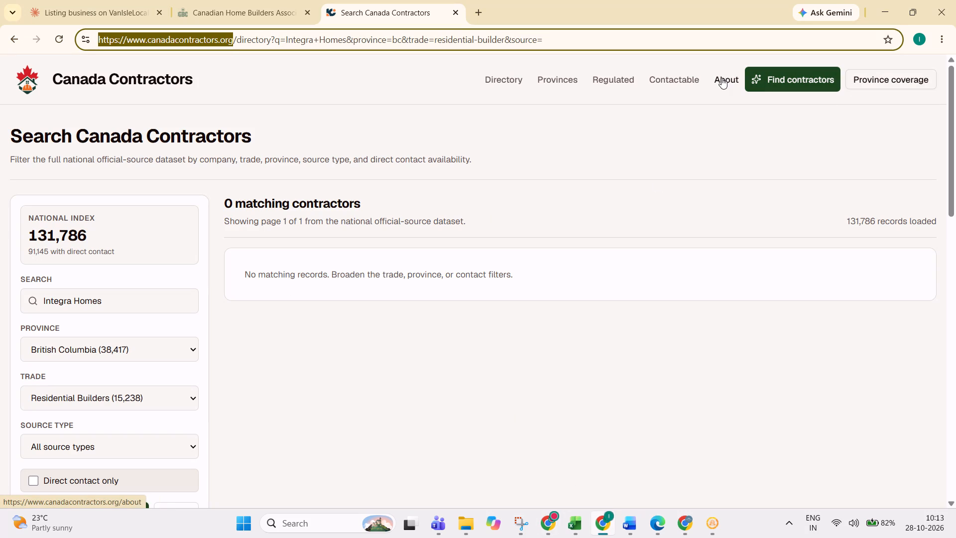
{"action": "left_click", "coordinate": [680, 78]}
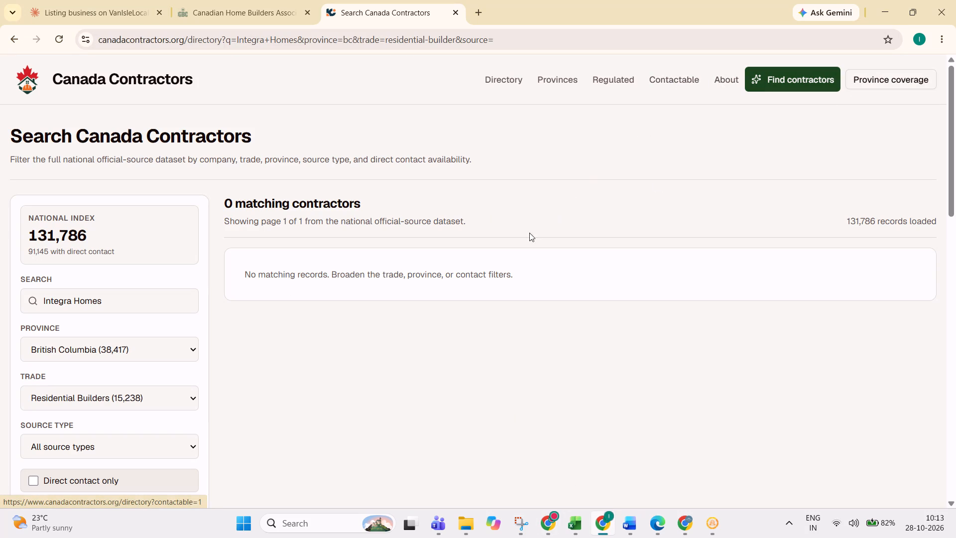
Look through the Canada Contractors footer links and read its Contact page for a way to get a business listed.
{"action": "scroll", "coordinate": [458, 319], "scroll_direction": "down", "scroll_amount": 14}
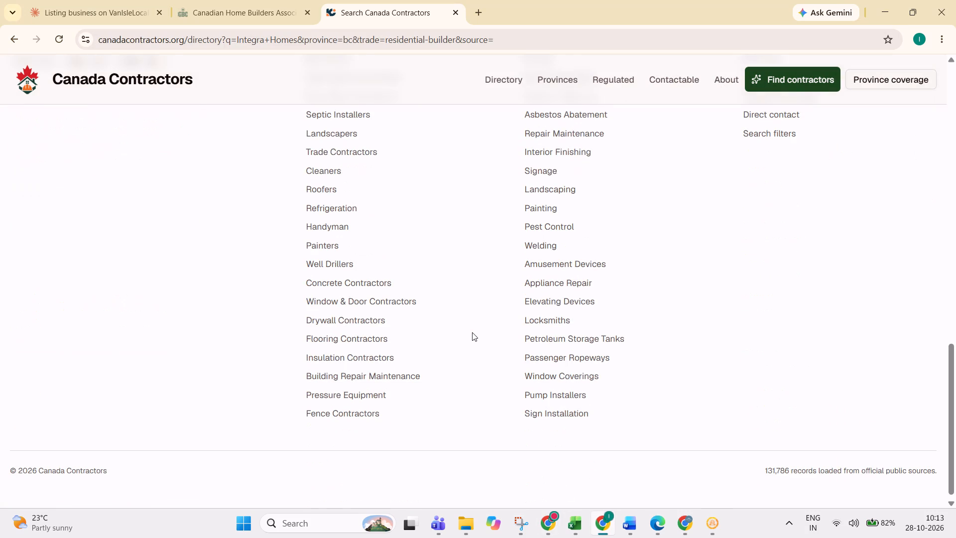
{"action": "scroll", "coordinate": [472, 332], "scroll_direction": "down", "scroll_amount": 7}
{"action": "scroll", "coordinate": [472, 333], "scroll_direction": "up", "scroll_amount": 7}
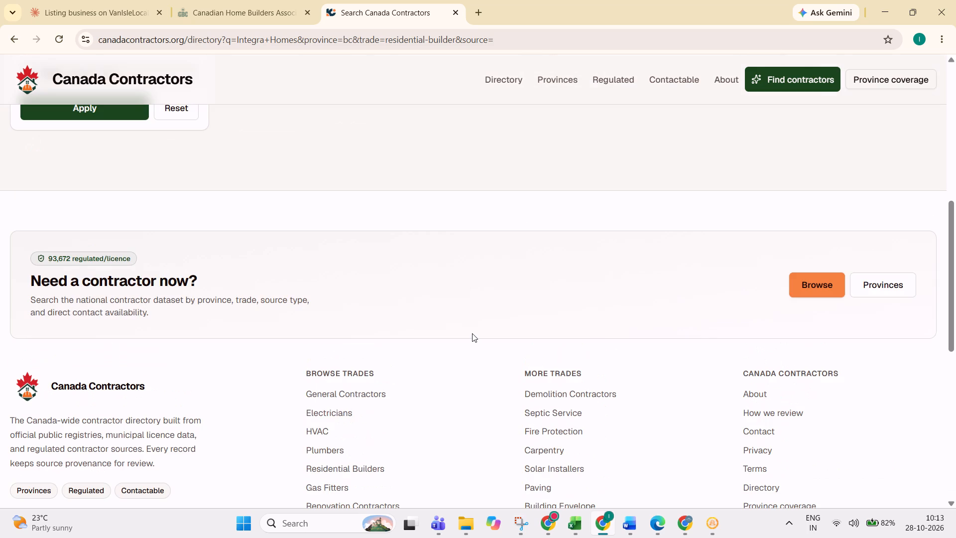
{"action": "scroll", "coordinate": [472, 333], "scroll_direction": "down", "scroll_amount": 2}
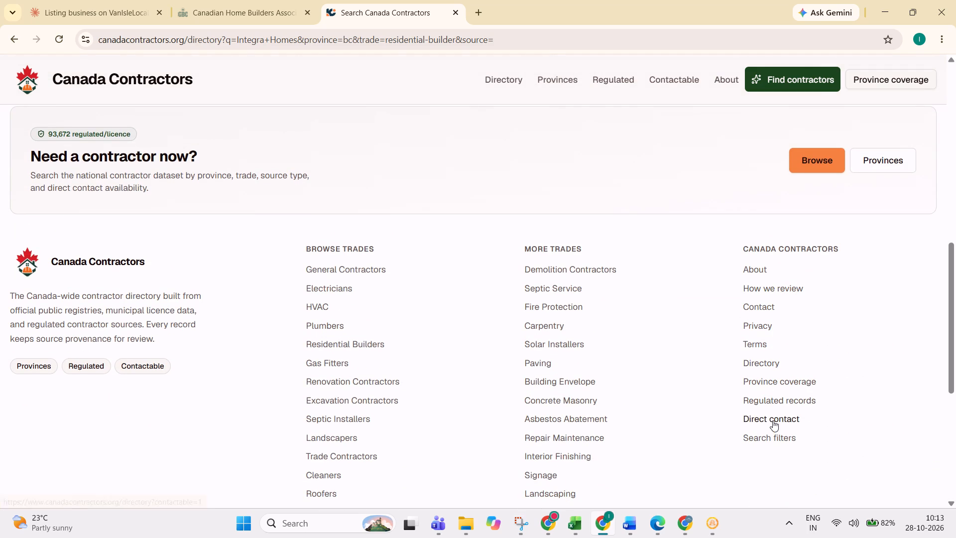
{"action": "left_click", "coordinate": [760, 305]}
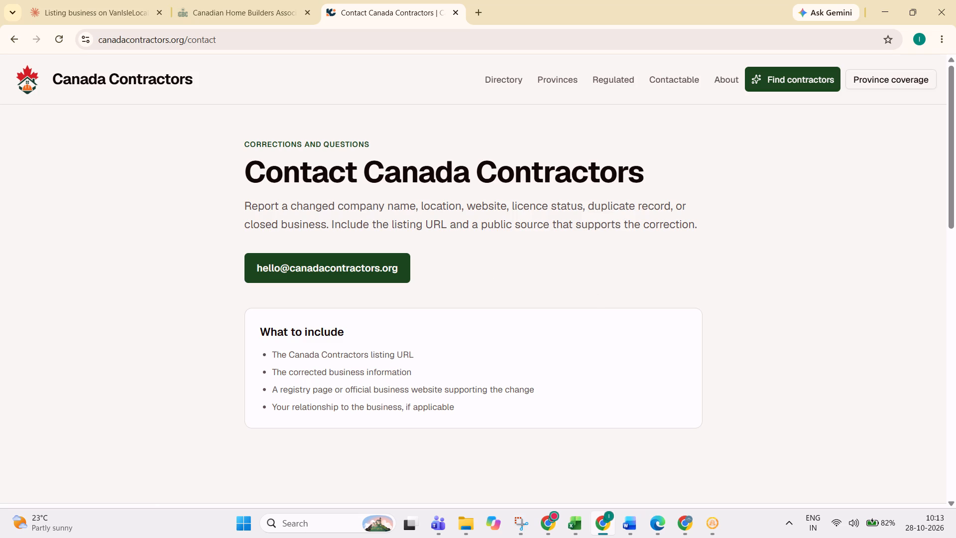
{"action": "left_click_drag", "start_coordinate": [354, 208], "coordinate": [451, 211]}
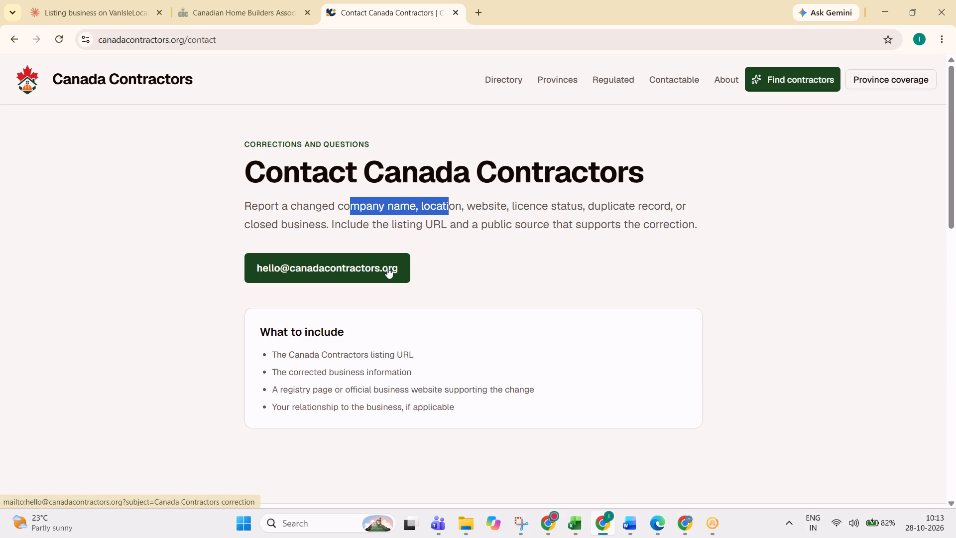
{"action": "left_click", "coordinate": [241, 0]}
{"action": "left_click", "coordinate": [122, 0]}
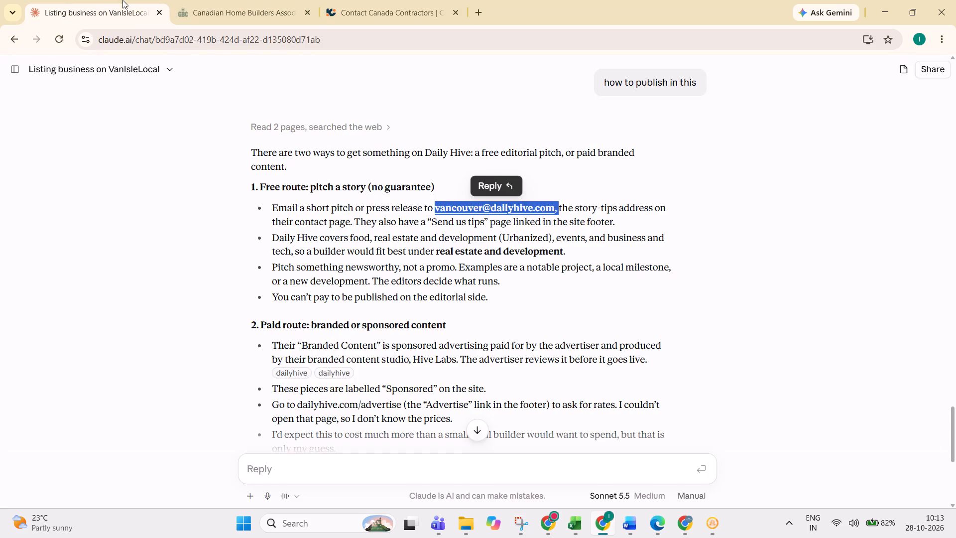
{"action": "left_click", "coordinate": [395, 5]}
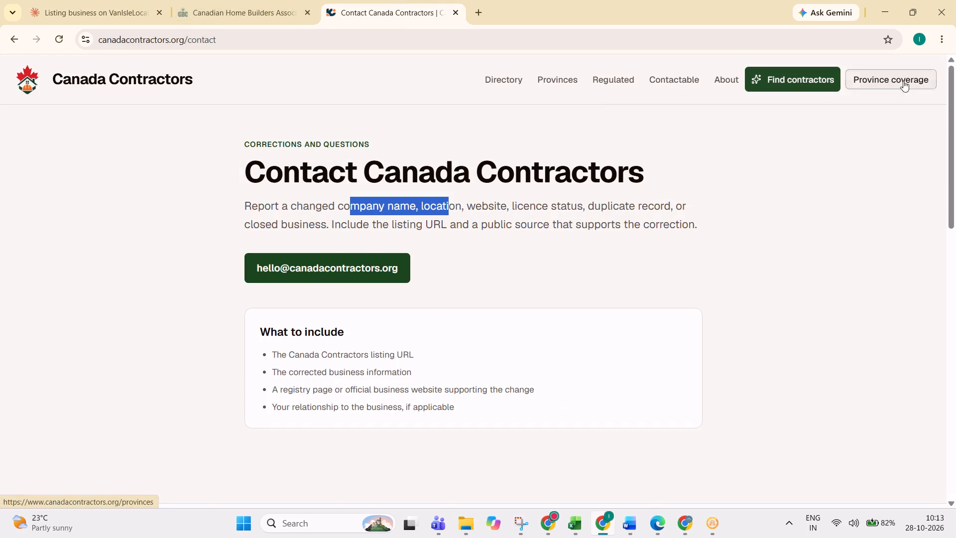
{"action": "left_click", "coordinate": [919, 81]}
{"action": "left_click", "coordinate": [550, 230]}
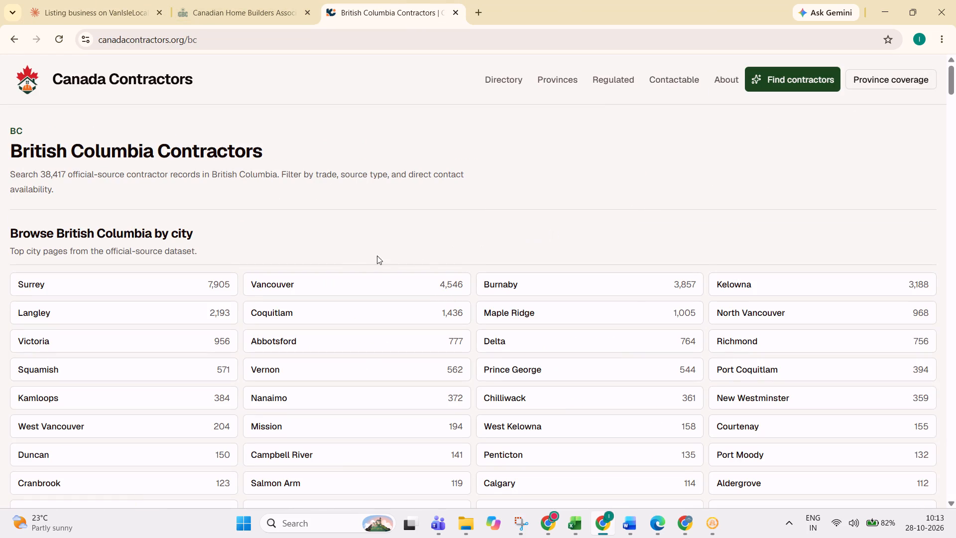
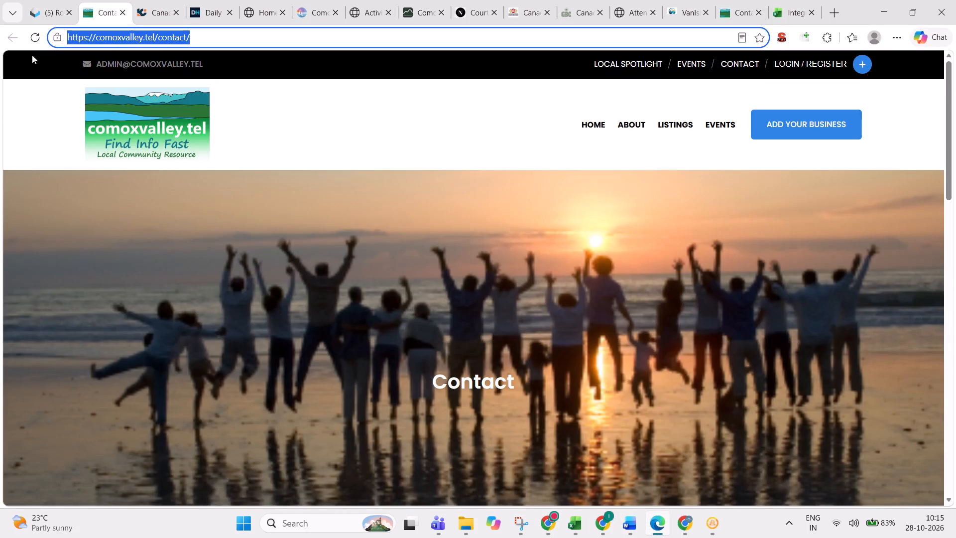
Open the Basecamp home page in a new tab.
{"action": "left_click", "coordinate": [14, 40]}
{"action": "left_click", "coordinate": [831, 12]}
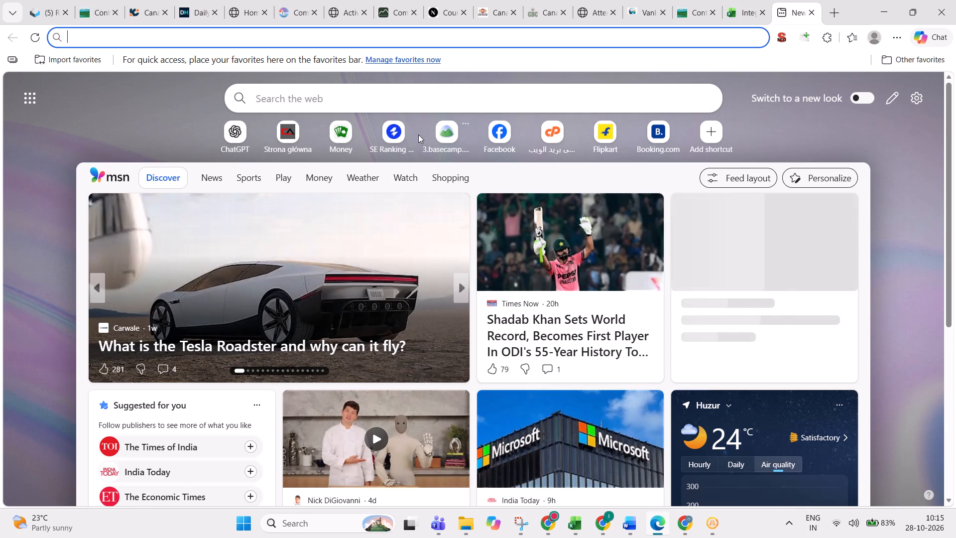
{"action": "left_click", "coordinate": [447, 134]}
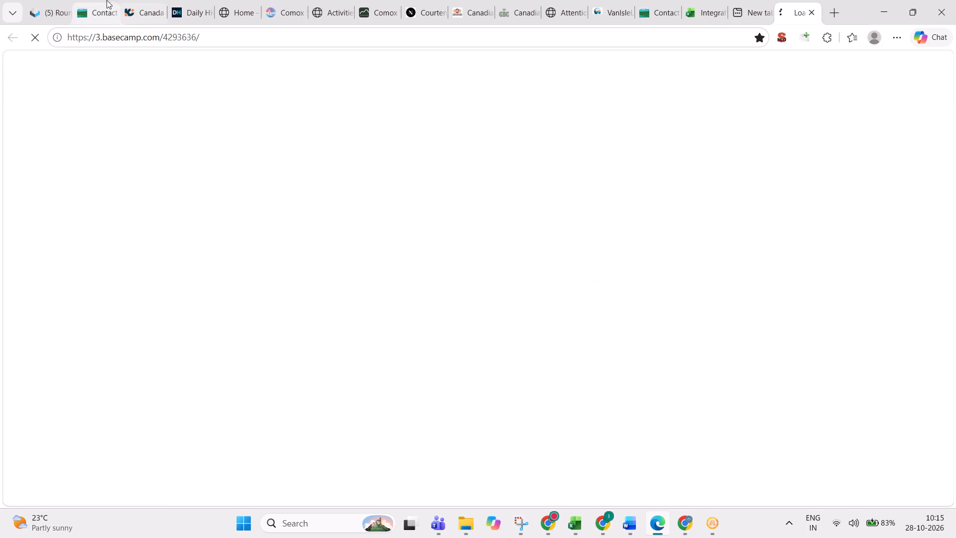
Close the directory, contractor and community site tabs and the backlink workbook, keeping only the webmail and Basecamp tabs.
{"action": "left_click", "coordinate": [97, 0]}
{"action": "triple_click", "coordinate": [112, 15]}
{"action": "triple_click", "coordinate": [111, 15]}
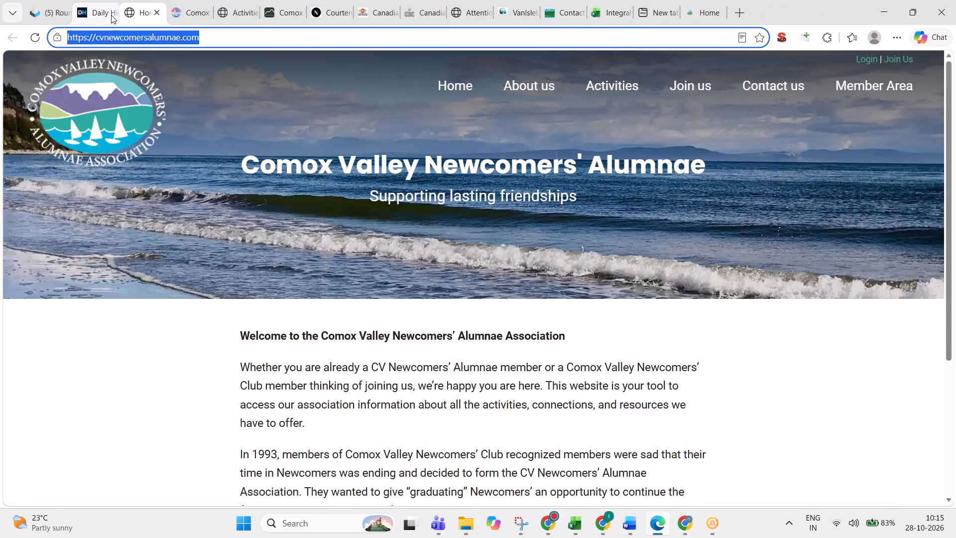
{"action": "triple_click", "coordinate": [111, 15]}
{"action": "double_click", "coordinate": [111, 14]}
{"action": "left_click", "coordinate": [111, 14]}
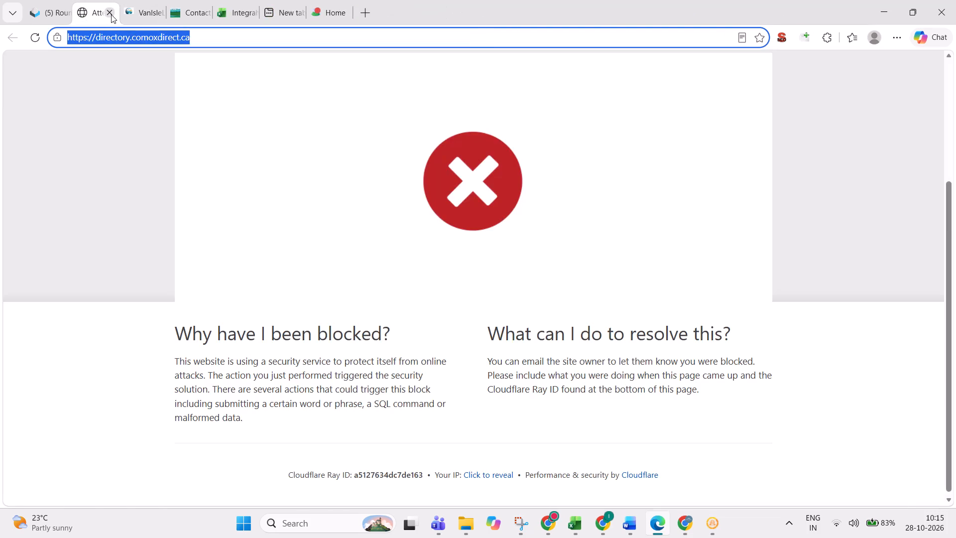
{"action": "left_click", "coordinate": [111, 14]}
{"action": "left_click", "coordinate": [111, 14]}
{"action": "left_click", "coordinate": [111, 14]}
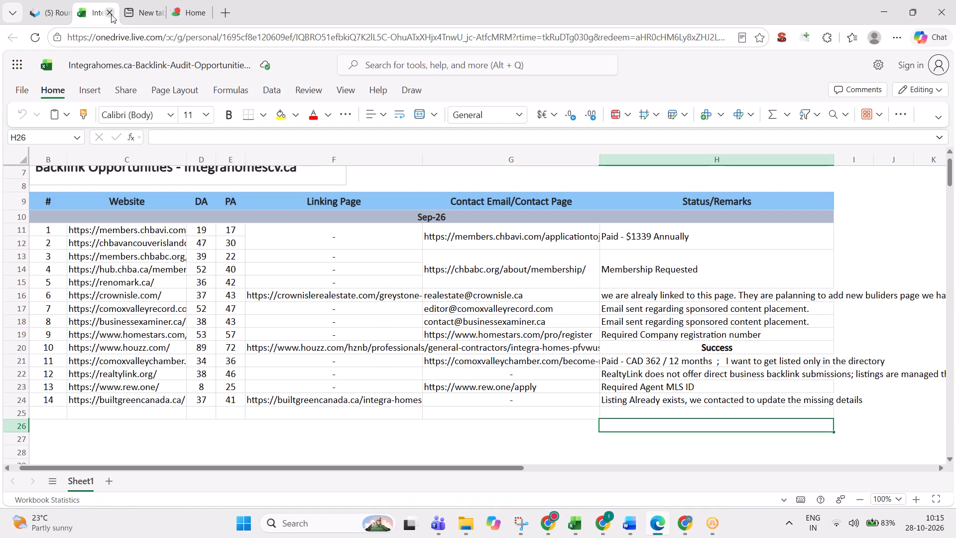
{"action": "left_click", "coordinate": [111, 14]}
{"action": "left_click", "coordinate": [111, 14]}
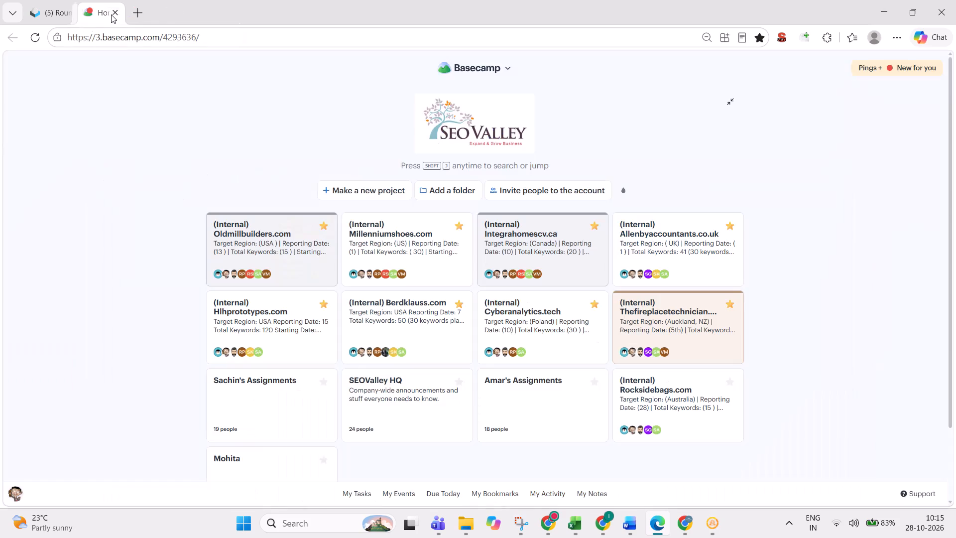
Open the new Integrahomescv.ca mentions "Re: Content-Oct'26" and "Re: PR -Oct'26" in separate tabs.
{"action": "left_click", "coordinate": [866, 69]}
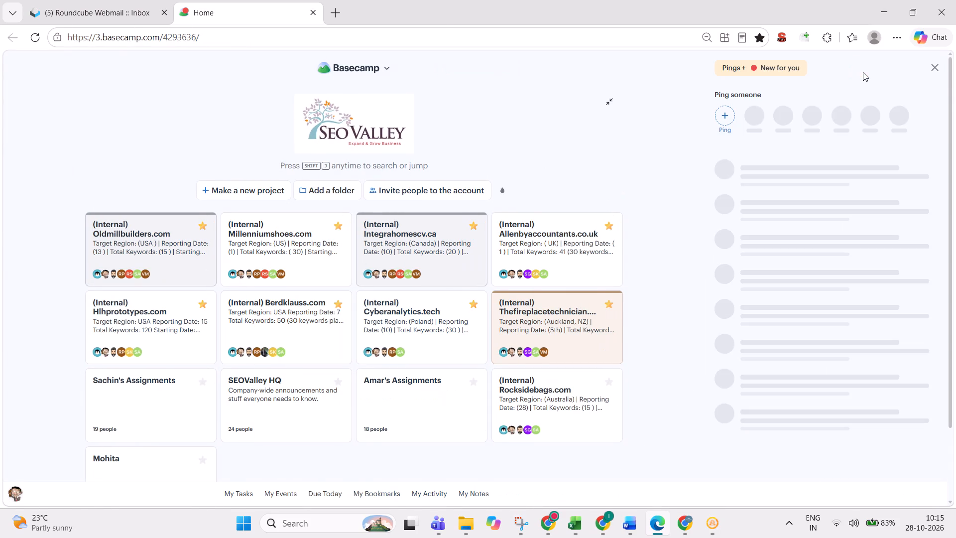
{"action": "right_click", "coordinate": [798, 201]}
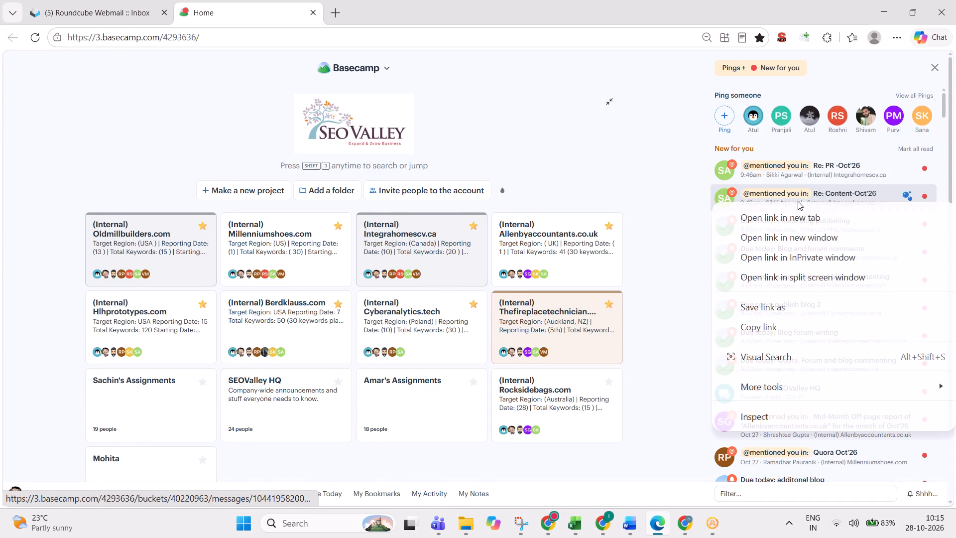
{"action": "left_click", "coordinate": [800, 213]}
{"action": "right_click", "coordinate": [773, 171]}
{"action": "left_click", "coordinate": [790, 185]}
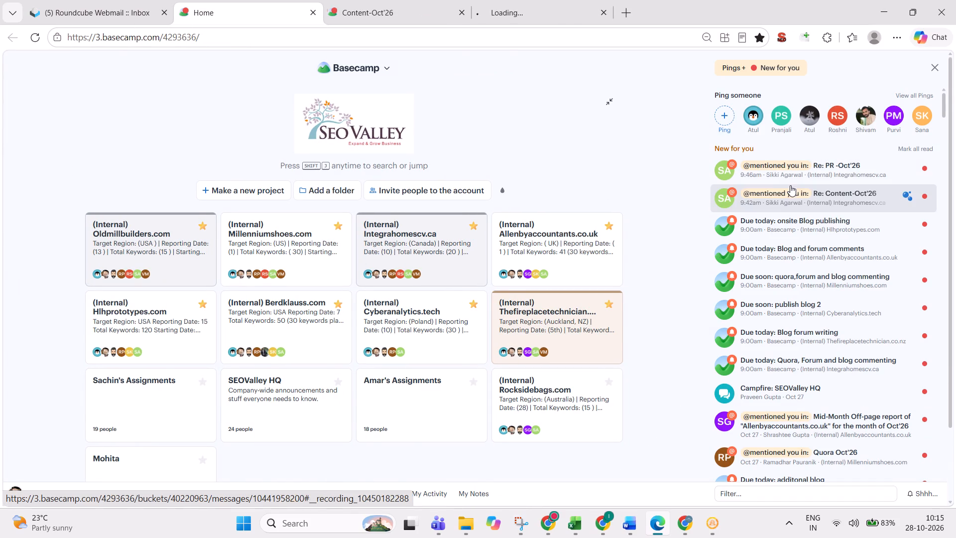
Read the project manager's latest comments in the Content-Oct'26 and PR -Oct'26 threads, closing the PR thread.
{"action": "left_click", "coordinate": [404, 0]}
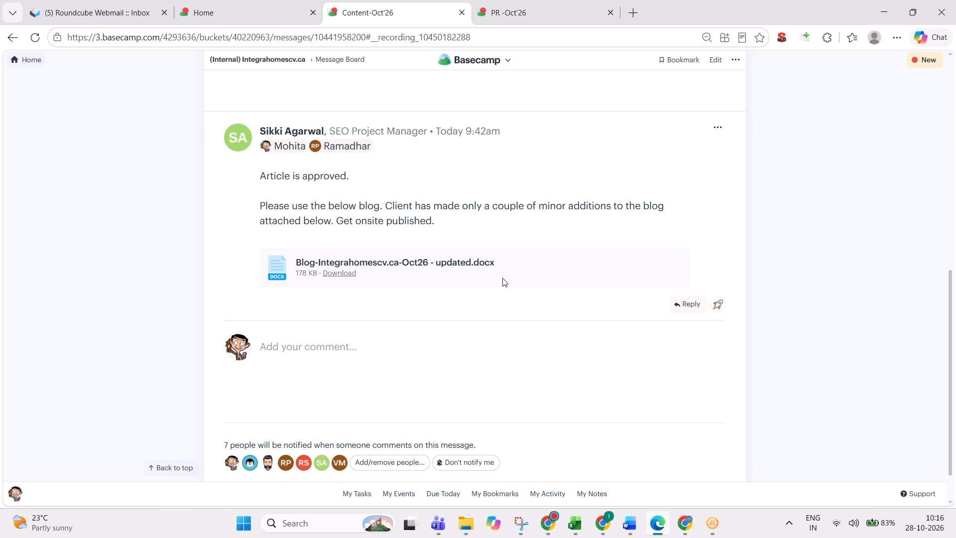
{"action": "left_click", "coordinate": [501, 0]}
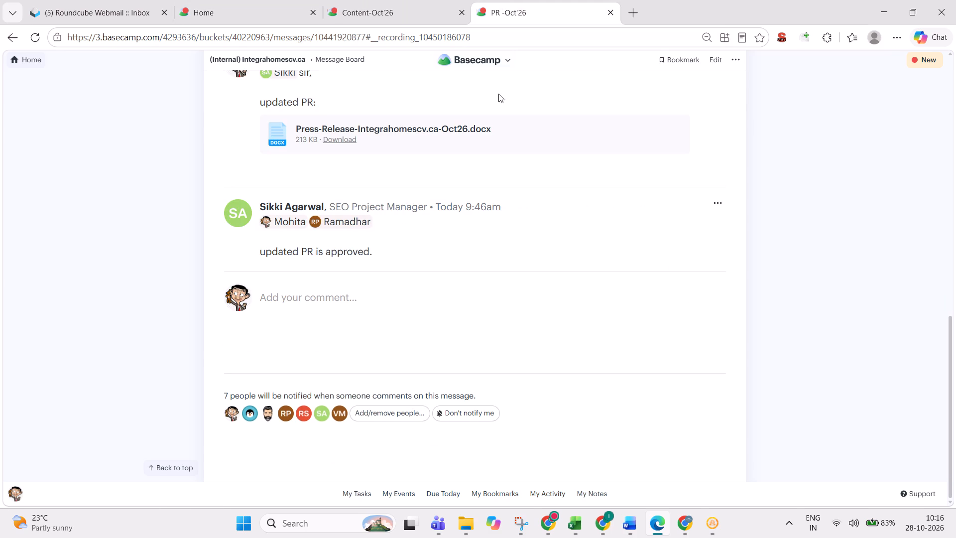
{"action": "scroll", "coordinate": [428, 288], "scroll_direction": "up", "scroll_amount": 1}
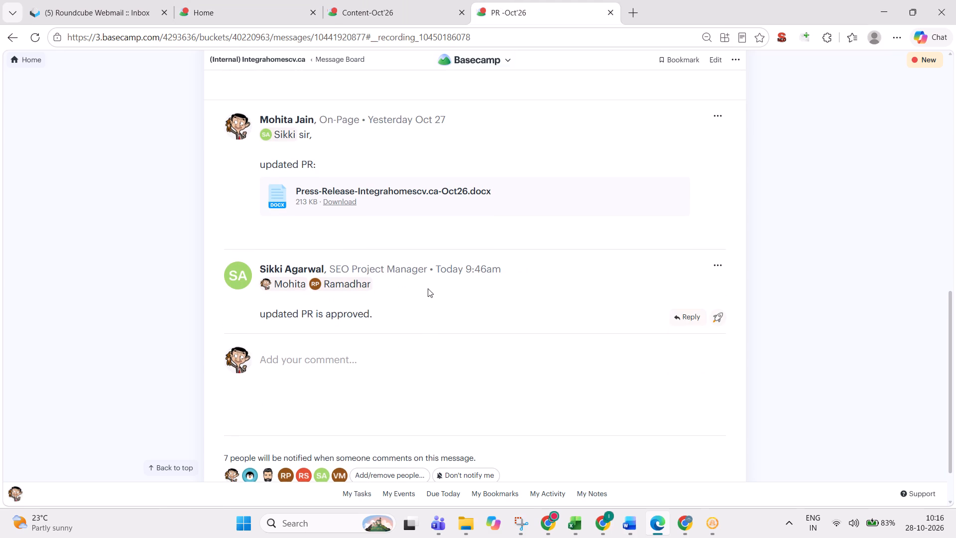
{"action": "left_click", "coordinate": [613, 9]}
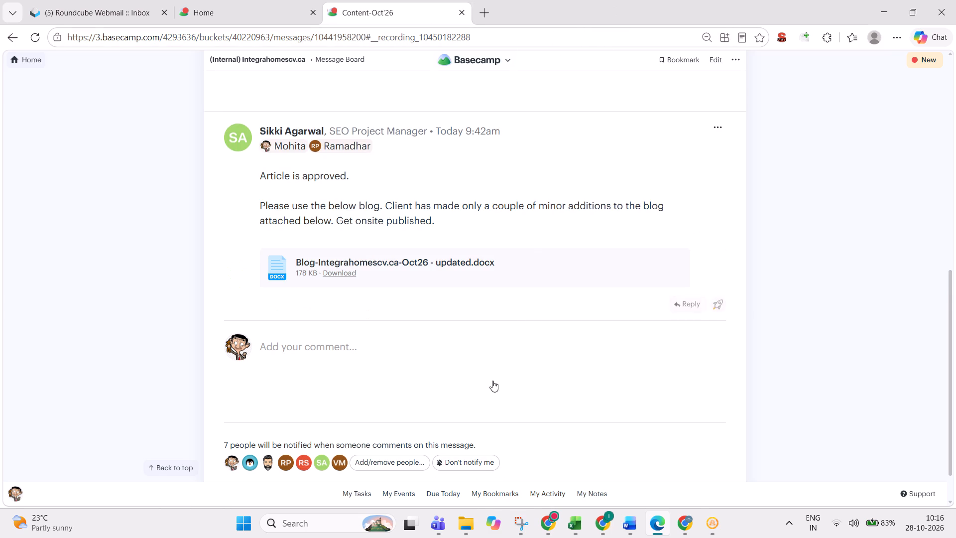
Open the bookmarked Cyberanalytics.tech threads "Articles and Blogs-Oct'26" and "Additional Content shared by client - Oct'26" in separate tabs.
{"action": "left_click", "coordinate": [494, 493]}
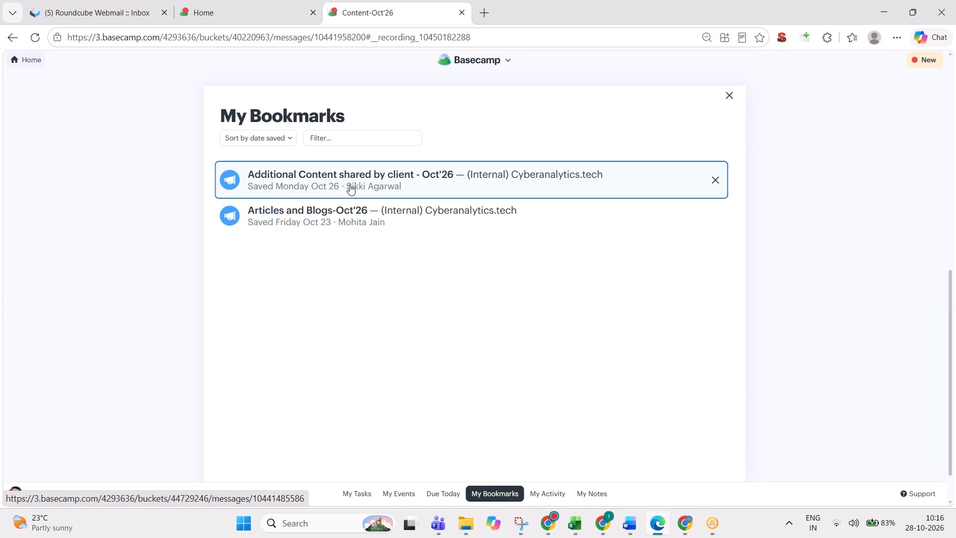
{"action": "right_click", "coordinate": [347, 207]}
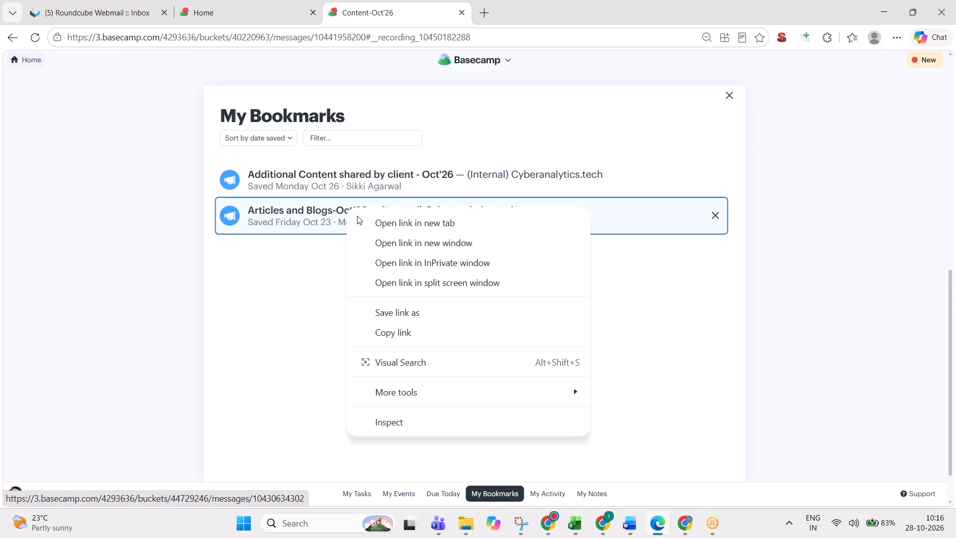
{"action": "left_click", "coordinate": [383, 226]}
{"action": "right_click", "coordinate": [385, 181]}
{"action": "left_click", "coordinate": [426, 190]}
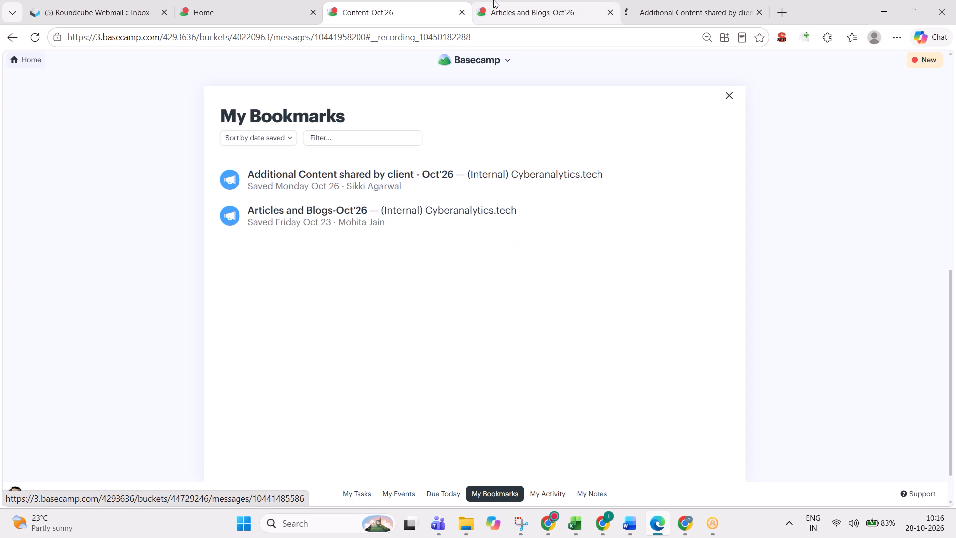
Read both Cyberanalytics.tech threads for the onsite blogs already published and the scheduled publishing dates.
{"action": "left_click", "coordinate": [494, 0]}
{"action": "scroll", "coordinate": [457, 278], "scroll_direction": "down", "scroll_amount": 20}
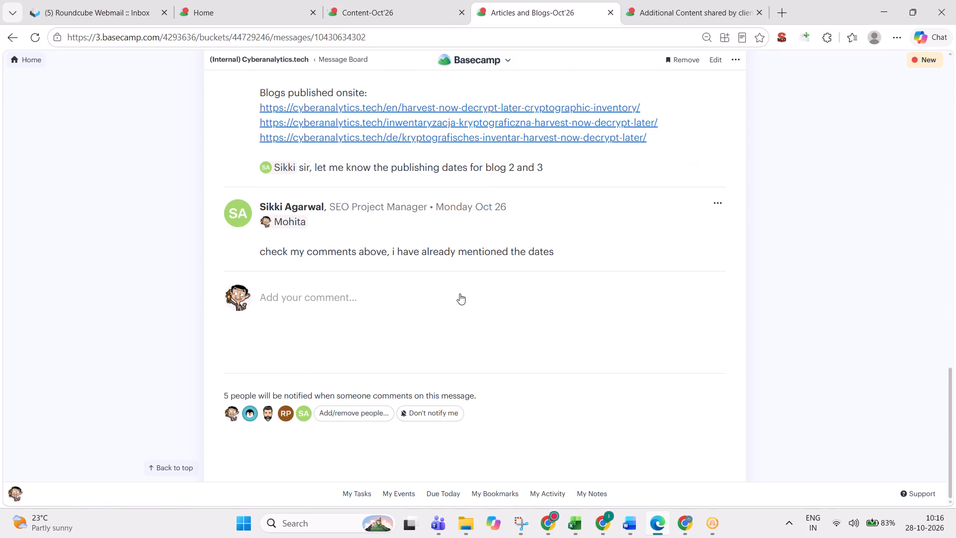
{"action": "left_click", "coordinate": [655, 0]}
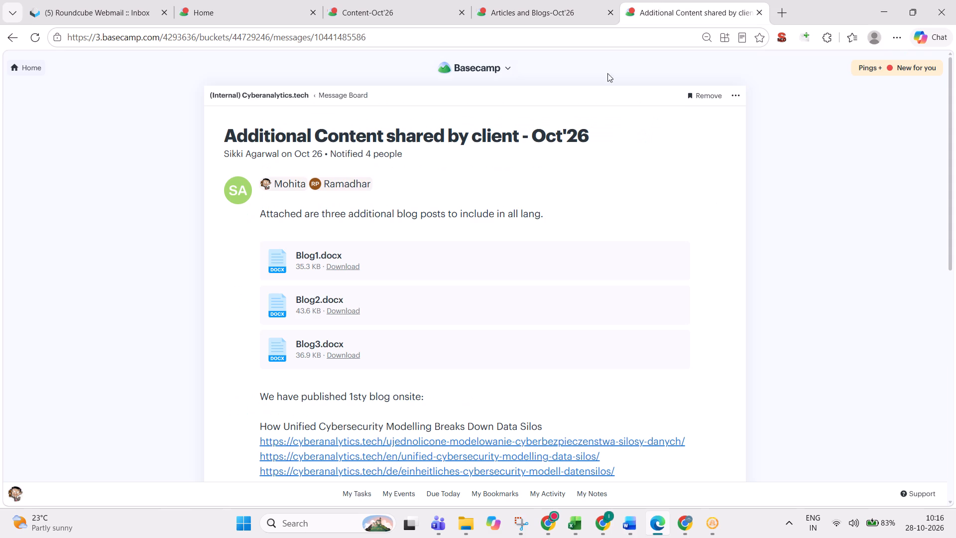
{"action": "scroll", "coordinate": [494, 304], "scroll_direction": "down", "scroll_amount": 7}
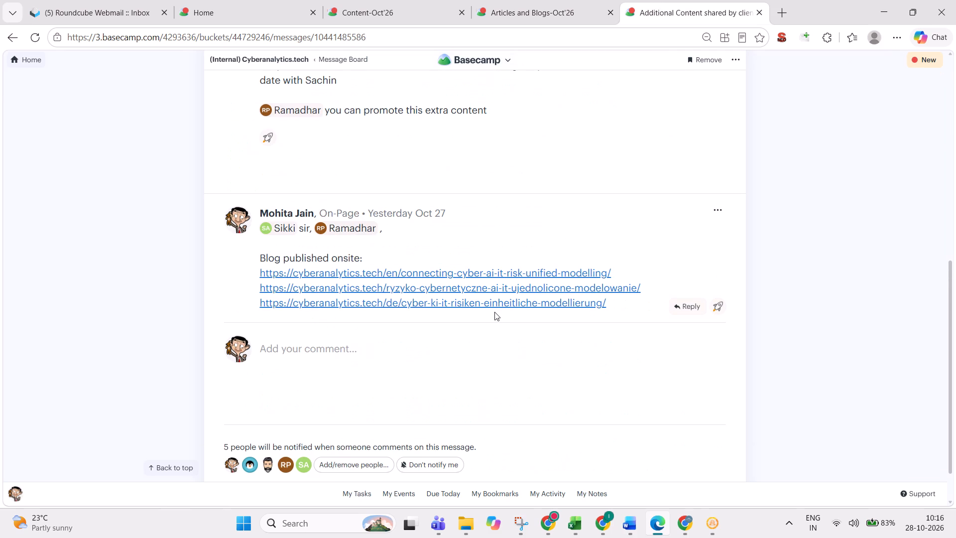
{"action": "scroll", "coordinate": [492, 312], "scroll_direction": "up", "scroll_amount": 3}
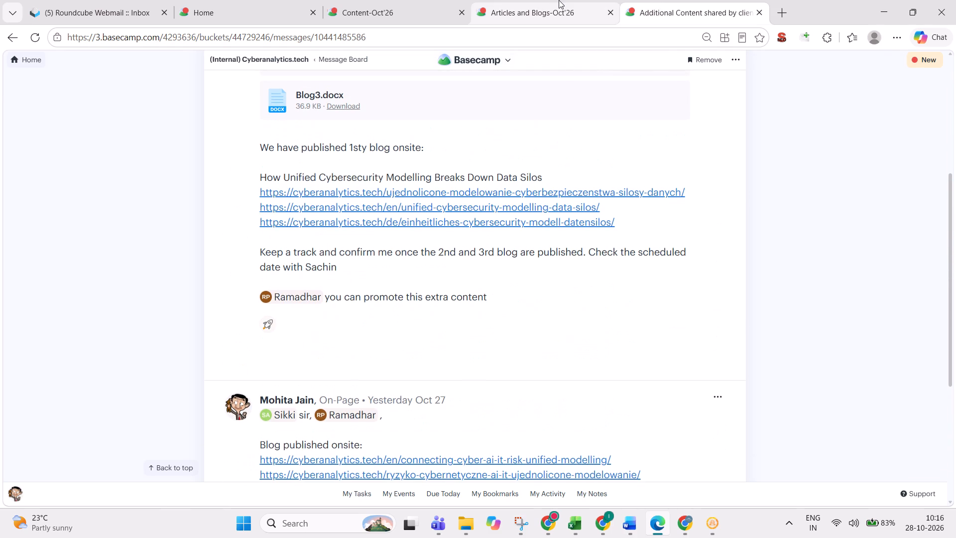
{"action": "scroll", "coordinate": [568, 256], "scroll_direction": "up", "scroll_amount": 5}
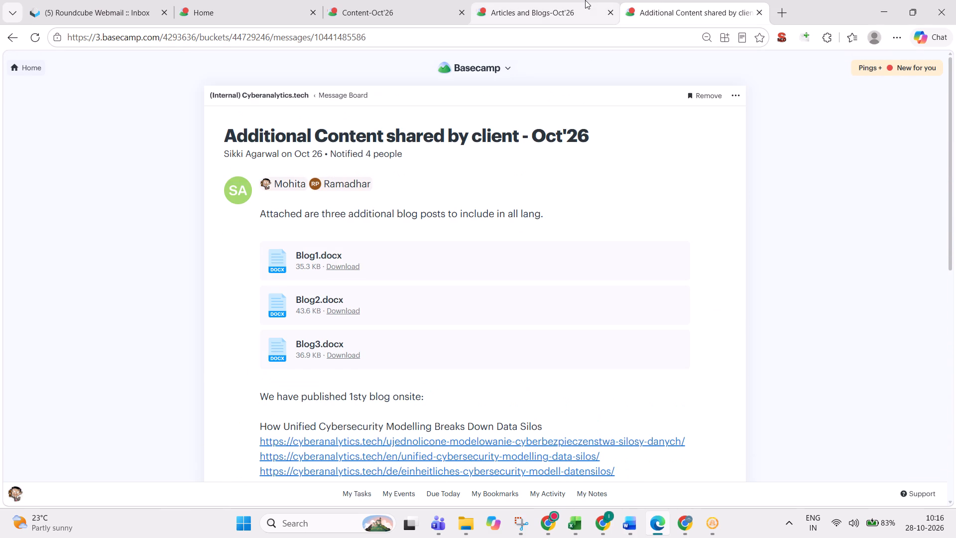
{"action": "left_click", "coordinate": [368, 0]}
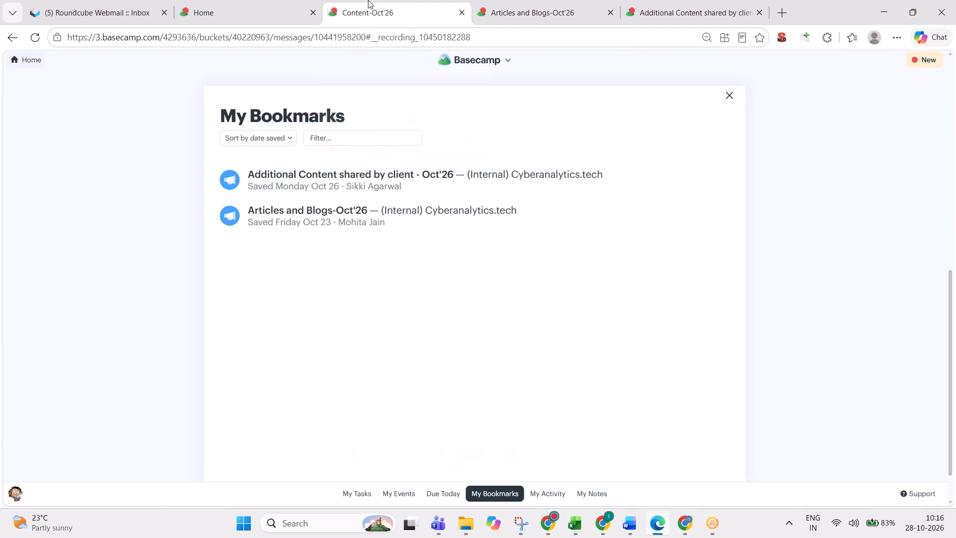
{"action": "left_click", "coordinate": [534, 0]}
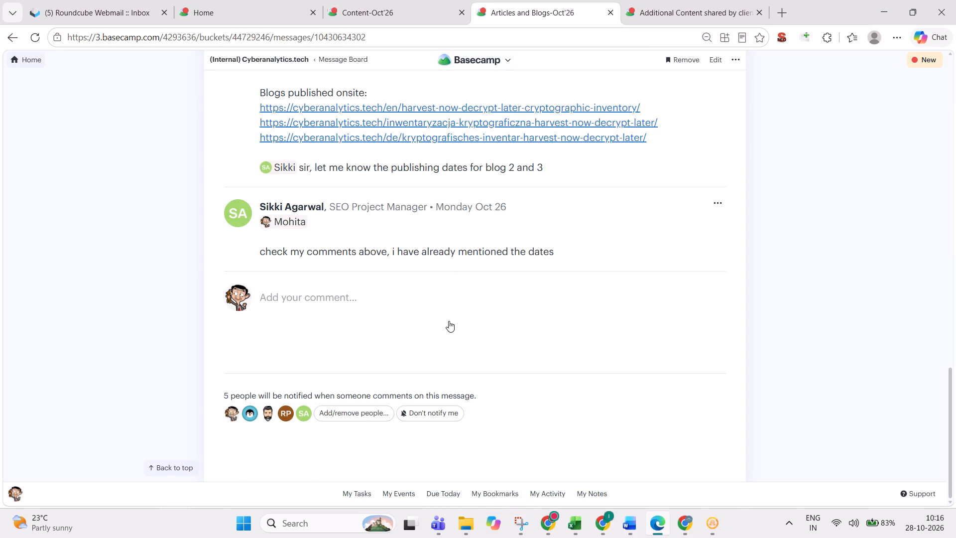
{"action": "scroll", "coordinate": [449, 321], "scroll_direction": "up", "scroll_amount": 6}
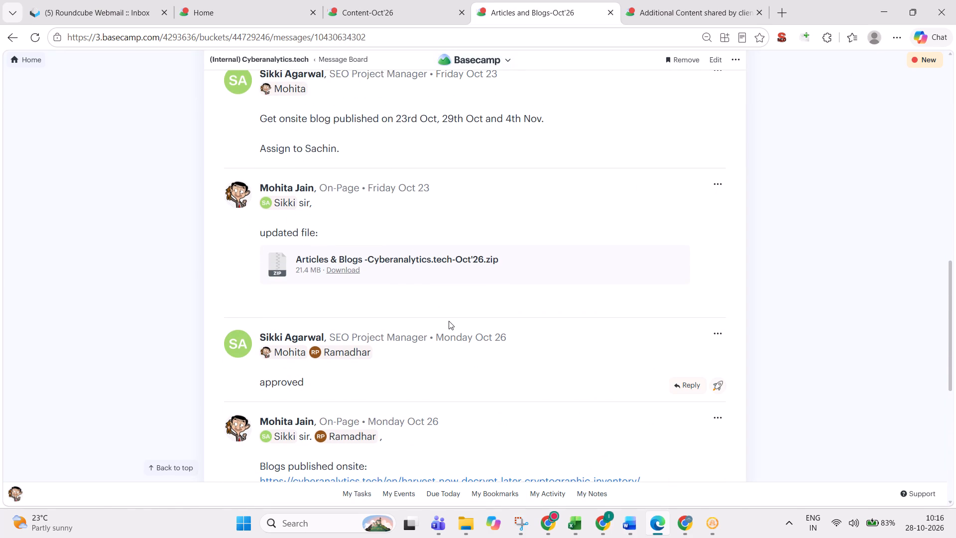
Review the dated tasks assigned in My Tasks for today and tomorrow.
{"action": "left_click", "coordinate": [250, 0]}
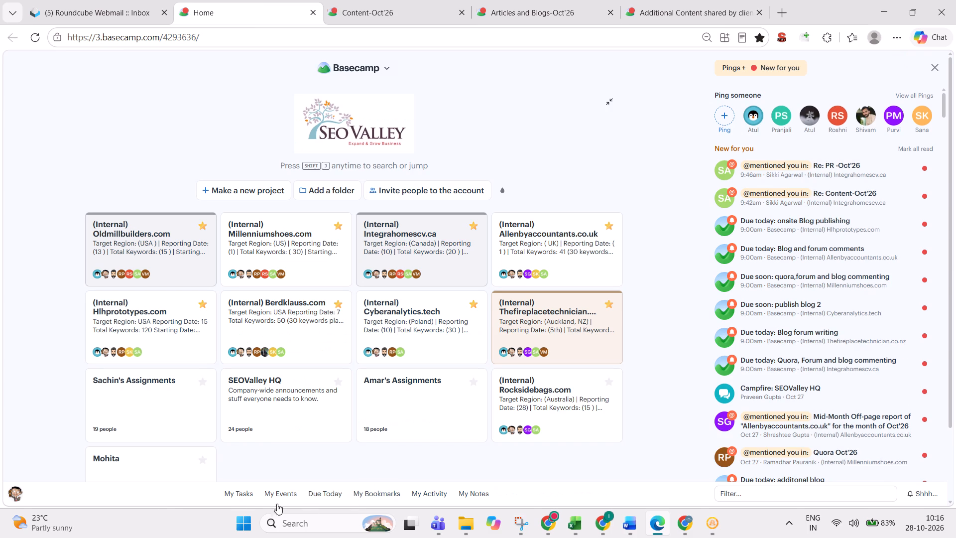
{"action": "left_click", "coordinate": [243, 497]}
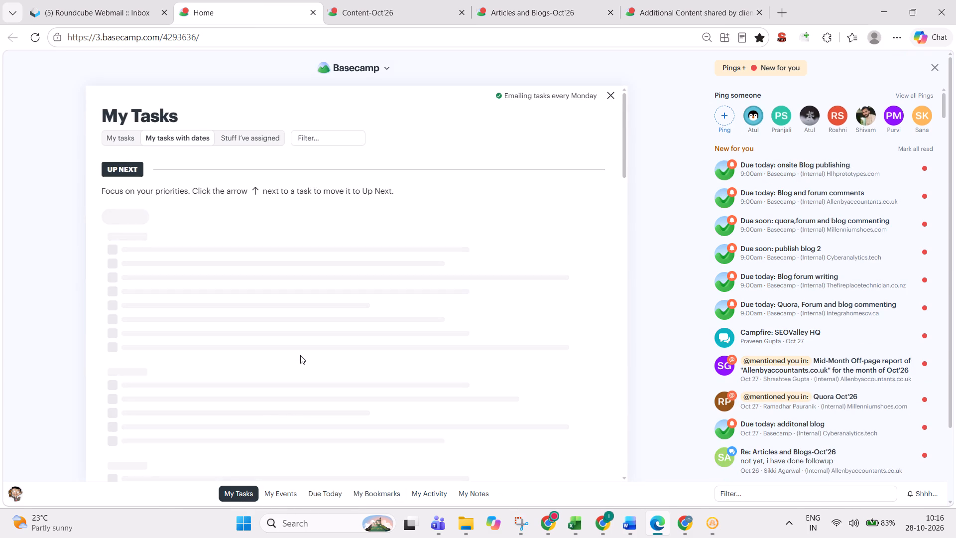
{"action": "scroll", "coordinate": [300, 355], "scroll_direction": "down", "scroll_amount": 2}
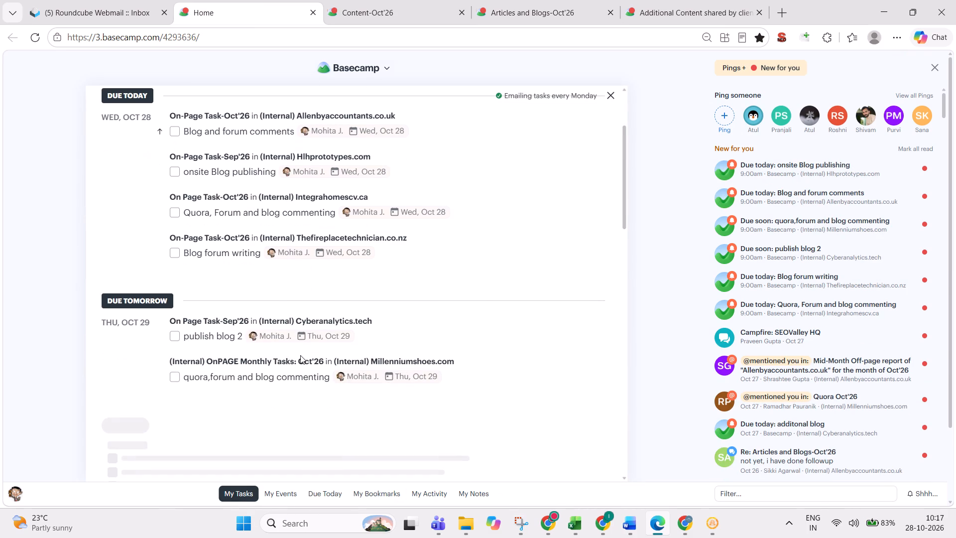
Recheck the Additional Content thread for its blog files, published links and tracking instructions.
{"action": "left_click", "coordinate": [662, 0]}
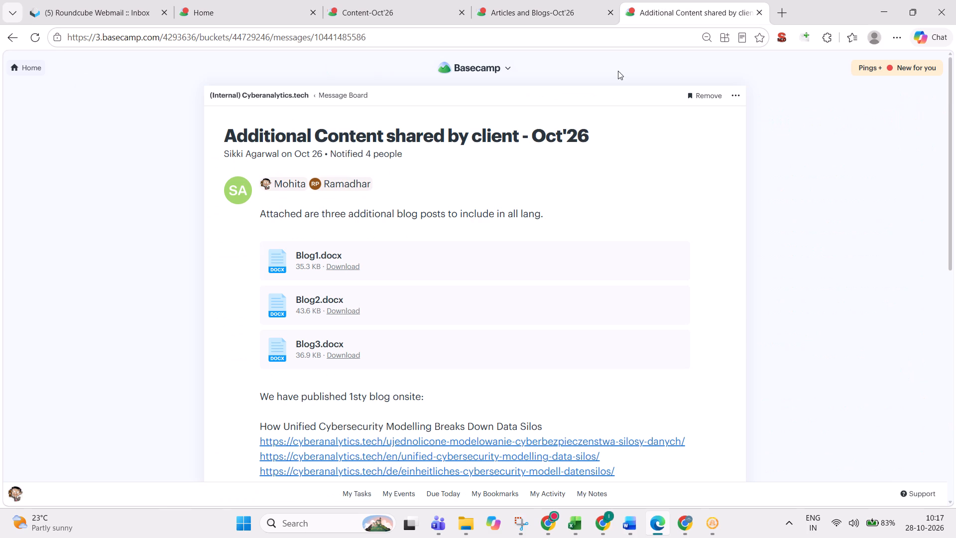
{"action": "scroll", "coordinate": [457, 382], "scroll_direction": "down", "scroll_amount": 4}
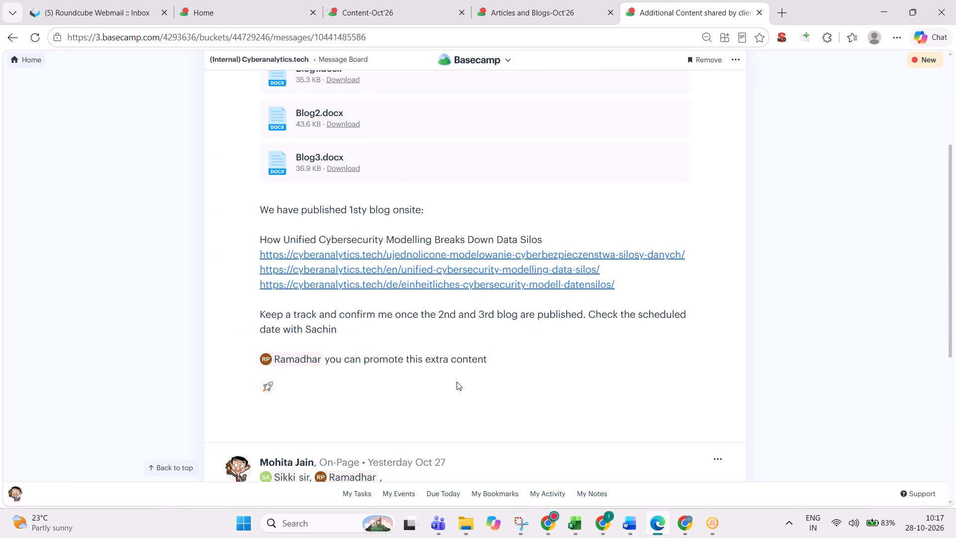
{"action": "scroll", "coordinate": [457, 382], "scroll_direction": "down", "scroll_amount": 3}
{"action": "scroll", "coordinate": [457, 382], "scroll_direction": "up", "scroll_amount": 4}
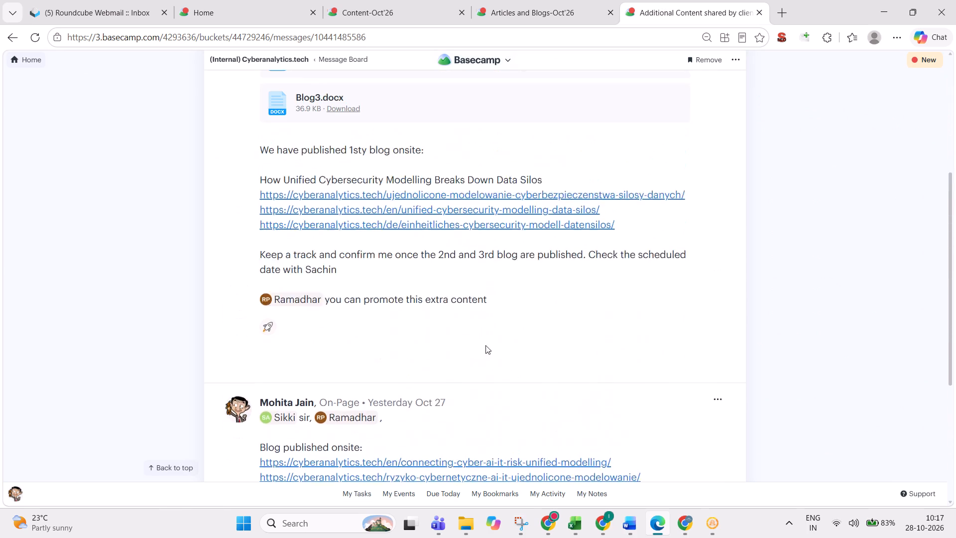
Close both Cyberanalytics.tech thread tabs and dismiss the bookmarks list over the Content-Oct'26 thread.
{"action": "left_click", "coordinate": [541, 0]}
{"action": "left_click", "coordinate": [610, 9]}
{"action": "left_click", "coordinate": [610, 9]}
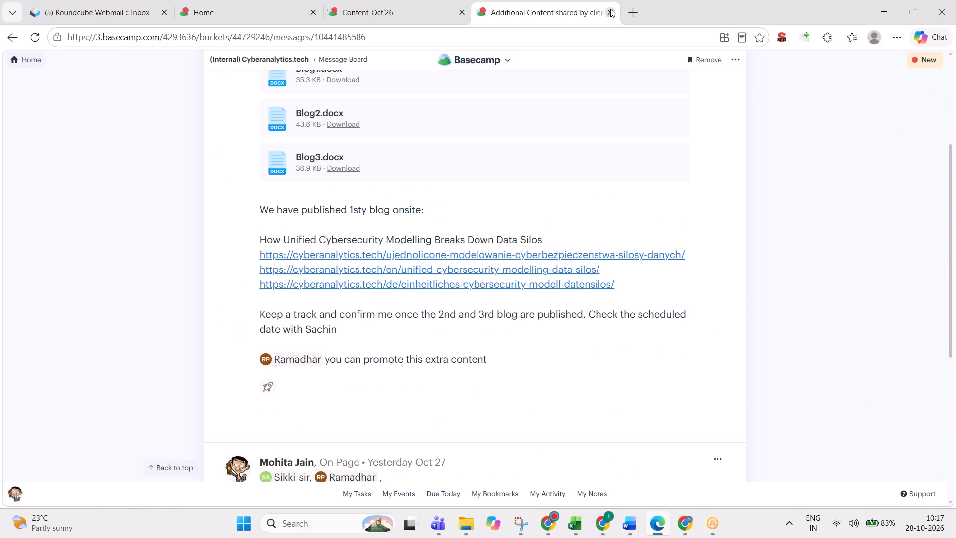
{"action": "left_click", "coordinate": [110, 196]}
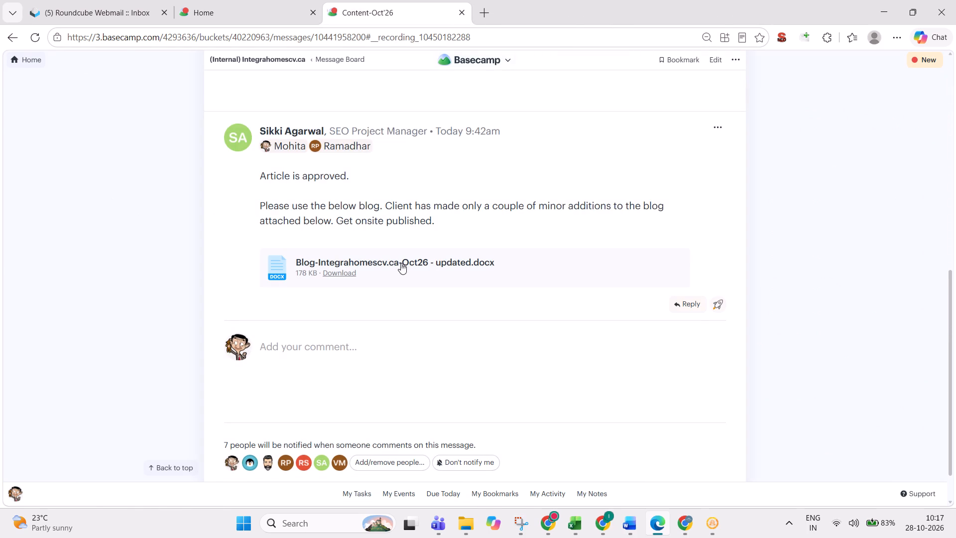
Download "Blog-Integrahomescv.ca-Oct26 - updated.docx" from the Content-Oct'26 thread and show it in its folder.
{"action": "left_click", "coordinate": [341, 275]}
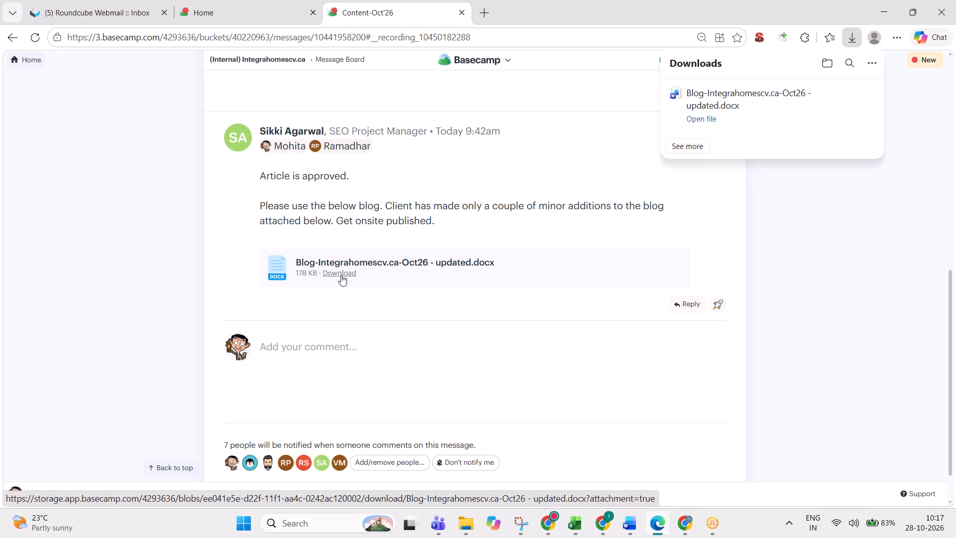
{"action": "left_click", "coordinate": [841, 107]}
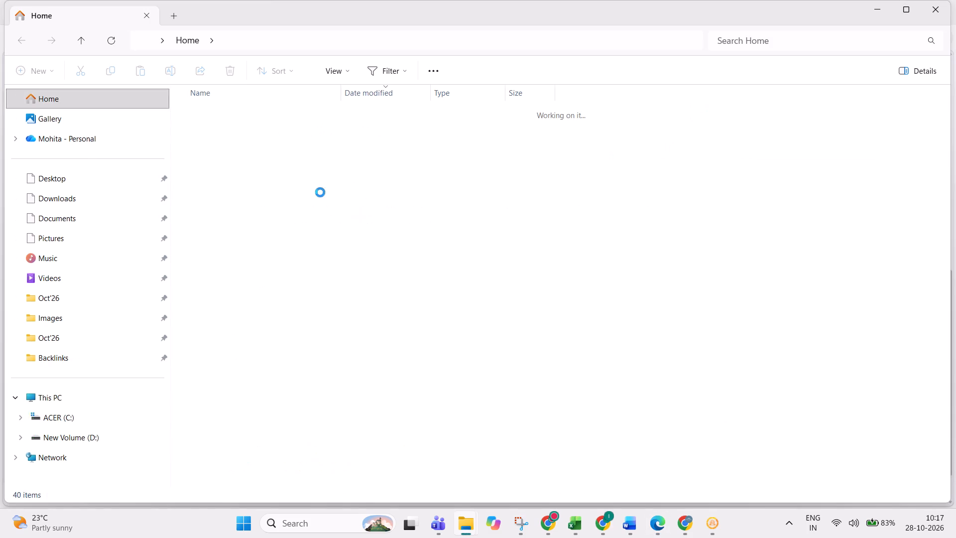
Cut the downloaded "Blog-Integrahomescv.ca-Oct26 - updated" document and go to the Integrahomes campaign's Articlesandblogs > Oct'26 folder on drive D.
{"action": "key", "text": "ctrl+x"}
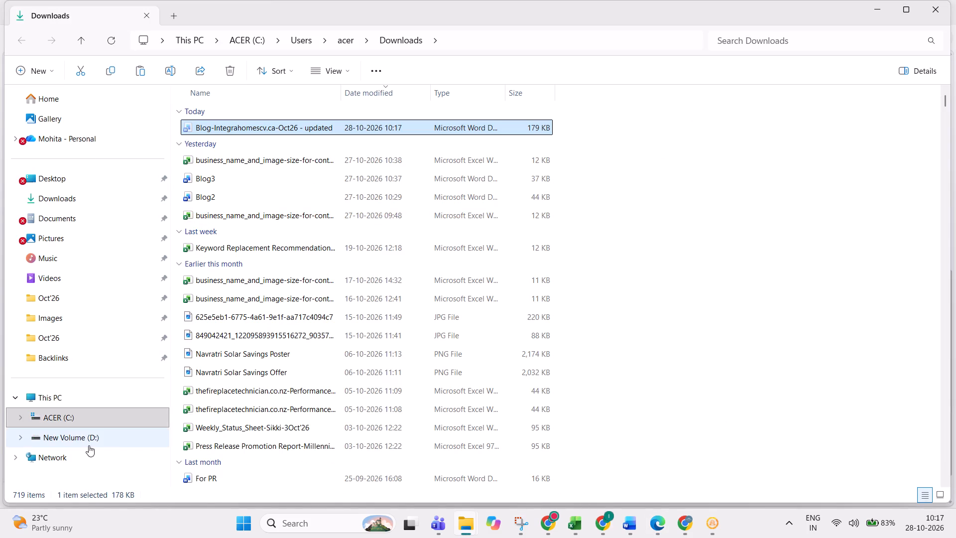
{"action": "left_click", "coordinate": [87, 438]}
{"action": "double_click", "coordinate": [430, 133]}
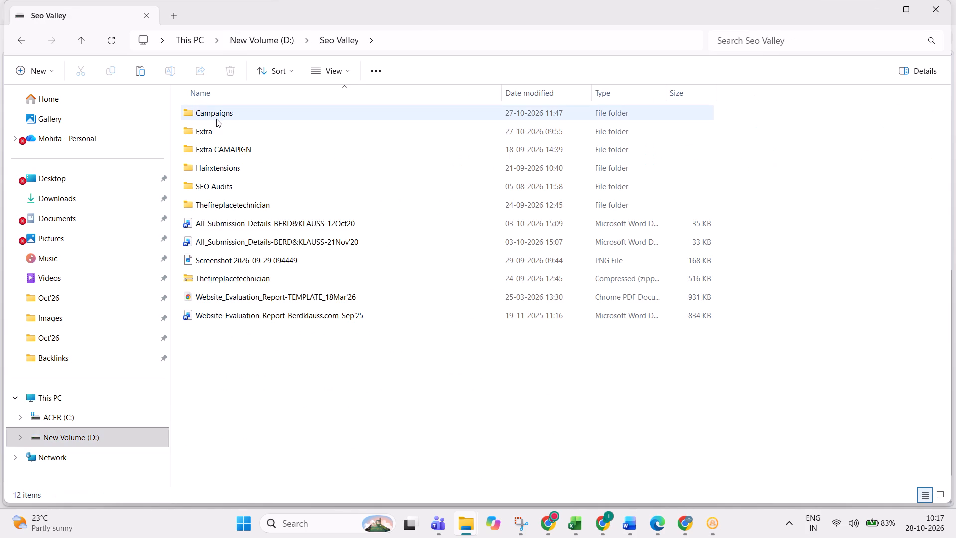
{"action": "double_click", "coordinate": [216, 118]}
{"action": "double_click", "coordinate": [395, 125]}
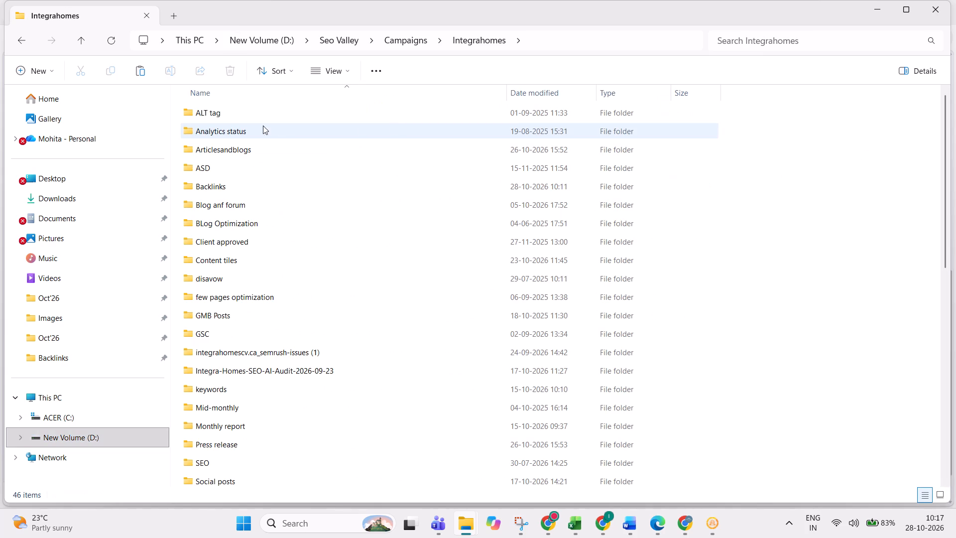
{"action": "scroll", "coordinate": [238, 321], "scroll_direction": "down", "scroll_amount": 4}
{"action": "double_click", "coordinate": [217, 274]}
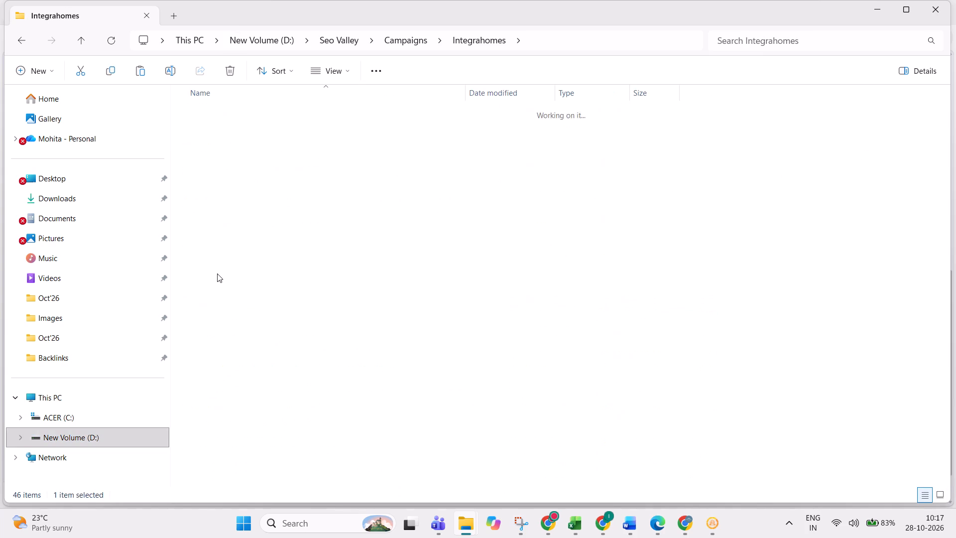
{"action": "left_click", "coordinate": [460, 43]}
{"action": "scroll", "coordinate": [236, 269], "scroll_direction": "up", "scroll_amount": 1}
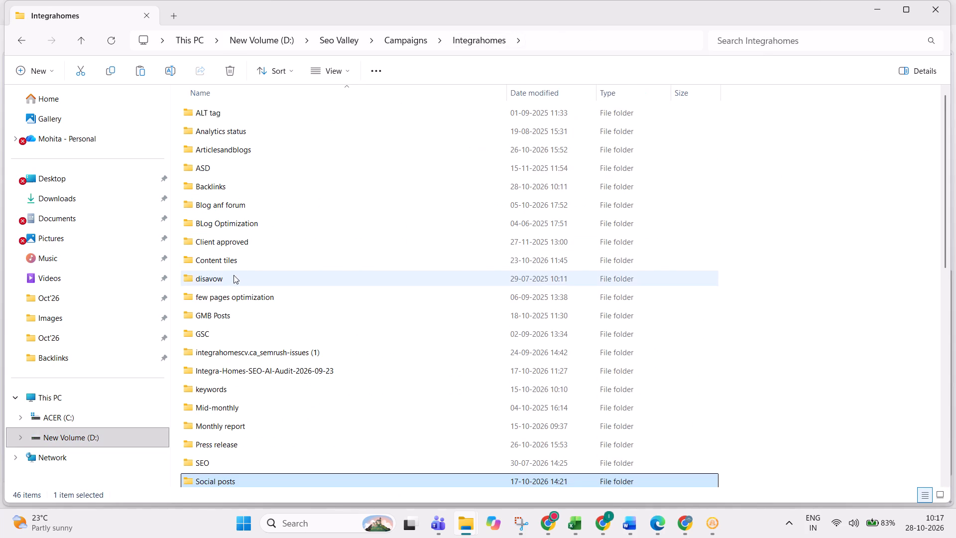
{"action": "scroll", "coordinate": [255, 394], "scroll_direction": "down", "scroll_amount": 2}
{"action": "left_click", "coordinate": [225, 346]}
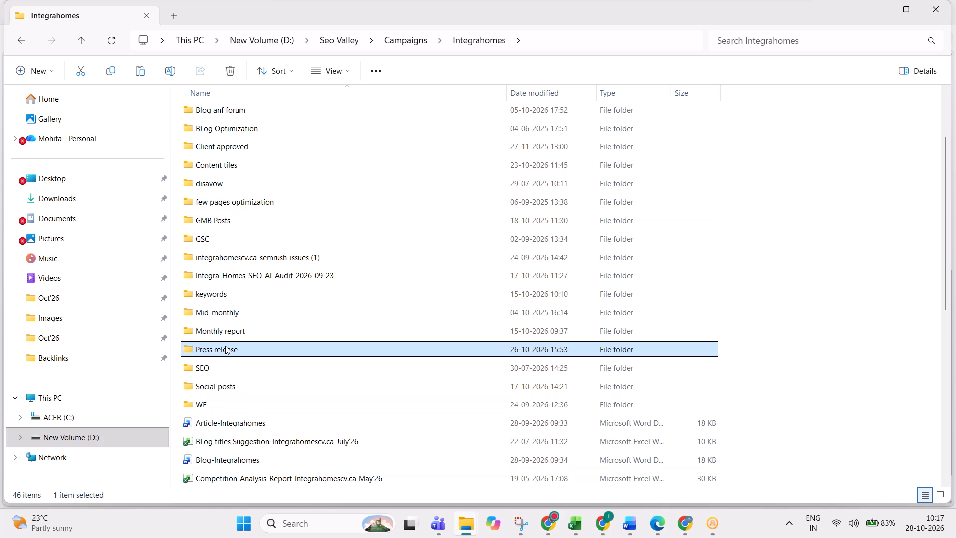
{"action": "scroll", "coordinate": [220, 337], "scroll_direction": "up", "scroll_amount": 3}
{"action": "double_click", "coordinate": [239, 148]}
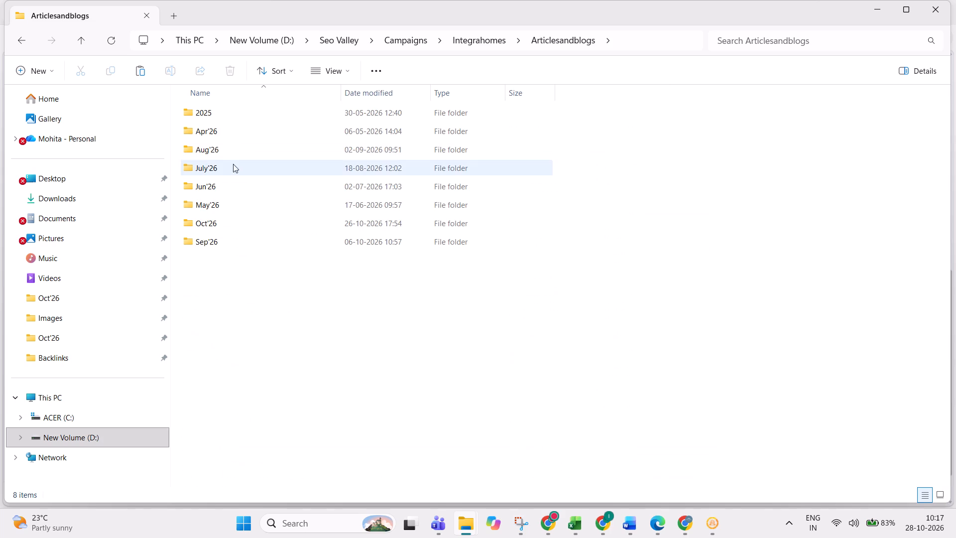
{"action": "double_click", "coordinate": [218, 219]}
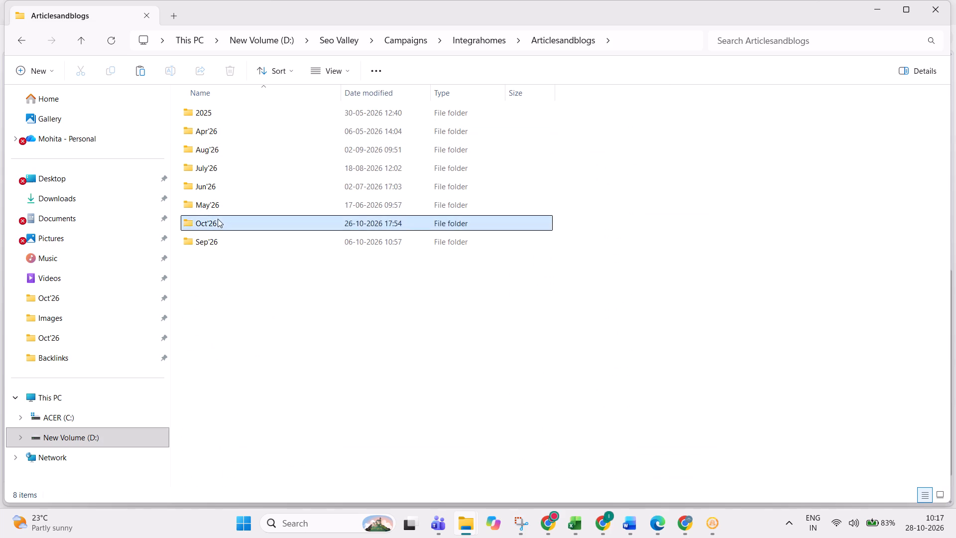
Create a folder named "aproved blog" inside Oct'26 and move the cut blog document into it.
{"action": "left_click", "coordinate": [27, 68]}
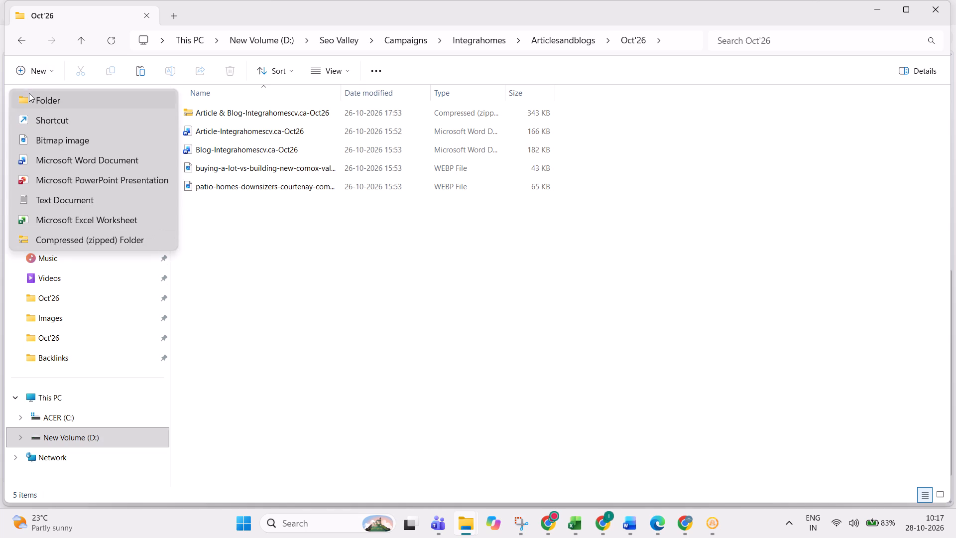
{"action": "left_click", "coordinate": [30, 97]}
{"action": "type", "text": "ap"}
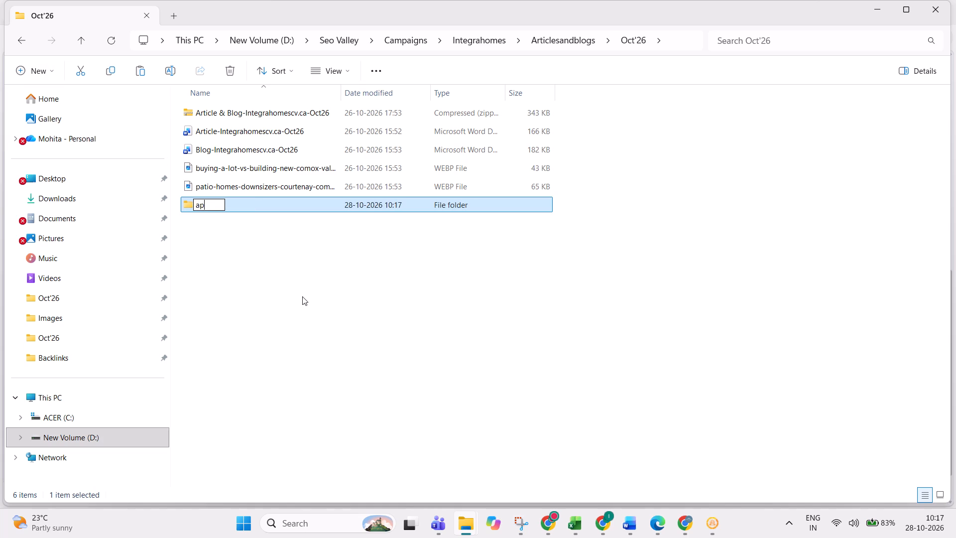
{"action": "type", "text": "roved blog"}
{"action": "key", "text": "Return"}
{"action": "key", "text": "Return"}
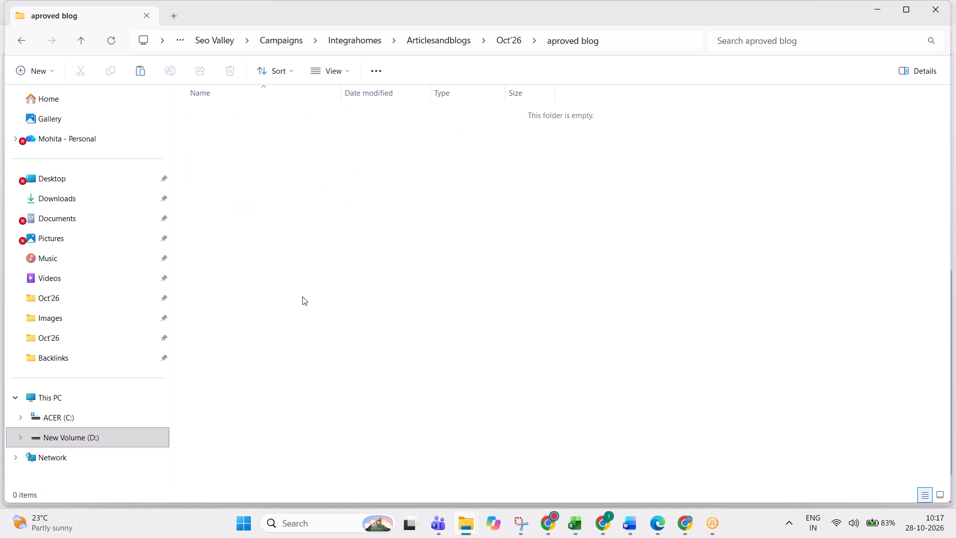
{"action": "key", "text": "ctrl+v"}
Open the moved blog document, enable editing and look through its pages for the client's tracked edits.
{"action": "double_click", "coordinate": [316, 120]}
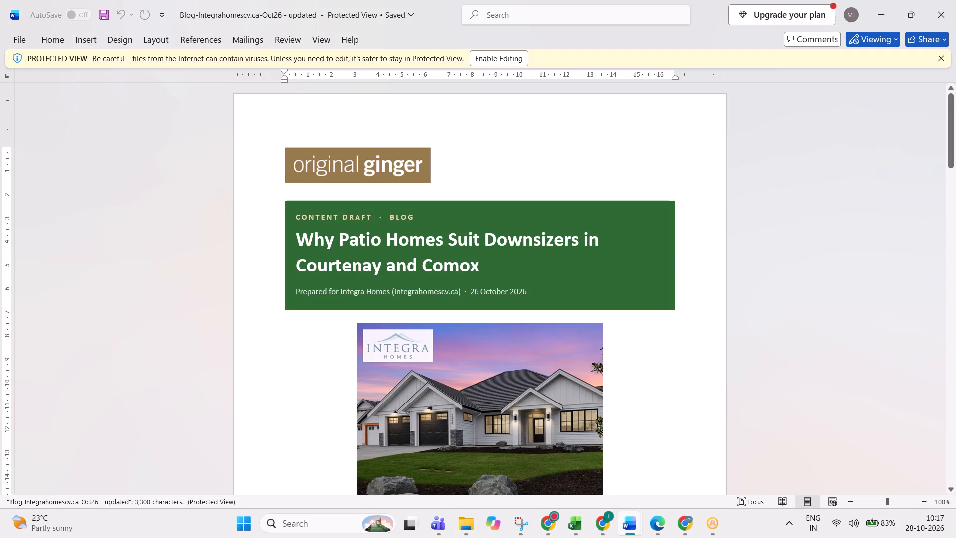
{"action": "scroll", "coordinate": [461, 288], "scroll_direction": "down", "scroll_amount": 3}
{"action": "left_click", "coordinate": [481, 59]}
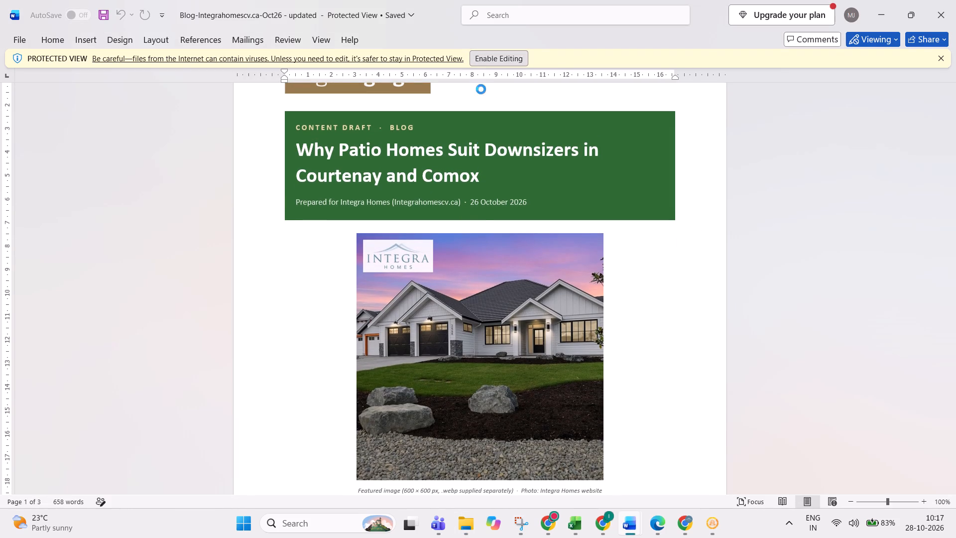
{"action": "scroll", "coordinate": [479, 302], "scroll_direction": "down", "scroll_amount": 20}
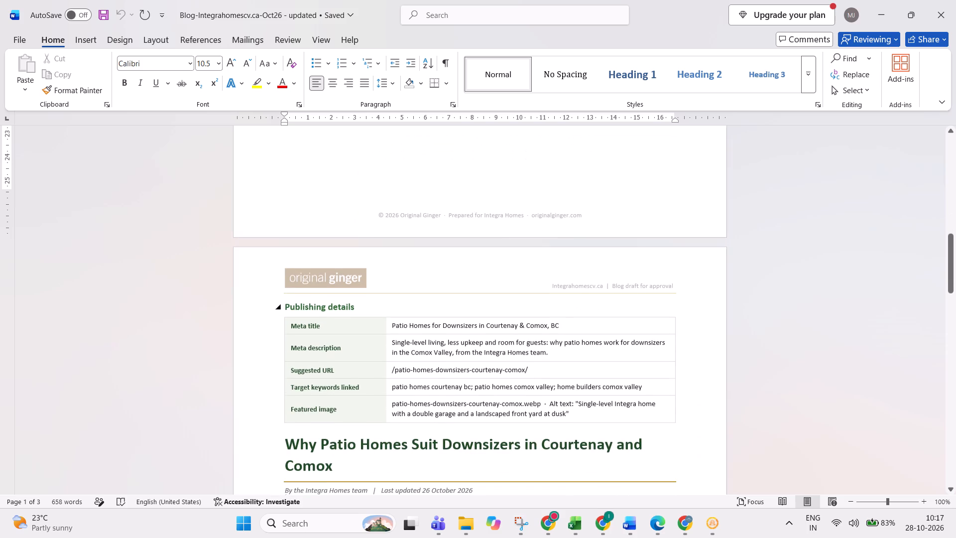
{"action": "scroll", "coordinate": [479, 316], "scroll_direction": "down", "scroll_amount": 7}
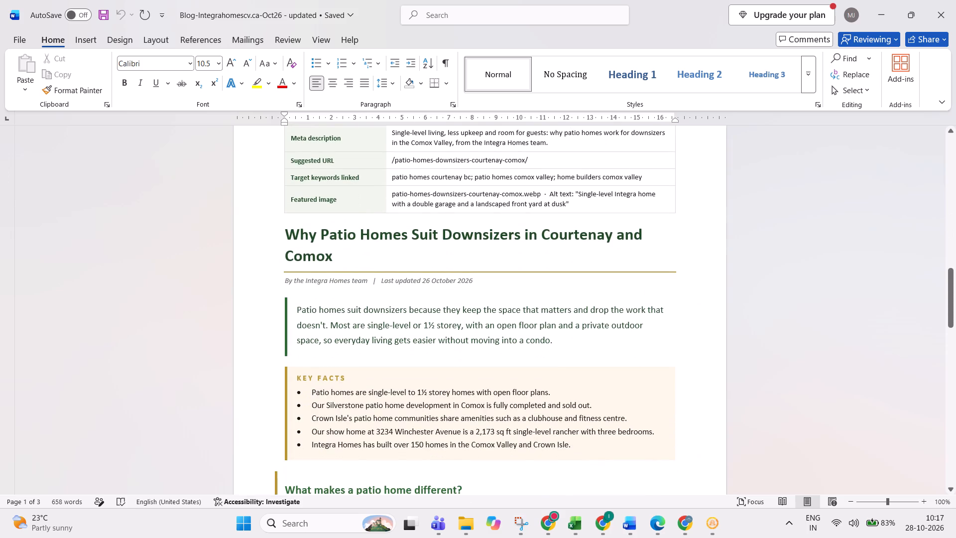
{"action": "scroll", "coordinate": [479, 317], "scroll_direction": "down", "scroll_amount": 13}
{"action": "scroll", "coordinate": [479, 320], "scroll_direction": "up", "scroll_amount": 2}
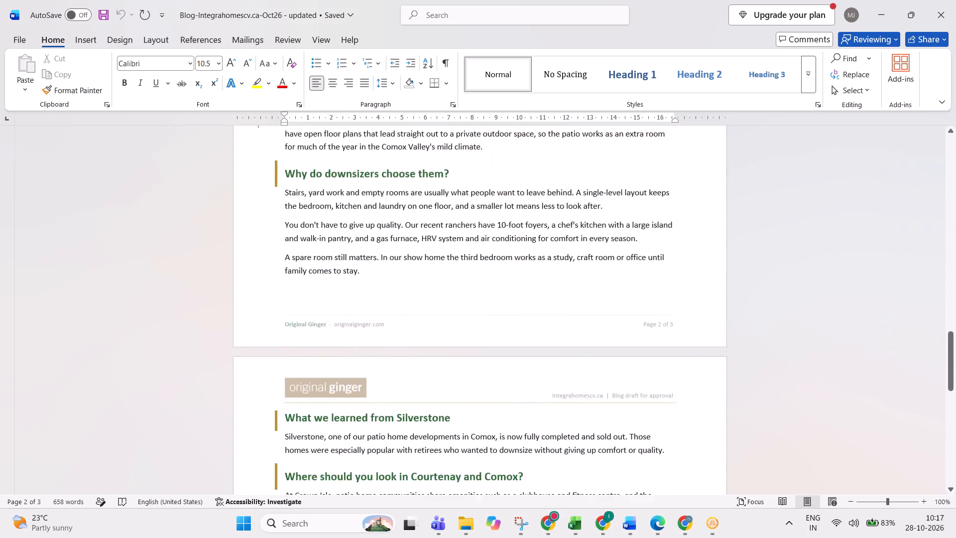
{"action": "scroll", "coordinate": [479, 320], "scroll_direction": "up", "scroll_amount": 3}
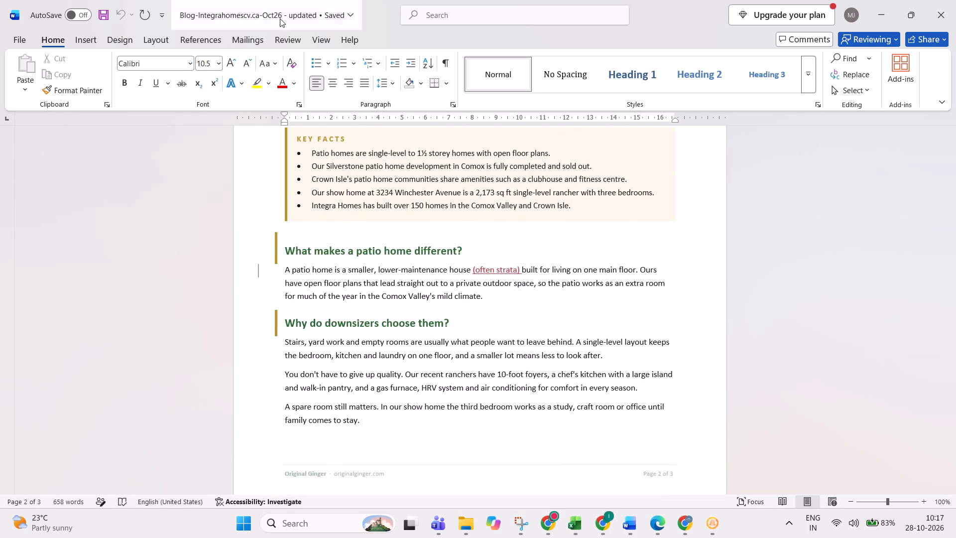
Accept the tracked insertions "(often strata)" and "or strata unit" in the blog text.
{"action": "left_click", "coordinate": [281, 36]}
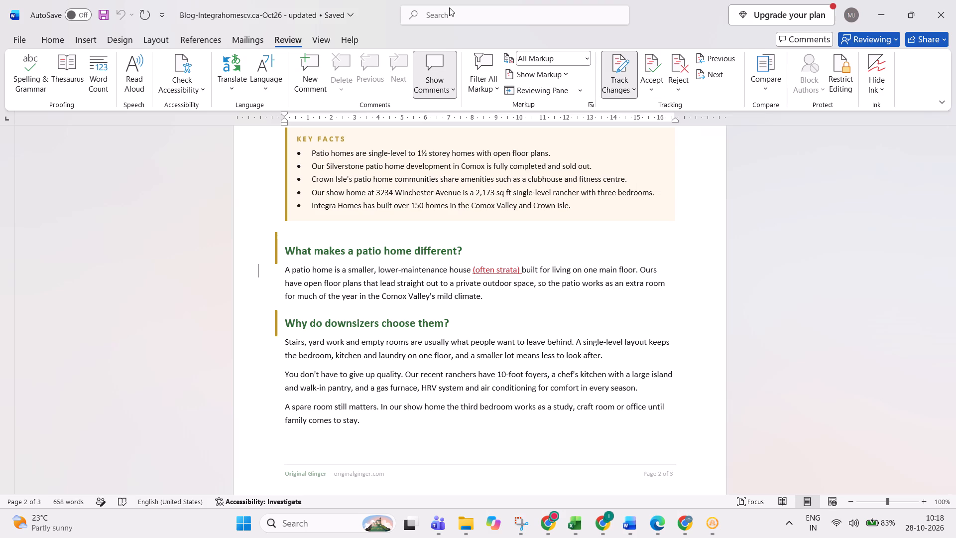
{"action": "left_click", "coordinate": [656, 63]}
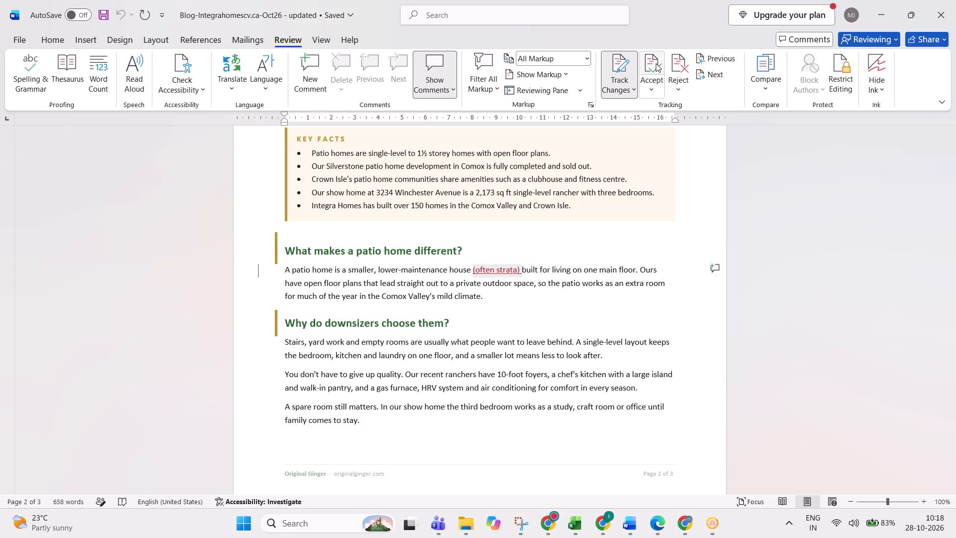
{"action": "left_click", "coordinate": [656, 63]}
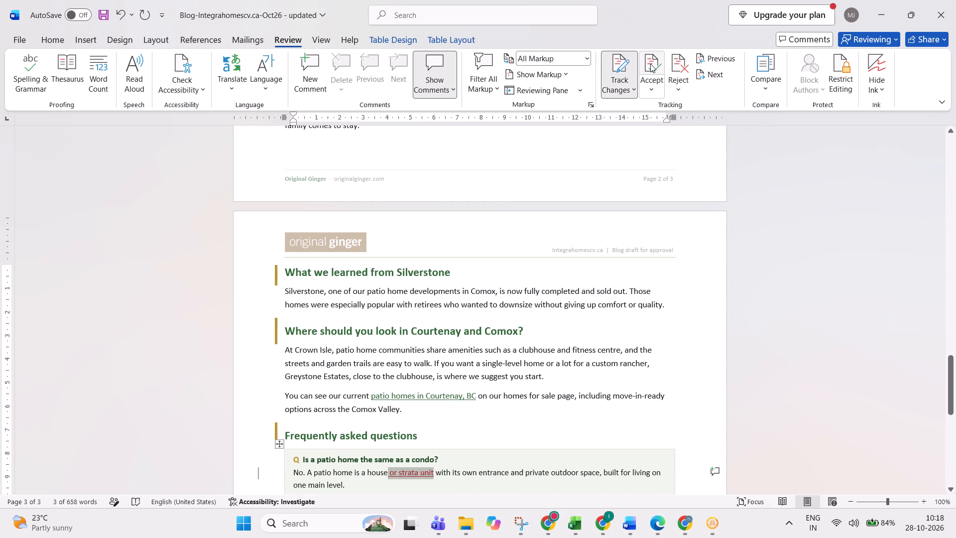
{"action": "left_click", "coordinate": [650, 64]}
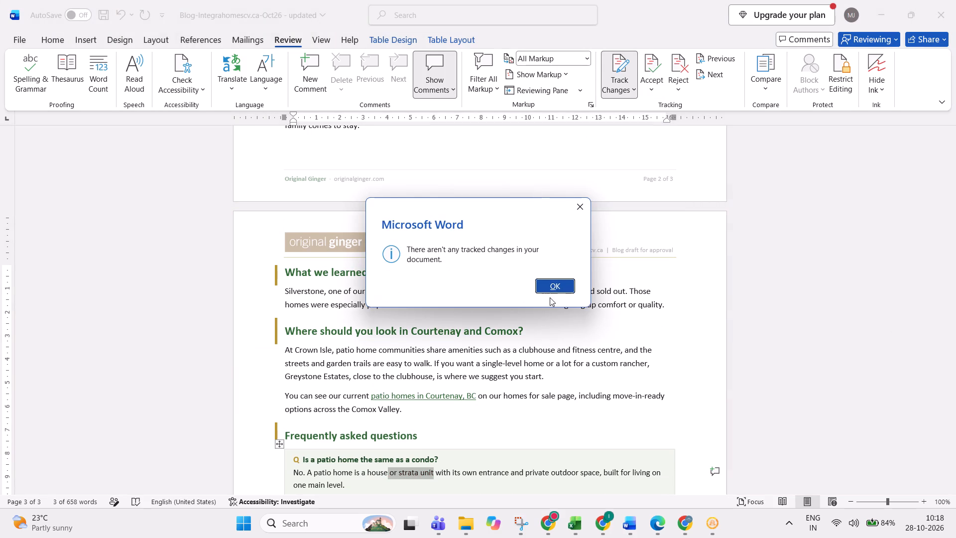
{"action": "left_click", "coordinate": [557, 283]}
Turn off change tracking and save the blog document.
{"action": "scroll", "coordinate": [557, 285], "scroll_direction": "down", "scroll_amount": 12}
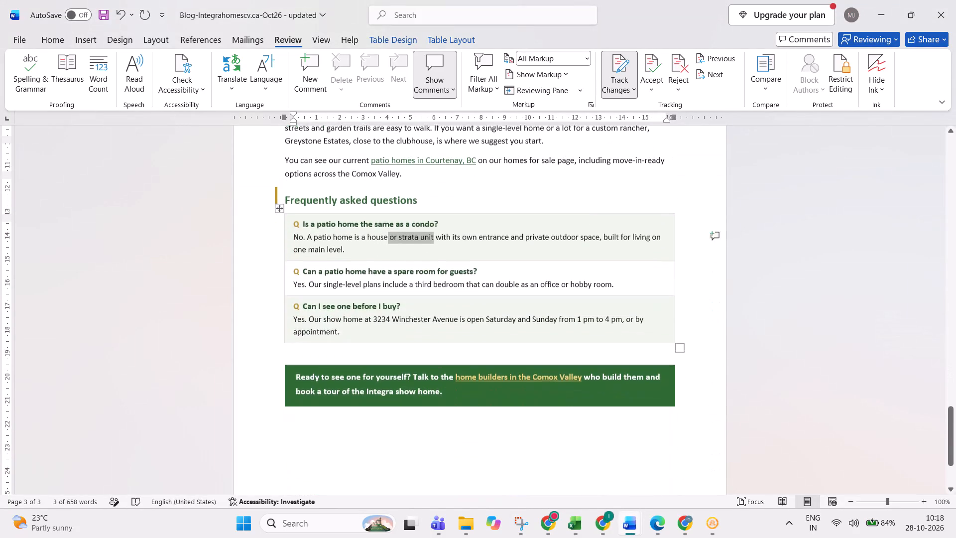
{"action": "left_click", "coordinate": [622, 58]}
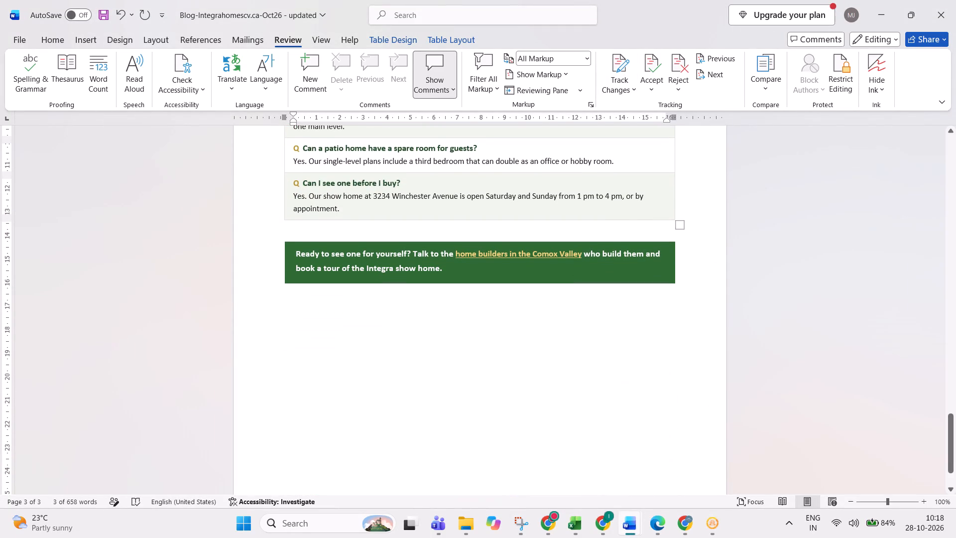
{"action": "left_click", "coordinate": [438, 381]}
{"action": "key", "text": "ctrl+s"}
Look back through the saved blog from its final page to the cover page.
{"action": "scroll", "coordinate": [436, 381], "scroll_direction": "up", "scroll_amount": 14}
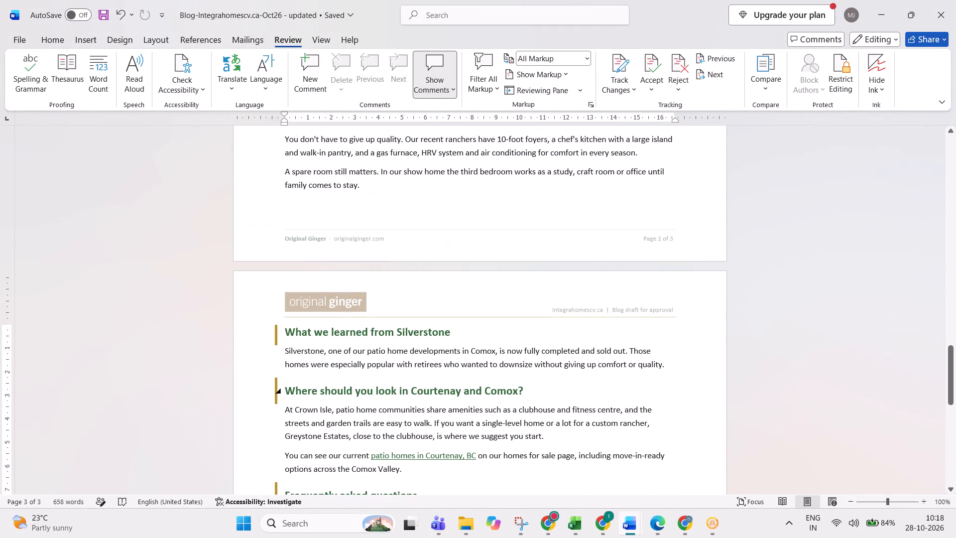
{"action": "scroll", "coordinate": [438, 460], "scroll_direction": "up", "scroll_amount": 9}
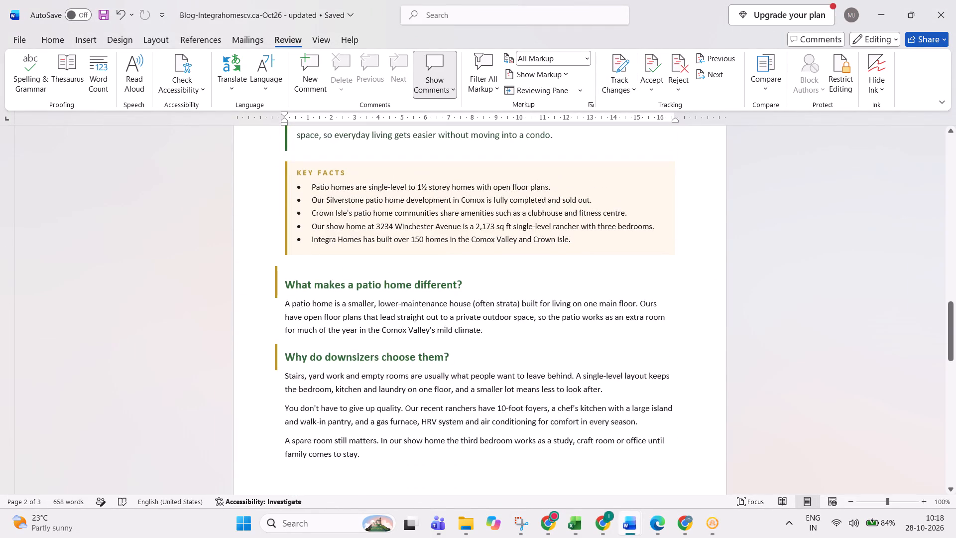
{"action": "scroll", "coordinate": [438, 453], "scroll_direction": "up", "scroll_amount": 15}
{"action": "scroll", "coordinate": [438, 451], "scroll_direction": "up", "scroll_amount": 8}
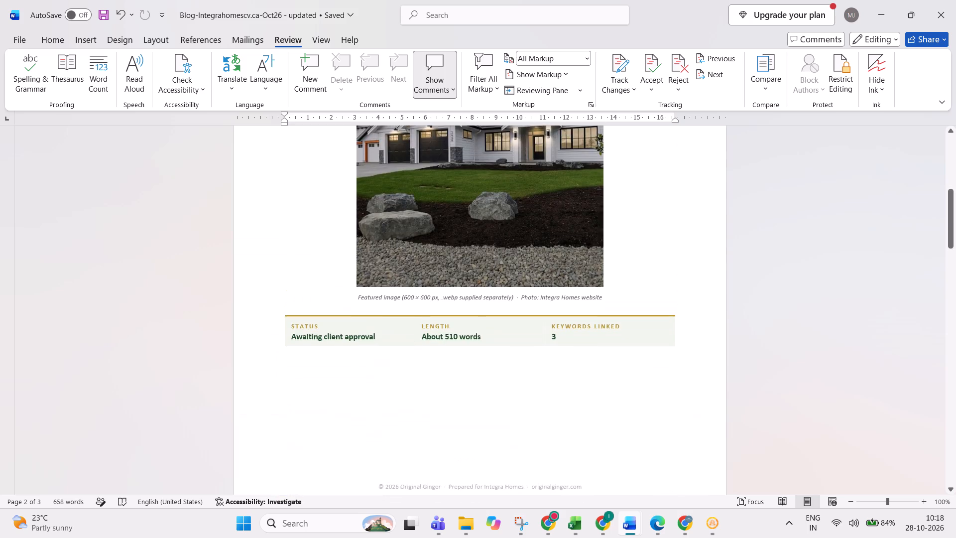
{"action": "scroll", "coordinate": [437, 451], "scroll_direction": "up", "scroll_amount": 5}
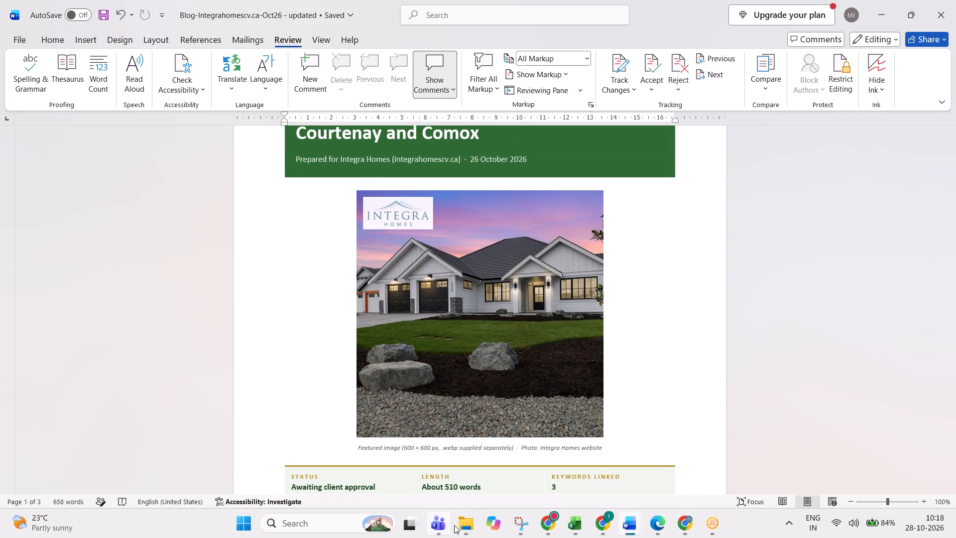
Switch to the File Explorer window showing the "aproved blog" folder.
{"action": "left_click", "coordinate": [473, 521]}
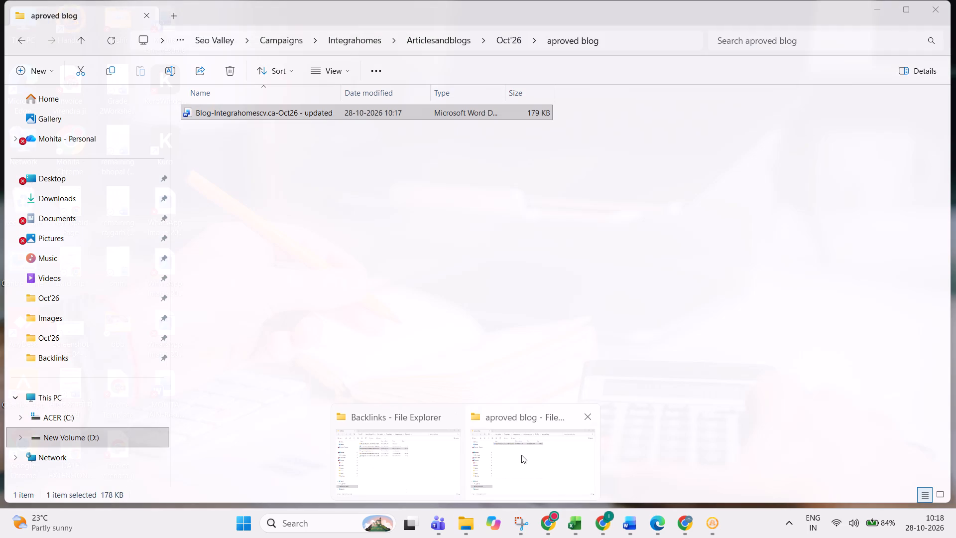
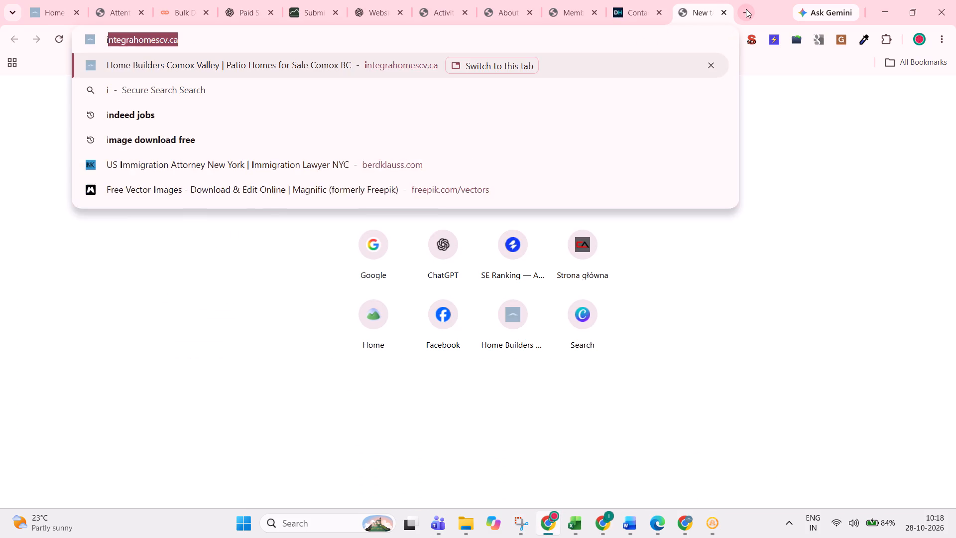
Open integrahomescv.ca in Chrome, look through the published posts on its Blog page, and close the site.
{"action": "type", "text": "n"}
{"action": "key", "text": "Return"}
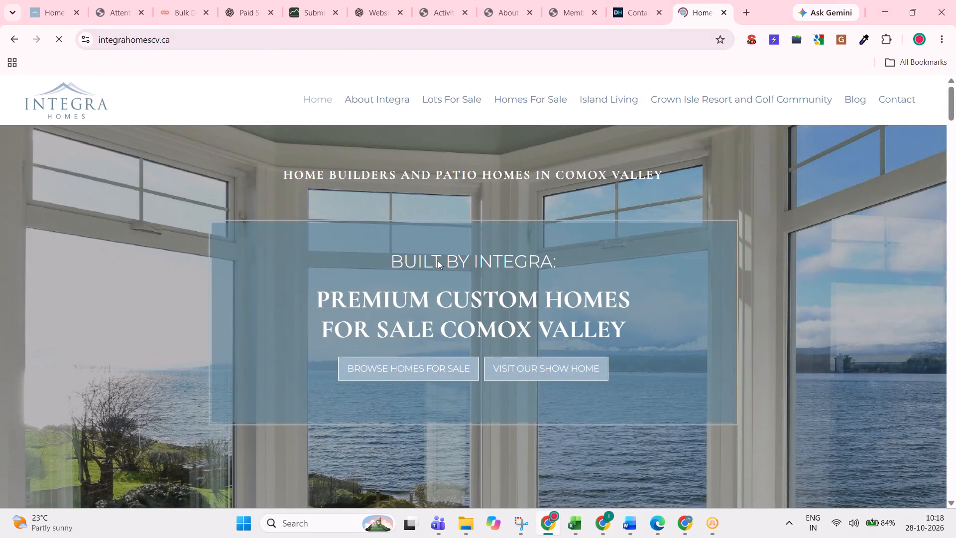
{"action": "left_click", "coordinate": [855, 97]}
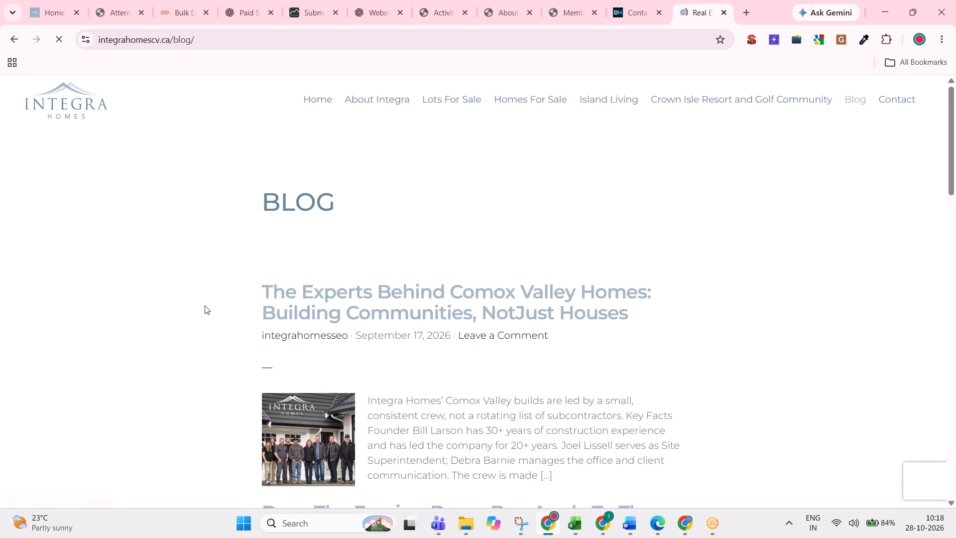
{"action": "scroll", "coordinate": [205, 305], "scroll_direction": "down", "scroll_amount": 7}
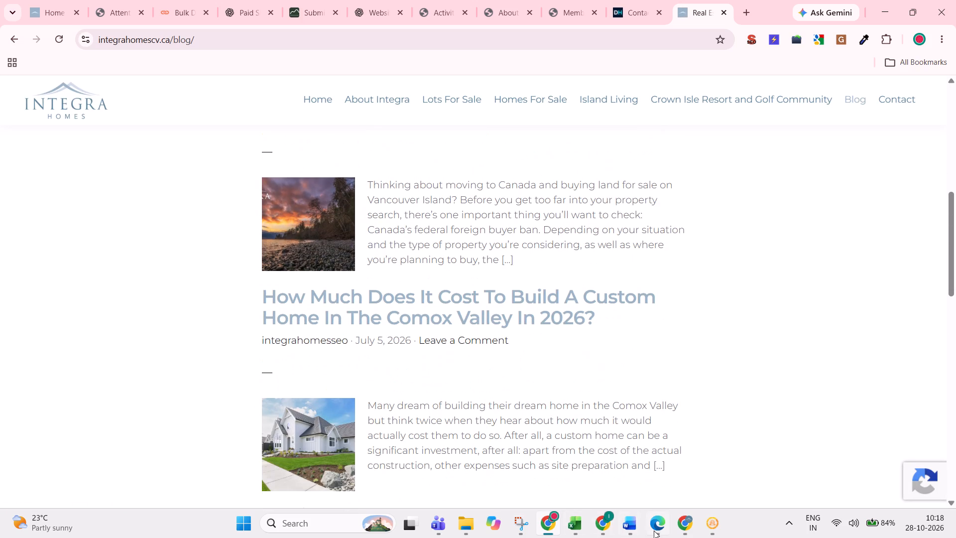
{"action": "left_click", "coordinate": [723, 11]}
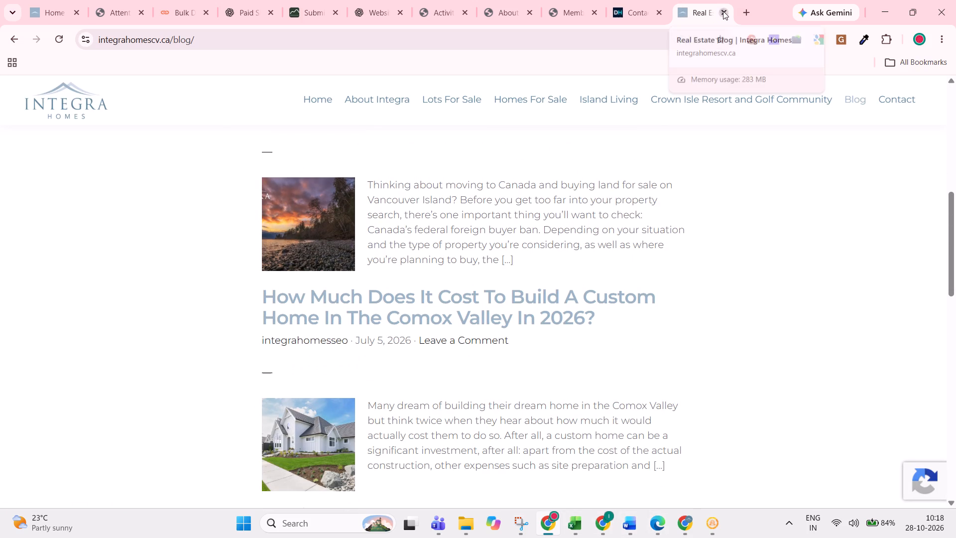
Switch to the File Explorer window showing the "aproved blog" folder.
{"action": "left_click", "coordinate": [463, 536]}
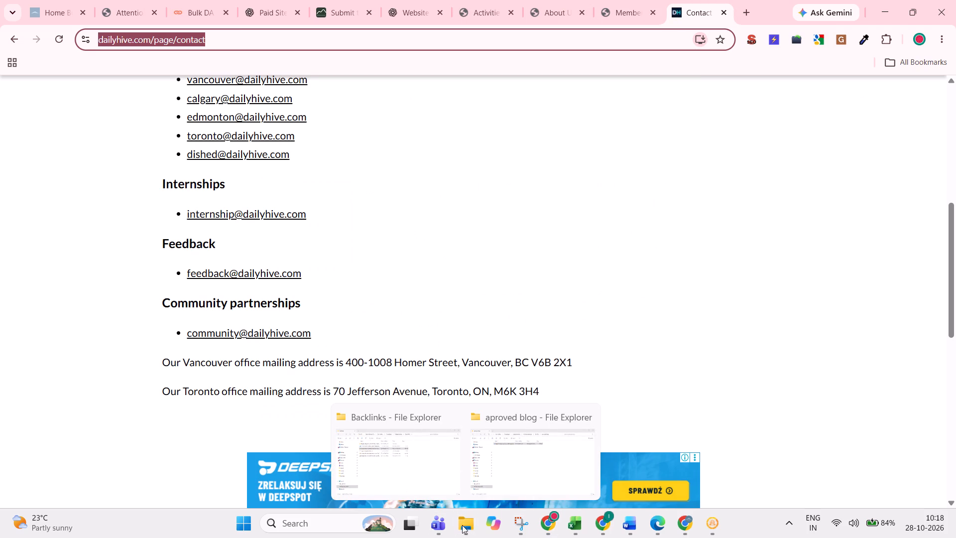
{"action": "left_click", "coordinate": [525, 434]}
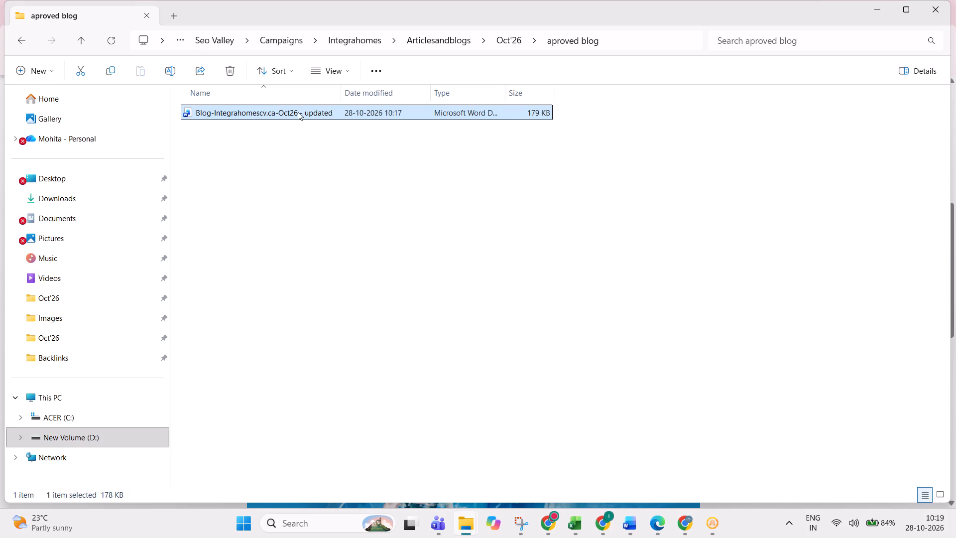
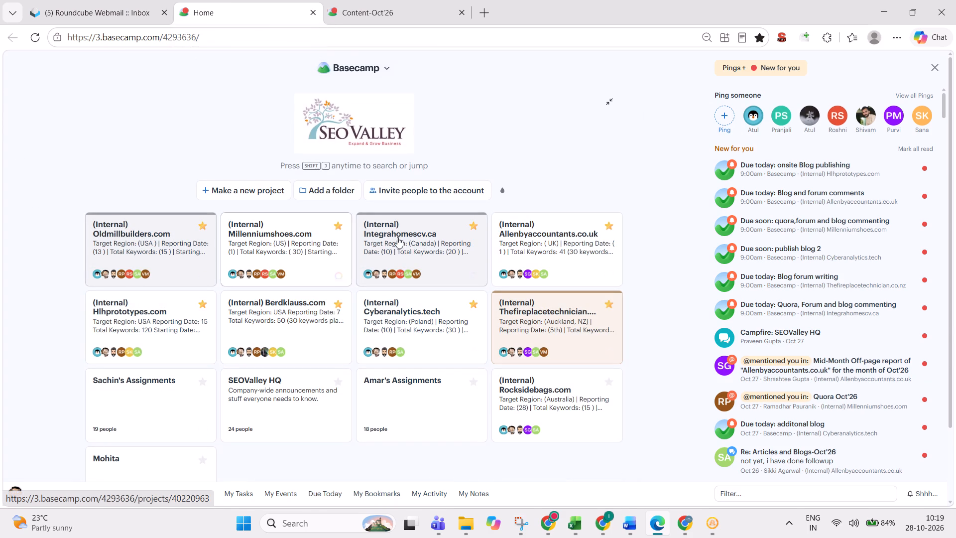
Start a new to-do titled "Publish blog Onsite-" under Sikki's Task in the Amar's Assignments project in Basecamp.
{"action": "left_click", "coordinate": [400, 391]}
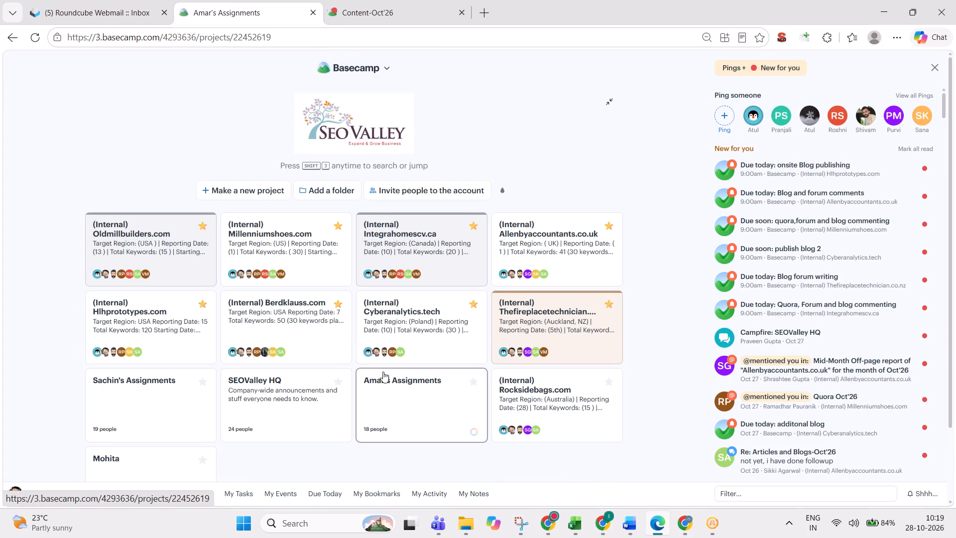
{"action": "left_click", "coordinate": [184, 263]}
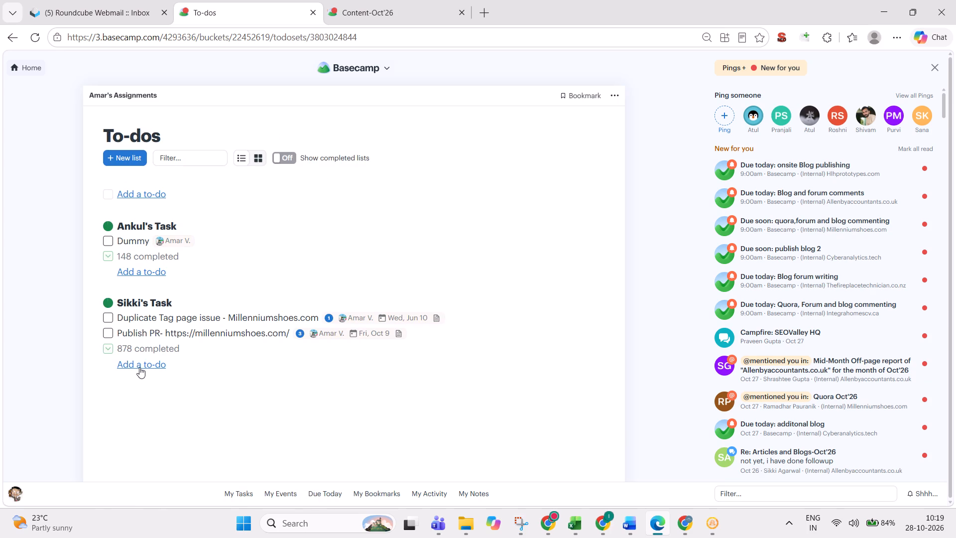
{"action": "left_click", "coordinate": [139, 367]}
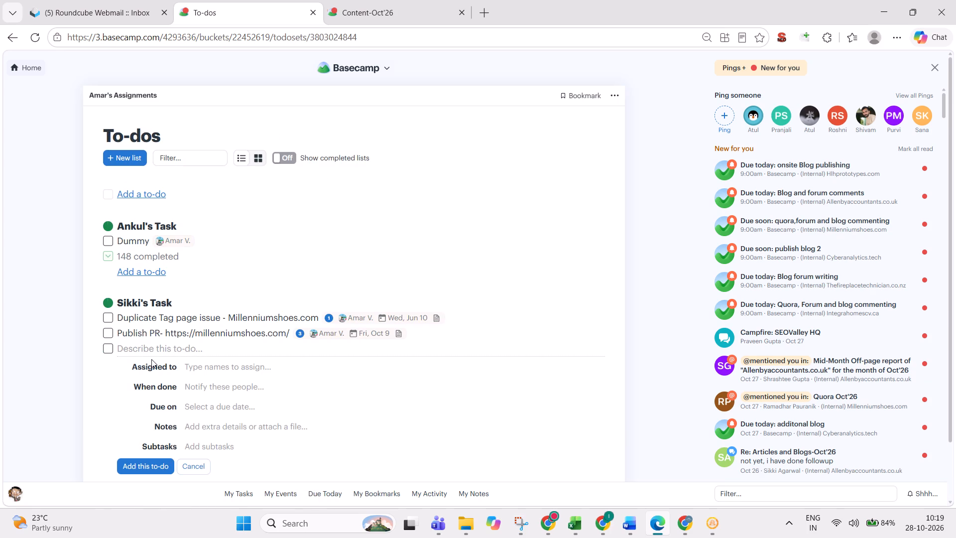
{"action": "type", "text": "Publish blo"}
{"action": "type", "text": "g Onsite-"}
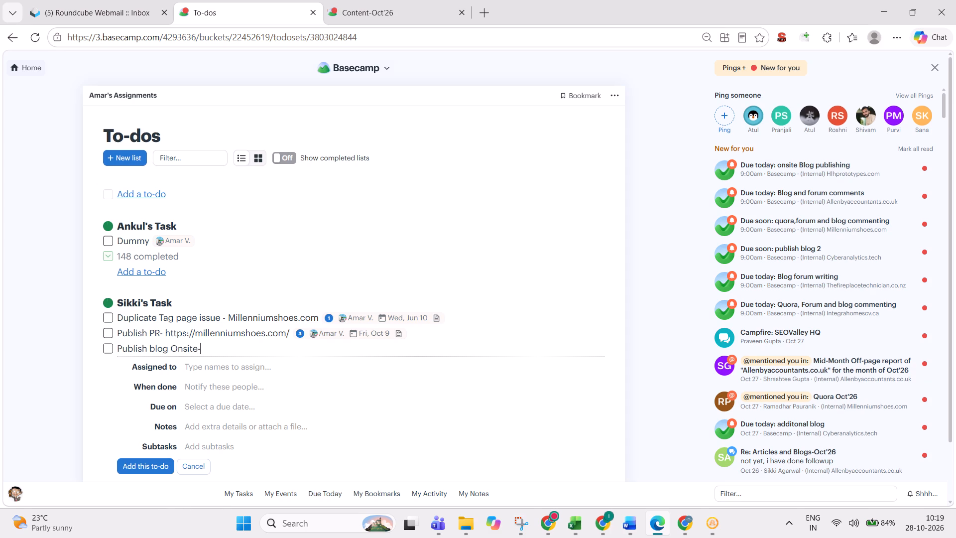
Attach the copied file Blog-Integrahomescv.ca-Oct26 - updated.docx to the new to-do's notes.
{"action": "left_click", "coordinate": [197, 426]}
{"action": "key", "text": "ctrl+v"}
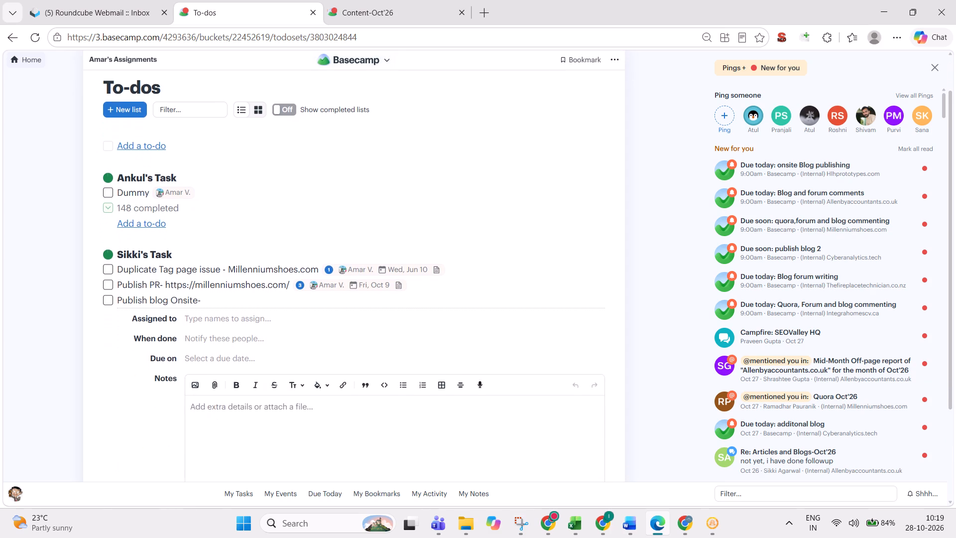
{"action": "left_click", "coordinate": [549, 524]}
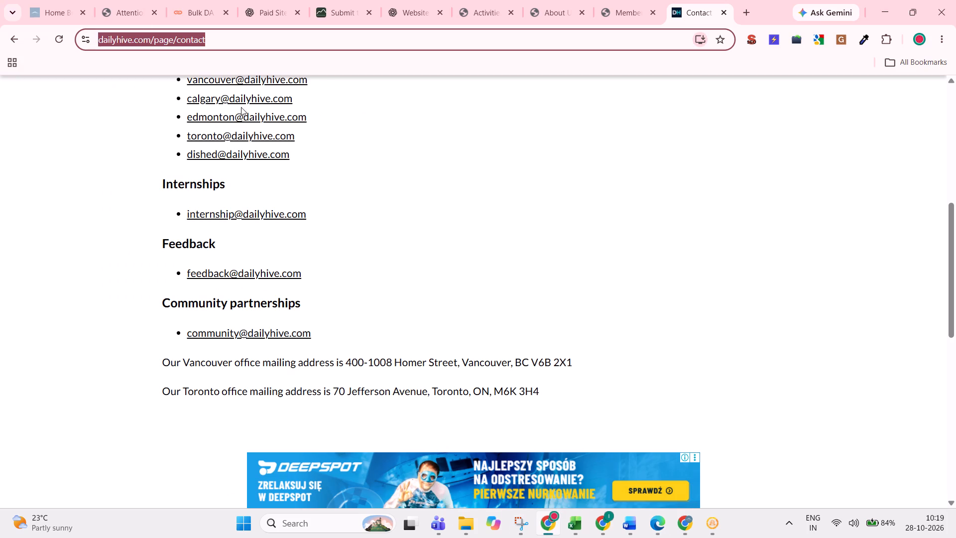
{"action": "left_click", "coordinate": [41, 0]}
{"action": "key", "text": "ctrl+c"}
{"action": "key", "text": "alt+Tab"}
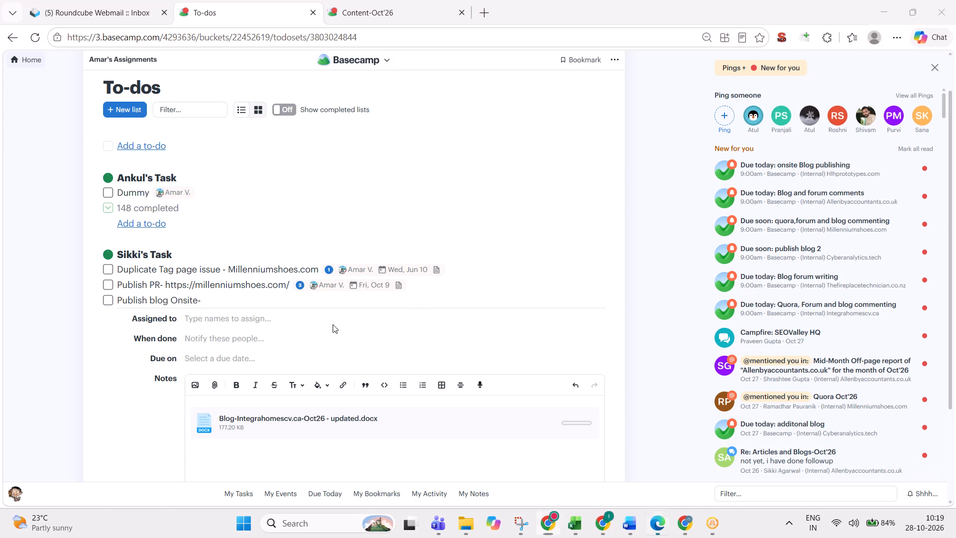
{"action": "left_click", "coordinate": [219, 301]}
{"action": "key", "text": "ctrl+v"}
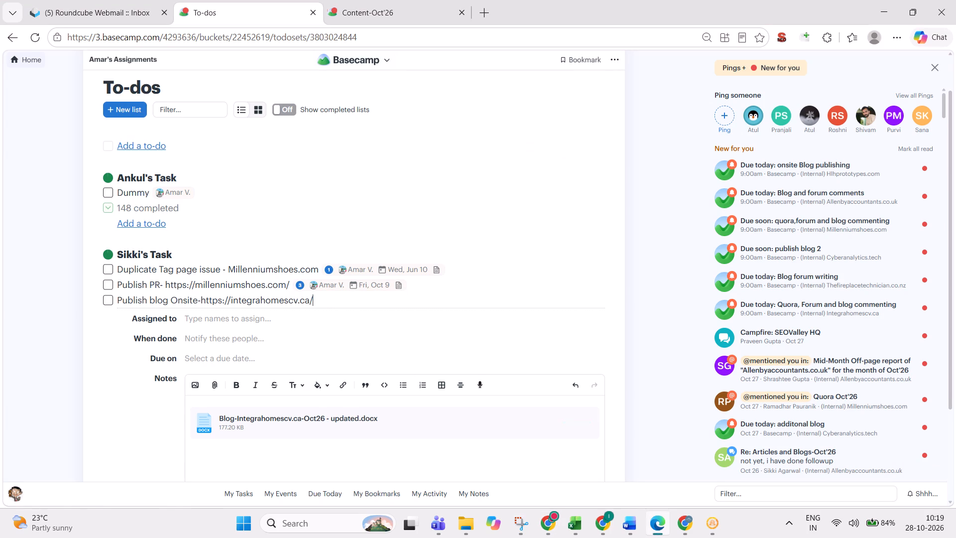
Assign the to-do to Amar and set Mohita as the person notified when it is done.
{"action": "left_click", "coordinate": [198, 323]}
{"action": "key", "text": "a"}
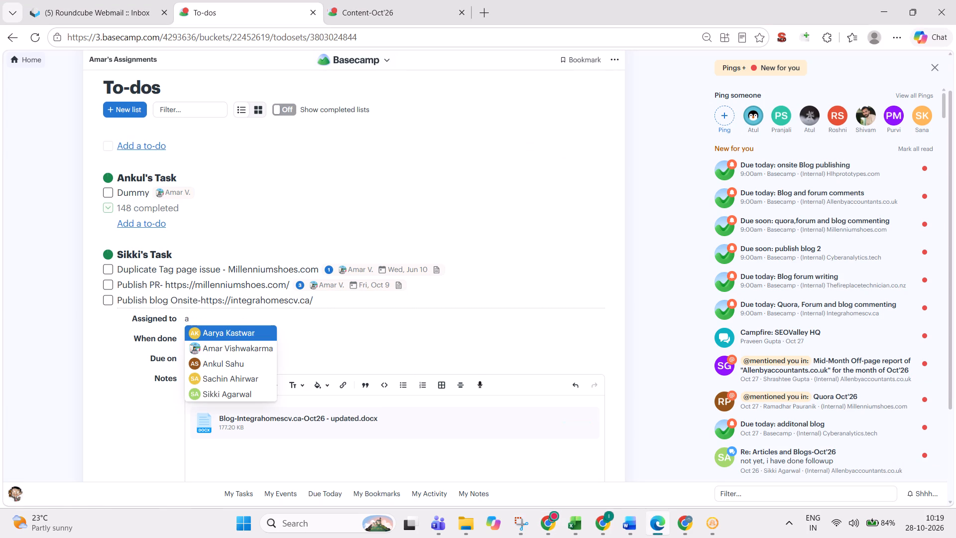
{"action": "key", "text": "m"}
{"action": "key", "text": "Return"}
{"action": "left_click", "coordinate": [196, 352]}
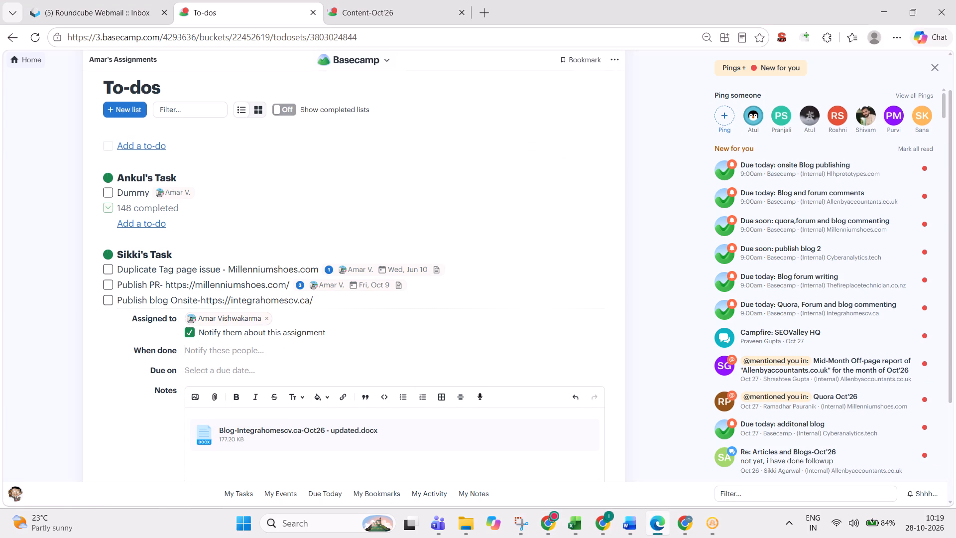
{"action": "type", "text": "mo"}
{"action": "key", "text": "Return"}
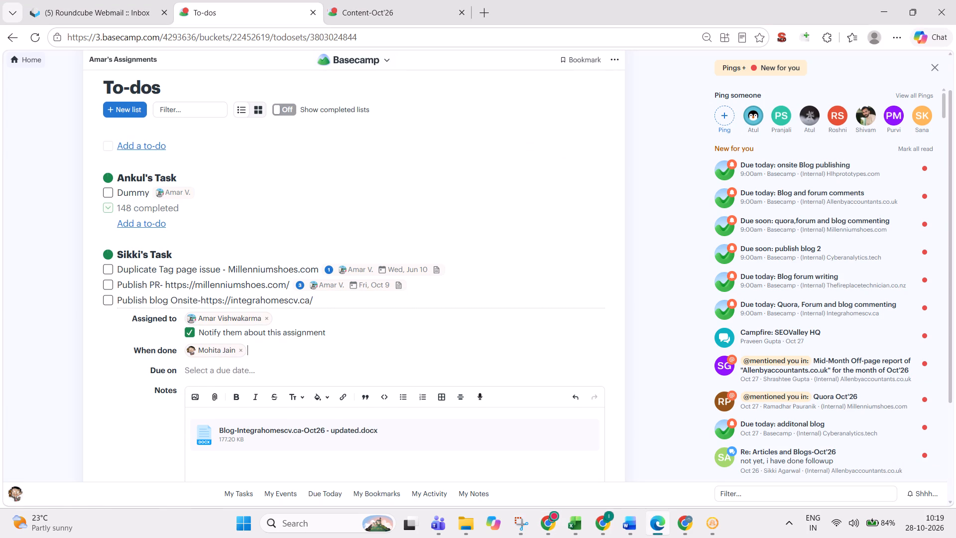
Set the to-do's due date to Wed, Oct 28, 2026 and add it to the list.
{"action": "left_click", "coordinate": [204, 375]}
{"action": "scroll", "coordinate": [206, 375], "scroll_direction": "down", "scroll_amount": 1}
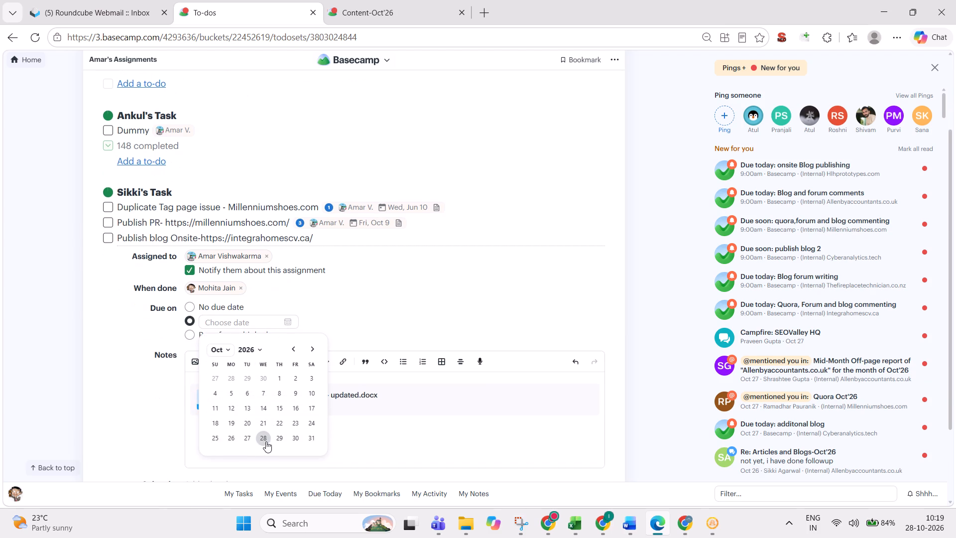
{"action": "left_click", "coordinate": [264, 440]}
{"action": "scroll", "coordinate": [264, 440], "scroll_direction": "down", "scroll_amount": 1}
{"action": "left_click", "coordinate": [152, 462]}
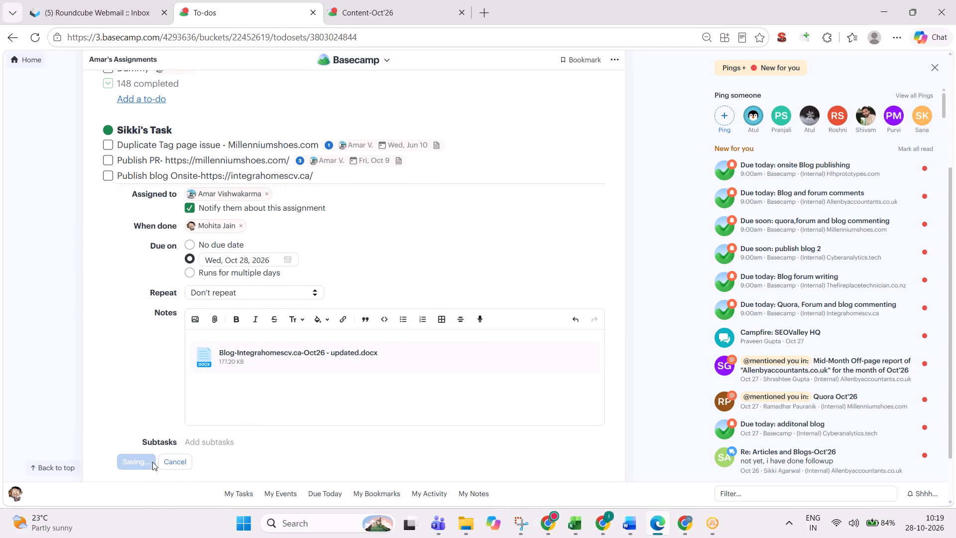
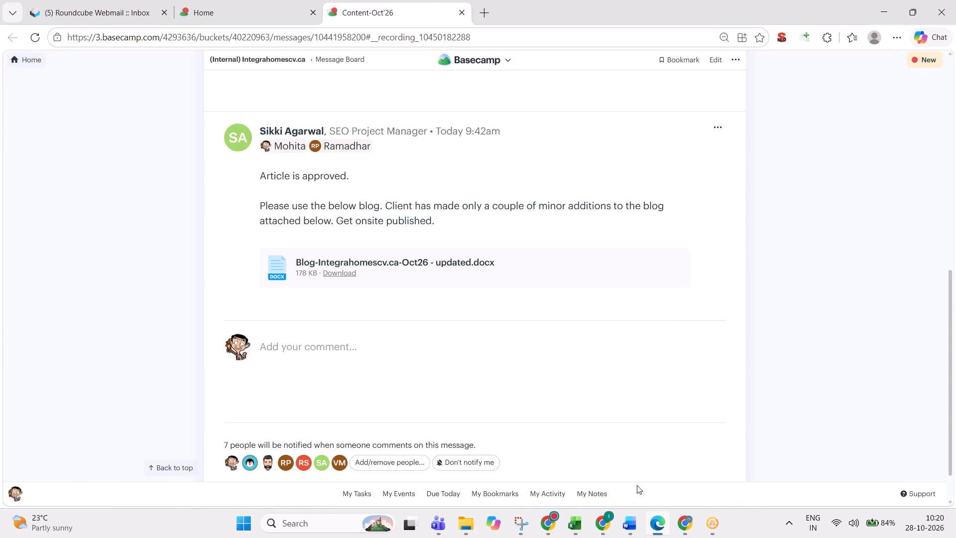
Bookmark the Content-Oct'26 message in the Integrahomescv.ca project.
{"action": "left_click", "coordinate": [672, 59]}
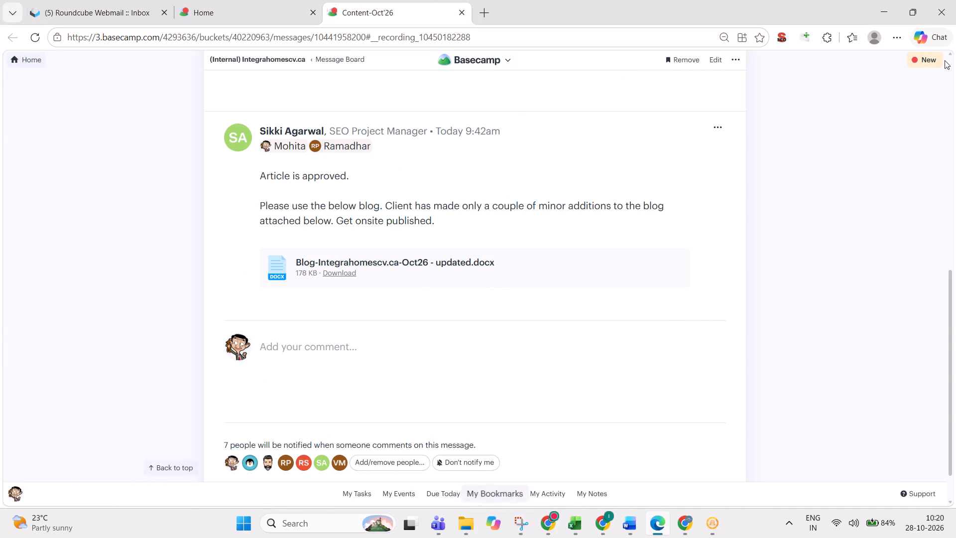
Open the new Basecamp notifications and look through them.
{"action": "left_click", "coordinate": [938, 58]}
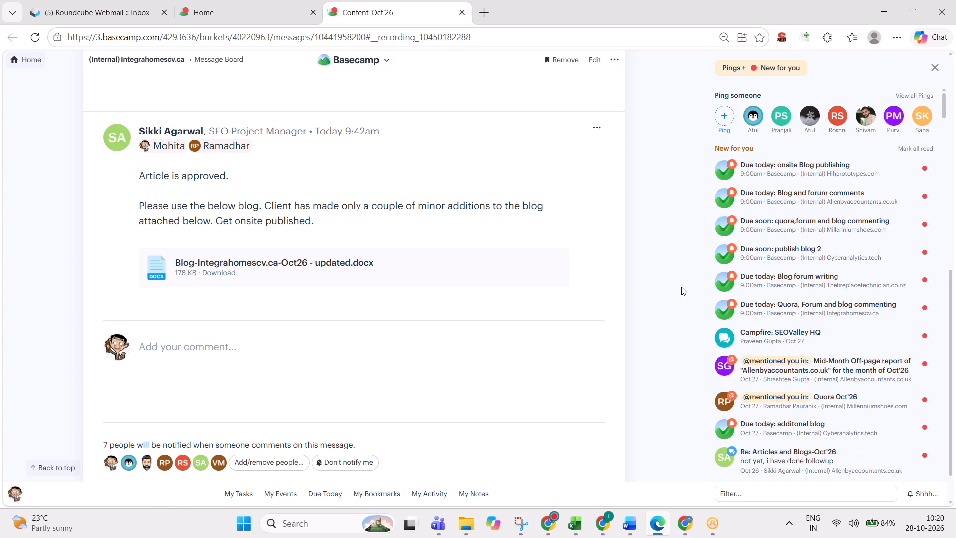
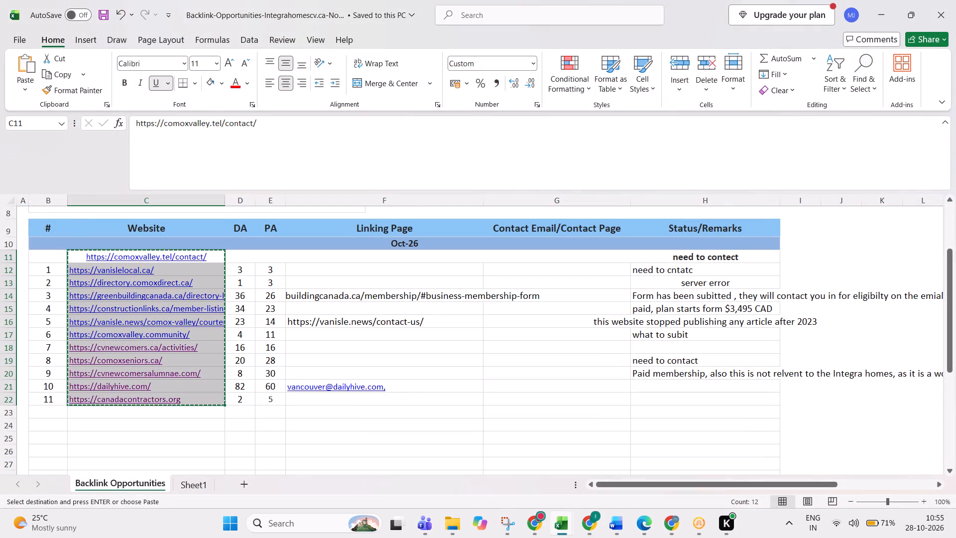
Left-align the comoxvalley.tel/contact link in the Website column to match the URLs below it.
{"action": "left_click", "coordinate": [214, 257]}
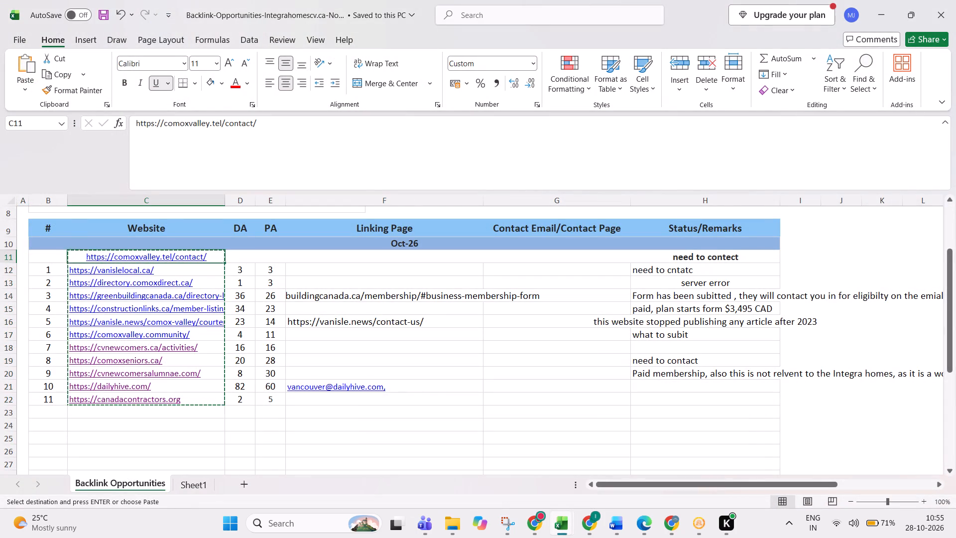
{"action": "left_click", "coordinate": [265, 85]}
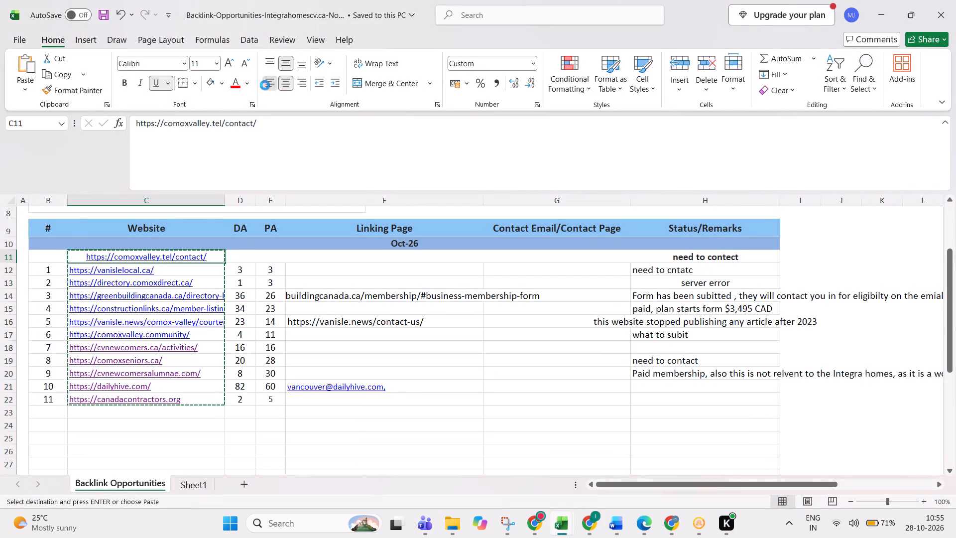
{"action": "left_click", "coordinate": [330, 294]}
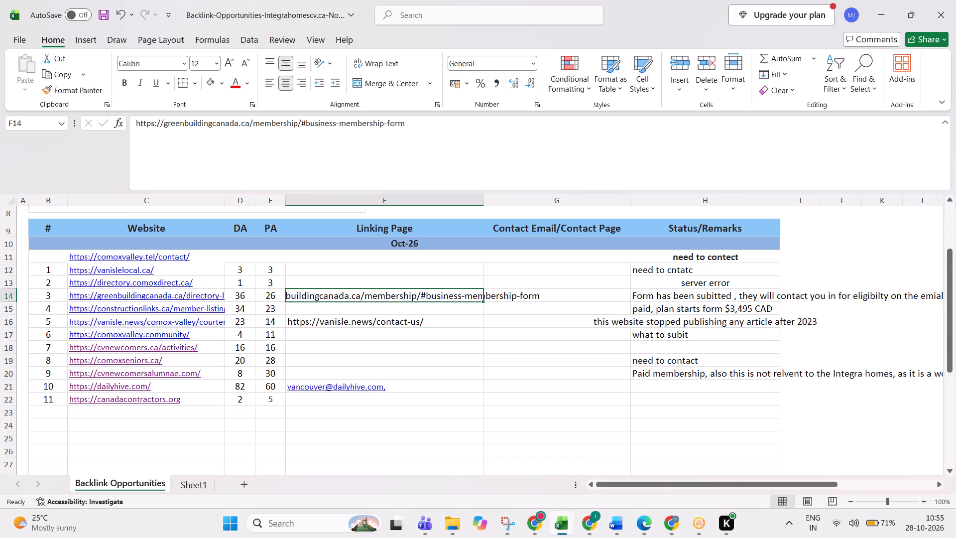
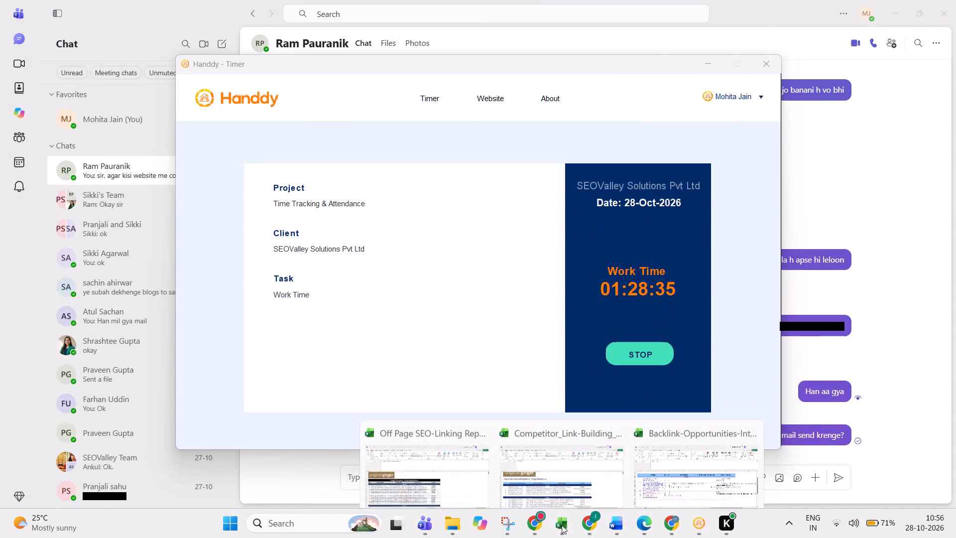
Switch to the Backlink-Opportunities workbook in Excel, bringing up the Oct-26 website list.
{"action": "left_click", "coordinate": [676, 445]}
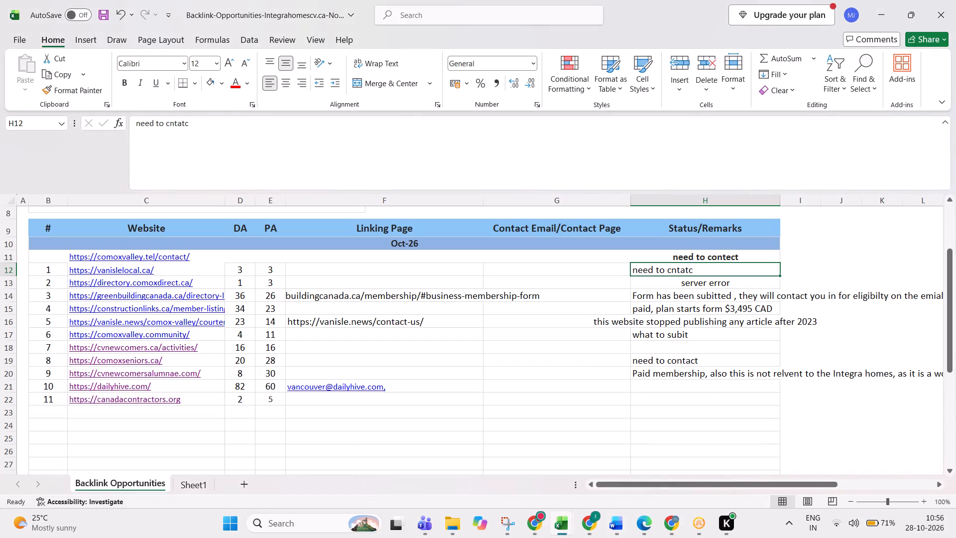
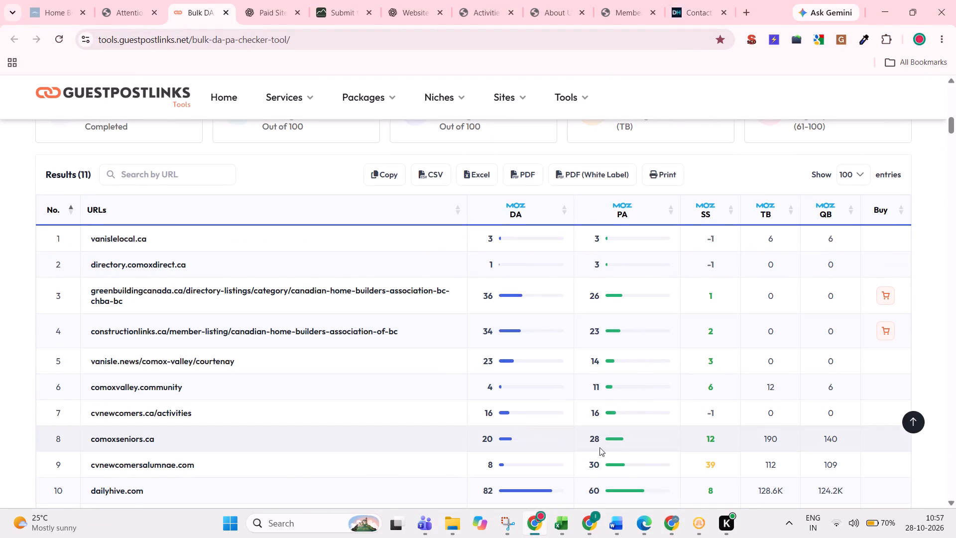
Switch to the Backlink-Opportunities workbook and copy the comoxvalley.tel/contact URL from the Oct-26 list.
{"action": "scroll", "coordinate": [637, 464], "scroll_direction": "down", "scroll_amount": 1}
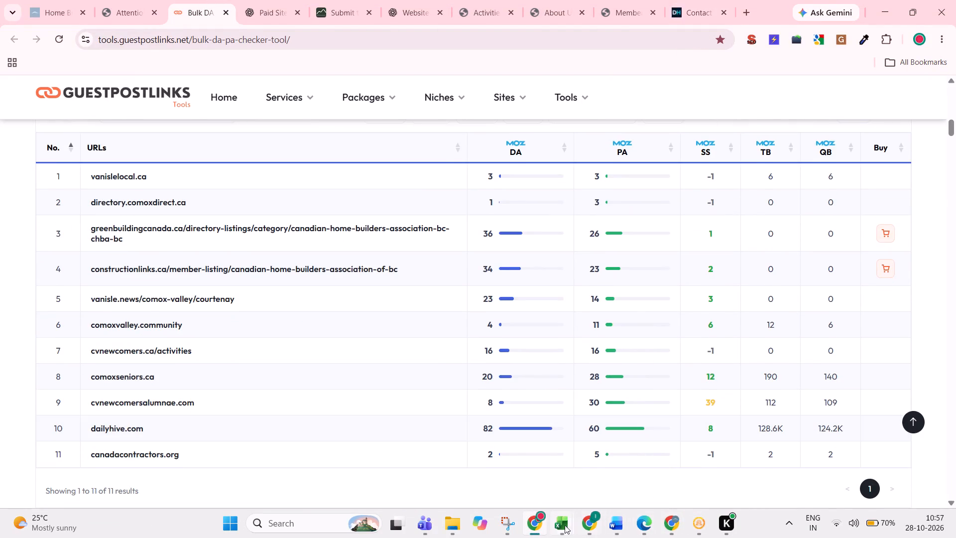
{"action": "double_click", "coordinate": [564, 525]}
{"action": "left_click", "coordinate": [638, 451]}
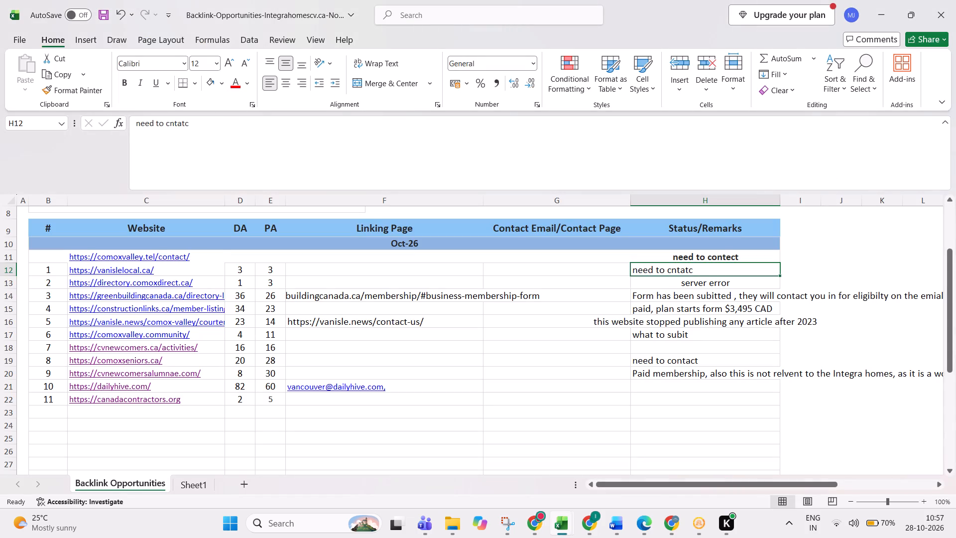
{"action": "left_click", "coordinate": [212, 252]}
{"action": "key", "text": "ctrl+c"}
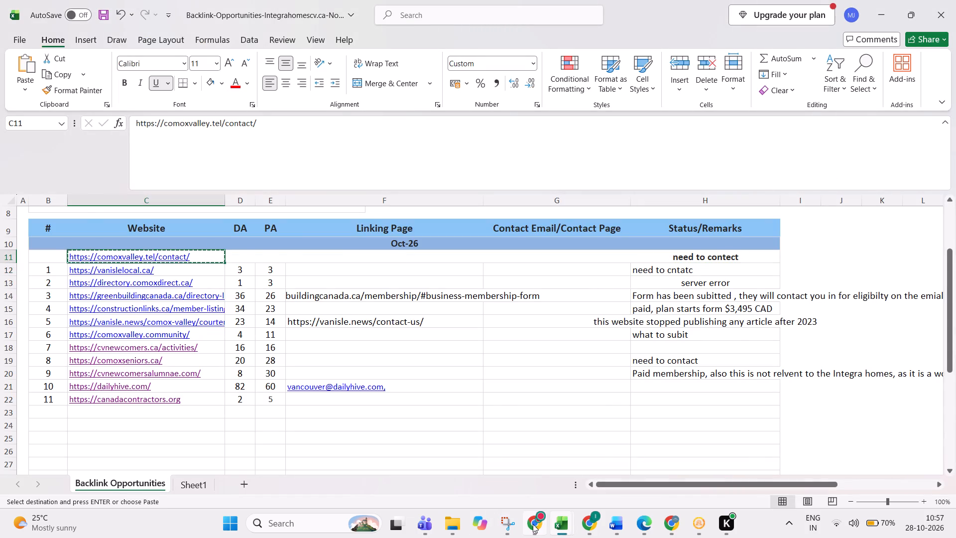
{"action": "left_click", "coordinate": [533, 524]}
{"action": "scroll", "coordinate": [344, 429], "scroll_direction": "down", "scroll_amount": 8}
{"action": "scroll", "coordinate": [185, 367], "scroll_direction": "up", "scroll_amount": 11}
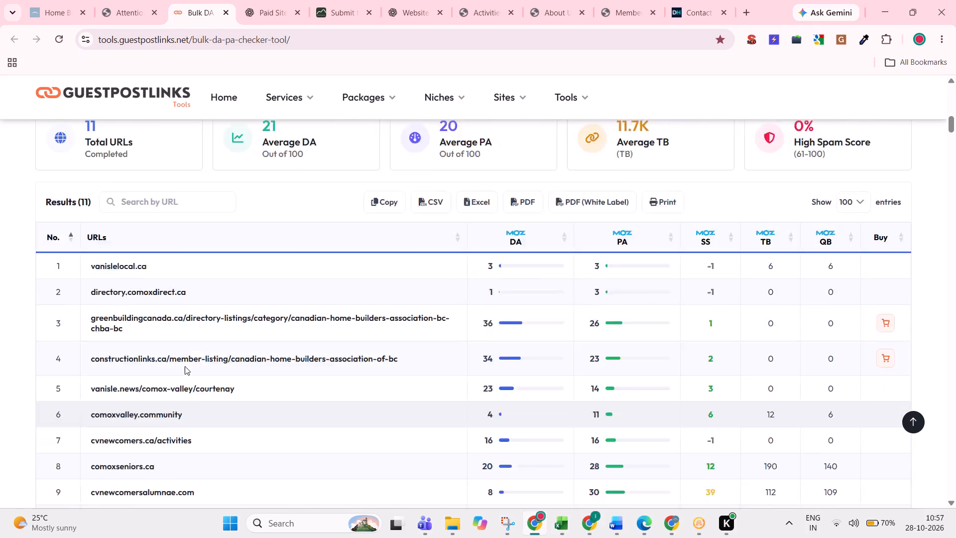
{"action": "scroll", "coordinate": [185, 366], "scroll_direction": "up", "scroll_amount": 6}
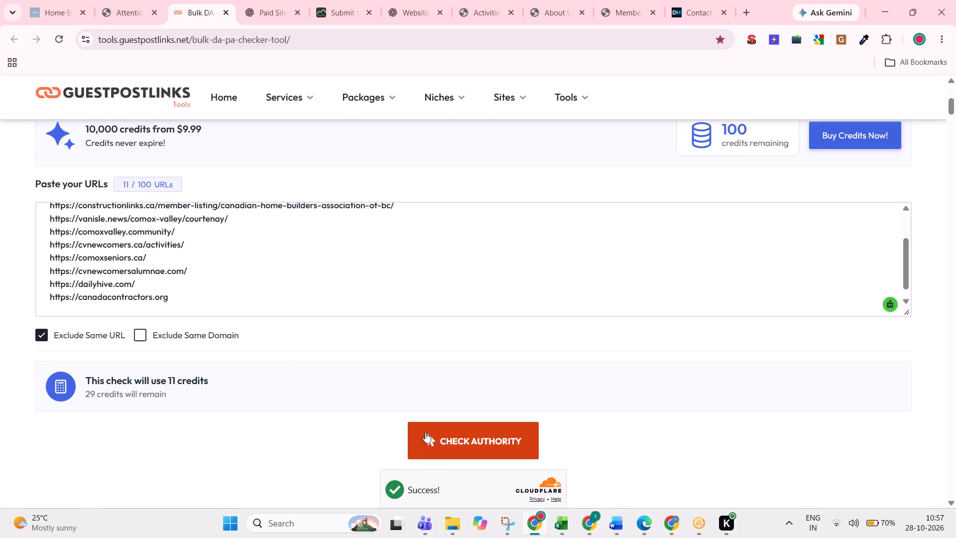
{"action": "scroll", "coordinate": [368, 364], "scroll_direction": "up", "scroll_amount": 4}
{"action": "scroll", "coordinate": [246, 398], "scroll_direction": "down", "scroll_amount": 2}
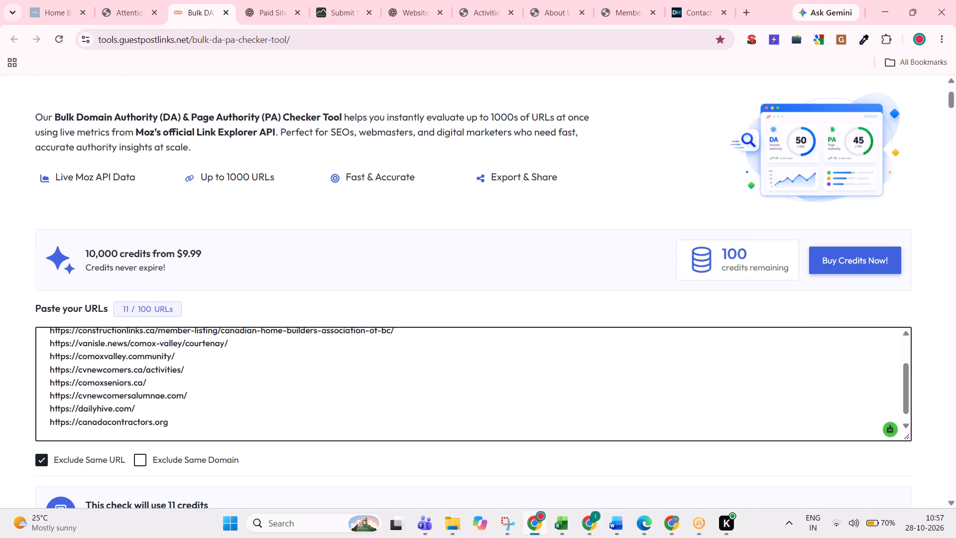
{"action": "left_click_drag", "start_coordinate": [227, 427], "coordinate": [4, 288]}
{"action": "key", "text": "Delete"}
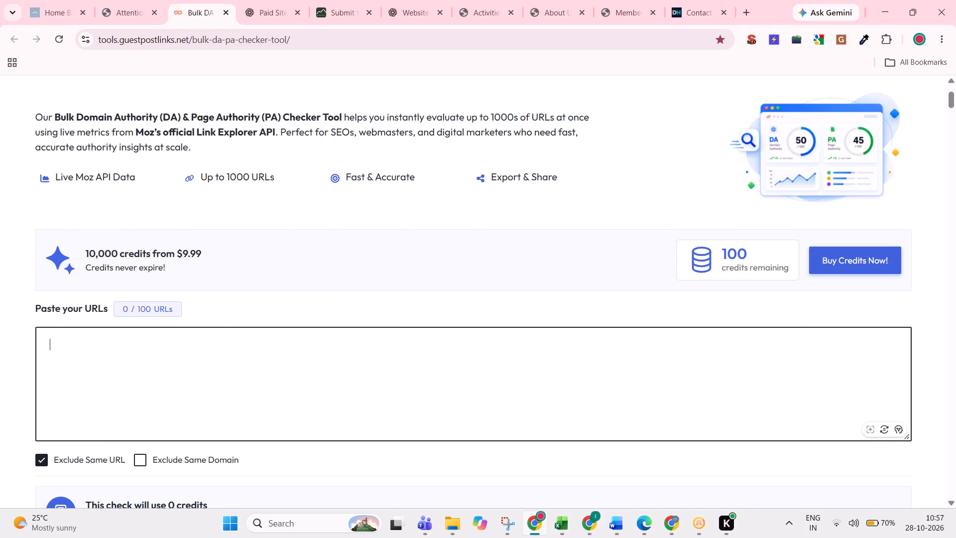
{"action": "key", "text": "ctrl+v"}
{"action": "key", "text": "Return"}
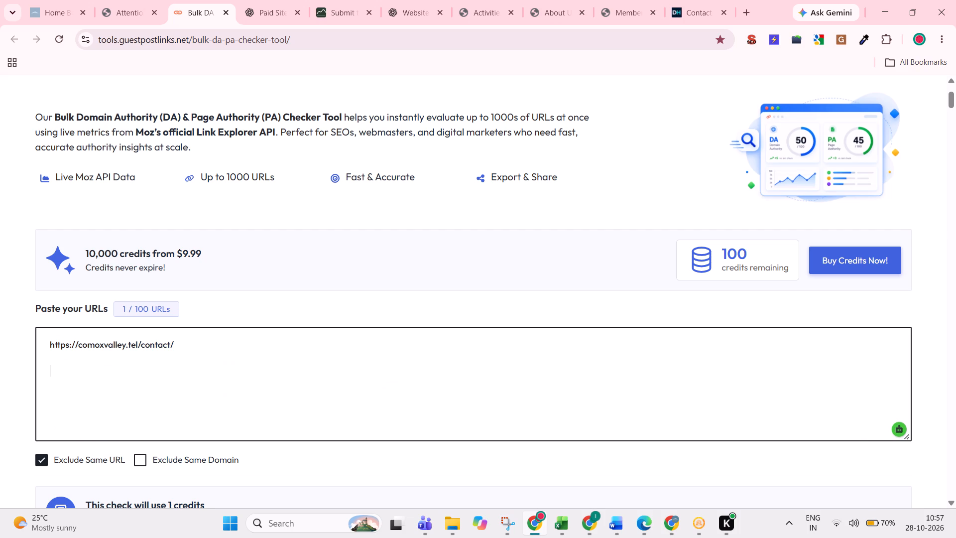
Run the authority check for the comoxvalley.tel URL and view its DA and PA results.
{"action": "scroll", "coordinate": [138, 378], "scroll_direction": "down", "scroll_amount": 3}
{"action": "left_click", "coordinate": [445, 381]}
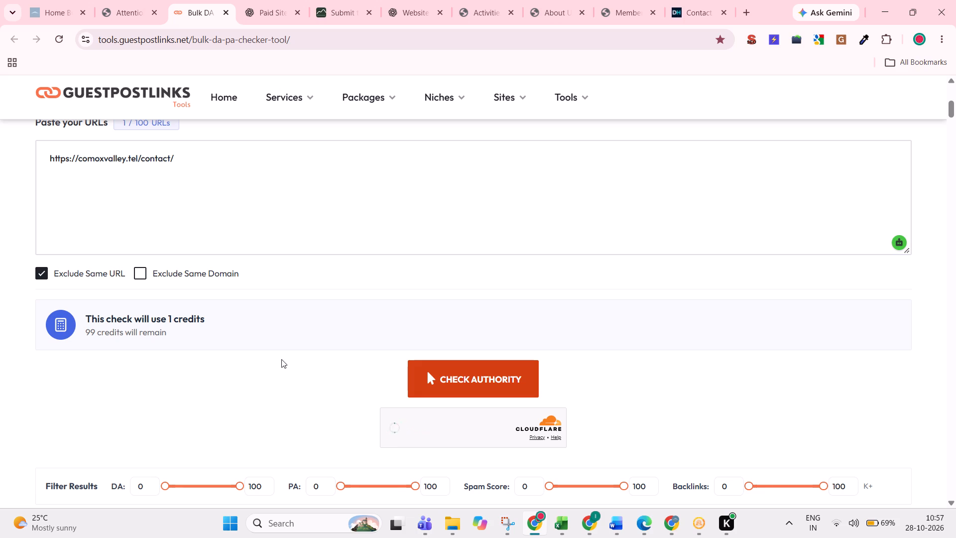
{"action": "scroll", "coordinate": [357, 386], "scroll_direction": "down", "scroll_amount": 2}
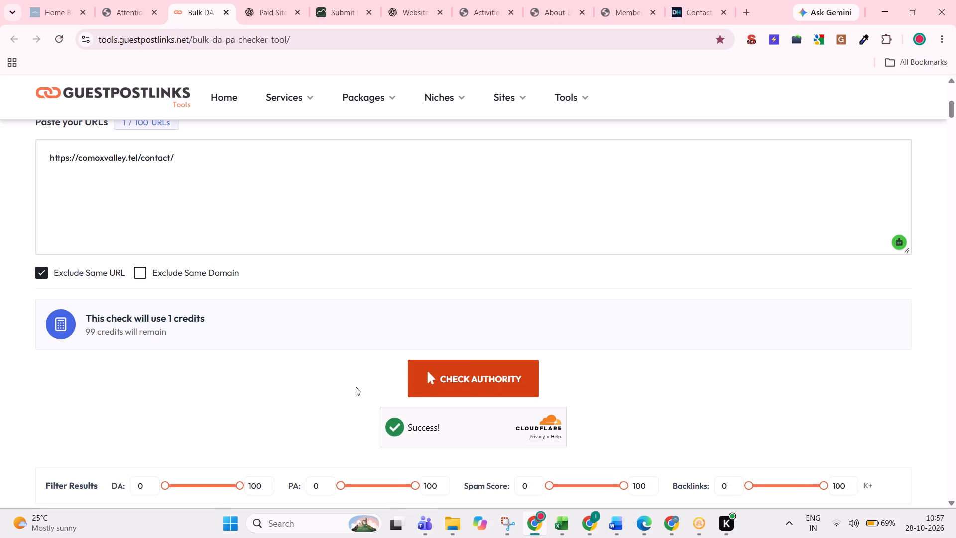
{"action": "scroll", "coordinate": [356, 387], "scroll_direction": "down", "scroll_amount": 3}
Return to the Backlink-Opportunities workbook and enter DA 18 and PA 15 for comoxvalley.tel in row 11.
{"action": "key", "text": "alt+Tab"}
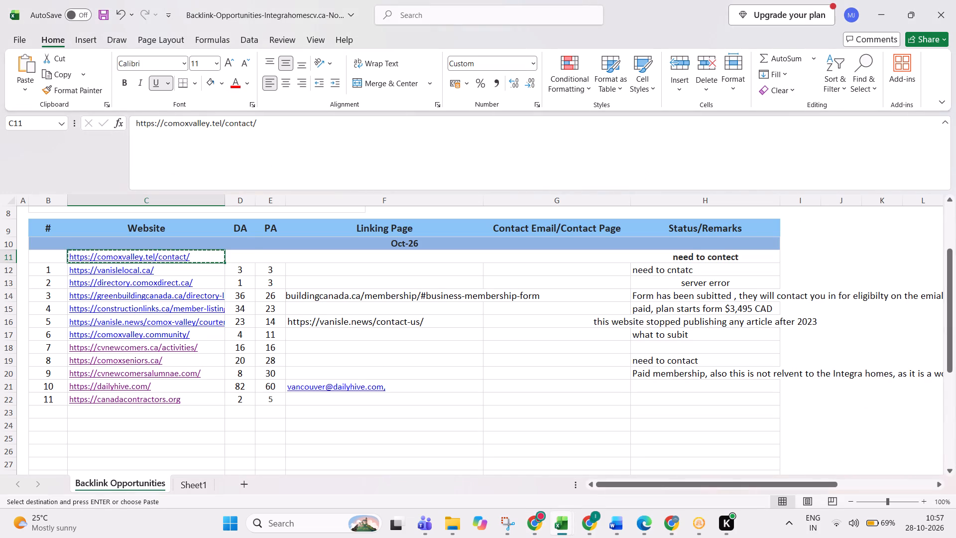
{"action": "left_click", "coordinate": [240, 257]}
{"action": "type", "text": "18"}
{"action": "key", "text": "Right"}
{"action": "type", "text": "15"}
{"action": "left_click", "coordinate": [240, 255]}
{"action": "type", "text": "18"}
{"action": "left_click", "coordinate": [280, 310]}
Copy the formatting of vanislelocal.ca's DA cell onto comoxvalley.tel's DA and PA cells and save the workbook.
{"action": "left_click", "coordinate": [237, 266]}
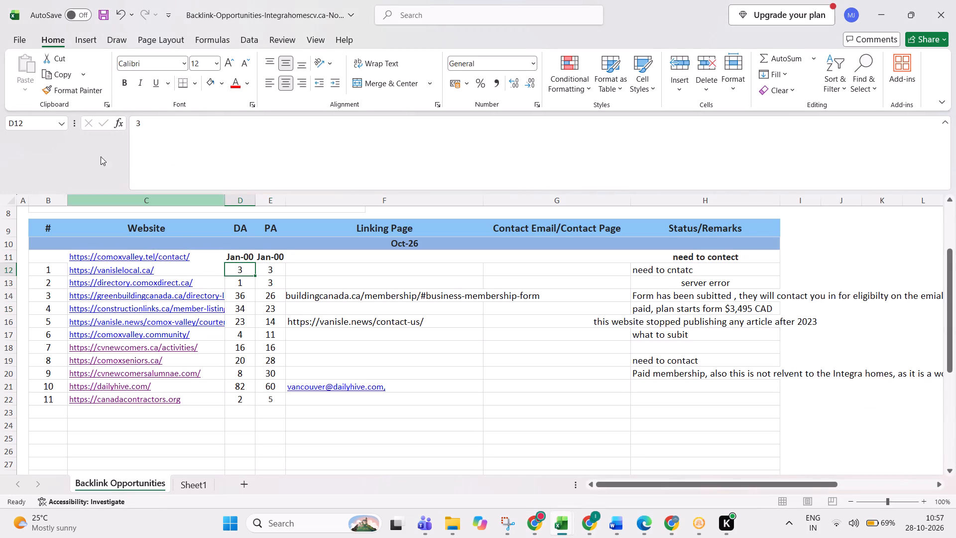
{"action": "left_click", "coordinate": [59, 85]}
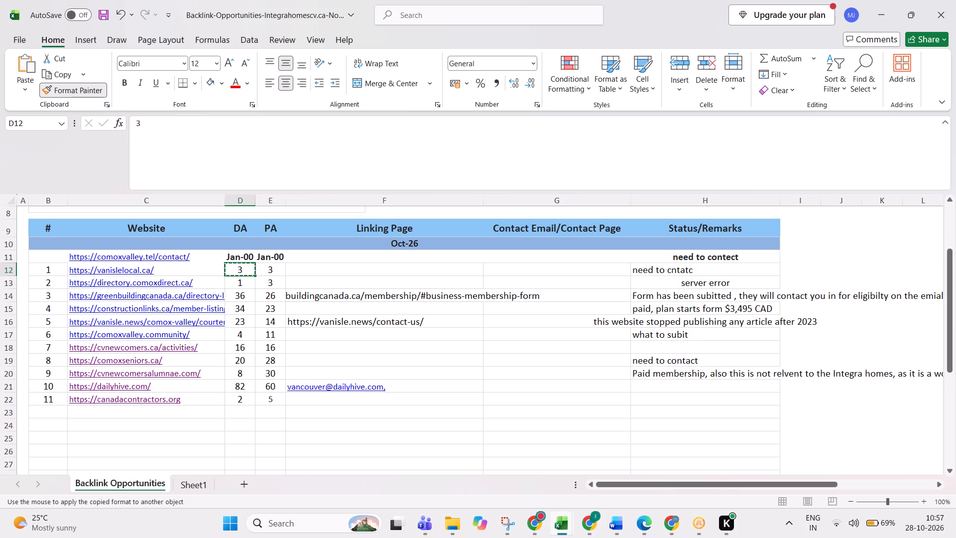
{"action": "left_click", "coordinate": [236, 259]}
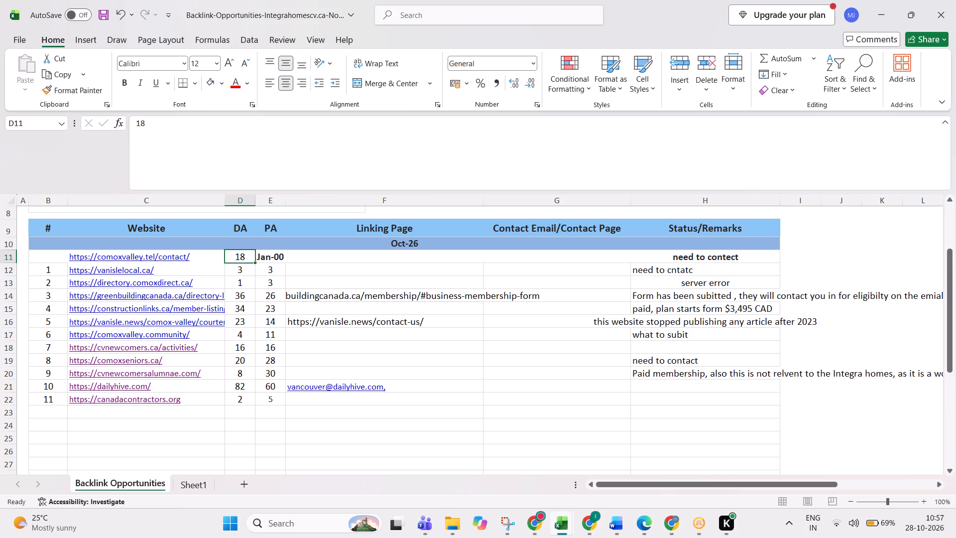
{"action": "left_click", "coordinate": [66, 89]}
{"action": "left_click", "coordinate": [275, 258]}
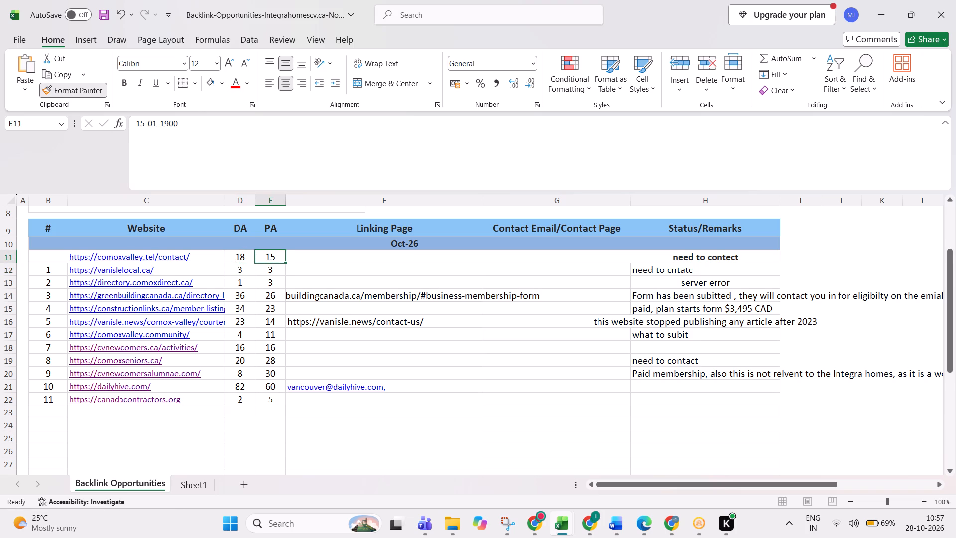
{"action": "key", "text": "ctrl+s"}
Enter 1 in the # column for comoxvalley.tel and fill it down to the canadacontractors.org row.
{"action": "left_click", "coordinate": [44, 255]}
{"action": "key", "text": "1"}
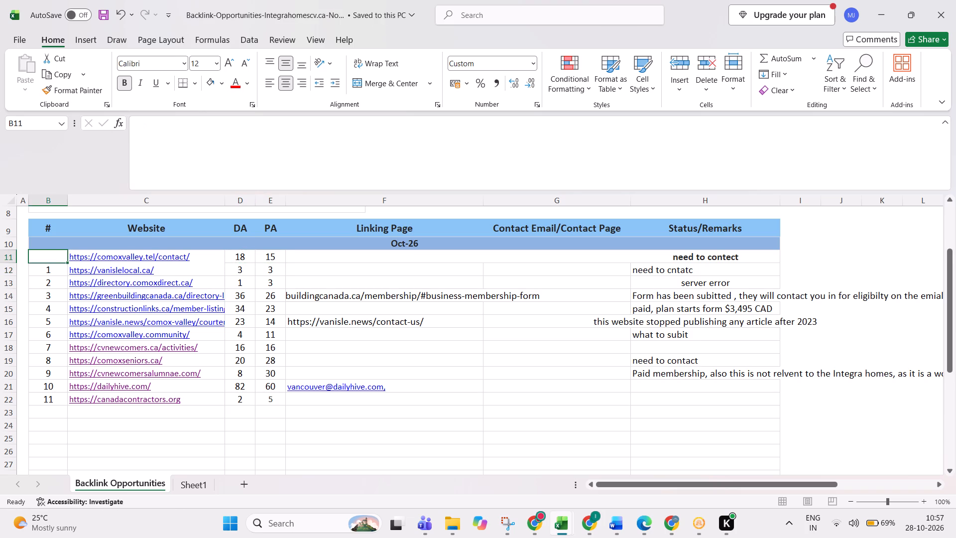
{"action": "left_click_drag", "start_coordinate": [69, 264], "coordinate": [64, 408], "text": "ctrl"}
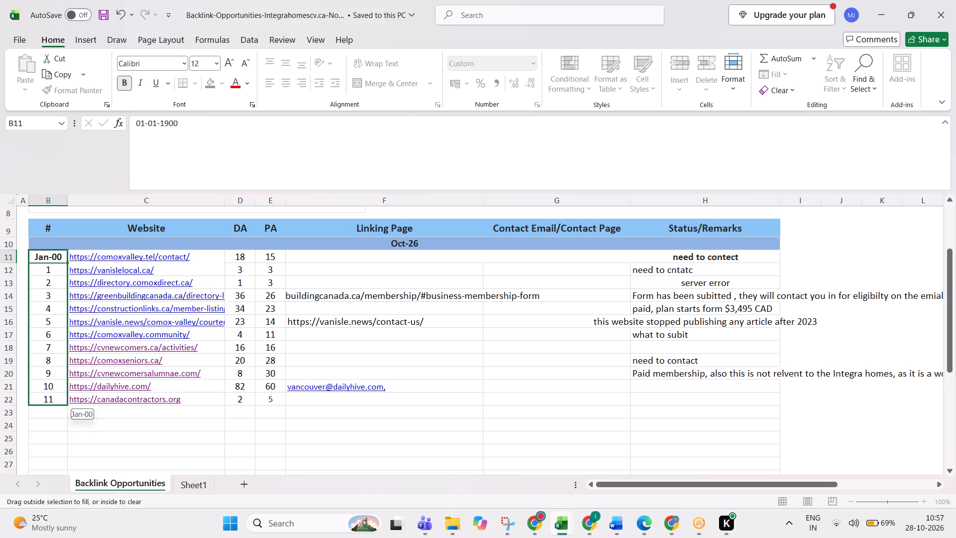
{"action": "left_click_drag", "start_coordinate": [64, 408], "coordinate": [64, 409], "text": "ctrl"}
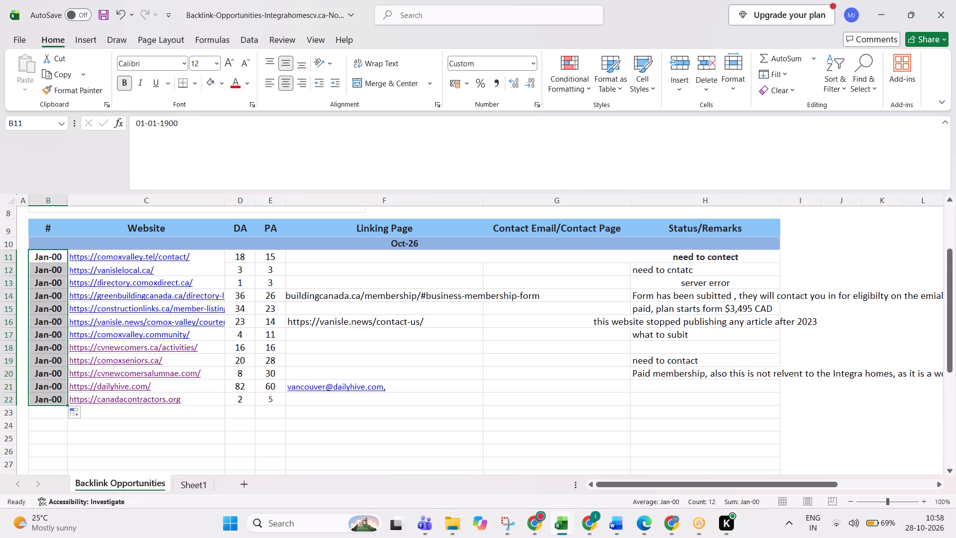
Apply the DA cell's formatting to comoxvalley.tel's # cell and fill the numbering down from 1 to 12 through row 22.
{"action": "left_click", "coordinate": [246, 257]}
{"action": "left_click", "coordinate": [68, 92]}
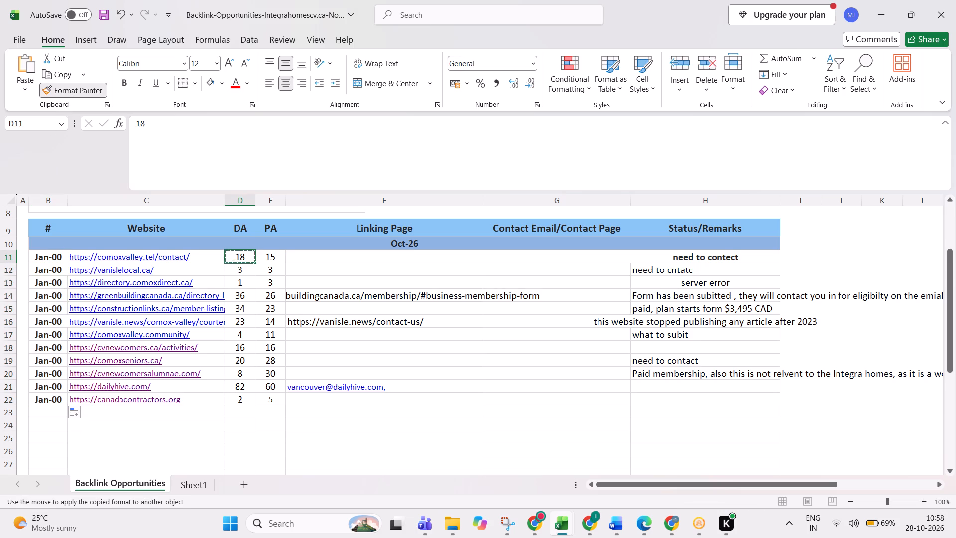
{"action": "left_click", "coordinate": [52, 259]}
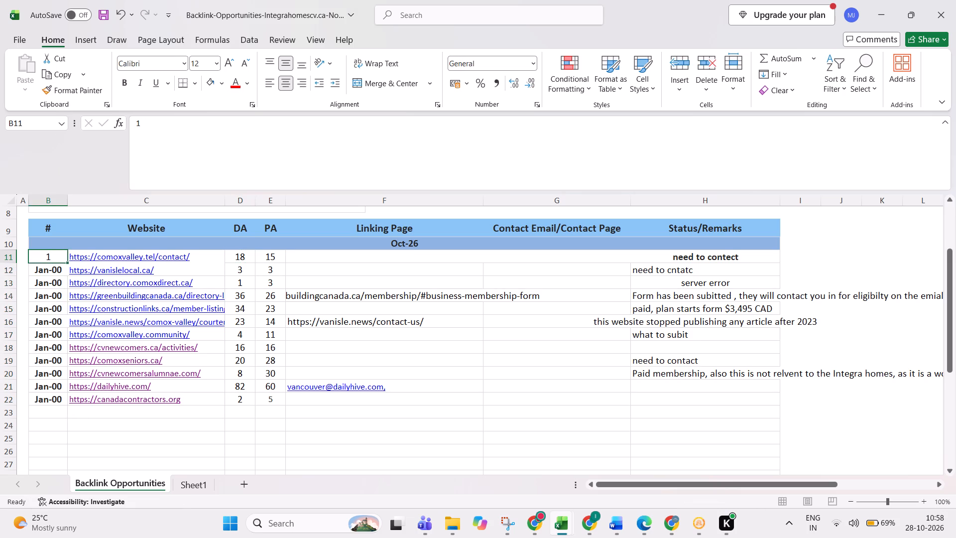
{"action": "left_click_drag", "start_coordinate": [68, 264], "coordinate": [67, 405]}
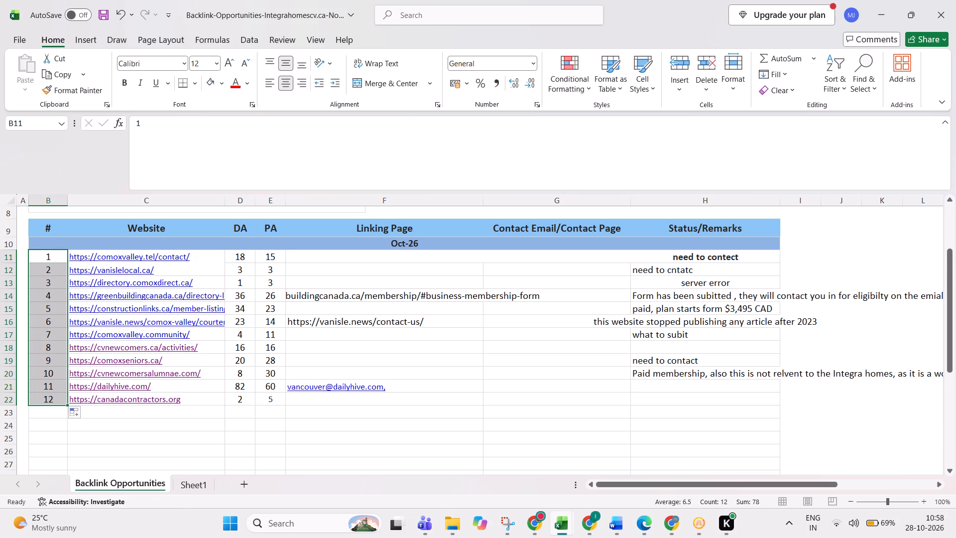
Left-align the vanisle.news remark in the Status/Remarks column and save the workbook.
{"action": "left_click", "coordinate": [646, 319]}
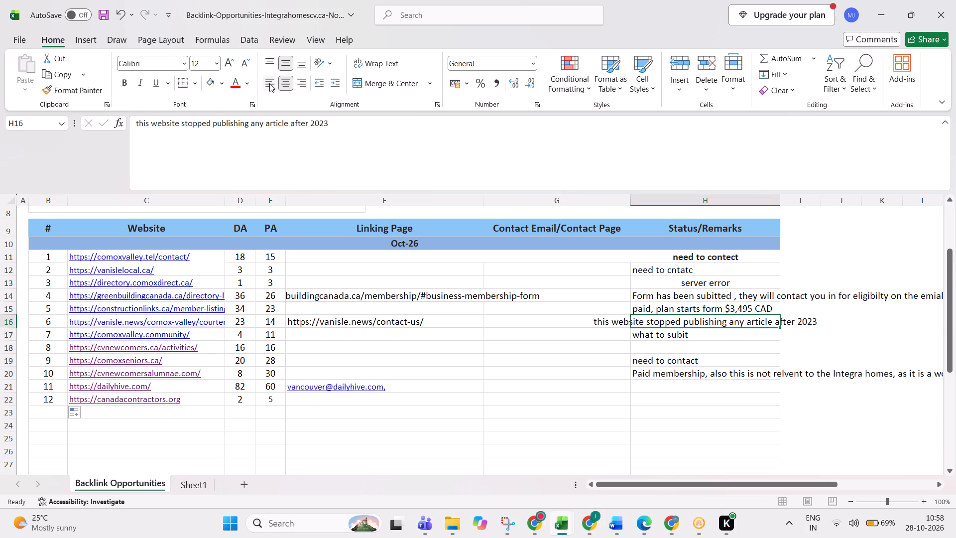
{"action": "left_click", "coordinate": [269, 82]}
{"action": "left_click", "coordinate": [683, 349]}
{"action": "key", "text": "ctrl+s"}
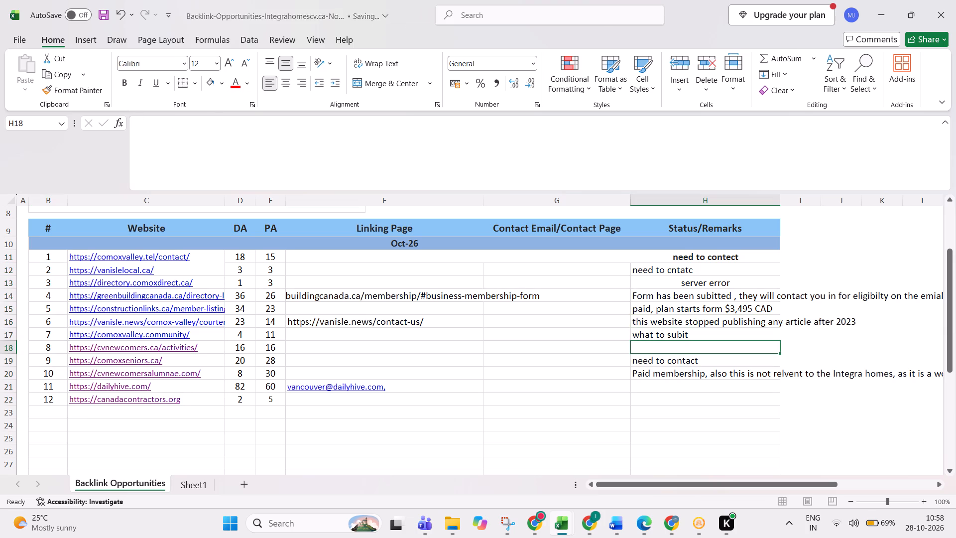
Remove the hyperlinks from all the Oct-26 website URLs in C11 to C22.
{"action": "left_click", "coordinate": [711, 283]}
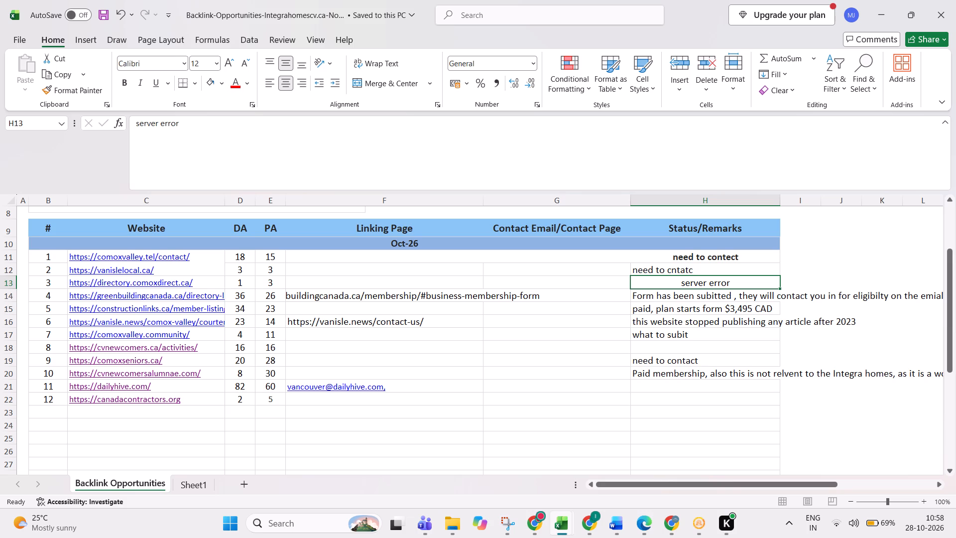
{"action": "left_click_drag", "start_coordinate": [197, 256], "coordinate": [182, 396]}
{"action": "right_click", "coordinate": [181, 395]}
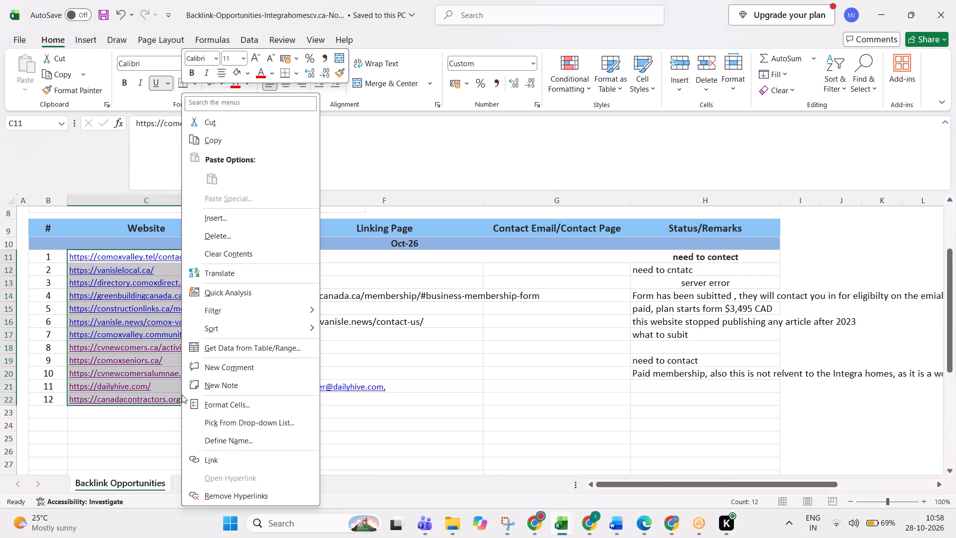
{"action": "left_click", "coordinate": [223, 496]}
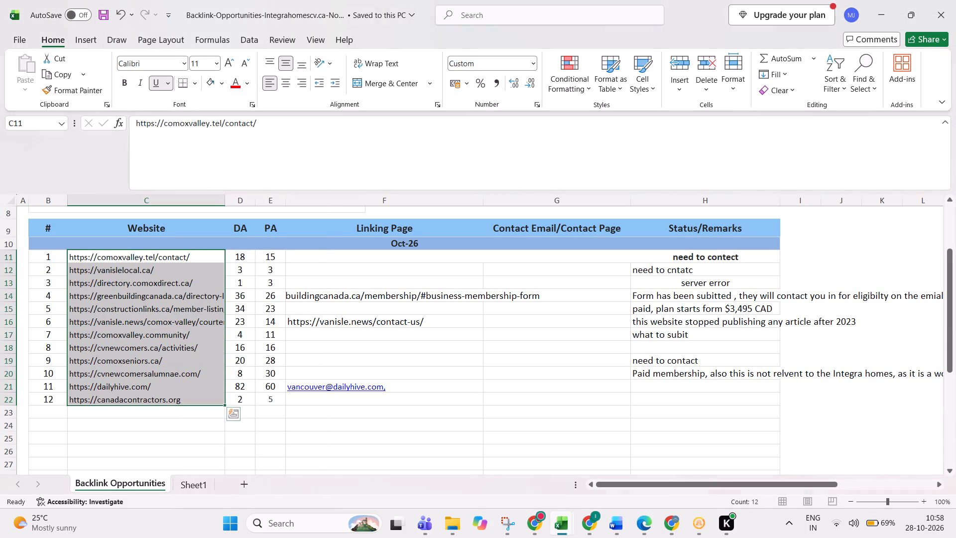
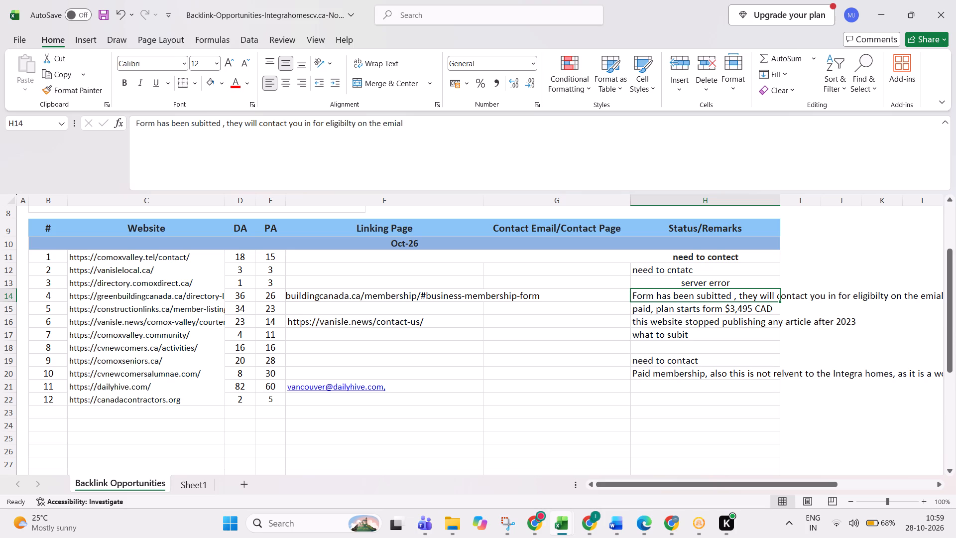
Correct the spelling of "submitted" in the greenbuildingcanada.ca remark in the Status/Remarks column.
{"action": "left_click", "coordinate": [204, 127]}
{"action": "key", "text": "m"}
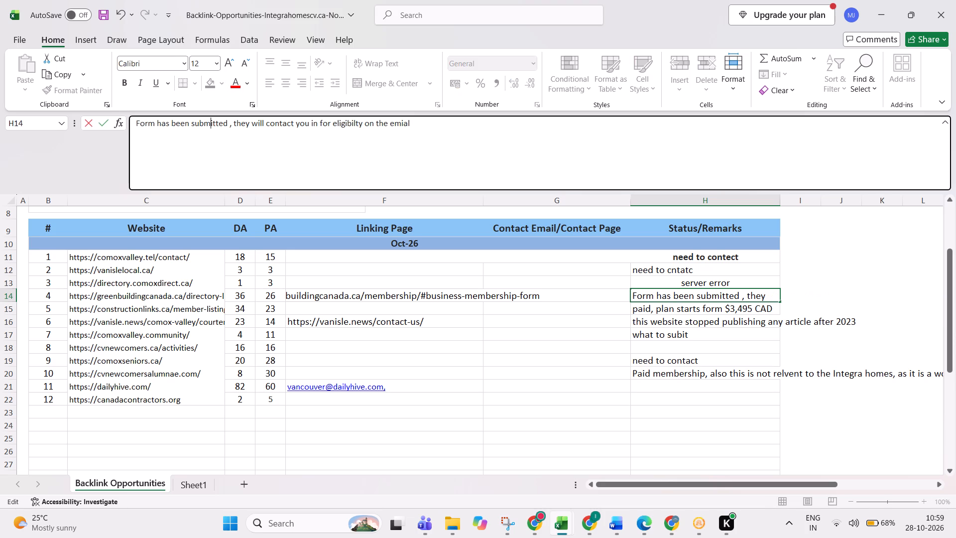
Capitalise the directory.comoxdirect.ca remark in the Status/Remarks column as "Server Error".
{"action": "left_click", "coordinate": [659, 285]}
{"action": "left_click", "coordinate": [137, 126]}
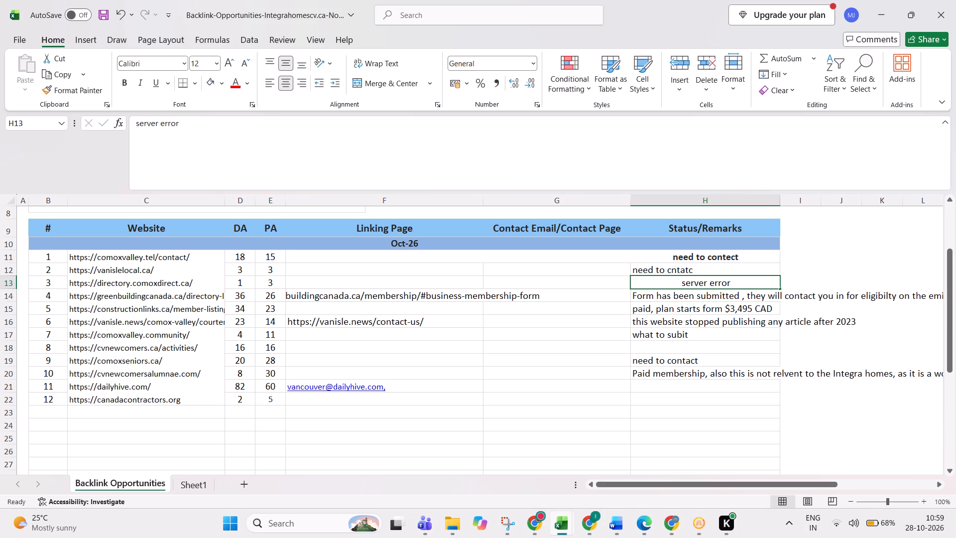
{"action": "key", "text": "shift+s"}
{"action": "left_click", "coordinate": [163, 123]}
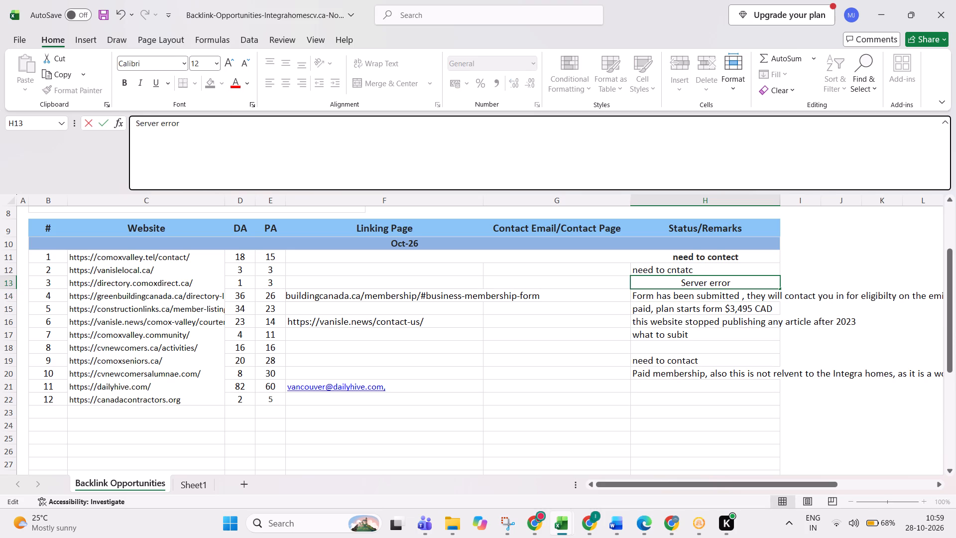
{"action": "key", "text": "shift+e"}
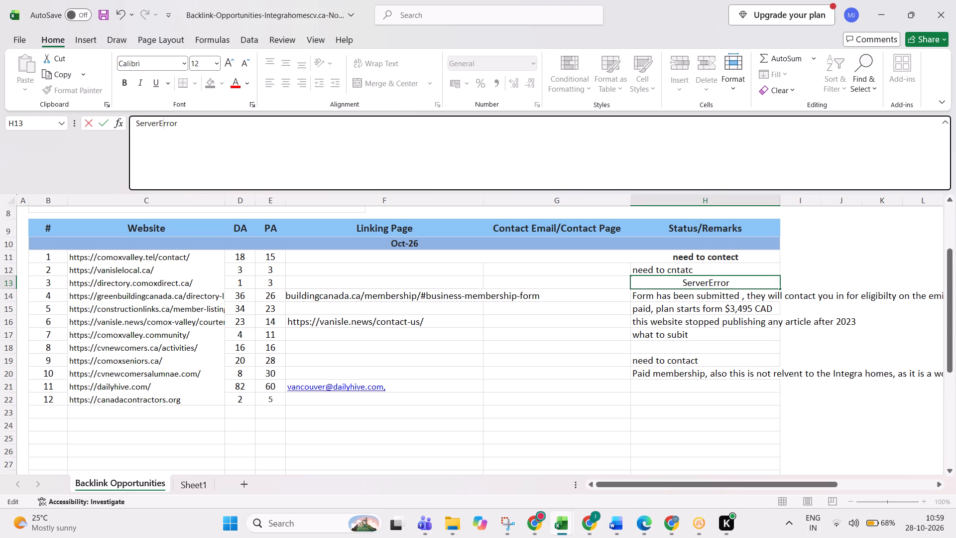
{"action": "left_click", "coordinate": [157, 122]}
{"action": "key", "text": "Right"}
{"action": "key", "text": "space"}
{"action": "left_click", "coordinate": [632, 355]}
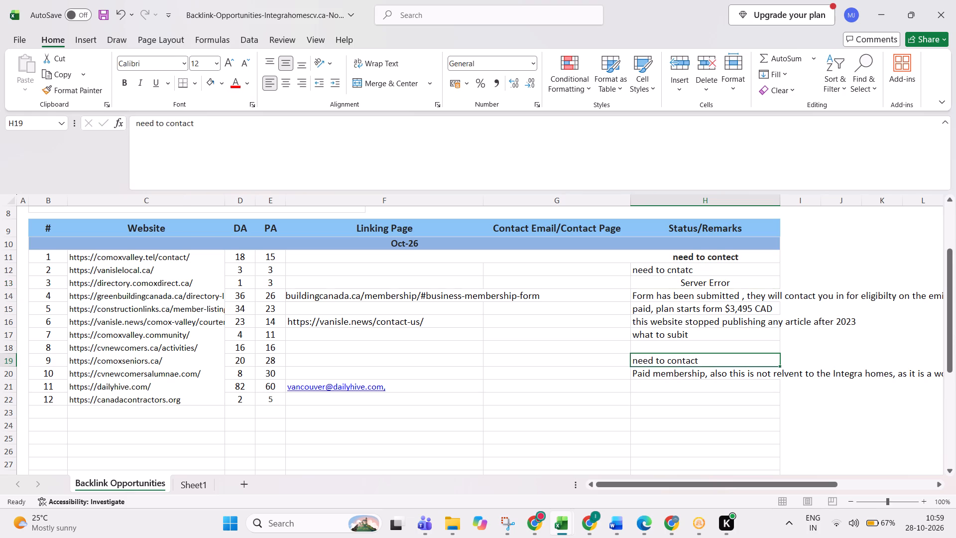
Copy the directory.comoxdirect.ca URL from the Website column.
{"action": "left_click", "coordinate": [190, 283]}
{"action": "key", "text": "ctrl+c"}
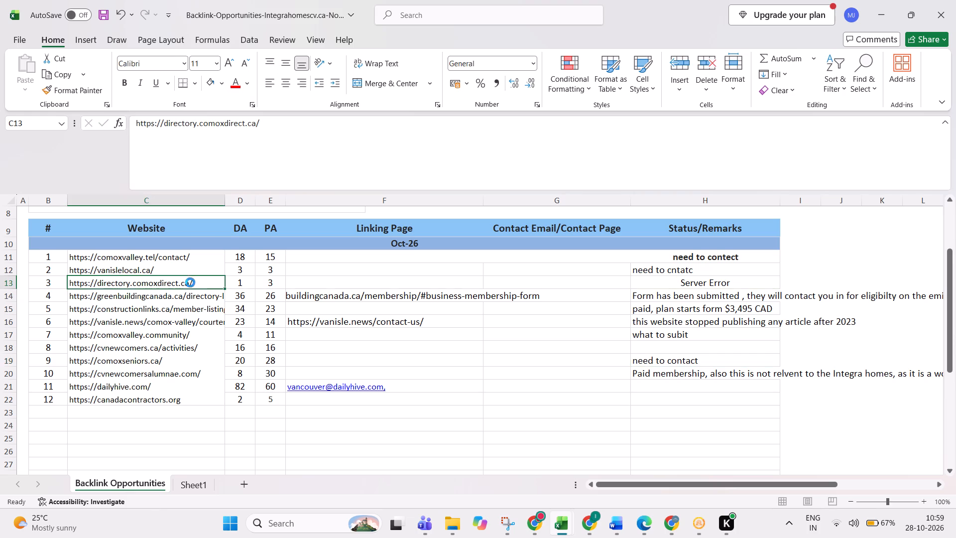
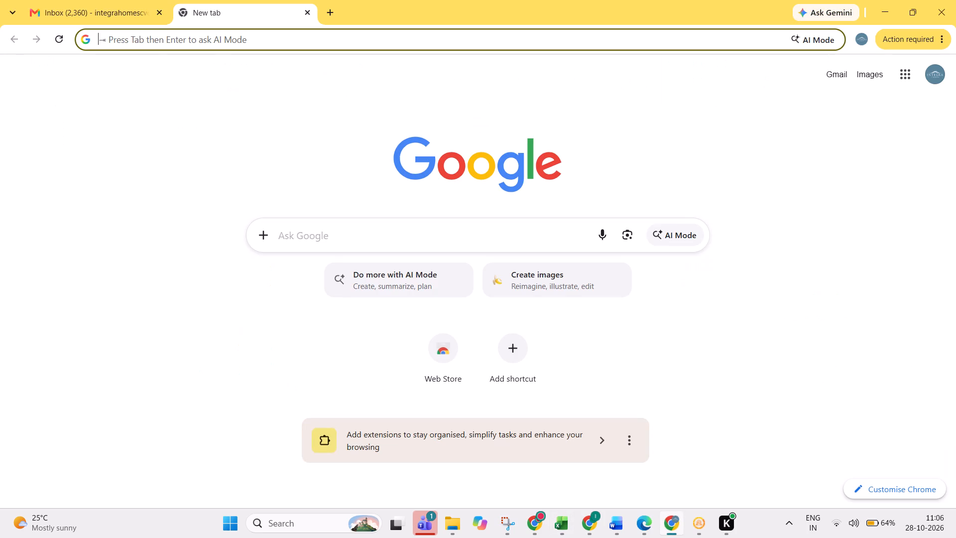
Search Google for "download vpn extension" and open the Chrome Web Store page for Free VPN for Chrome - VPN Proxy VeePN.
{"action": "left_click", "coordinate": [367, 245]}
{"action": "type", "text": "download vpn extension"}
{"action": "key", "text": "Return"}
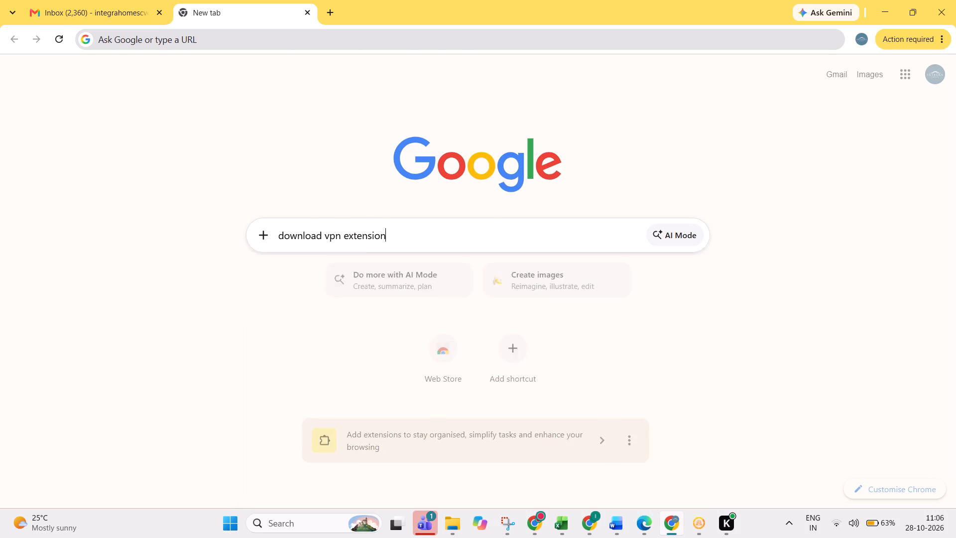
{"action": "left_click", "coordinate": [363, 190]}
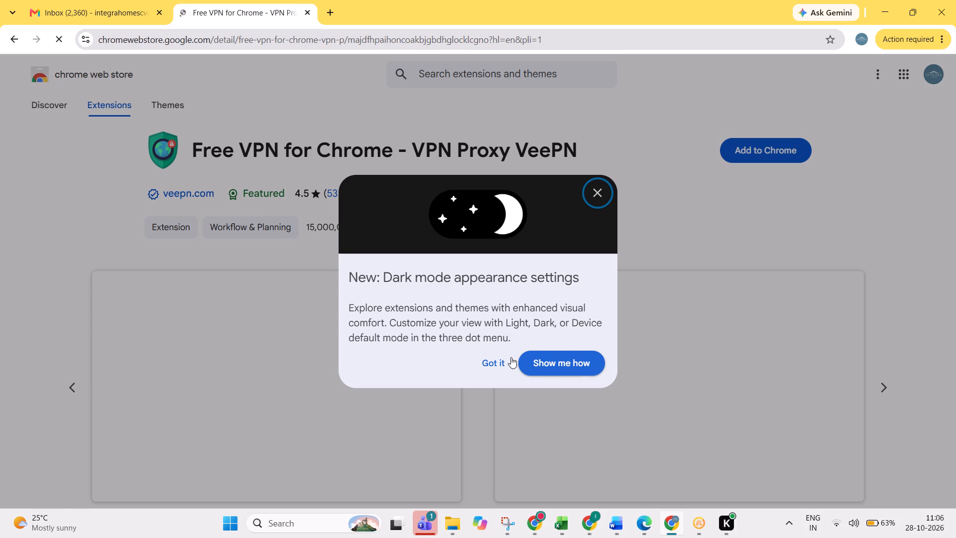
Dismiss the dark mode notice and add the Free VPN for Chrome - VPN Proxy VeePN extension to Chrome.
{"action": "left_click", "coordinate": [501, 360]}
{"action": "left_click", "coordinate": [751, 154]}
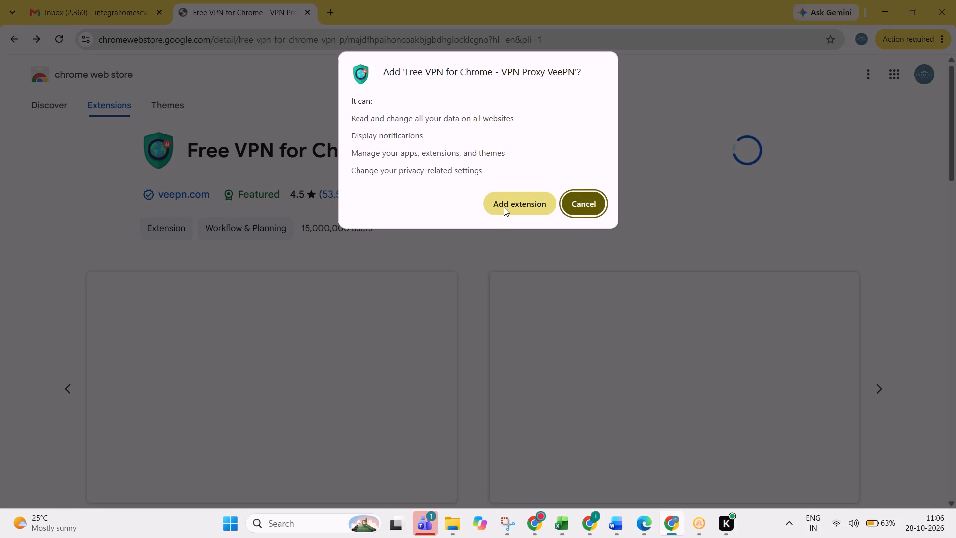
Confirm adding the Free VPN for Chrome - VPN Proxy VeePN extension.
{"action": "left_click", "coordinate": [504, 207]}
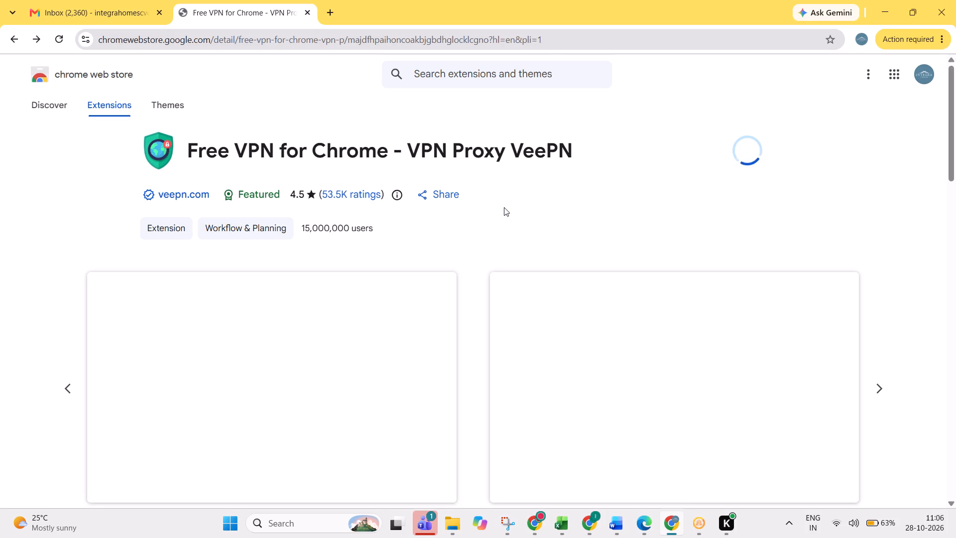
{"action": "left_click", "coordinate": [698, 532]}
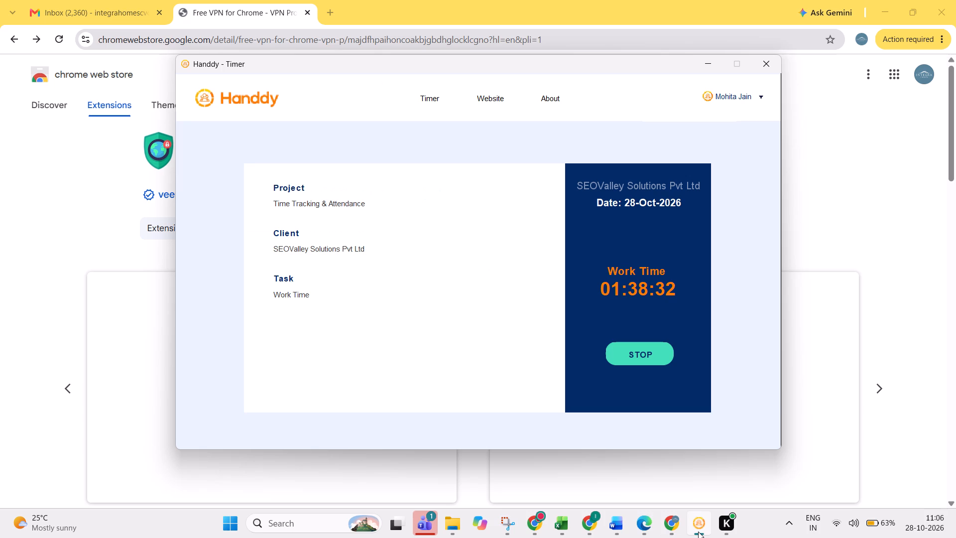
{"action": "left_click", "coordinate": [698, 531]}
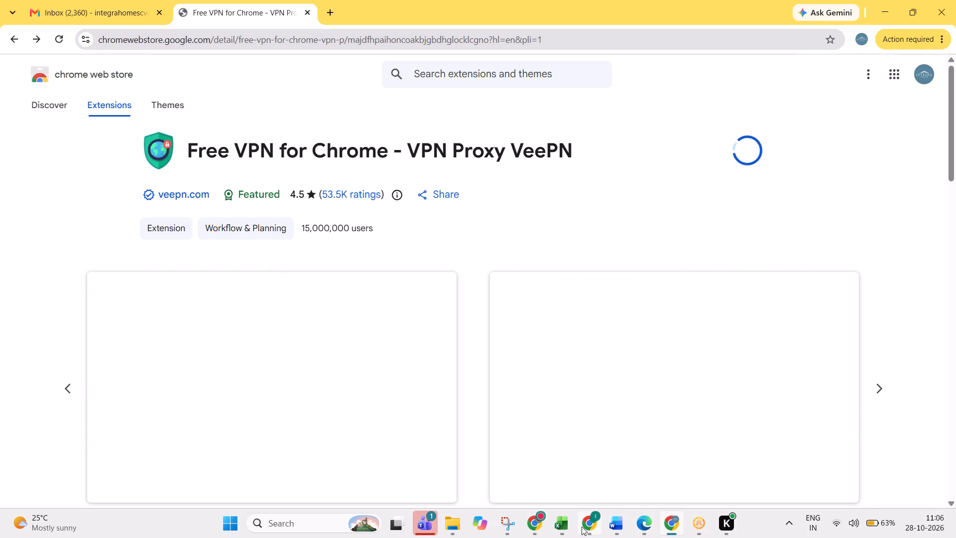
Switch to the Backlink Opportunities workbook in Excel, copy the directory.comoxdirect.ca URL, and return to Chrome.
{"action": "left_click", "coordinate": [563, 526]}
{"action": "left_click", "coordinate": [686, 439]}
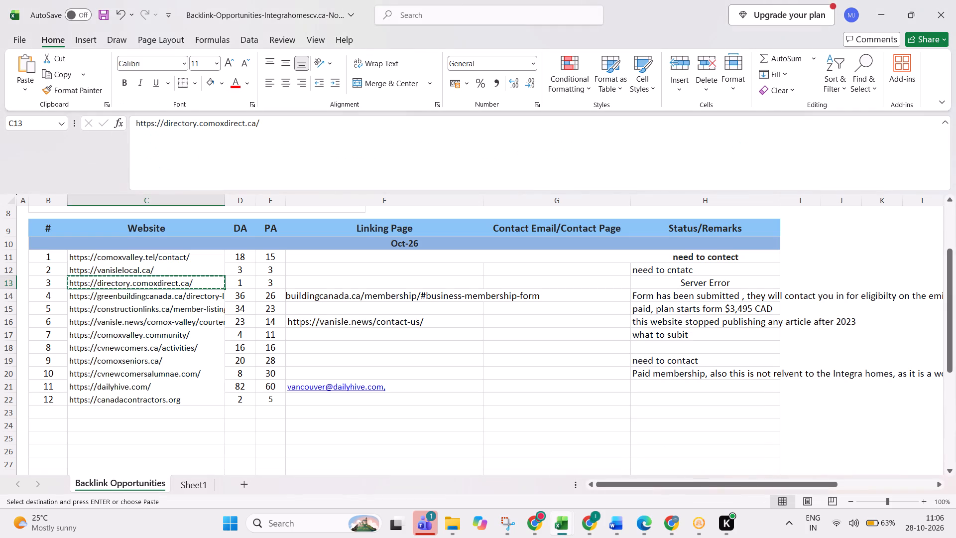
{"action": "key", "text": "ctrl+c"}
{"action": "key", "text": "alt+Tab"}
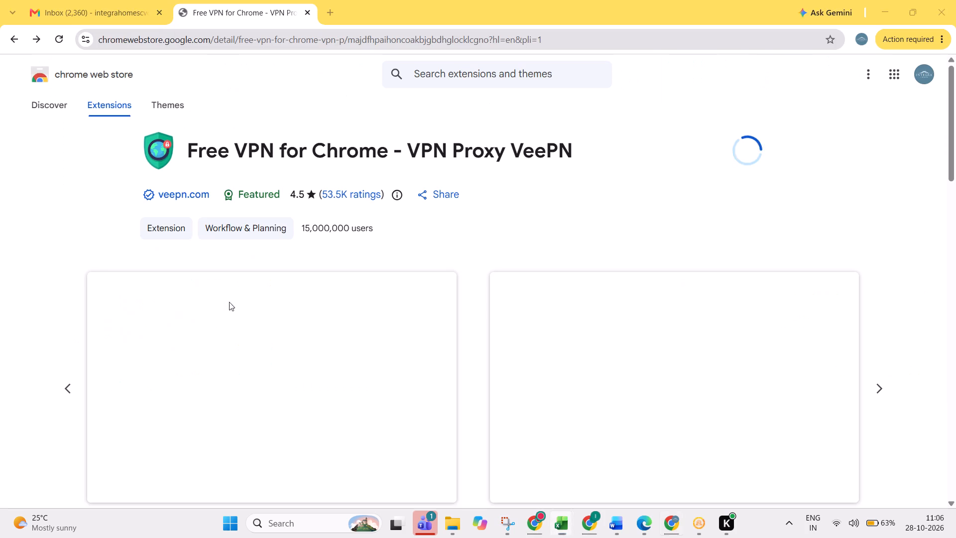
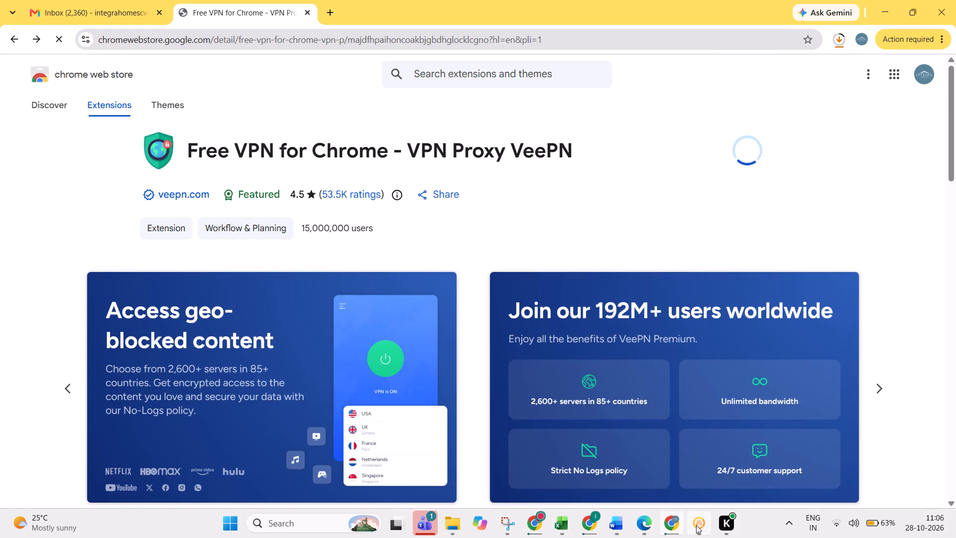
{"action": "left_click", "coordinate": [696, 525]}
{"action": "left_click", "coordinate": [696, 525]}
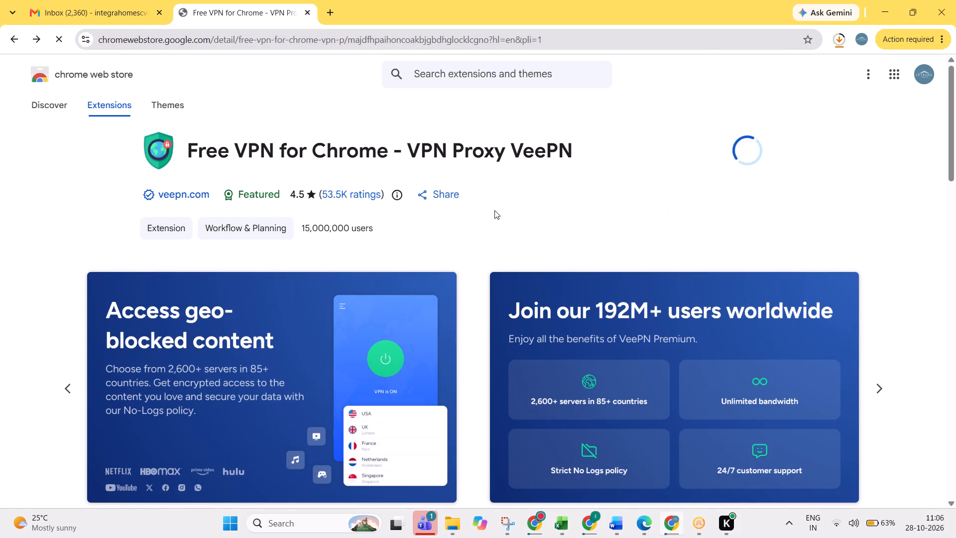
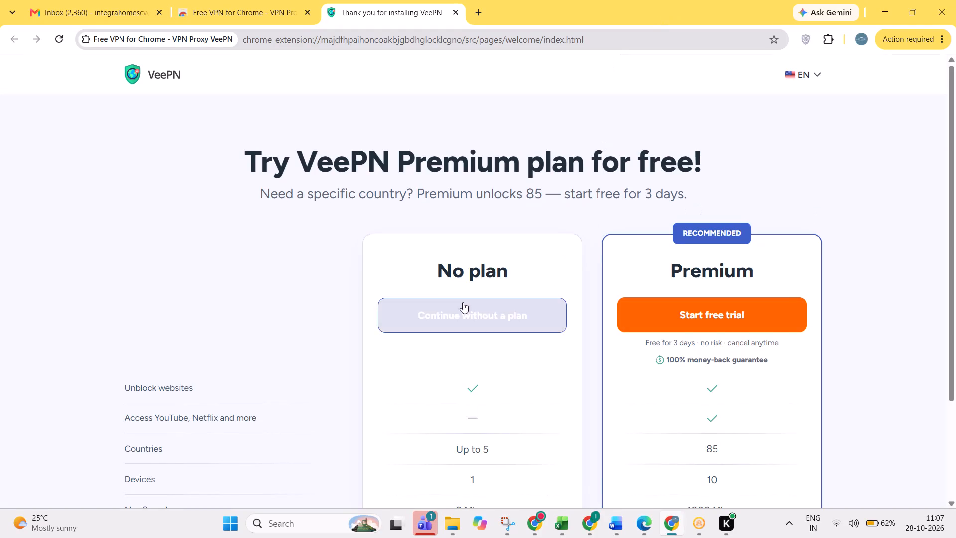
Continue with VeePN without a plan and advance its welcome guide to the instructions for opening the extension.
{"action": "left_click", "coordinate": [462, 319]}
{"action": "scroll", "coordinate": [462, 319], "scroll_direction": "down", "scroll_amount": 2}
{"action": "left_click", "coordinate": [474, 392]}
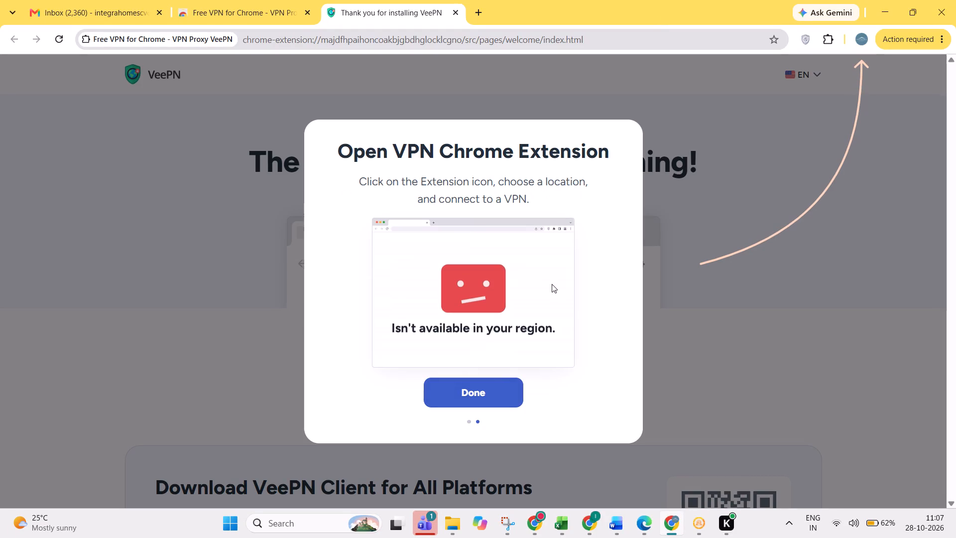
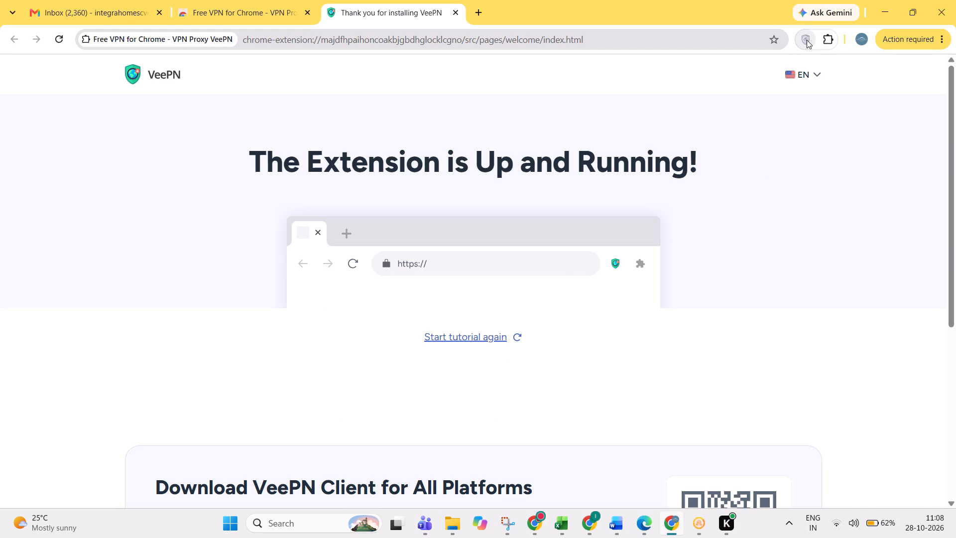
Open the VeePN extension and get through its welcome screens, continuing without a plan.
{"action": "left_click", "coordinate": [807, 40]}
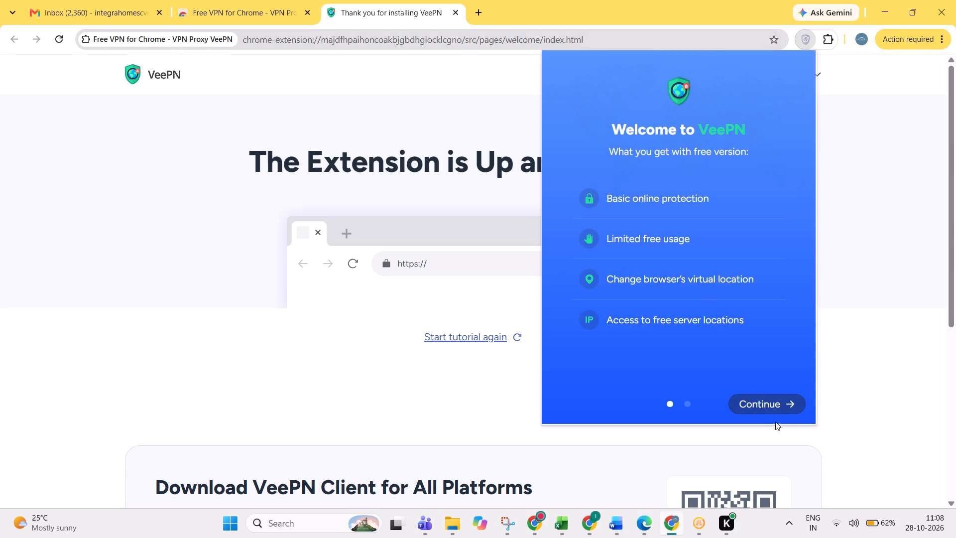
{"action": "left_click", "coordinate": [769, 404]}
{"action": "left_click", "coordinate": [769, 404]}
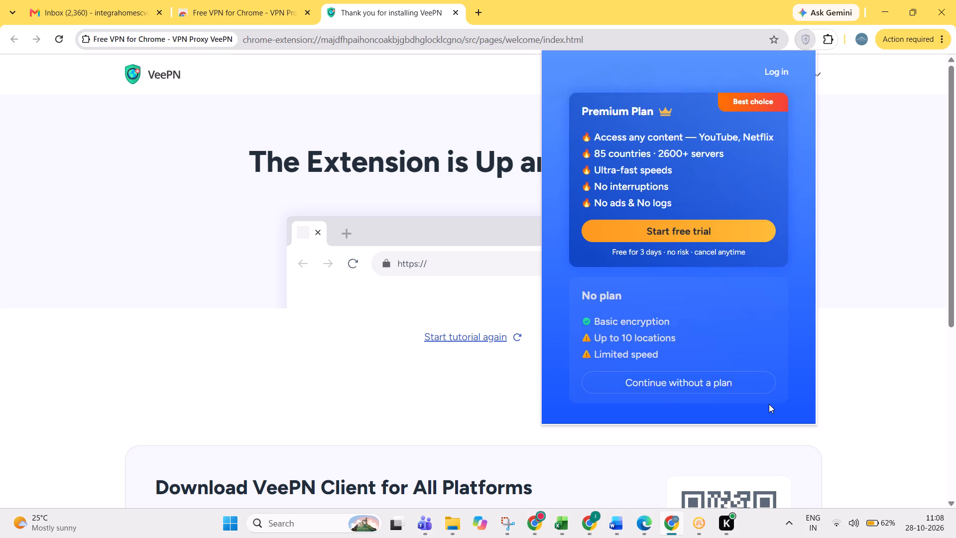
{"action": "left_click", "coordinate": [693, 379]}
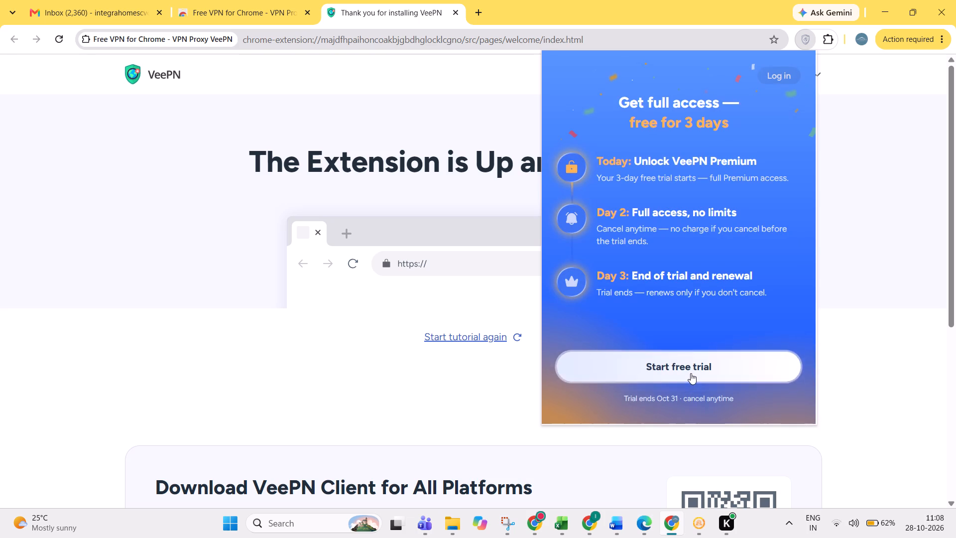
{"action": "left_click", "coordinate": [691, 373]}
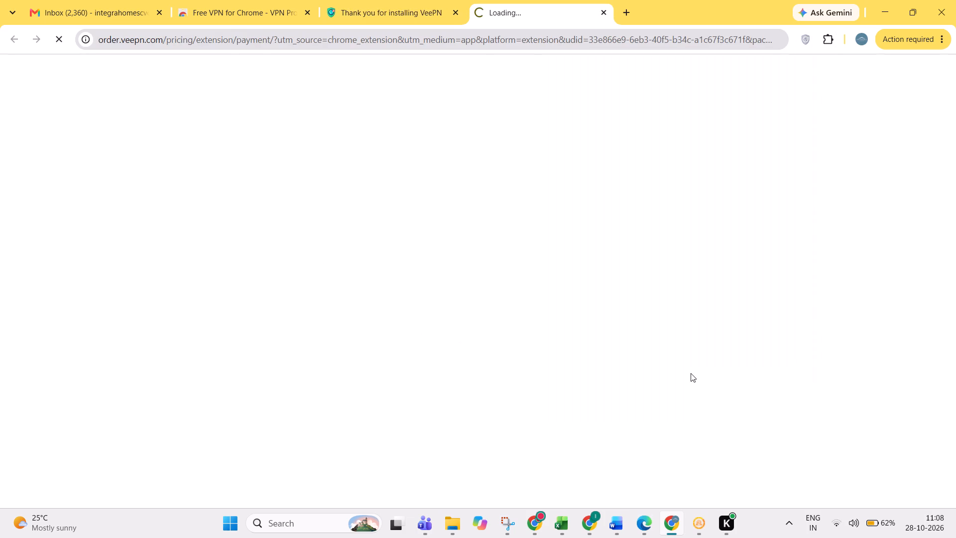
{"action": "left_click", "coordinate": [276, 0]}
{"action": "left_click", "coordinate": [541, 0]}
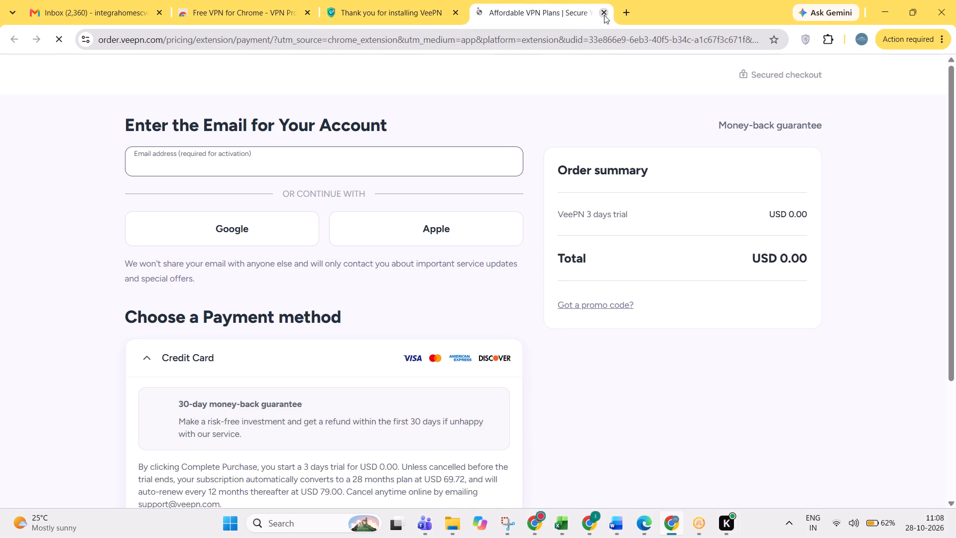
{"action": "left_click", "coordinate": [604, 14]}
Reopen the VeePN extension to view its connection screen.
{"action": "scroll", "coordinate": [673, 222], "scroll_direction": "down", "scroll_amount": 4}
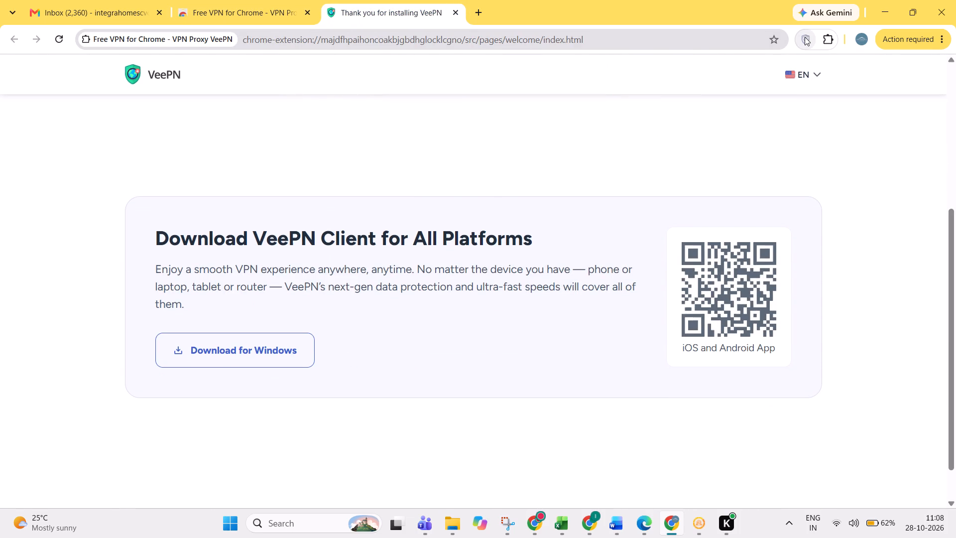
{"action": "left_click", "coordinate": [804, 36]}
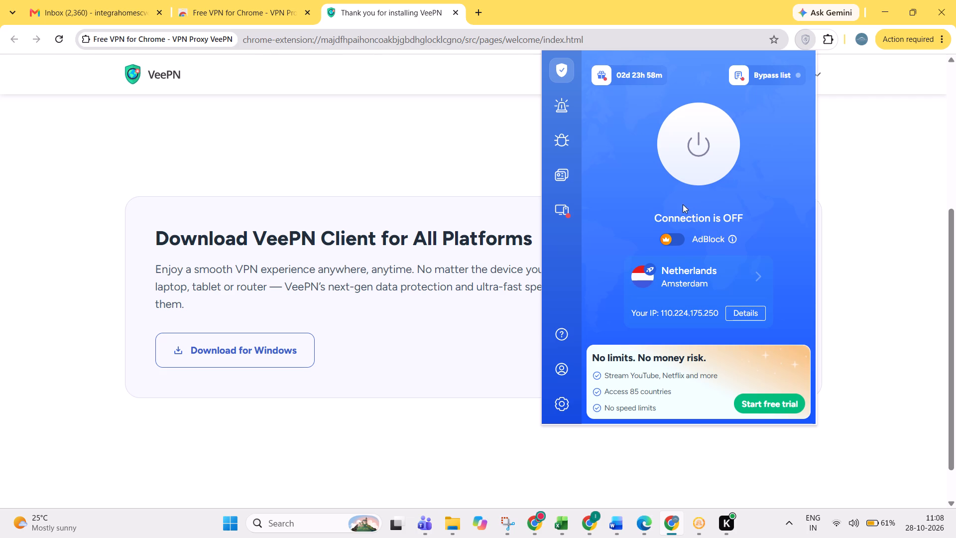
Copy the selected directory address from the Backlink-Opportunities workbook in Excel and open directory.comoxdirect.ca in a new Chrome tab.
{"action": "left_click", "coordinate": [561, 530]}
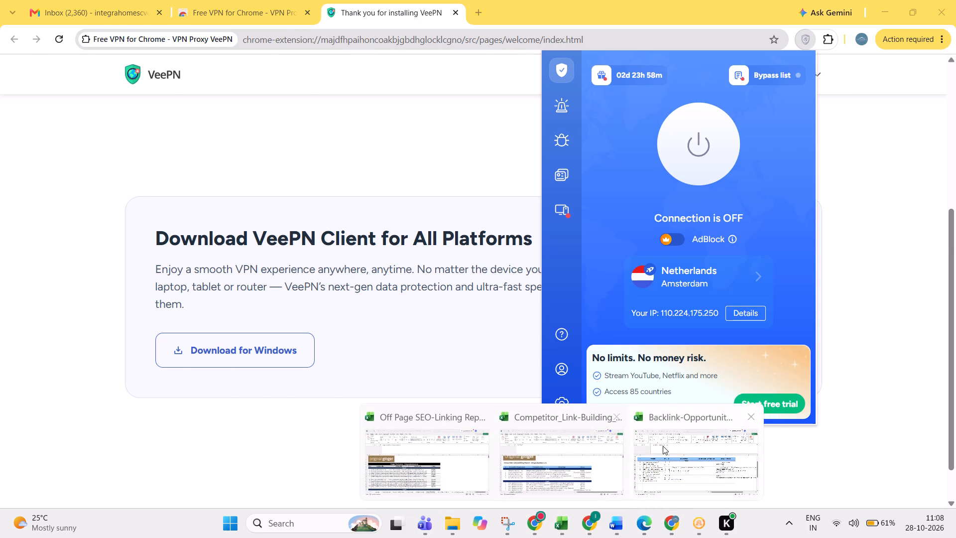
{"action": "left_click", "coordinate": [679, 443]}
{"action": "key", "text": "ctrl+c"}
{"action": "left_click", "coordinate": [669, 528]}
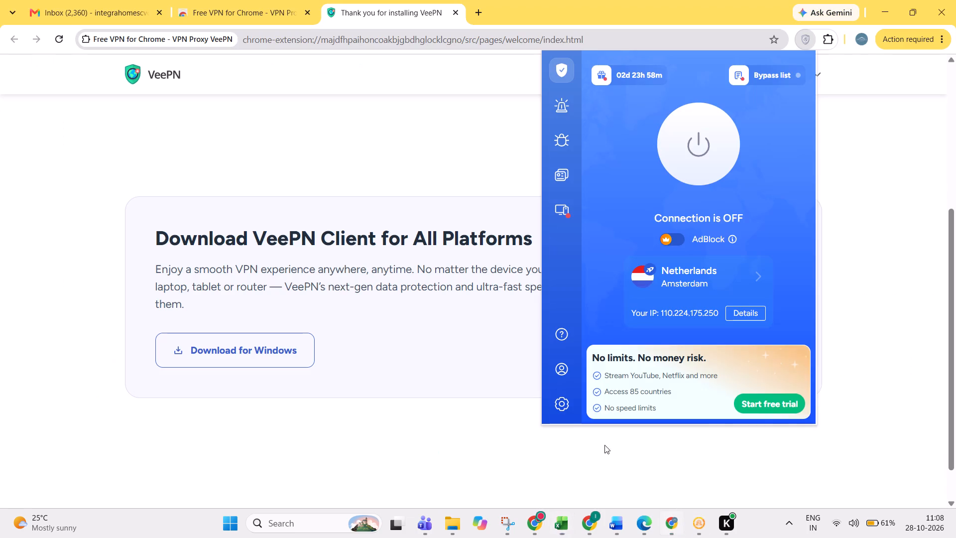
{"action": "left_click", "coordinate": [476, 14]}
{"action": "key", "text": "ctrl+v"}
{"action": "key", "text": "Return"}
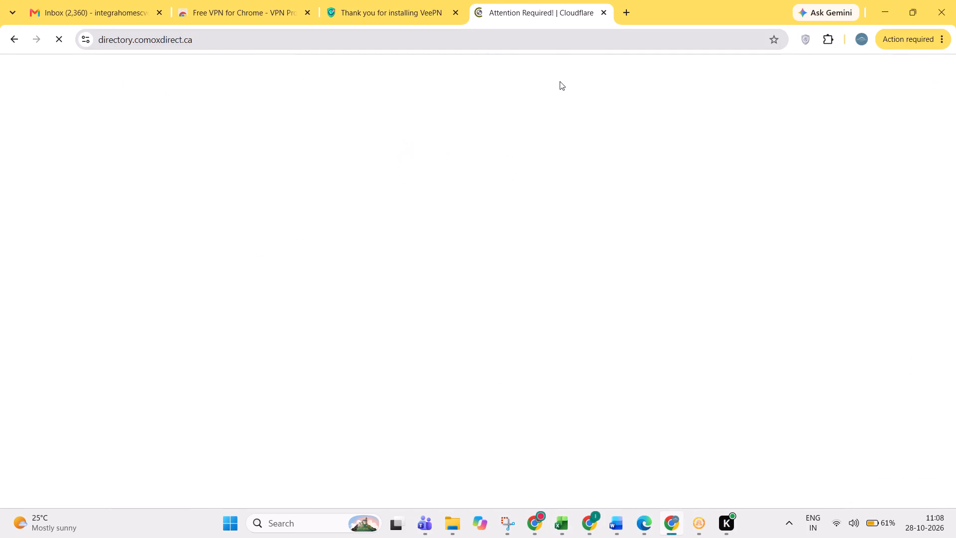
Continue with limited VeePN access, browse its free and premium server locations, and expand the regions under Canada.
{"action": "left_click", "coordinate": [806, 38]}
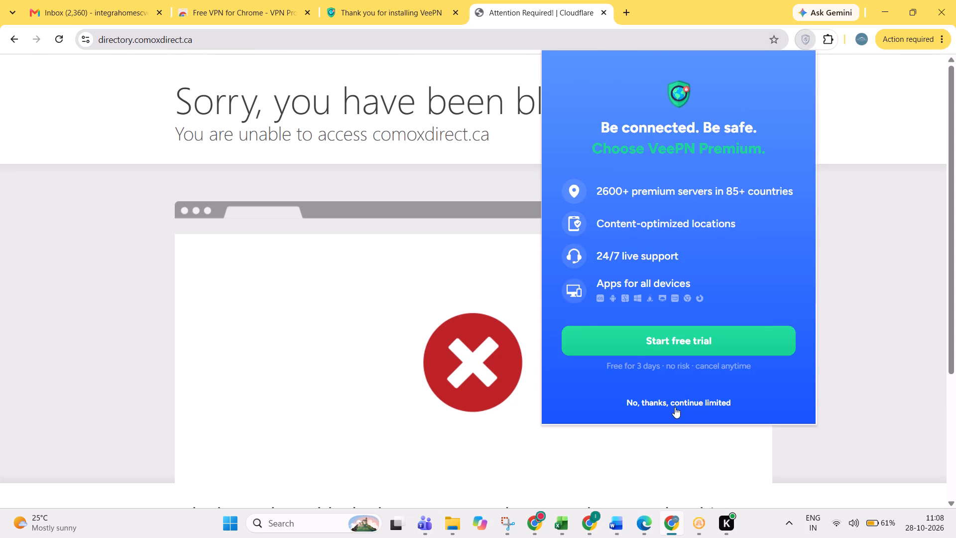
{"action": "left_click", "coordinate": [675, 402]}
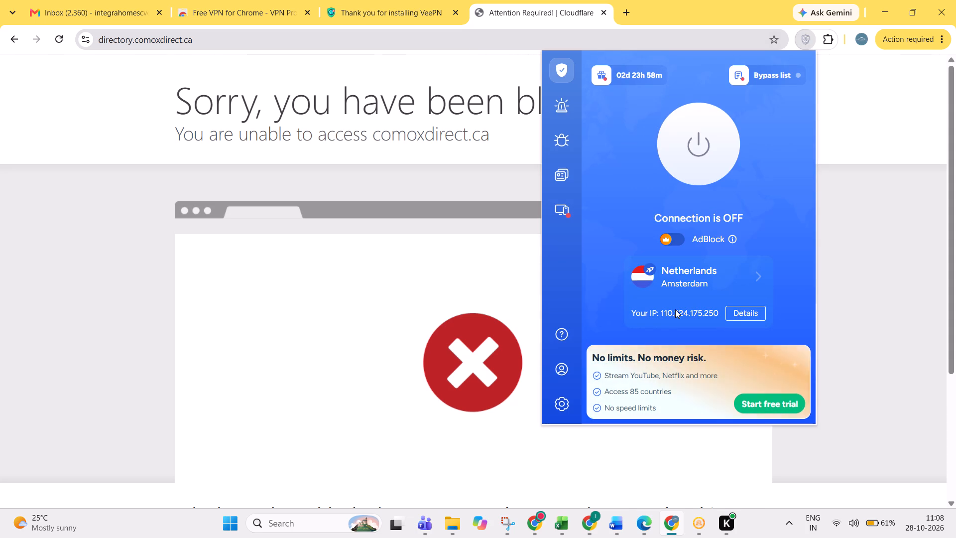
{"action": "left_click", "coordinate": [689, 280]}
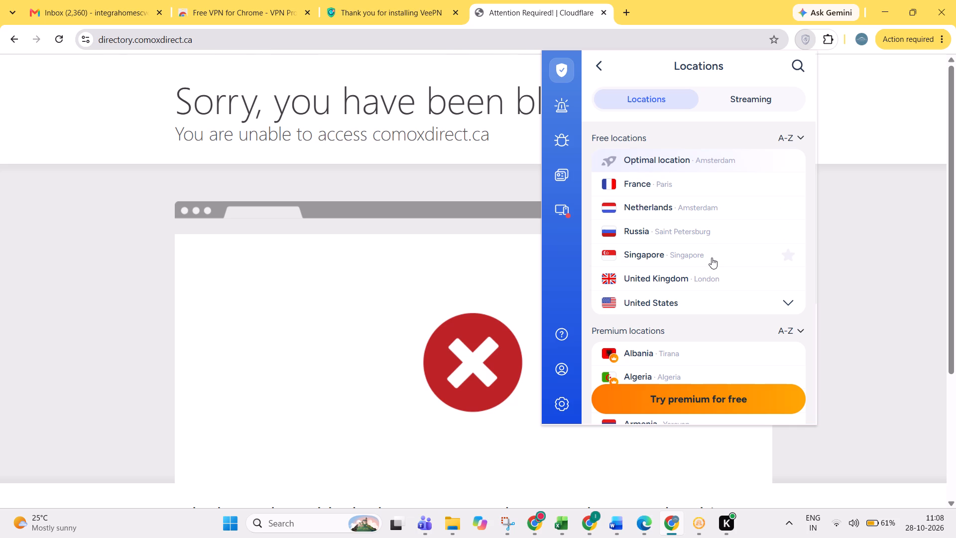
{"action": "scroll", "coordinate": [712, 258], "scroll_direction": "down", "scroll_amount": 6}
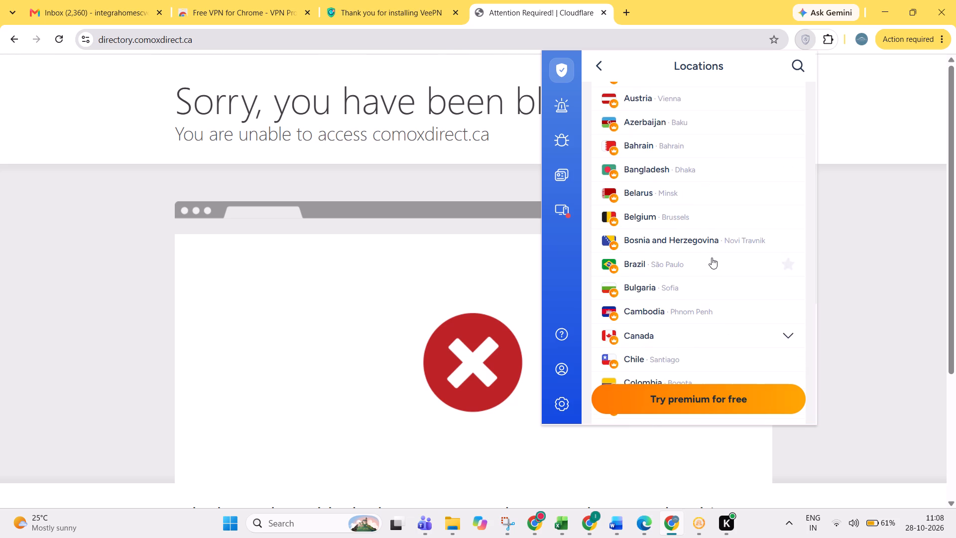
{"action": "scroll", "coordinate": [712, 258], "scroll_direction": "up", "scroll_amount": 5}
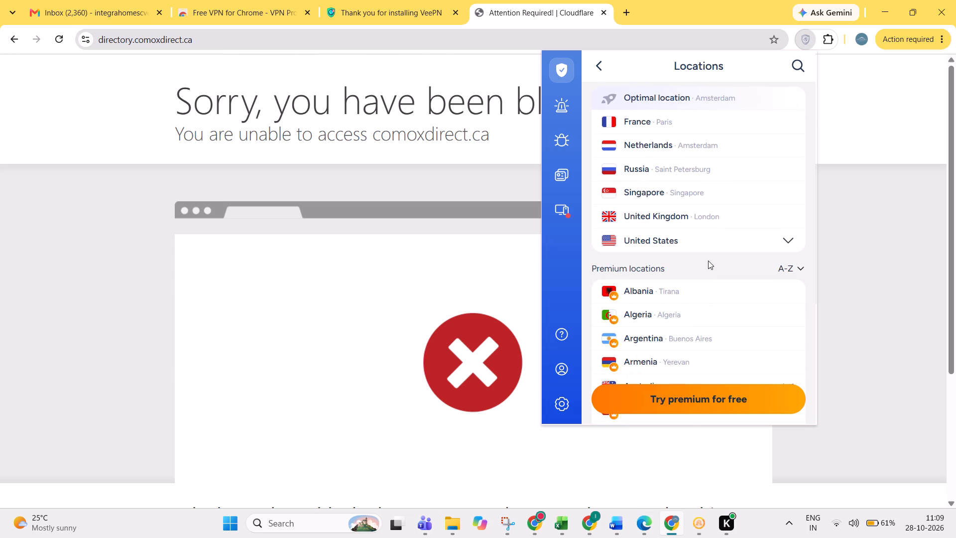
{"action": "scroll", "coordinate": [708, 261], "scroll_direction": "down", "scroll_amount": 6}
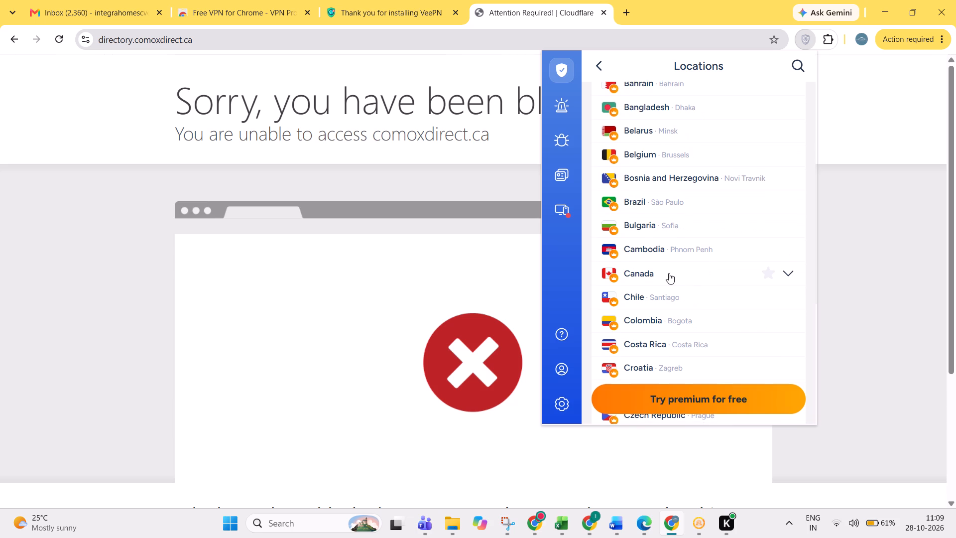
{"action": "left_click", "coordinate": [669, 273]}
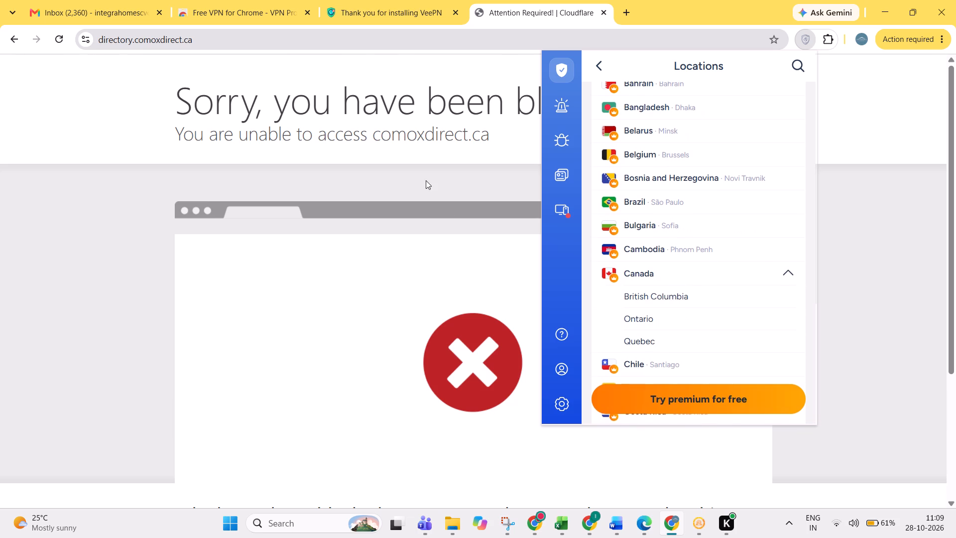
Return to the "download vpn extension" search results and open Turbo VPN's Free VPN Chrome Extension Download page.
{"action": "left_click", "coordinate": [426, 180]}
{"action": "left_click", "coordinate": [380, 0]}
{"action": "left_click", "coordinate": [200, 0]}
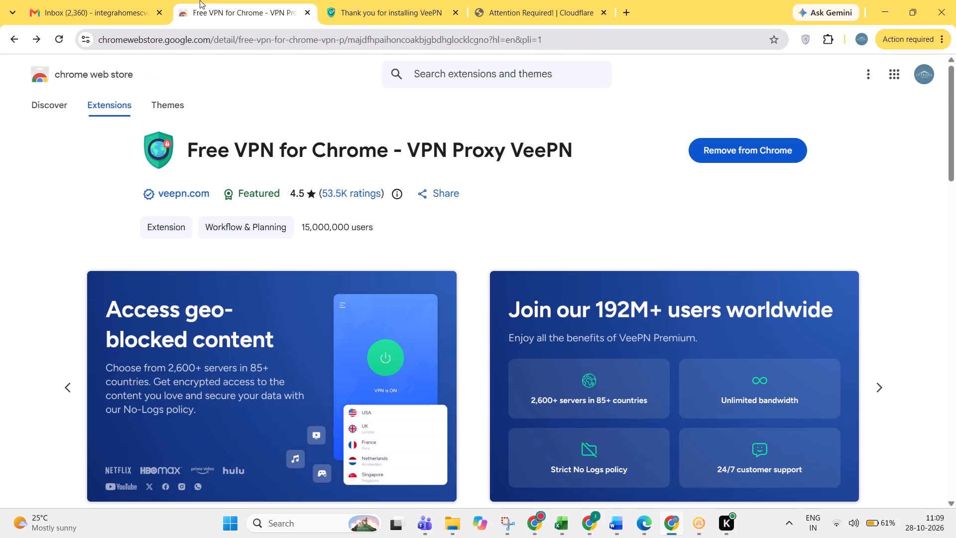
{"action": "left_click", "coordinate": [9, 40]}
{"action": "scroll", "coordinate": [256, 216], "scroll_direction": "down", "scroll_amount": 4}
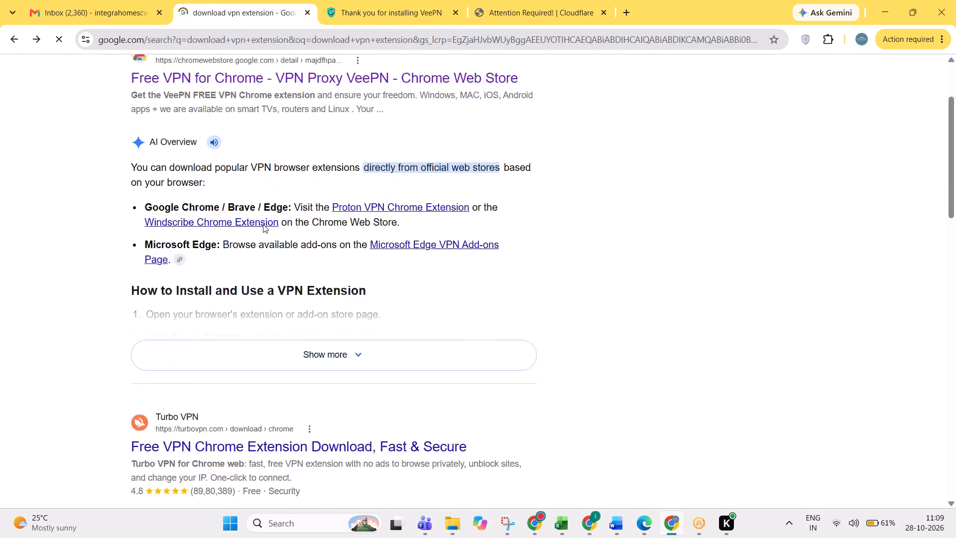
{"action": "scroll", "coordinate": [283, 275], "scroll_direction": "down", "scroll_amount": 2}
{"action": "left_click", "coordinate": [244, 195]}
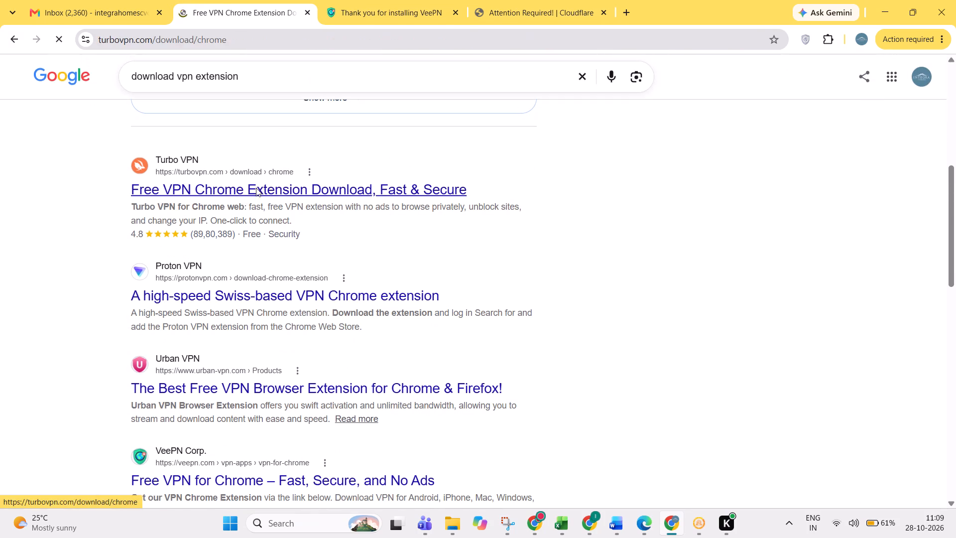
Close the VeePN thank-you tab and the blocked Comox directory tab.
{"action": "left_click", "coordinate": [404, 0]}
{"action": "left_click", "coordinate": [456, 11]}
{"action": "left_click", "coordinate": [456, 11]}
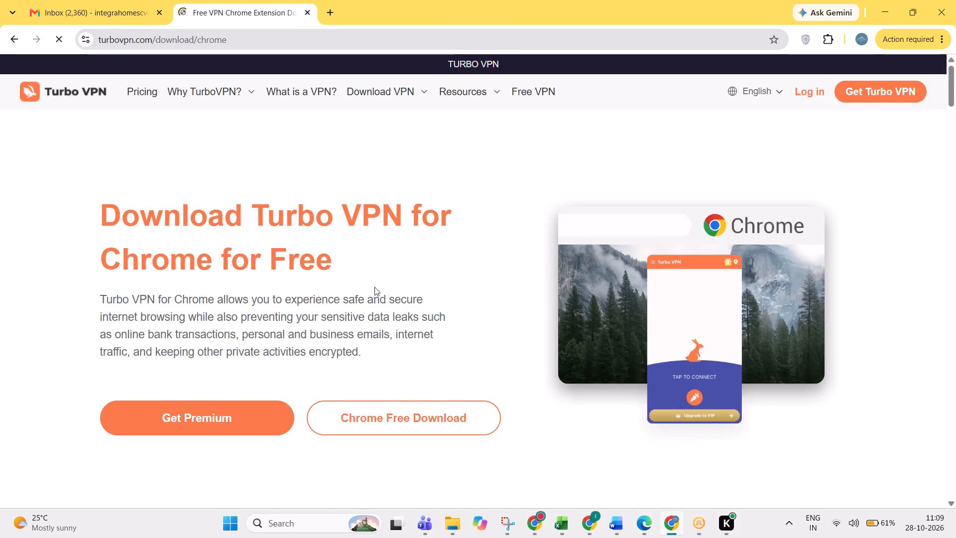
Get the free Chrome version of Turbo VPN from the Chrome Web Store and approve adding the extension.
{"action": "left_click", "coordinate": [383, 419]}
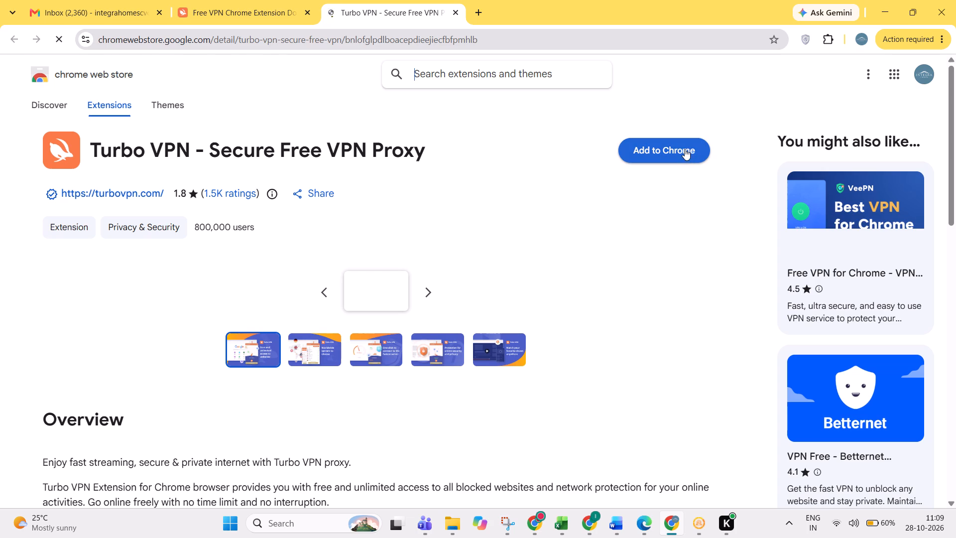
{"action": "left_click", "coordinate": [685, 149]}
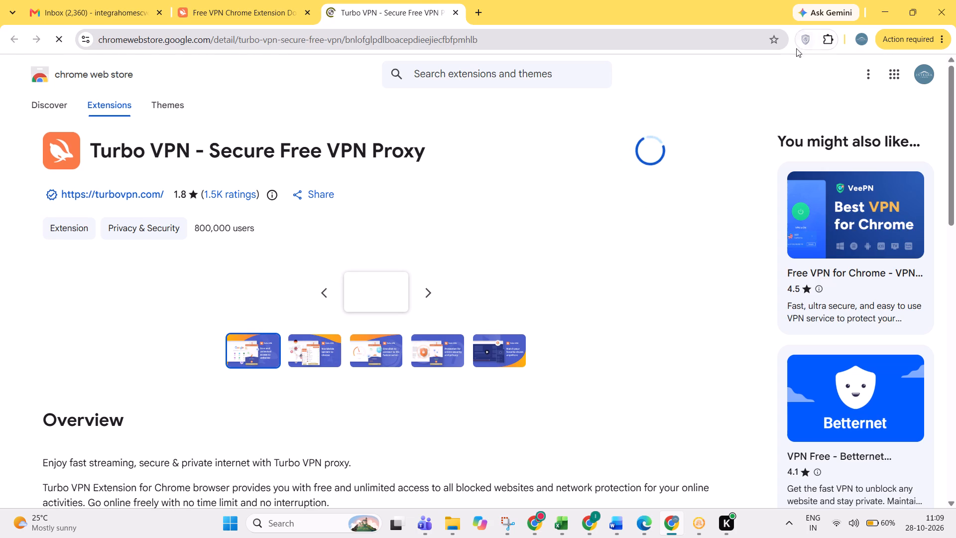
{"action": "left_click", "coordinate": [807, 37]}
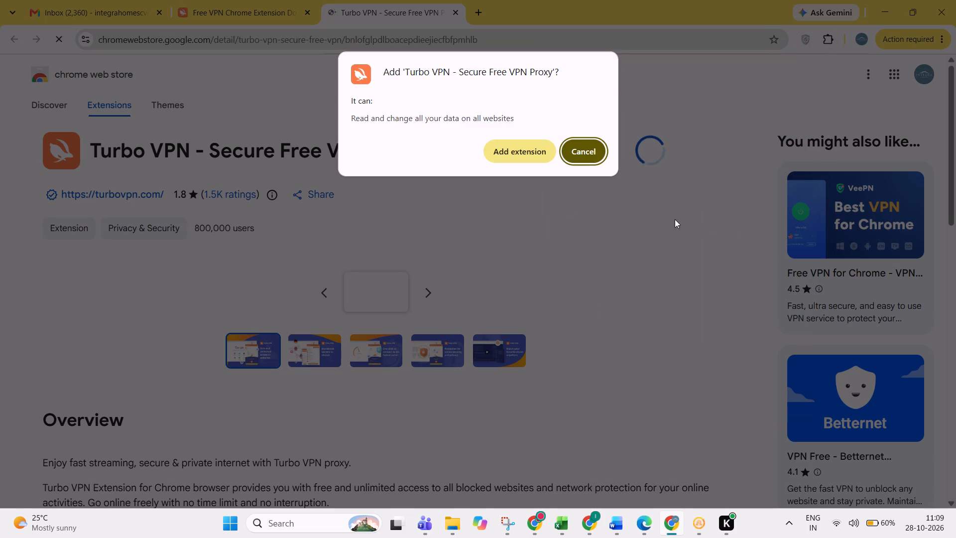
{"action": "left_click", "coordinate": [523, 154]}
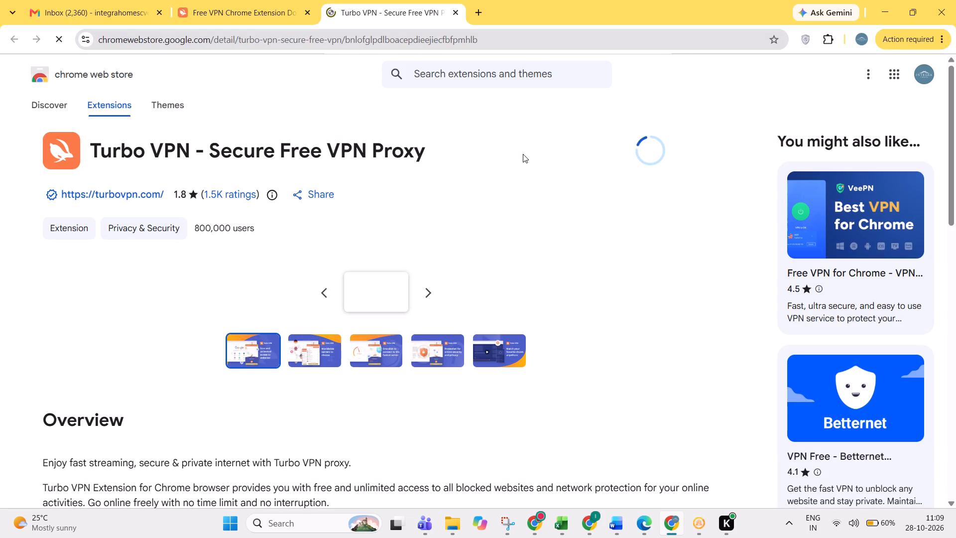
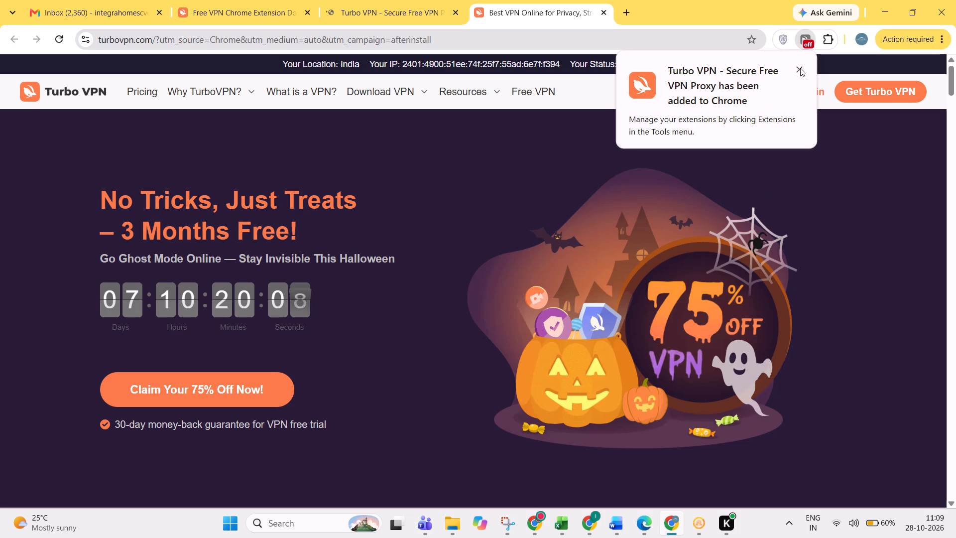
Dismiss the extension-added notice, open the Turbo VPN extension, and start a VPN connection with its default location.
{"action": "left_click", "coordinate": [798, 69]}
{"action": "left_click", "coordinate": [807, 36]}
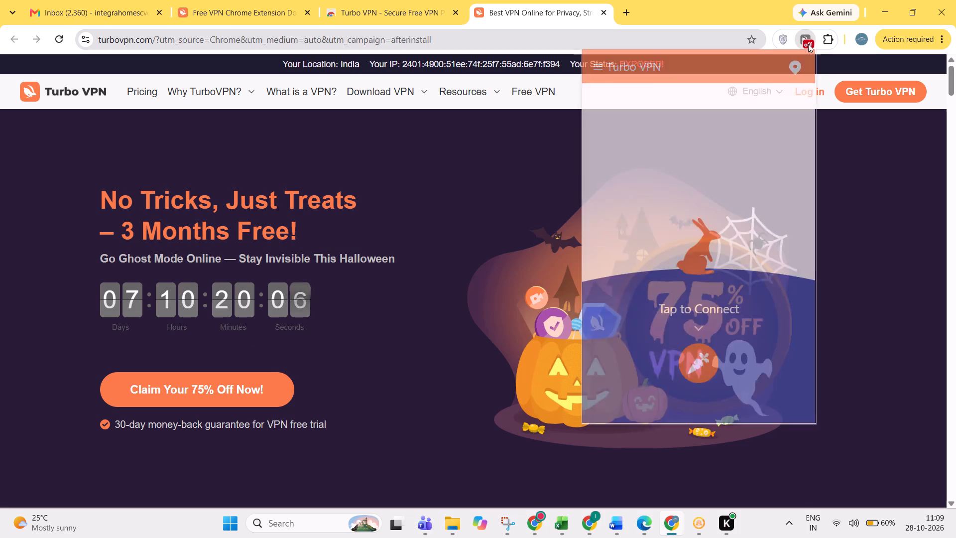
{"action": "left_click", "coordinate": [808, 44]}
{"action": "left_click", "coordinate": [808, 44]}
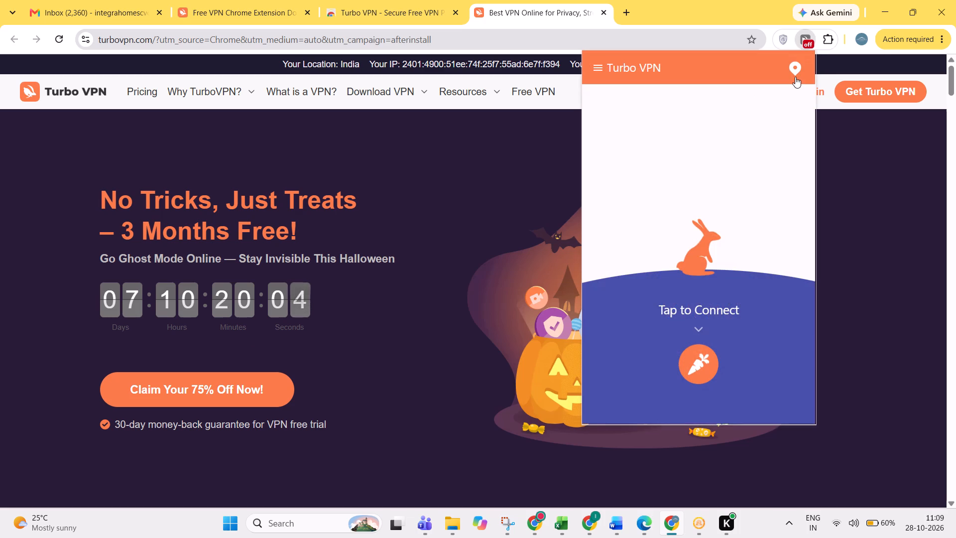
{"action": "left_click", "coordinate": [697, 344]}
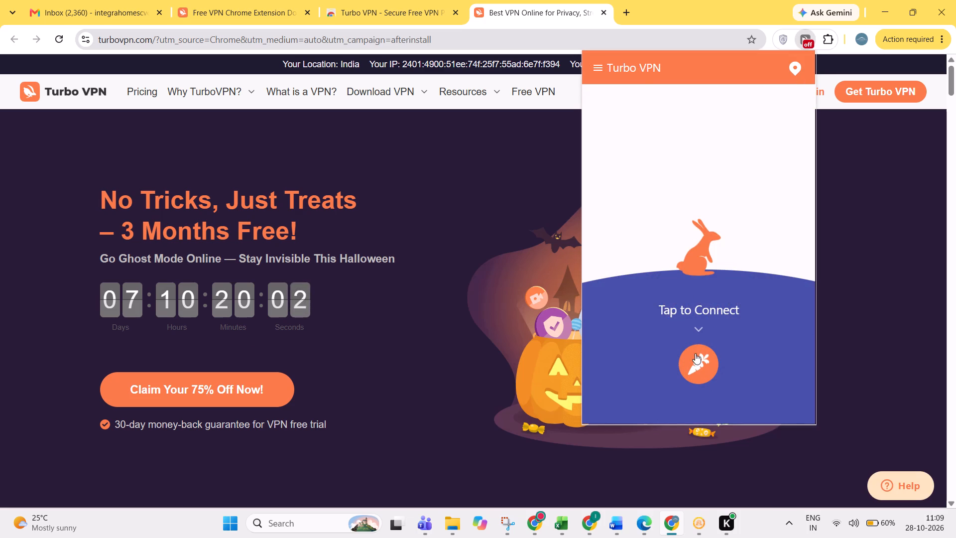
{"action": "left_click", "coordinate": [698, 359]}
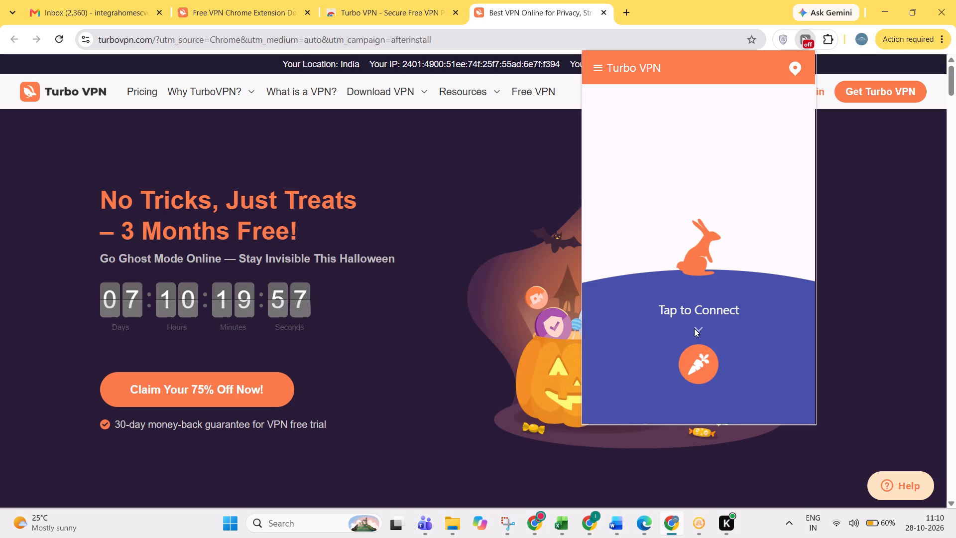
{"action": "left_click", "coordinate": [597, 68]}
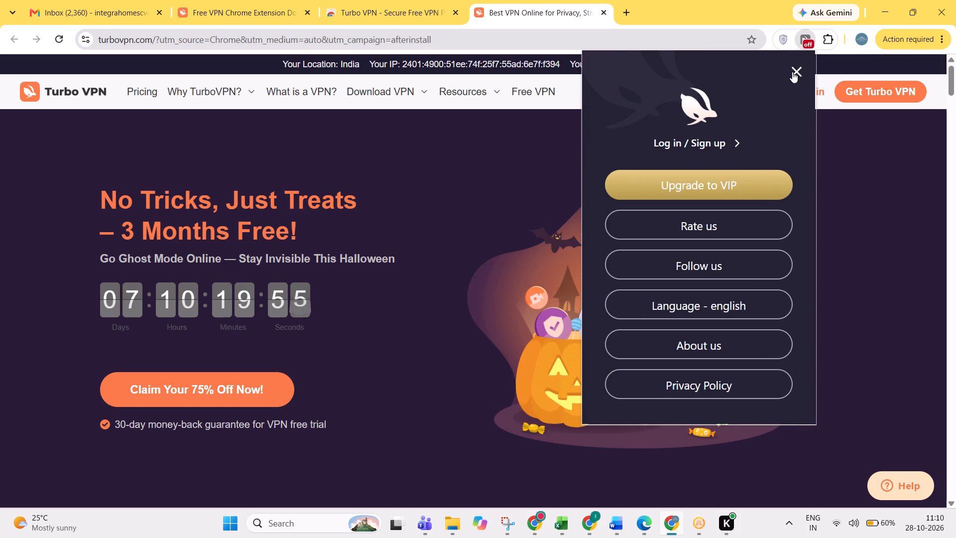
{"action": "left_click", "coordinate": [795, 69]}
{"action": "scroll", "coordinate": [710, 324], "scroll_direction": "down", "scroll_amount": 2}
{"action": "left_click", "coordinate": [702, 360]}
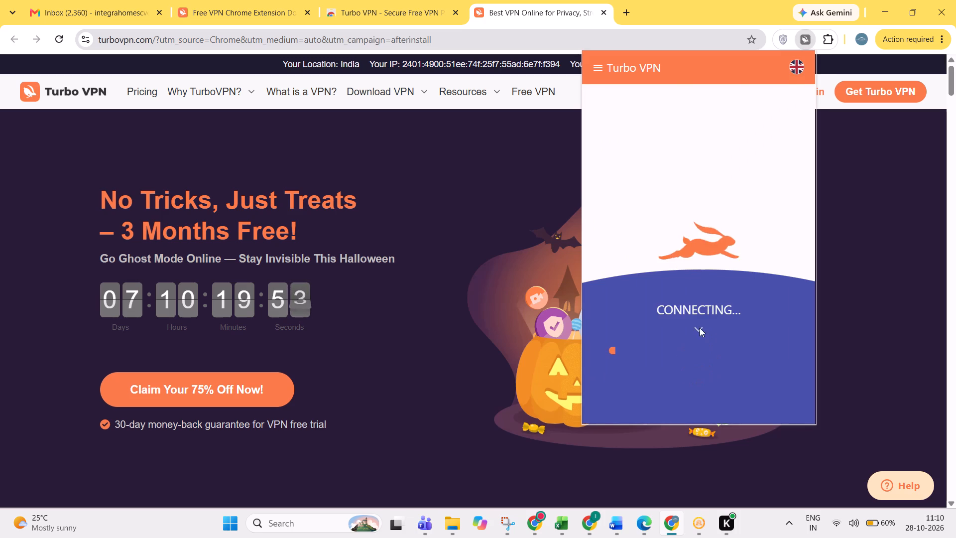
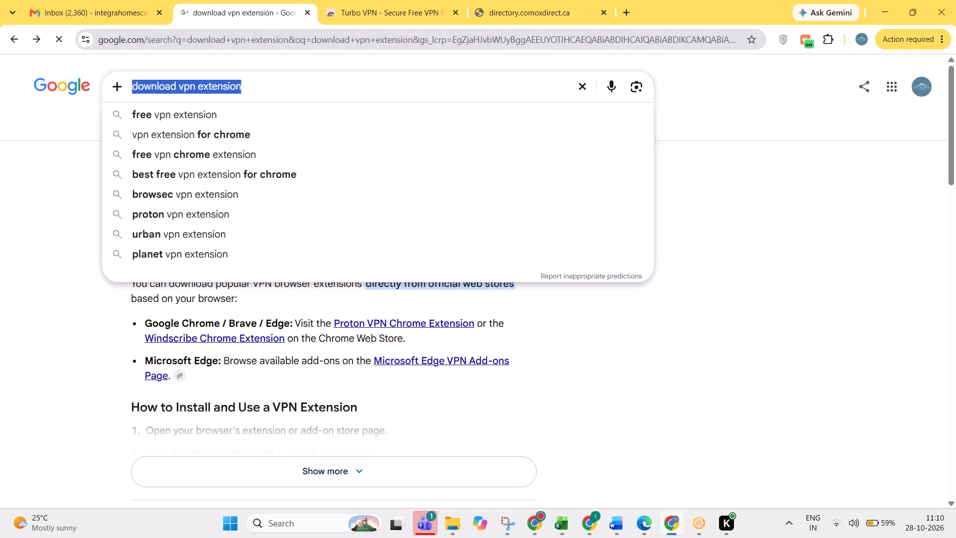
Search Google for urban vpn.
{"action": "type", "text": "urban vpn"}
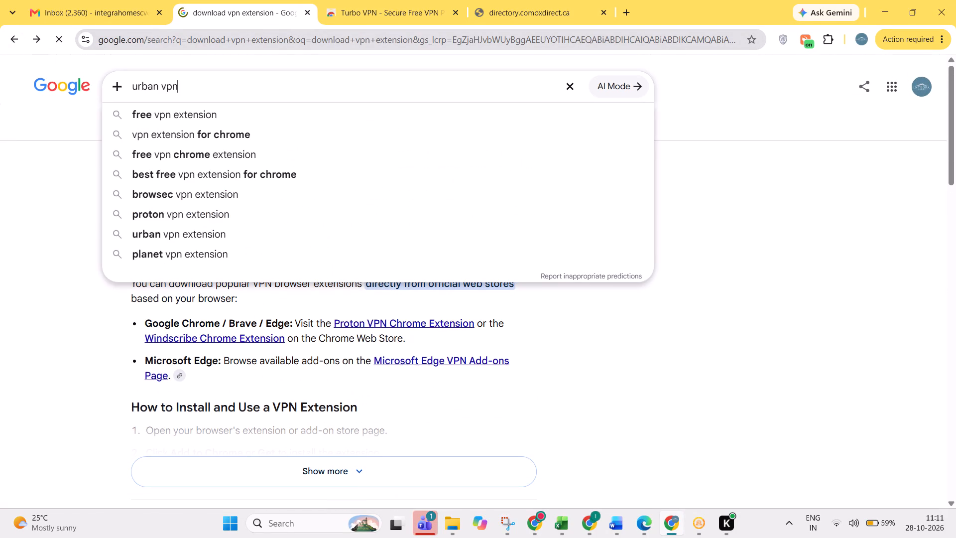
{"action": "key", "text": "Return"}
Switch to the Turbo VPN page in the Chrome Web Store.
{"action": "left_click", "coordinate": [414, 0]}
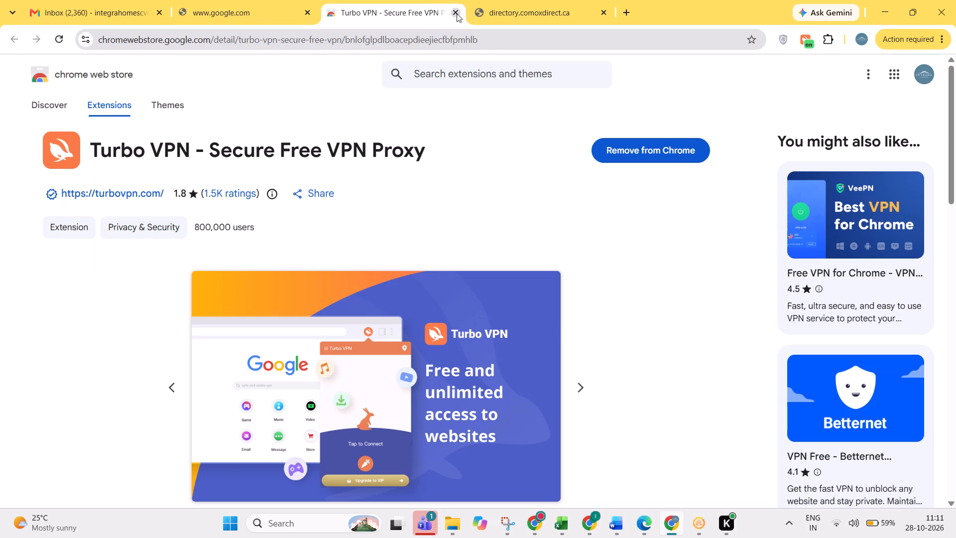
Close the Turbo VPN store page and the directory.comoxdirect.ca page.
{"action": "left_click", "coordinate": [456, 13]}
{"action": "left_click", "coordinate": [456, 13]}
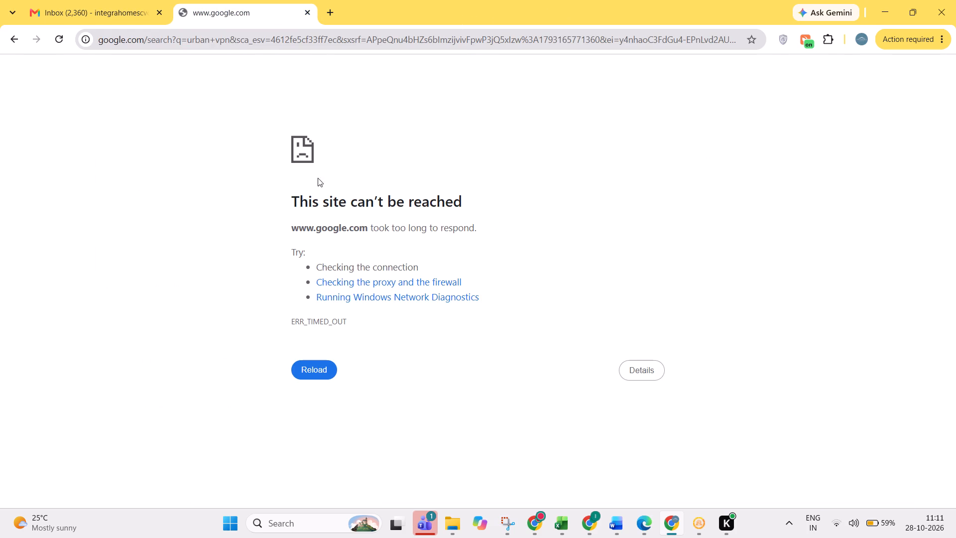
Search Google for chrome extension urban vpn, replacing the address of the unreachable search page.
{"action": "left_click", "coordinate": [161, 35]}
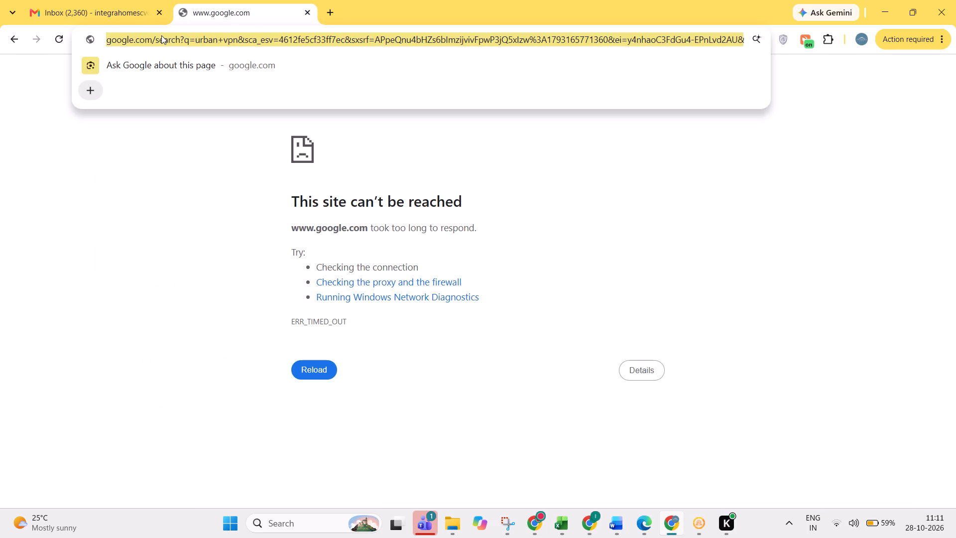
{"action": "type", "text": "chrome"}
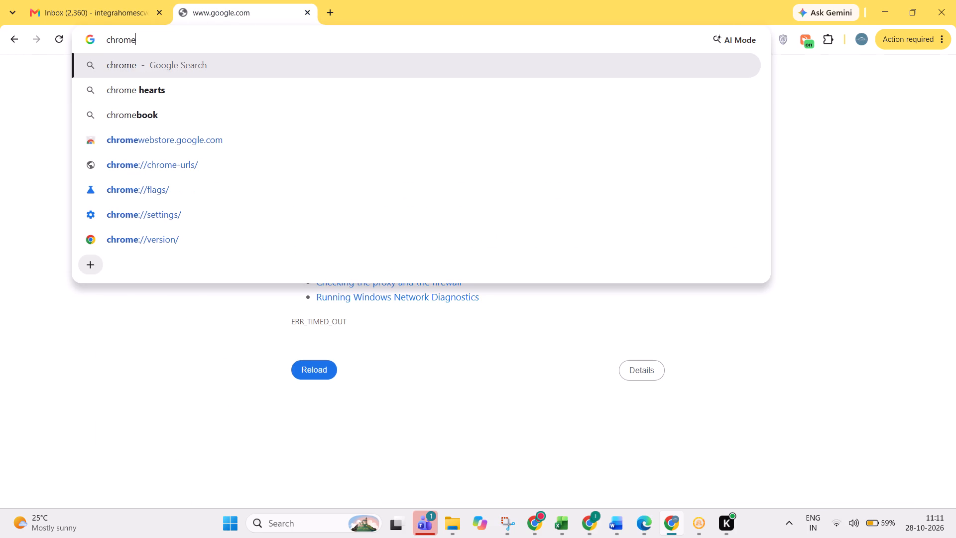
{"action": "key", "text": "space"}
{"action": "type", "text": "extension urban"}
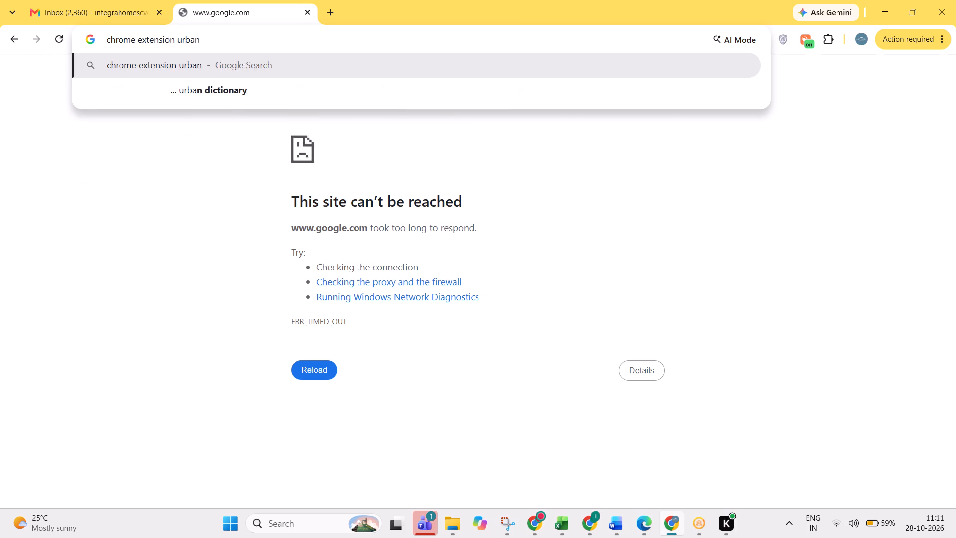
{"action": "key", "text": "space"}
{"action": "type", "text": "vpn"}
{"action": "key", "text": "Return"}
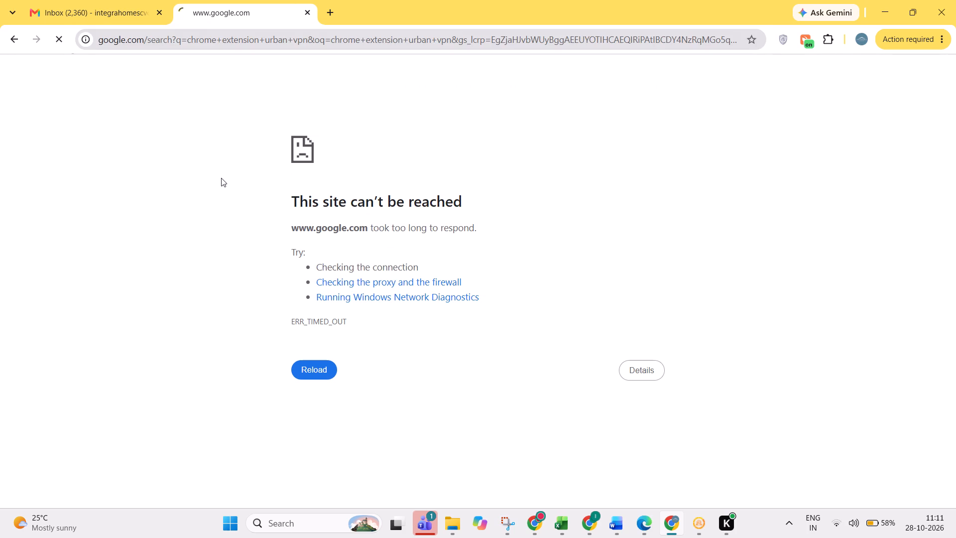
Switch the computer's Wi-Fi connection to the AirFiber-Blacklist network.
{"action": "left_click", "coordinate": [841, 531]}
{"action": "left_click", "coordinate": [783, 294]}
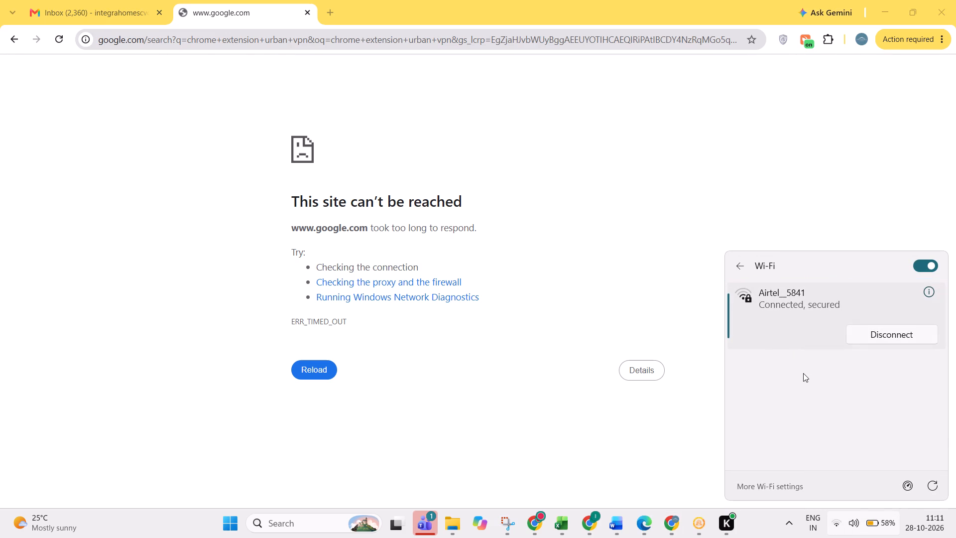
{"action": "left_click", "coordinate": [804, 373]}
{"action": "left_click", "coordinate": [861, 384]}
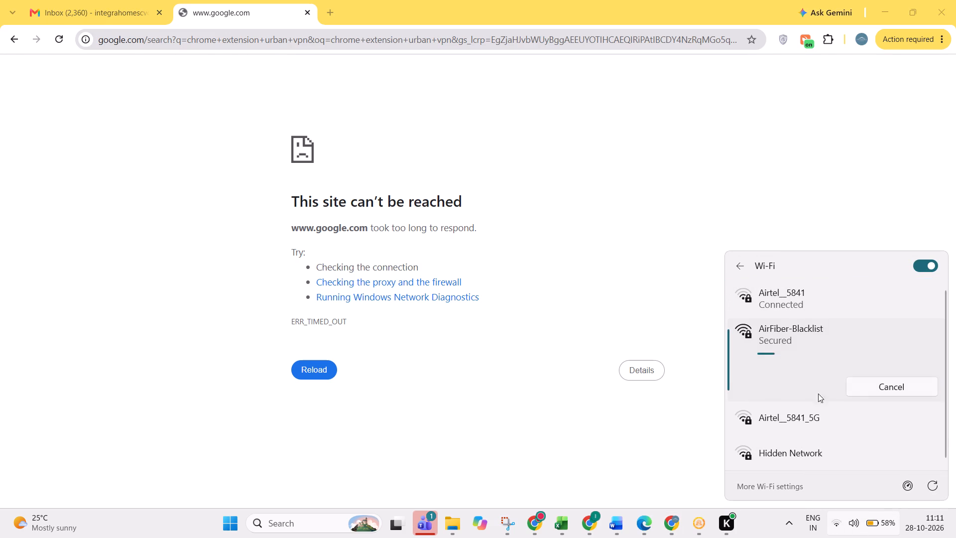
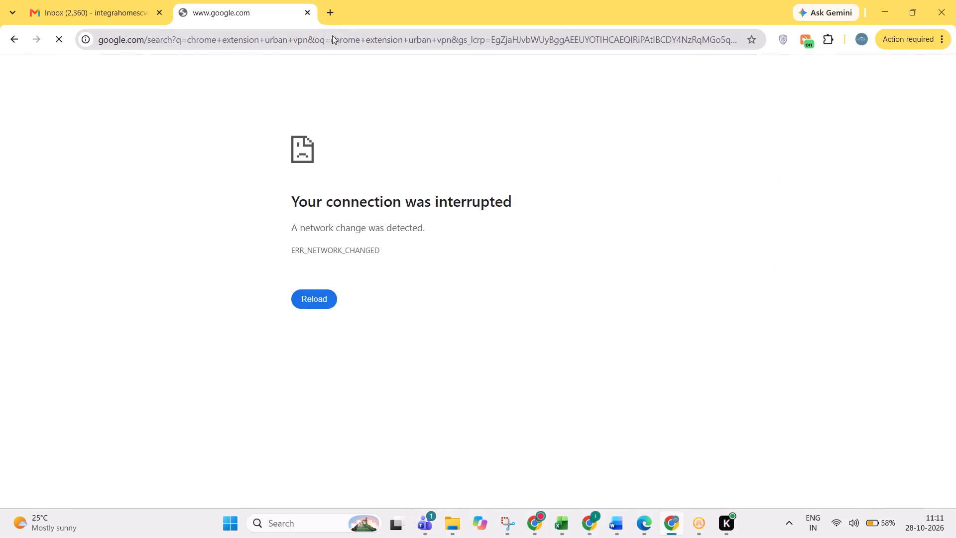
Search Google for urban vpn in a new browser tab.
{"action": "left_click", "coordinate": [335, 16]}
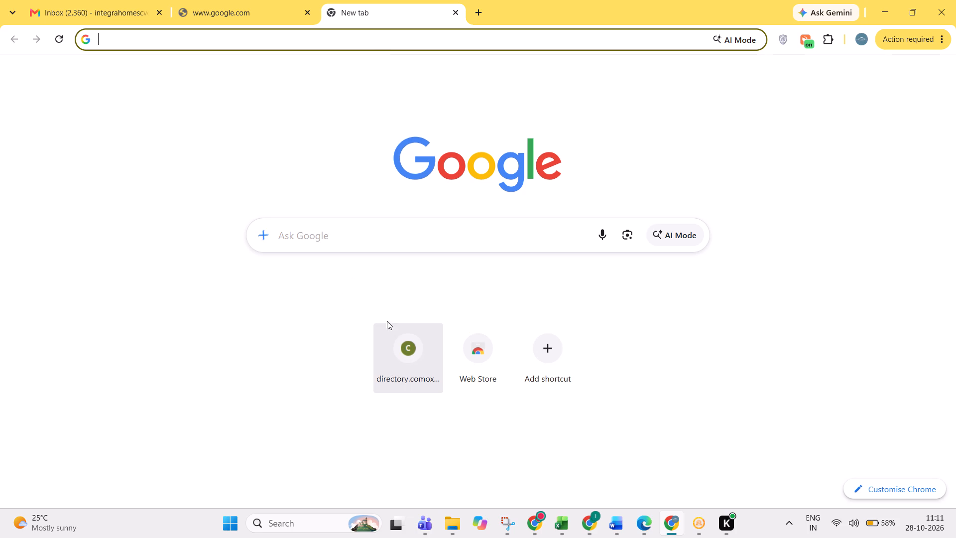
{"action": "left_click", "coordinate": [299, 235]}
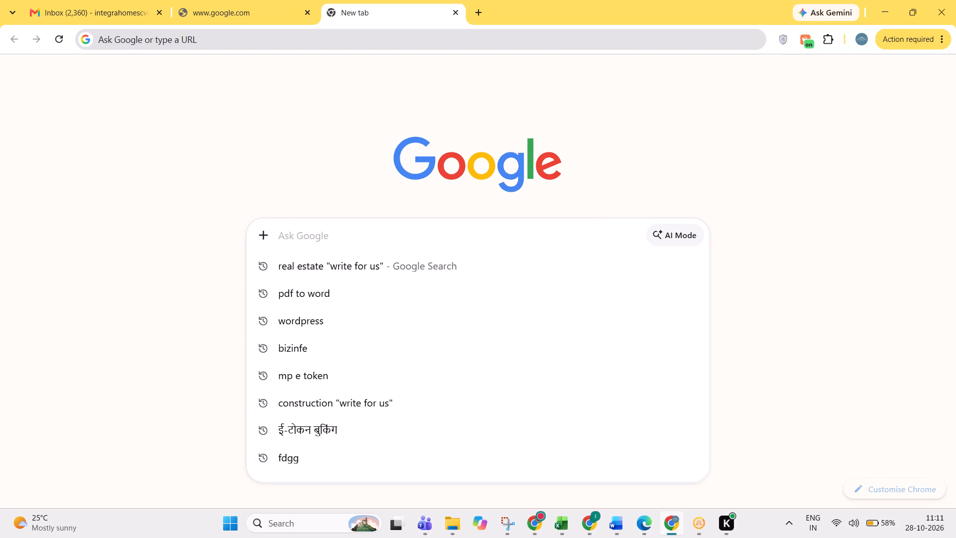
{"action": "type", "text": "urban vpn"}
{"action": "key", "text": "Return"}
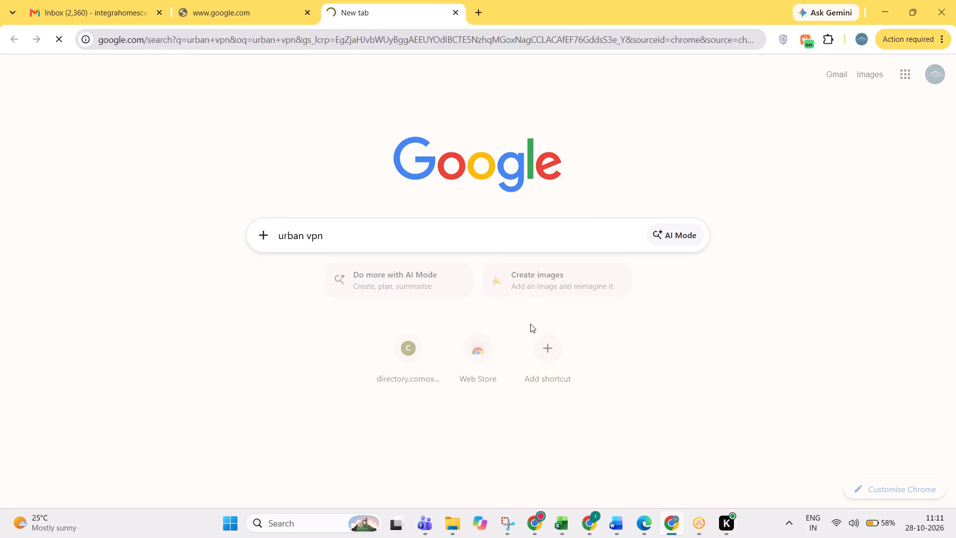
Switch to the Backlink Opportunities workbook in Excel.
{"action": "left_click", "coordinate": [558, 529]}
{"action": "left_click", "coordinate": [655, 428]}
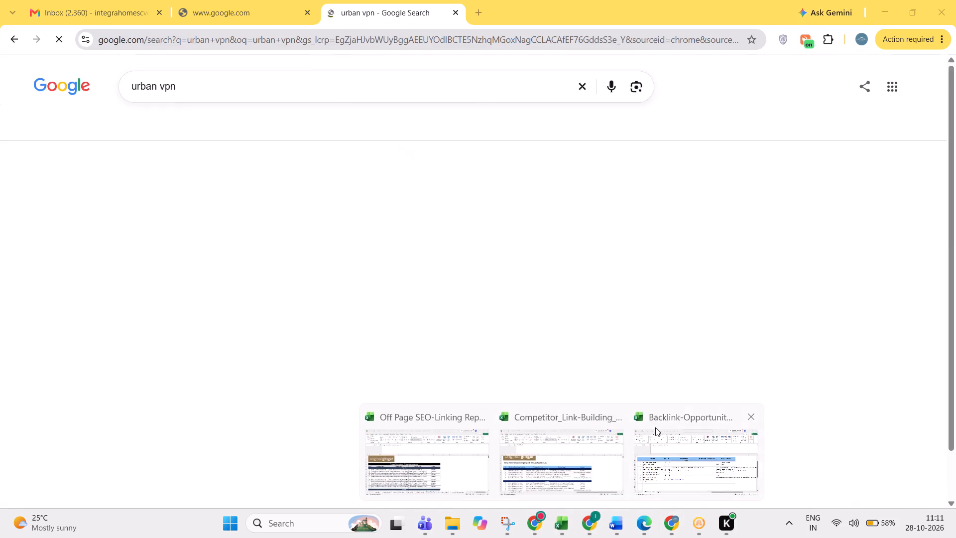
Switch to the Chrome window with the Integra Homes website open.
{"action": "left_click", "coordinate": [588, 524]}
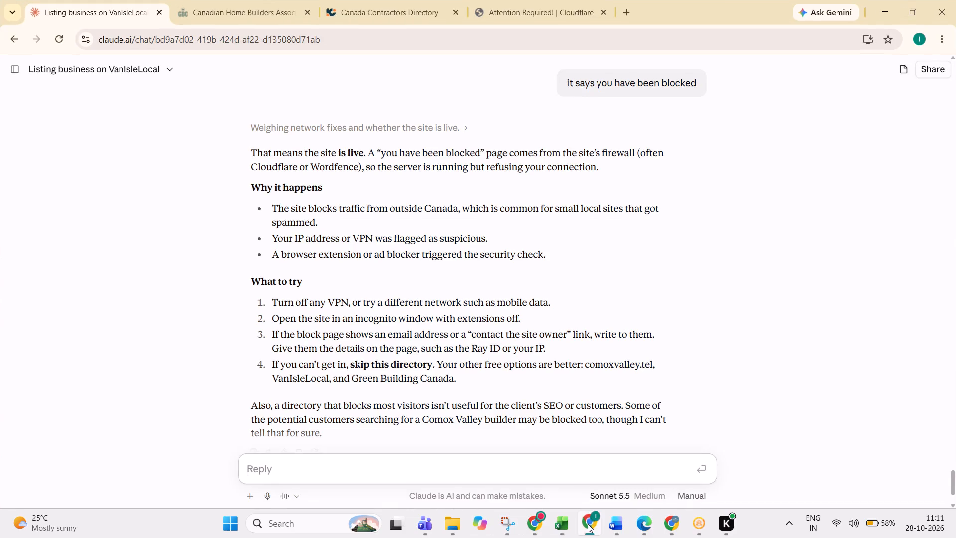
{"action": "left_click", "coordinate": [530, 518]}
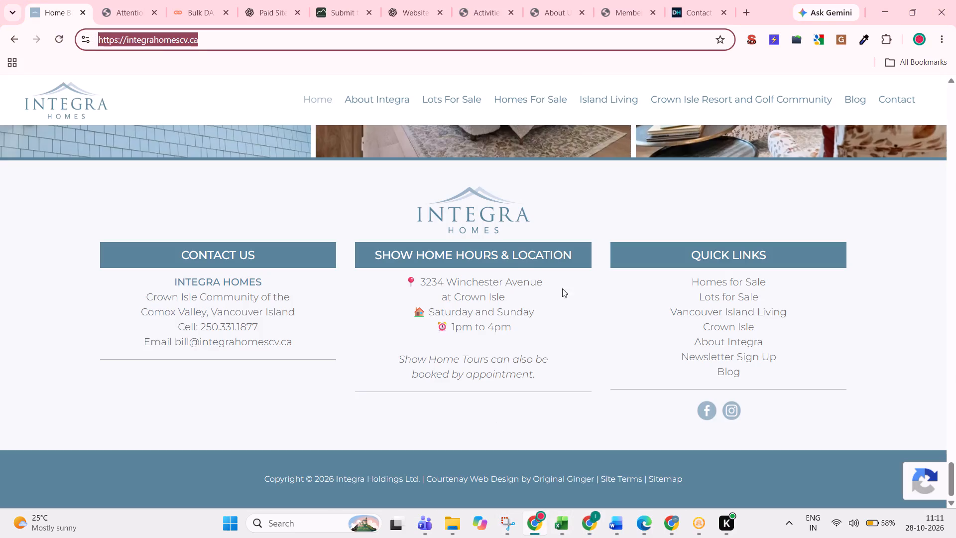
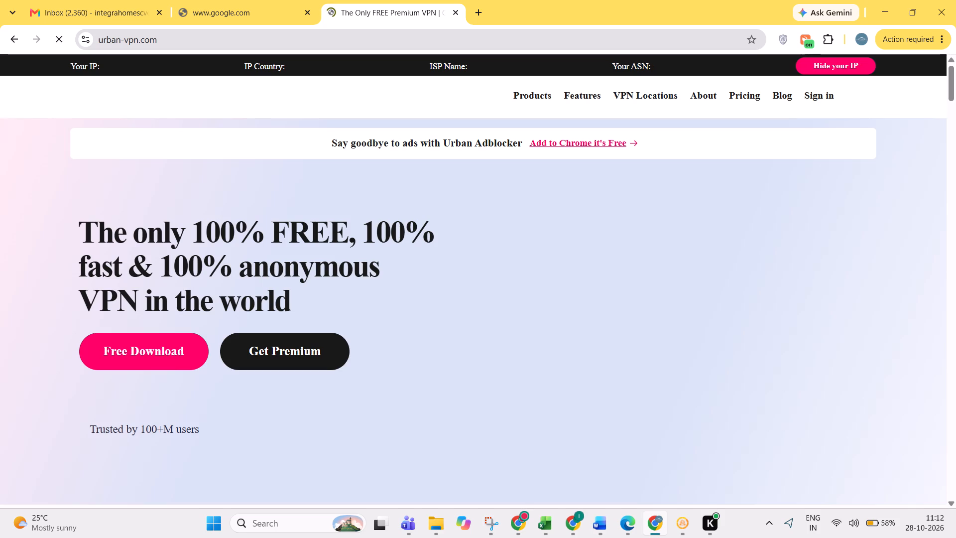
{"action": "left_click", "coordinate": [148, 357]}
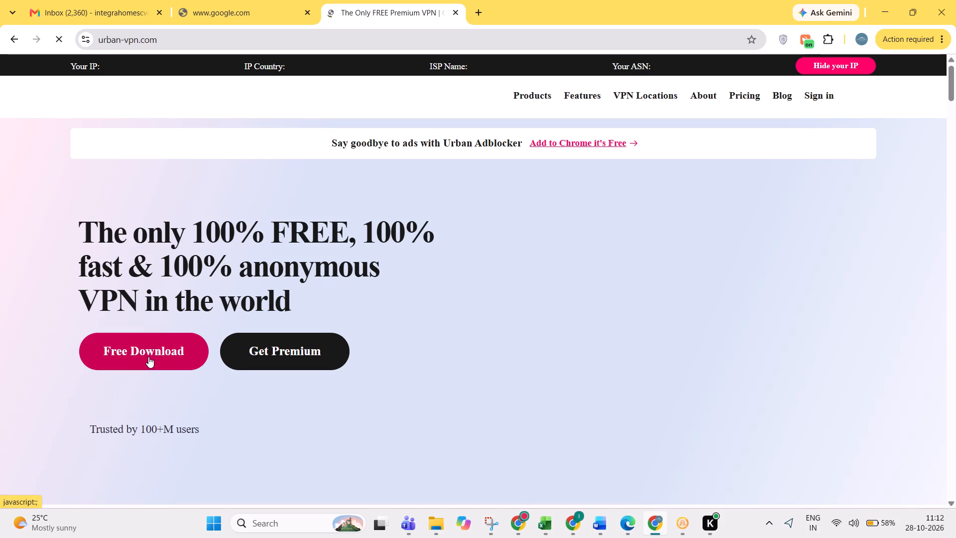
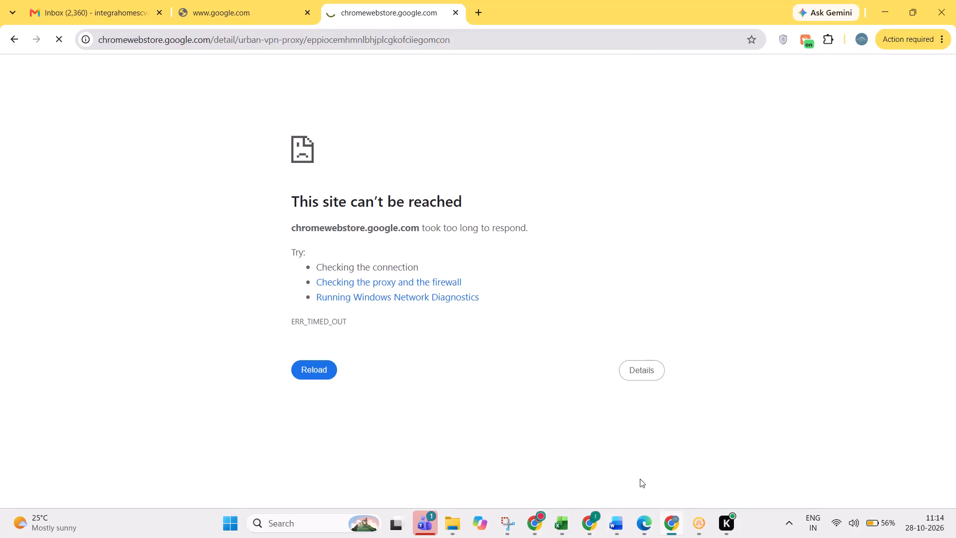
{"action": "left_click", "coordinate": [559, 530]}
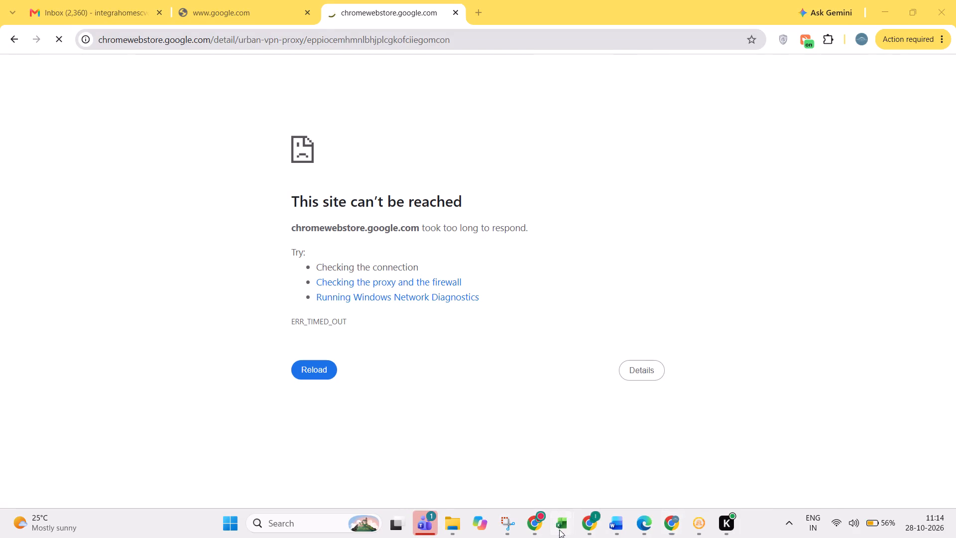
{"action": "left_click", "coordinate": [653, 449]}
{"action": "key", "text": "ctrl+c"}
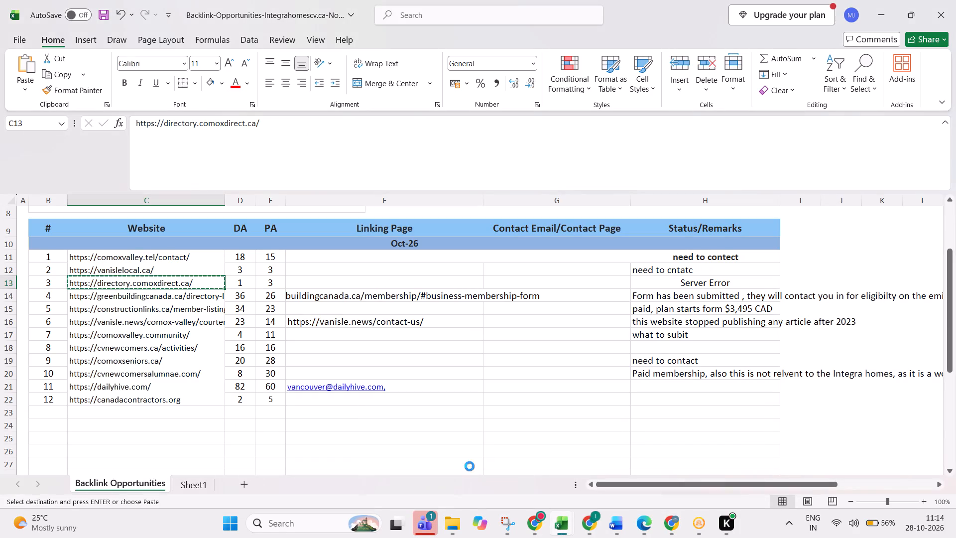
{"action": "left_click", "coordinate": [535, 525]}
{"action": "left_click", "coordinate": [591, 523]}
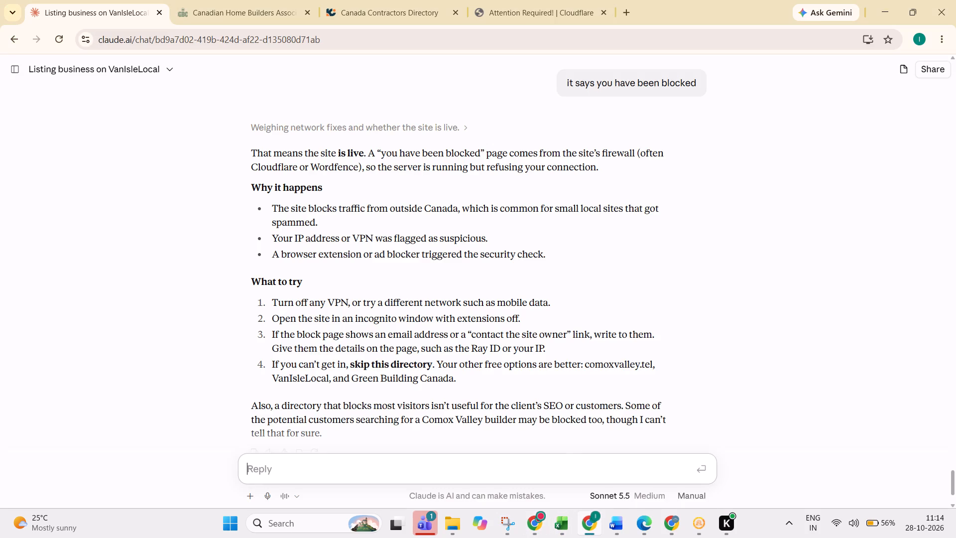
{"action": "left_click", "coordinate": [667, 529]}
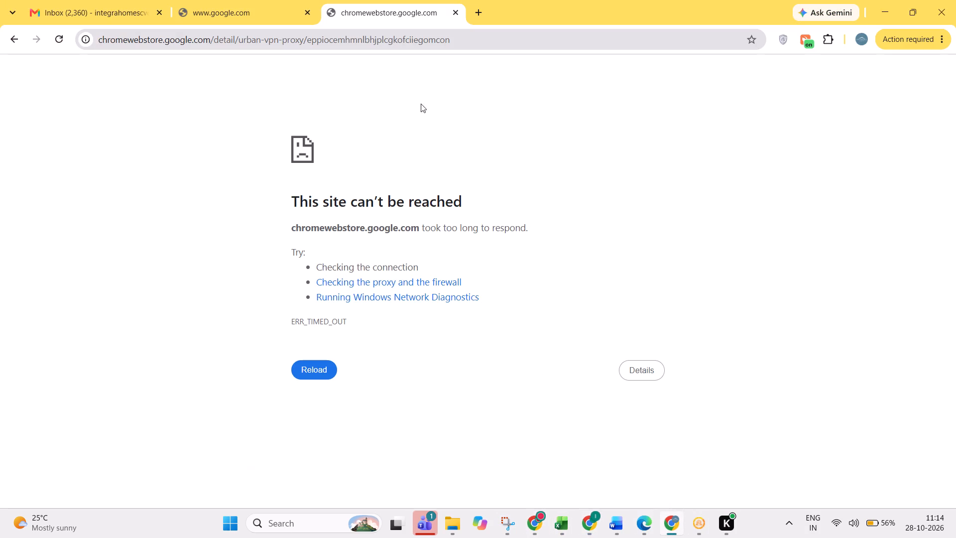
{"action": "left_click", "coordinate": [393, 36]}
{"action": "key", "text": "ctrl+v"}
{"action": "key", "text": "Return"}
Check the VeePN extension and disconnect Turbo VPN.
{"action": "left_click", "coordinate": [780, 43]}
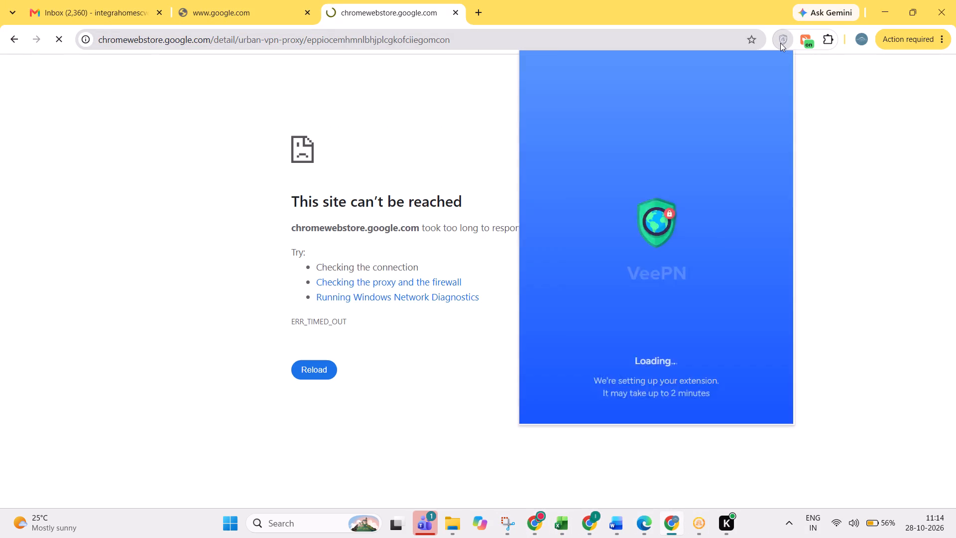
{"action": "left_click", "coordinate": [230, 0]}
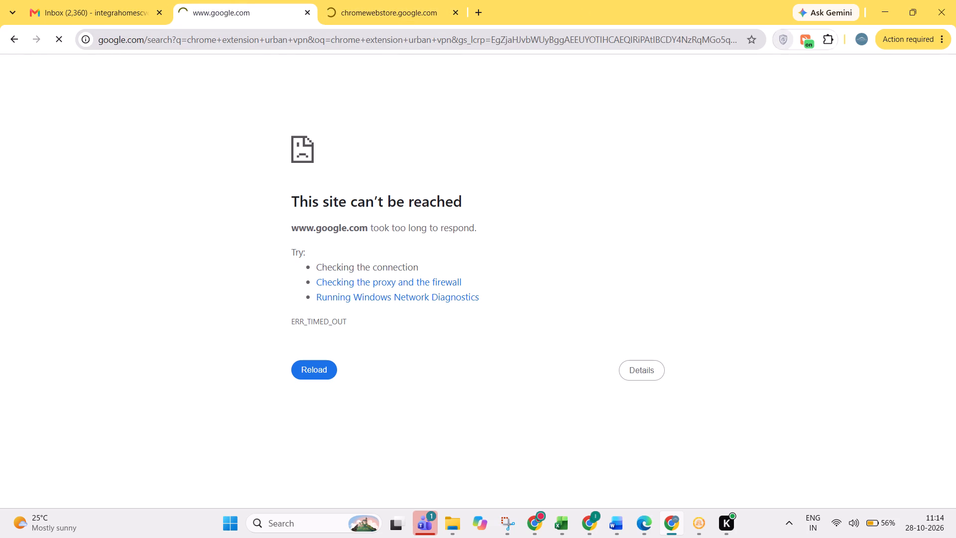
{"action": "left_click", "coordinate": [404, 0]}
{"action": "left_click", "coordinate": [810, 42]}
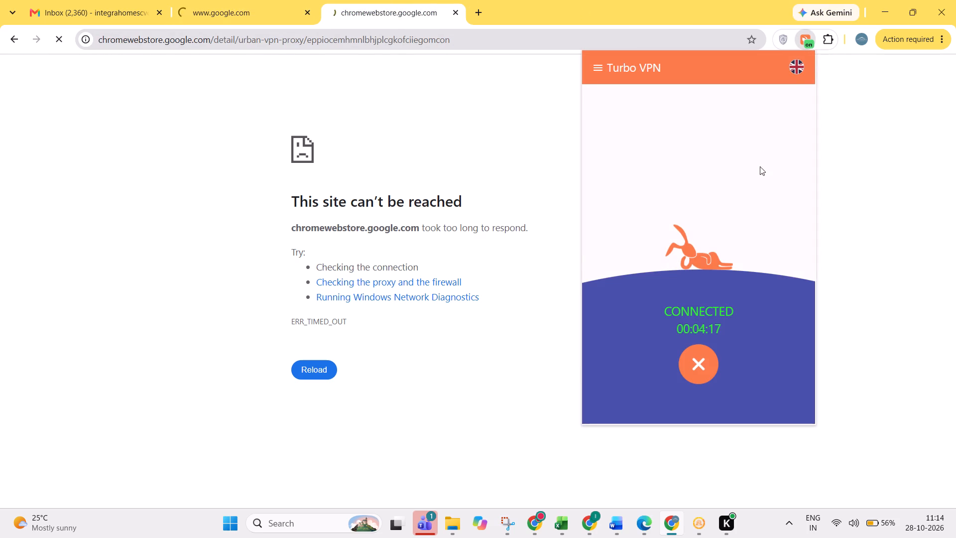
{"action": "left_click", "coordinate": [697, 367]}
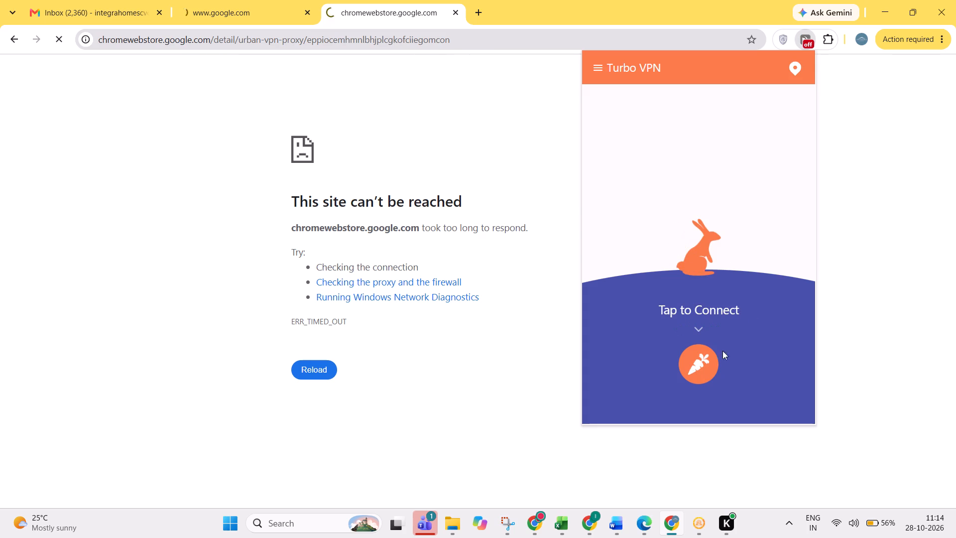
{"action": "left_click", "coordinate": [839, 104]}
Remove the Free VPN for Chrome - VPN Proxy VeePN extension from Chrome.
{"action": "left_click", "coordinate": [831, 40]}
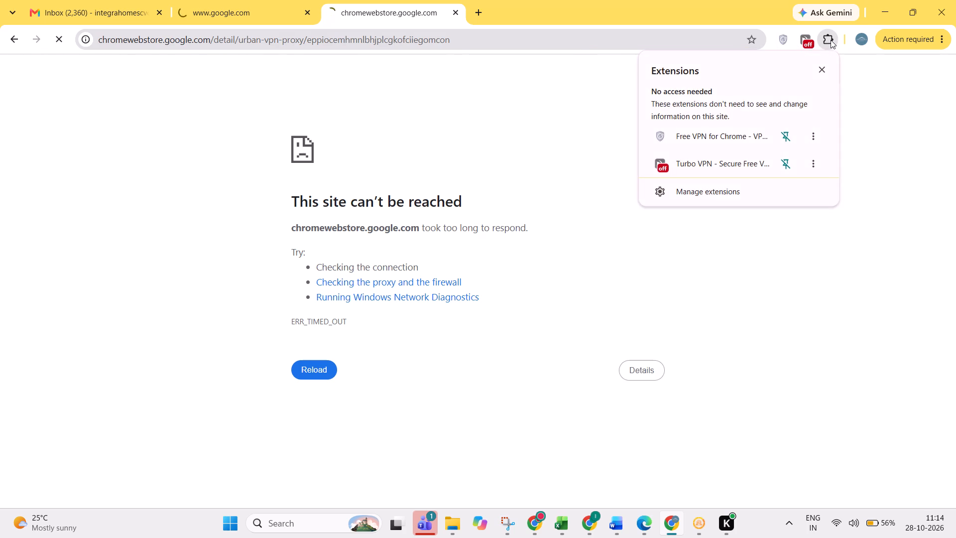
{"action": "left_click", "coordinate": [815, 137]}
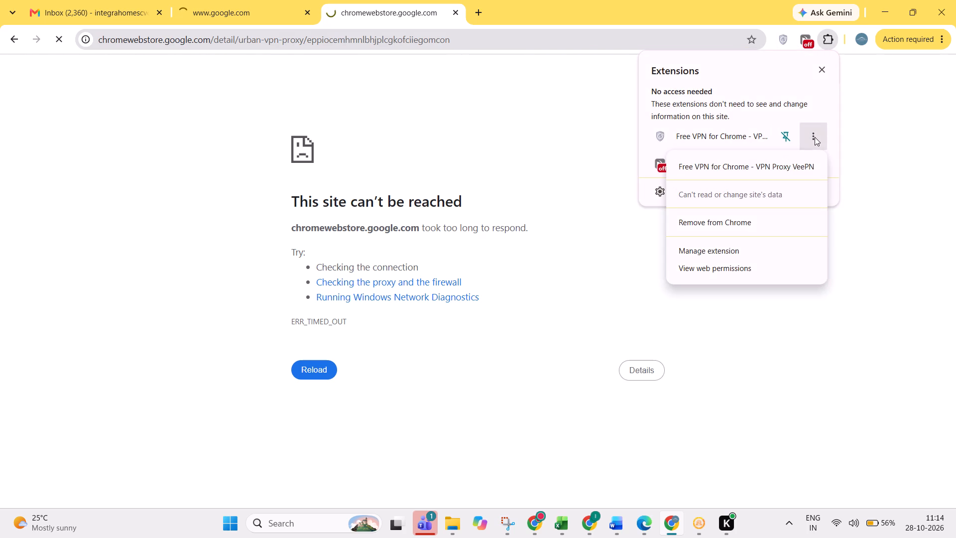
{"action": "left_click", "coordinate": [727, 224]}
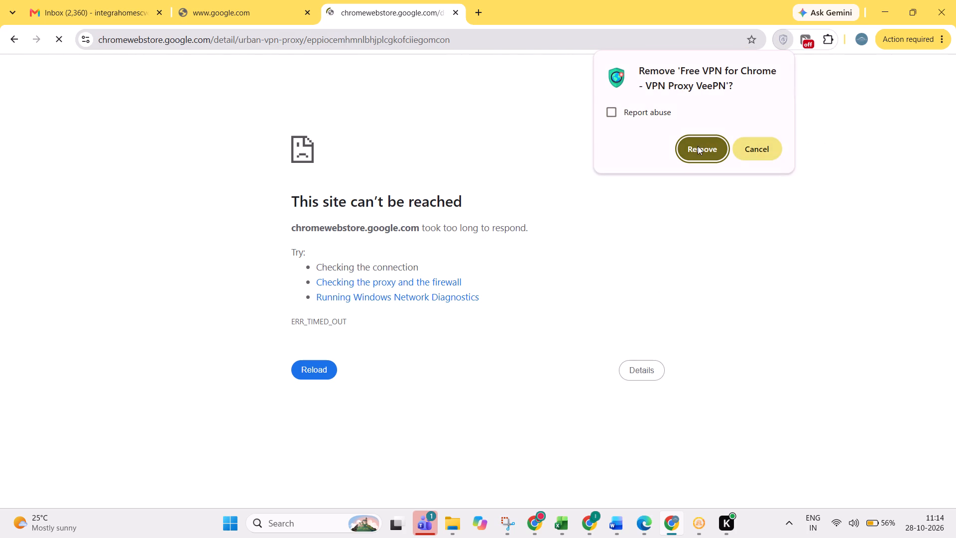
{"action": "left_click", "coordinate": [698, 146]}
Remove the Turbo VPN - Secure Free VPN Proxy extension from Chrome.
{"action": "left_click", "coordinate": [823, 39]}
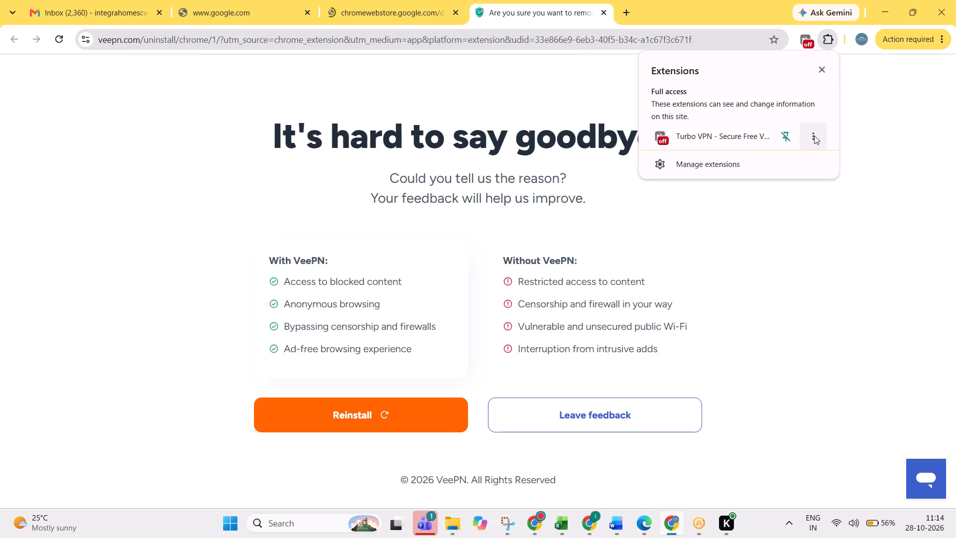
{"action": "left_click", "coordinate": [814, 137]}
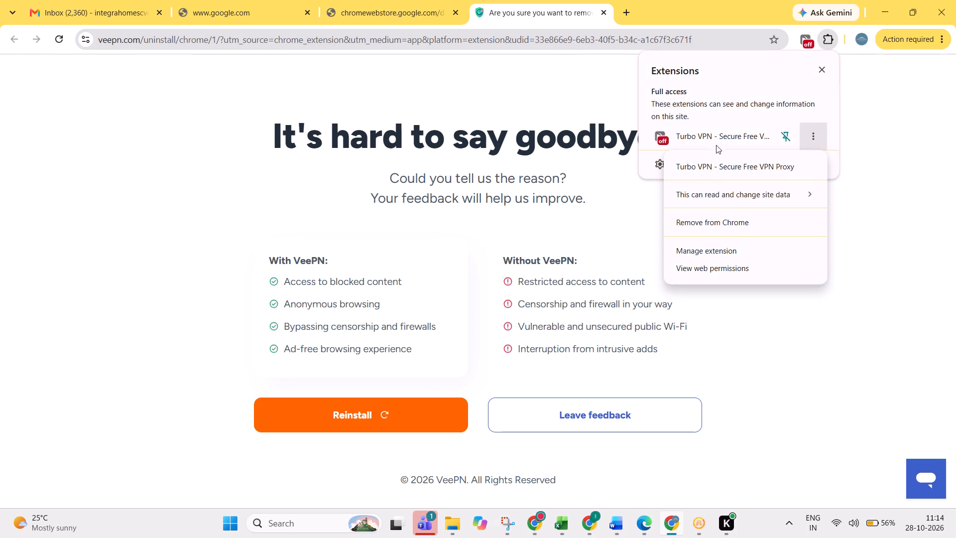
{"action": "left_click", "coordinate": [710, 224]}
{"action": "left_click", "coordinate": [725, 143]}
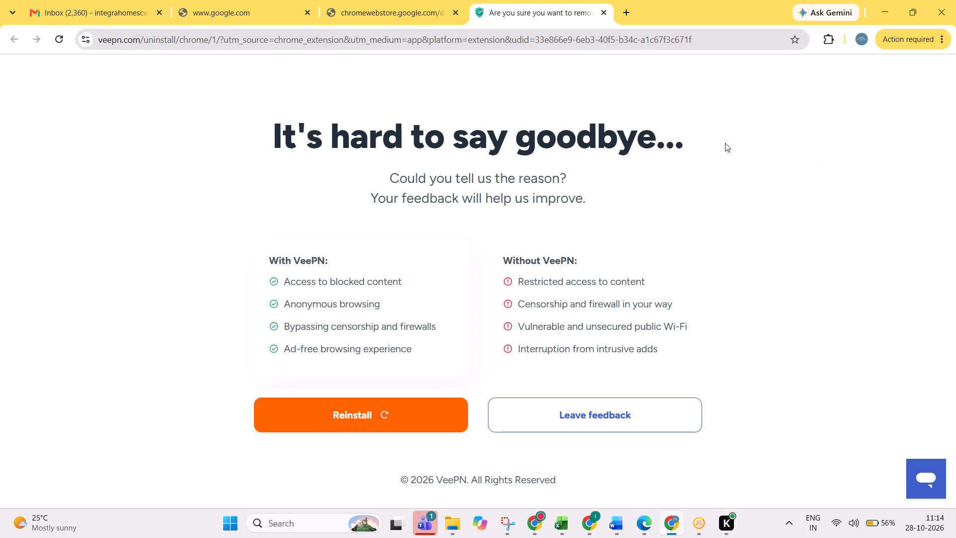
Load google.com in the tab that holds the timed-out Google search.
{"action": "left_click", "coordinate": [371, 0]}
{"action": "left_click", "coordinate": [278, 0]}
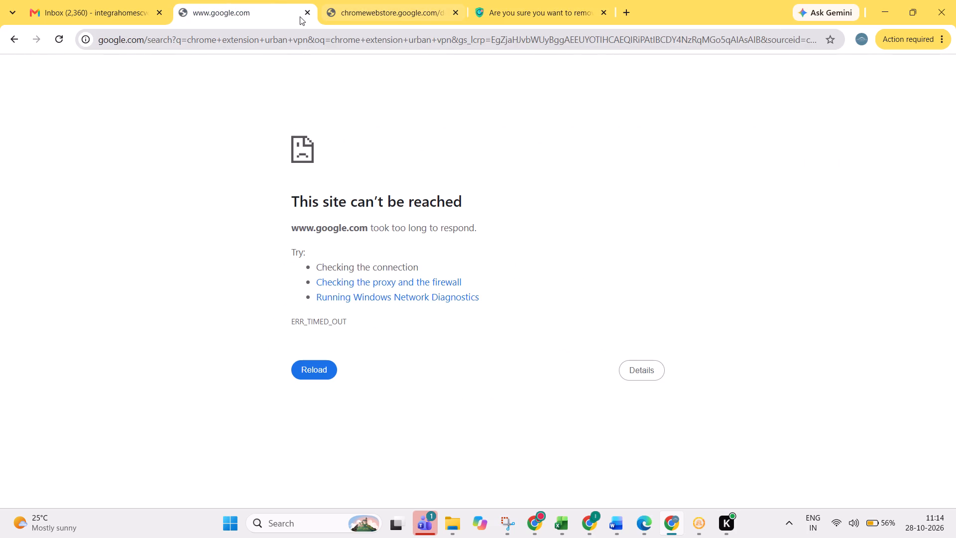
{"action": "left_click", "coordinate": [283, 30]}
{"action": "type", "text": "goo"}
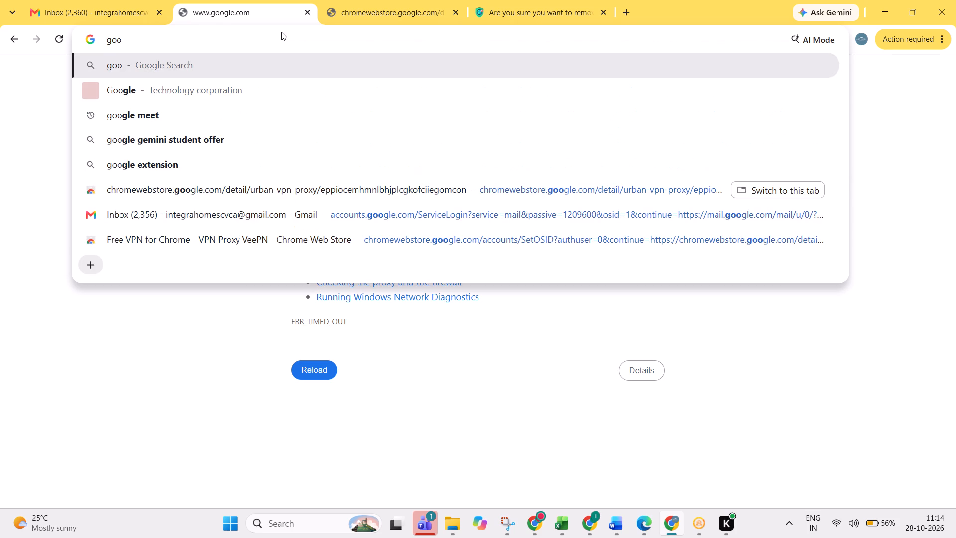
{"action": "type", "text": "gle"}
{"action": "type", "text": ".com"}
{"action": "key", "text": "Return"}
Close the Chrome Web Store tab and the VeePN uninstall feedback tab.
{"action": "left_click", "coordinate": [438, 0]}
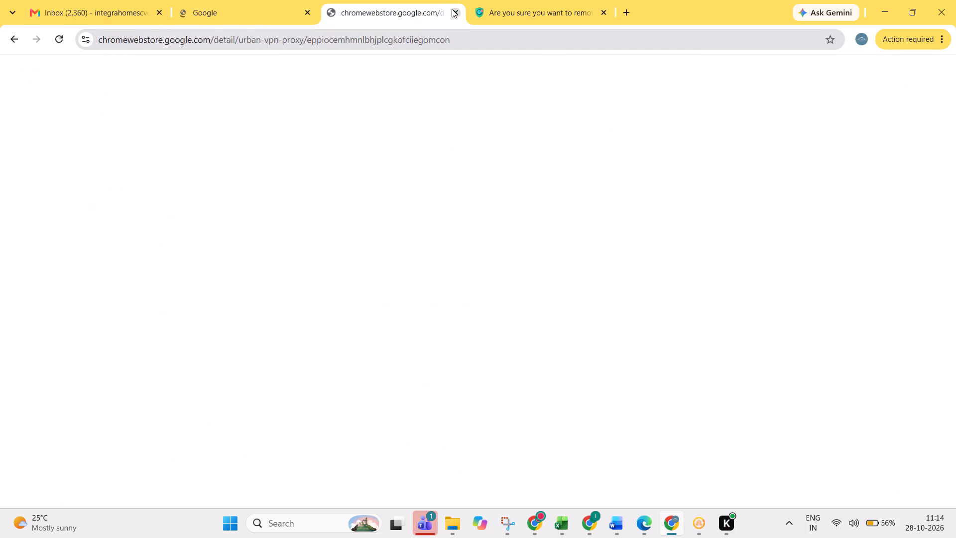
{"action": "left_click", "coordinate": [453, 9]}
{"action": "left_click", "coordinate": [453, 10]}
Search Google for chrome extension urban vpn and, from Urban VPN's browser extension page, open the Urban VPN for Chrome store listing.
{"action": "left_click", "coordinate": [350, 234]}
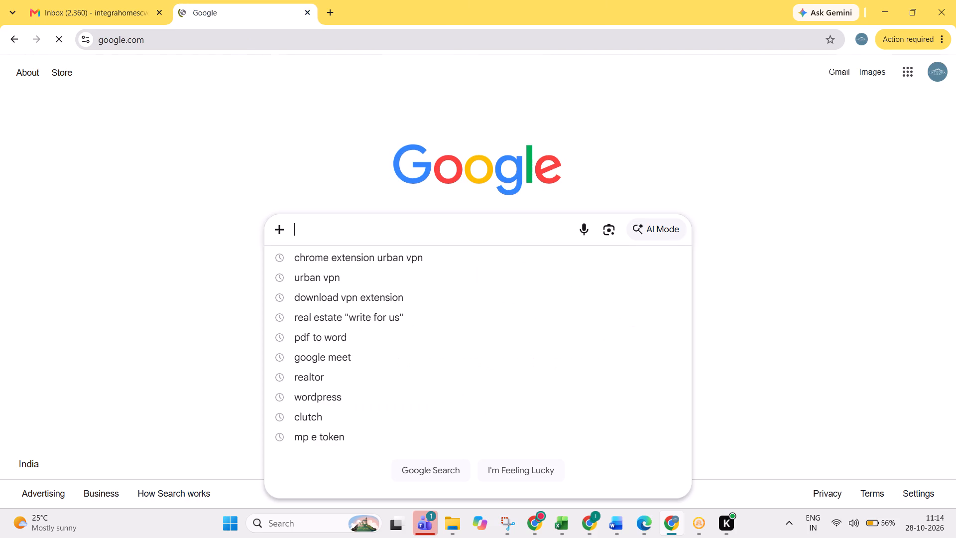
{"action": "left_click", "coordinate": [346, 259]}
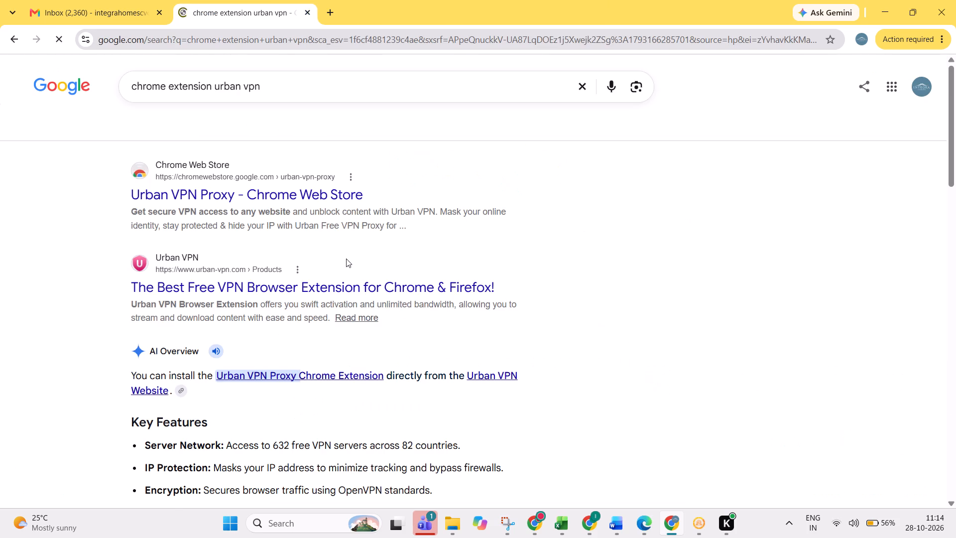
{"action": "left_click", "coordinate": [256, 284]}
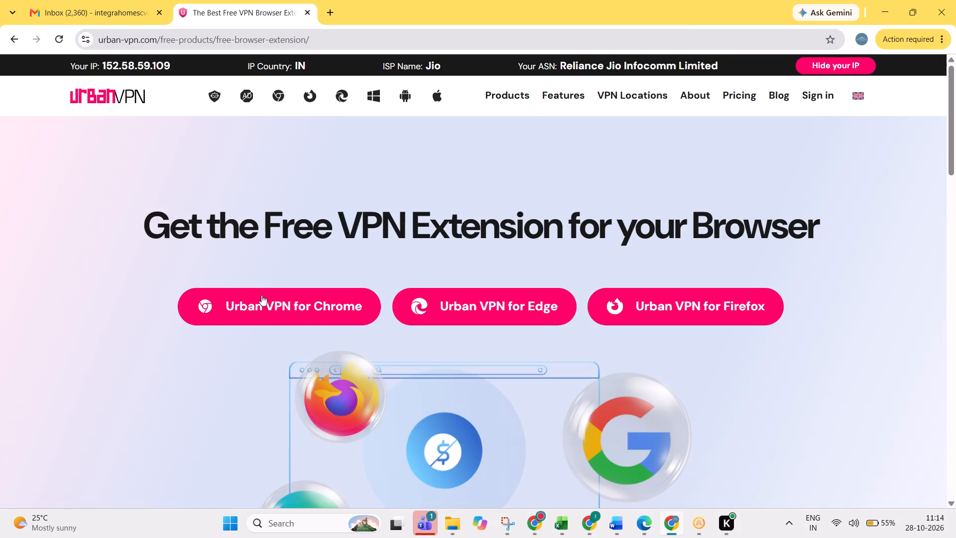
{"action": "left_click", "coordinate": [268, 309]}
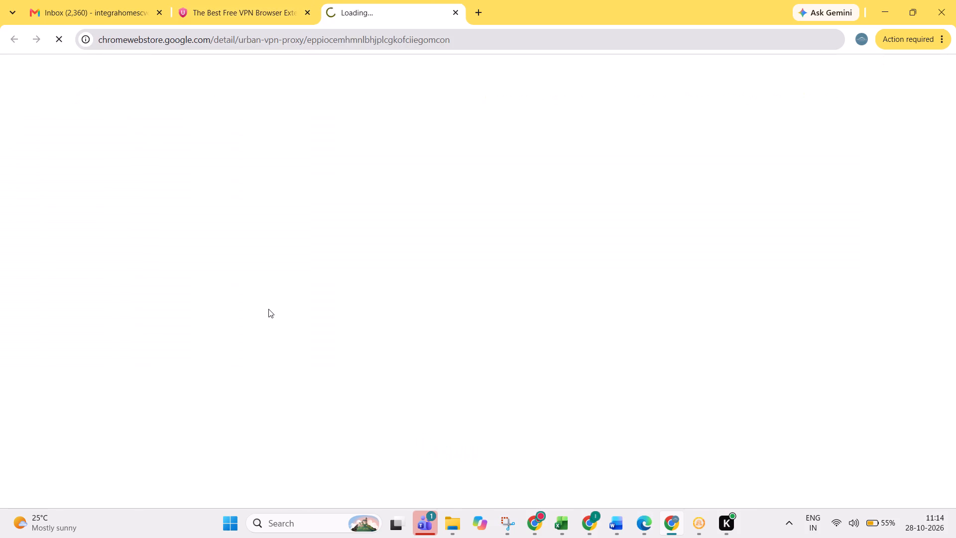
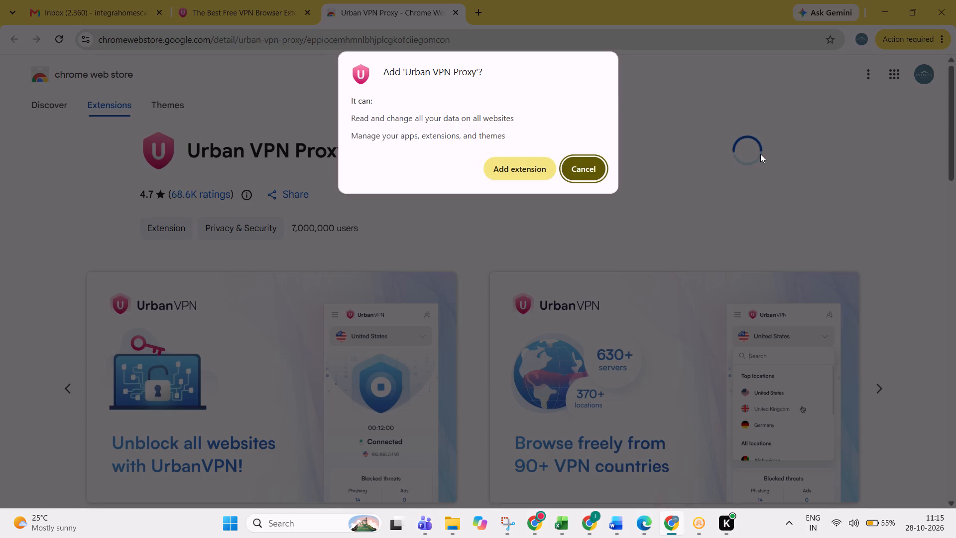
Confirm adding the Urban VPN Proxy extension to Chrome.
{"action": "left_click", "coordinate": [502, 170]}
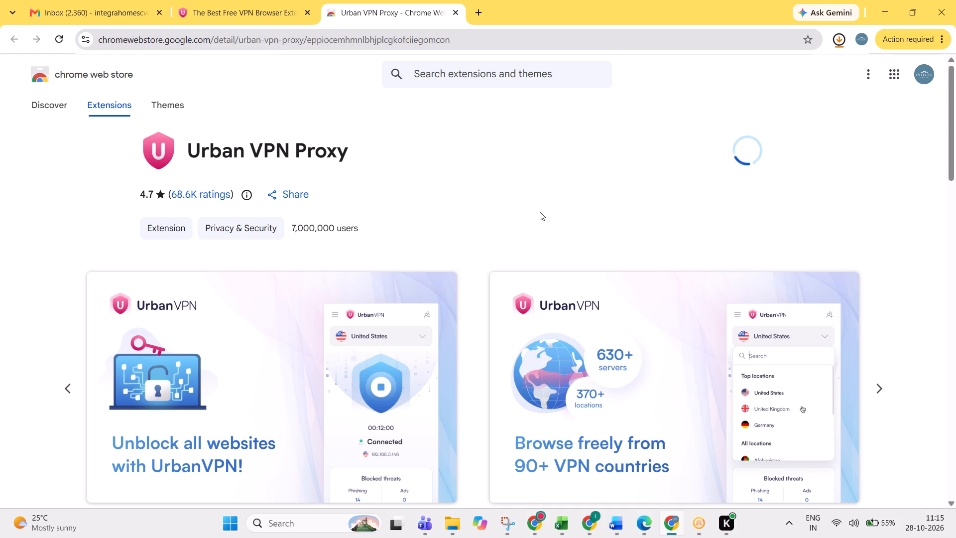
Switch to the Handdy timer to check the tracked work time.
{"action": "left_click", "coordinate": [692, 535]}
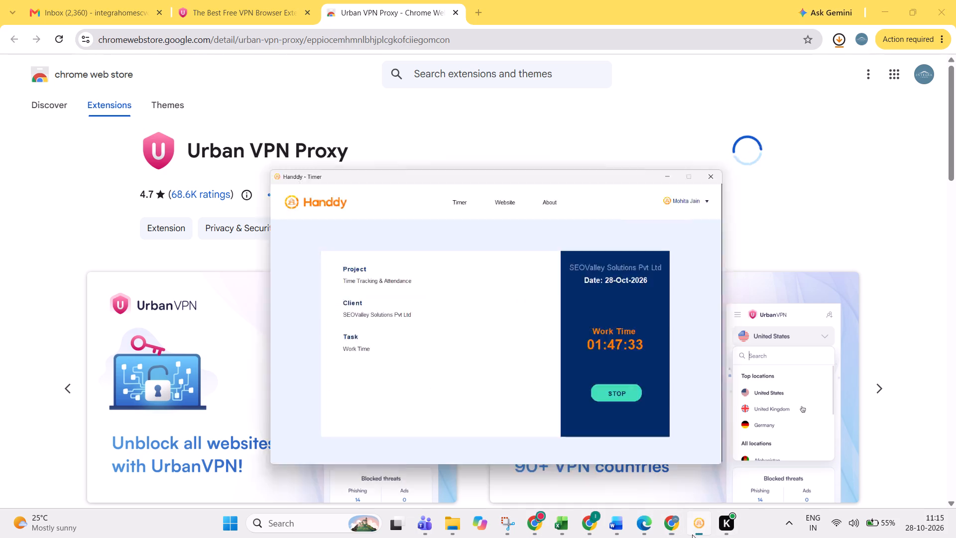
{"action": "left_click", "coordinate": [692, 535]}
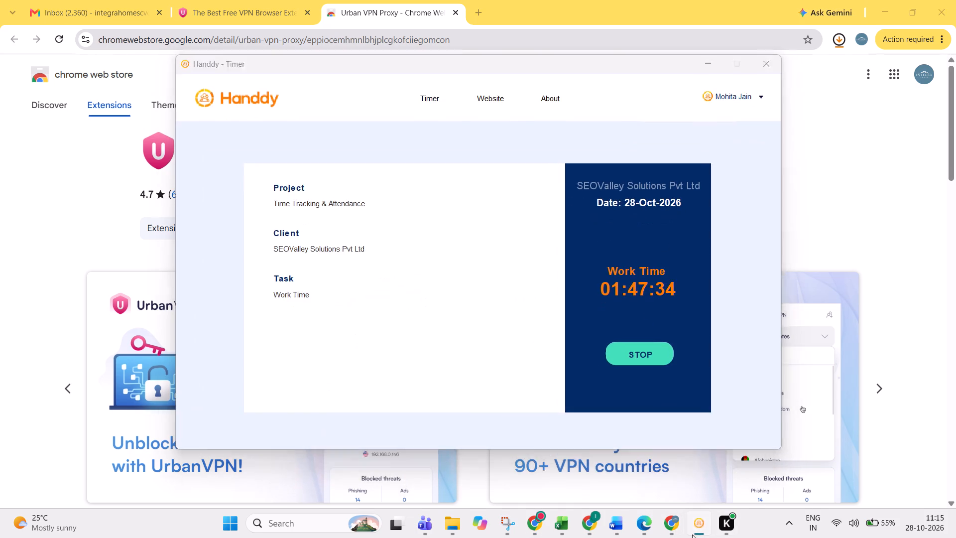
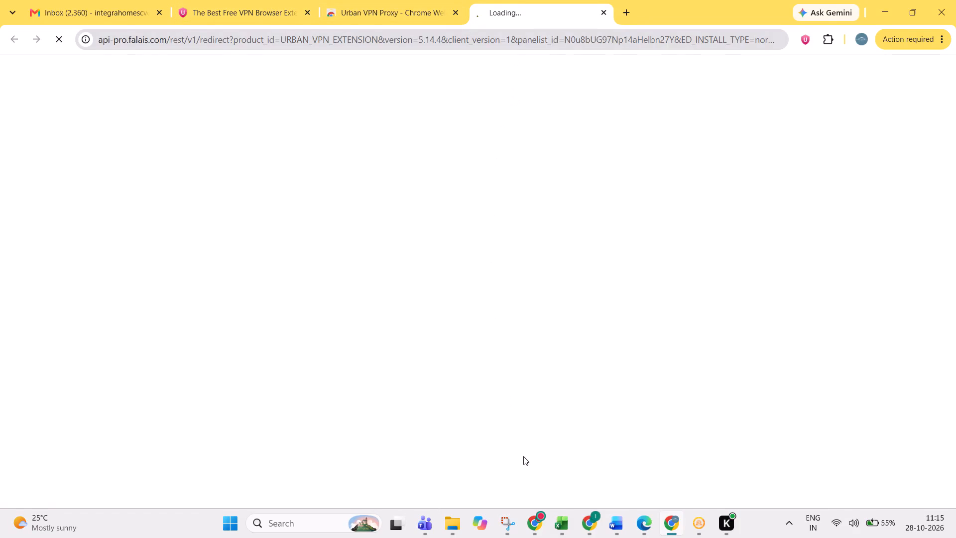
{"action": "left_click", "coordinate": [565, 528]}
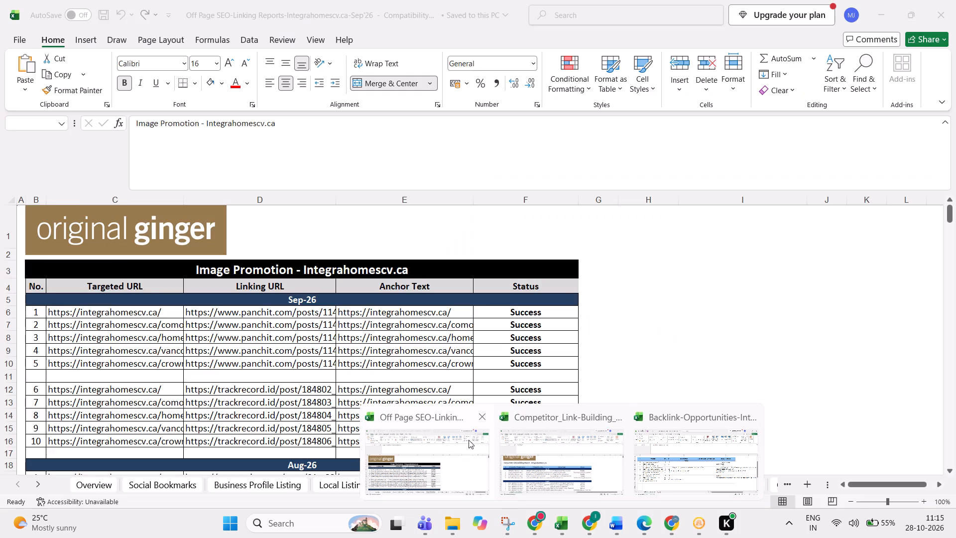
{"action": "left_click", "coordinate": [710, 439]}
{"action": "key", "text": "ctrl+c"}
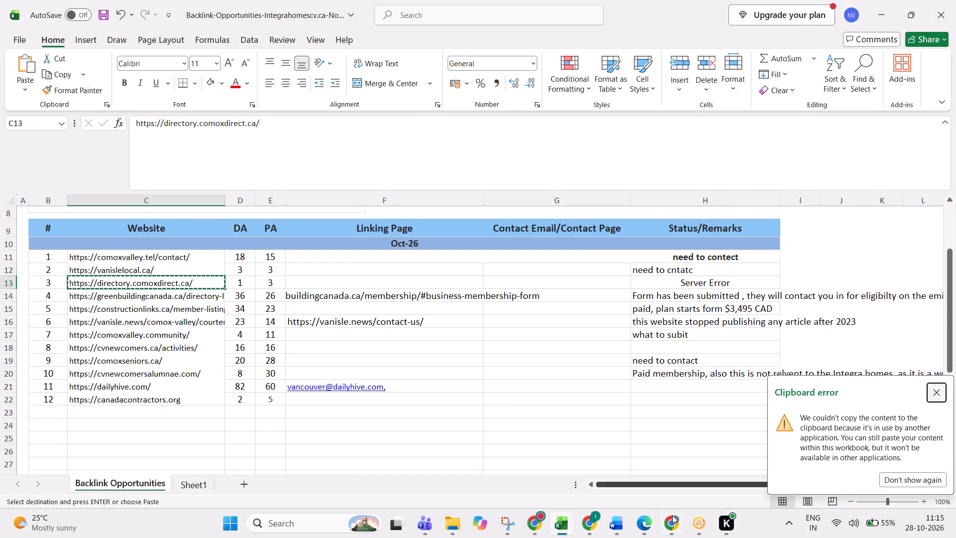
{"action": "left_click", "coordinate": [676, 528]}
{"action": "left_click", "coordinate": [626, 13]}
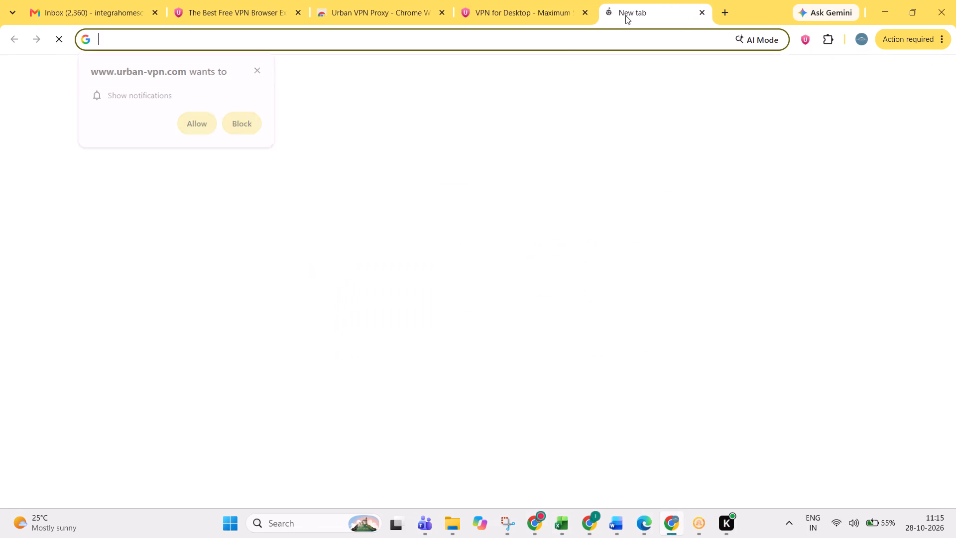
{"action": "key", "text": "ctrl+v"}
{"action": "key", "text": "Return"}
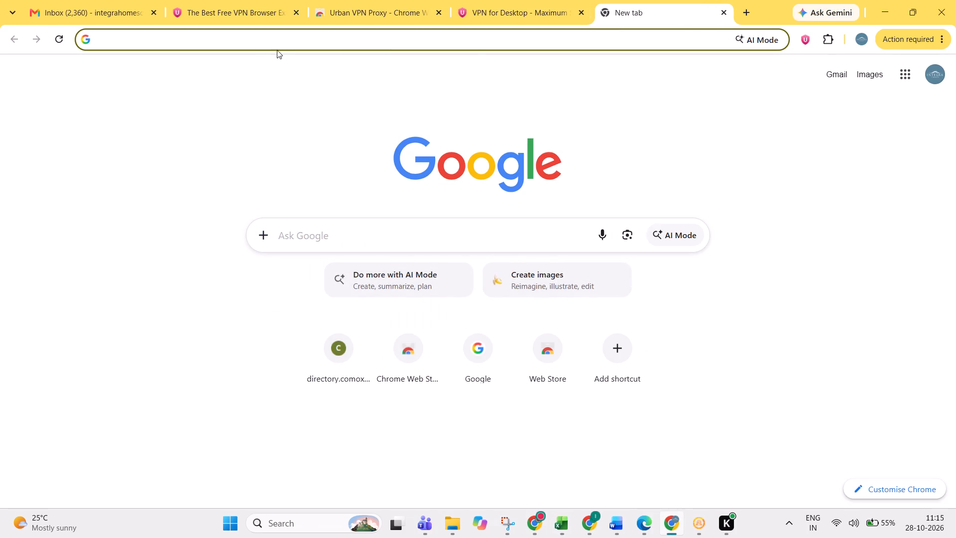
{"action": "key", "text": "ctrl+v"}
{"action": "left_click", "coordinate": [268, 36]}
{"action": "key", "text": "ctrl+v"}
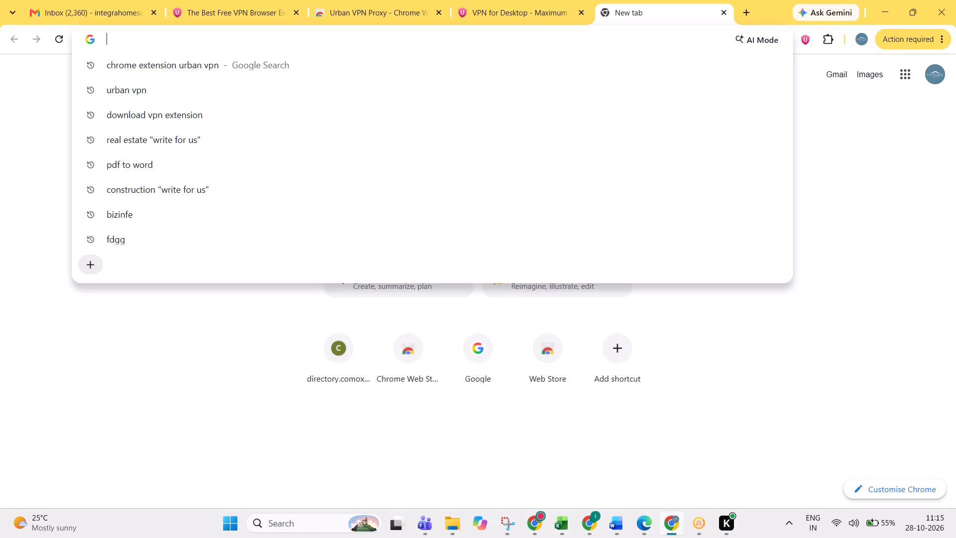
Close the Urban VPN thank-you page and open the Urban VPN extension.
{"action": "left_click", "coordinate": [521, 0]}
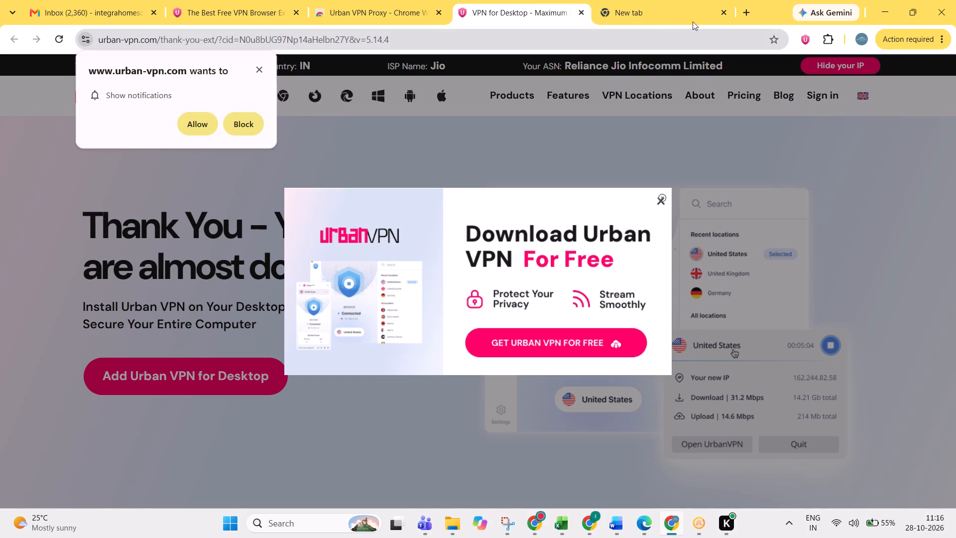
{"action": "left_click", "coordinate": [581, 16]}
{"action": "left_click", "coordinate": [807, 41]}
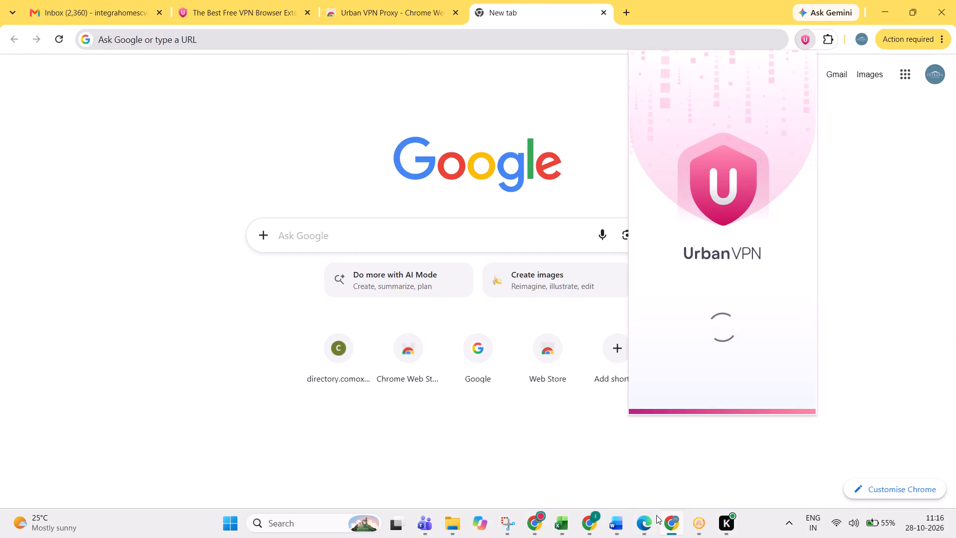
Switch to the Blog-Integrahomescv.ca-Oct26 document in Word and close it.
{"action": "left_click", "coordinate": [620, 526]}
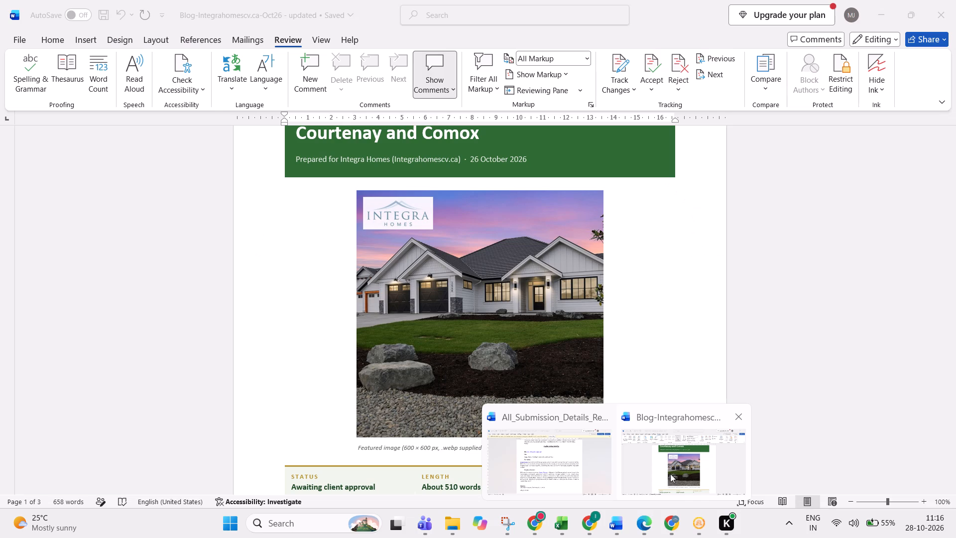
{"action": "left_click", "coordinate": [670, 474]}
{"action": "left_click", "coordinate": [954, 0]}
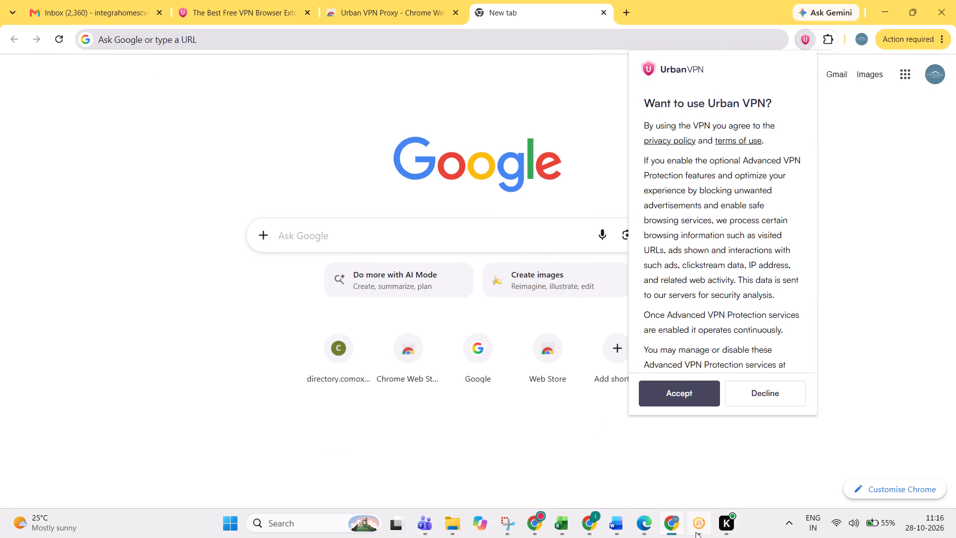
Accept the Urban VPN privacy policy and terms of use in Chrome.
{"action": "left_click", "coordinate": [685, 390]}
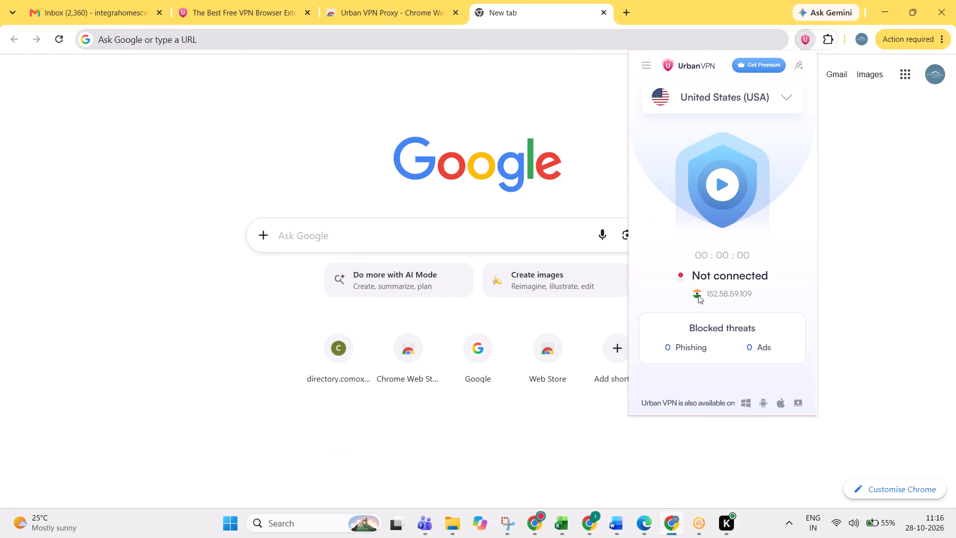
Search the Urban VPN locations for "cana" and choose Canada as the VPN location.
{"action": "left_click", "coordinate": [752, 92]}
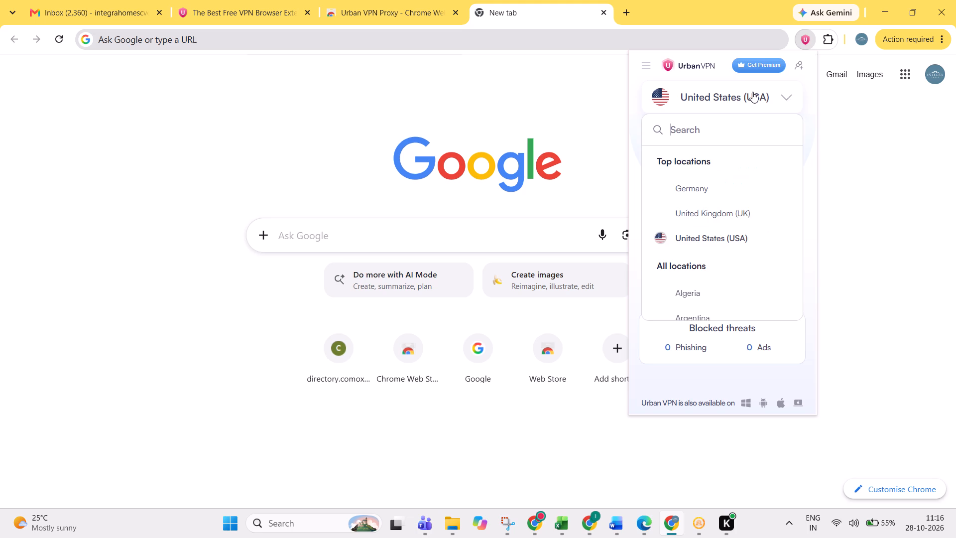
{"action": "left_click", "coordinate": [713, 128]}
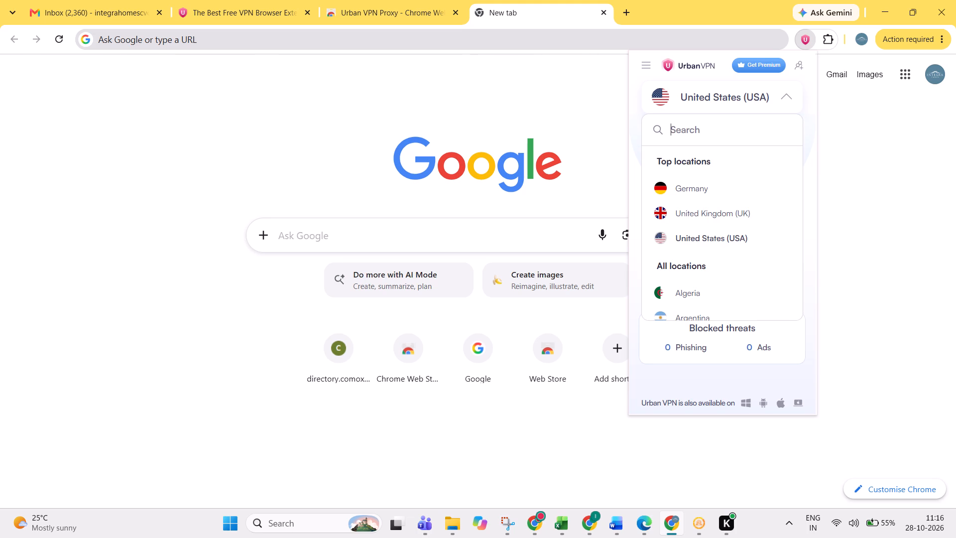
{"action": "type", "text": "cana"}
{"action": "left_click", "coordinate": [702, 205]}
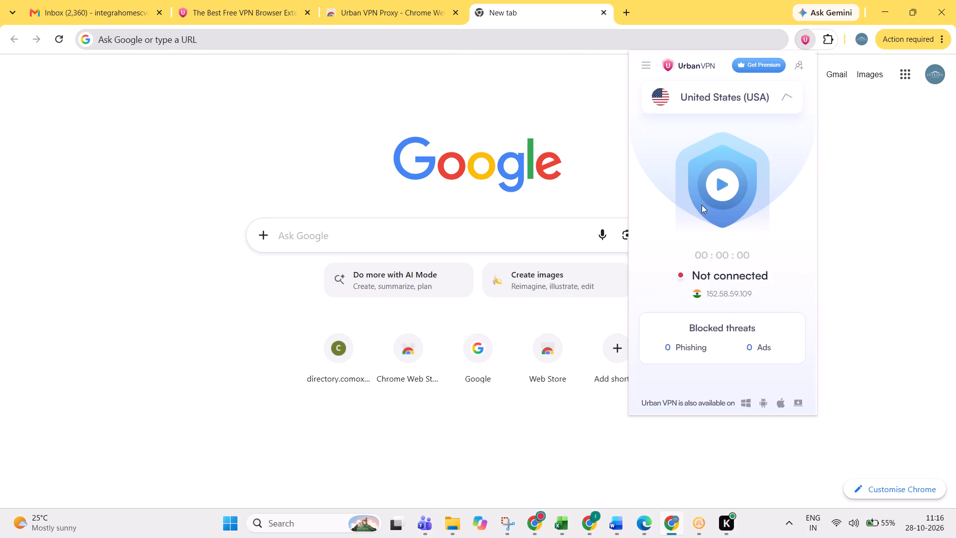
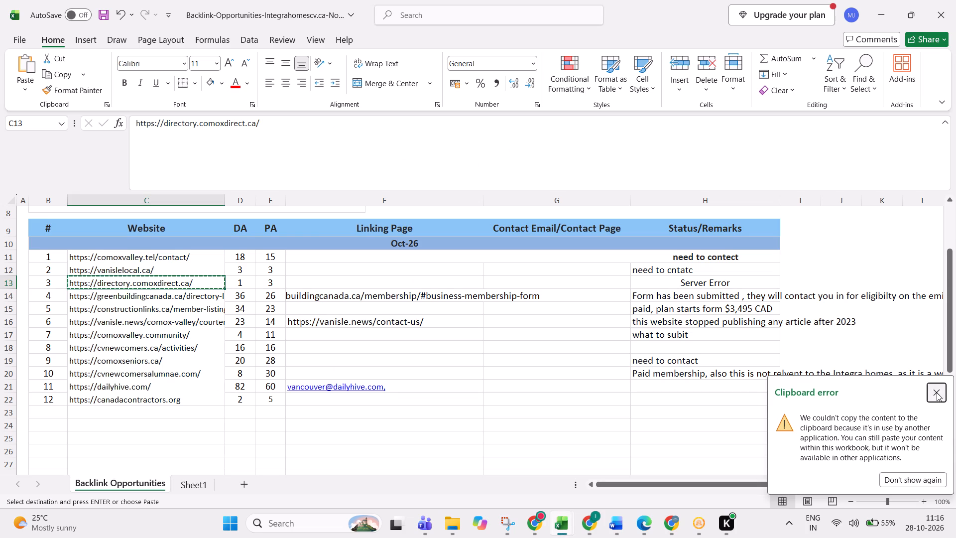
Copy the directory.comoxdirect.ca address from the Oct-26 list, load it in a new Chrome tab and close the unused blank tab.
{"action": "key", "text": "ctrl+c"}
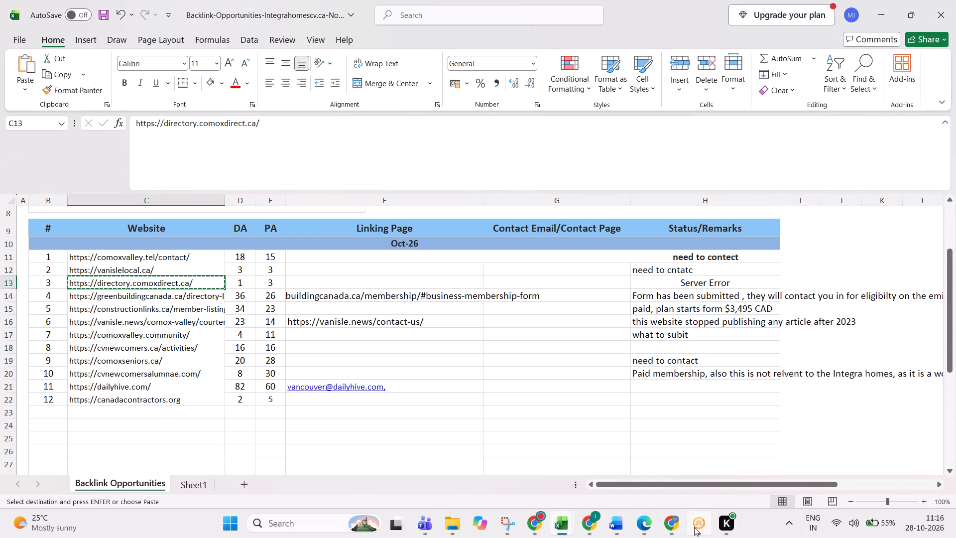
{"action": "left_click", "coordinate": [696, 528]}
{"action": "left_click", "coordinate": [672, 529]}
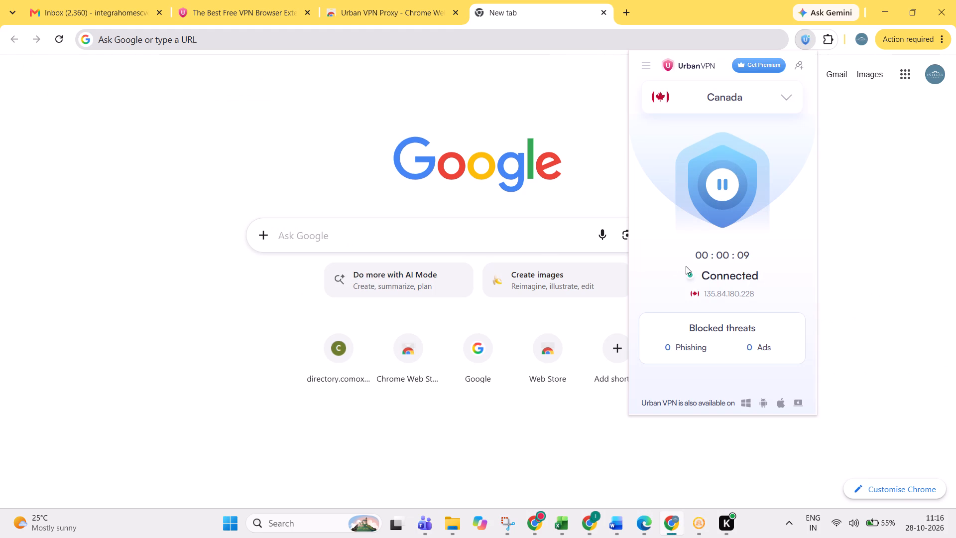
{"action": "left_click", "coordinate": [396, 245]}
{"action": "key", "text": "ctrl+v"}
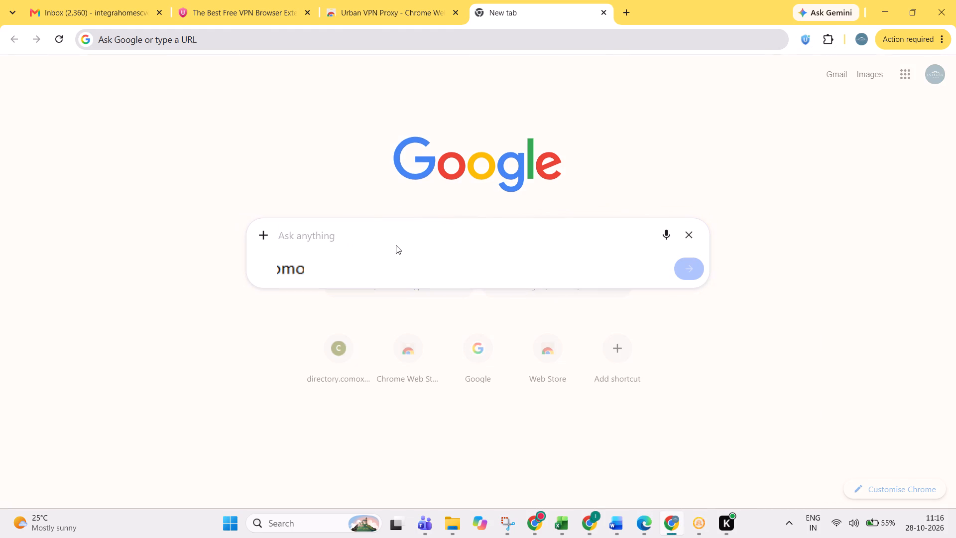
{"action": "key", "text": "Return"}
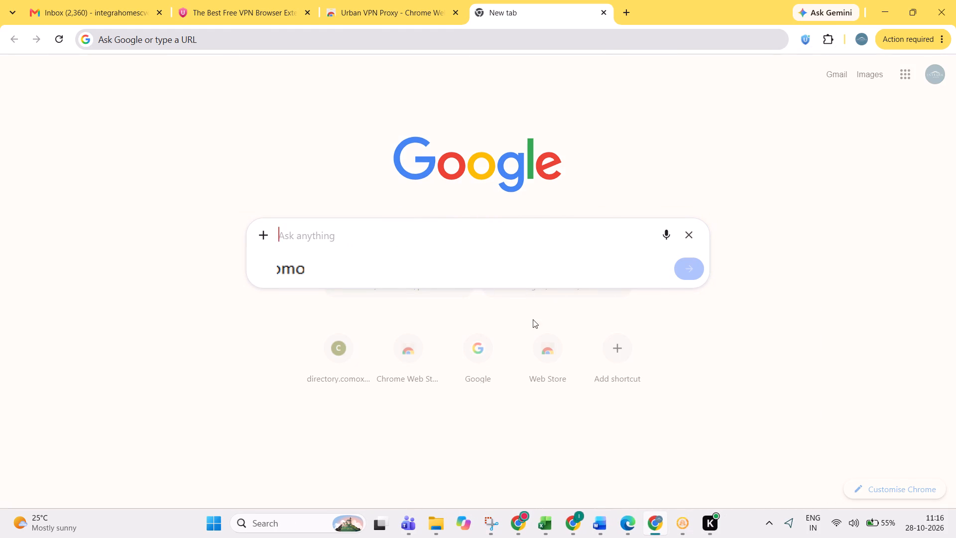
{"action": "left_click", "coordinate": [622, 14]}
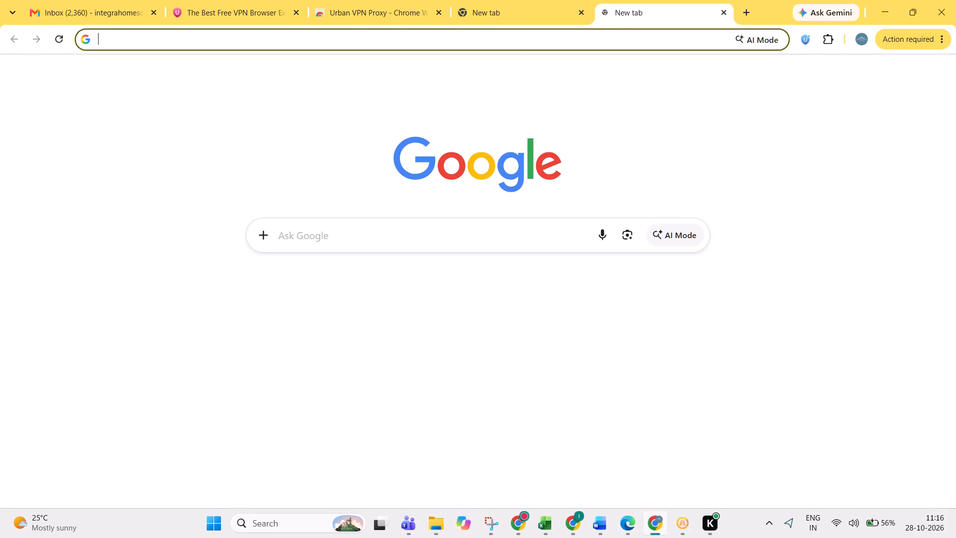
{"action": "key", "text": "ctrl+v"}
{"action": "key", "text": "Return"}
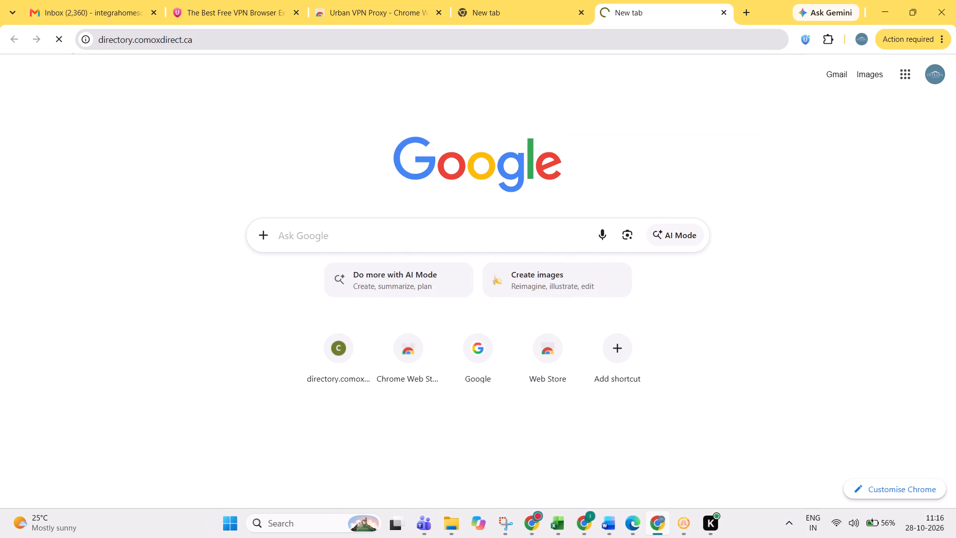
{"action": "left_click", "coordinate": [550, 0]}
{"action": "left_click", "coordinate": [581, 11]}
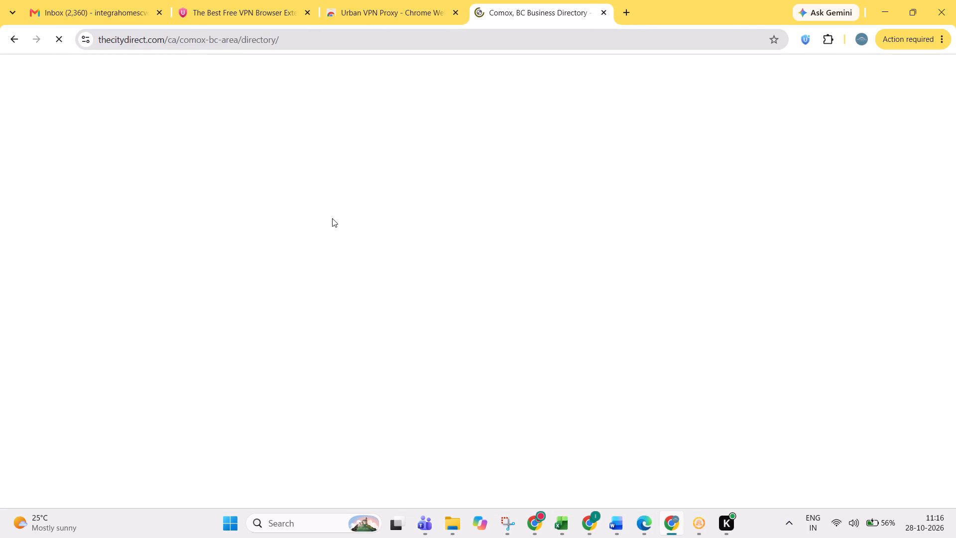
Browse the Comox business directory to the Real Estate section, open its Realtors category and close the advertisement.
{"action": "scroll", "coordinate": [332, 218], "scroll_direction": "down", "scroll_amount": 2}
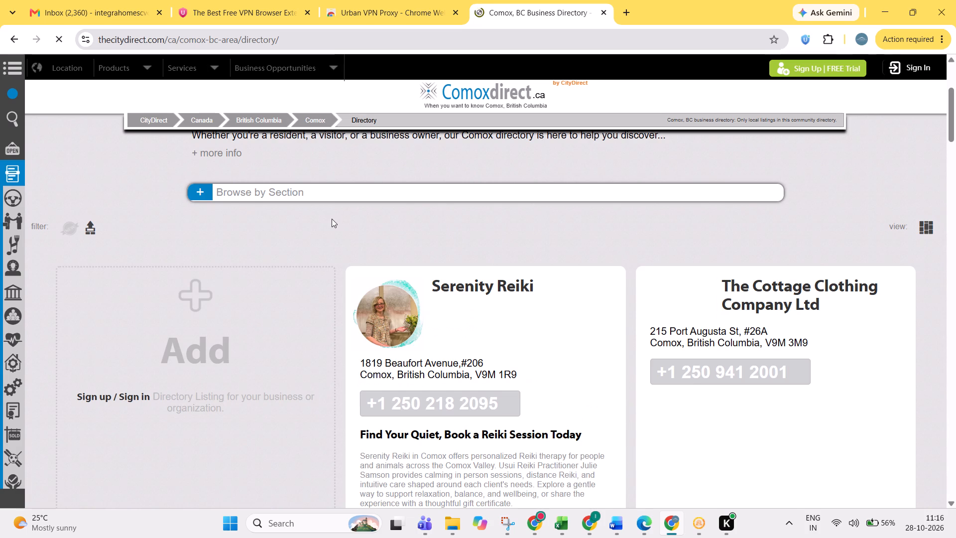
{"action": "scroll", "coordinate": [332, 219], "scroll_direction": "up", "scroll_amount": 4}
{"action": "left_click", "coordinate": [279, 375]}
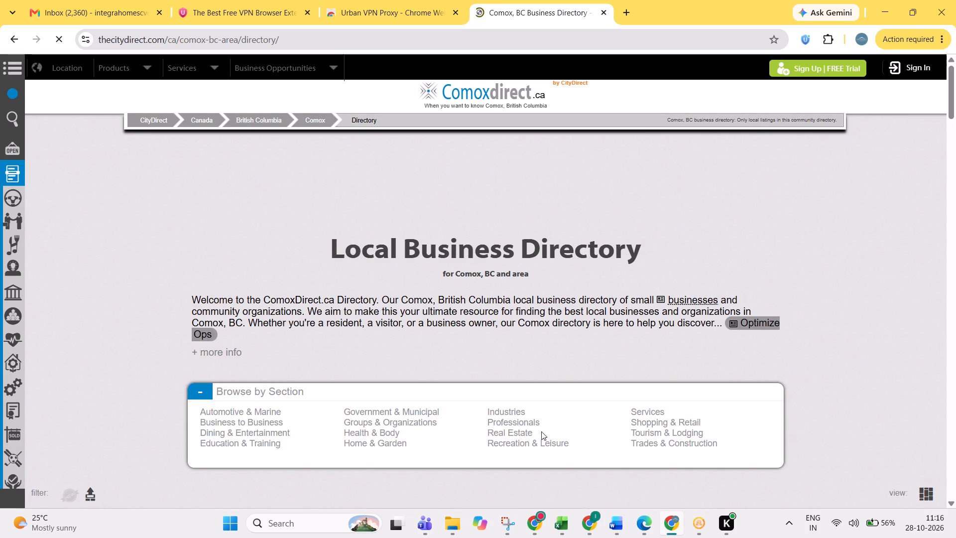
{"action": "left_click", "coordinate": [516, 437]}
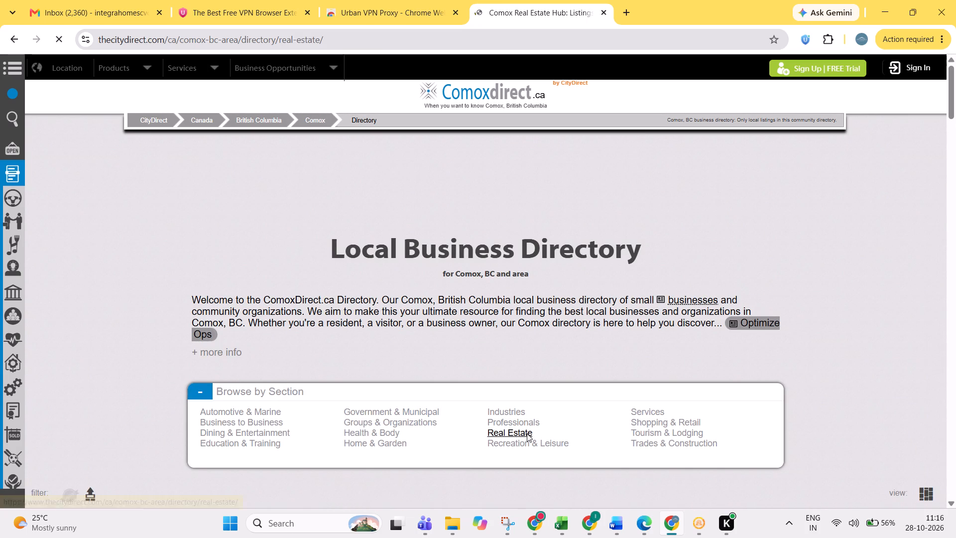
{"action": "scroll", "coordinate": [369, 195], "scroll_direction": "down", "scroll_amount": 2}
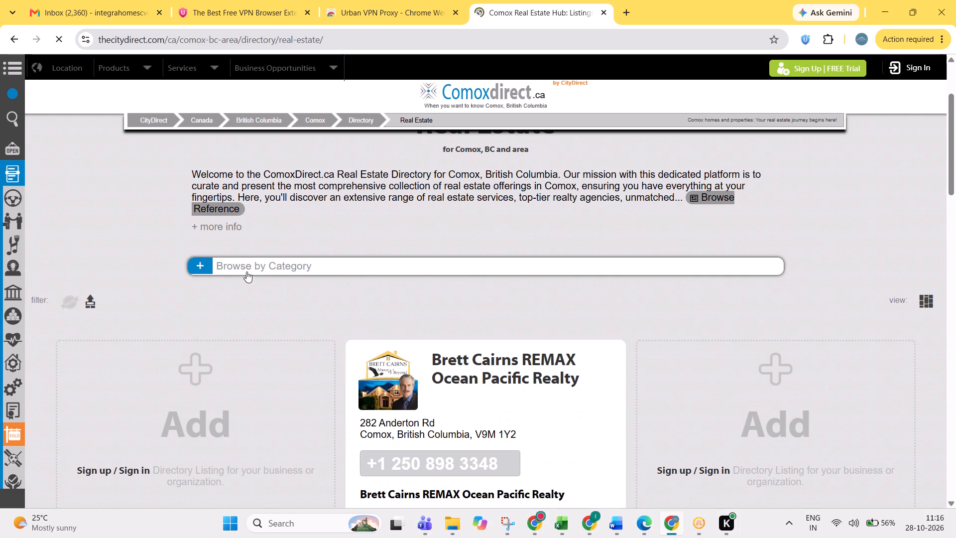
{"action": "left_click", "coordinate": [246, 268]}
{"action": "left_click", "coordinate": [229, 287]}
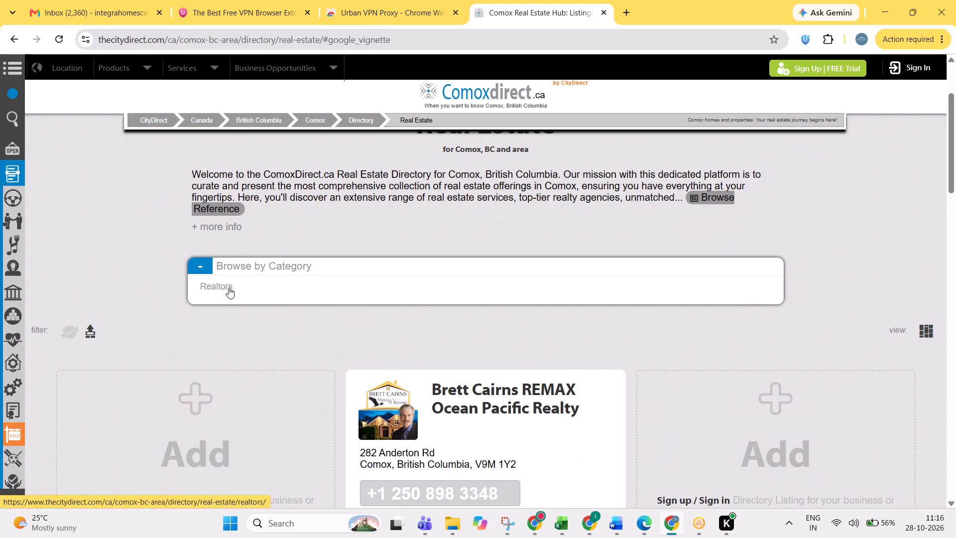
{"action": "left_click", "coordinate": [832, 122]}
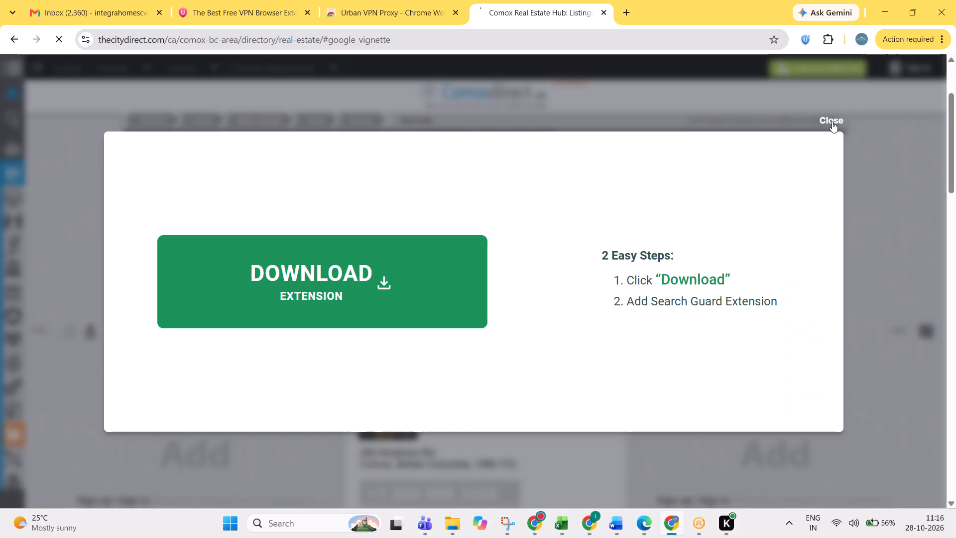
Expand the Realtors subcategories and open Sales Agents.
{"action": "scroll", "coordinate": [80, 232], "scroll_direction": "down", "scroll_amount": 1}
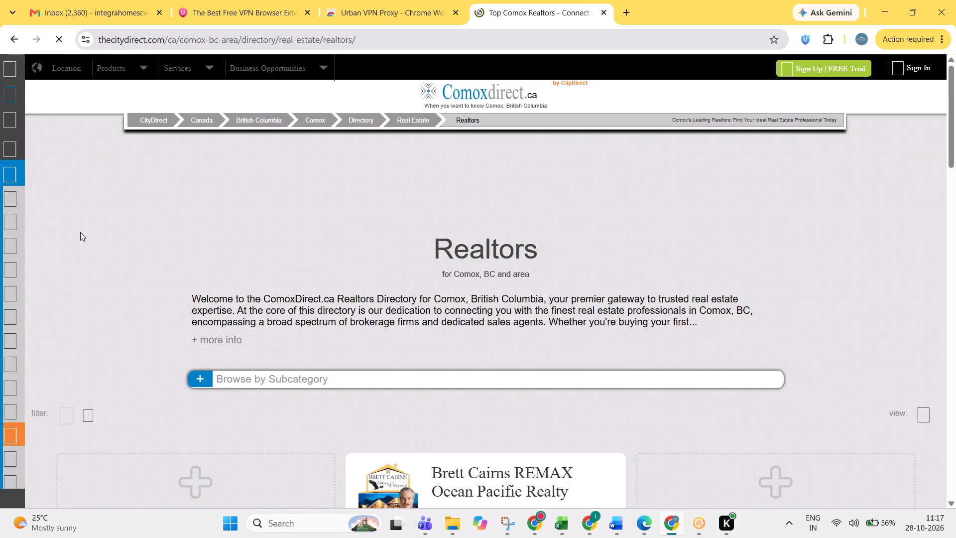
{"action": "scroll", "coordinate": [80, 232], "scroll_direction": "down", "scroll_amount": 1}
{"action": "left_click", "coordinate": [254, 257]}
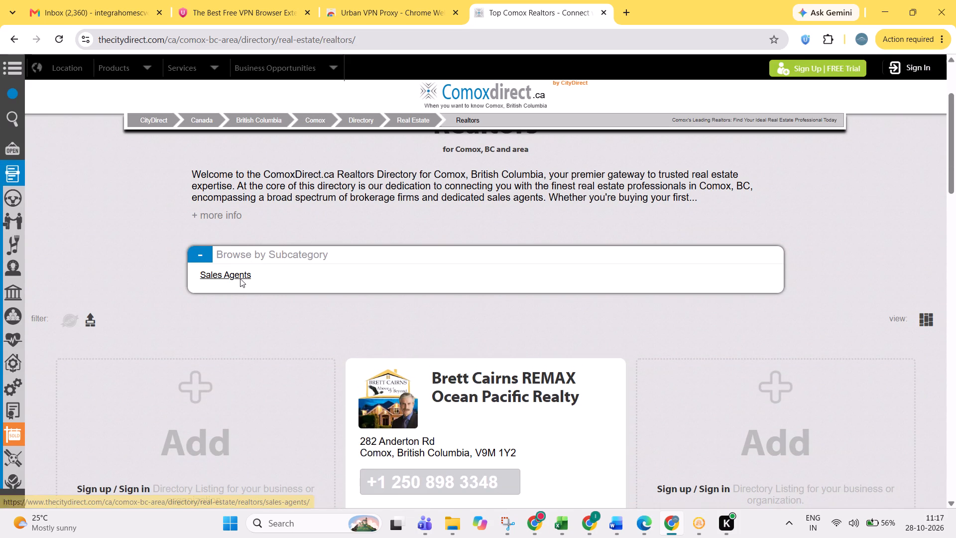
{"action": "left_click", "coordinate": [114, 251]}
{"action": "scroll", "coordinate": [105, 249], "scroll_direction": "up", "scroll_amount": 3}
{"action": "scroll", "coordinate": [105, 249], "scroll_direction": "down", "scroll_amount": 2}
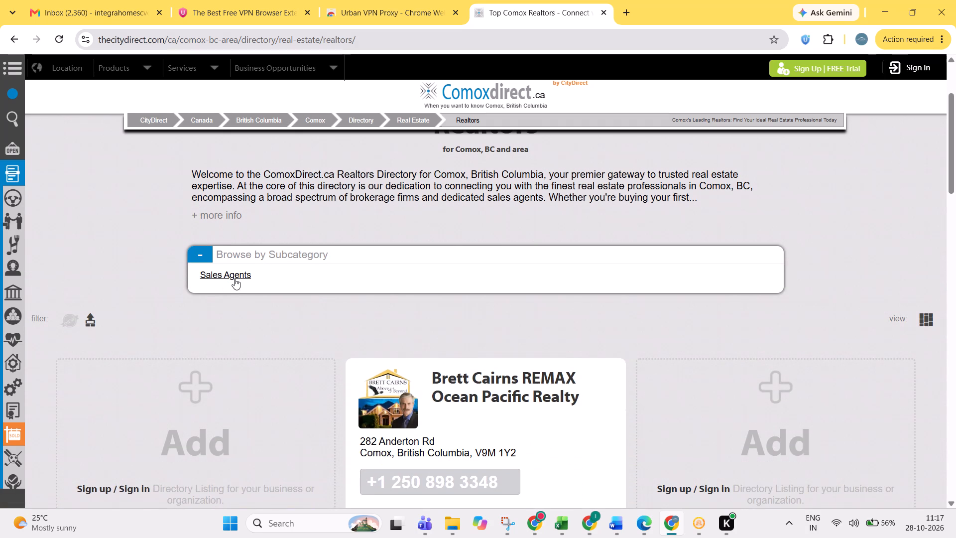
{"action": "left_click", "coordinate": [235, 278]}
Look through the Sales Agents page for ways to add a business listing, dismissing the mailing-list pop-up.
{"action": "scroll", "coordinate": [235, 278], "scroll_direction": "down", "scroll_amount": 1}
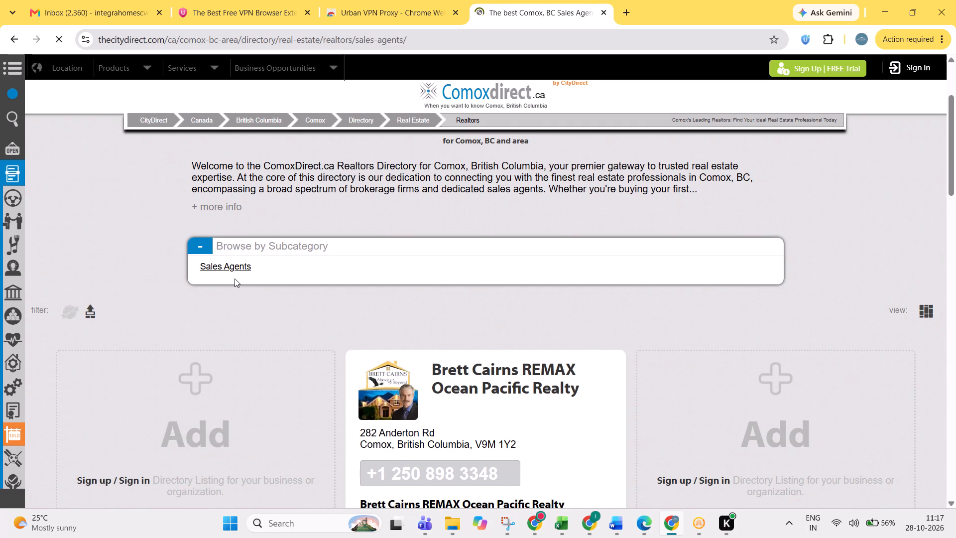
{"action": "scroll", "coordinate": [235, 278], "scroll_direction": "down", "scroll_amount": 2}
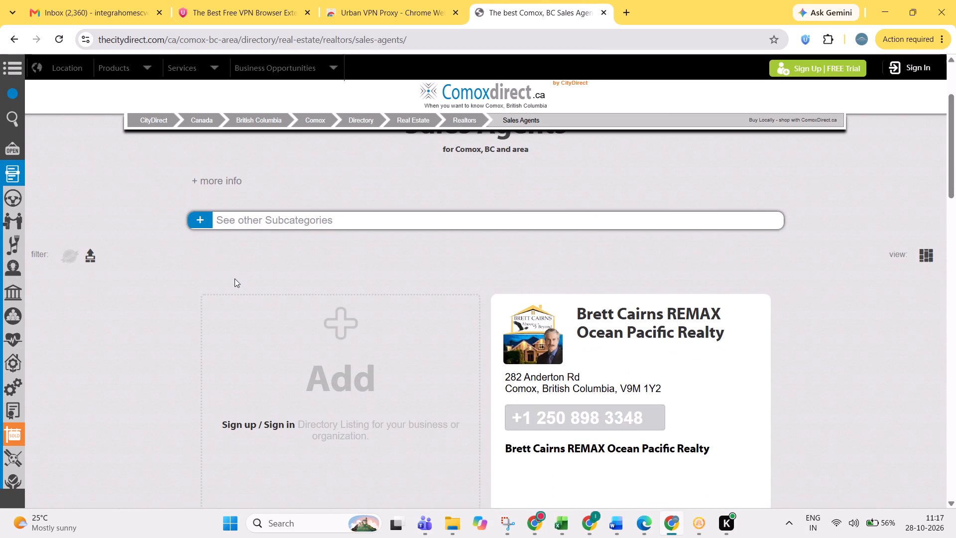
{"action": "scroll", "coordinate": [235, 278], "scroll_direction": "down", "scroll_amount": 5}
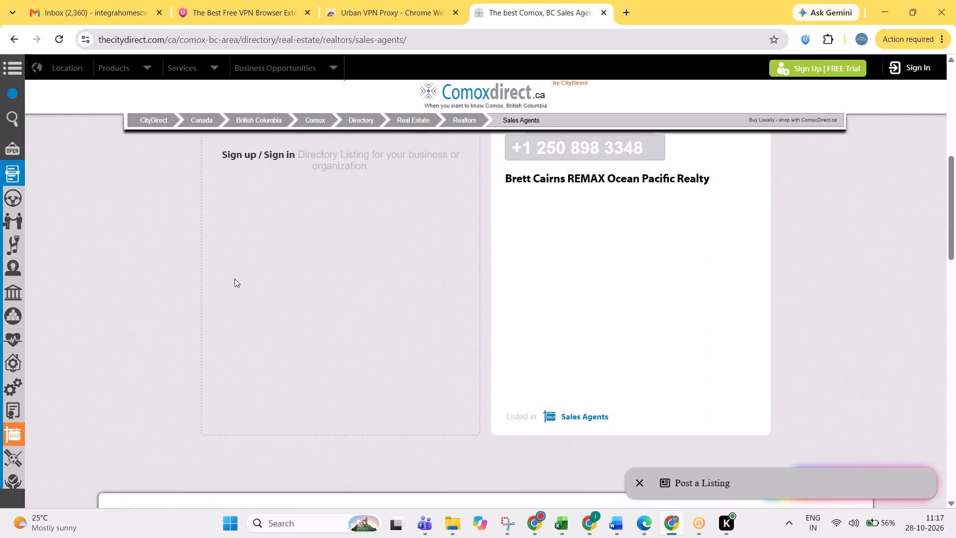
{"action": "scroll", "coordinate": [235, 278], "scroll_direction": "down", "scroll_amount": 3}
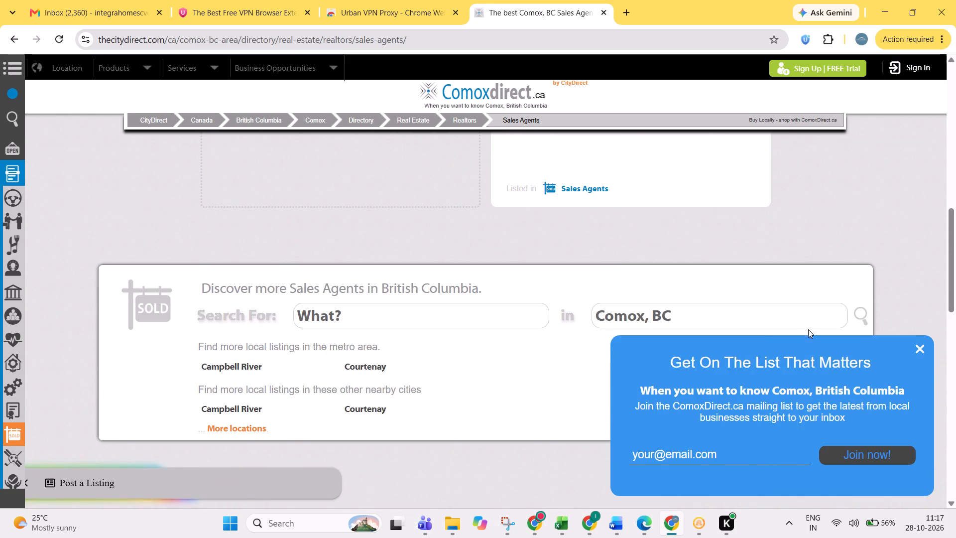
{"action": "left_click", "coordinate": [918, 346]}
{"action": "scroll", "coordinate": [593, 185], "scroll_direction": "up", "scroll_amount": 5}
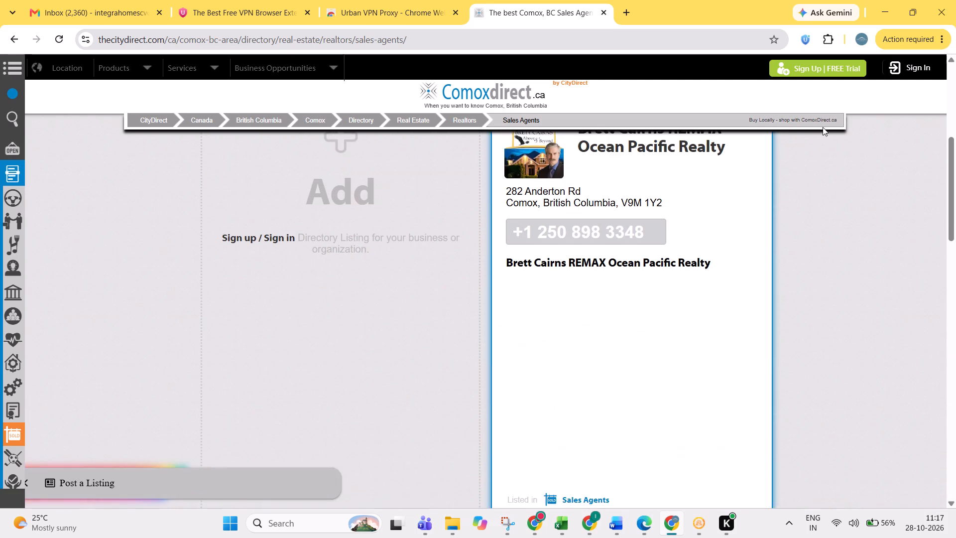
Open the Sign Up free trial page to examine its registration form, and return to the Sales Agents listings.
{"action": "left_click", "coordinate": [836, 69]}
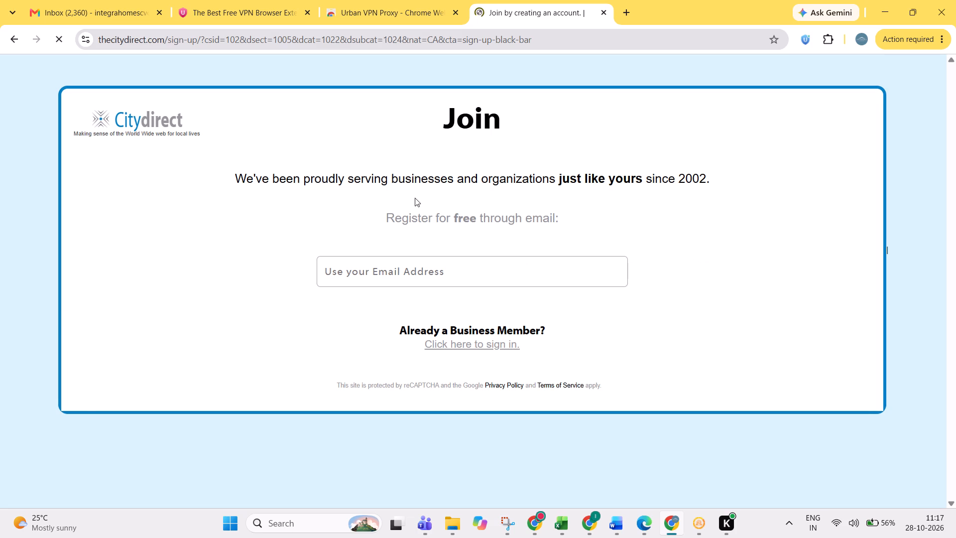
{"action": "left_click", "coordinate": [921, 171]}
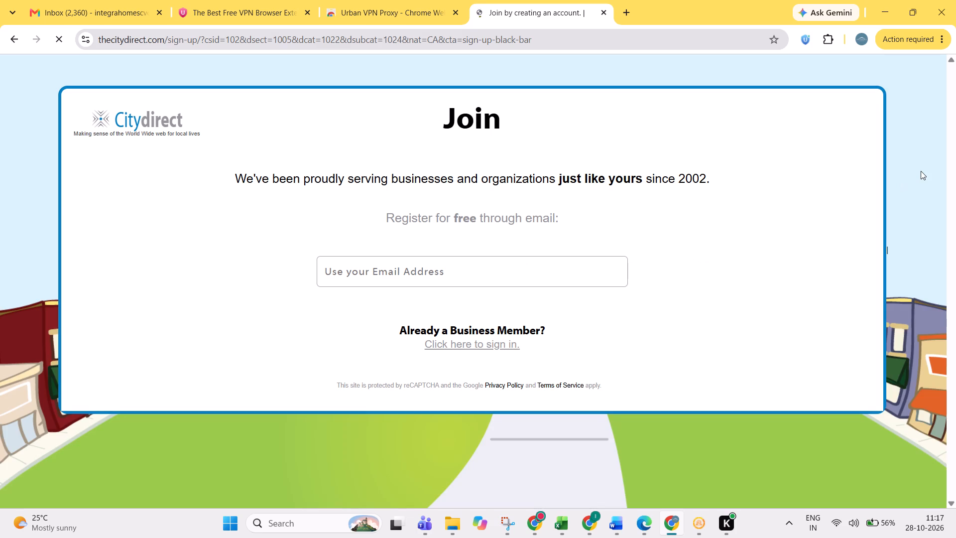
{"action": "left_click", "coordinate": [427, 447]}
{"action": "left_click", "coordinate": [24, 148]}
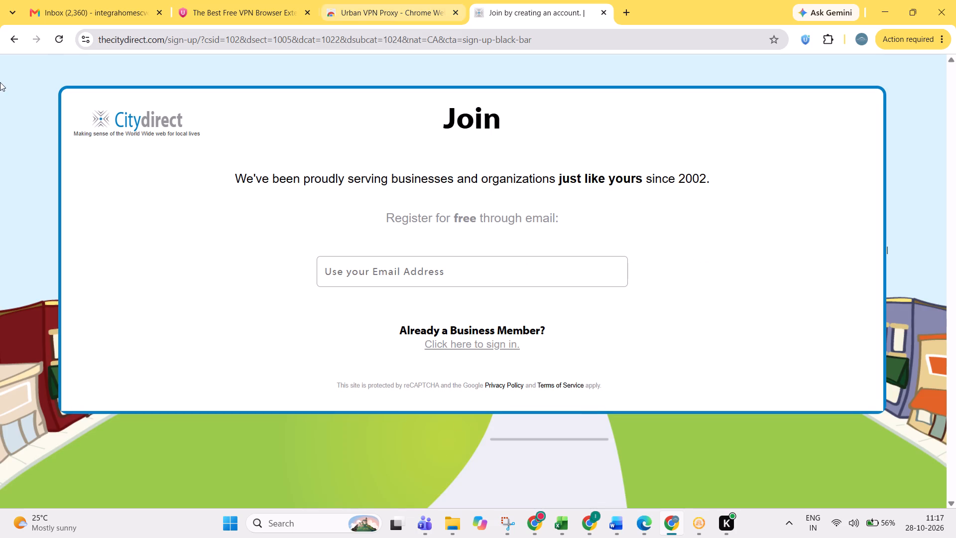
{"action": "left_click", "coordinate": [8, 36]}
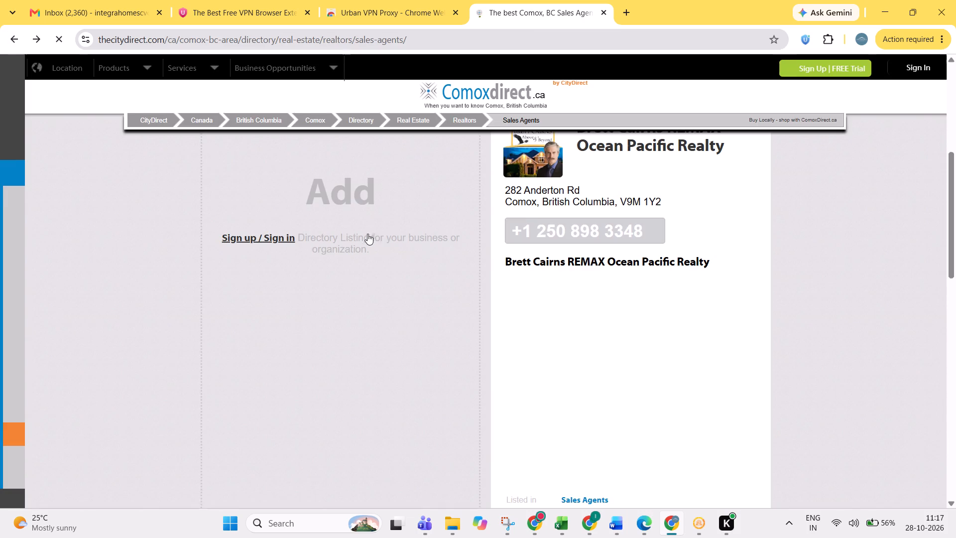
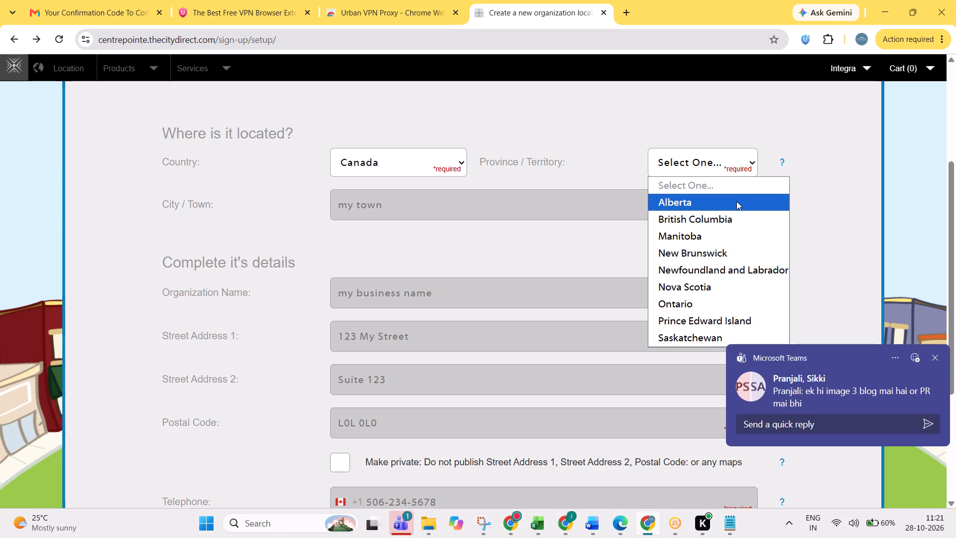
Set the province to British Columbia, then fill the city as Courtenay and the organization as Integra Homes from saved suggestions.
{"action": "left_click", "coordinate": [723, 218]}
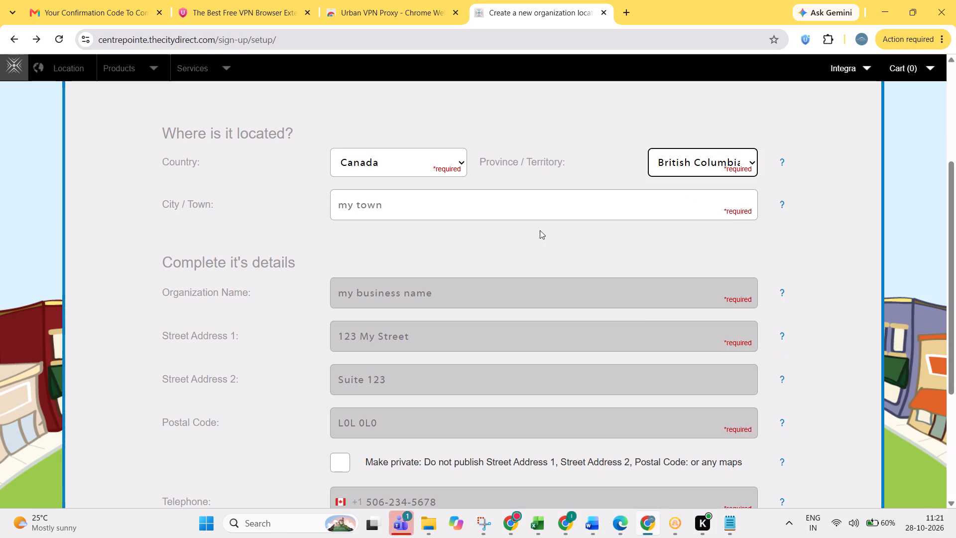
{"action": "left_click", "coordinate": [377, 212]}
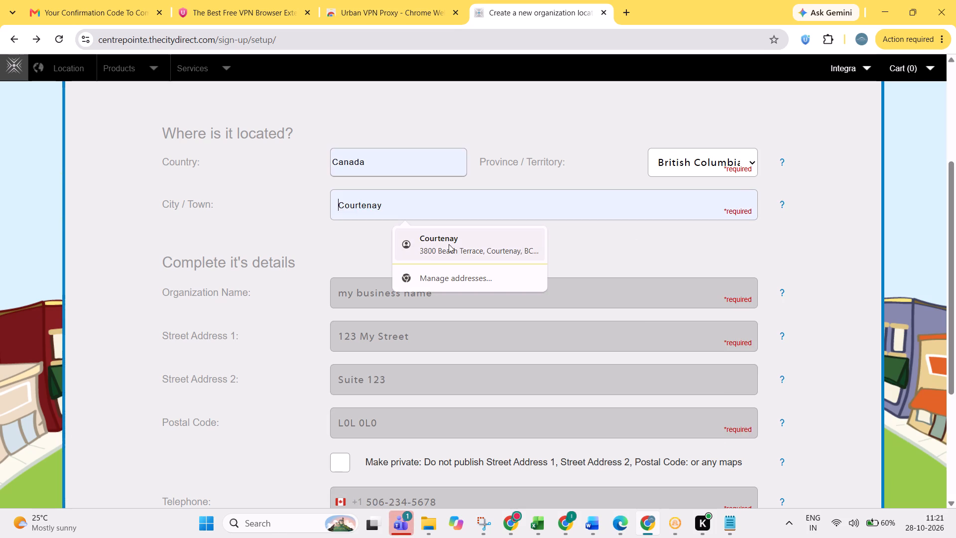
{"action": "left_click", "coordinate": [449, 244]}
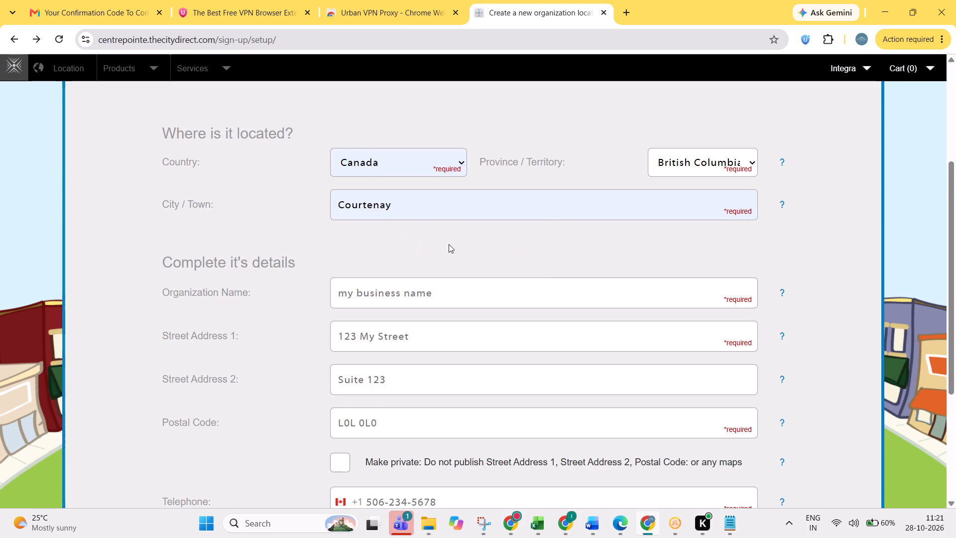
{"action": "scroll", "coordinate": [449, 244], "scroll_direction": "down", "scroll_amount": 1}
{"action": "left_click", "coordinate": [402, 228]}
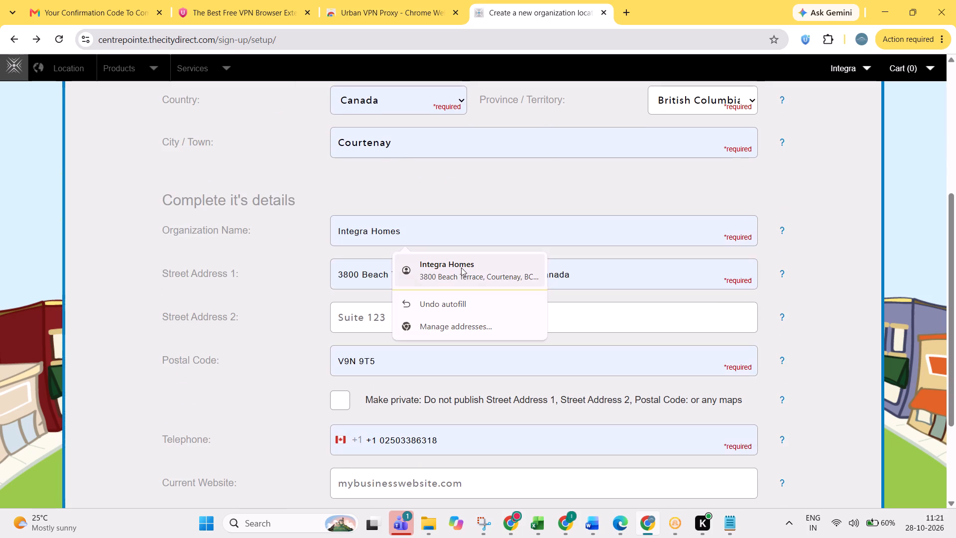
{"action": "left_click", "coordinate": [461, 268]}
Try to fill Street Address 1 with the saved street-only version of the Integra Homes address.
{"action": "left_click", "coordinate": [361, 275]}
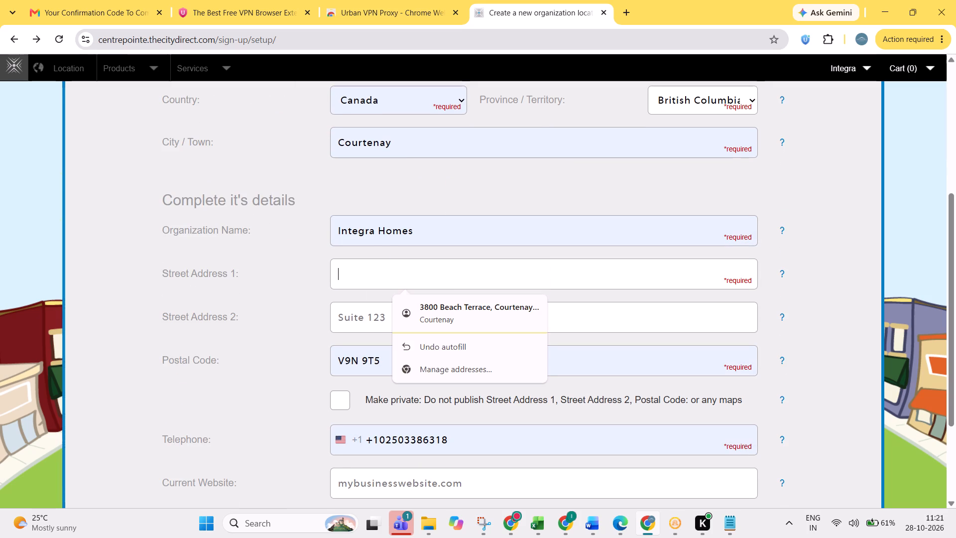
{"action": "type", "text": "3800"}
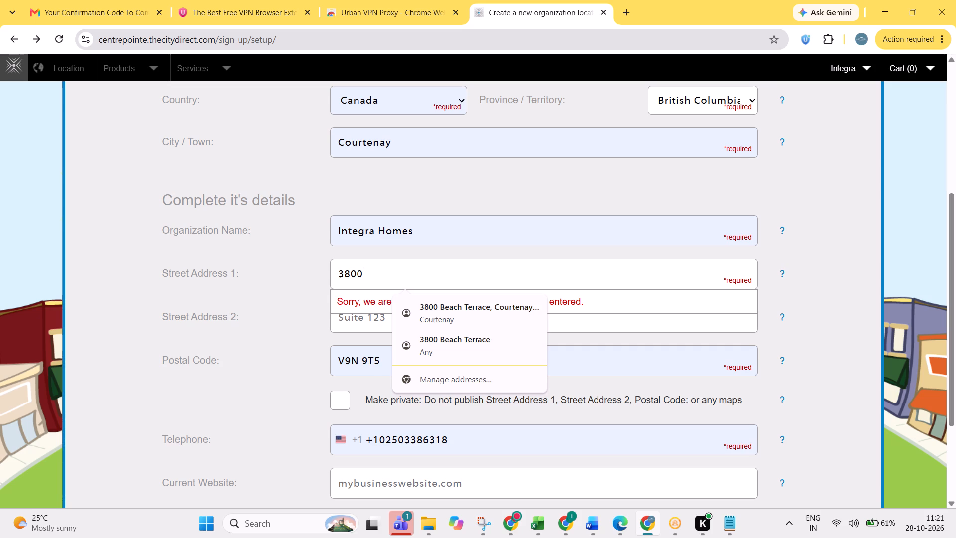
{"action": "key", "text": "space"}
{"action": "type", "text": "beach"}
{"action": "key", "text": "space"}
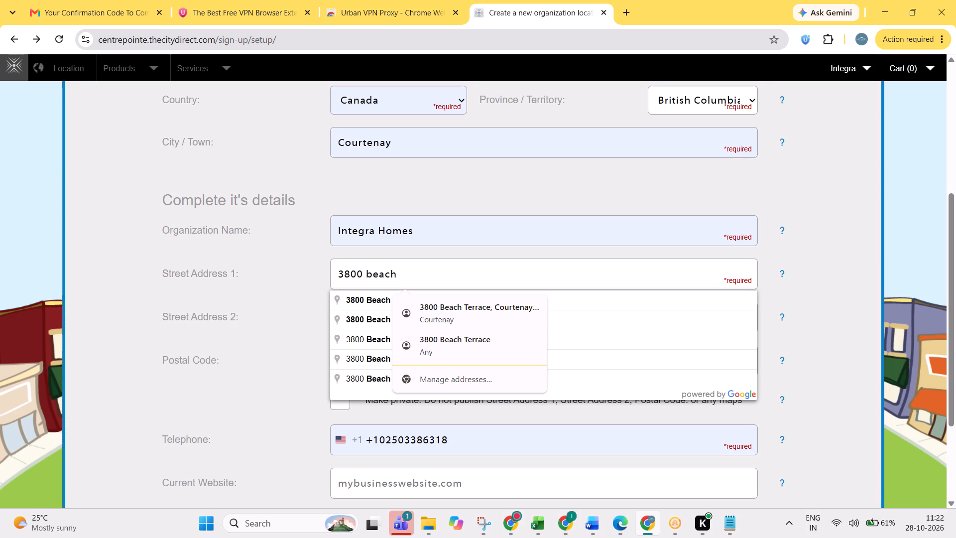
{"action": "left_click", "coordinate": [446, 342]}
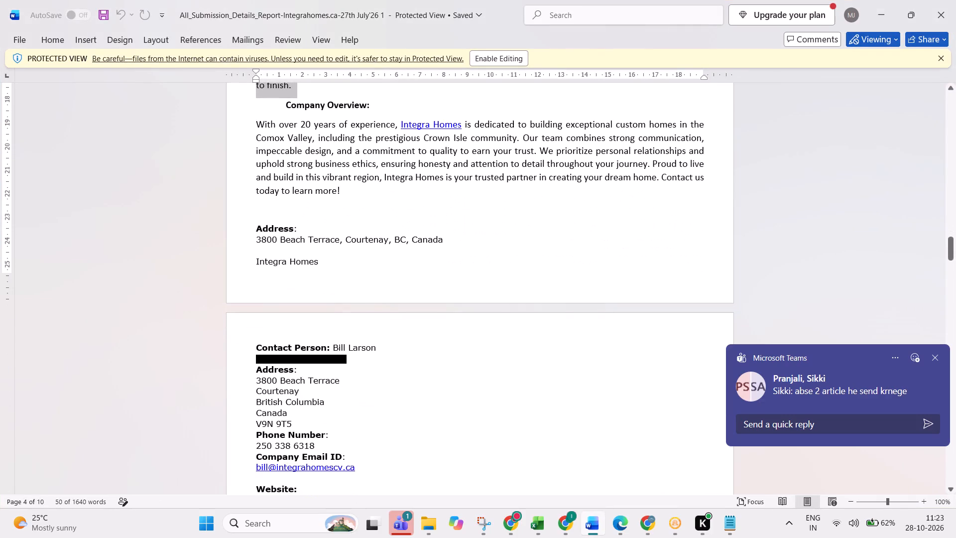
{"action": "scroll", "coordinate": [464, 350], "scroll_direction": "down", "scroll_amount": 1}
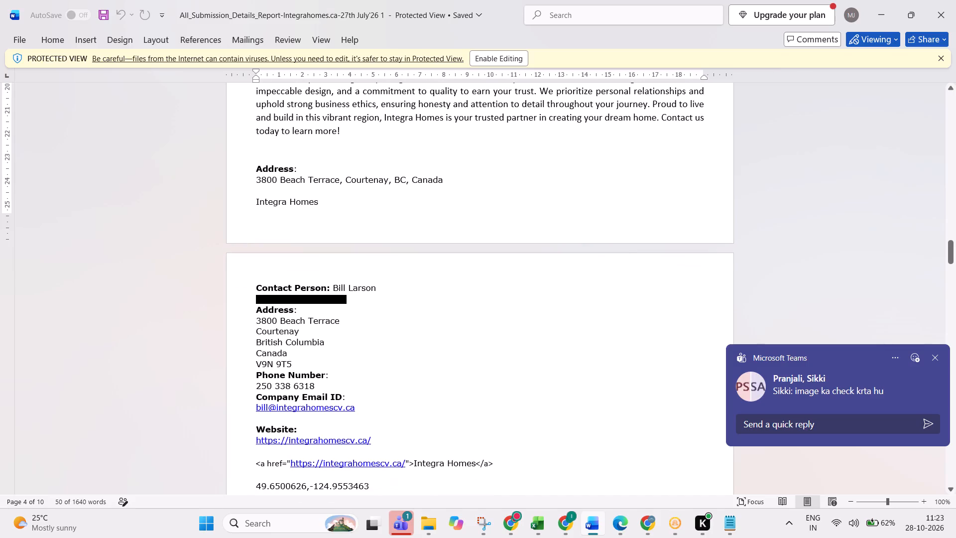
{"action": "left_click", "coordinate": [644, 522]}
{"action": "left_click", "coordinate": [645, 522]}
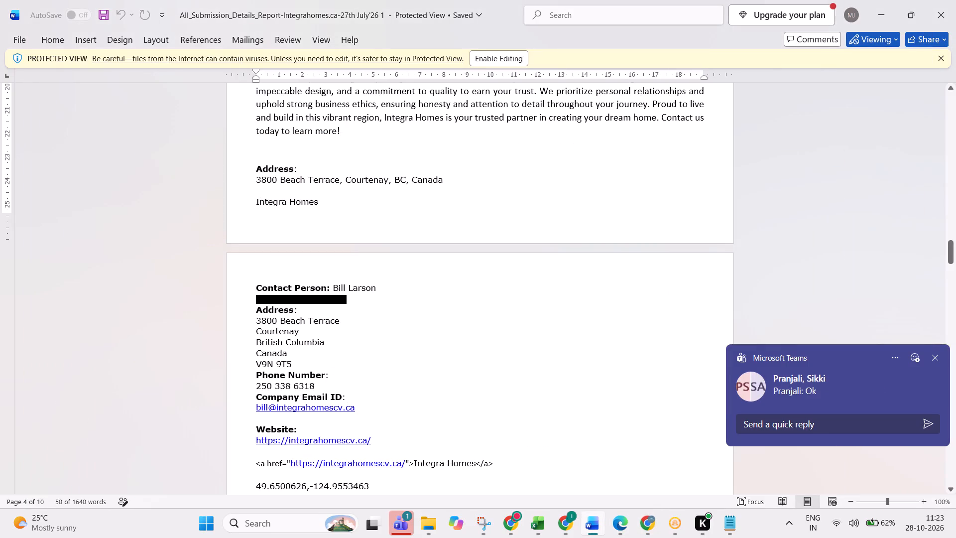
{"action": "key", "text": "alt+Tab"}
{"action": "left_click", "coordinate": [487, 374]}
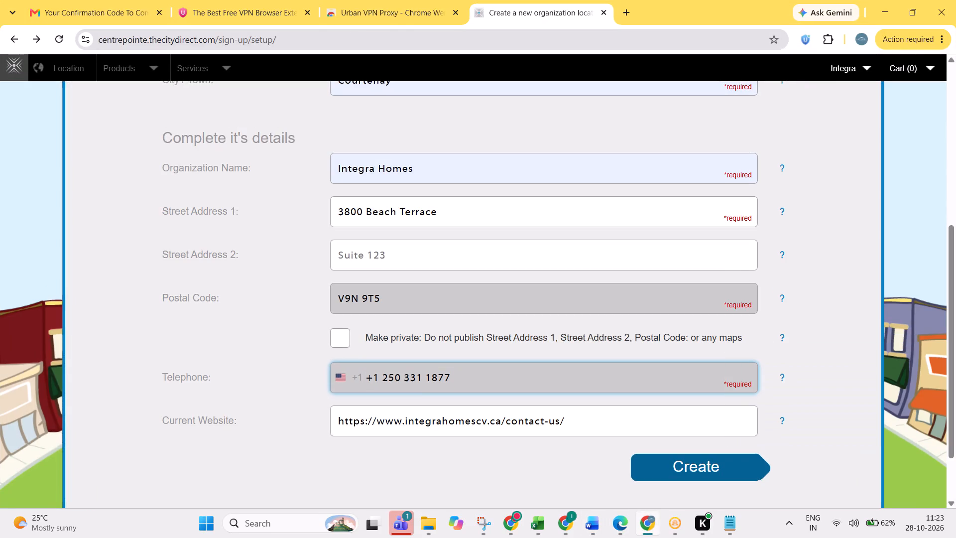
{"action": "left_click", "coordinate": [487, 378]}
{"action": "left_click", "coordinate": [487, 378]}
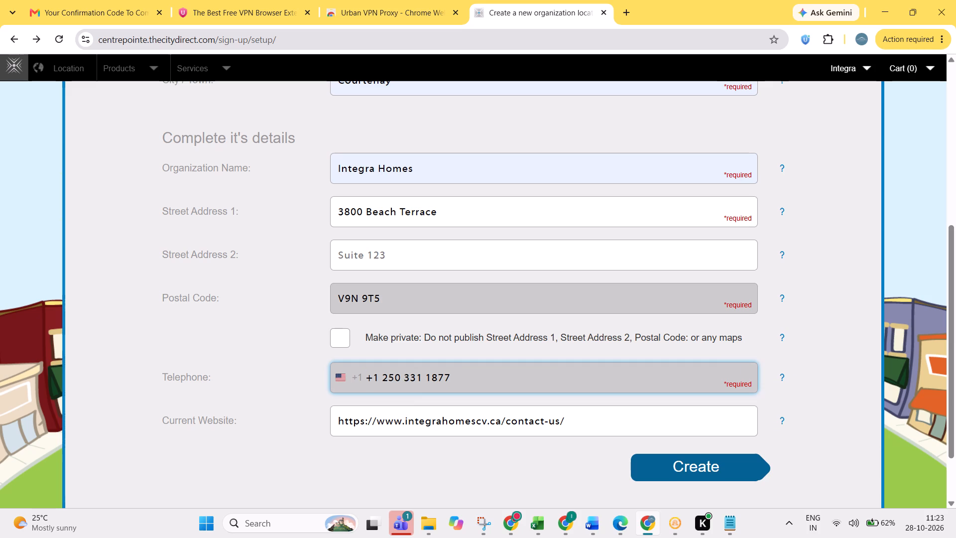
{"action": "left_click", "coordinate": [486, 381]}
{"action": "left_click_drag", "start_coordinate": [587, 426], "coordinate": [526, 423]}
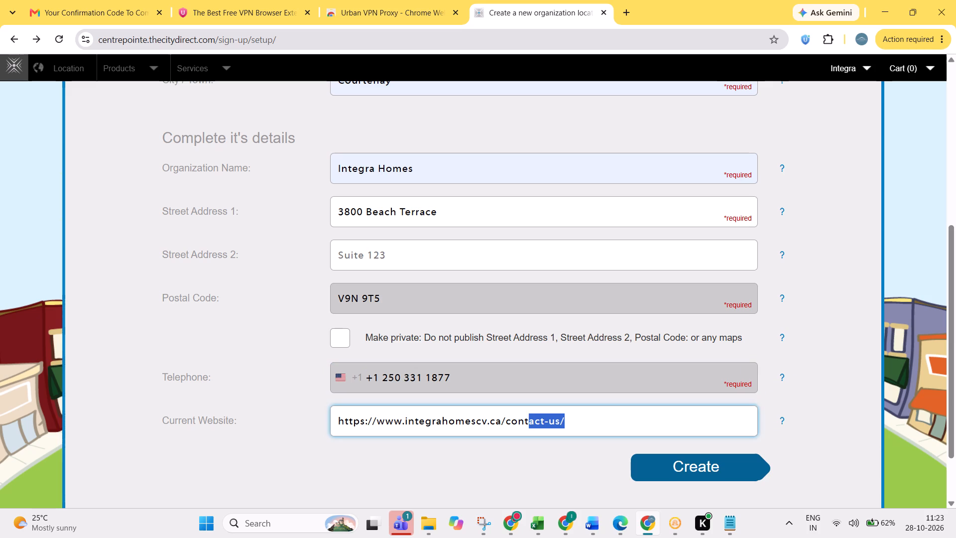
{"action": "left_click_drag", "start_coordinate": [526, 423], "coordinate": [507, 425]}
{"action": "key", "text": "BackSpace"}
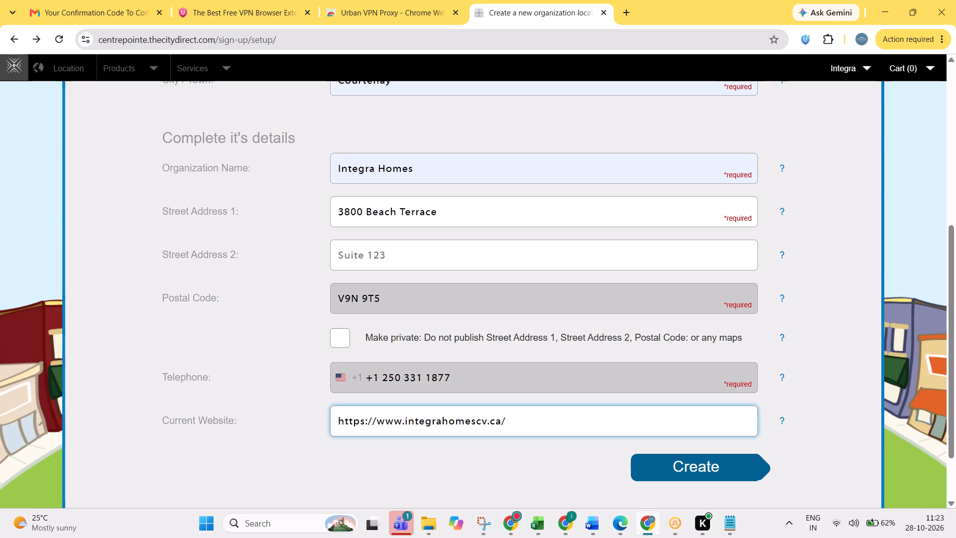
Enable the Make private option so the street addresses, postal code and maps are not published.
{"action": "left_click", "coordinate": [400, 373]}
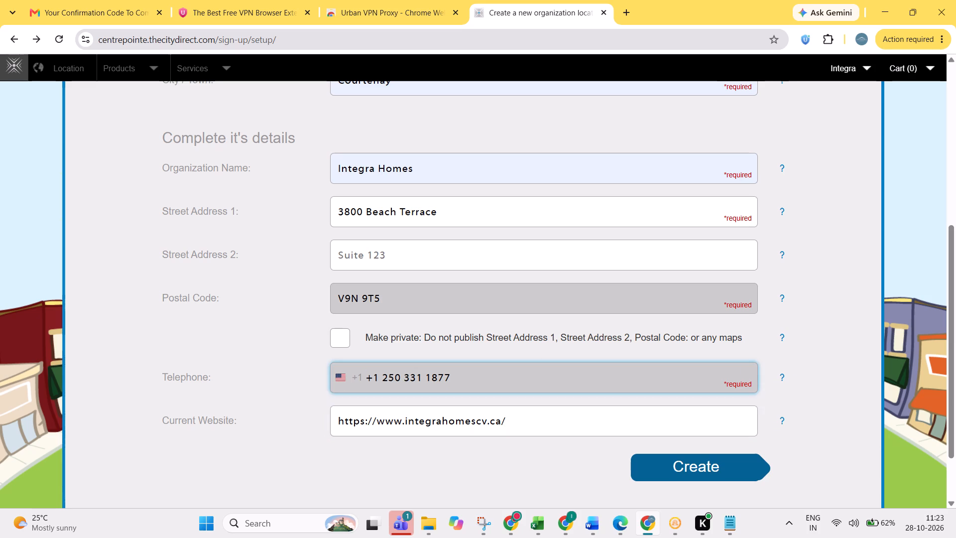
{"action": "left_click", "coordinate": [338, 346]}
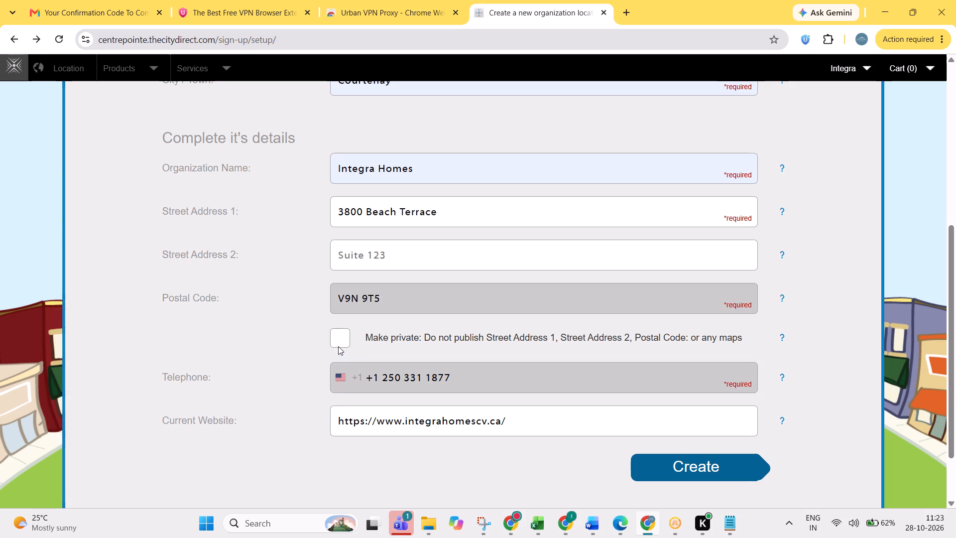
{"action": "left_click", "coordinate": [343, 341]}
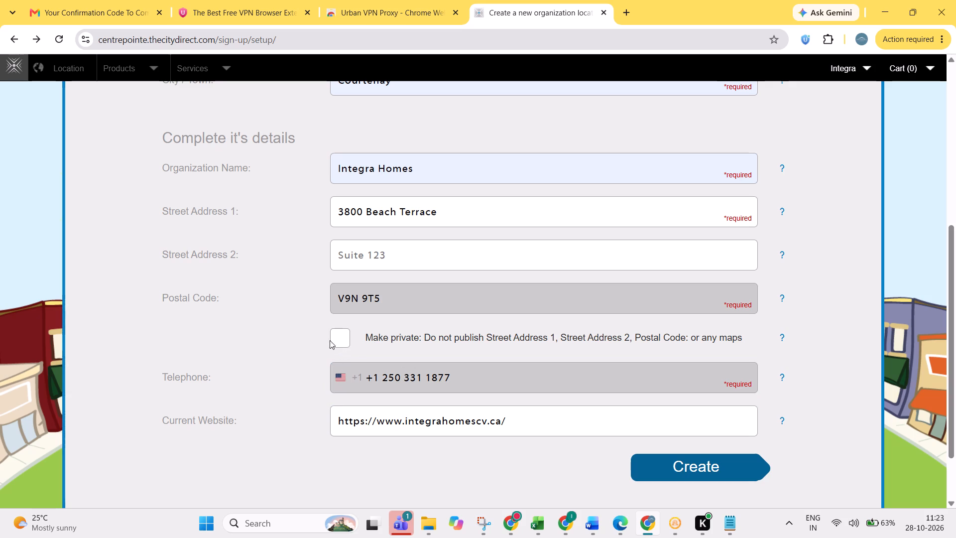
{"action": "left_click", "coordinate": [340, 338]}
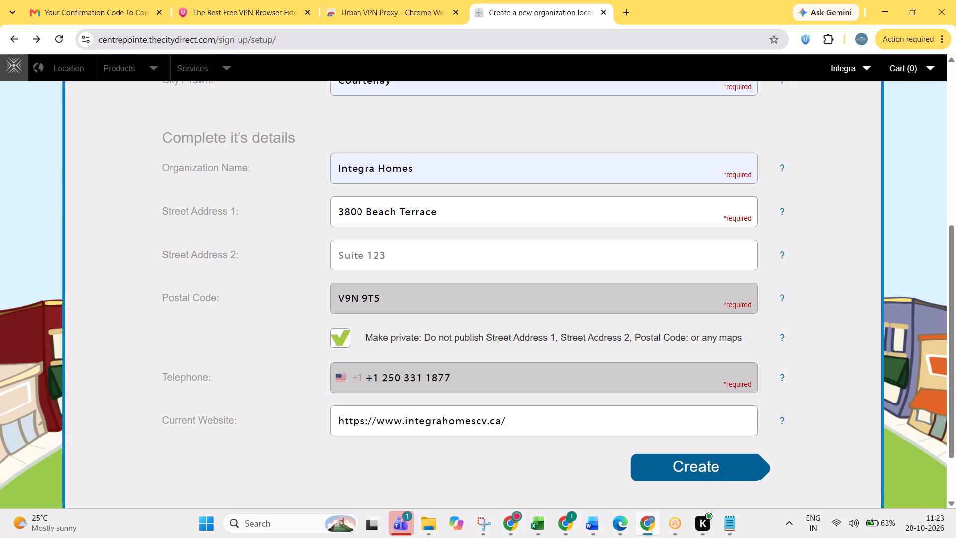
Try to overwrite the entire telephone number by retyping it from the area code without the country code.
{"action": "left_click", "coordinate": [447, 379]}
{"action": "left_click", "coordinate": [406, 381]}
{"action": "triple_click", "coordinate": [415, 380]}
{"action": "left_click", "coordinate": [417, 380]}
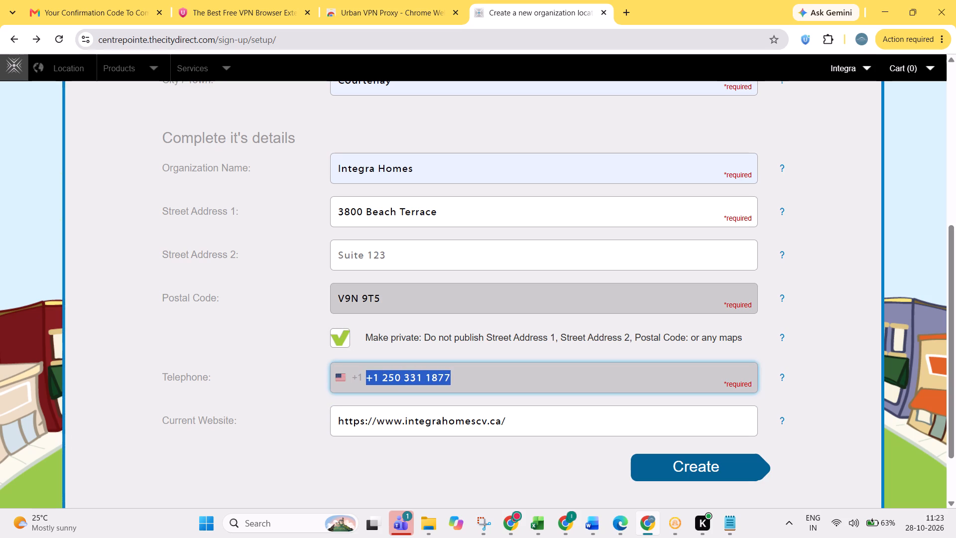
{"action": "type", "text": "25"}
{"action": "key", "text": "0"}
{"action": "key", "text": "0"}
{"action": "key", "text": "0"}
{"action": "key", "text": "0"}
Check the contact details in the Integra Homes website footer, then return to the setup form and review its Telephone field.
{"action": "scroll", "coordinate": [564, 360], "scroll_direction": "up", "scroll_amount": 1}
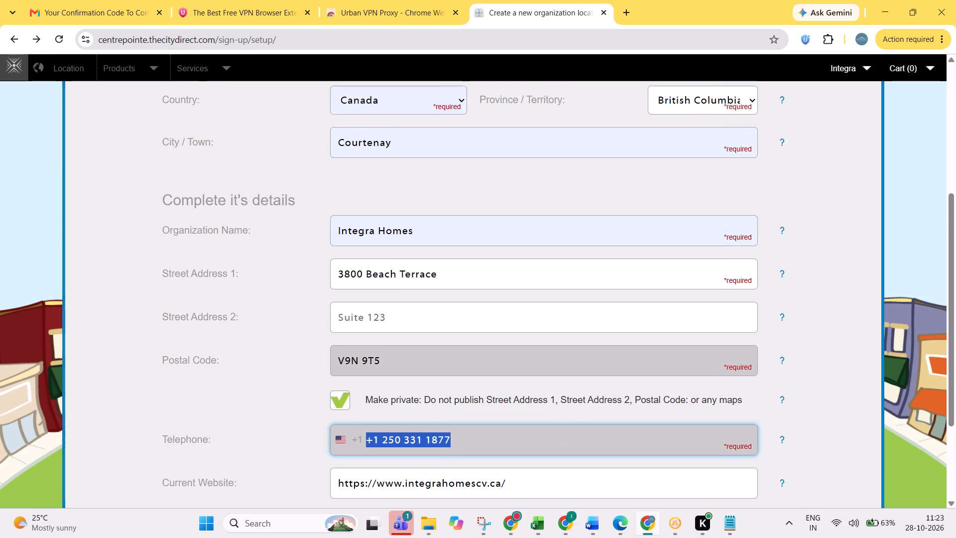
{"action": "left_click", "coordinate": [510, 523]}
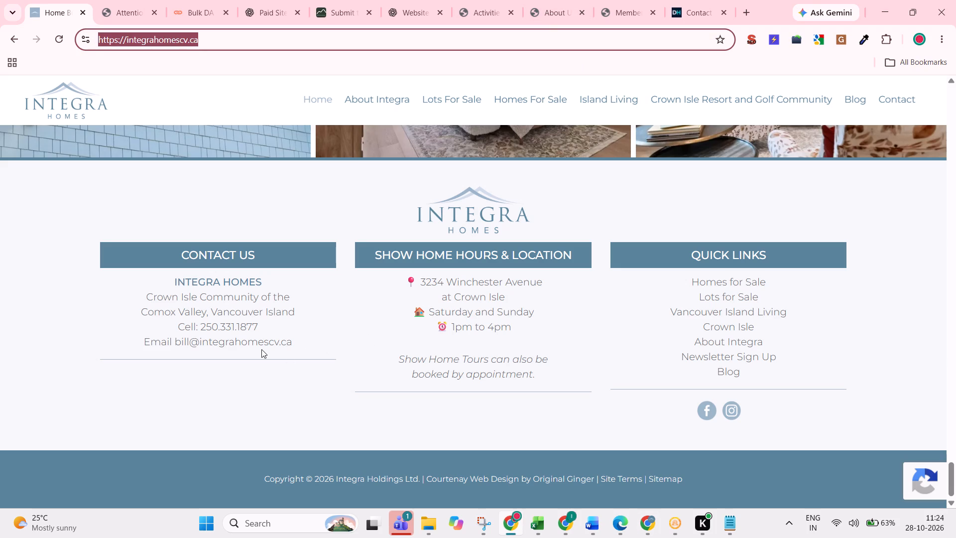
{"action": "key", "text": "alt+Tab"}
{"action": "left_click", "coordinate": [484, 440]}
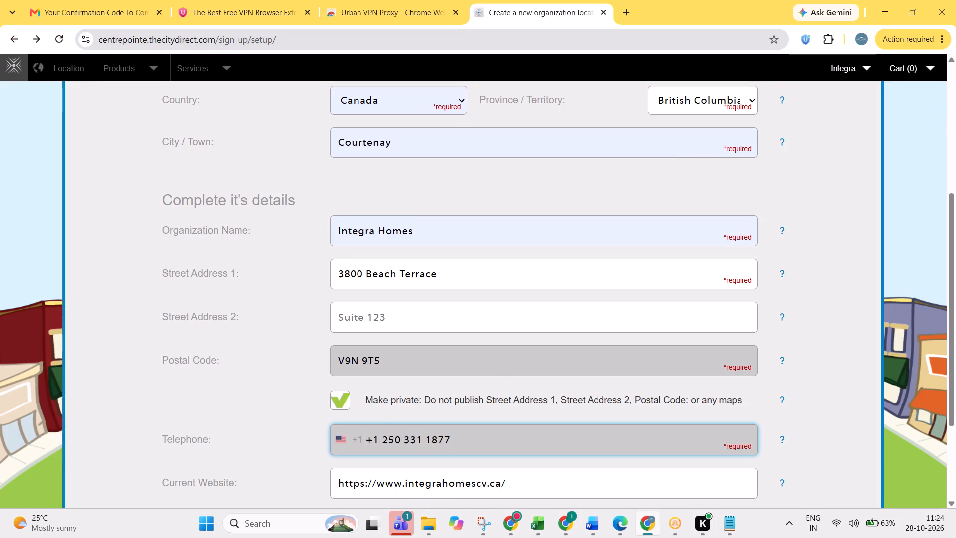
{"action": "scroll", "coordinate": [484, 440], "scroll_direction": "up", "scroll_amount": 2}
{"action": "scroll", "coordinate": [484, 440], "scroll_direction": "down", "scroll_amount": 3}
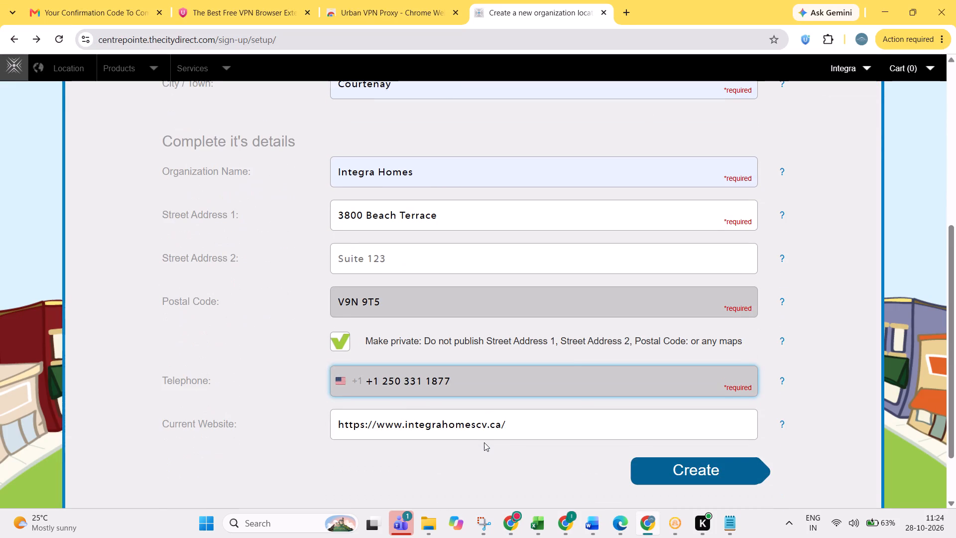
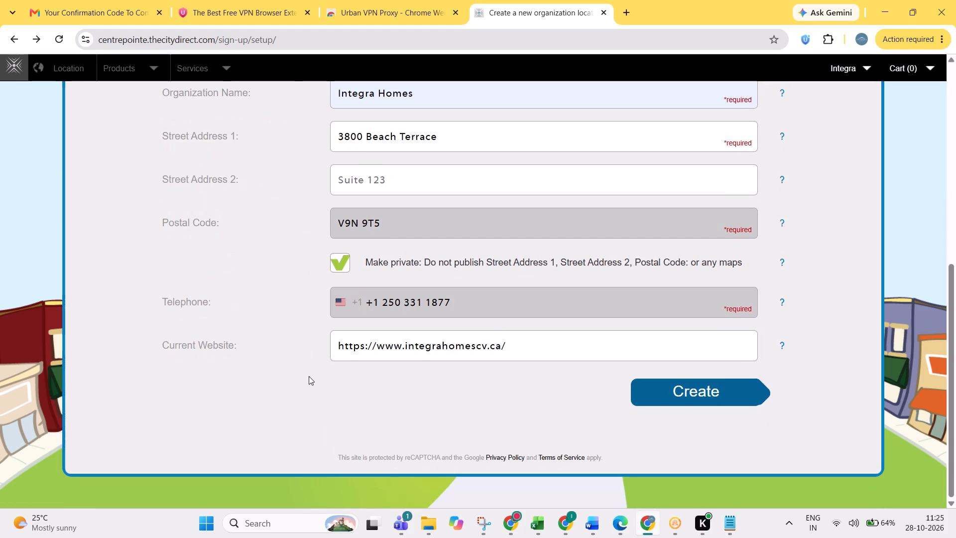
Recheck the contact details in the Integra Homes website footer against the setup form, then return to the form.
{"action": "scroll", "coordinate": [309, 376], "scroll_direction": "up", "scroll_amount": 1}
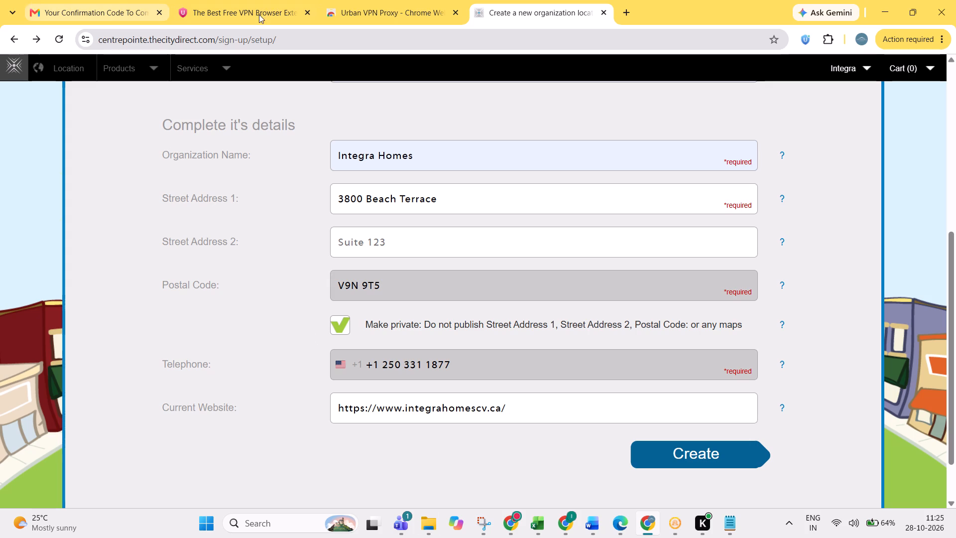
{"action": "left_click", "coordinate": [514, 525]}
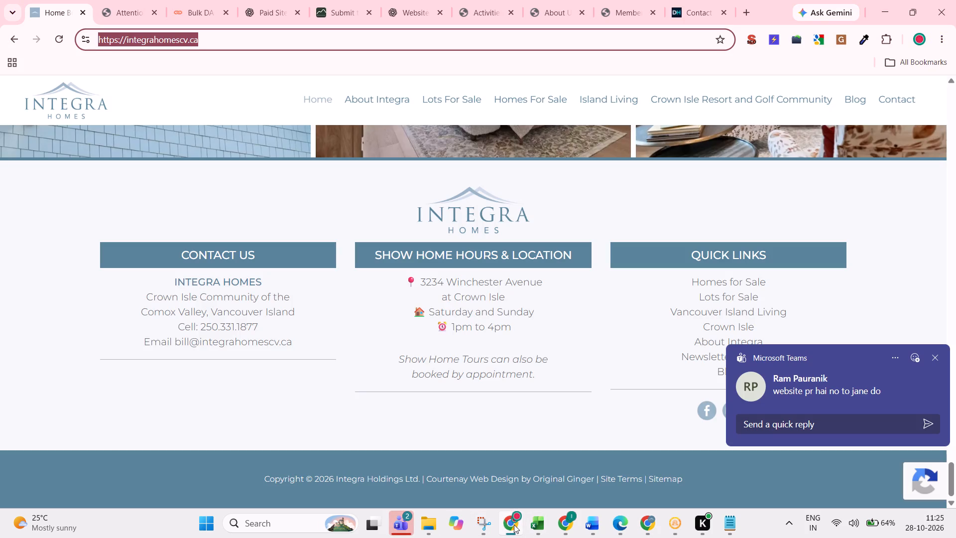
{"action": "left_click", "coordinate": [514, 525]}
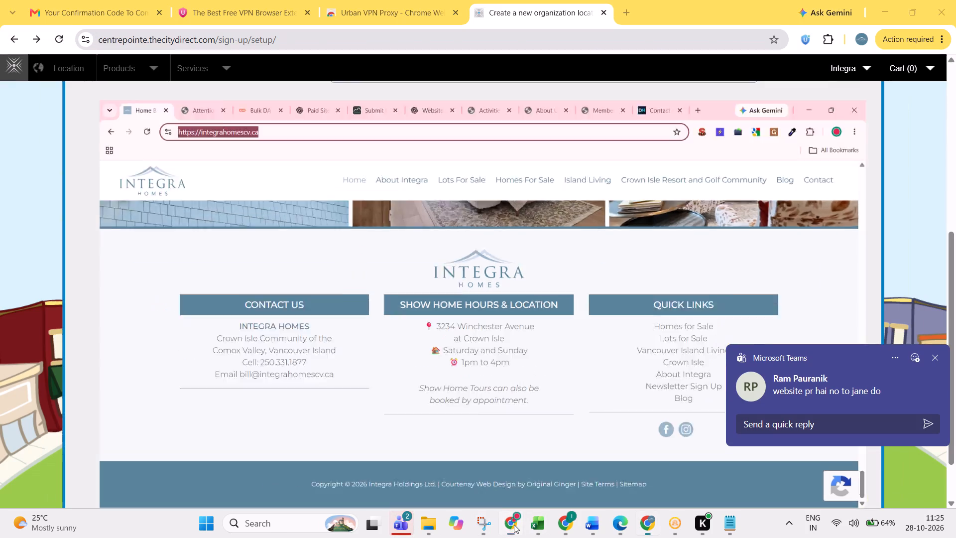
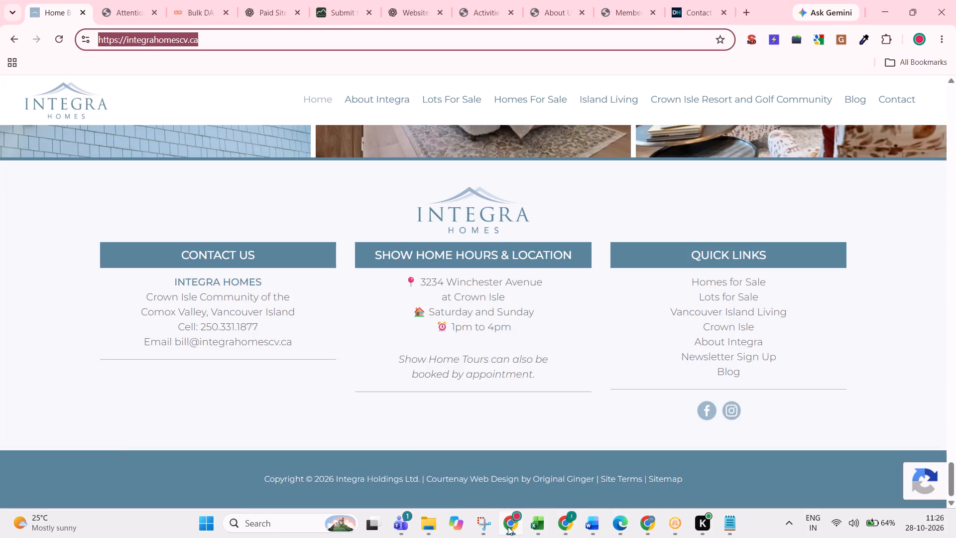
Return to the Citydirect setup form and review its location, address, privacy, telephone and website entries.
{"action": "left_click", "coordinate": [538, 524]}
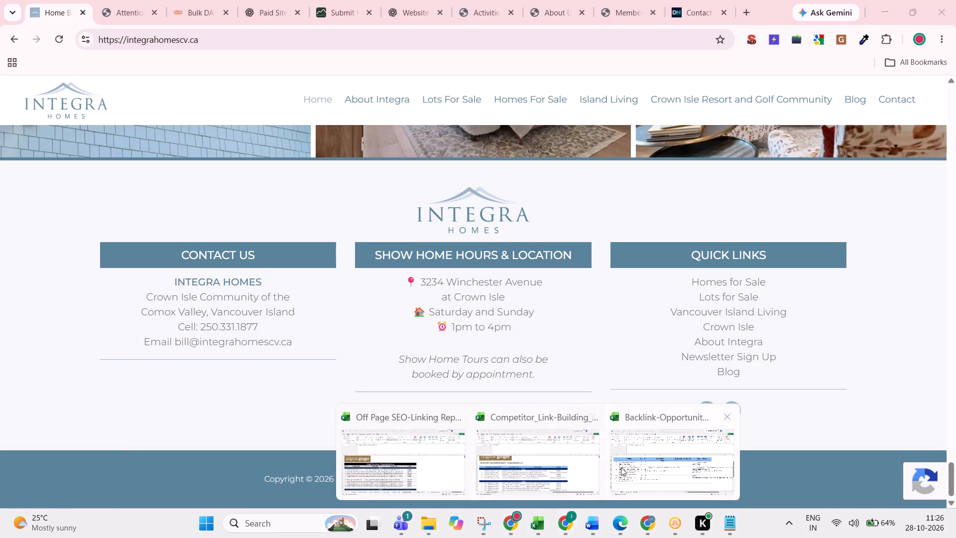
{"action": "left_click", "coordinate": [642, 525]}
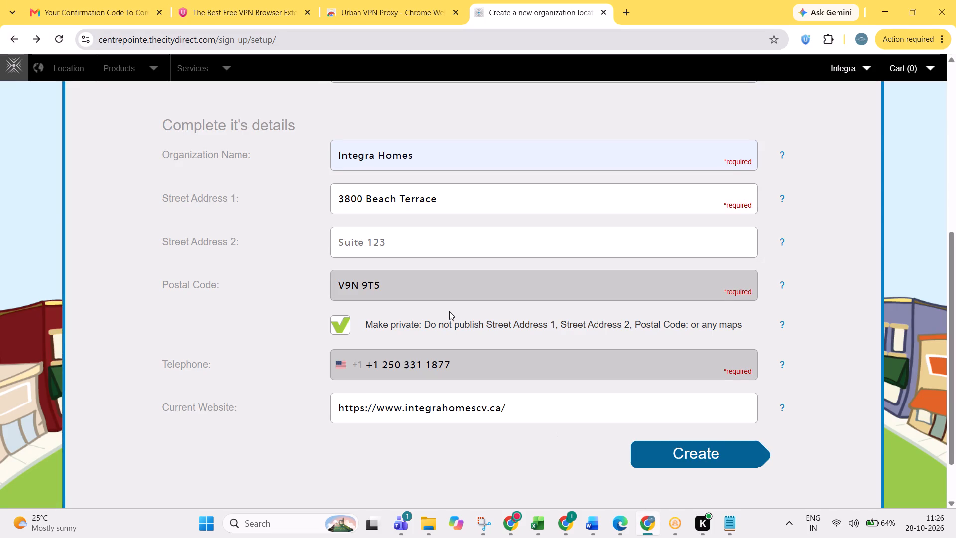
{"action": "scroll", "coordinate": [449, 311], "scroll_direction": "up", "scroll_amount": 2}
{"action": "scroll", "coordinate": [449, 311], "scroll_direction": "down", "scroll_amount": 1}
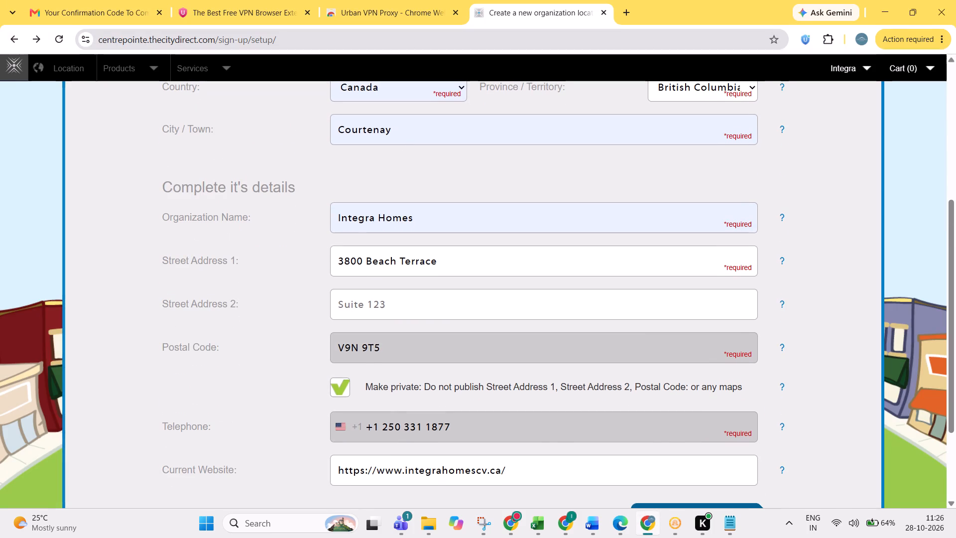
{"action": "scroll", "coordinate": [430, 326], "scroll_direction": "down", "scroll_amount": 1}
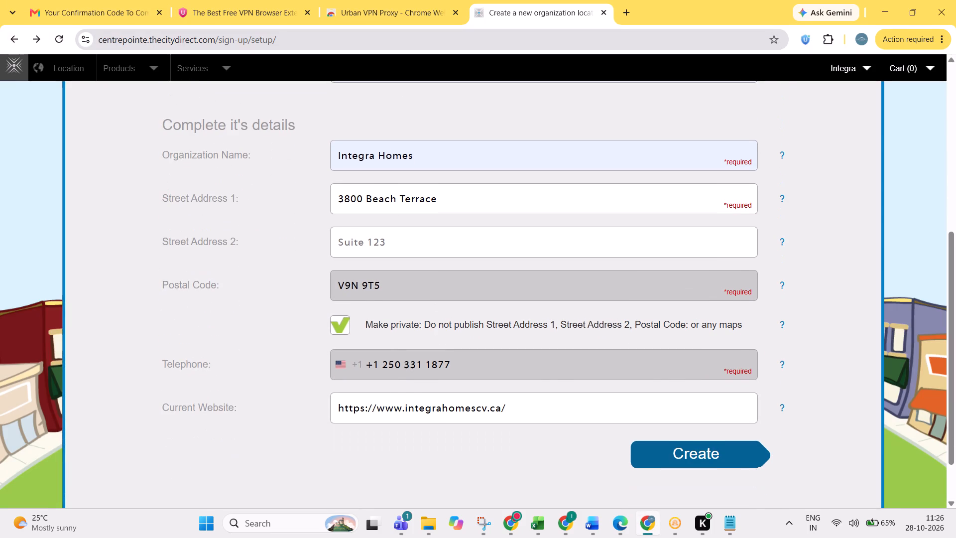
{"action": "scroll", "coordinate": [430, 326], "scroll_direction": "up", "scroll_amount": 4}
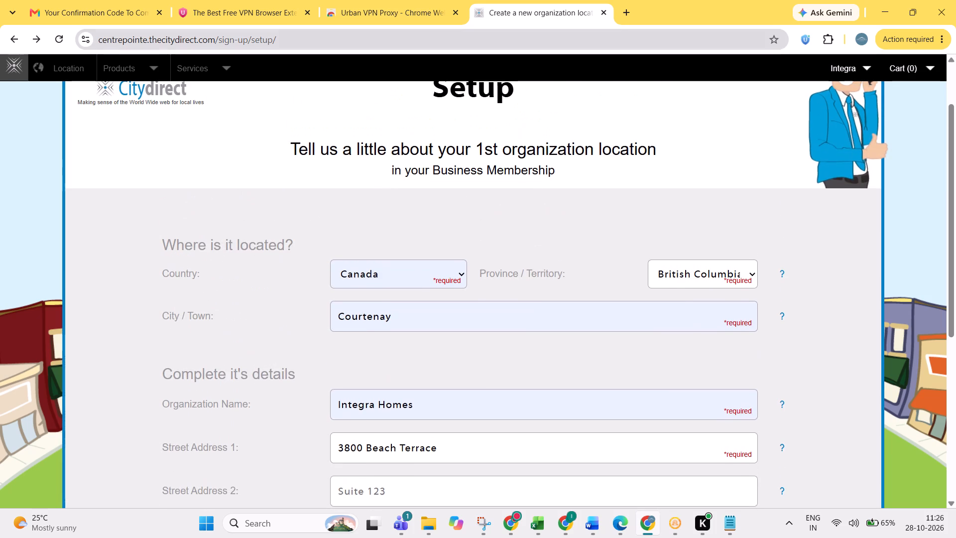
{"action": "left_click_drag", "start_coordinate": [216, 38], "coordinate": [104, 34]}
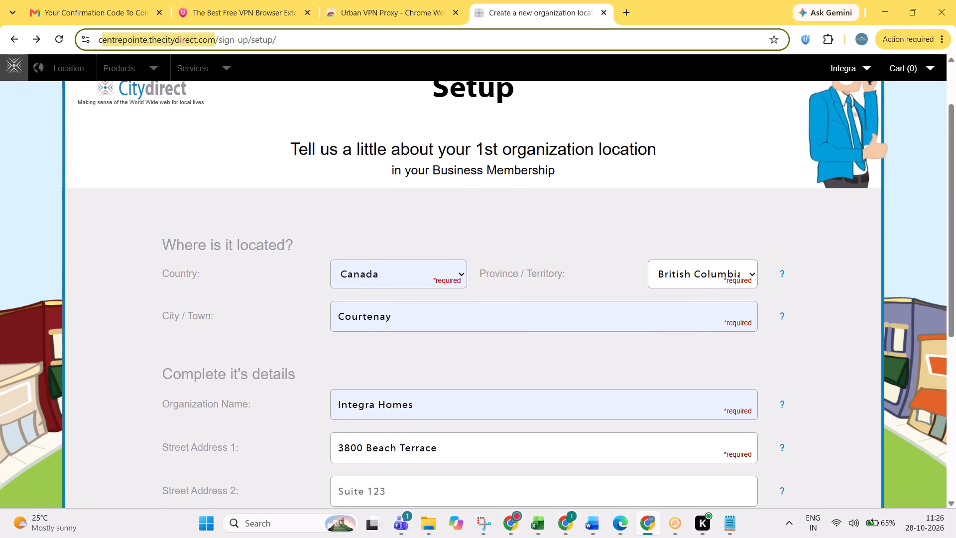
{"action": "left_click_drag", "start_coordinate": [104, 34], "coordinate": [100, 35]}
{"action": "key", "text": "ctrl+c"}
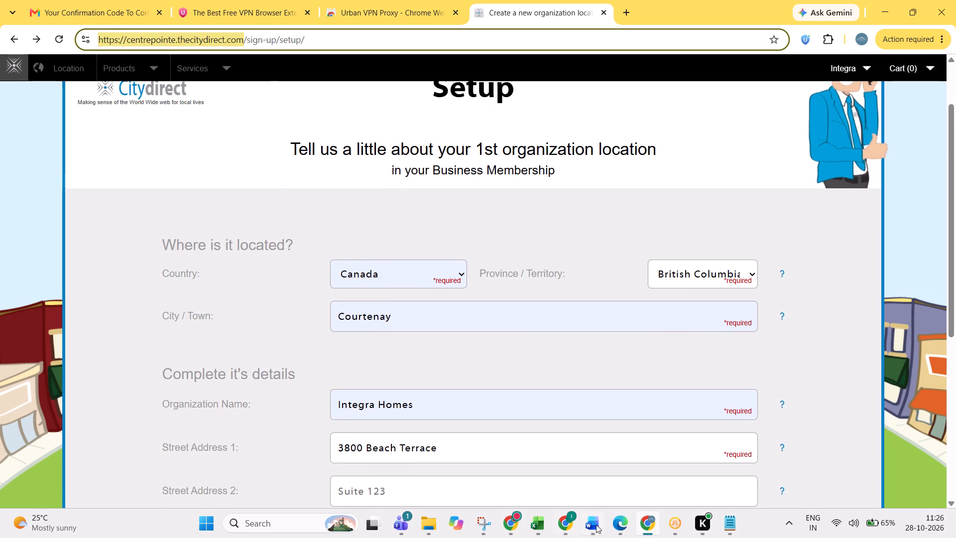
{"action": "left_click", "coordinate": [597, 525]}
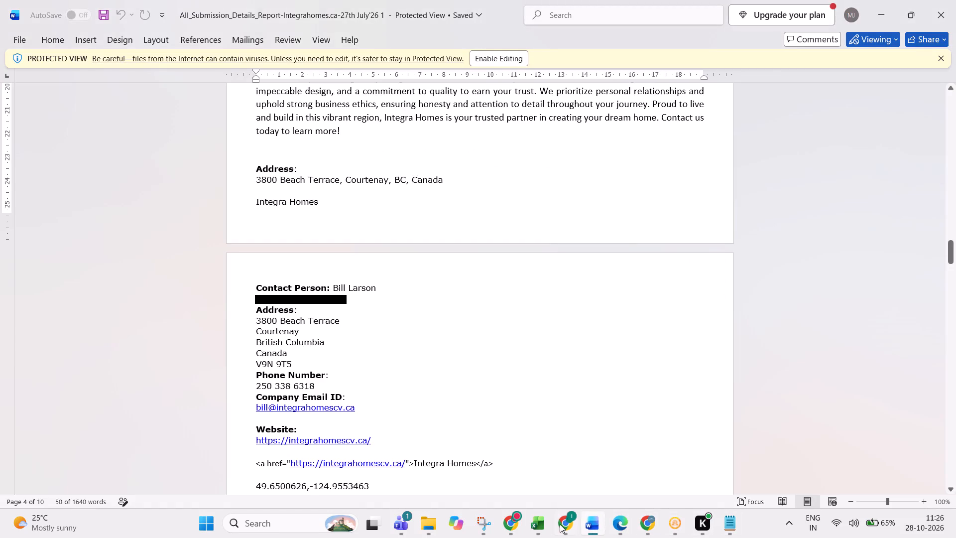
{"action": "left_click", "coordinate": [540, 525]}
{"action": "left_click", "coordinate": [553, 438]}
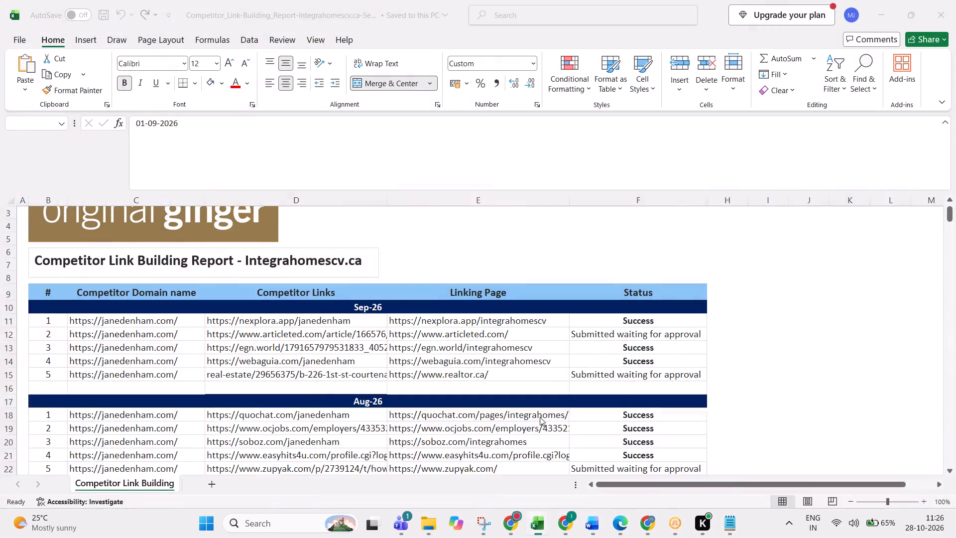
{"action": "key", "text": "ctrl+f"}
{"action": "key", "text": "ctrl+v"}
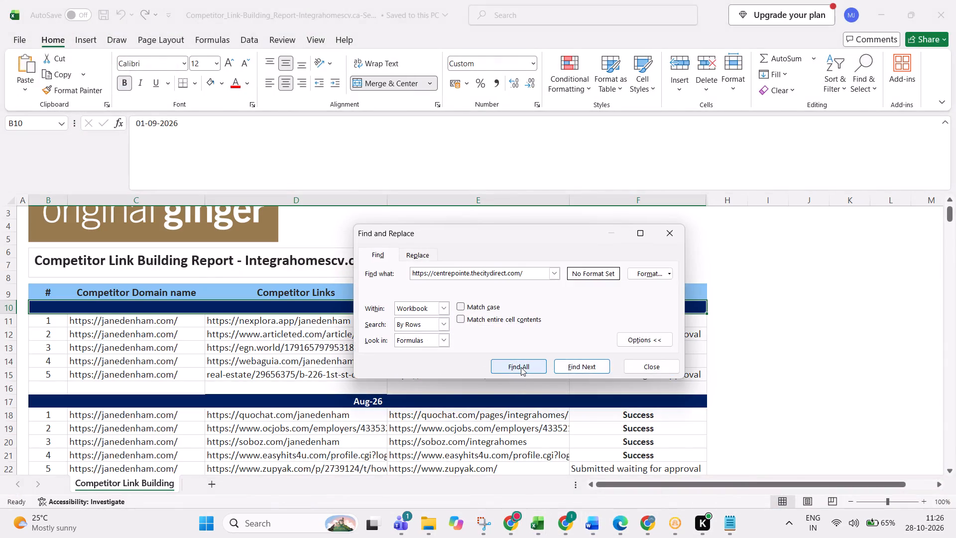
{"action": "left_click", "coordinate": [521, 371]}
{"action": "left_click", "coordinate": [596, 331]}
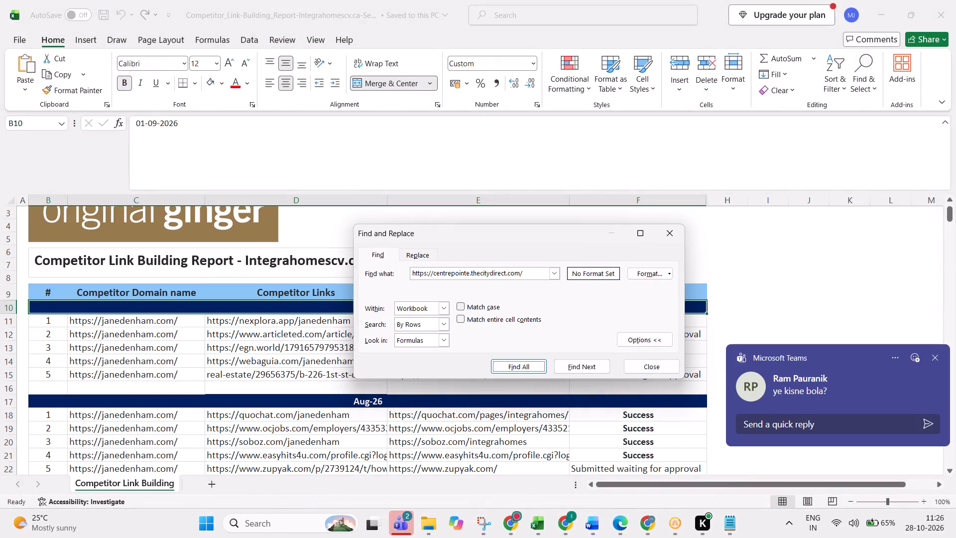
{"action": "left_click", "coordinate": [665, 233]}
{"action": "left_click", "coordinate": [537, 536]}
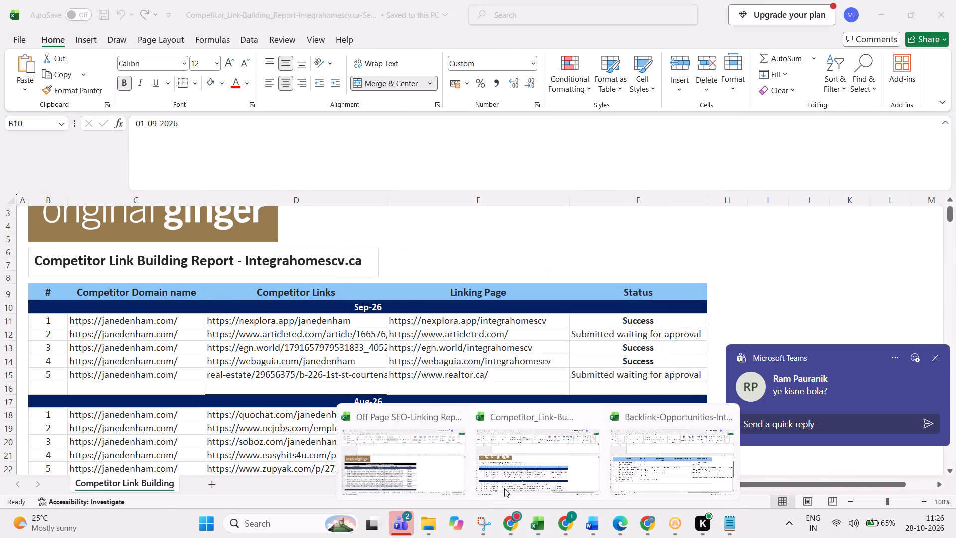
{"action": "left_click", "coordinate": [377, 437]}
{"action": "key", "text": "ctrl+f"}
{"action": "key", "text": "ctrl+v"}
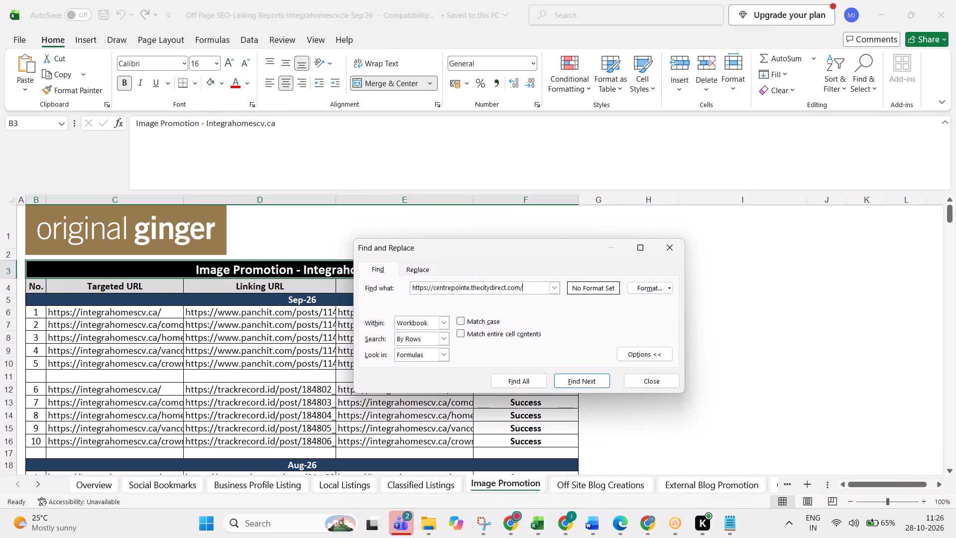
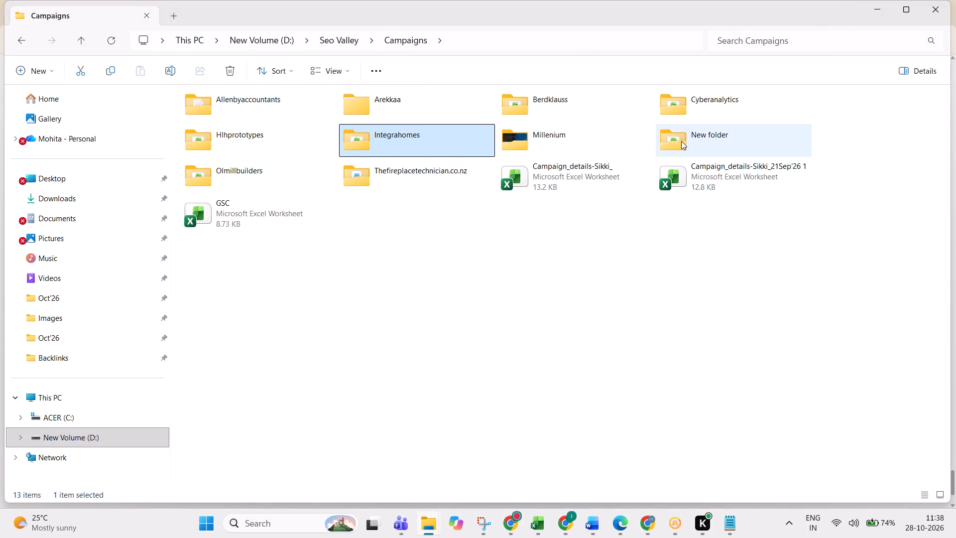
{"action": "double_click", "coordinate": [247, 175]}
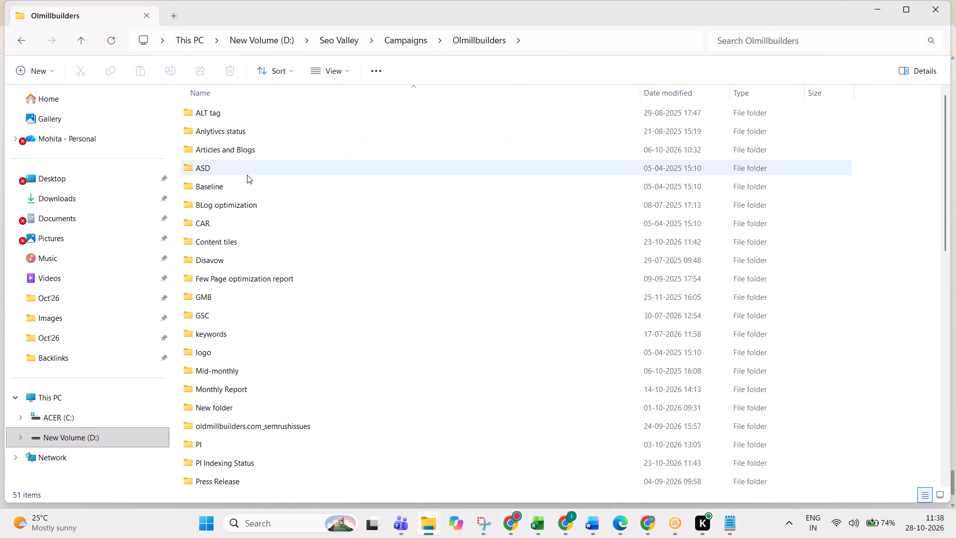
{"action": "left_click", "coordinate": [396, 41]}
{"action": "double_click", "coordinate": [537, 134]}
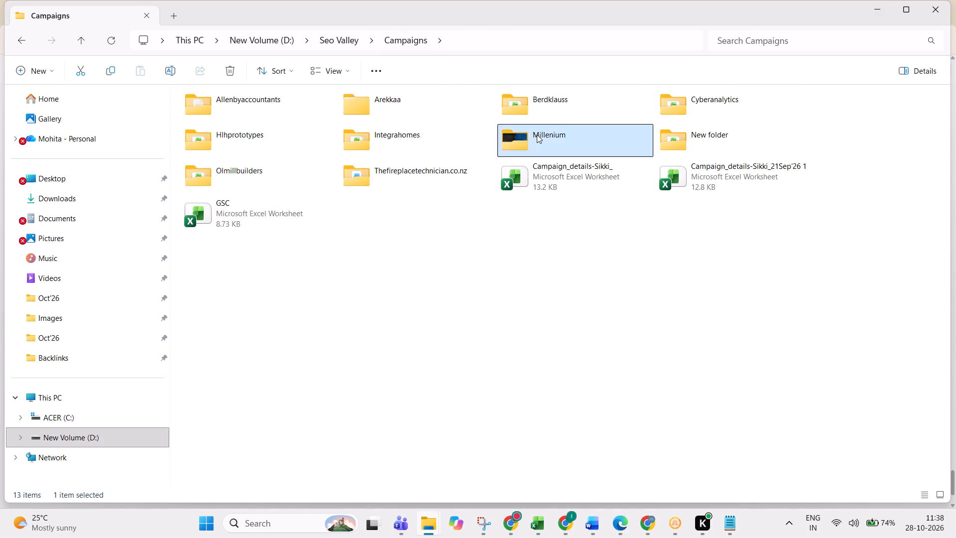
{"action": "scroll", "coordinate": [330, 305], "scroll_direction": "down", "scroll_amount": 2}
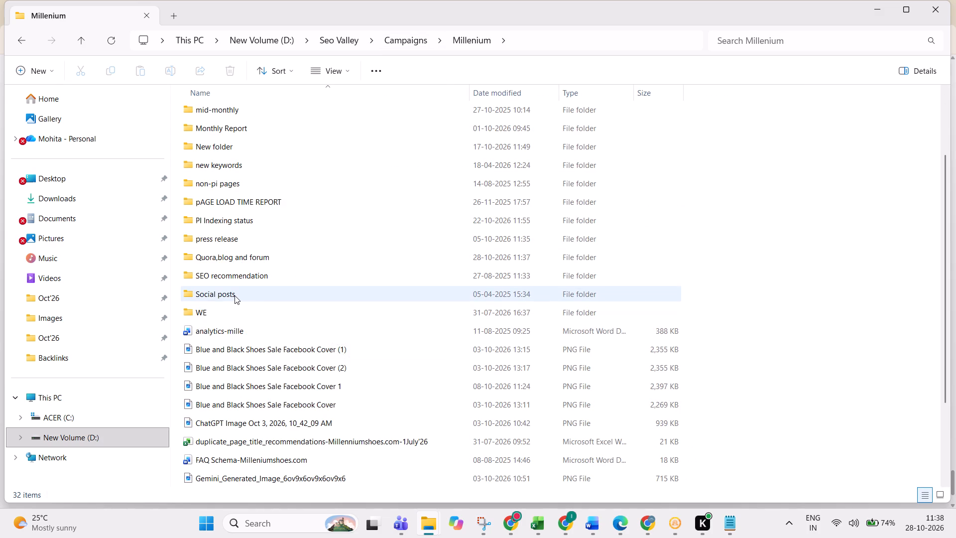
{"action": "left_click", "coordinate": [230, 248]}
{"action": "double_click", "coordinate": [229, 256]}
{"action": "double_click", "coordinate": [225, 169]}
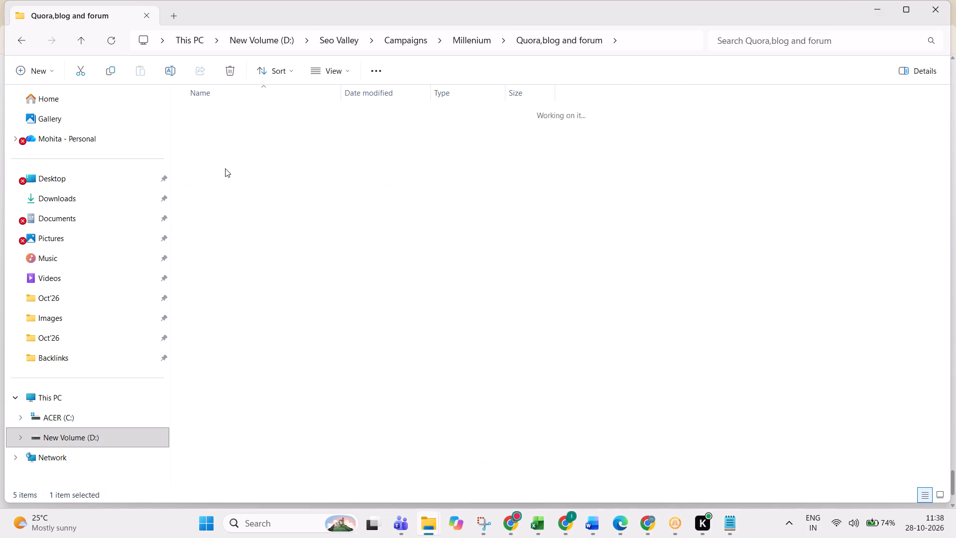
{"action": "left_click", "coordinate": [243, 115]}
{"action": "key", "text": "ctrl+c"}
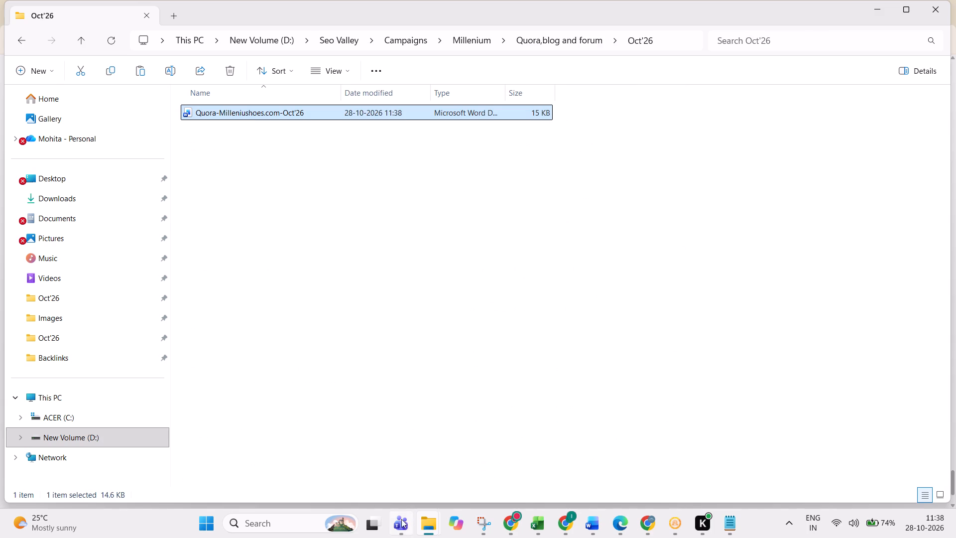
Post a comment on the Quora Oct'26 message in Basecamp, mentioning its author and attaching the copied Quora-Milleniushoes.com-Oct'26 document.
{"action": "left_click", "coordinate": [517, 517]}
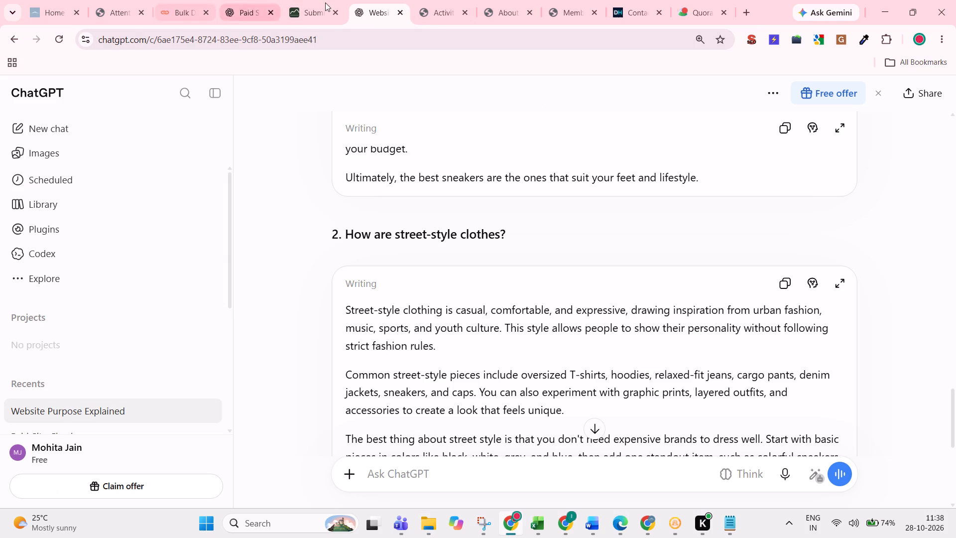
{"action": "left_click", "coordinate": [681, 0]}
{"action": "left_click", "coordinate": [361, 405]}
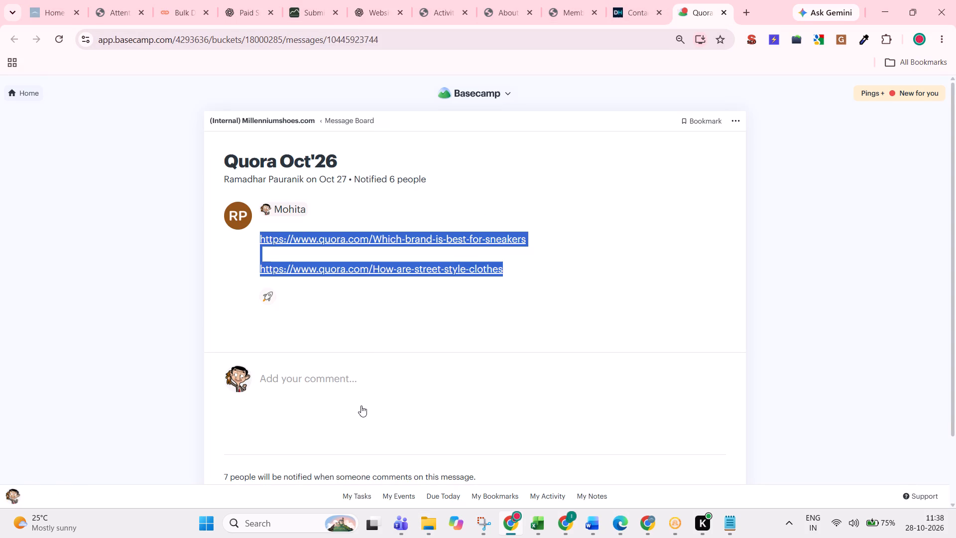
{"action": "key", "text": "shift+at"}
{"action": "key", "text": "r"}
{"action": "key", "text": "Return"}
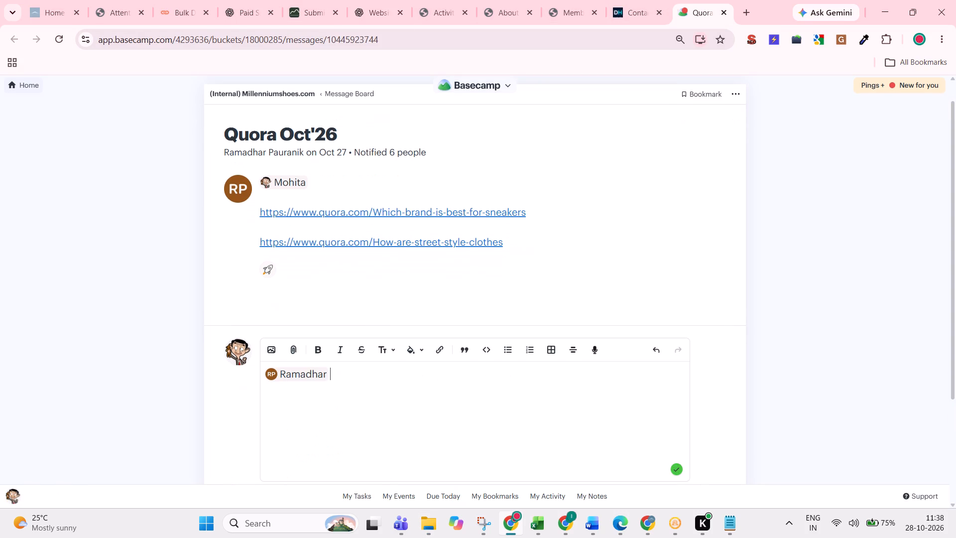
{"action": "key", "text": "comma"}
{"action": "key", "text": "Return"}
{"action": "key", "text": "ctrl+v"}
{"action": "scroll", "coordinate": [362, 405], "scroll_direction": "down", "scroll_amount": 2}
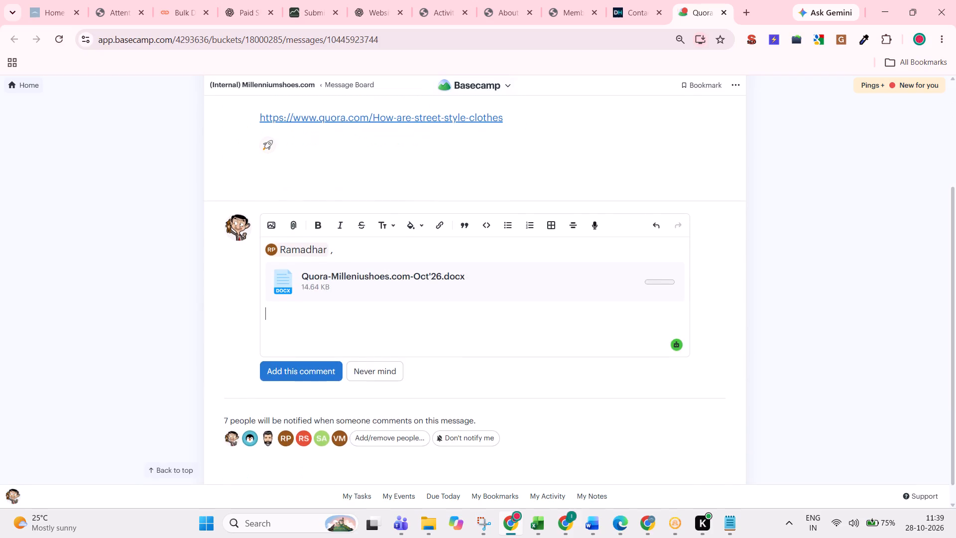
{"action": "scroll", "coordinate": [362, 404], "scroll_direction": "up", "scroll_amount": 2}
{"action": "scroll", "coordinate": [350, 391], "scroll_direction": "down", "scroll_amount": 2}
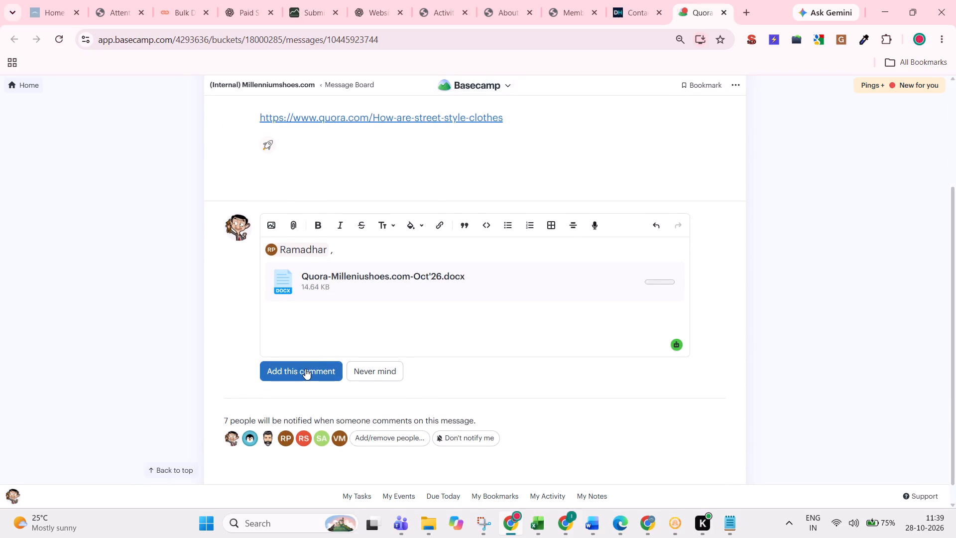
{"action": "left_click", "coordinate": [305, 369]}
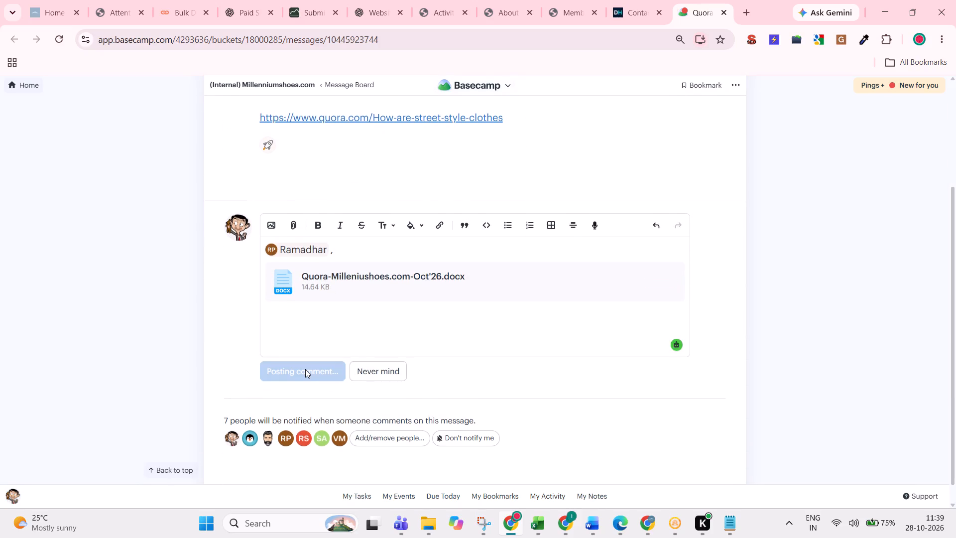
Switch to the Citydirect setup form, turn off Make private for the address, and create the Integra Homes organization location.
{"action": "left_click", "coordinate": [730, 518]}
{"action": "left_click", "coordinate": [730, 518]}
{"action": "left_click", "coordinate": [646, 524]}
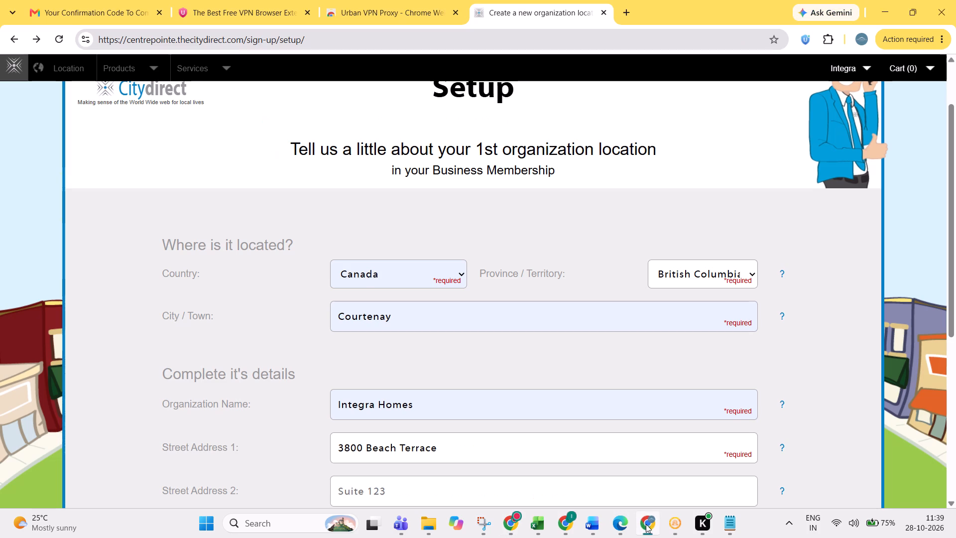
{"action": "scroll", "coordinate": [441, 323], "scroll_direction": "down", "scroll_amount": 5}
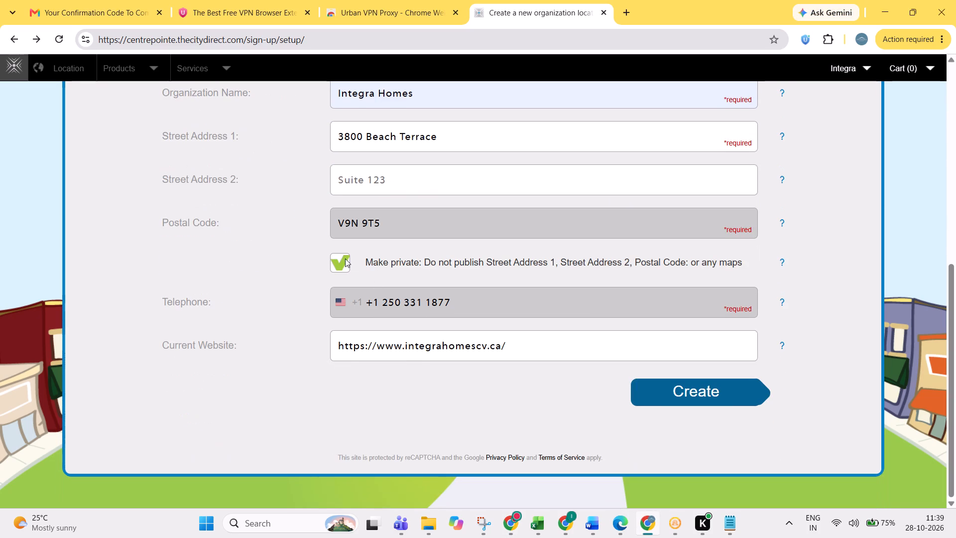
{"action": "left_click", "coordinate": [345, 258]}
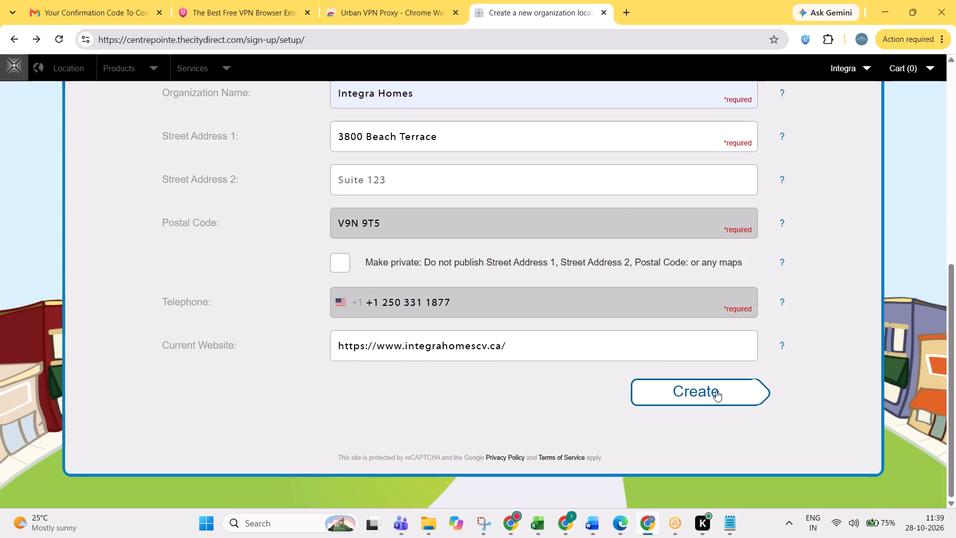
{"action": "left_click", "coordinate": [716, 391]}
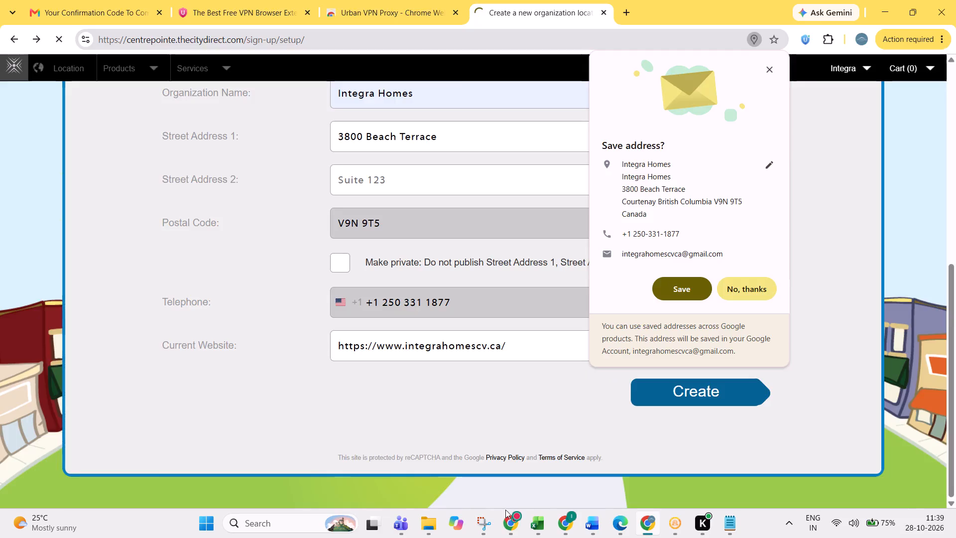
{"action": "left_click", "coordinate": [510, 526]}
{"action": "left_click", "coordinate": [51, 0]}
{"action": "triple_click", "coordinate": [174, 34]}
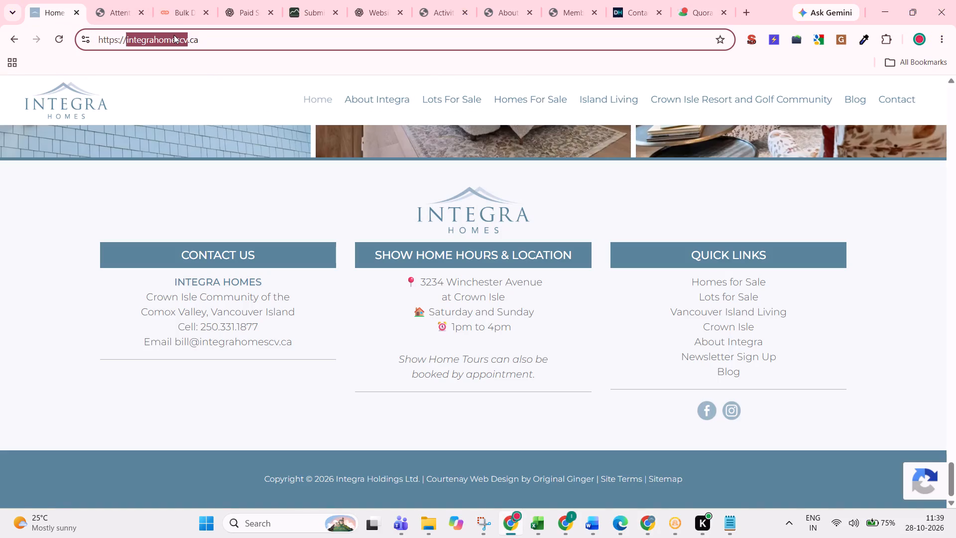
{"action": "triple_click", "coordinate": [174, 35]}
{"action": "left_click", "coordinate": [176, 37]}
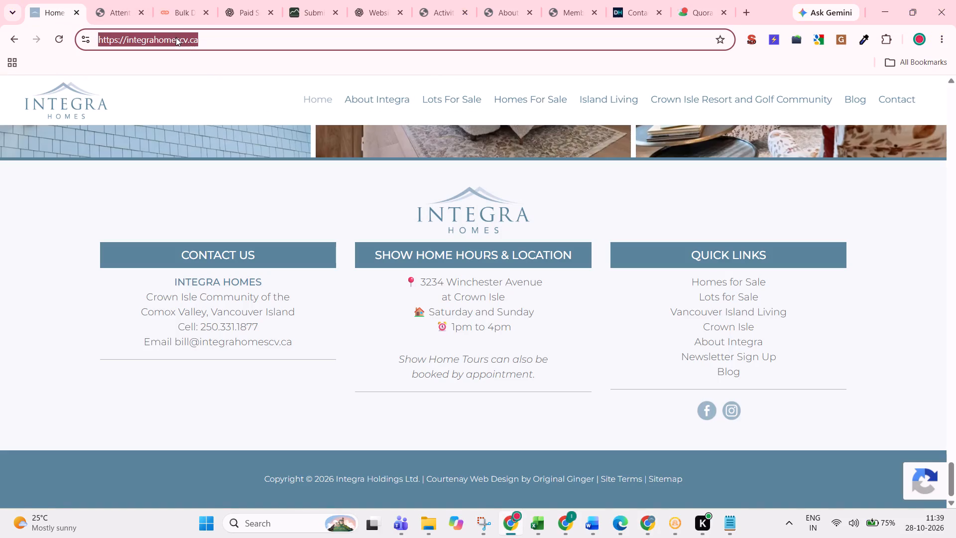
{"action": "key", "text": "ctrl+c"}
Return to the Citydirect sign-up and accept the browser's offer to save the Integra Homes address.
{"action": "left_click", "coordinate": [650, 532]}
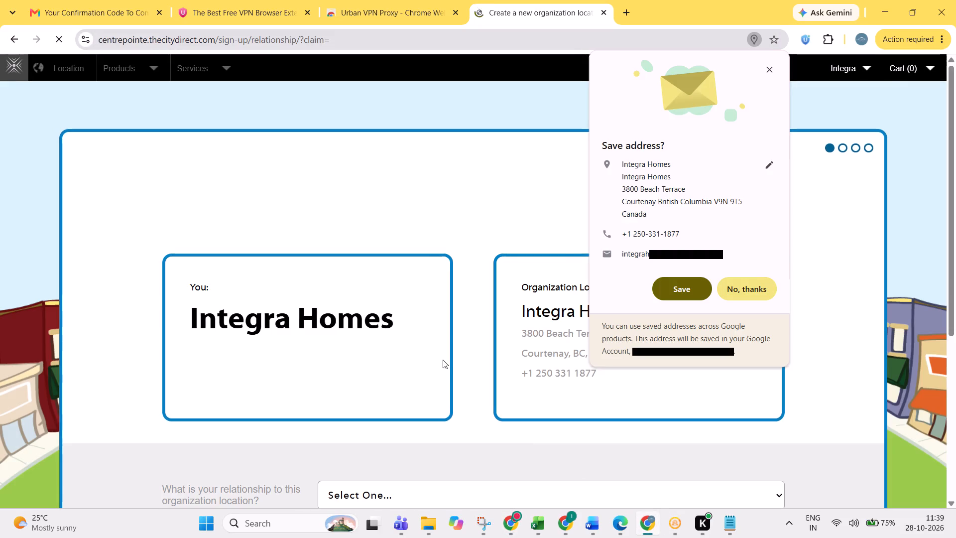
{"action": "scroll", "coordinate": [439, 330], "scroll_direction": "down", "scroll_amount": 2}
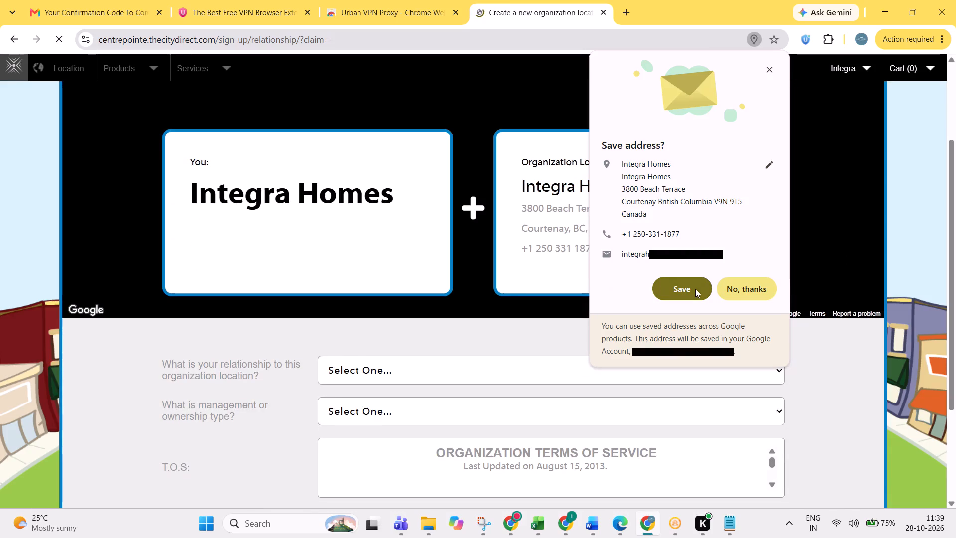
{"action": "left_click", "coordinate": [695, 289]}
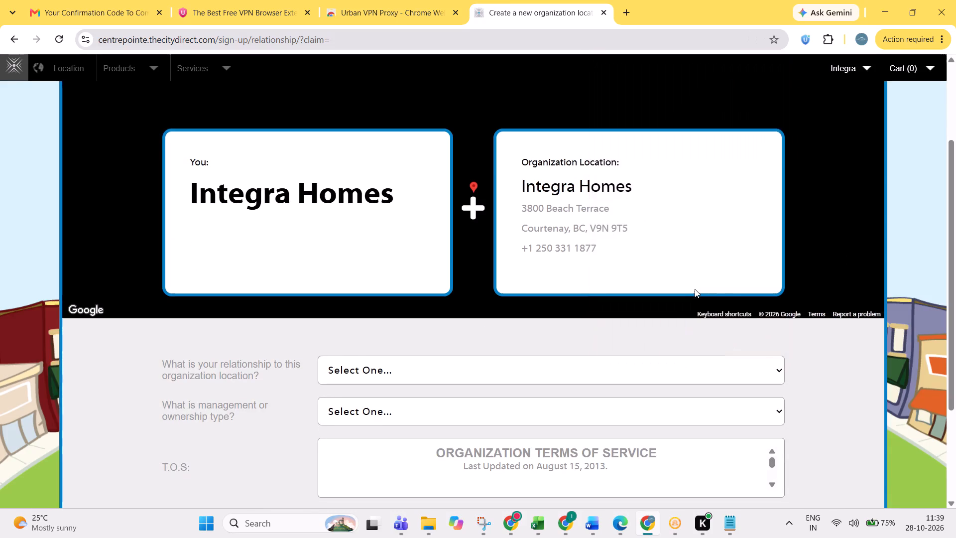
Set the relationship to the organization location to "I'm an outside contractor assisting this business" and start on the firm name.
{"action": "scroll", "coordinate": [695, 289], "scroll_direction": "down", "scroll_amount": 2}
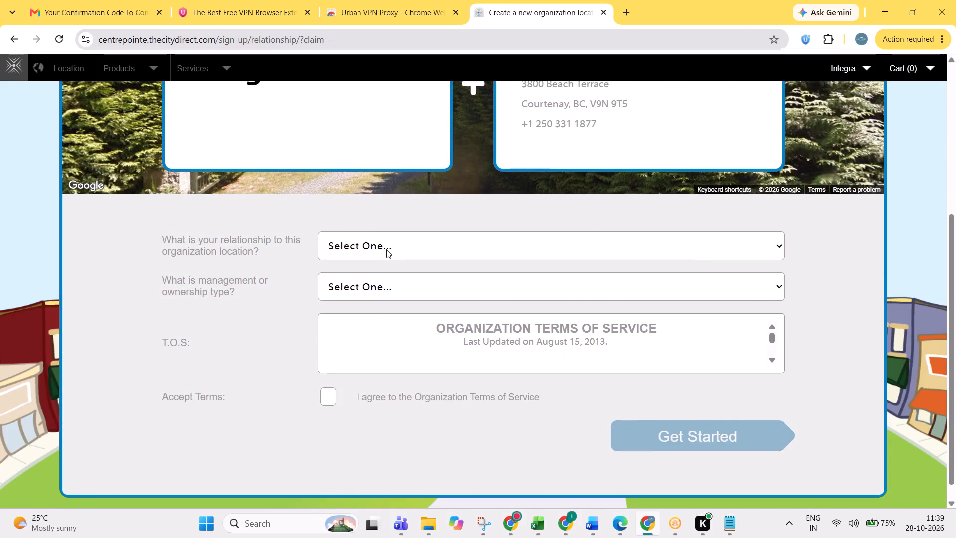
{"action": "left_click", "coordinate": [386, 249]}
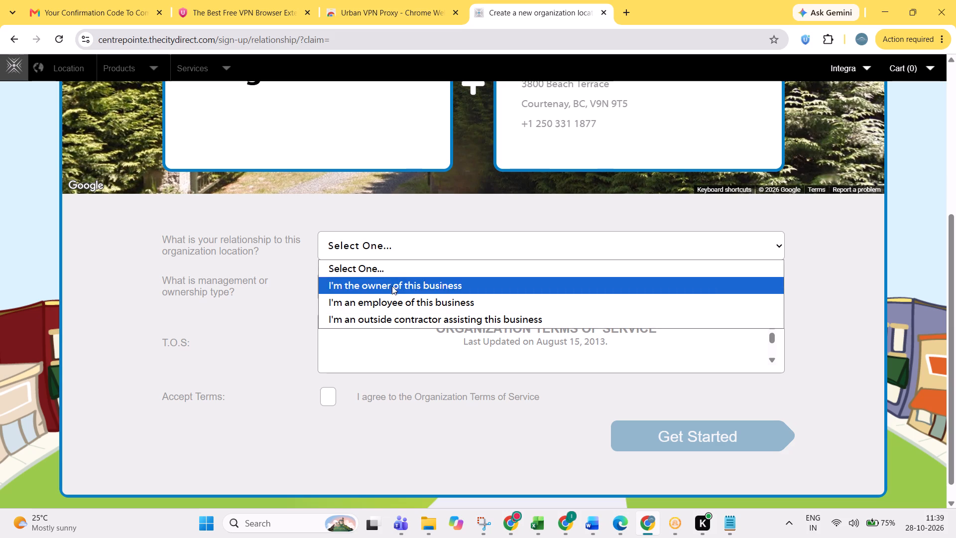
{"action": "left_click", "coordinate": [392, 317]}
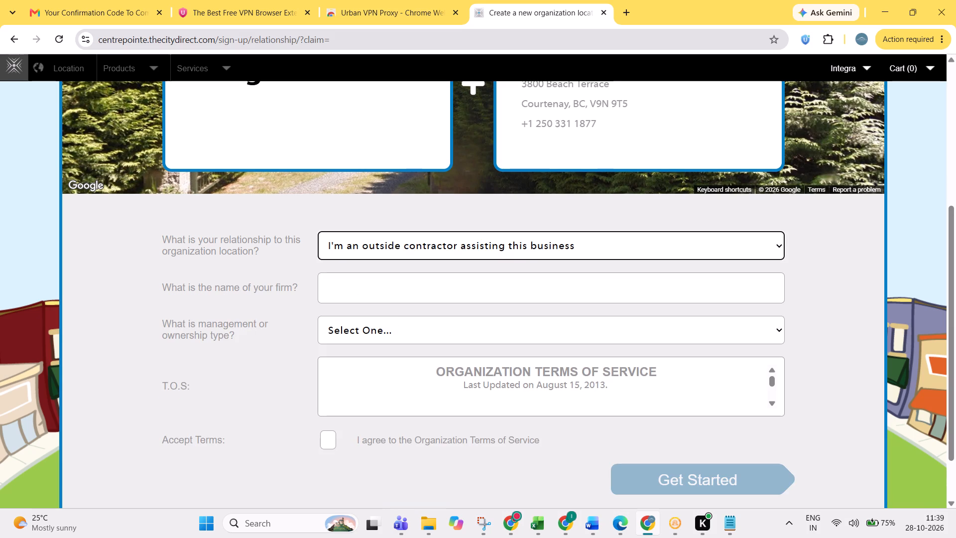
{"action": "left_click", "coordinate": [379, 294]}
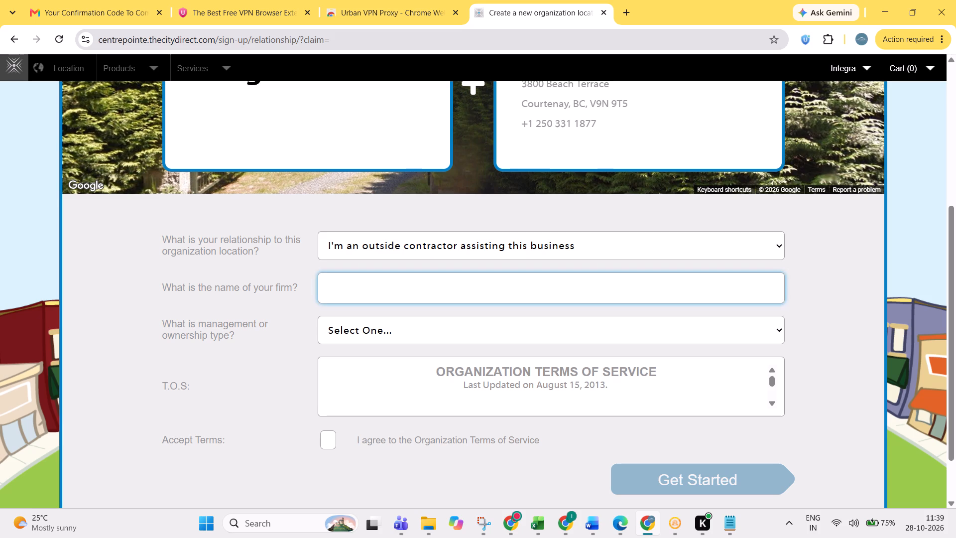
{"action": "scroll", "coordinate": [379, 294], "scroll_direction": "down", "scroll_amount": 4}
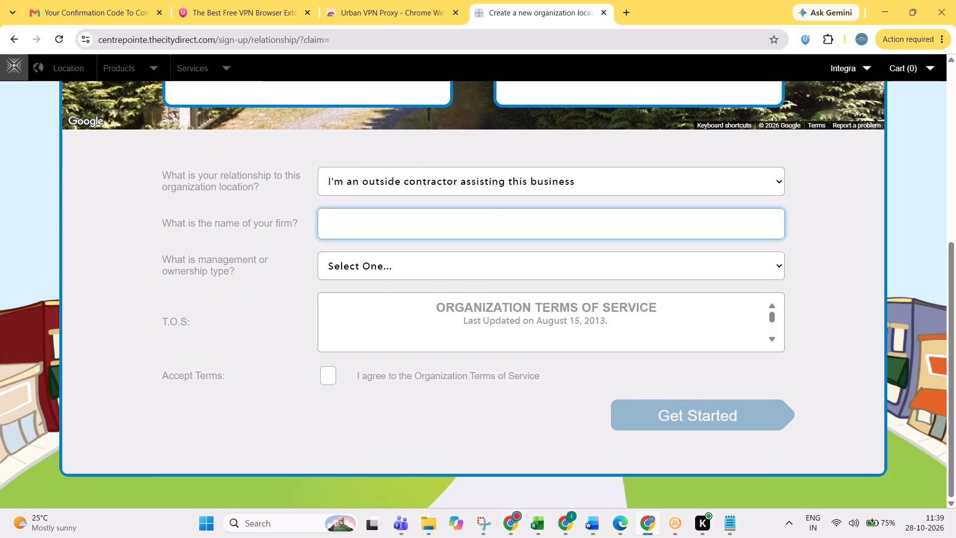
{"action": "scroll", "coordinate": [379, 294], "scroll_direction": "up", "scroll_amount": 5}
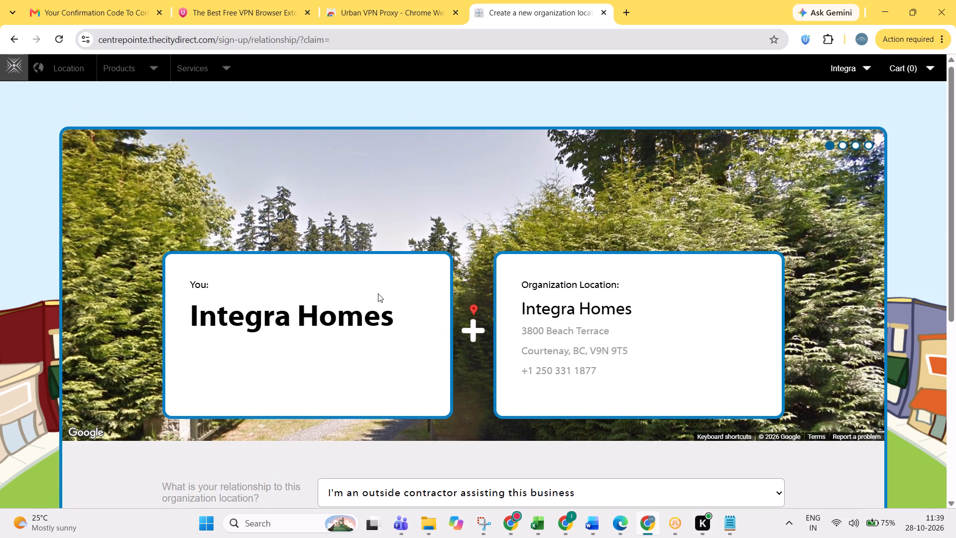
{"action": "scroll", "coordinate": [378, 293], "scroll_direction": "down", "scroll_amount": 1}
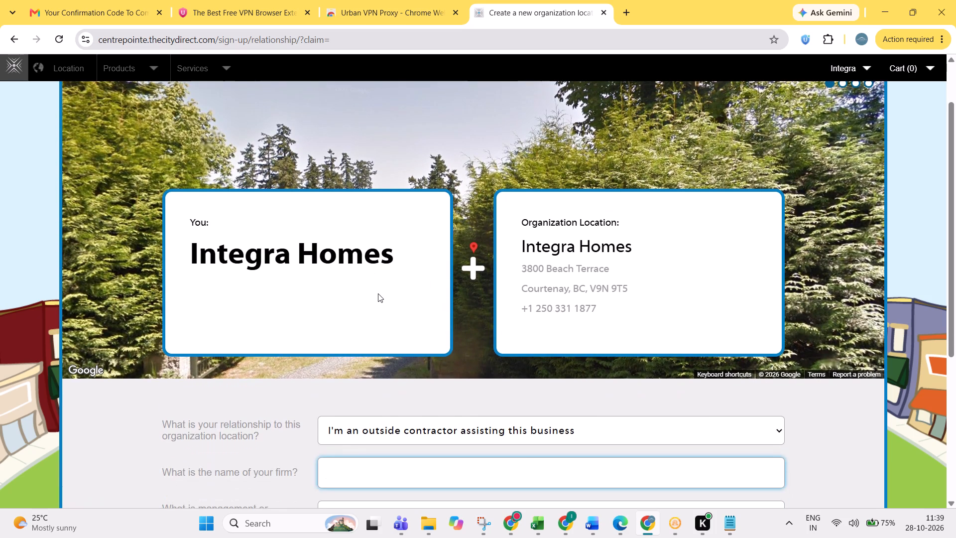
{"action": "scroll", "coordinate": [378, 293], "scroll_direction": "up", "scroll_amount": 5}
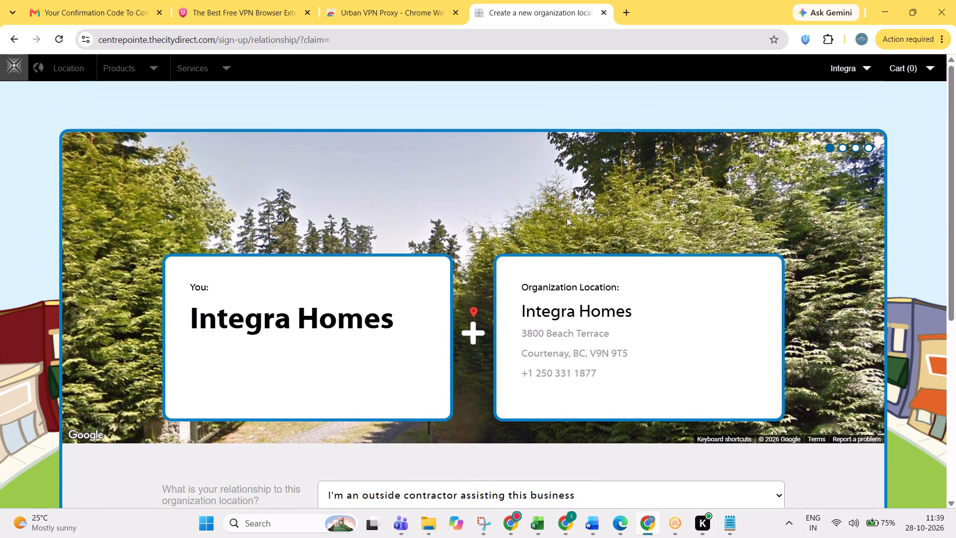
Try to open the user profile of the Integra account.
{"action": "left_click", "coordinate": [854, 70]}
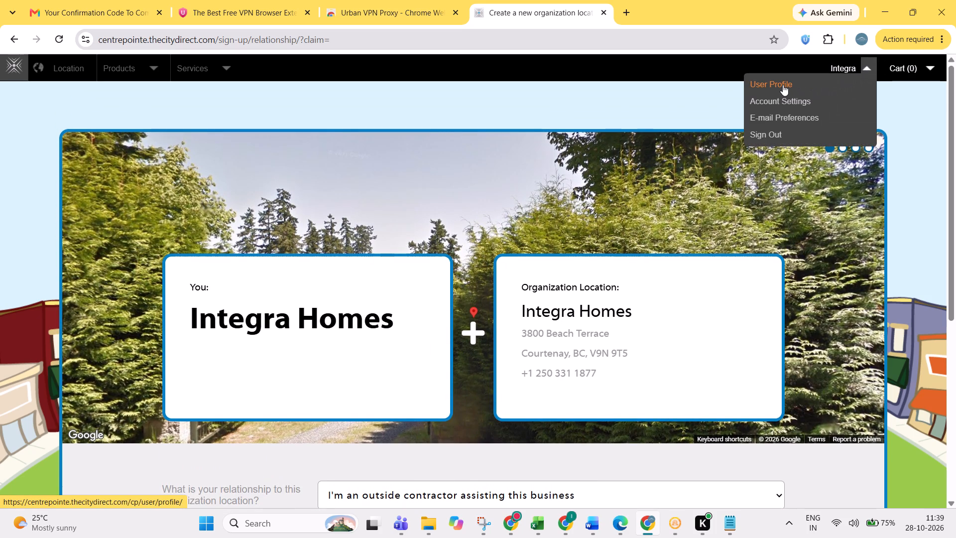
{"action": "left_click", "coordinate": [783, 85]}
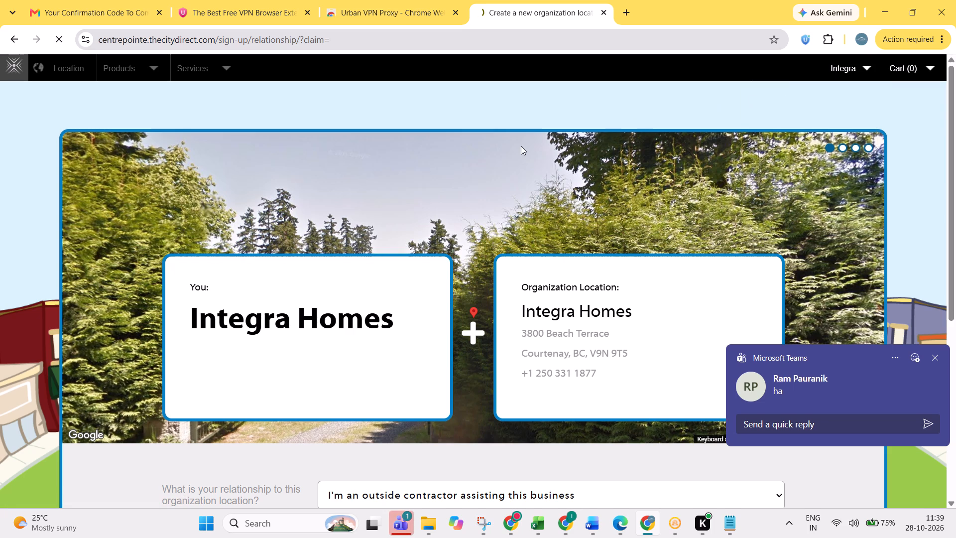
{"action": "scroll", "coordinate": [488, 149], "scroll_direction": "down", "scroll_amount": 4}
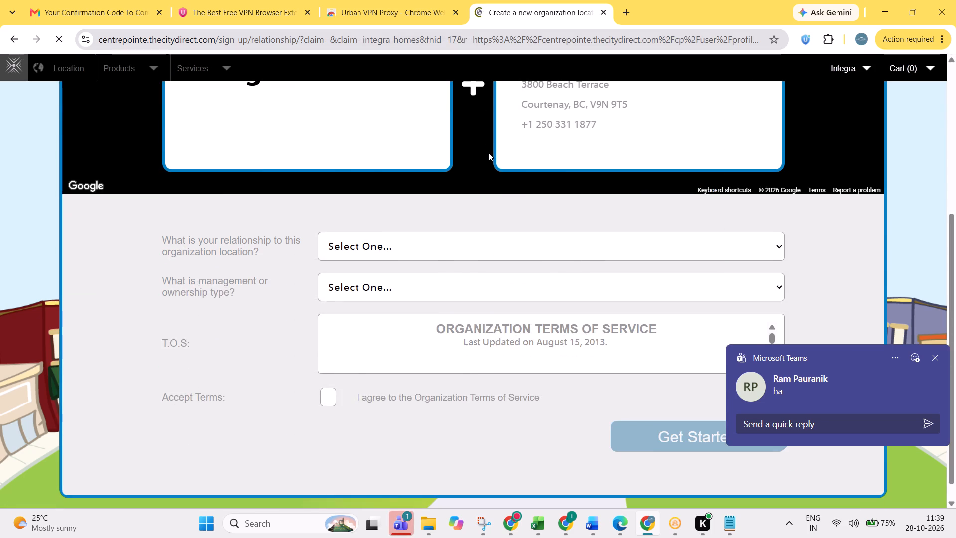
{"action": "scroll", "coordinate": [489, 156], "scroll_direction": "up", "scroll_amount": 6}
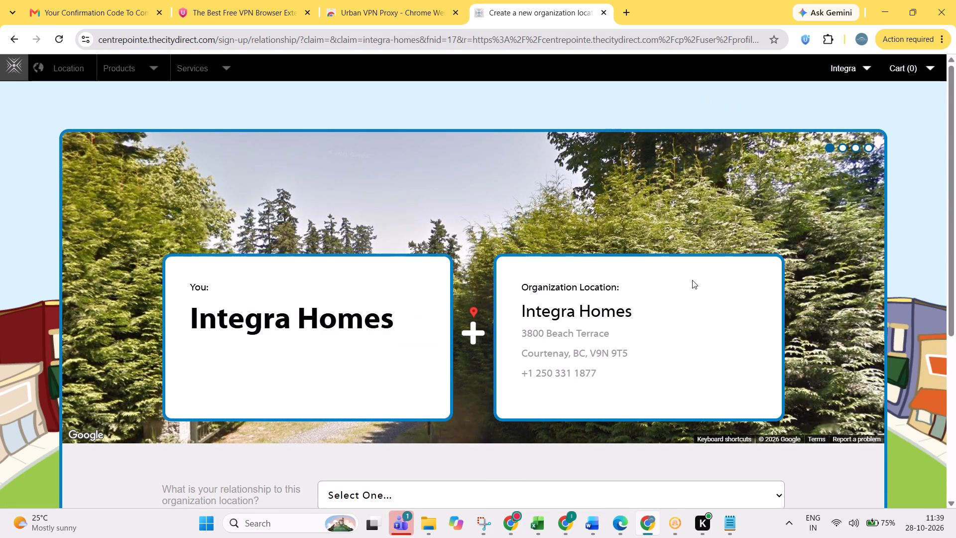
Go to the Citydirect network home page and try to choose Canada as the location.
{"action": "left_click", "coordinate": [857, 67]}
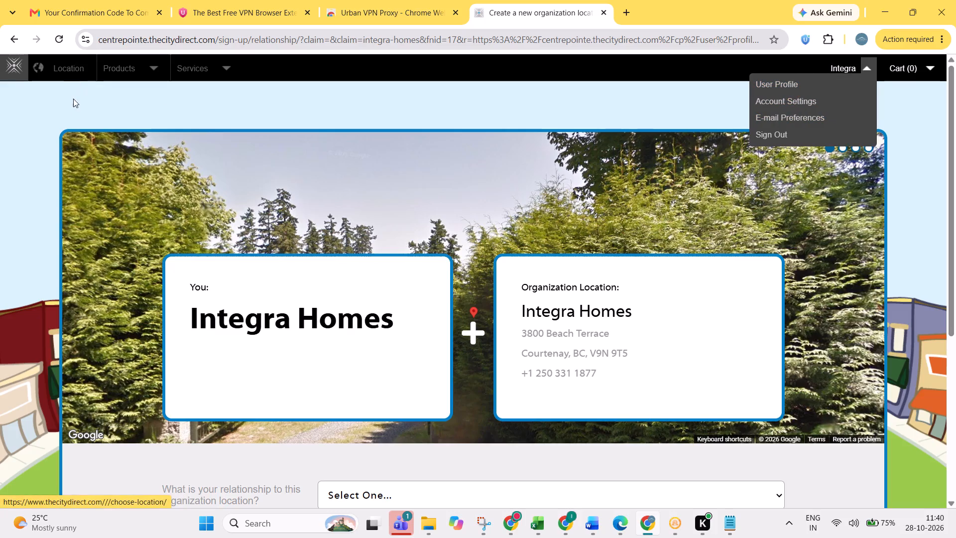
{"action": "scroll", "coordinate": [75, 109], "scroll_direction": "up", "scroll_amount": 3}
{"action": "left_click", "coordinate": [11, 63]}
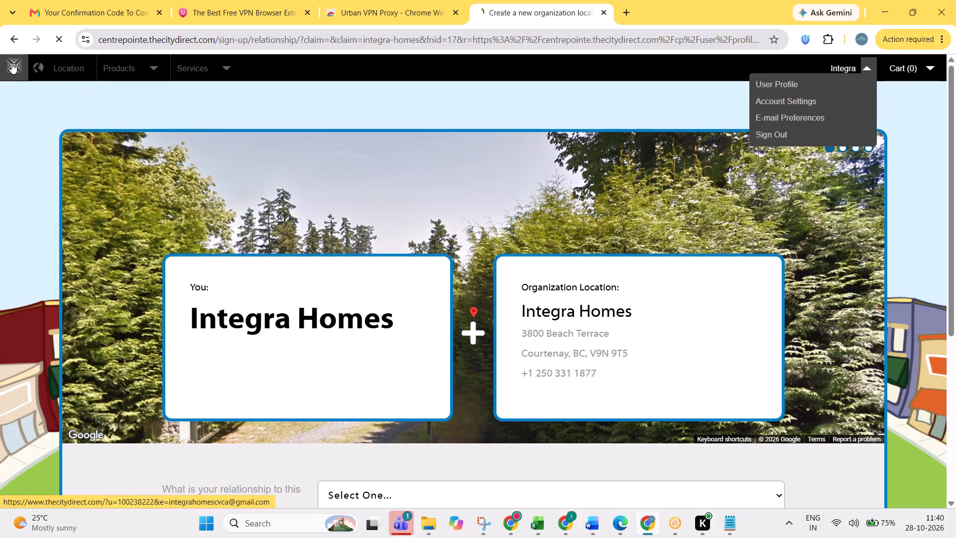
{"action": "left_click", "coordinate": [194, 68]}
{"action": "scroll", "coordinate": [649, 257], "scroll_direction": "down", "scroll_amount": 7}
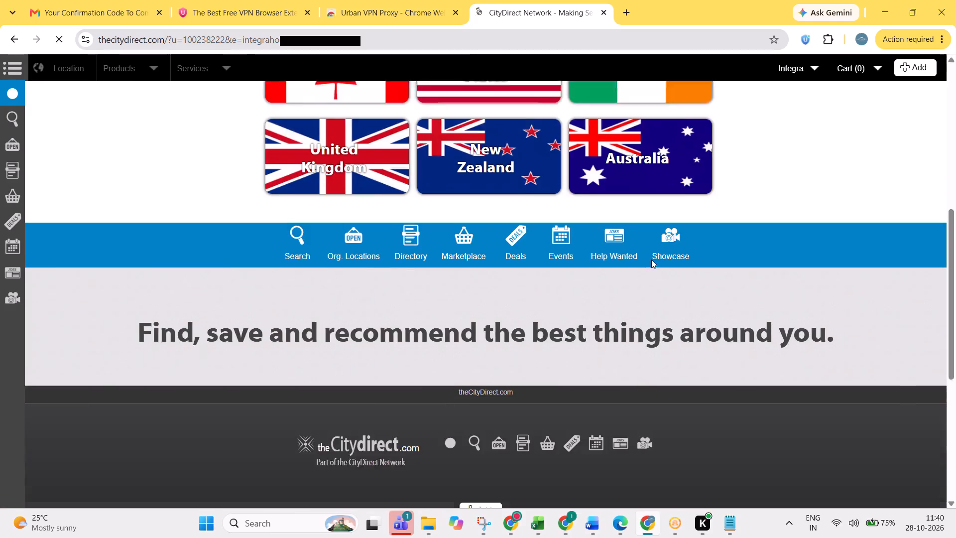
{"action": "scroll", "coordinate": [651, 260], "scroll_direction": "up", "scroll_amount": 4}
{"action": "left_click", "coordinate": [334, 265]}
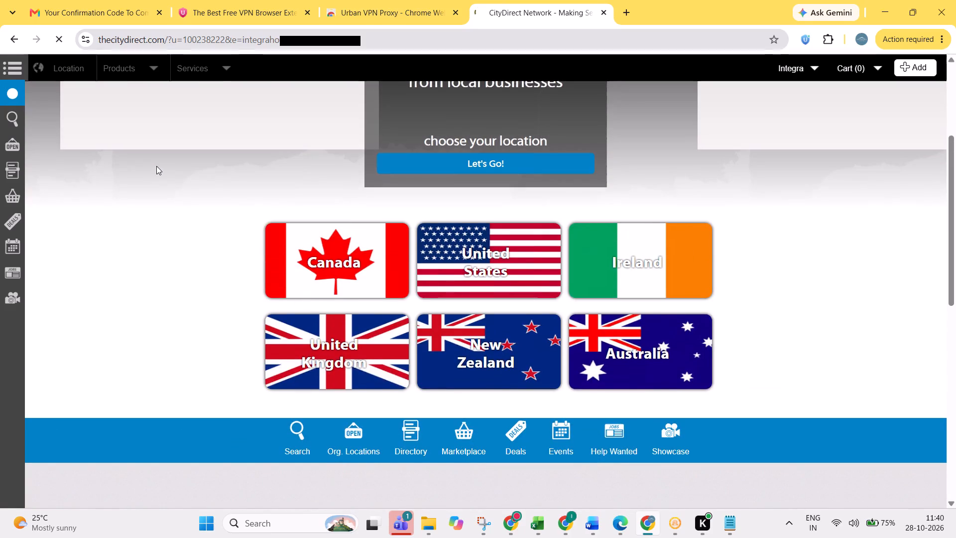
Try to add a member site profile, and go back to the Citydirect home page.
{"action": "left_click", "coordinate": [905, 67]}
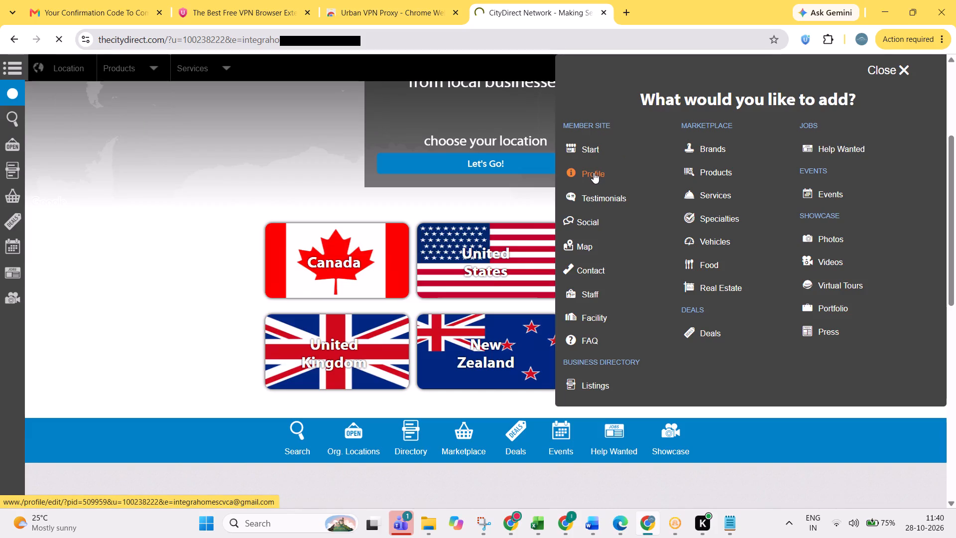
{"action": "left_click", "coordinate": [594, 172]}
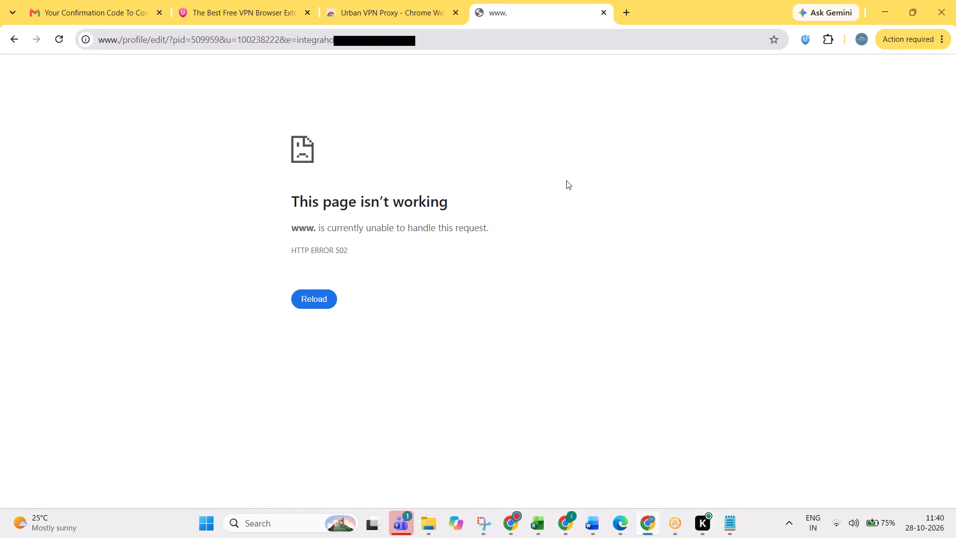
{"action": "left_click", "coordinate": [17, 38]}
Close the Urban VPN extension page and the Urban VPN Proxy web store page.
{"action": "left_click", "coordinate": [385, 0]}
{"action": "left_click", "coordinate": [261, 0]}
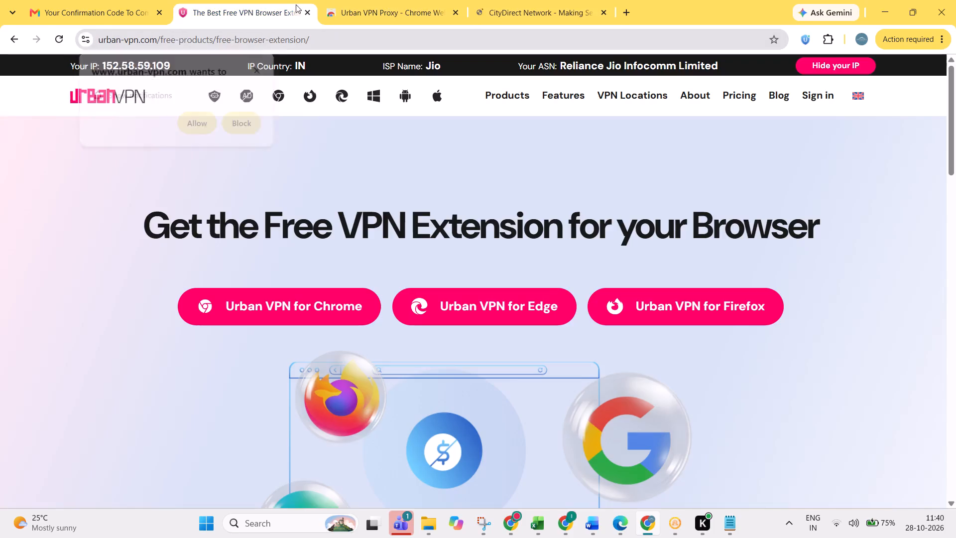
{"action": "left_click", "coordinate": [310, 10]}
{"action": "left_click", "coordinate": [310, 10]}
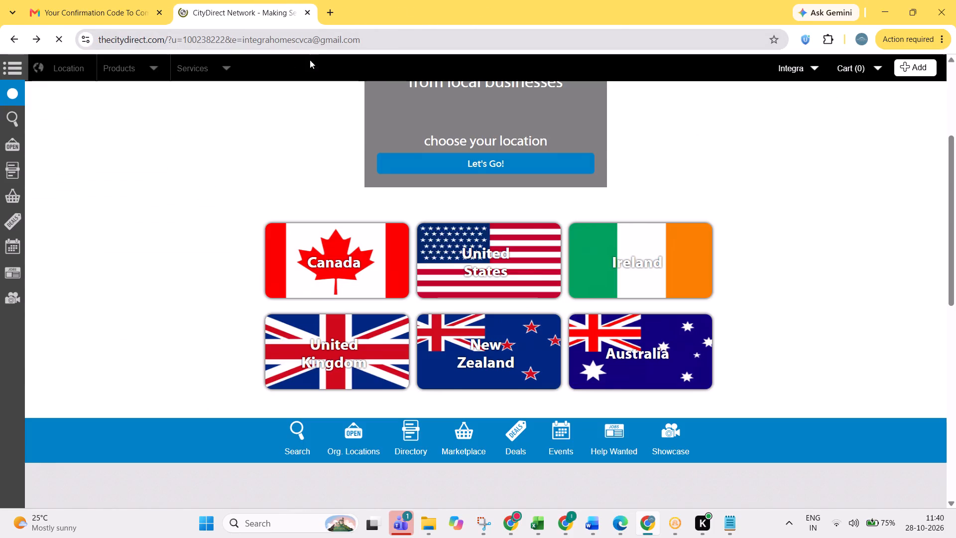
Choose to add business directory listings for Integra Homes from the Citydirect home page.
{"action": "left_click", "coordinate": [907, 67]}
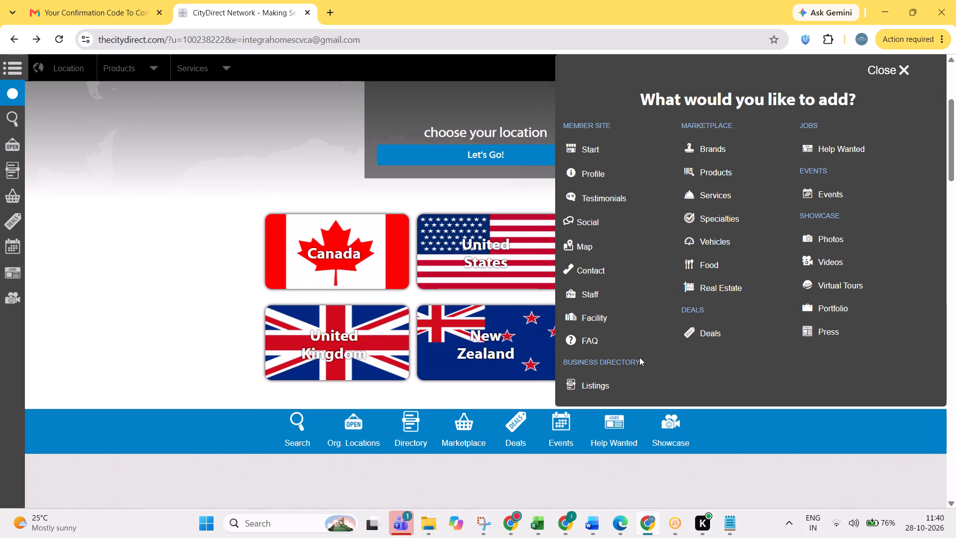
{"action": "left_click", "coordinate": [599, 383]}
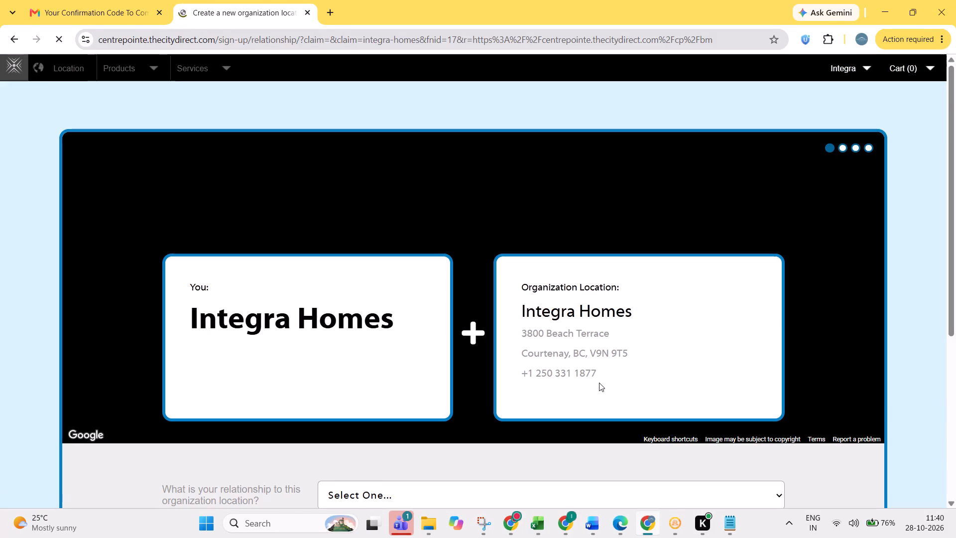
Examine the Integra Homes organization location form, including its relationship, ownership type and terms of service fields.
{"action": "scroll", "coordinate": [436, 314], "scroll_direction": "down", "scroll_amount": 6}
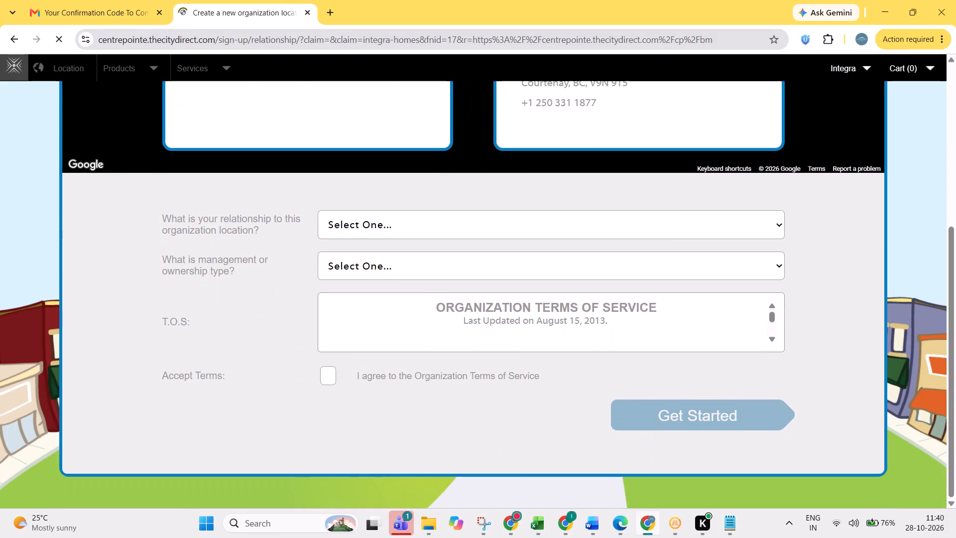
{"action": "scroll", "coordinate": [436, 314], "scroll_direction": "up", "scroll_amount": 5}
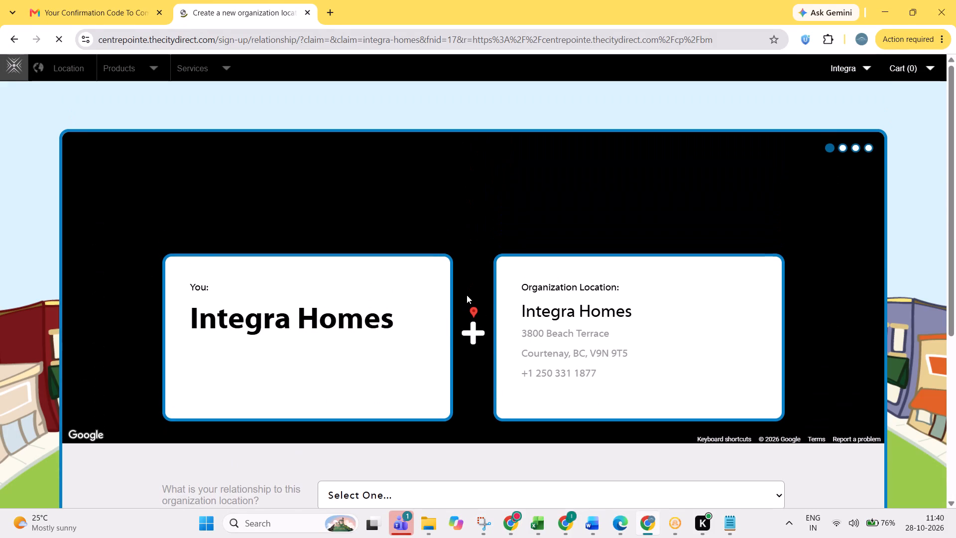
{"action": "scroll", "coordinate": [467, 295], "scroll_direction": "down", "scroll_amount": 4}
{"action": "scroll", "coordinate": [474, 297], "scroll_direction": "up", "scroll_amount": 4}
{"action": "scroll", "coordinate": [803, 373], "scroll_direction": "down", "scroll_amount": 5}
{"action": "scroll", "coordinate": [508, 347], "scroll_direction": "down", "scroll_amount": 2}
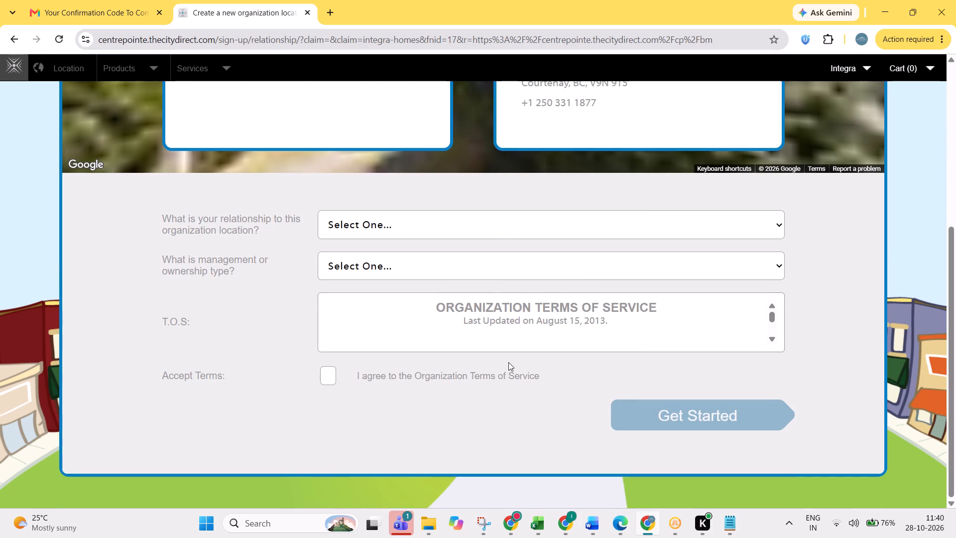
{"action": "scroll", "coordinate": [508, 362], "scroll_direction": "up", "scroll_amount": 2}
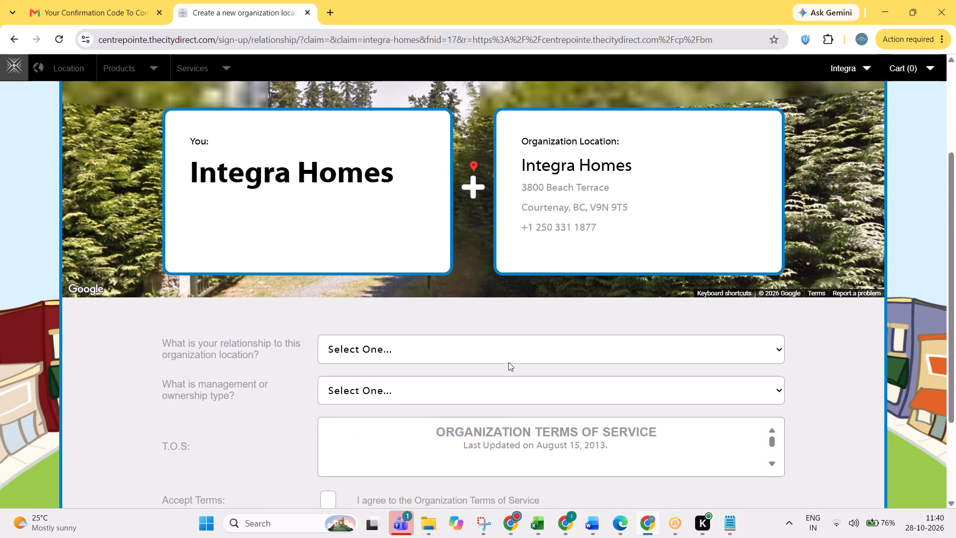
{"action": "scroll", "coordinate": [508, 362], "scroll_direction": "down", "scroll_amount": 1}
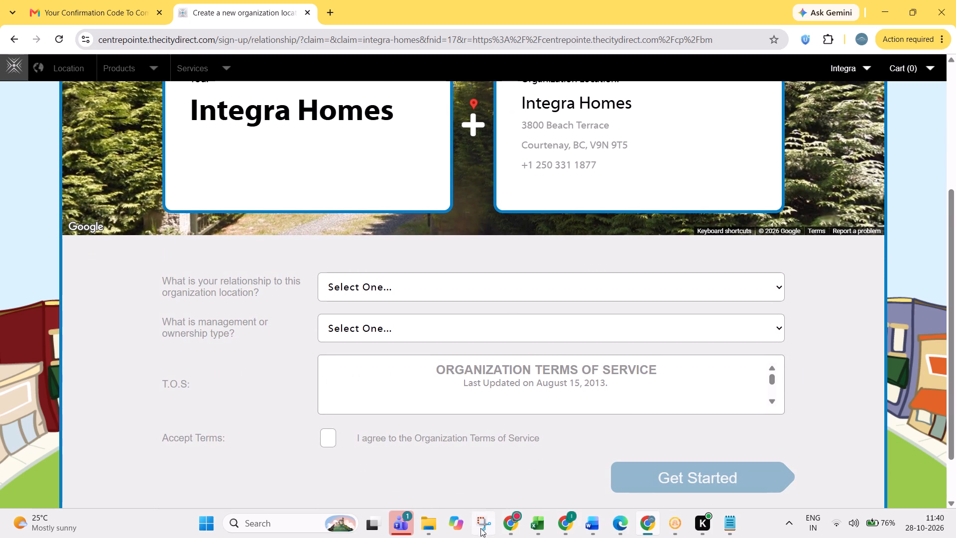
Switch to Snipping Tool, capture the Integra Homes organization location form, and copy the screenshot.
{"action": "left_click", "coordinate": [480, 528]}
{"action": "left_click", "coordinate": [346, 153]}
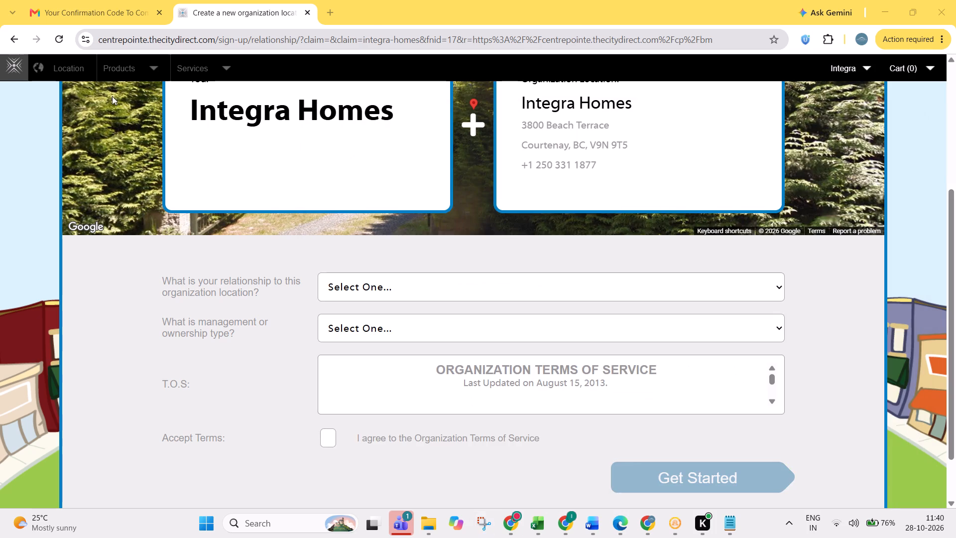
{"action": "left_click_drag", "start_coordinate": [56, 55], "coordinate": [897, 452]}
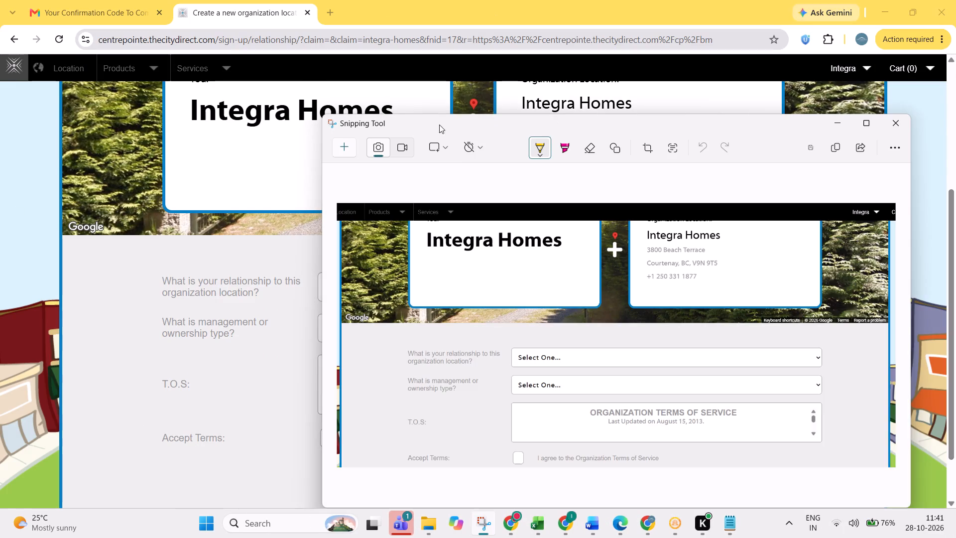
{"action": "key", "text": "ctrl+c"}
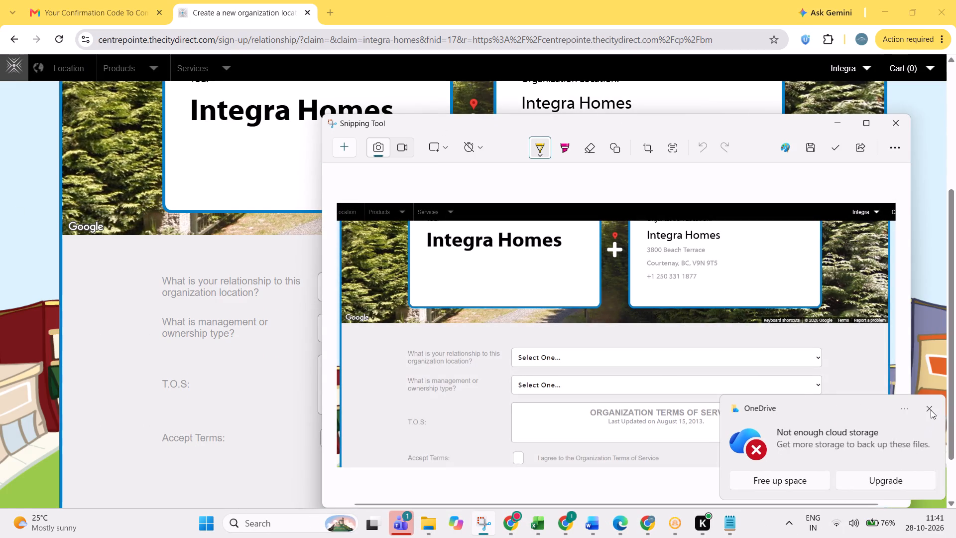
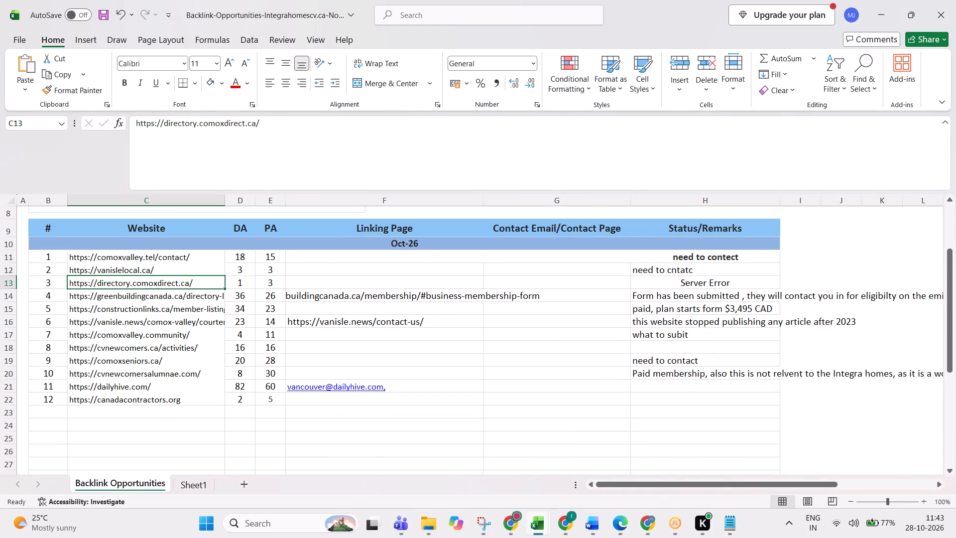
In the Excel backlink sheet, replace the directory.comoxdirect.ca remark with "Profile created but for proper lisitng it requires payment" and save the workbook.
{"action": "left_click", "coordinate": [700, 283]}
{"action": "type", "text": "Profile created but"}
{"action": "key", "text": "space"}
{"action": "type", "text": "for proper lisitng it require"}
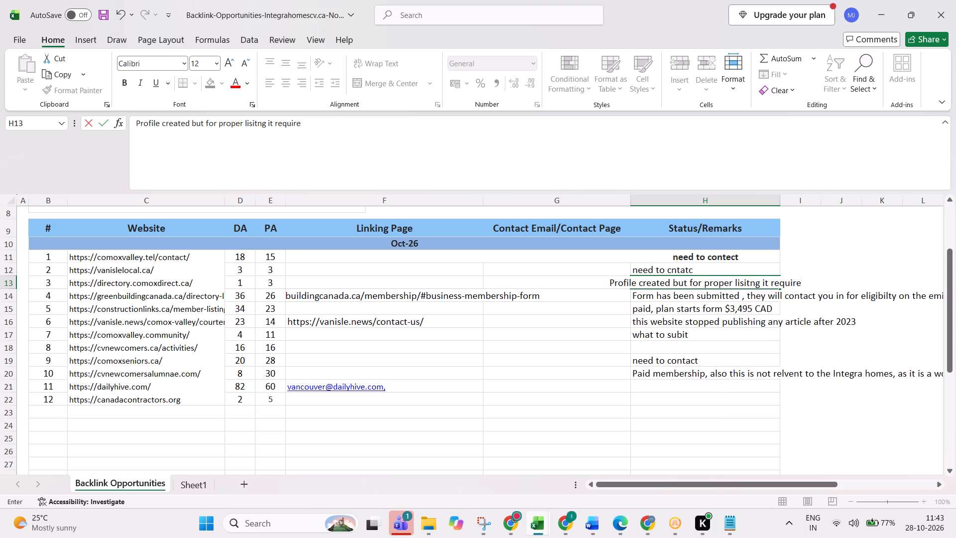
{"action": "type", "text": "s payment"}
{"action": "key", "text": "ctrl+s"}
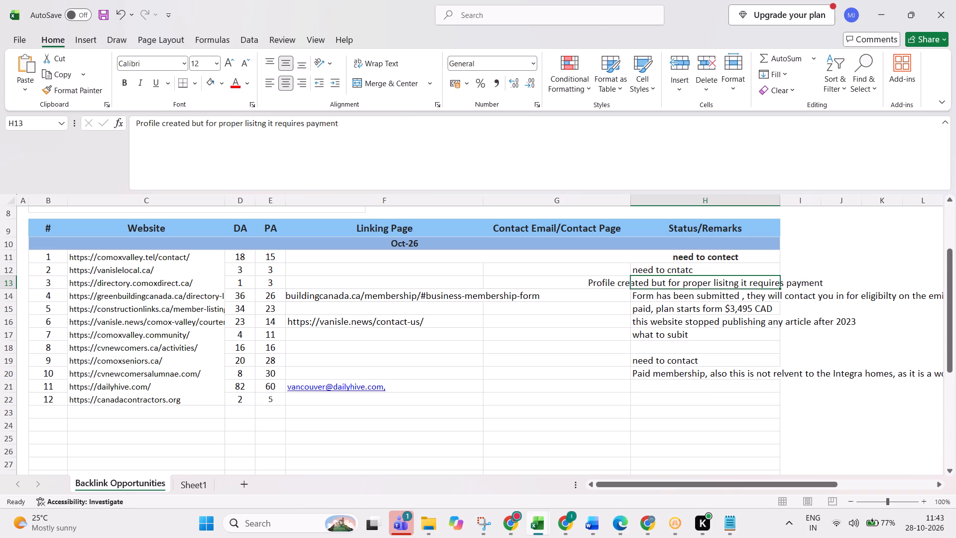
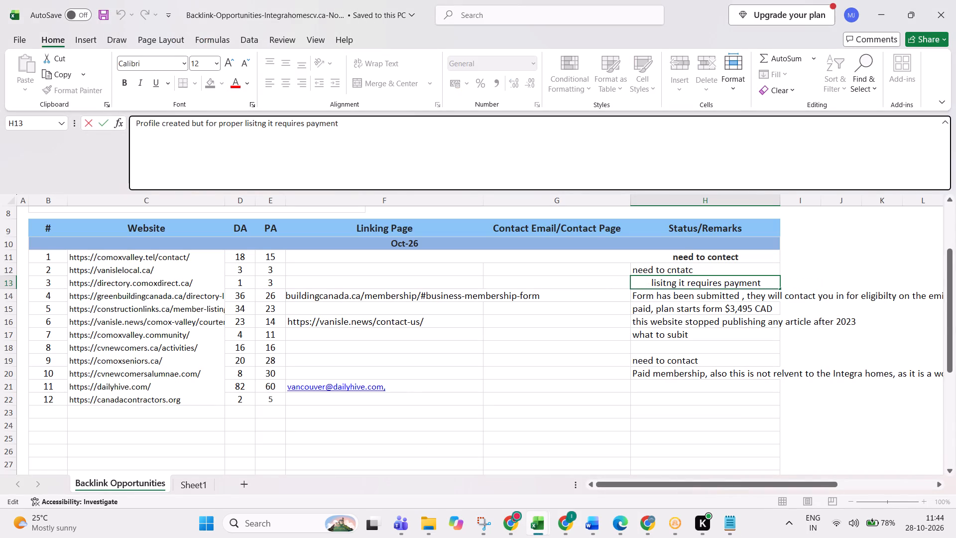
Change the end of the directory.comoxdirect.ca remark to read "it requires one time payment of $1" and save the workbook.
{"action": "key", "text": "BackSpace"}
{"action": "key", "text": "BackSpace"}
{"action": "key", "text": "BackSpace"}
{"action": "key", "text": "BackSpace"}
{"action": "key", "text": "BackSpace"}
{"action": "key", "text": "BackSpace"}
{"action": "key", "text": "BackSpace"}
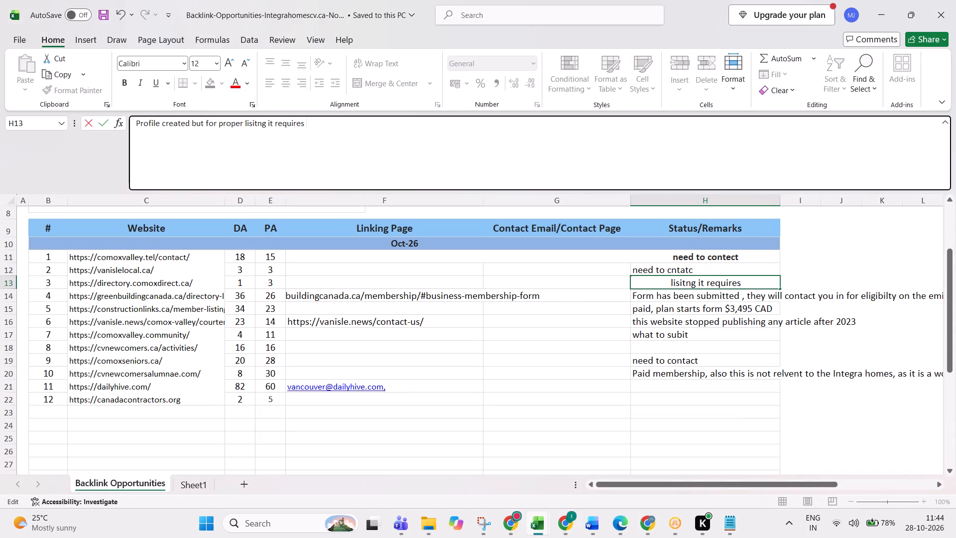
{"action": "type", "text": "one time payment of"}
{"action": "key", "text": "space"}
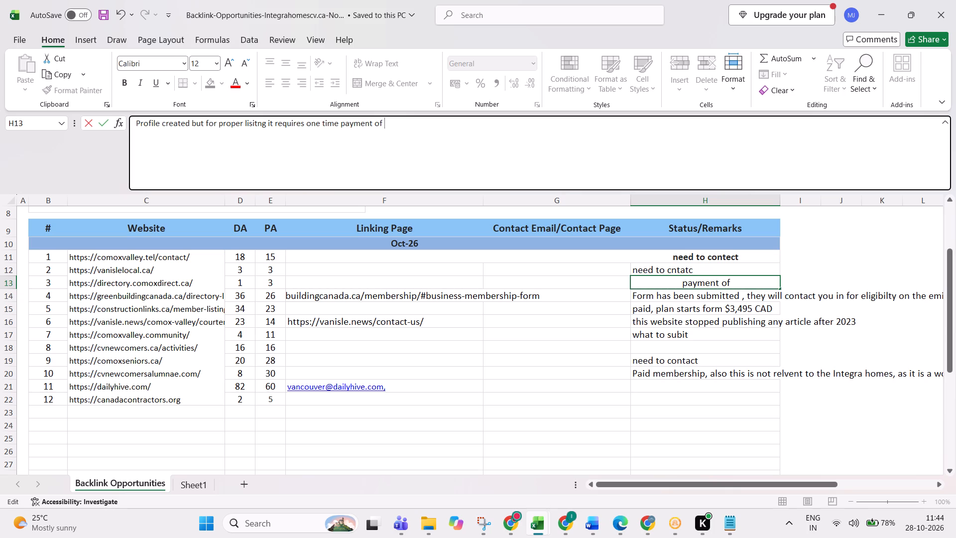
{"action": "type", "text": "$1"}
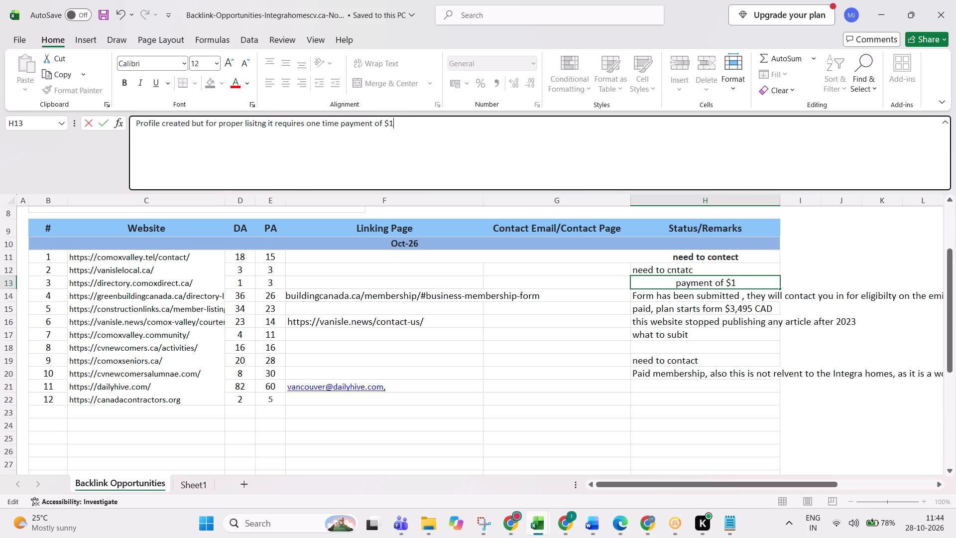
{"action": "left_click", "coordinate": [723, 330]}
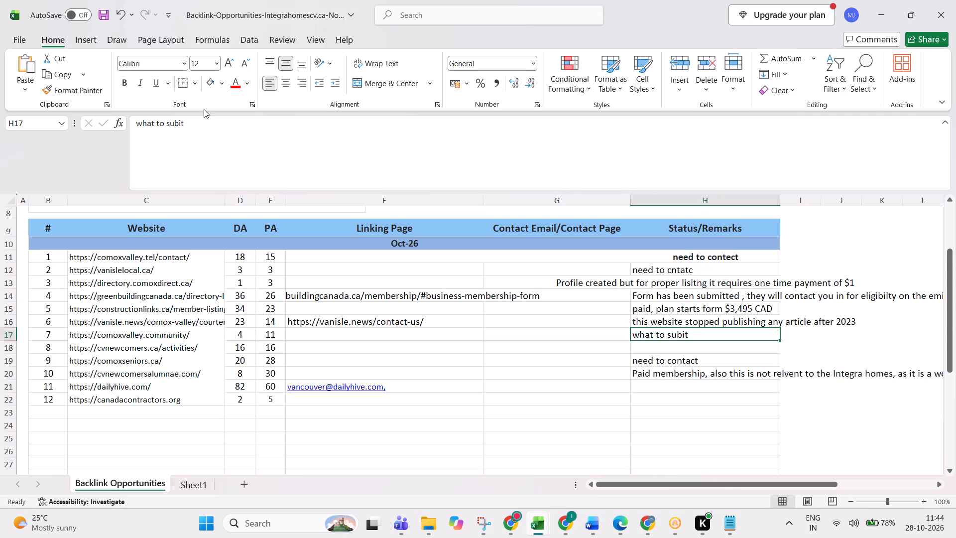
{"action": "left_click", "coordinate": [108, 19]}
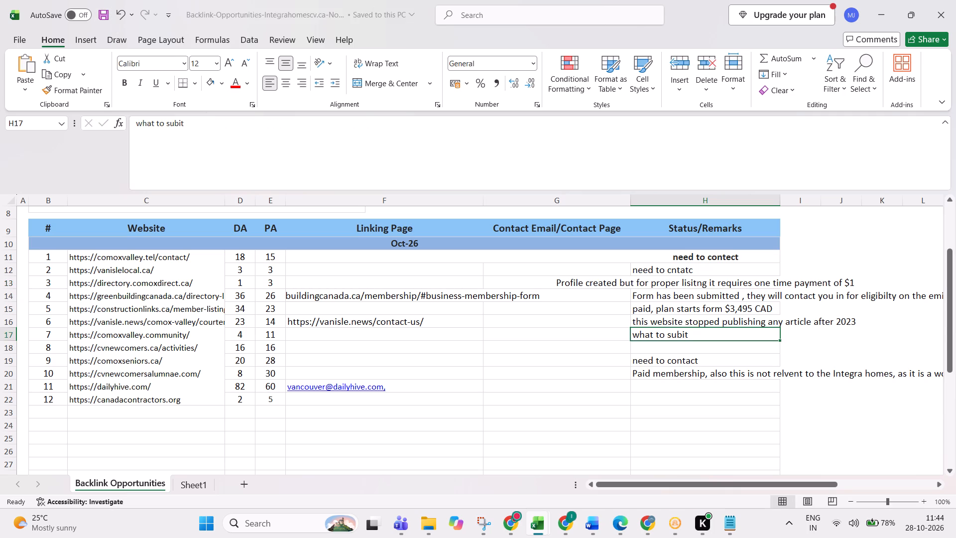
Switch to the Chrome window with the Daily Hive contact page.
{"action": "left_click", "coordinate": [570, 524]}
{"action": "left_click", "coordinate": [505, 520]}
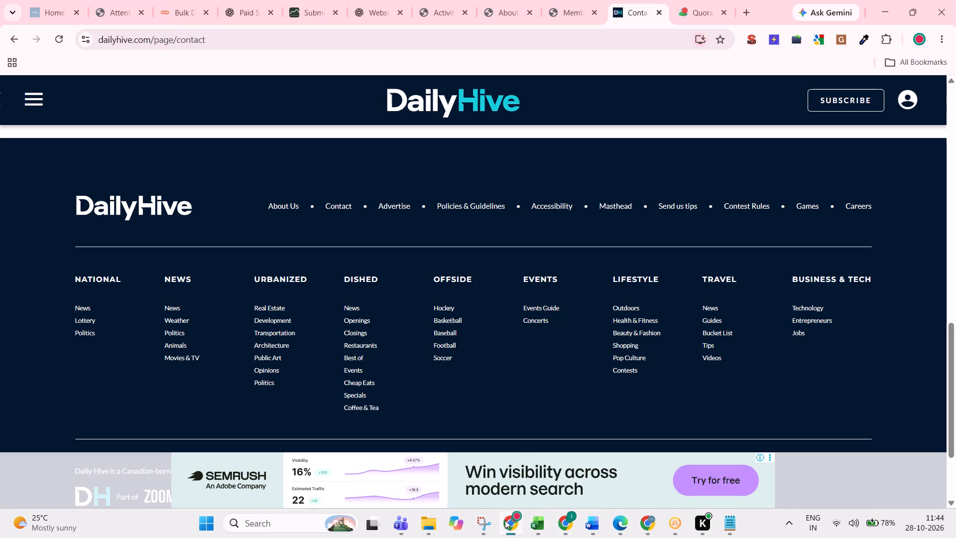
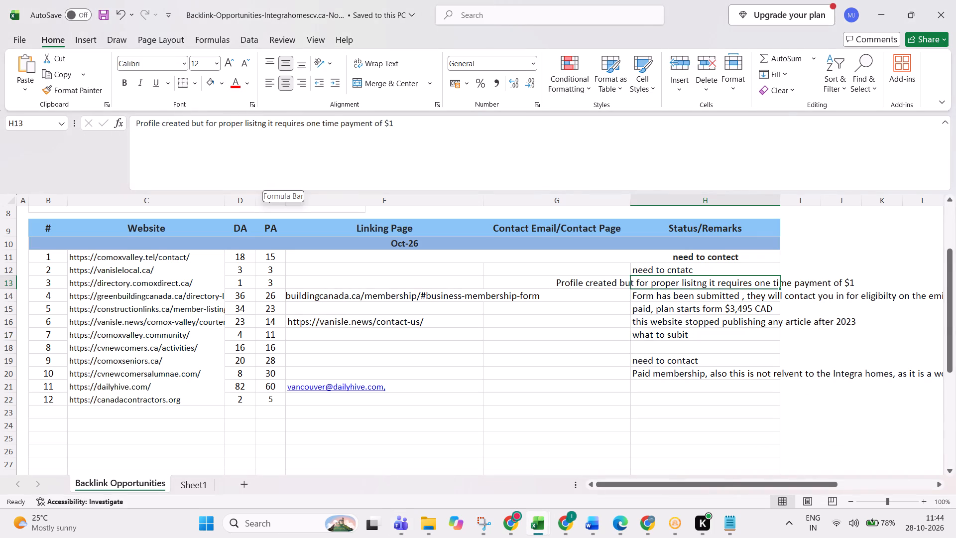
Shorten the directory.comoxdirect.ca remark to "requires one time payment of $1" and save the workbook.
{"action": "left_click", "coordinate": [217, 125]}
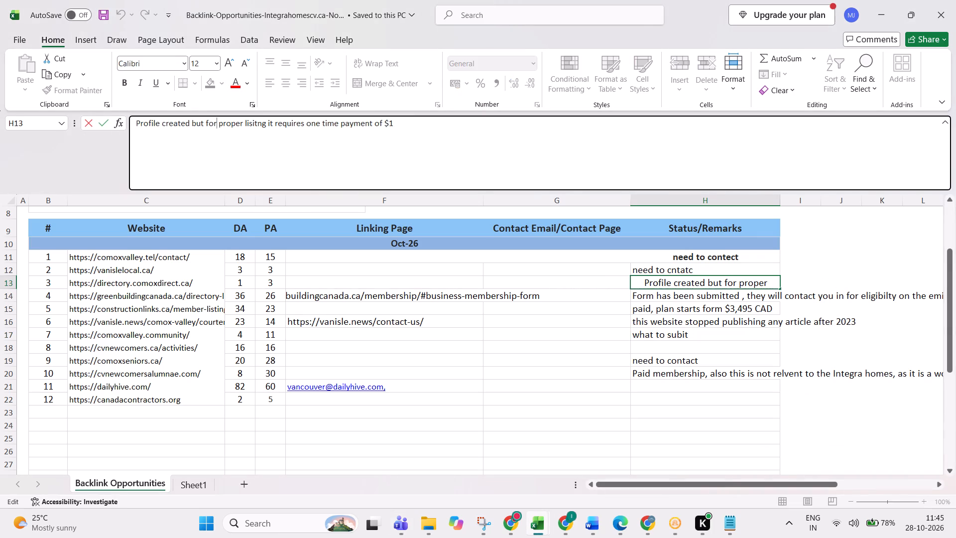
{"action": "left_click_drag", "start_coordinate": [273, 123], "coordinate": [104, 121]}
{"action": "key", "text": "Delete"}
{"action": "left_click", "coordinate": [714, 329]}
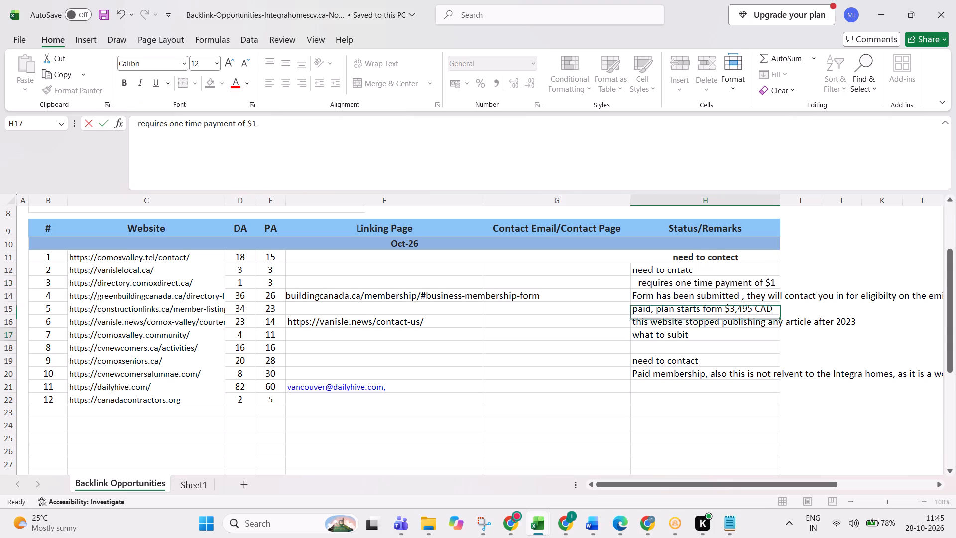
{"action": "key", "text": "ctrl+s"}
Switch to the Chrome window with the Claude chat on listing businesses, then bring up the open Excel workbooks.
{"action": "left_click", "coordinate": [559, 530]}
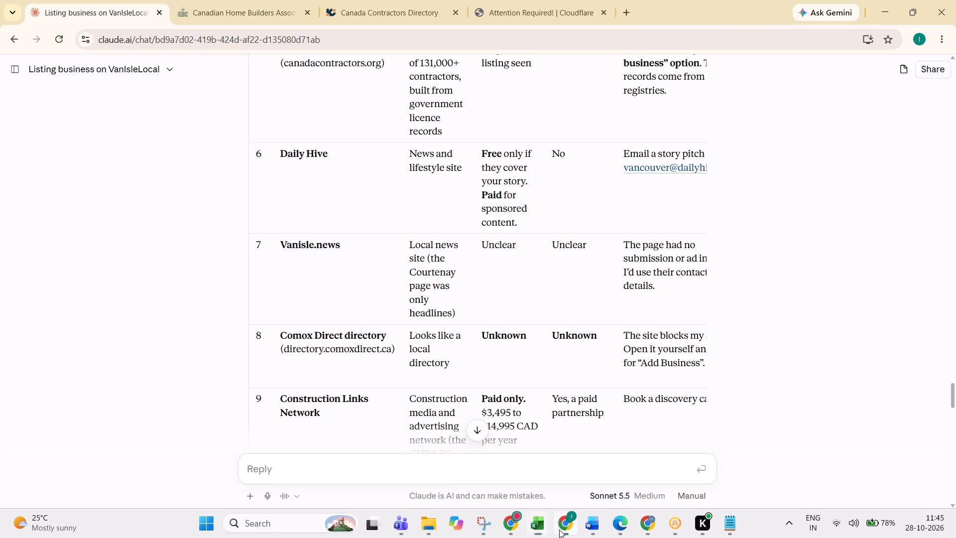
{"action": "left_click", "coordinate": [542, 526]}
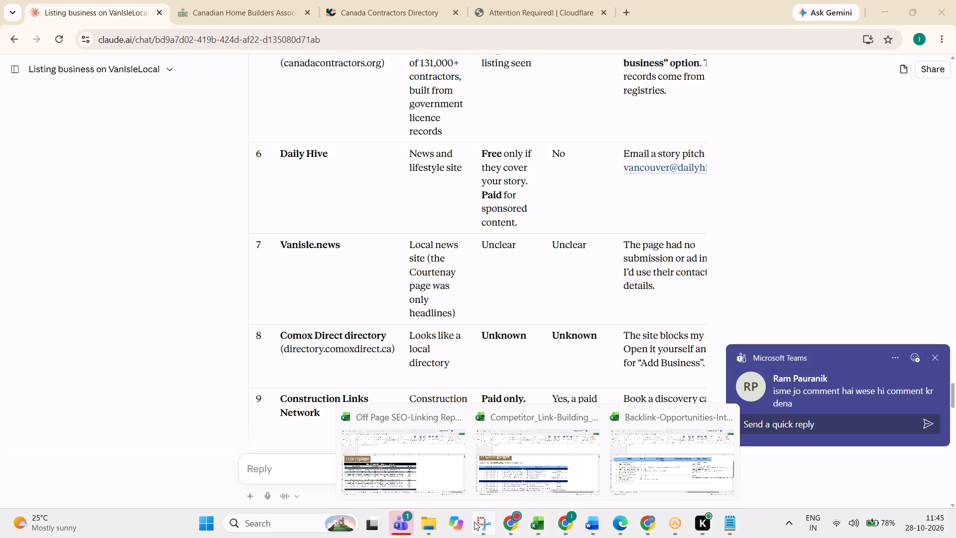
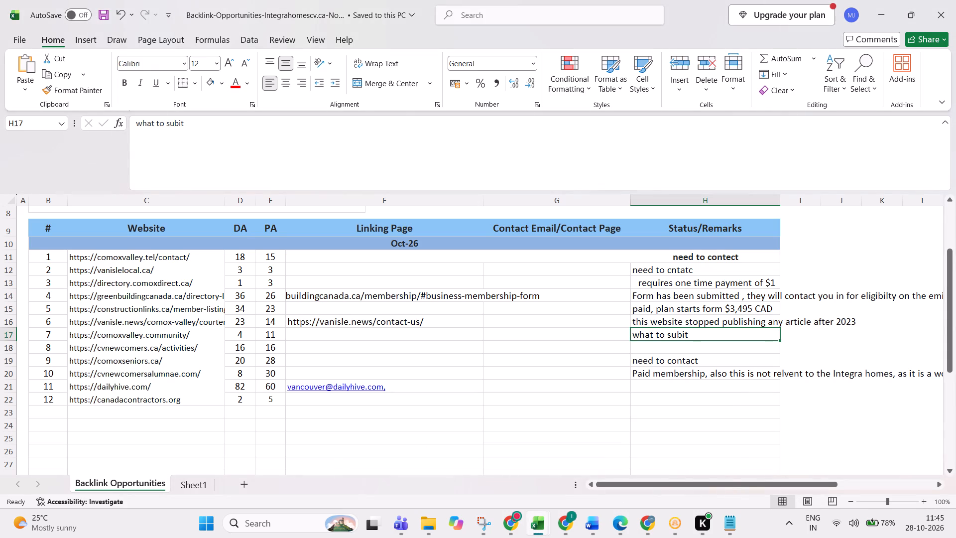
Capitalize the first letter of the constructionlinks.ca remark so it begins with "Paid".
{"action": "left_click", "coordinate": [671, 334]}
{"action": "left_click", "coordinate": [673, 310]}
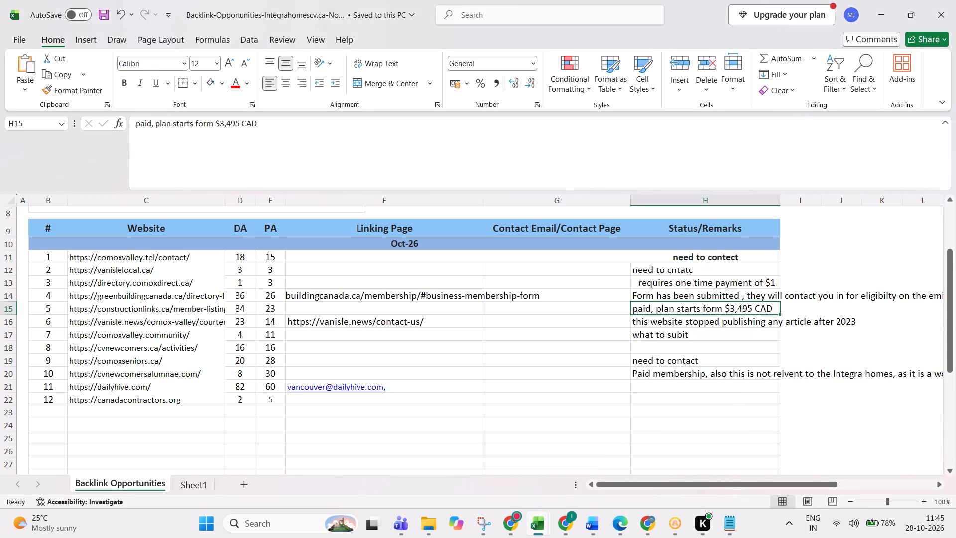
{"action": "left_click", "coordinate": [140, 128]}
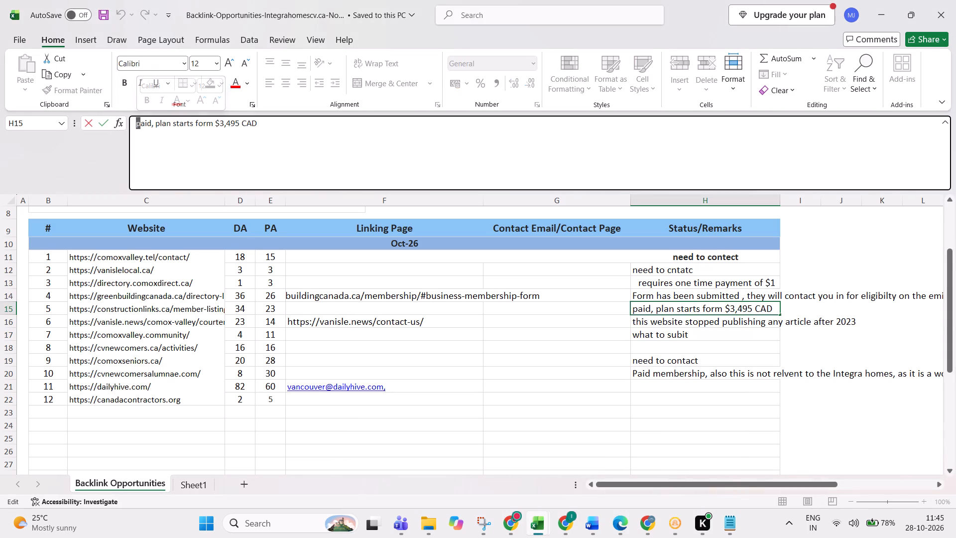
{"action": "key", "text": "shift+p"}
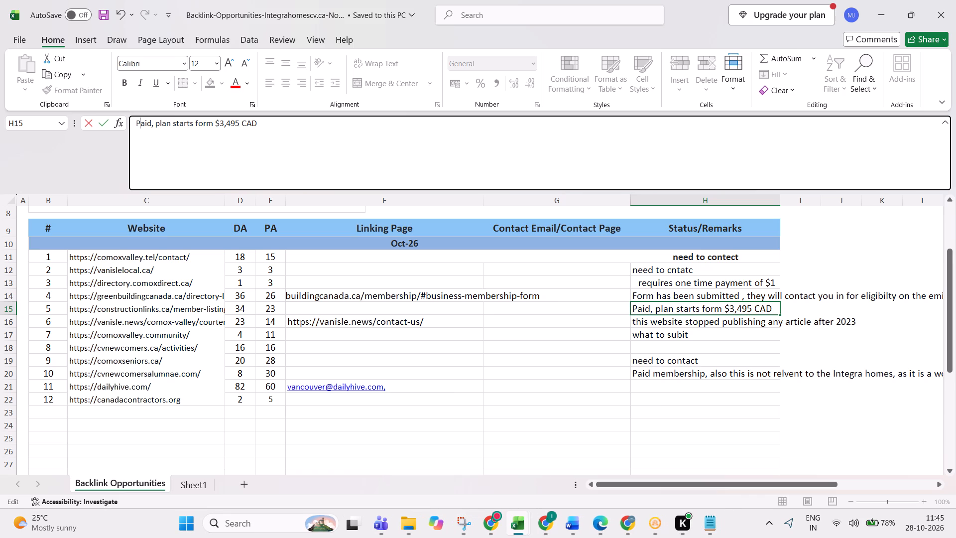
In the greenbuildingcanada.ca remark, replace "you in" with "us" so it reads "they will contact us for eligibilty".
{"action": "left_click", "coordinate": [673, 293]}
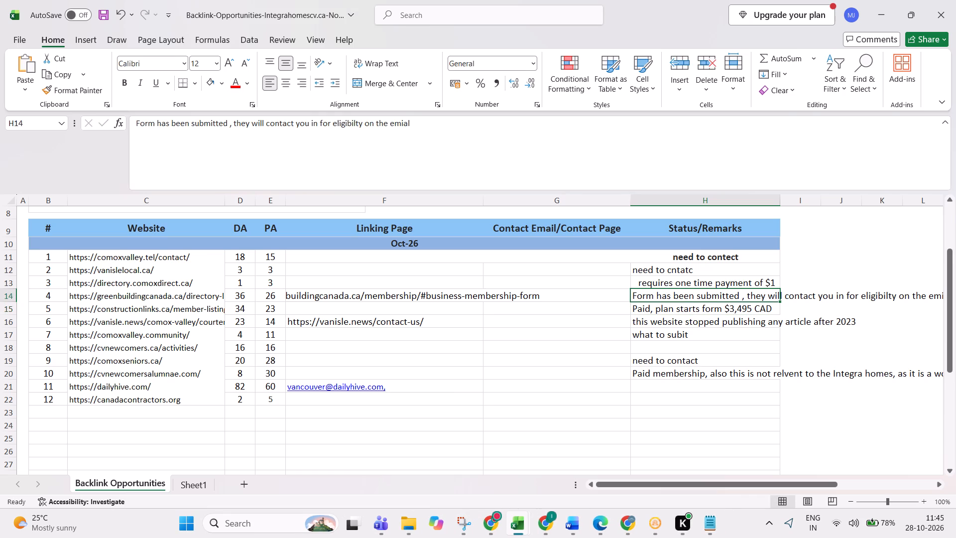
{"action": "left_click_drag", "start_coordinate": [295, 125], "coordinate": [308, 127]}
{"action": "type", "text": "us"}
{"action": "left_click_drag", "start_coordinate": [306, 124], "coordinate": [312, 123]}
{"action": "key", "text": "Delete"}
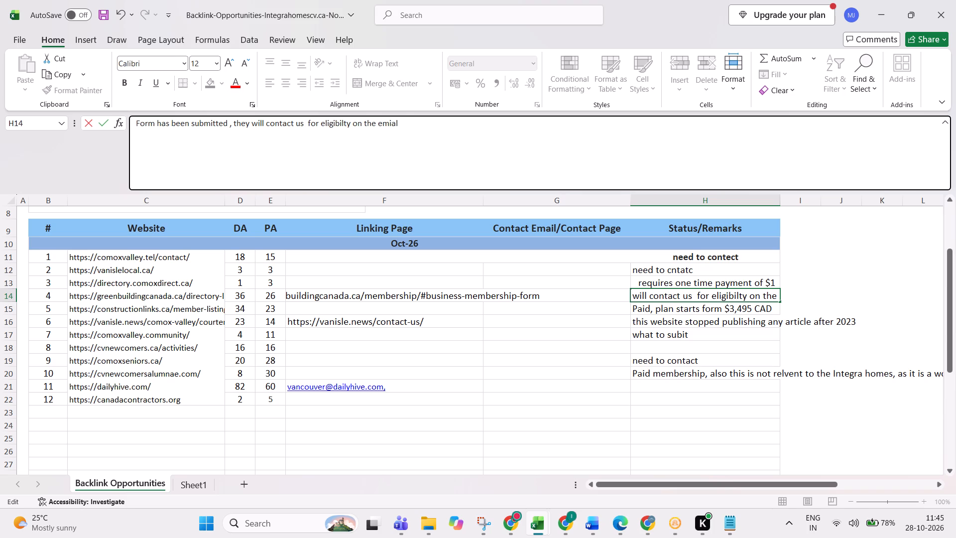
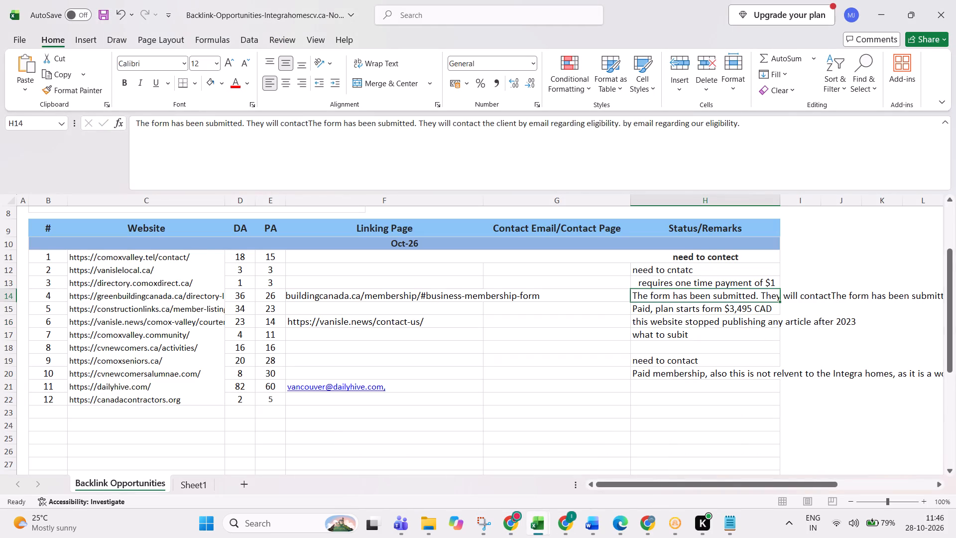
{"action": "key", "text": "ctrl+s"}
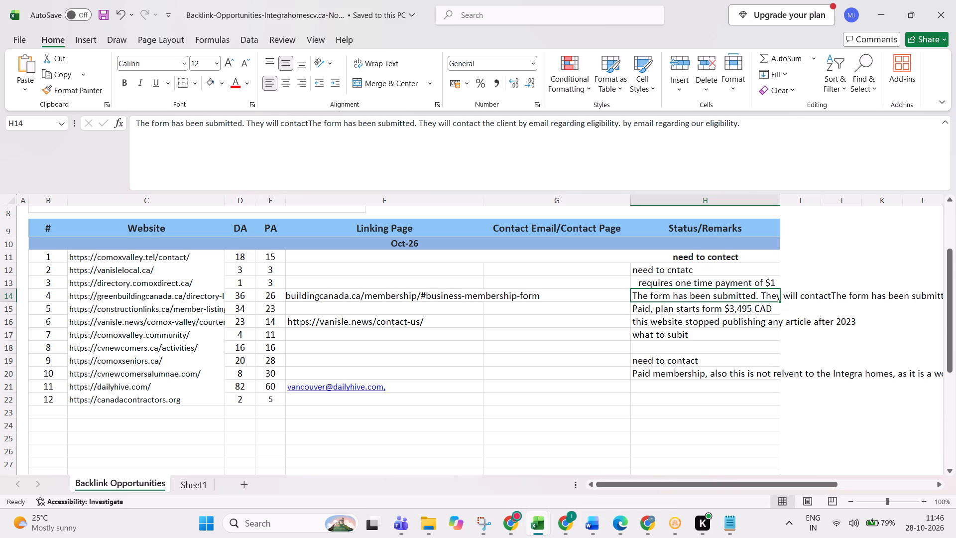
Capitalize the first letter of the vanisle.news remark so it begins with "This".
{"action": "left_click", "coordinate": [664, 335]}
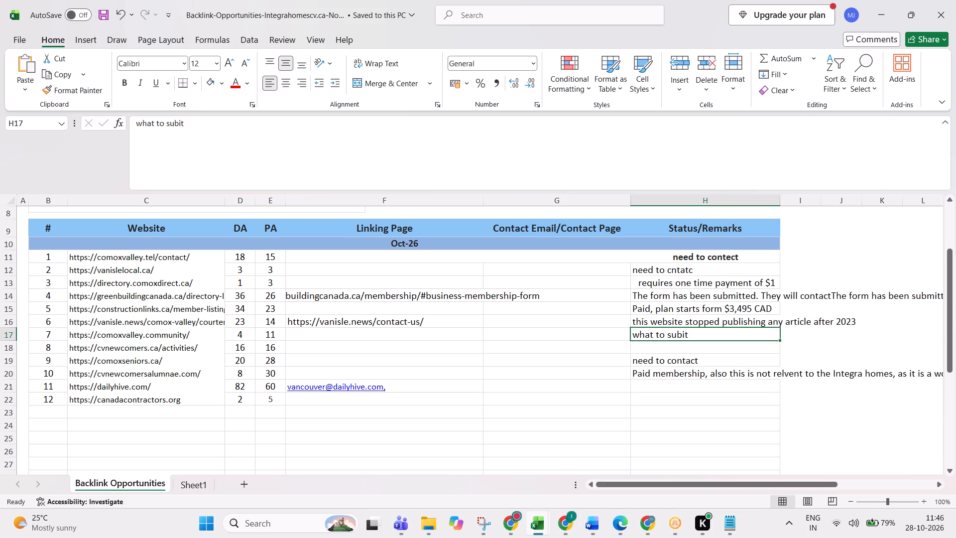
{"action": "left_click", "coordinate": [675, 320]}
{"action": "left_click_drag", "start_coordinate": [134, 122], "coordinate": [135, 122]}
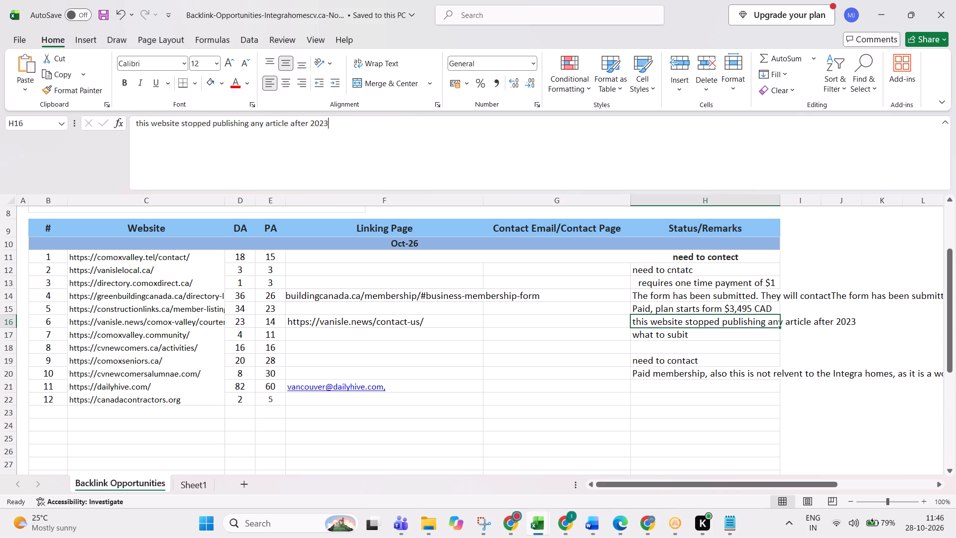
{"action": "left_click_drag", "start_coordinate": [135, 122], "coordinate": [140, 123]}
{"action": "key", "text": "shift+t"}
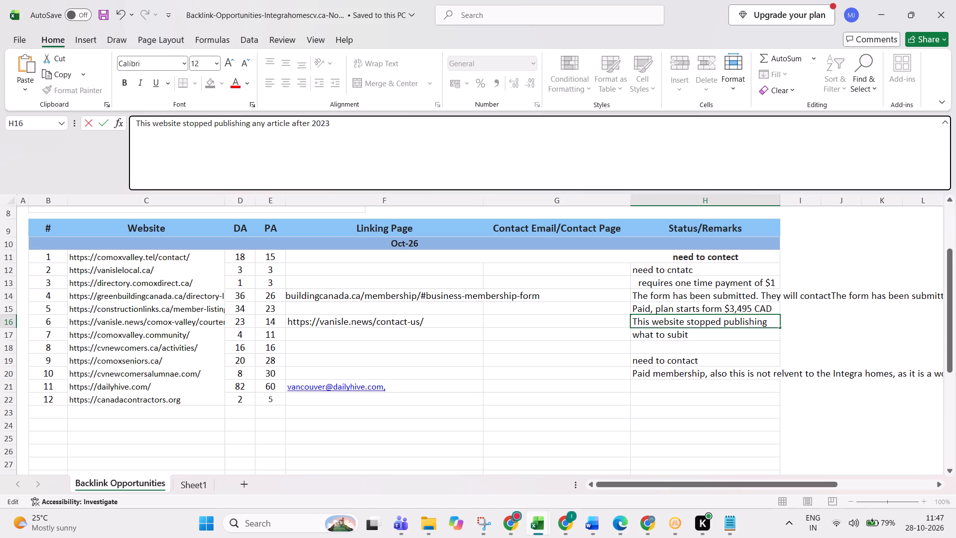
Fill the Linking Page cells of vanisle.news, greenbuildingcanada.ca and cvnewcomersalumnae.com with yellow and save the workbook.
{"action": "left_click", "coordinate": [453, 323]}
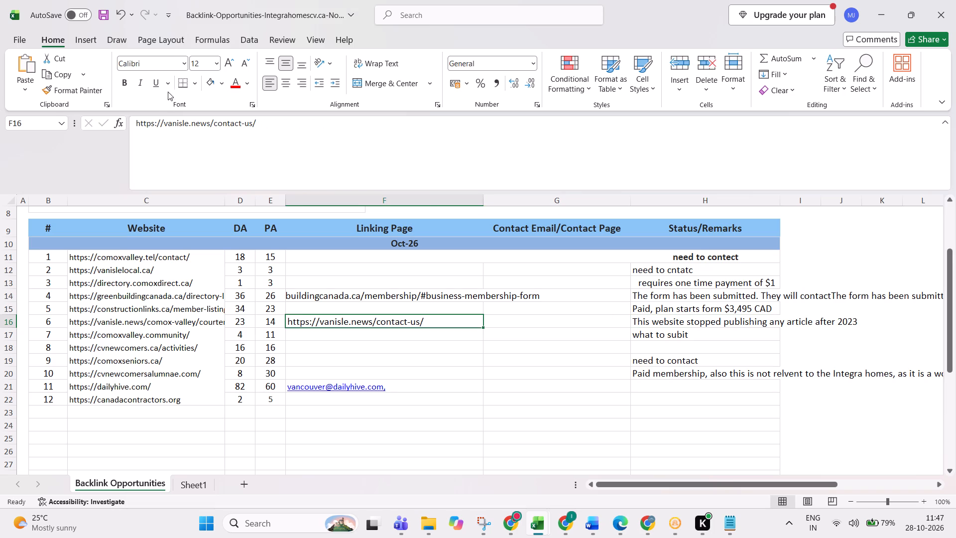
{"action": "left_click", "coordinate": [221, 84]}
{"action": "left_click", "coordinate": [264, 277]}
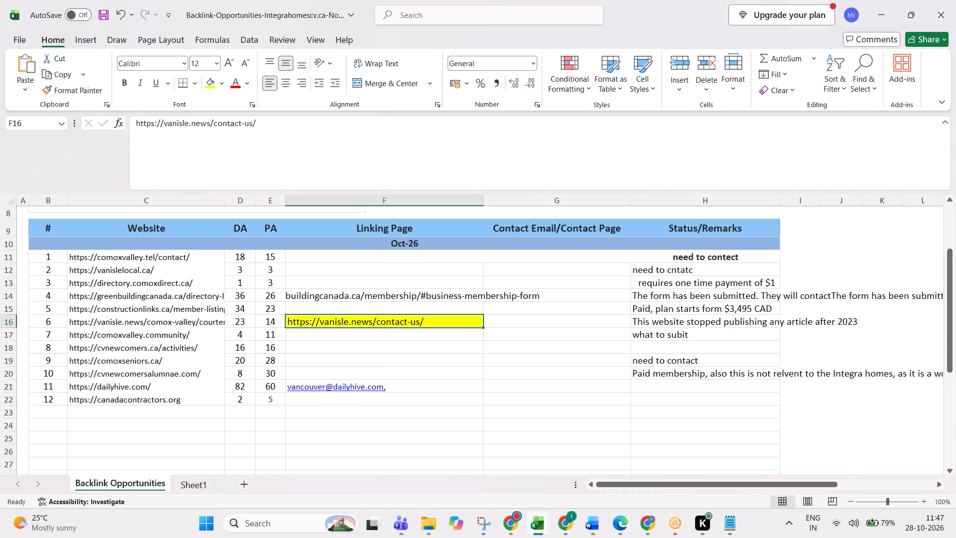
{"action": "left_click", "coordinate": [385, 296]}
{"action": "left_click", "coordinate": [211, 79]}
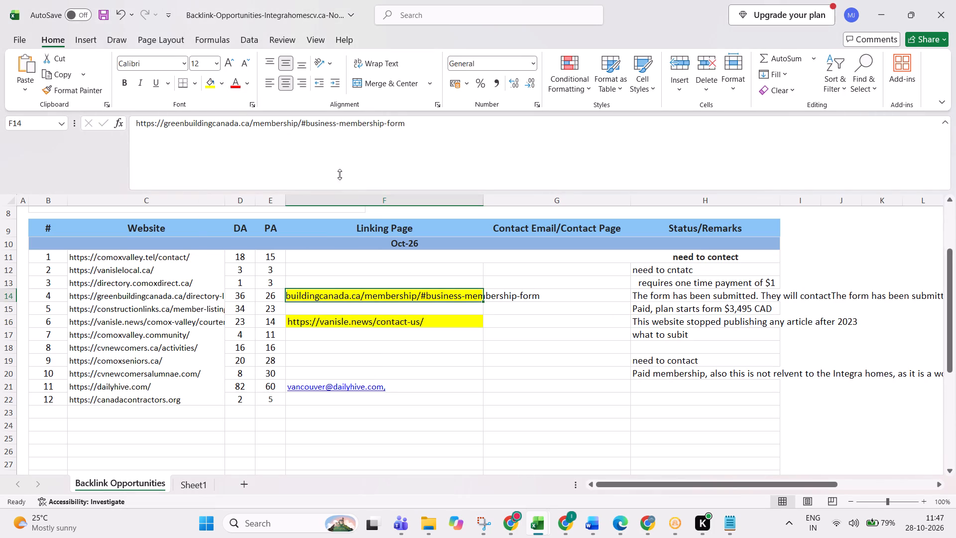
{"action": "left_click", "coordinate": [689, 375]}
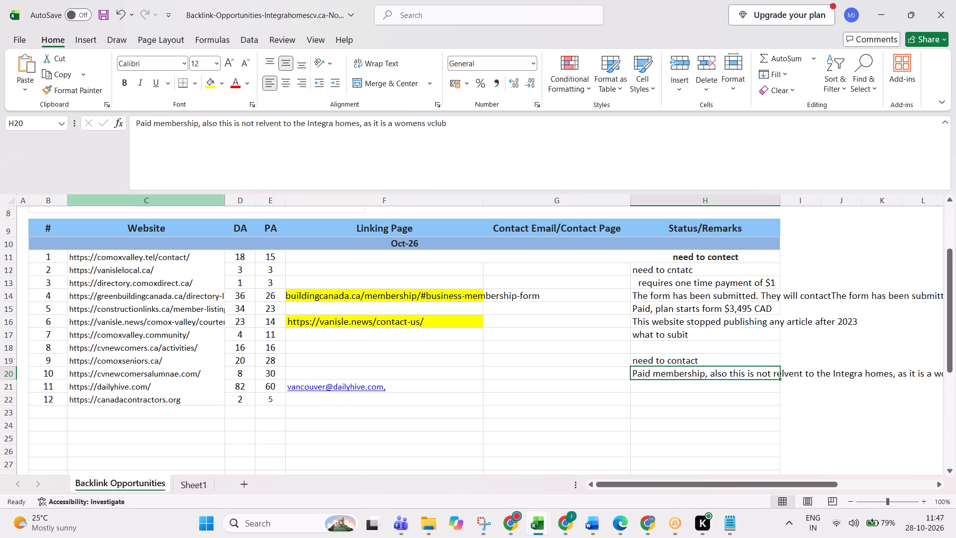
{"action": "left_click", "coordinate": [456, 372]}
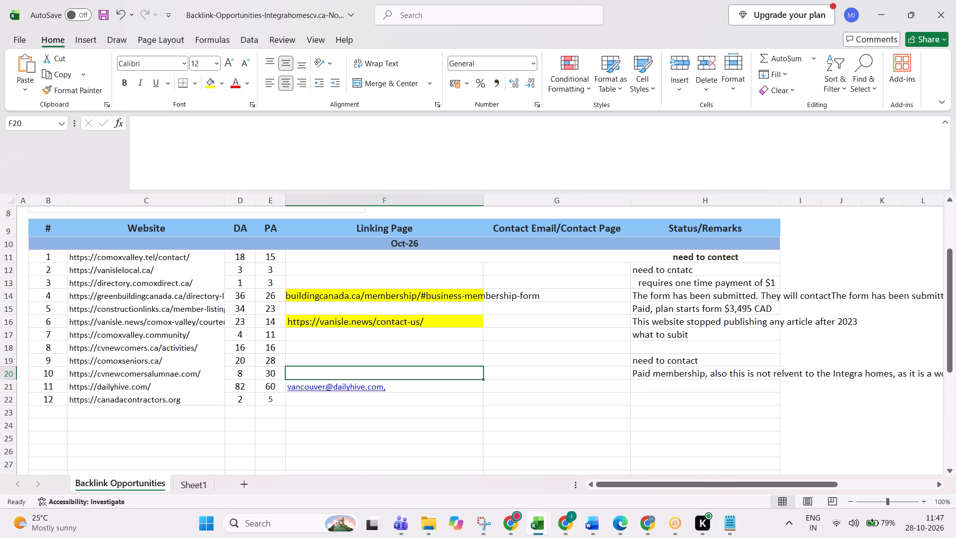
{"action": "left_click", "coordinate": [206, 81]}
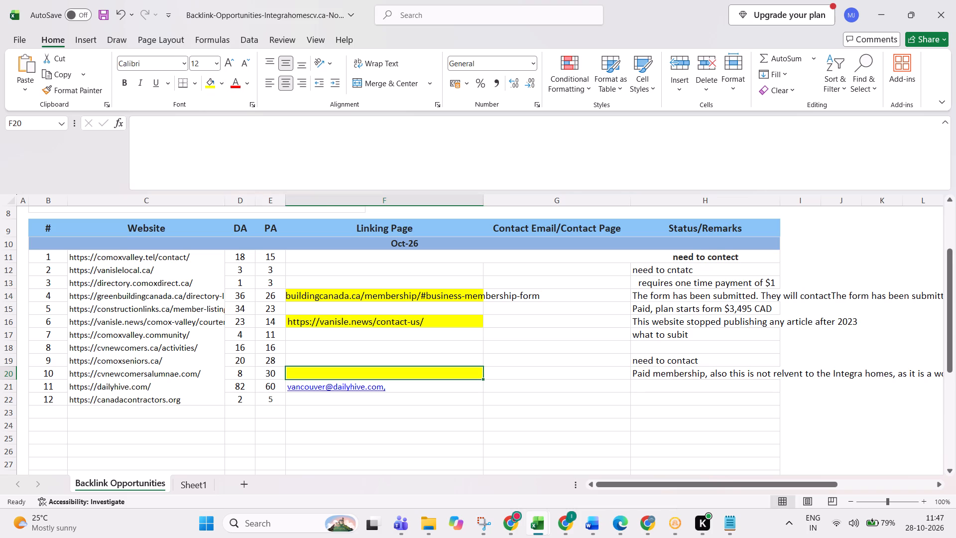
{"action": "key", "text": "ctrl+s"}
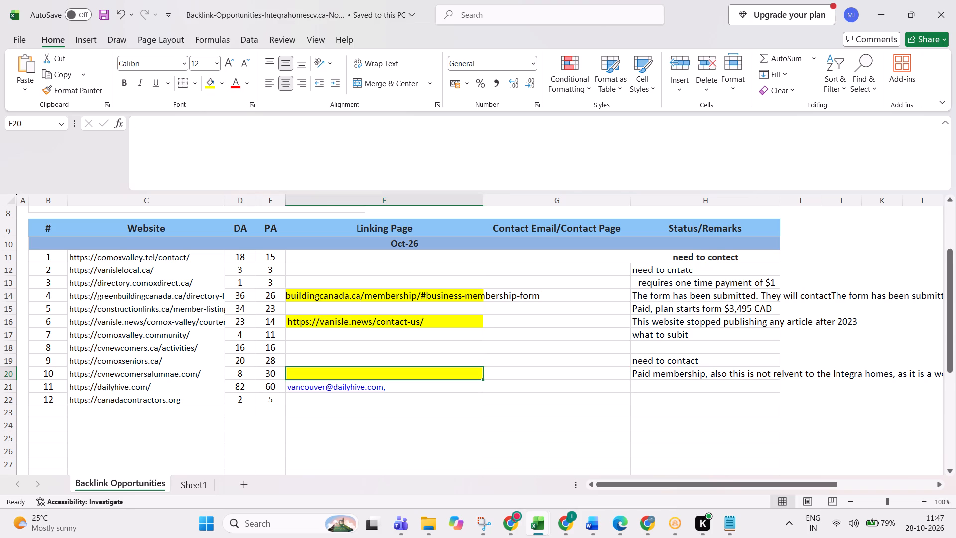
Capitalize the first letter of the directory.comoxdirect.ca remark so it begins with "Requires".
{"action": "left_click", "coordinate": [676, 282]}
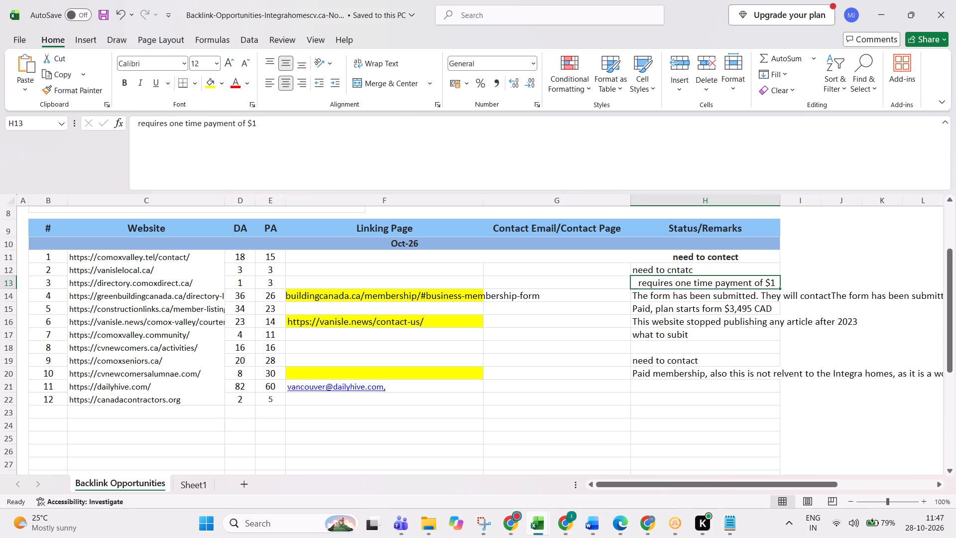
{"action": "left_click_drag", "start_coordinate": [141, 126], "coordinate": [117, 125]}
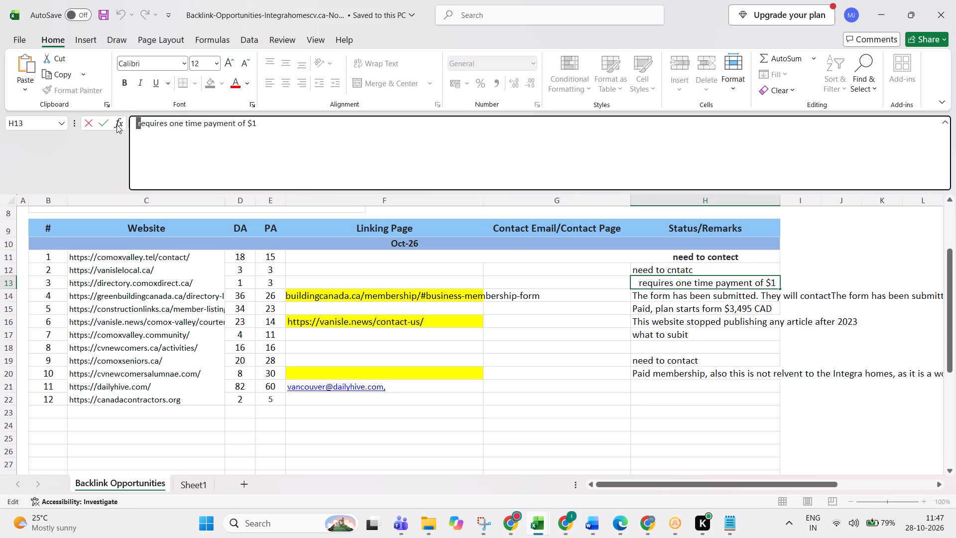
{"action": "key", "text": "shift+r"}
{"action": "left_click", "coordinate": [728, 335]}
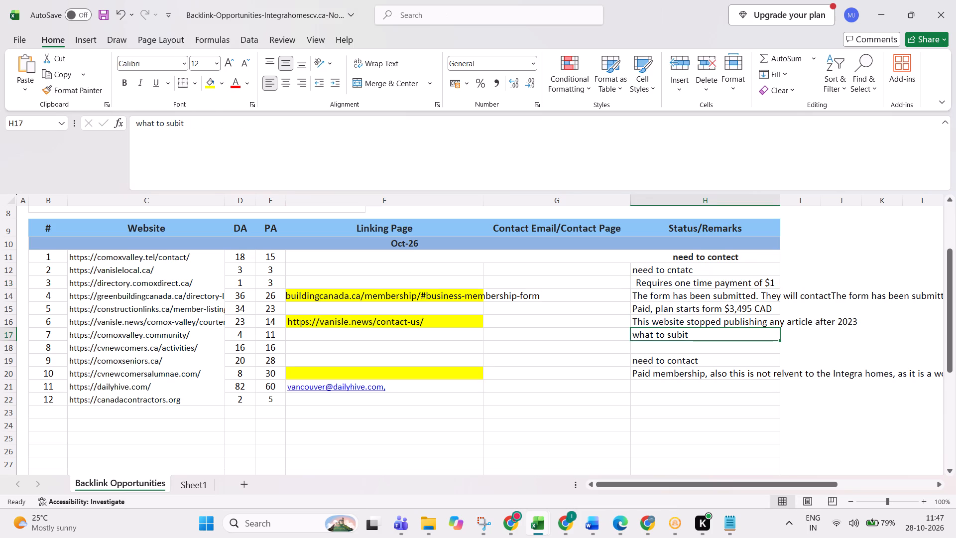
Fill the Linking Page cells of directory.comoxdirect.ca and constructionlinks.ca with yellow, saving the workbook between the two.
{"action": "left_click", "coordinate": [418, 286]}
{"action": "left_click", "coordinate": [208, 89]}
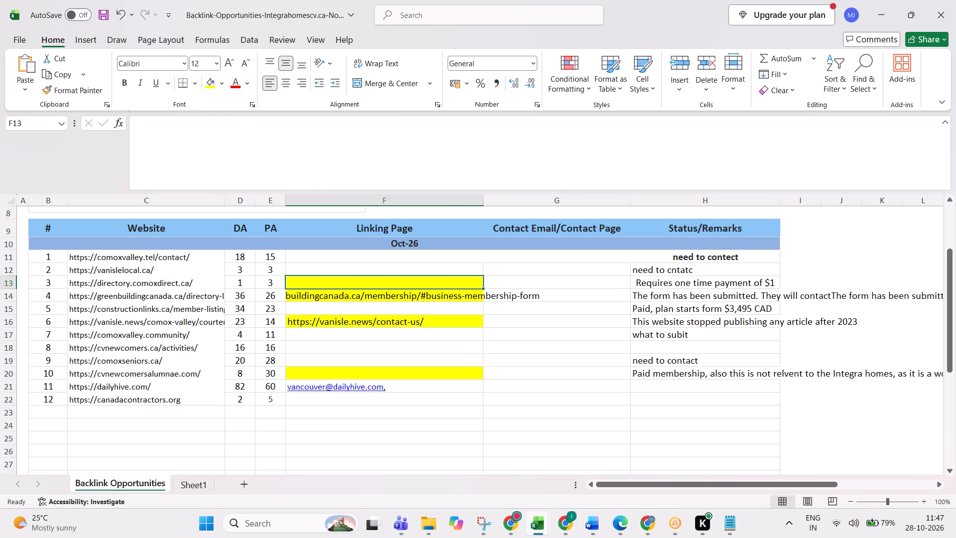
{"action": "left_click", "coordinate": [676, 308]}
{"action": "key", "text": "ctrl+s"}
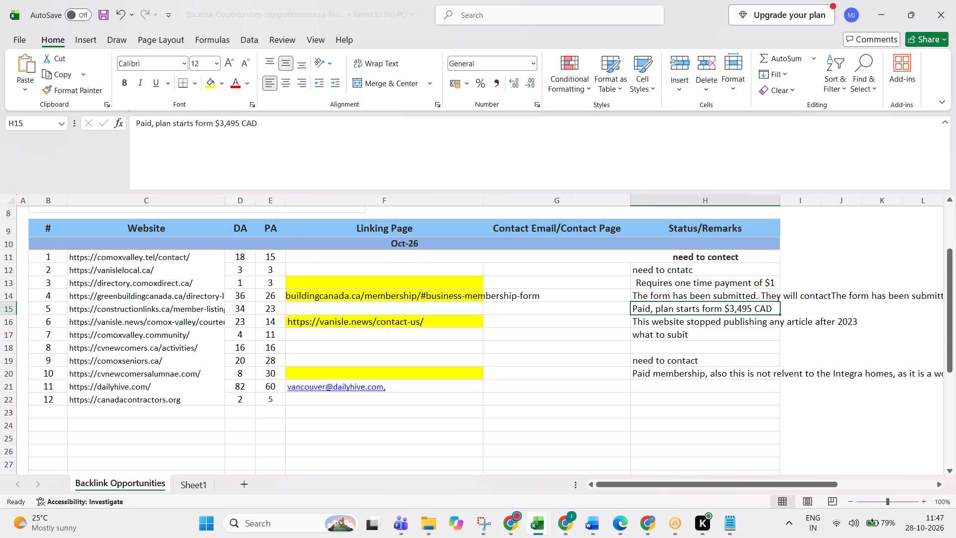
{"action": "left_click", "coordinate": [457, 309]}
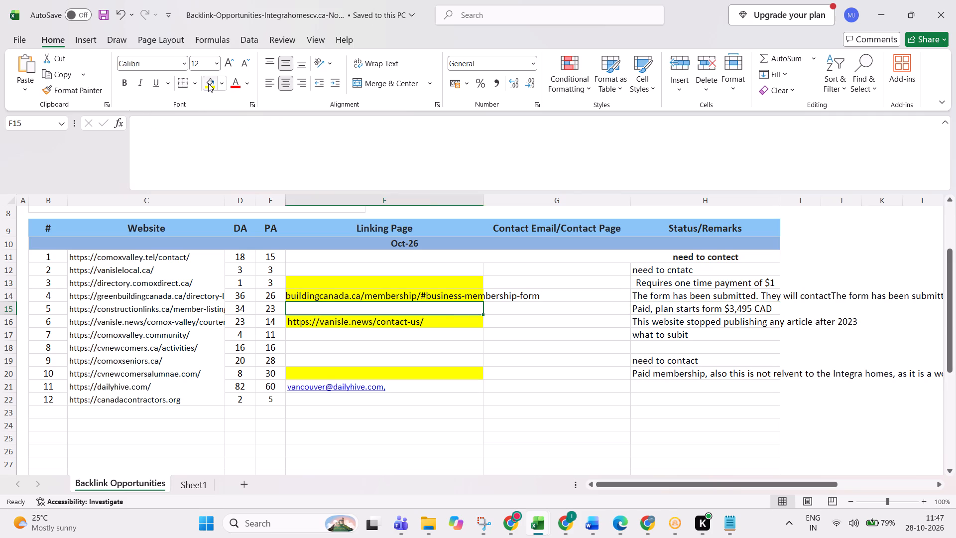
{"action": "left_click", "coordinate": [208, 83]}
Review the vanisle.news and comoxvalley.community remarks, and check the cvnewcomers.ca Activities page in Chrome before returning to Excel.
{"action": "left_click", "coordinate": [687, 322]}
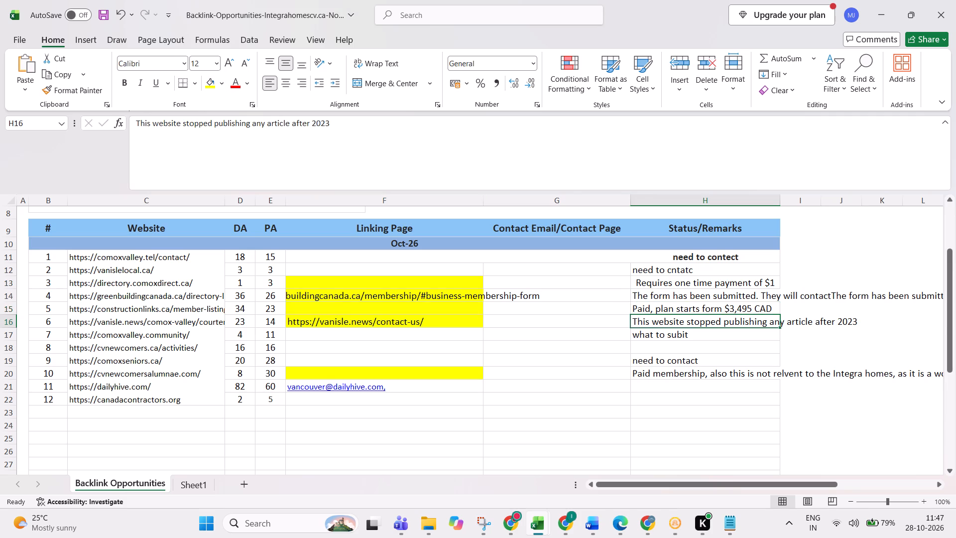
{"action": "left_click", "coordinate": [668, 336]}
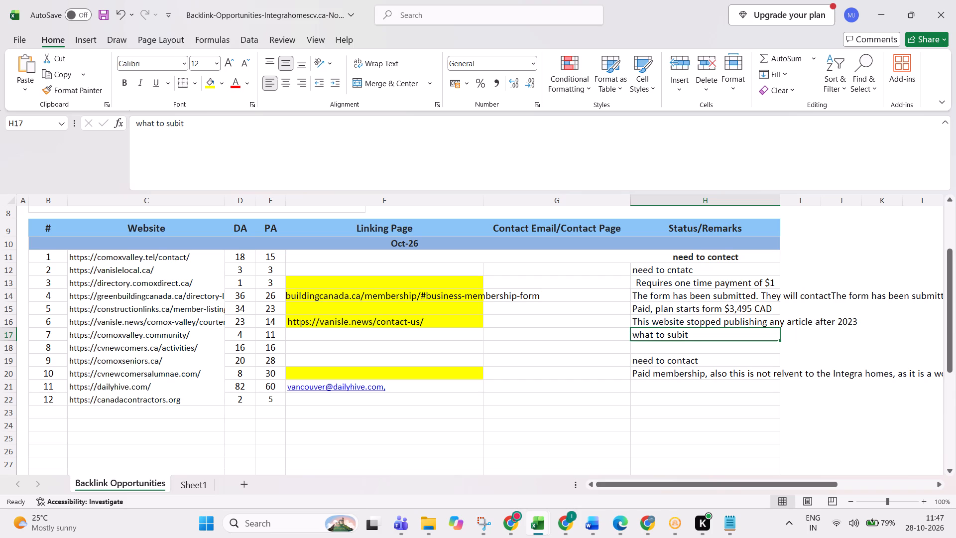
{"action": "left_click", "coordinate": [186, 402]}
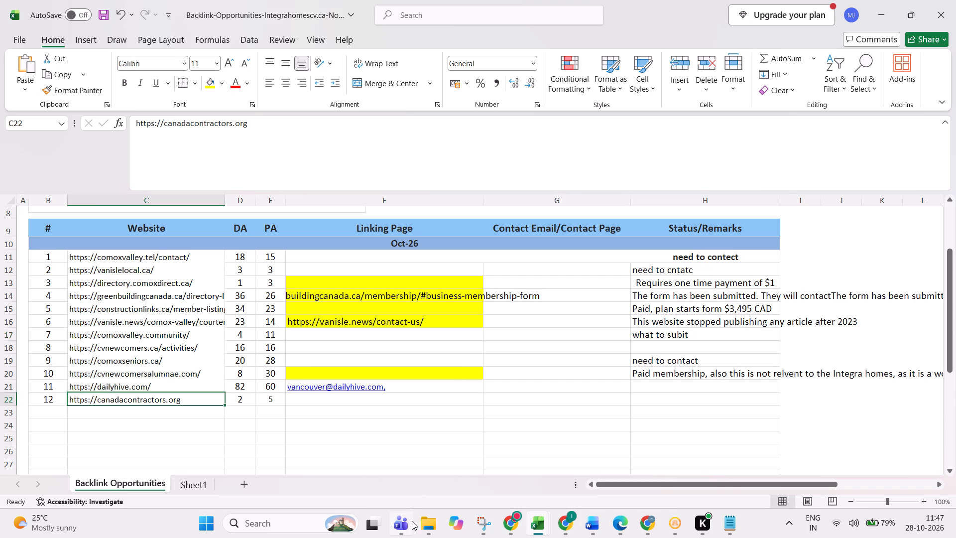
{"action": "left_click", "coordinate": [514, 521]}
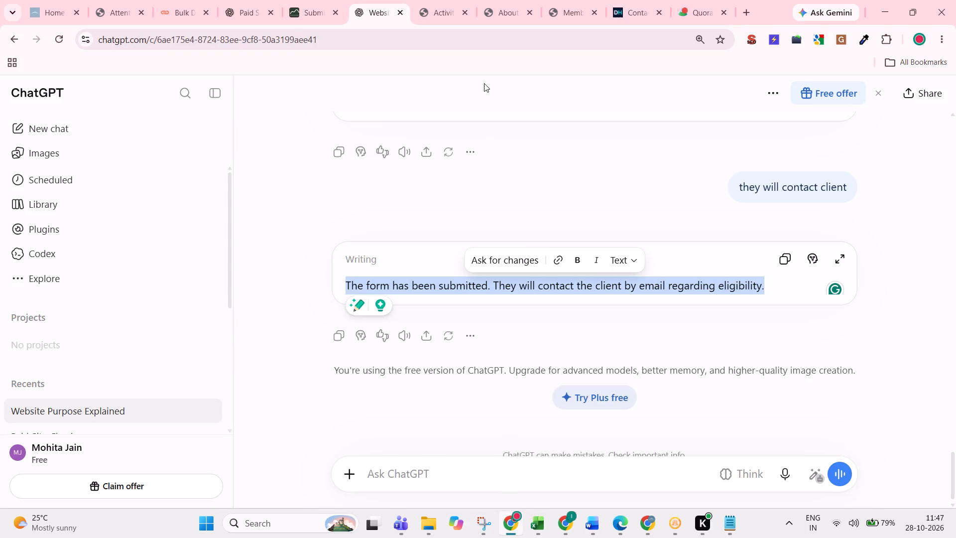
{"action": "left_click", "coordinate": [441, 0]}
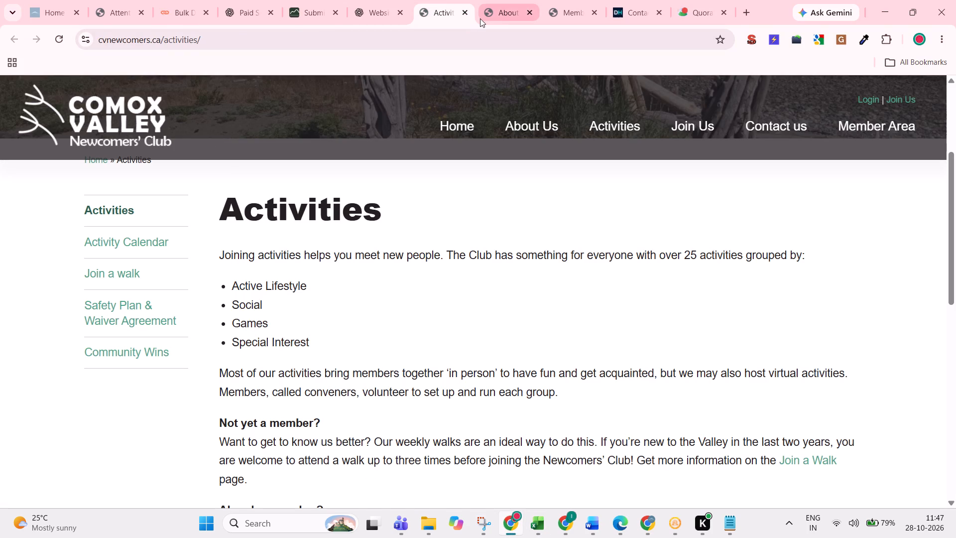
{"action": "scroll", "coordinate": [476, 328], "scroll_direction": "down", "scroll_amount": 3}
{"action": "scroll", "coordinate": [476, 326], "scroll_direction": "up", "scroll_amount": 3}
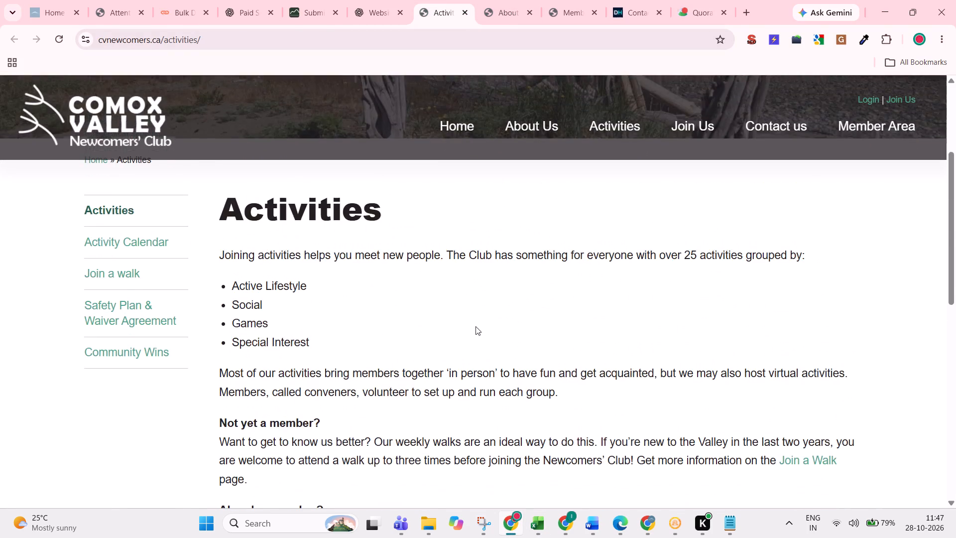
{"action": "key", "text": "alt+Tab"}
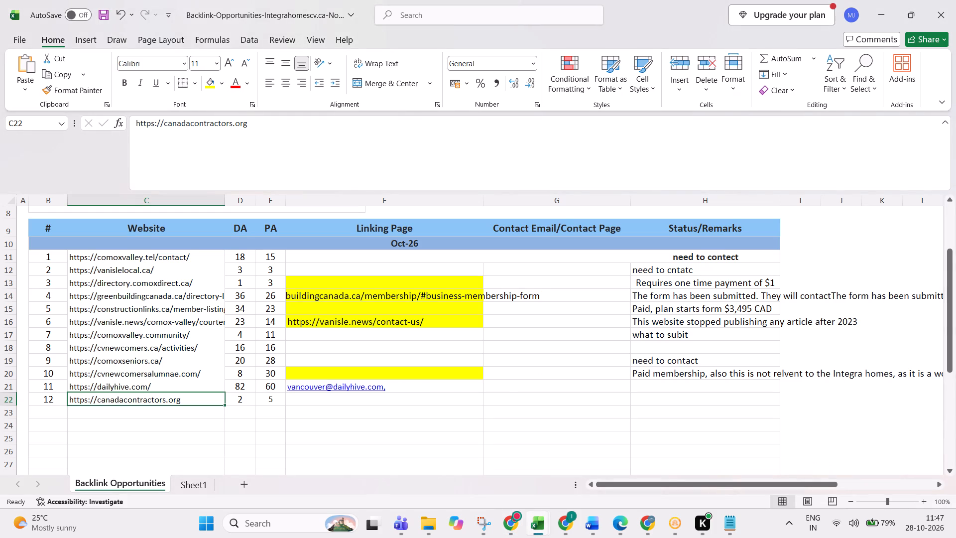
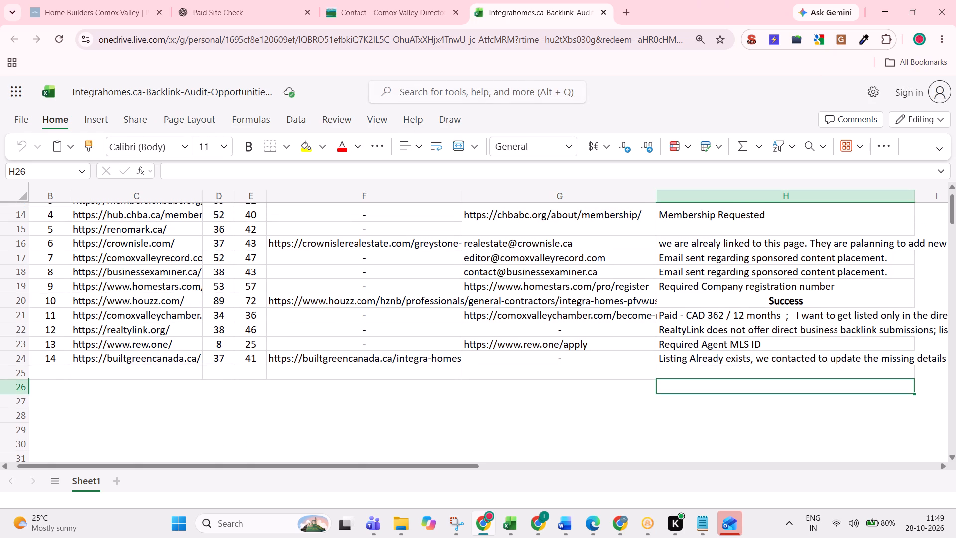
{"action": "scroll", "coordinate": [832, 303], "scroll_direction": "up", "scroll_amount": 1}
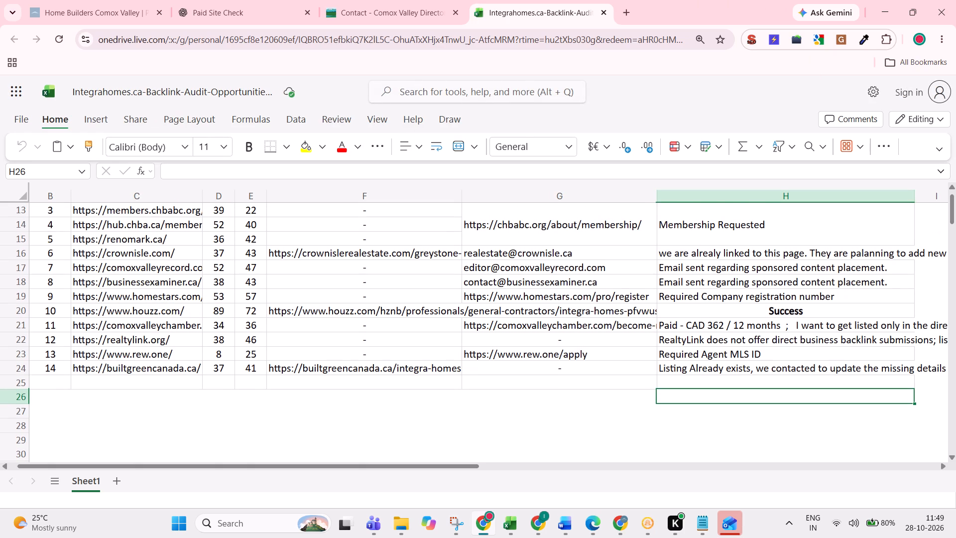
Review the full remarks for crownisle.com and realtylink.org in the Sep-26 section of the online backlink audit workbook.
{"action": "left_click", "coordinate": [777, 269]}
{"action": "left_click", "coordinate": [769, 257]}
{"action": "scroll", "coordinate": [769, 257], "scroll_direction": "up", "scroll_amount": 1}
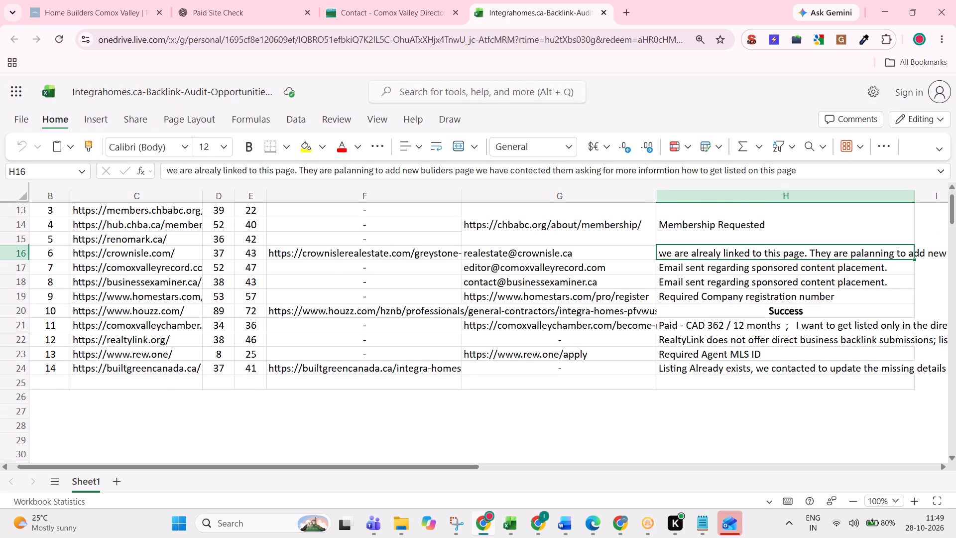
{"action": "scroll", "coordinate": [769, 257], "scroll_direction": "up", "scroll_amount": 1}
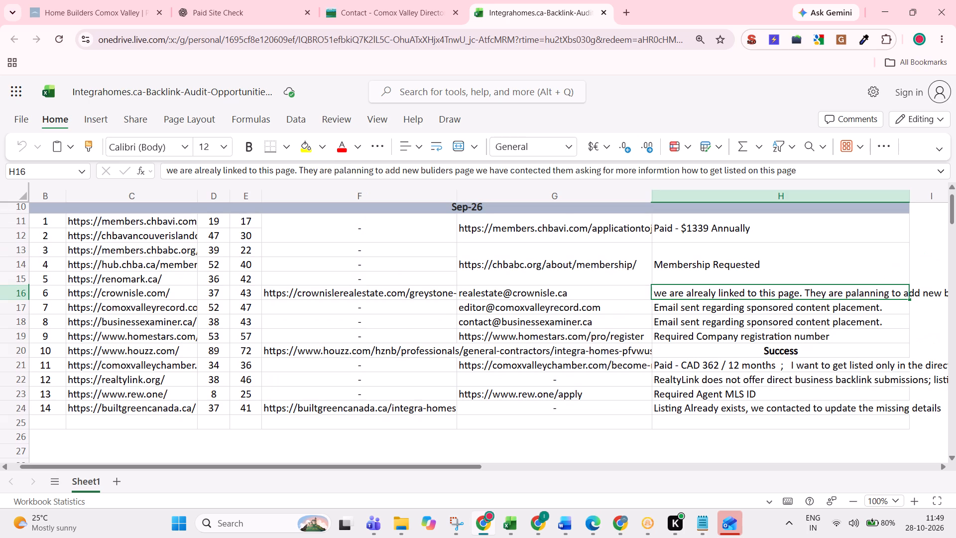
{"action": "left_click", "coordinate": [717, 381]}
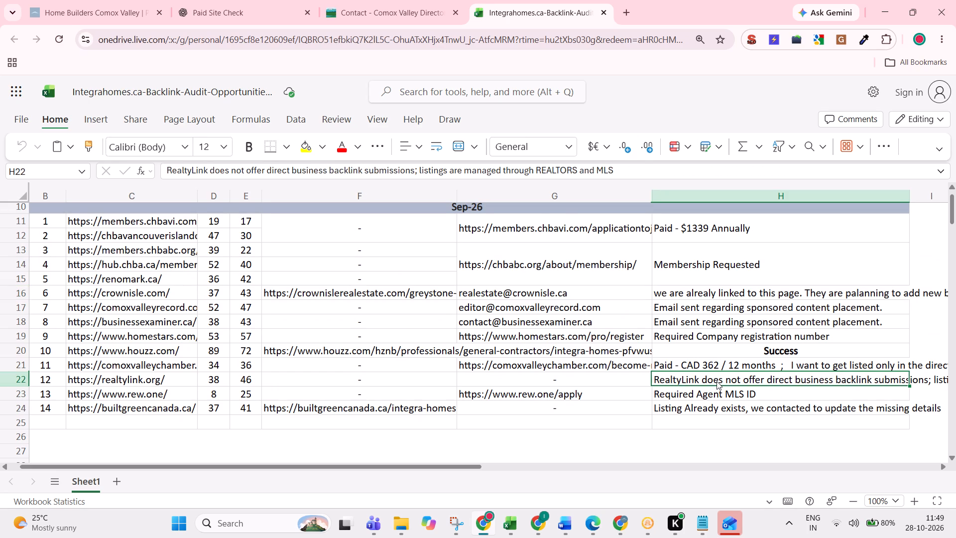
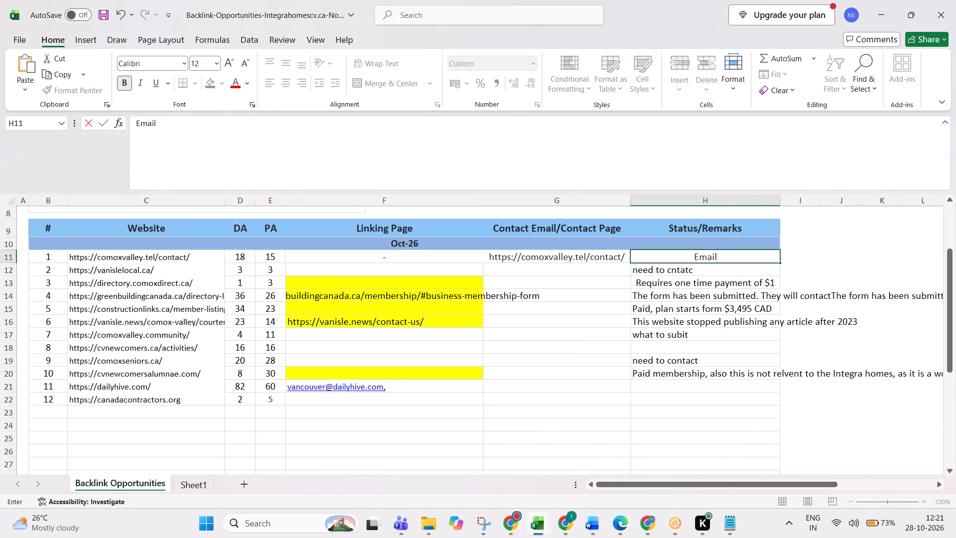
Complete the Status/Remarks entry for comoxvalley.tel so it reads "Email sent for adding free listing".
{"action": "key", "text": "space"}
{"action": "type", "text": "sent"}
{"action": "key", "text": "space"}
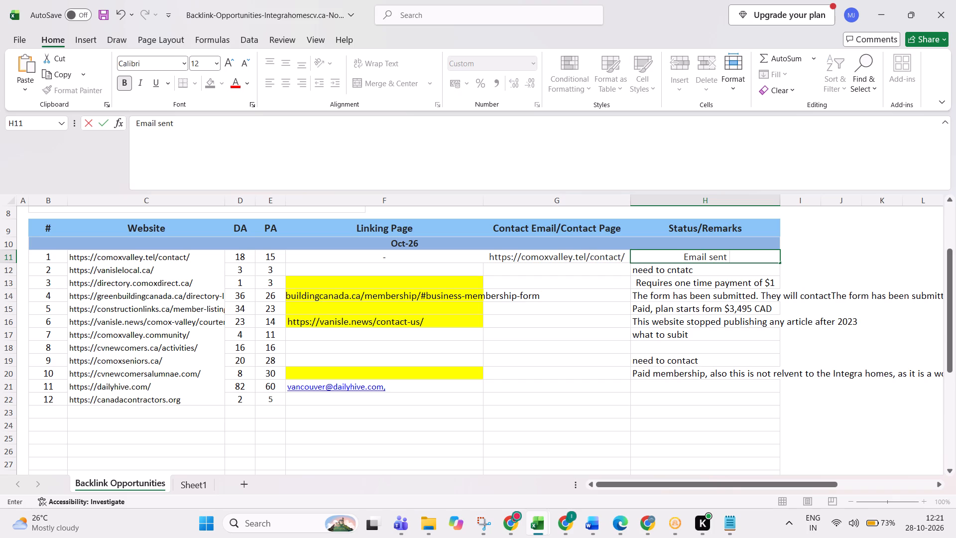
{"action": "type", "text": "for"}
{"action": "key", "text": "space"}
{"action": "type", "text": "ad"}
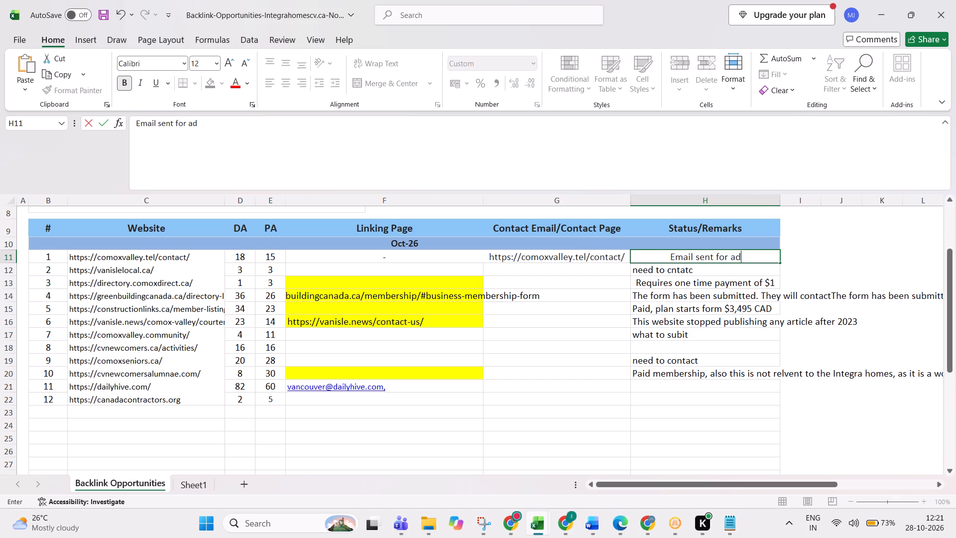
{"action": "type", "text": "ding"}
{"action": "key", "text": "space"}
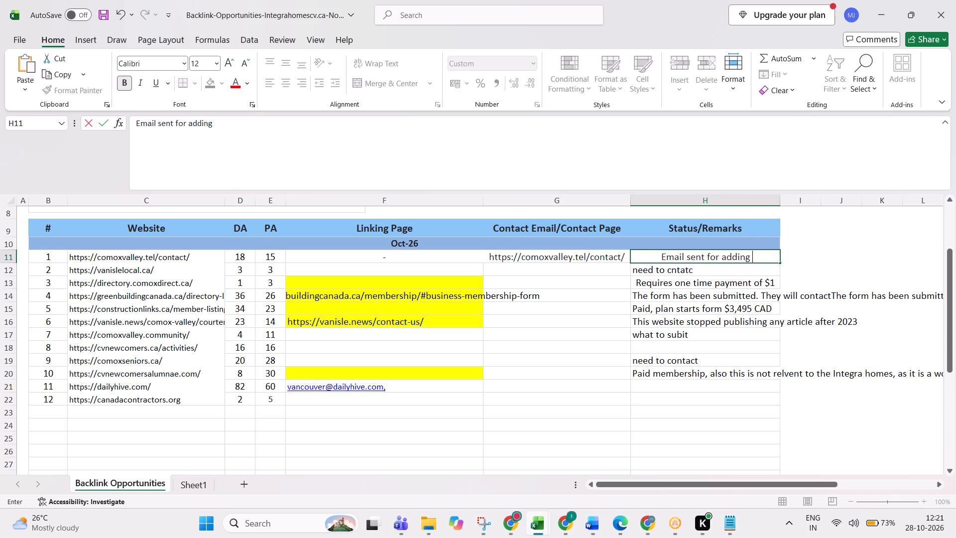
{"action": "type", "text": "free listing"}
{"action": "left_click", "coordinate": [710, 279]}
{"action": "left_click", "coordinate": [704, 259]}
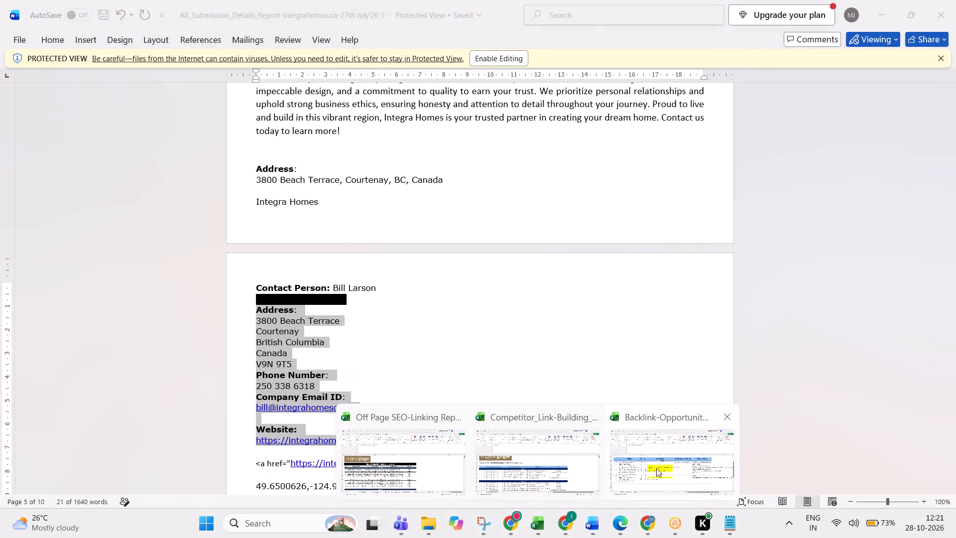
In the Backlink Opportunities workbook in Excel, replace the comoxvalley.tel remark with "Email sent to request a free listing." at font size 12, and save.
{"action": "left_click", "coordinate": [664, 463]}
{"action": "key", "text": "ctrl+v"}
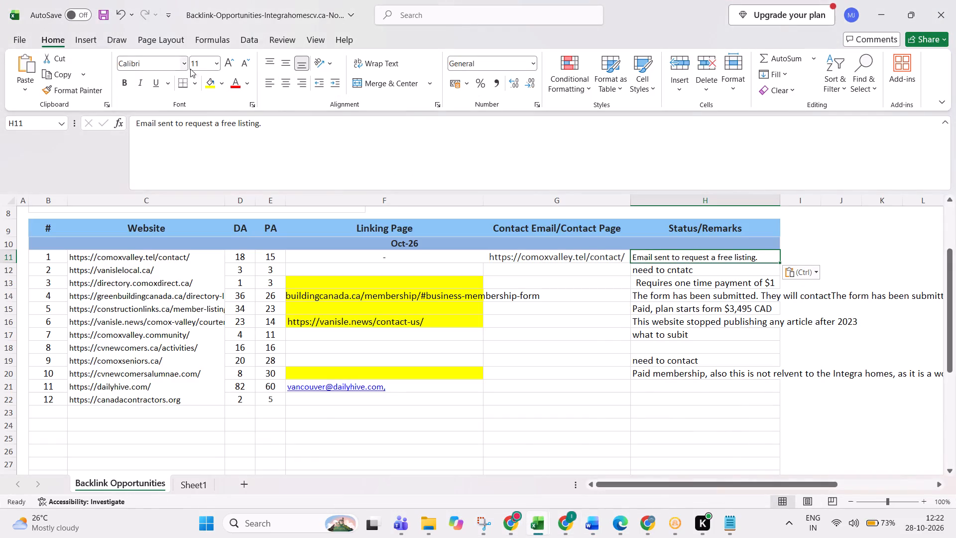
{"action": "left_click", "coordinate": [226, 61]}
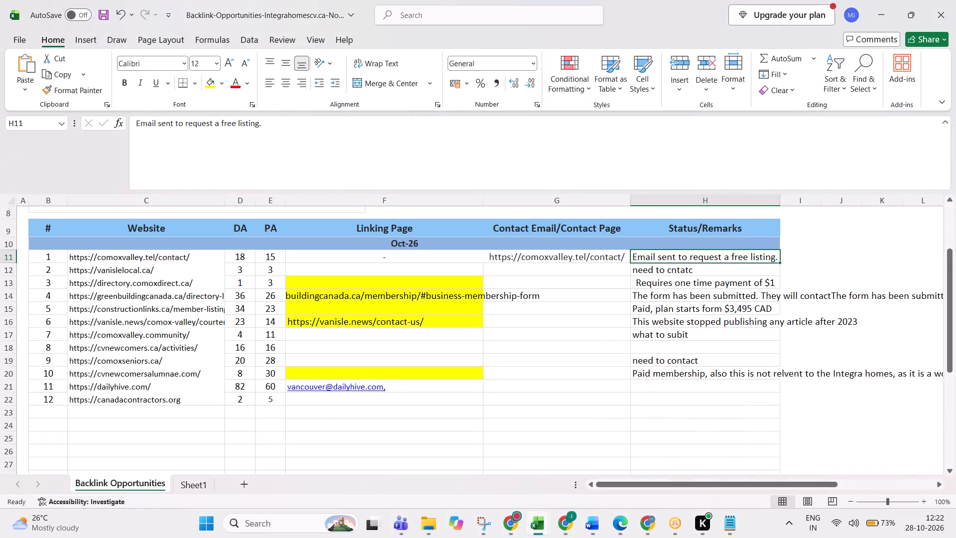
{"action": "left_click", "coordinate": [658, 269]}
{"action": "key", "text": "ctrl+s"}
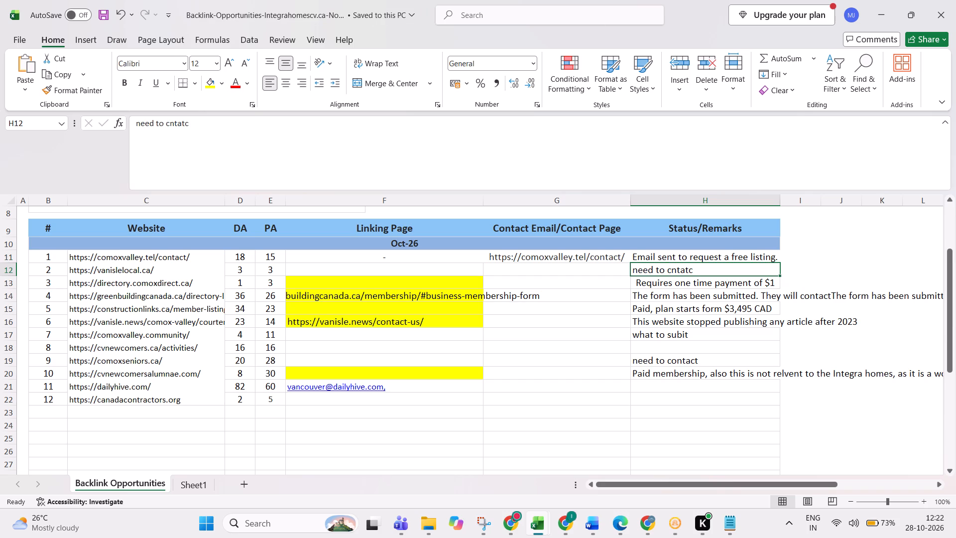
{"action": "left_click", "coordinate": [153, 269]}
{"action": "key", "text": "ctrl+c"}
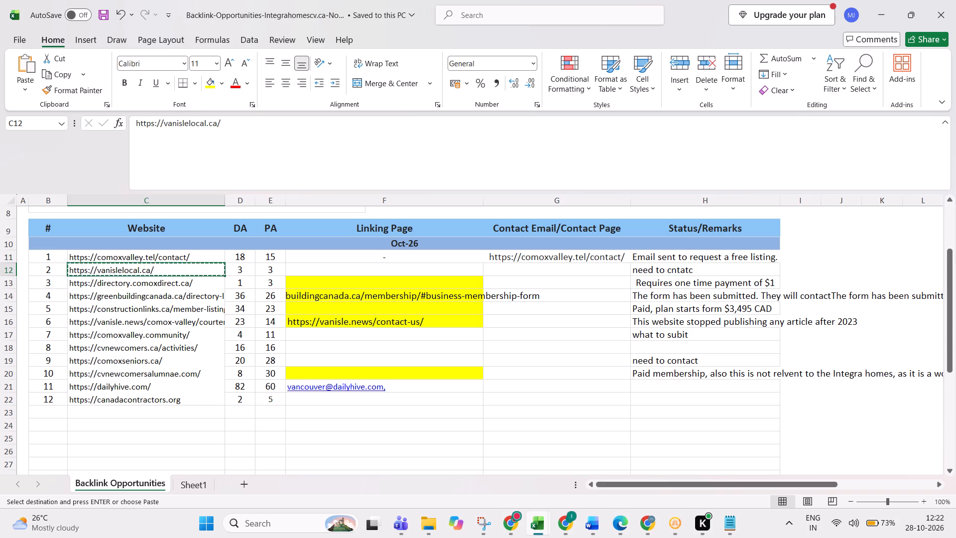
{"action": "left_click", "coordinate": [561, 523]}
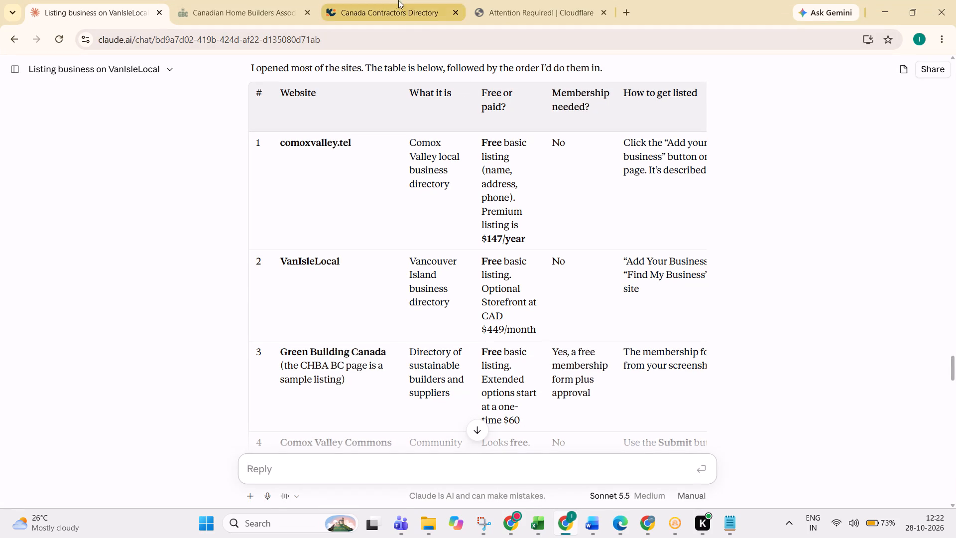
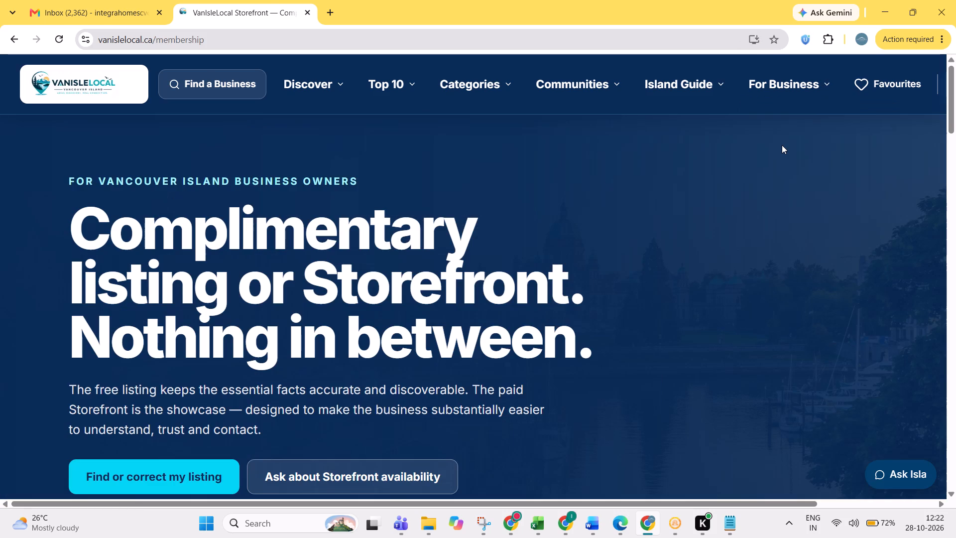
Review the VanIsleLocal membership page to compare the complimentary listing with the paid Storefront option.
{"action": "scroll", "coordinate": [513, 333], "scroll_direction": "down", "scroll_amount": 9}
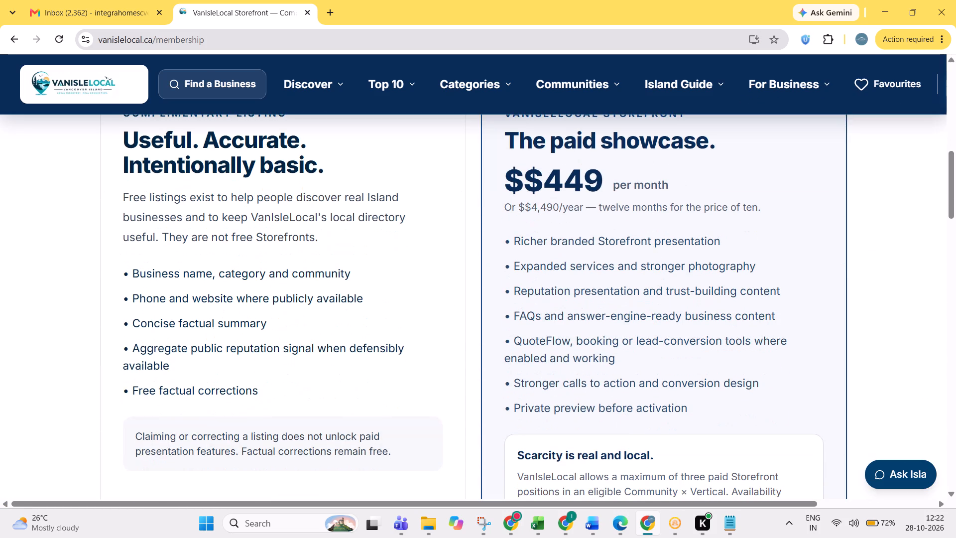
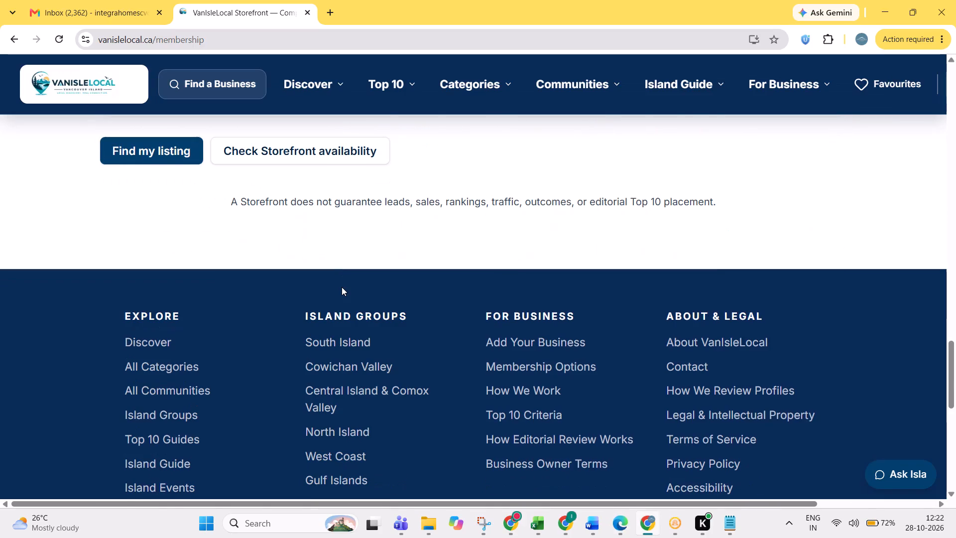
Open Add Your Business from the VanIsleLocal site footer and look through the page for a way to submit a free listing.
{"action": "scroll", "coordinate": [342, 287], "scroll_direction": "down", "scroll_amount": 3}
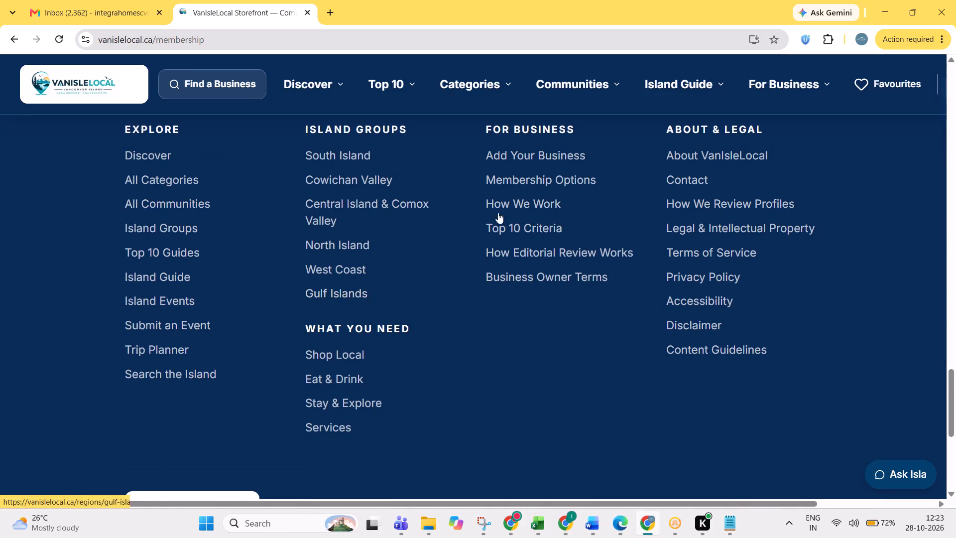
{"action": "left_click", "coordinate": [506, 156]}
{"action": "scroll", "coordinate": [486, 253], "scroll_direction": "down", "scroll_amount": 4}
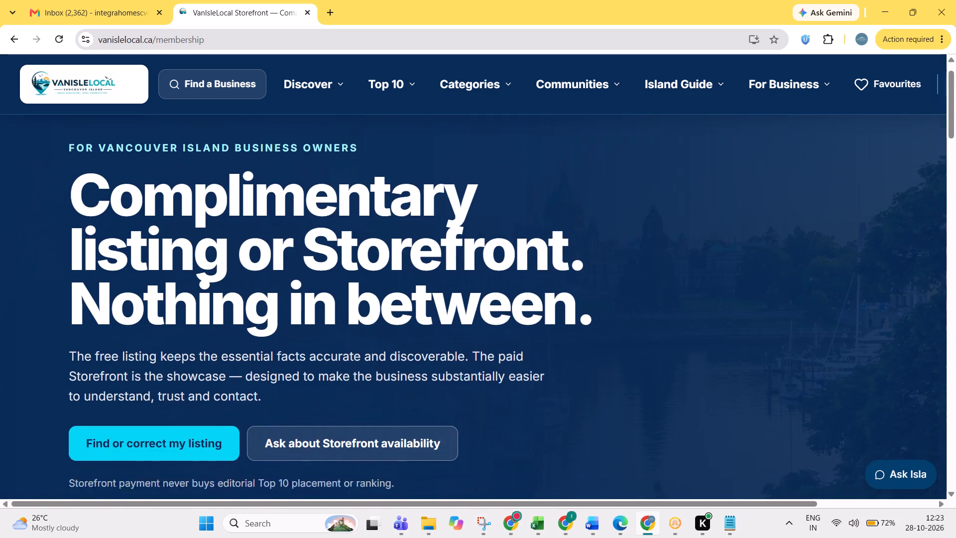
{"action": "scroll", "coordinate": [486, 253], "scroll_direction": "down", "scroll_amount": 6}
{"action": "scroll", "coordinate": [485, 253], "scroll_direction": "up", "scroll_amount": 3}
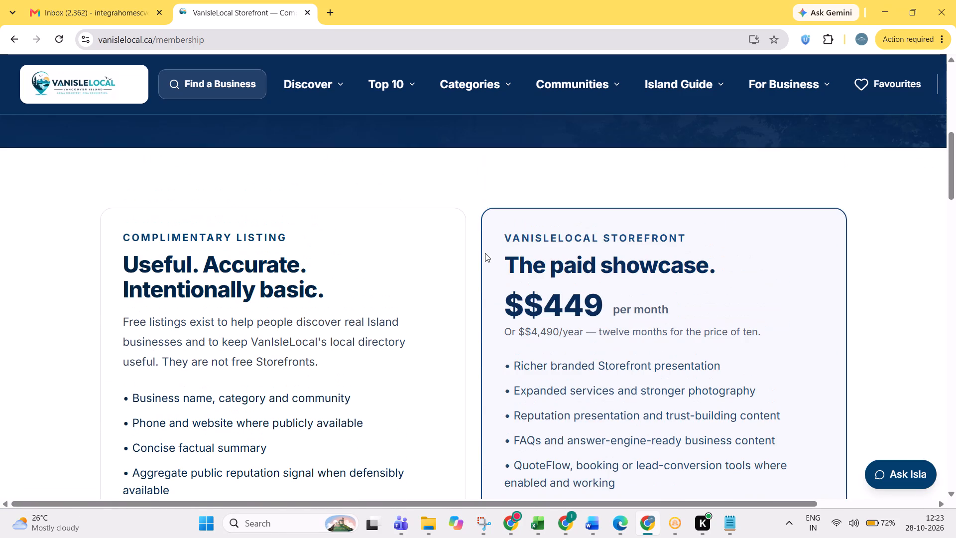
{"action": "scroll", "coordinate": [485, 253], "scroll_direction": "down", "scroll_amount": 14}
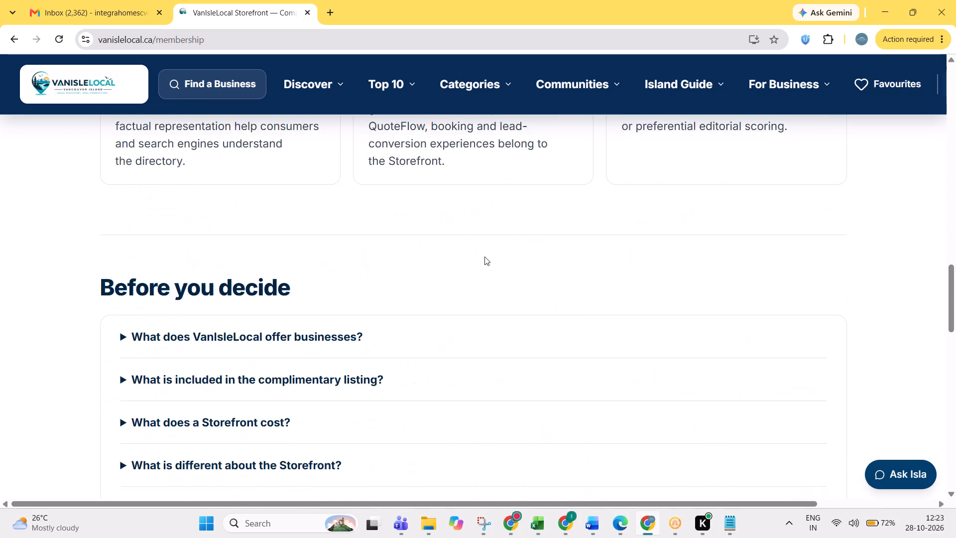
Open VanIsleLocal's Contact page from the site footer and review which email inbox handles each type of request.
{"action": "scroll", "coordinate": [484, 258], "scroll_direction": "down", "scroll_amount": 11}
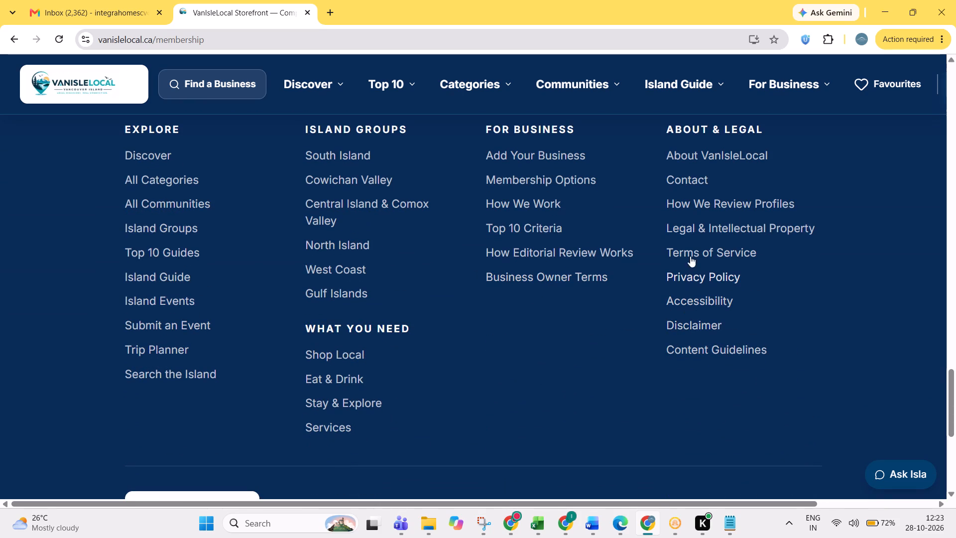
{"action": "left_click", "coordinate": [680, 180]}
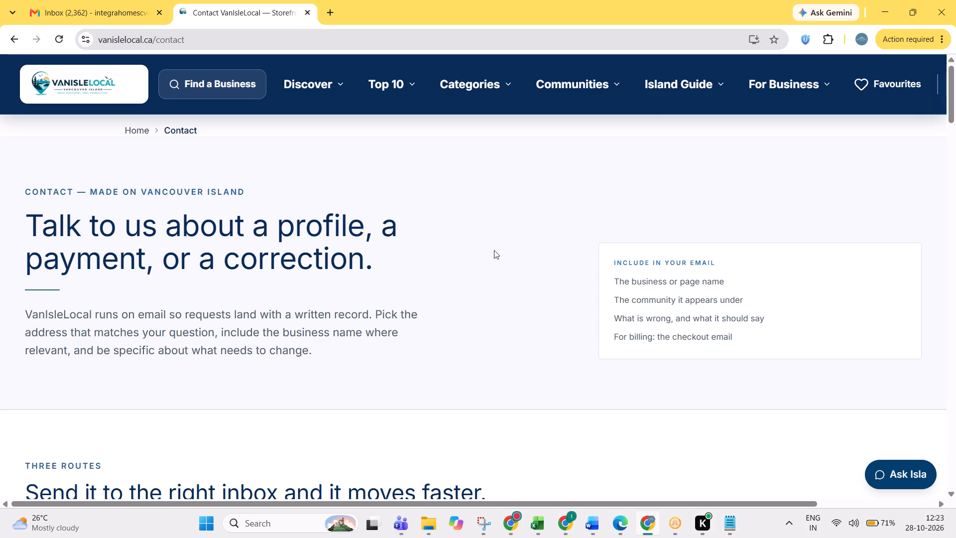
{"action": "scroll", "coordinate": [417, 242], "scroll_direction": "down", "scroll_amount": 1}
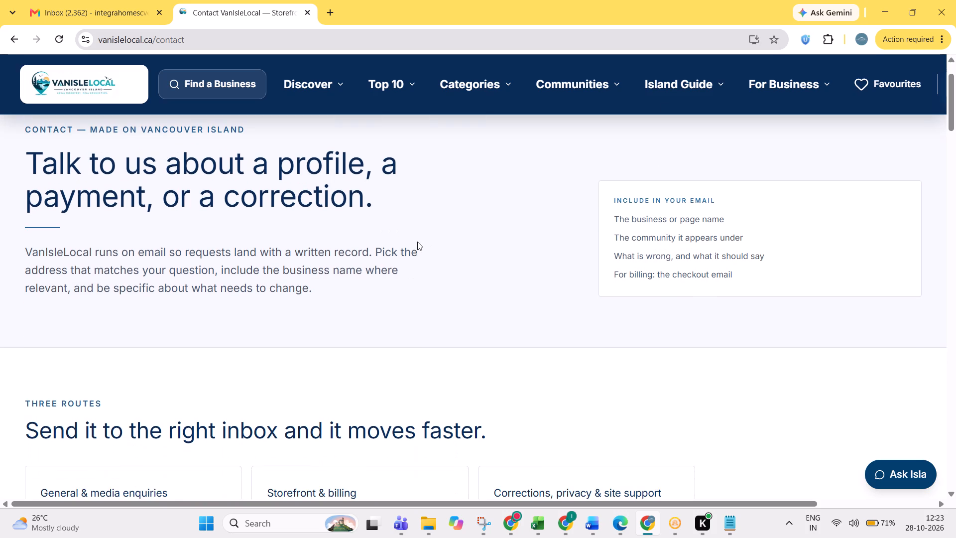
{"action": "scroll", "coordinate": [417, 242], "scroll_direction": "down", "scroll_amount": 3}
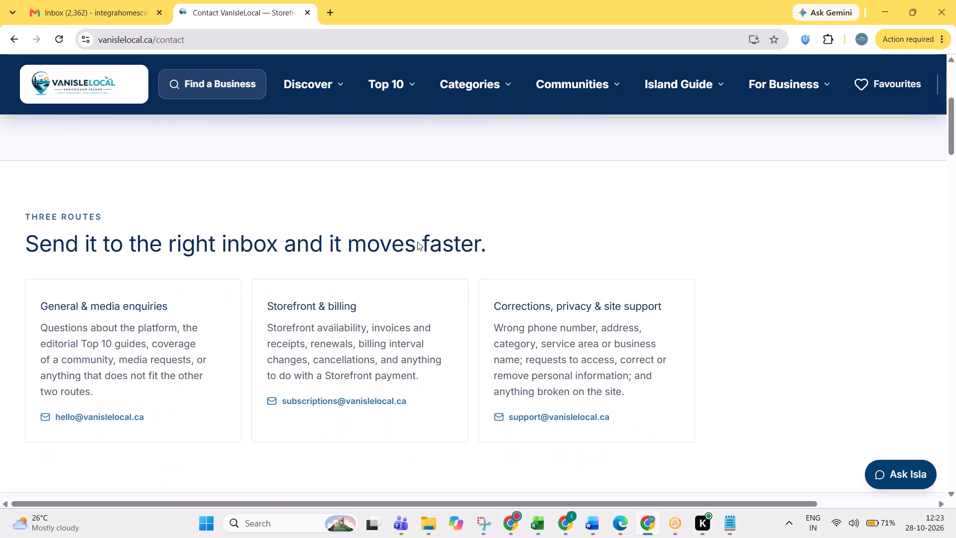
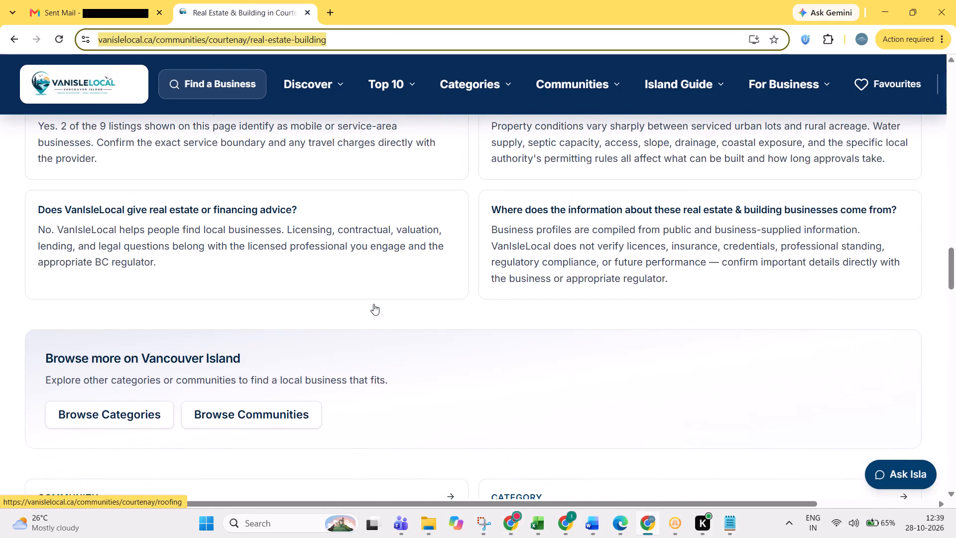
Look through the lower part of VanIsleLocal's Courtenay Real Estate & Building page, including the other Courtenay categories.
{"action": "scroll", "coordinate": [370, 283], "scroll_direction": "down", "scroll_amount": 4}
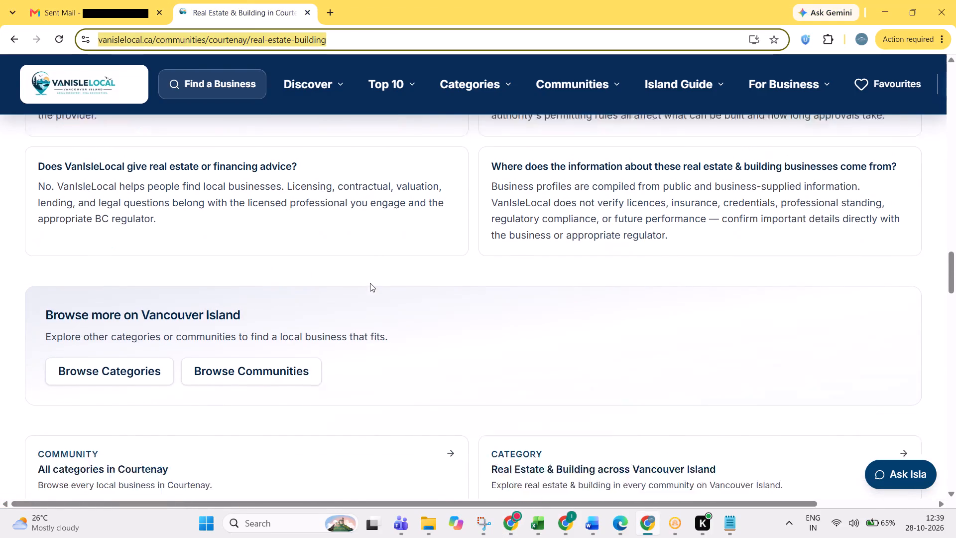
{"action": "scroll", "coordinate": [370, 283], "scroll_direction": "down", "scroll_amount": 2}
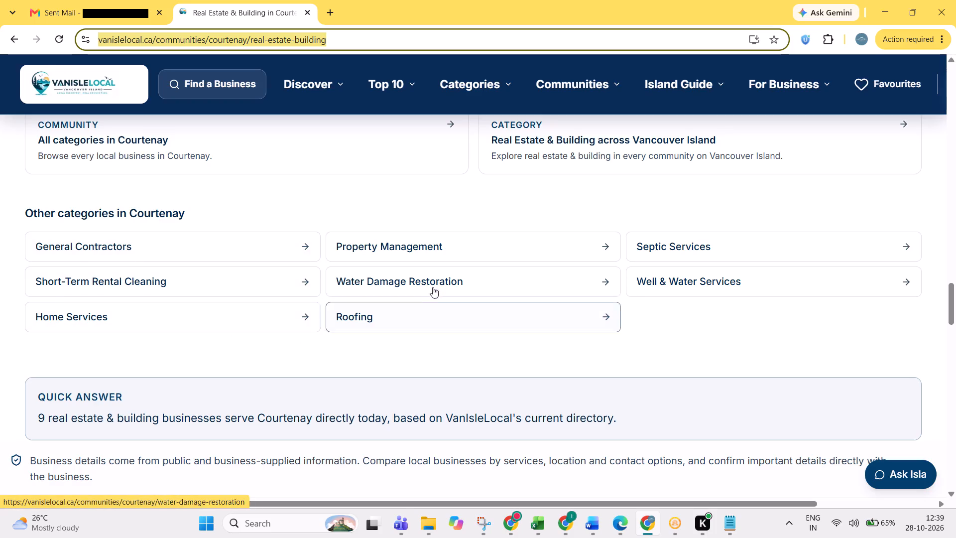
Examine the Courtenay Real Estate & Building page's related categories, local guide and current directory data.
{"action": "scroll", "coordinate": [219, 339], "scroll_direction": "down", "scroll_amount": 8}
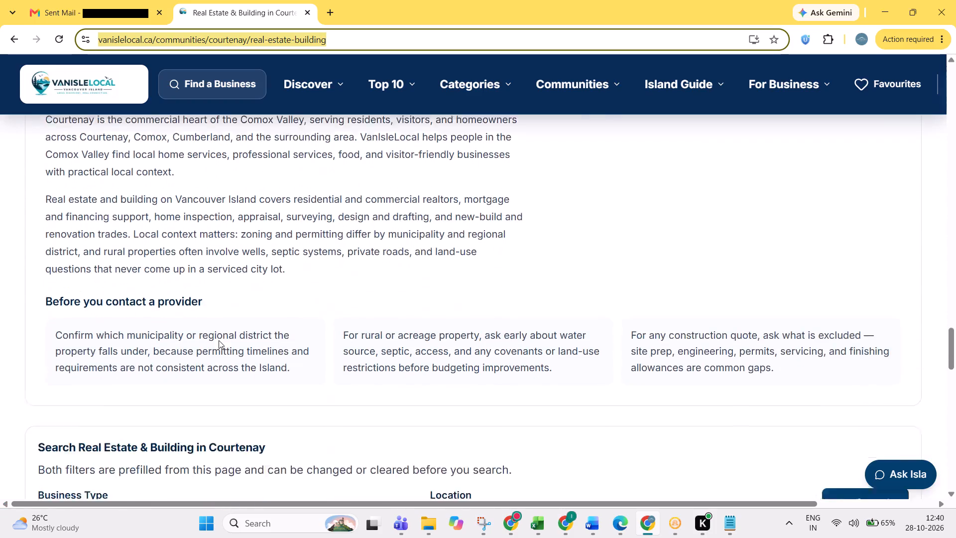
{"action": "scroll", "coordinate": [219, 341], "scroll_direction": "down", "scroll_amount": 15}
{"action": "scroll", "coordinate": [220, 350], "scroll_direction": "up", "scroll_amount": 8}
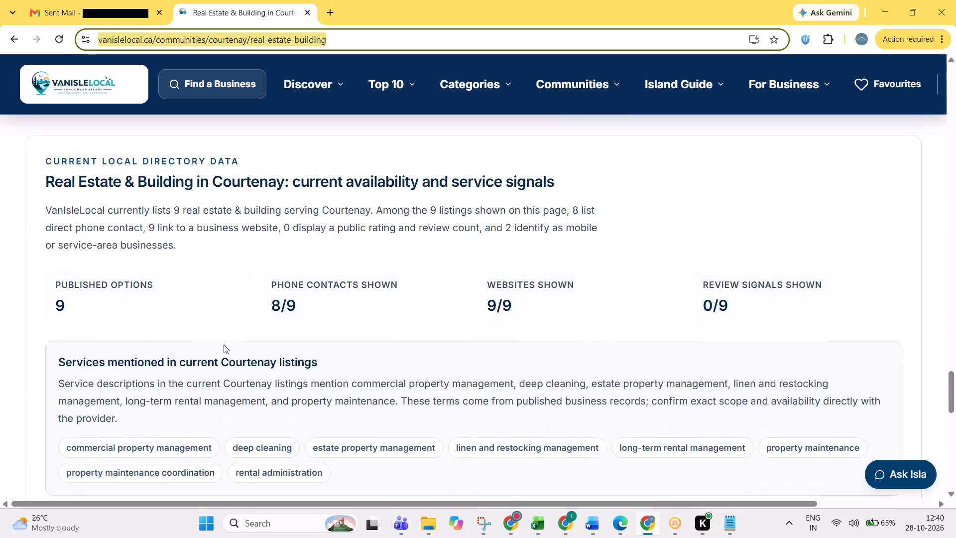
{"action": "scroll", "coordinate": [224, 344], "scroll_direction": "up", "scroll_amount": 15}
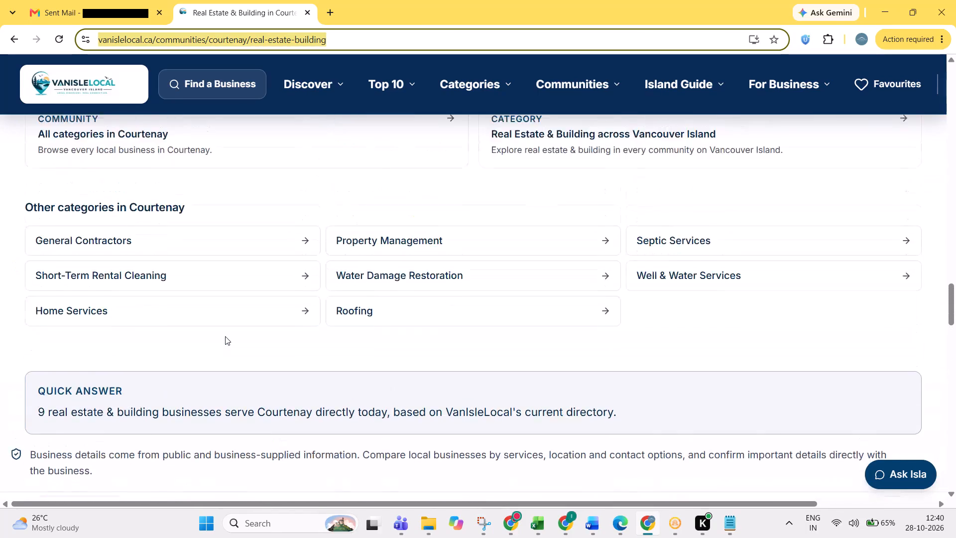
{"action": "scroll", "coordinate": [225, 336], "scroll_direction": "up", "scroll_amount": 4}
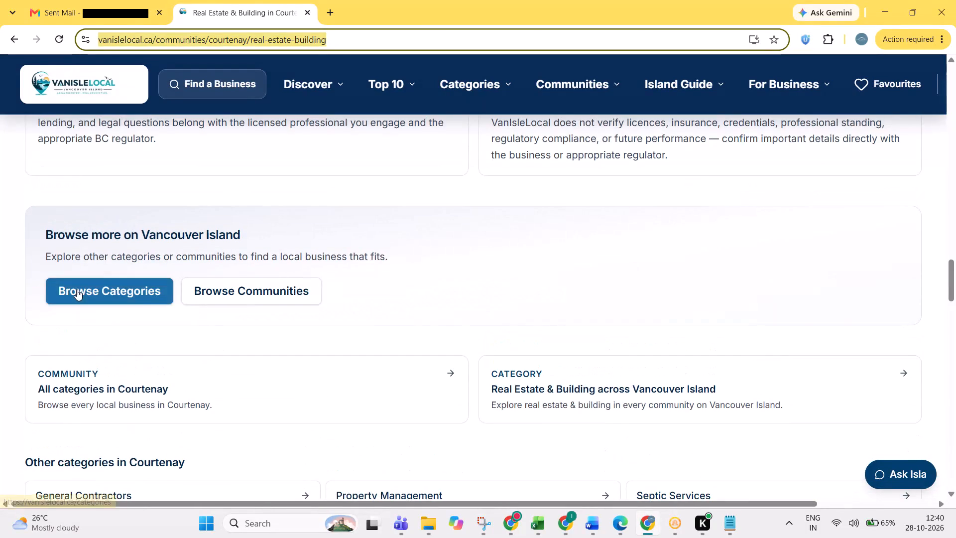
Open the Real Estate & Building category across Vancouver Island and review its services, business listings, communities and related categories.
{"action": "left_click", "coordinate": [598, 397]}
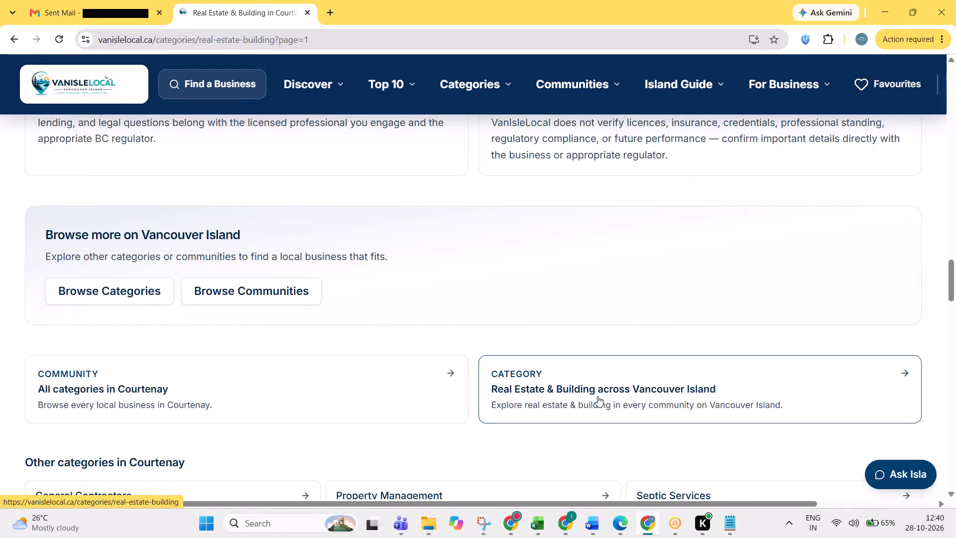
{"action": "left_click", "coordinate": [638, 398]}
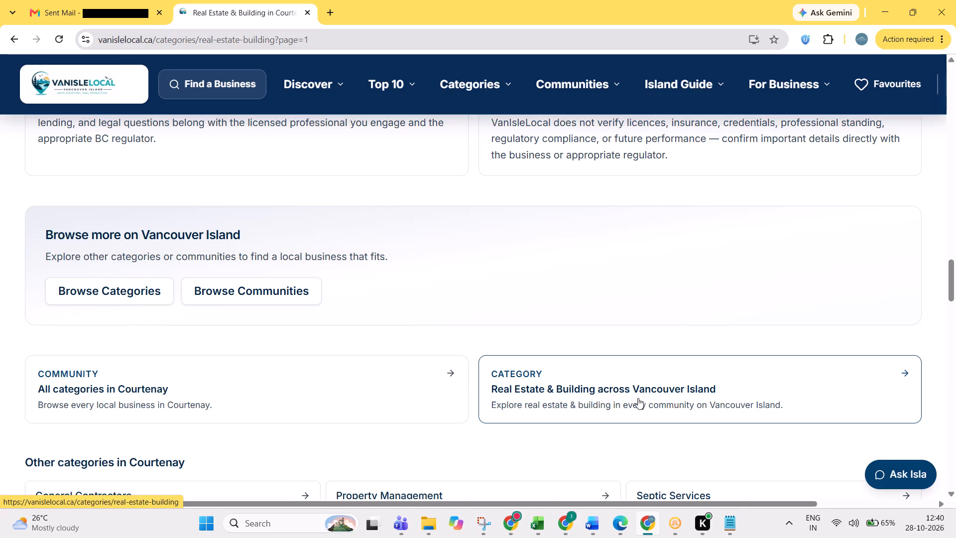
{"action": "left_click", "coordinate": [903, 370]}
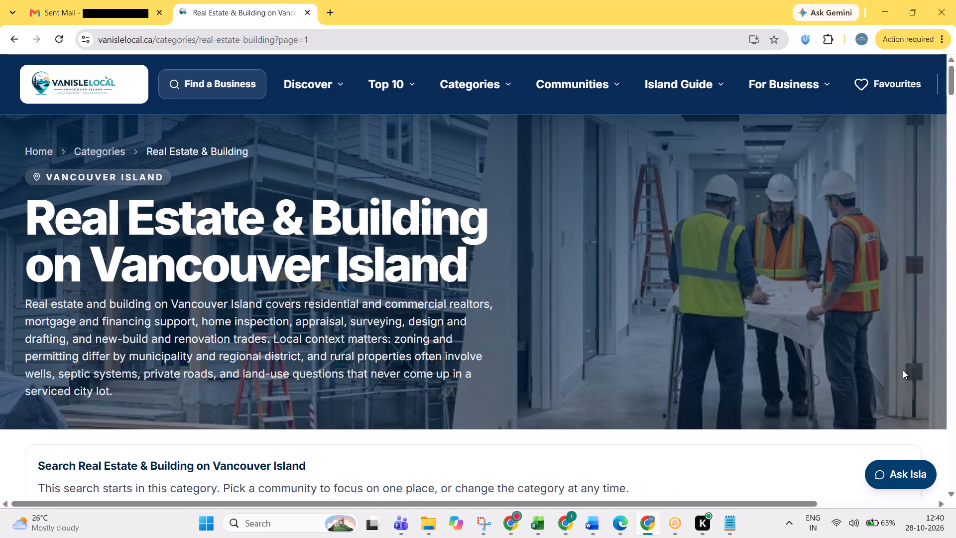
{"action": "scroll", "coordinate": [496, 349], "scroll_direction": "down", "scroll_amount": 3}
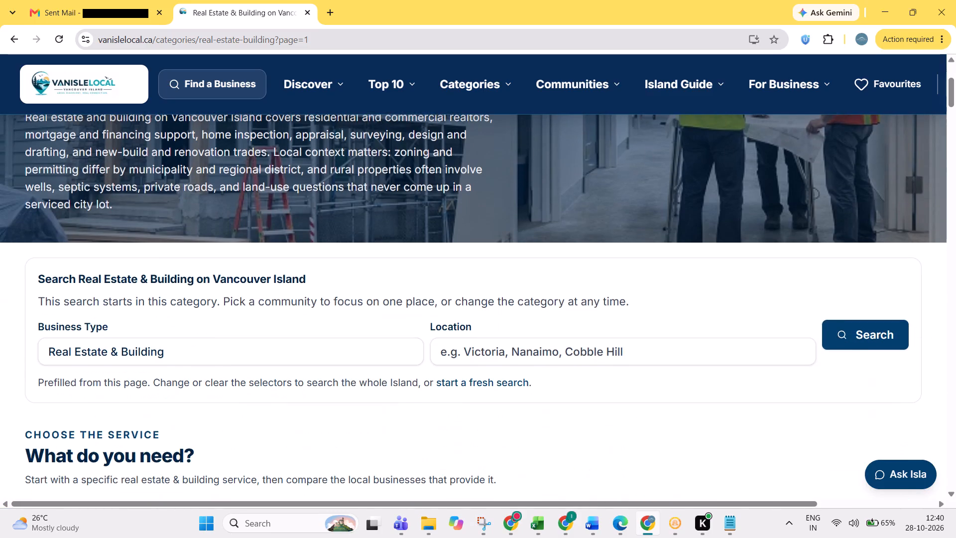
{"action": "scroll", "coordinate": [504, 364], "scroll_direction": "down", "scroll_amount": 5}
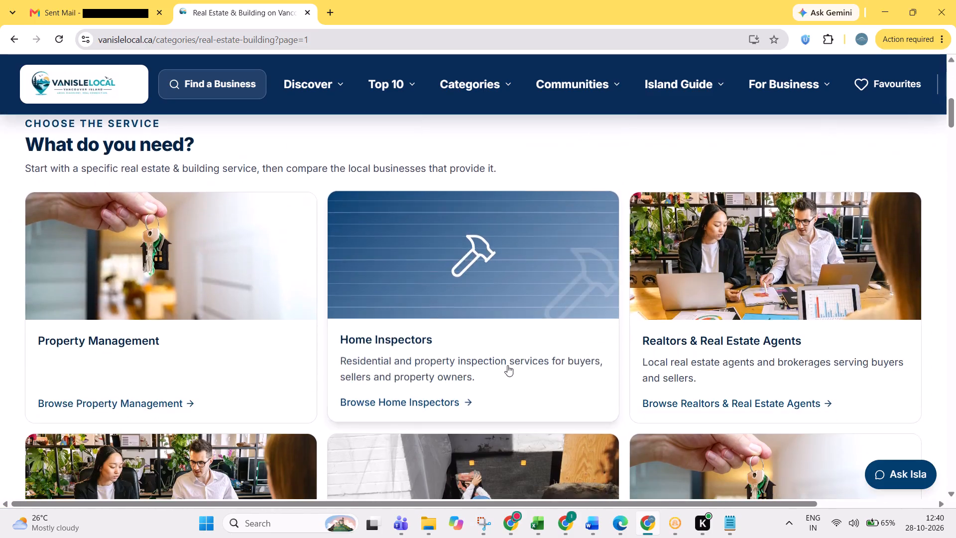
{"action": "scroll", "coordinate": [508, 365], "scroll_direction": "down", "scroll_amount": 20}
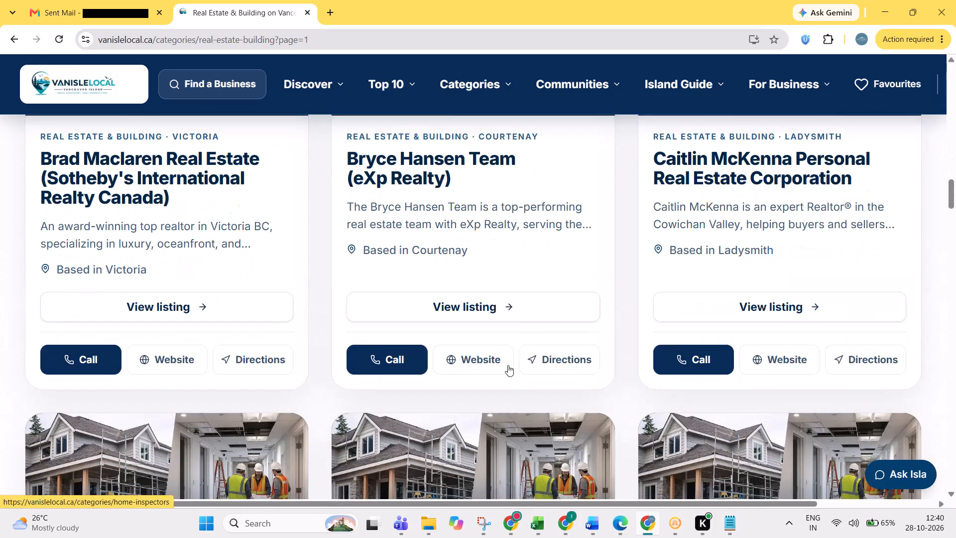
{"action": "scroll", "coordinate": [508, 365], "scroll_direction": "down", "scroll_amount": 20}
{"action": "scroll", "coordinate": [508, 365], "scroll_direction": "down", "scroll_amount": 10}
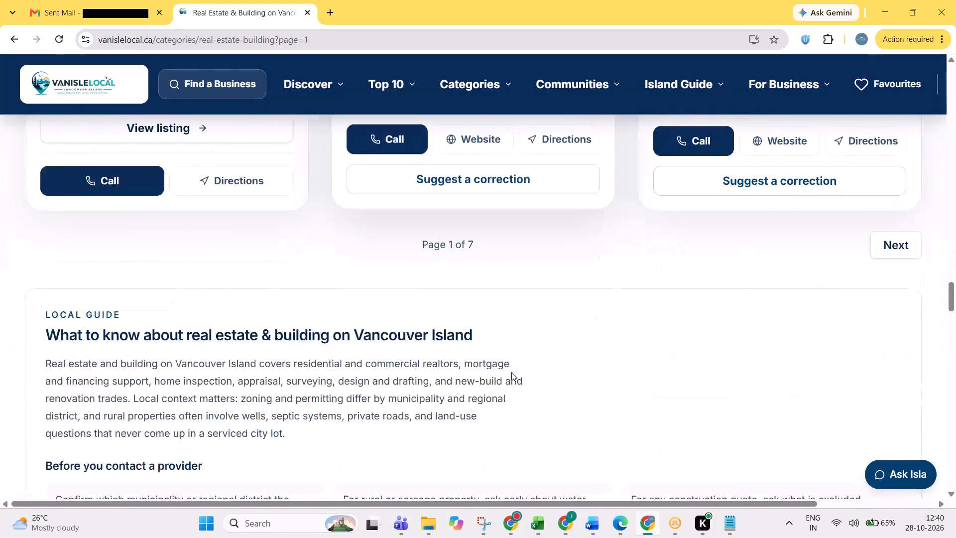
{"action": "scroll", "coordinate": [508, 371], "scroll_direction": "down", "scroll_amount": 3}
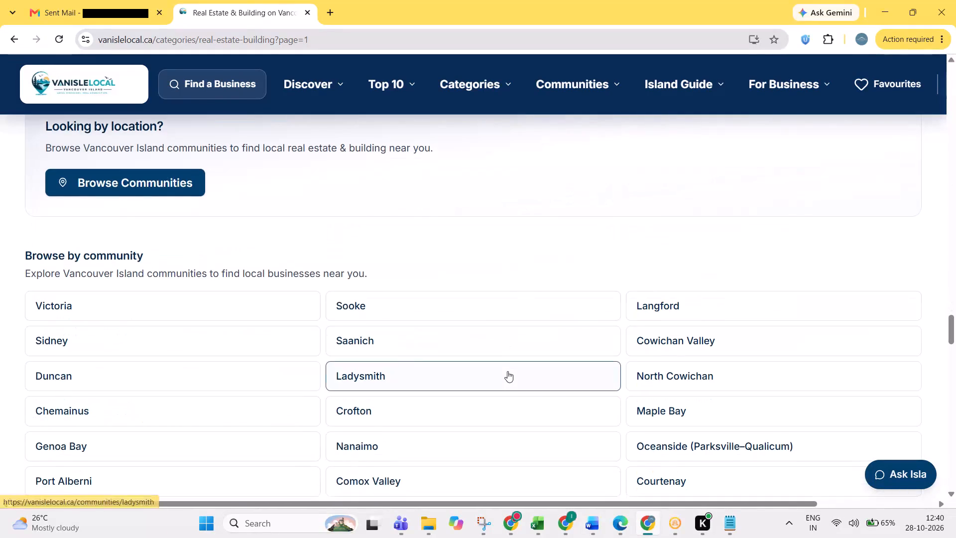
{"action": "scroll", "coordinate": [507, 371], "scroll_direction": "down", "scroll_amount": 18}
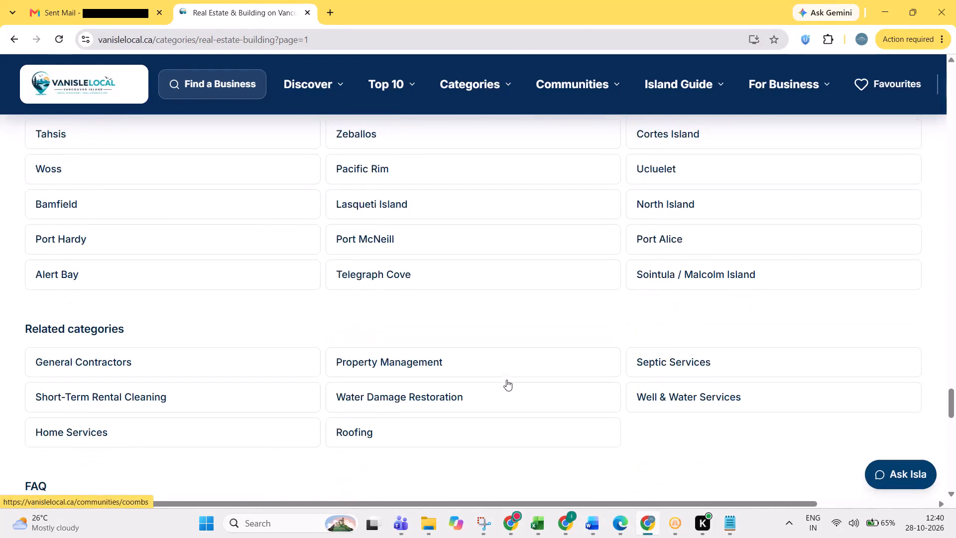
{"action": "scroll", "coordinate": [506, 380], "scroll_direction": "down", "scroll_amount": 8}
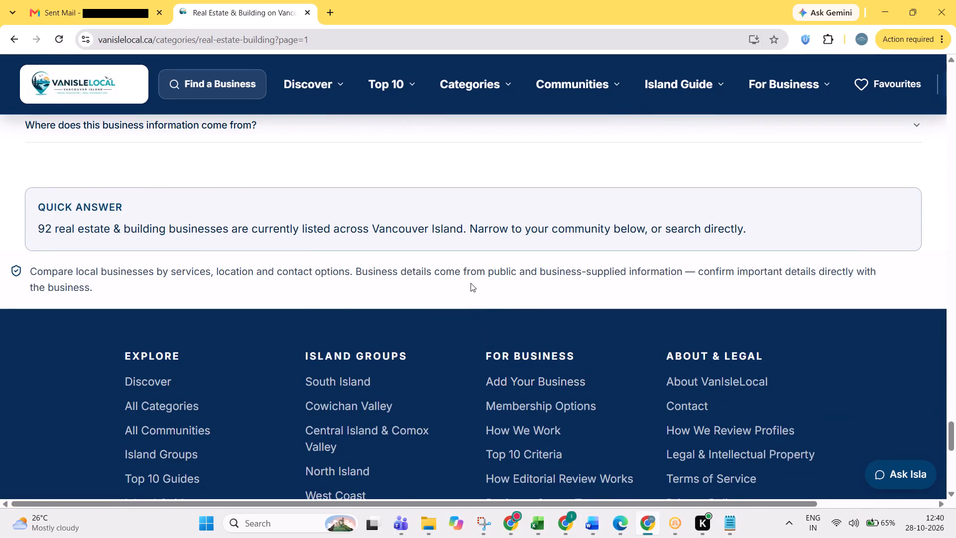
Open VanIsleLocal's Contact page and look over the routes for sending an enquiry.
{"action": "scroll", "coordinate": [471, 283], "scroll_direction": "down", "scroll_amount": 1}
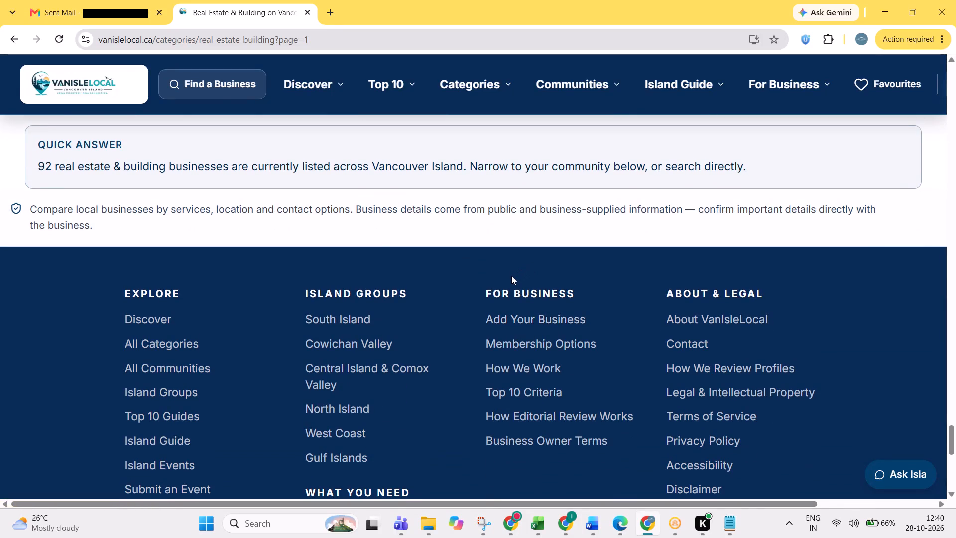
{"action": "scroll", "coordinate": [511, 276], "scroll_direction": "down", "scroll_amount": 3}
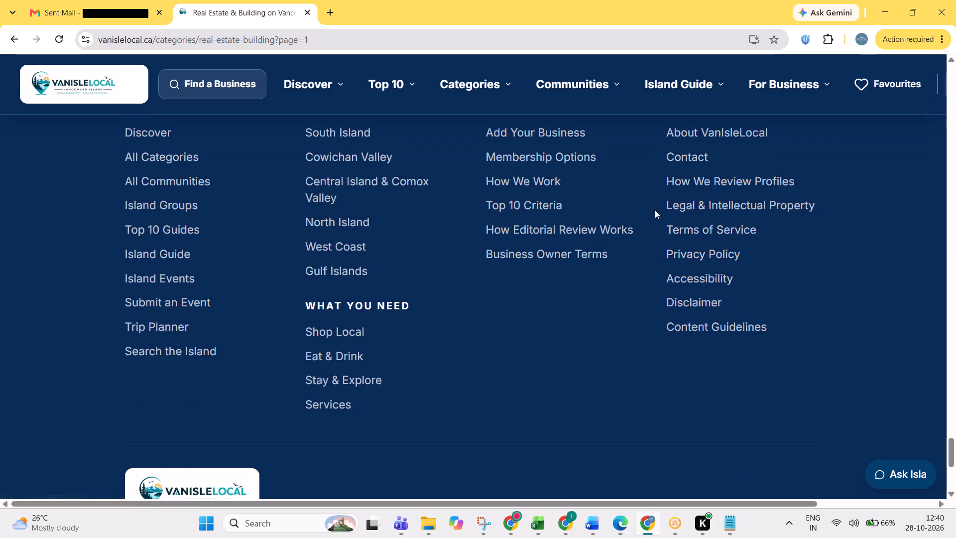
{"action": "left_click", "coordinate": [679, 158]}
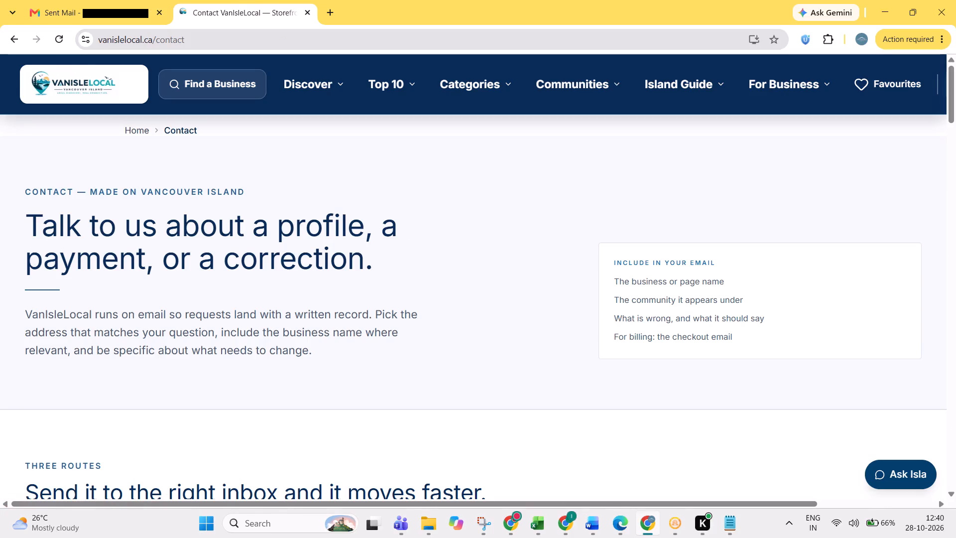
{"action": "scroll", "coordinate": [326, 277], "scroll_direction": "down", "scroll_amount": 1}
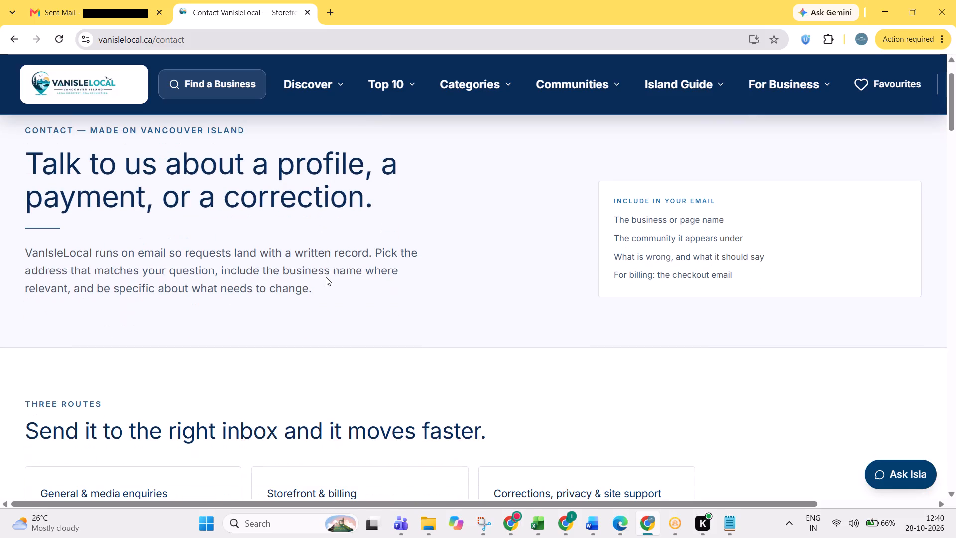
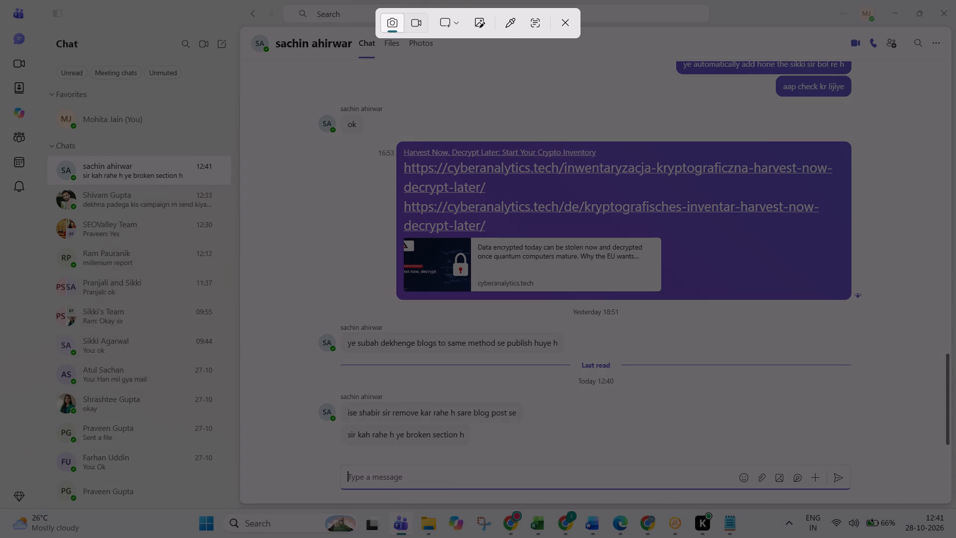
Capture a snip of the colleague's two latest chat messages about removing the broken section from blog posts, and copy the image.
{"action": "left_click_drag", "start_coordinate": [266, 369], "coordinate": [679, 449]}
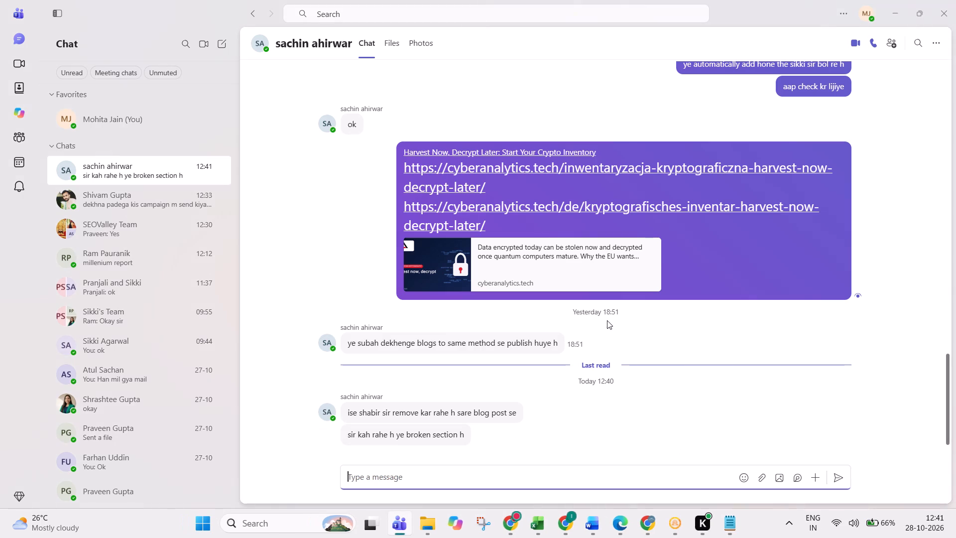
{"action": "key", "text": "ctrl+c"}
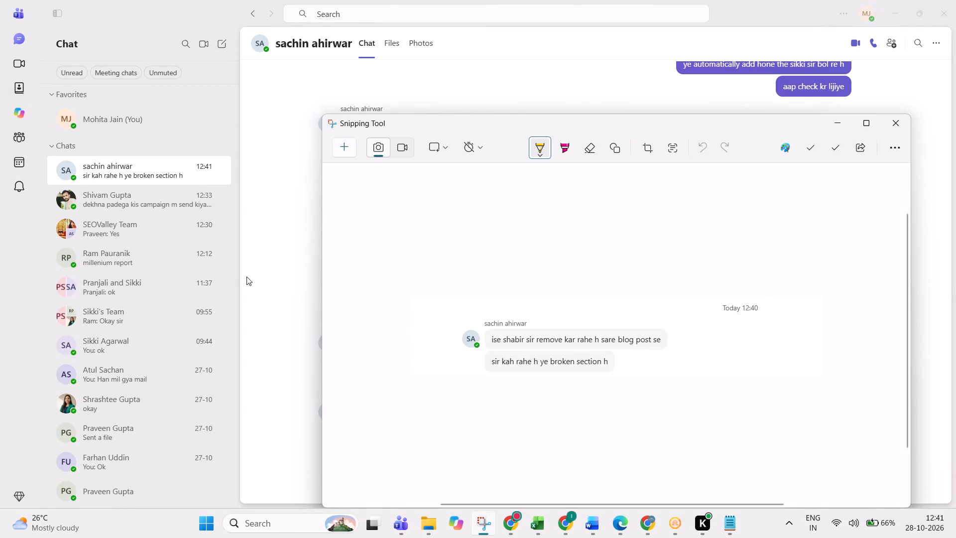
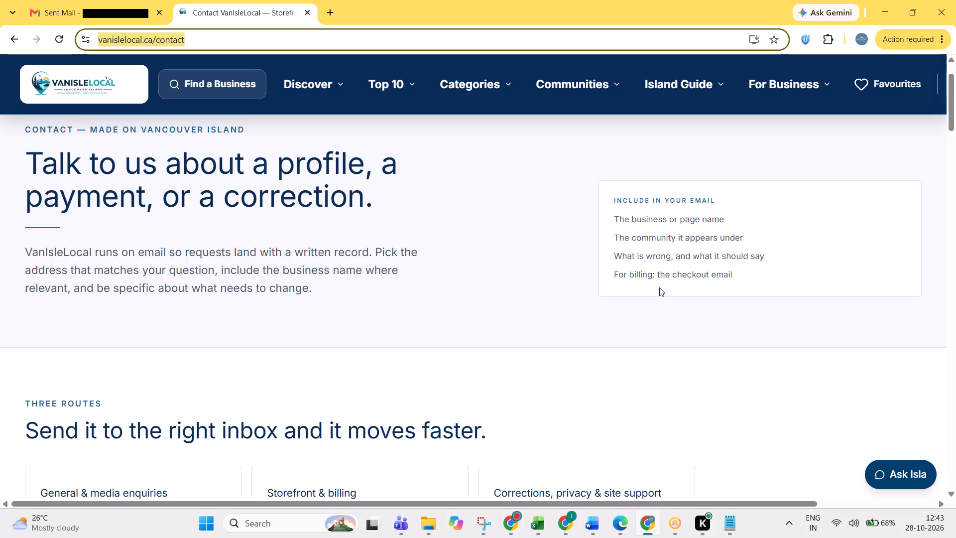
Look over the VanIsleLocal contact page and its Find a Business search page for a way to list a business.
{"action": "scroll", "coordinate": [446, 360], "scroll_direction": "down", "scroll_amount": 3}
{"action": "scroll", "coordinate": [446, 360], "scroll_direction": "up", "scroll_amount": 3}
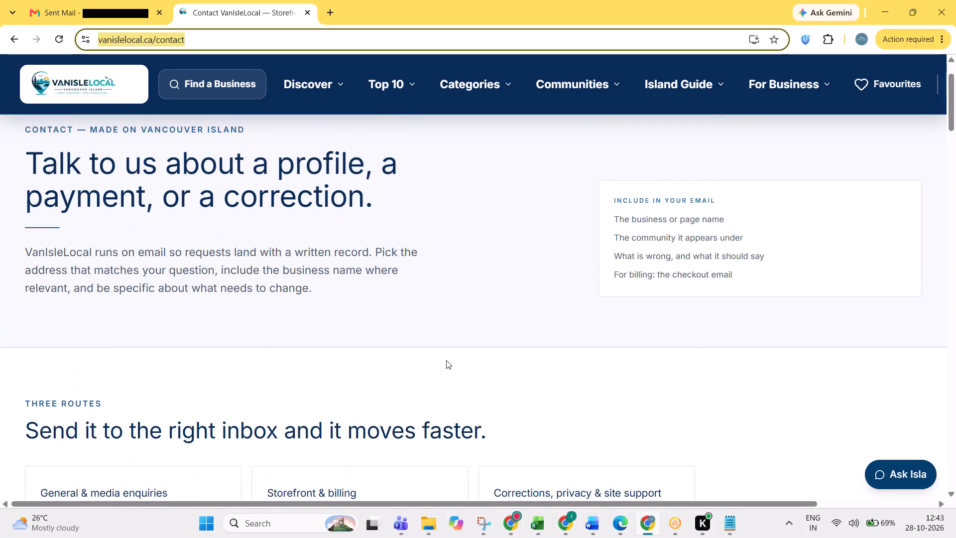
{"action": "scroll", "coordinate": [446, 361], "scroll_direction": "up", "scroll_amount": 5}
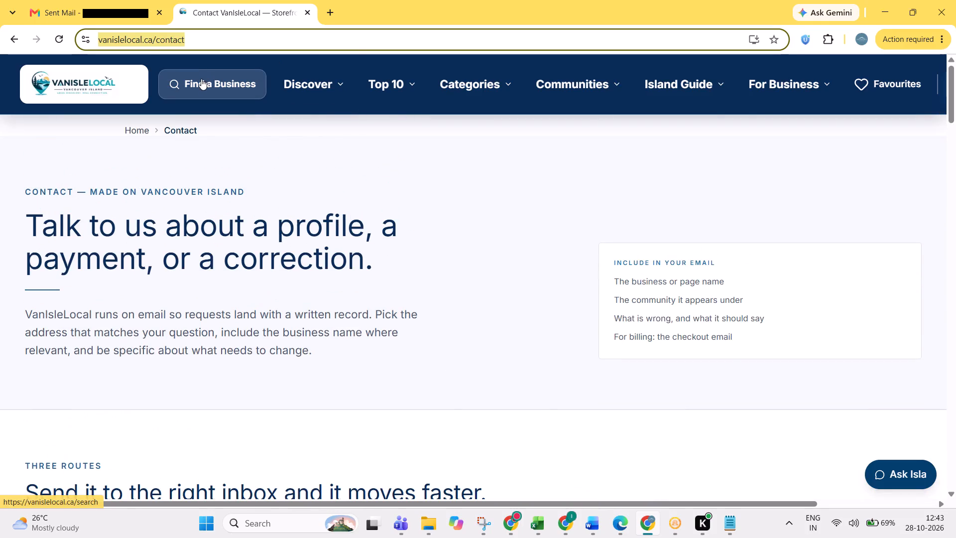
{"action": "left_click", "coordinate": [201, 79]}
{"action": "scroll", "coordinate": [516, 290], "scroll_direction": "down", "scroll_amount": 12}
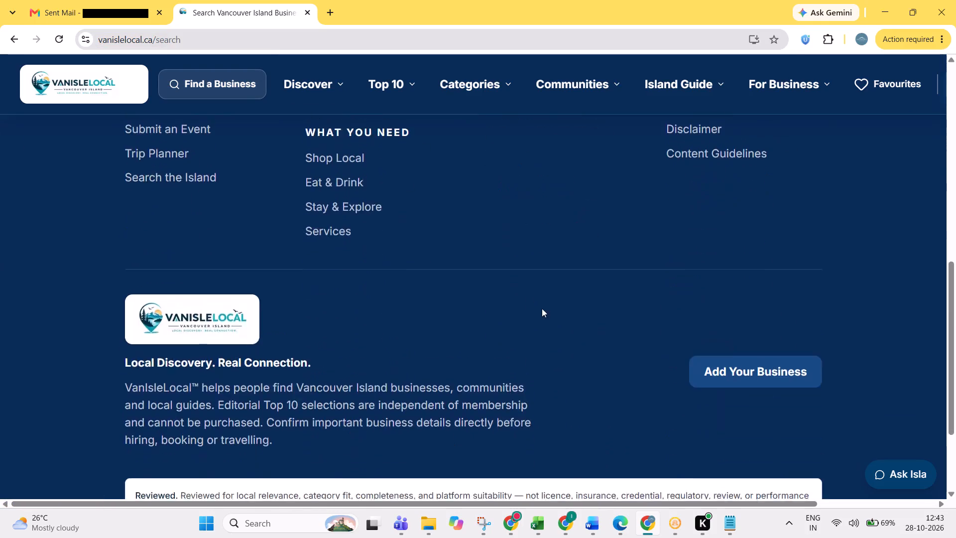
{"action": "scroll", "coordinate": [542, 308], "scroll_direction": "down", "scroll_amount": 4}
Review VanIsleLocal's Membership Options page, comparing the complimentary listing with the paid Storefront and checking the questions section.
{"action": "left_click", "coordinate": [820, 83]}
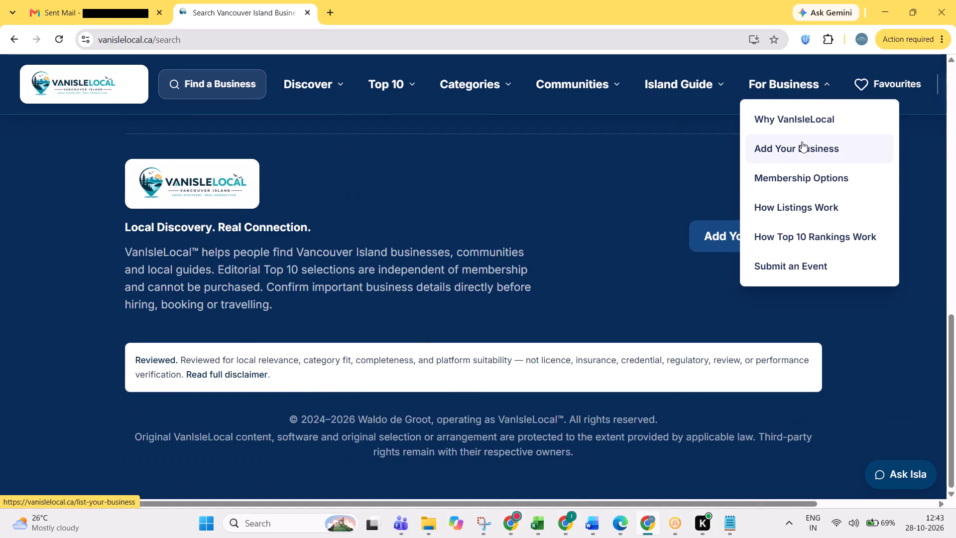
{"action": "left_click", "coordinate": [790, 178]}
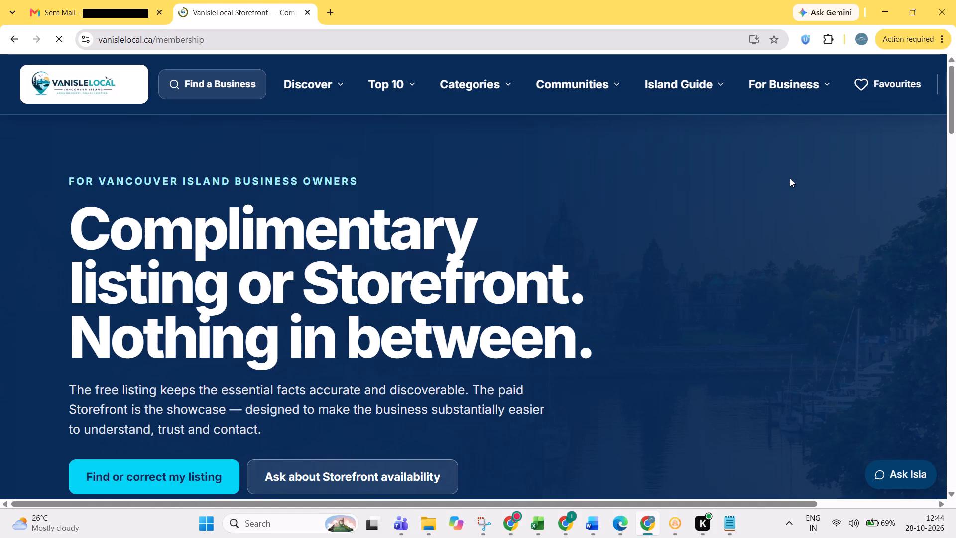
{"action": "scroll", "coordinate": [724, 251], "scroll_direction": "down", "scroll_amount": 2}
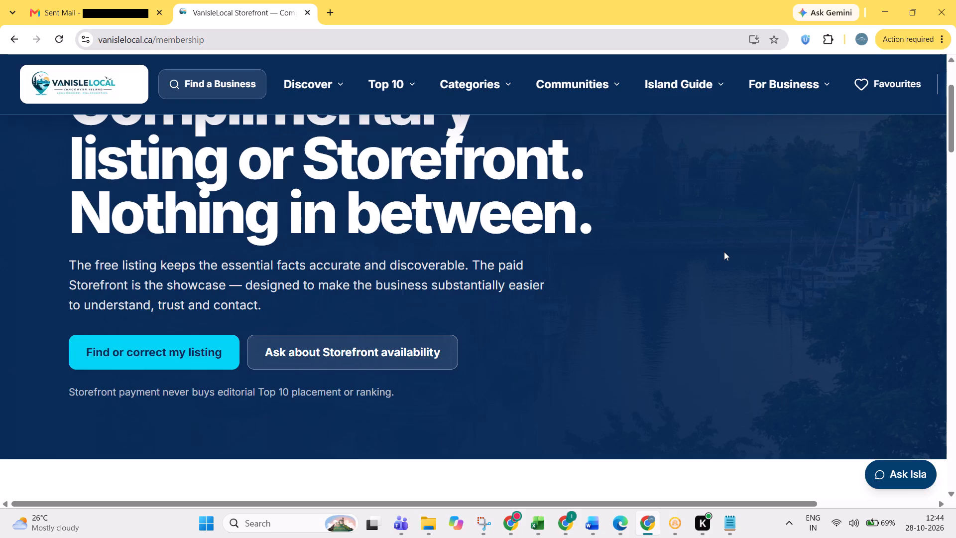
{"action": "scroll", "coordinate": [724, 252], "scroll_direction": "down", "scroll_amount": 4}
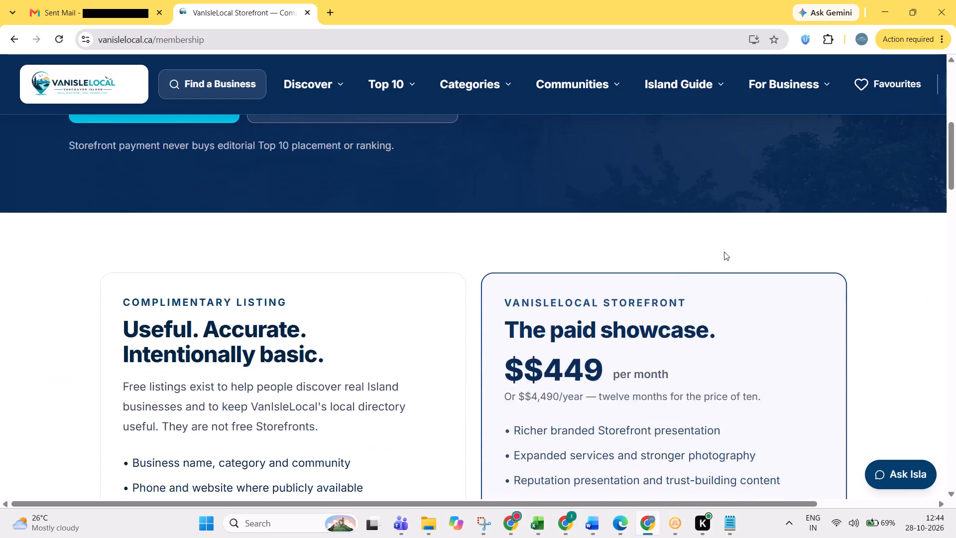
{"action": "scroll", "coordinate": [724, 252], "scroll_direction": "down", "scroll_amount": 17}
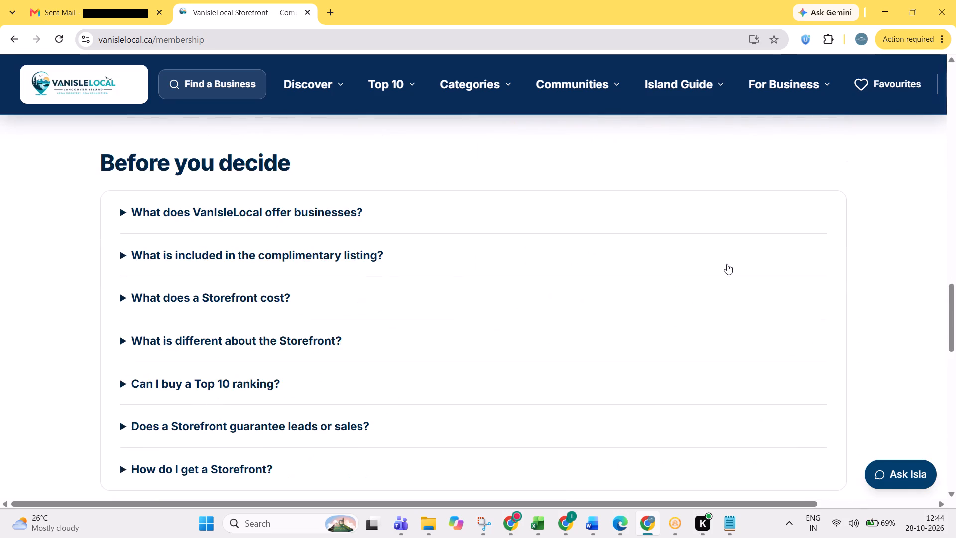
{"action": "scroll", "coordinate": [727, 259], "scroll_direction": "down", "scroll_amount": 7}
{"action": "scroll", "coordinate": [728, 262], "scroll_direction": "up", "scroll_amount": 4}
Read VanIsleLocal's How Listings Work page for how member businesses are reviewed and listed.
{"action": "left_click", "coordinate": [792, 84]}
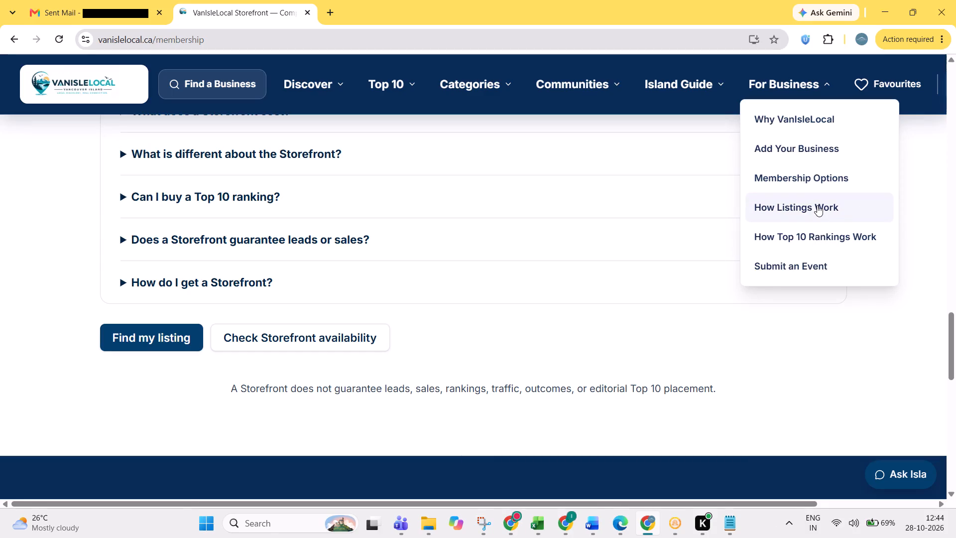
{"action": "left_click", "coordinate": [817, 205]}
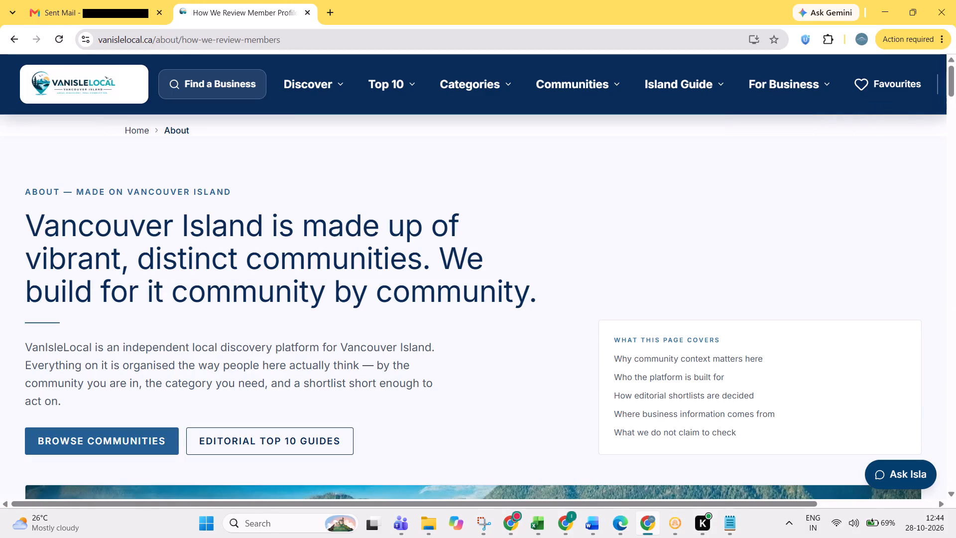
{"action": "scroll", "coordinate": [139, 278], "scroll_direction": "down", "scroll_amount": 3}
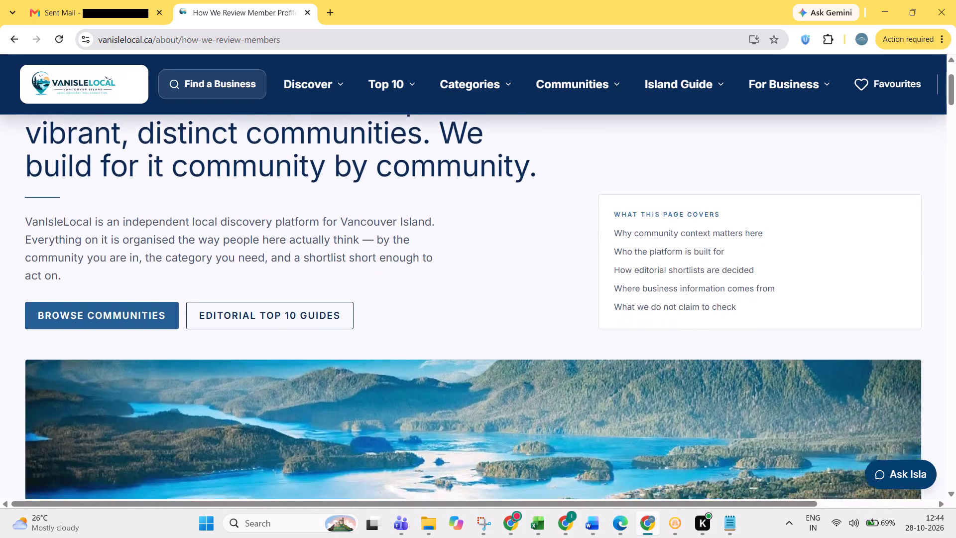
{"action": "scroll", "coordinate": [149, 280], "scroll_direction": "down", "scroll_amount": 10}
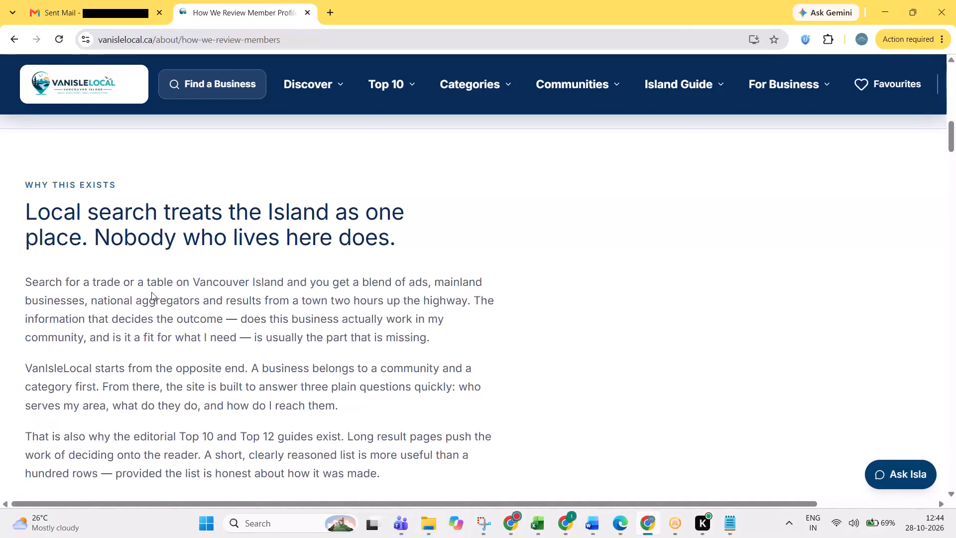
{"action": "scroll", "coordinate": [143, 280], "scroll_direction": "down", "scroll_amount": 2}
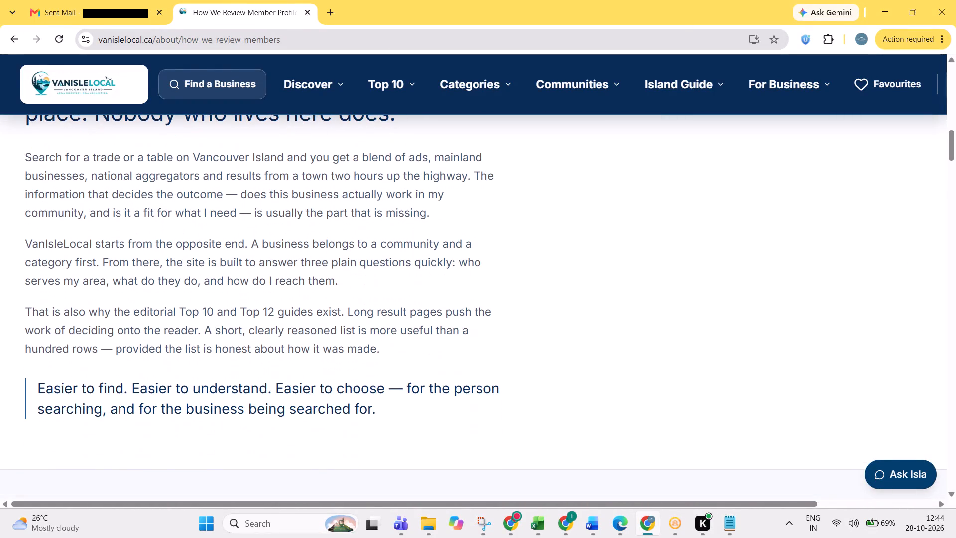
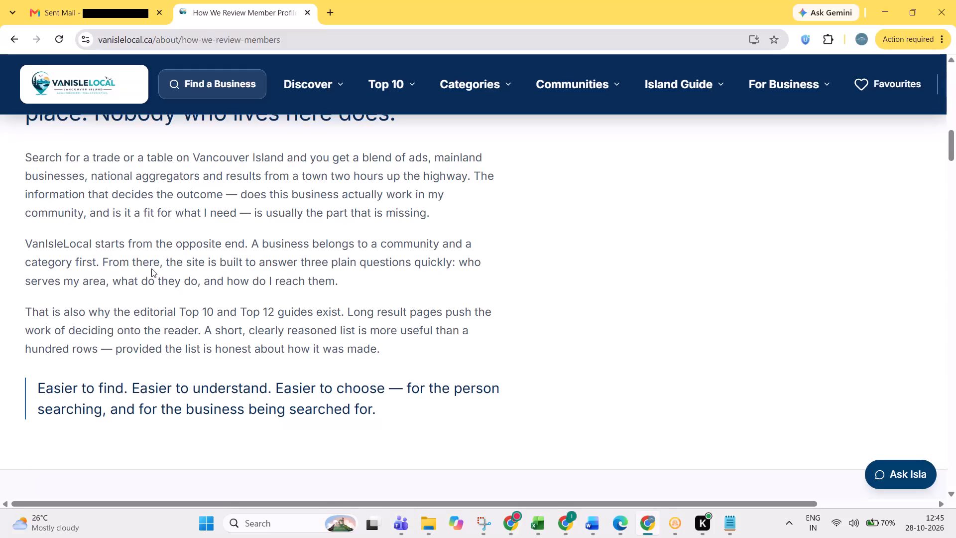
Leave the member review page and open VanIsleLocal's Add Your Business page.
{"action": "scroll", "coordinate": [151, 269], "scroll_direction": "up", "scroll_amount": 3}
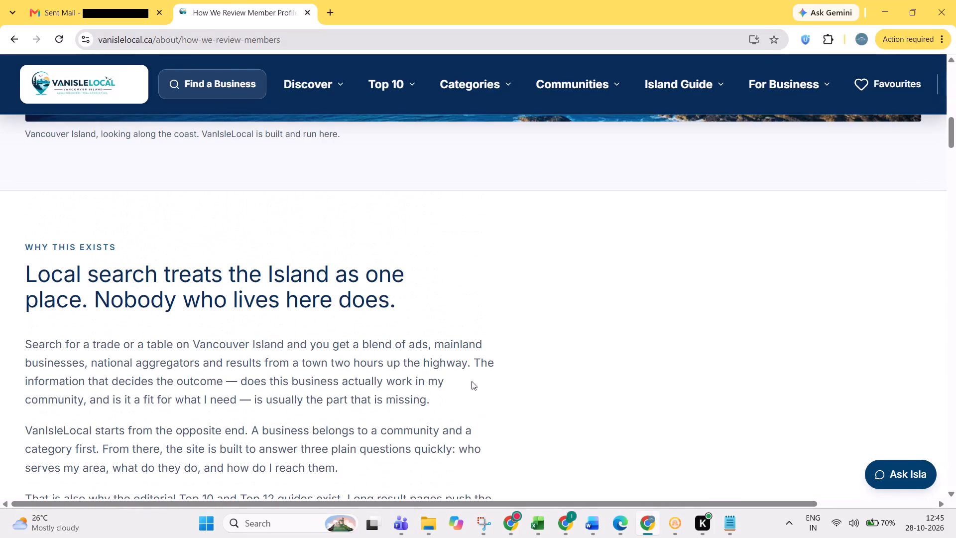
{"action": "left_click", "coordinate": [627, 529]}
{"action": "left_click", "coordinate": [645, 528]}
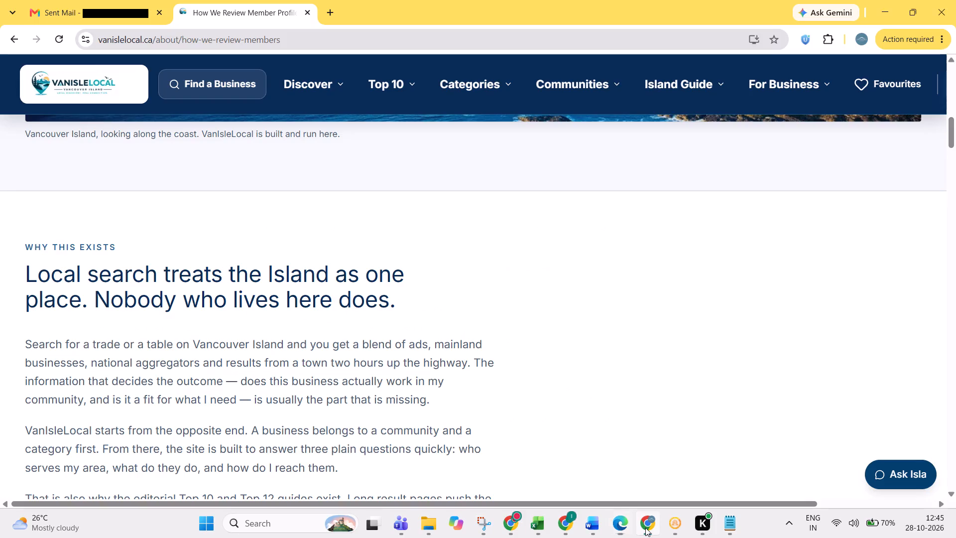
{"action": "scroll", "coordinate": [295, 320], "scroll_direction": "up", "scroll_amount": 13}
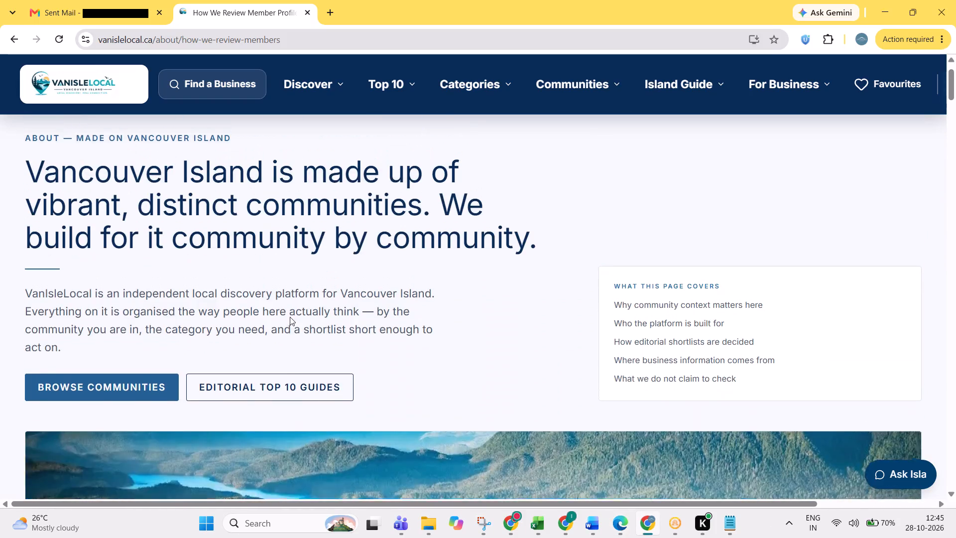
{"action": "scroll", "coordinate": [290, 317], "scroll_direction": "up", "scroll_amount": 2}
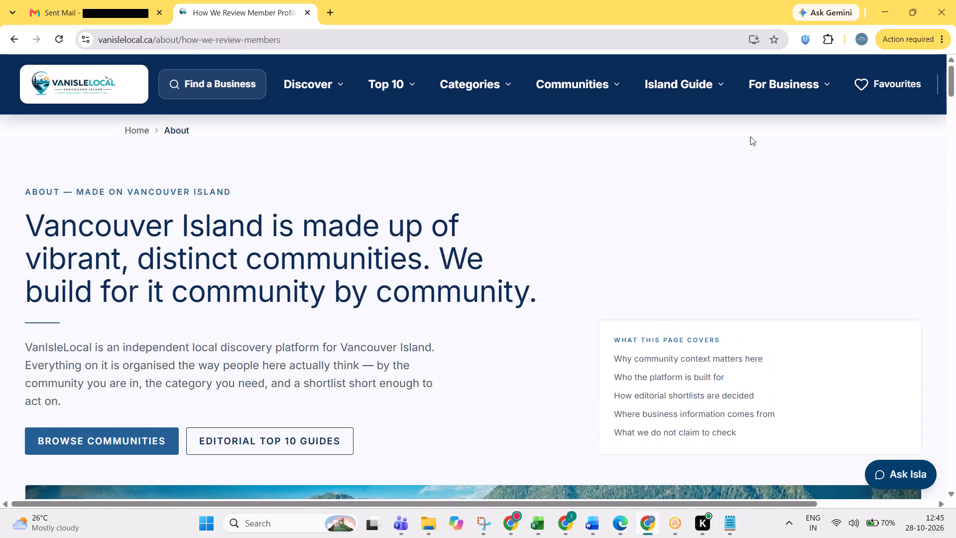
{"action": "left_click", "coordinate": [797, 87]}
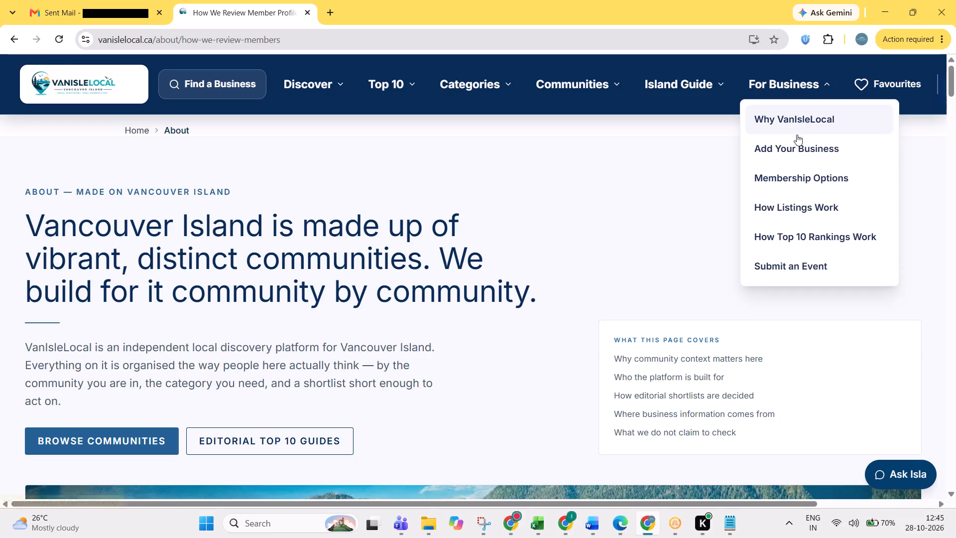
{"action": "left_click", "coordinate": [797, 141]}
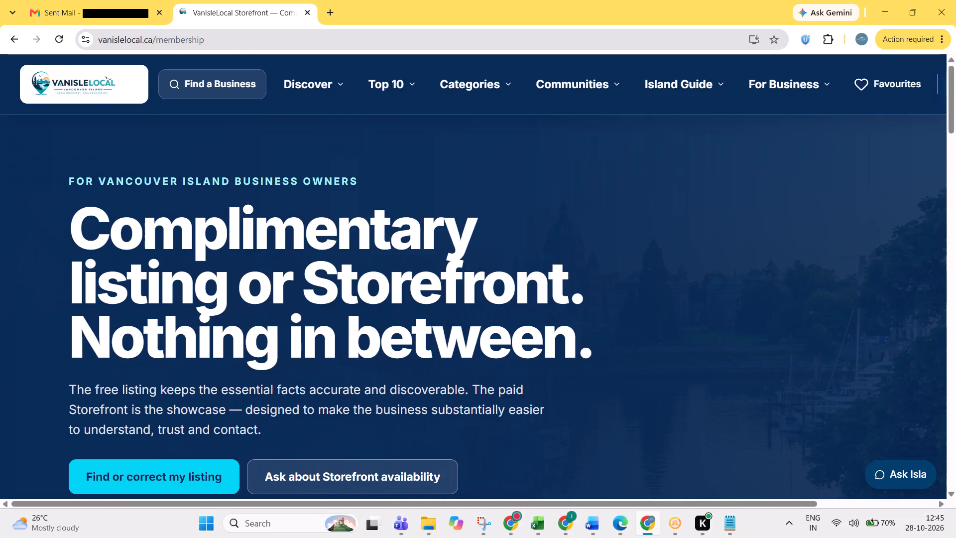
Copy the "Complimentary listing or Storefront. Nothing in between." introduction, from the business-owners line through the free and paid listing description.
{"action": "scroll", "coordinate": [185, 289], "scroll_direction": "down", "scroll_amount": 1}
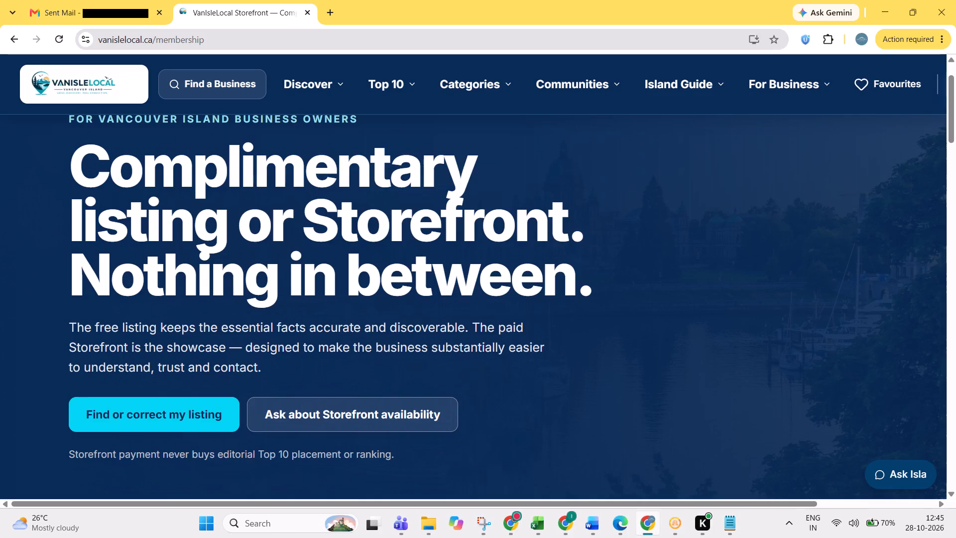
{"action": "scroll", "coordinate": [185, 289], "scroll_direction": "down", "scroll_amount": 2}
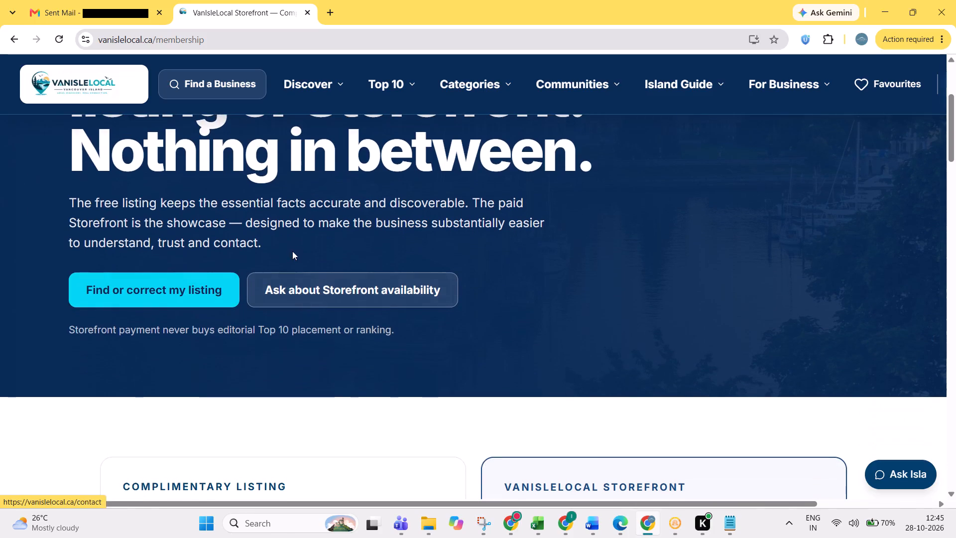
{"action": "left_click_drag", "start_coordinate": [284, 244], "coordinate": [81, 74]}
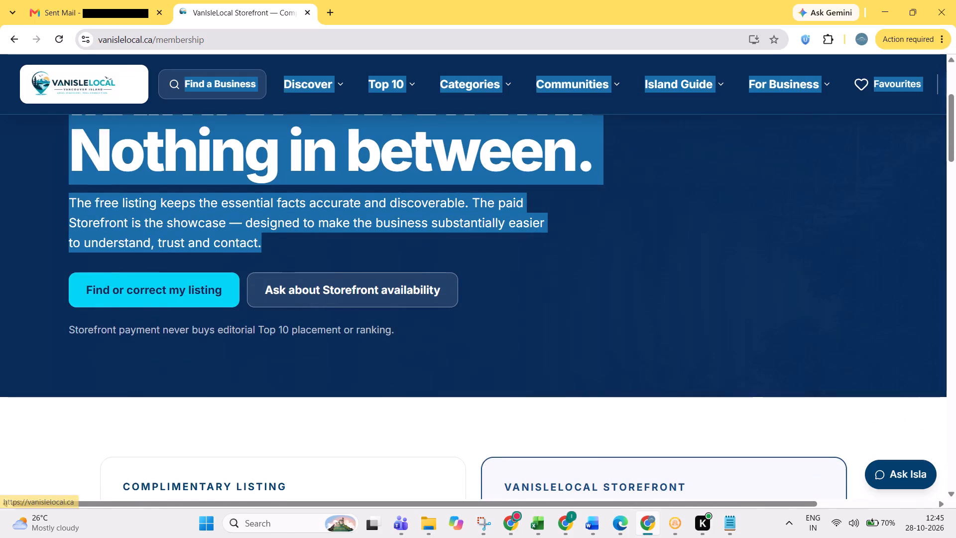
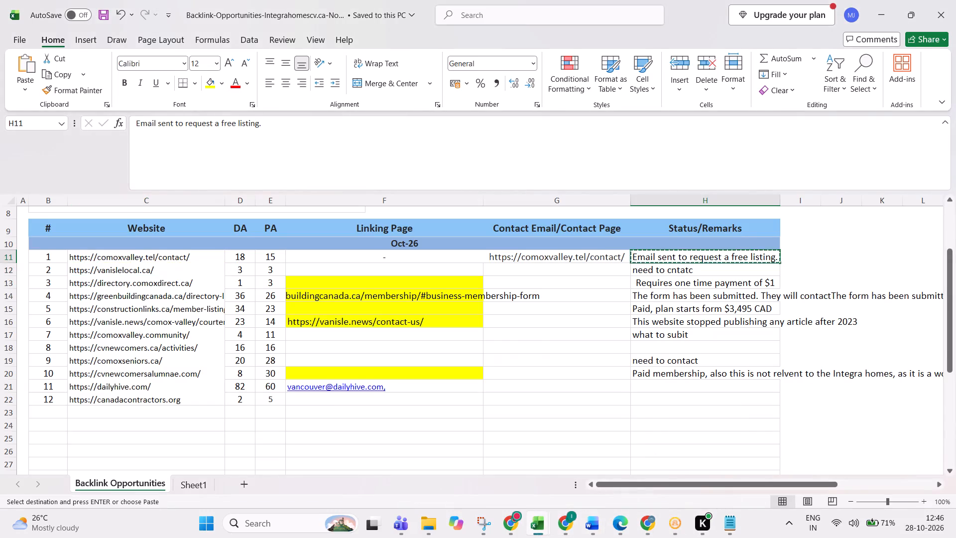
Paste the copied remark "Email sent to request a free listing." as the vanislelocal.ca status and save the workbook.
{"action": "left_click", "coordinate": [680, 267]}
{"action": "key", "text": "ctrl+v"}
{"action": "key", "text": "ctrl+s"}
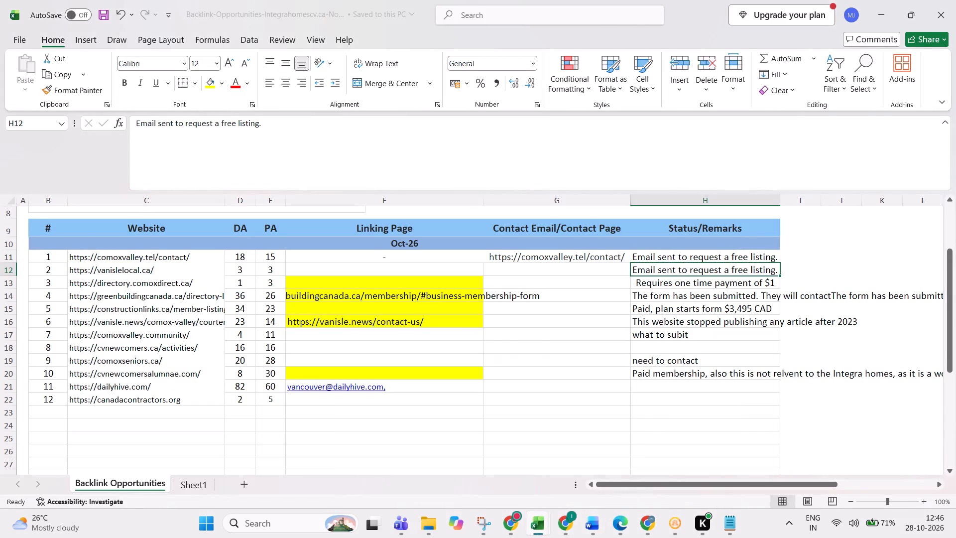
Left-align the directory.comoxdirect.ca remark about the one-time payment and save the workbook.
{"action": "left_click", "coordinate": [675, 281]}
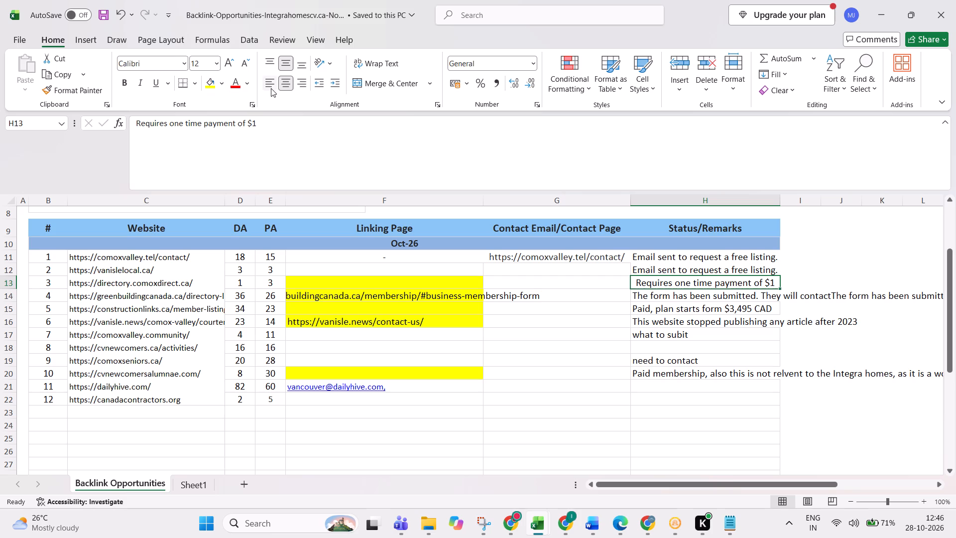
{"action": "left_click", "coordinate": [271, 87]}
{"action": "left_click", "coordinate": [673, 336]}
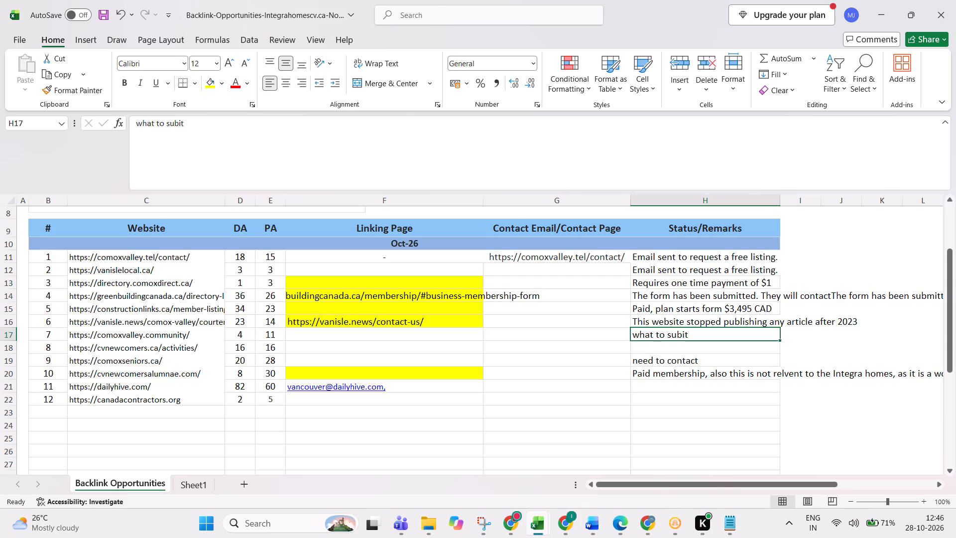
{"action": "key", "text": "ctrl+s"}
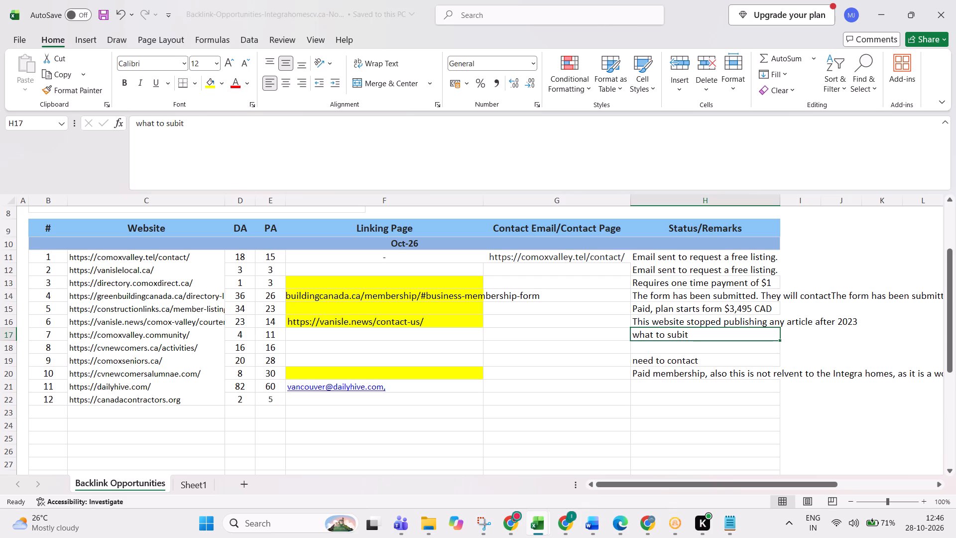
{"action": "left_click", "coordinate": [673, 359]}
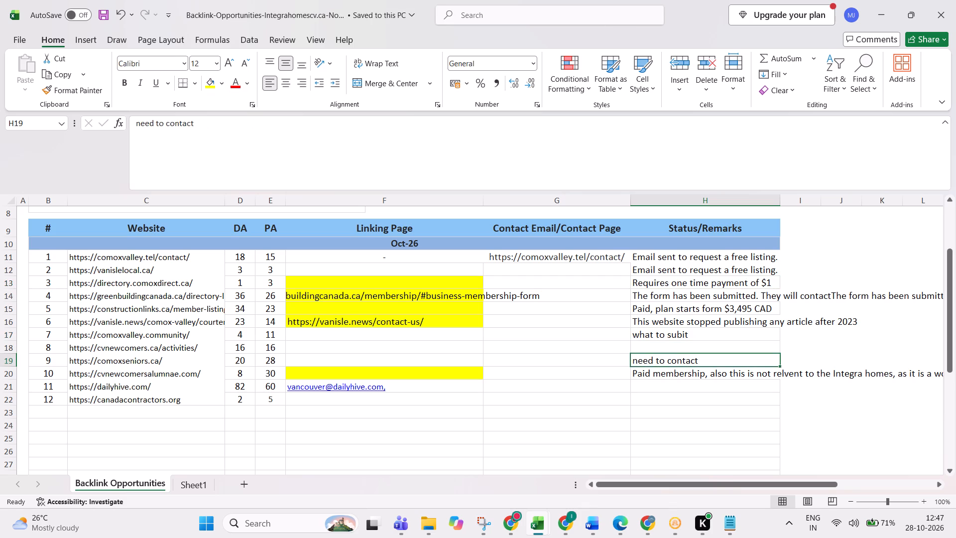
{"action": "left_click", "coordinate": [126, 361]}
{"action": "key", "text": "ctrl+c"}
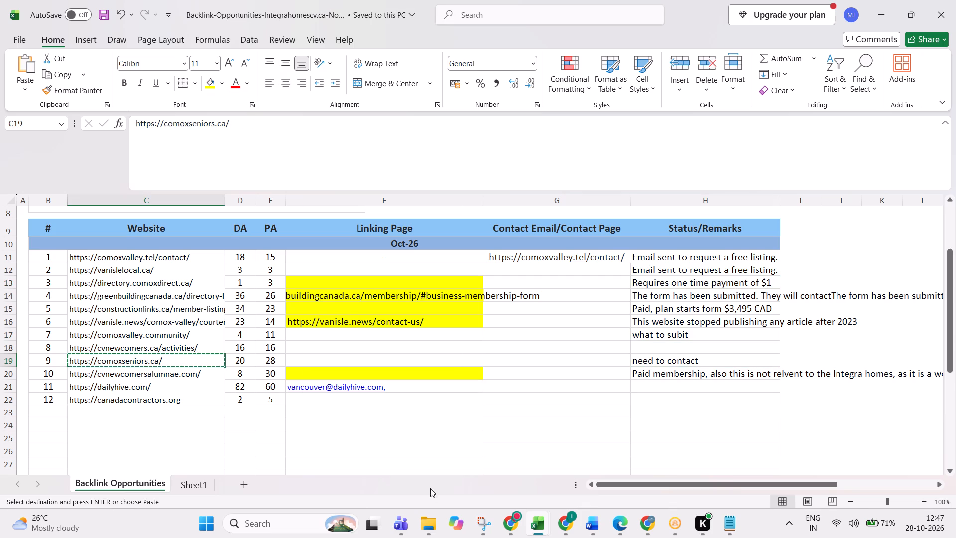
{"action": "left_click", "coordinate": [515, 523]}
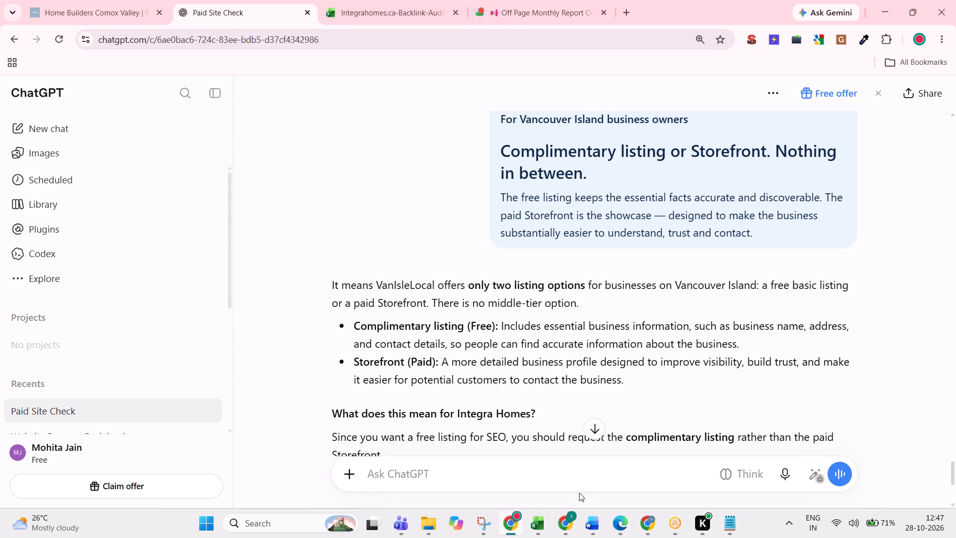
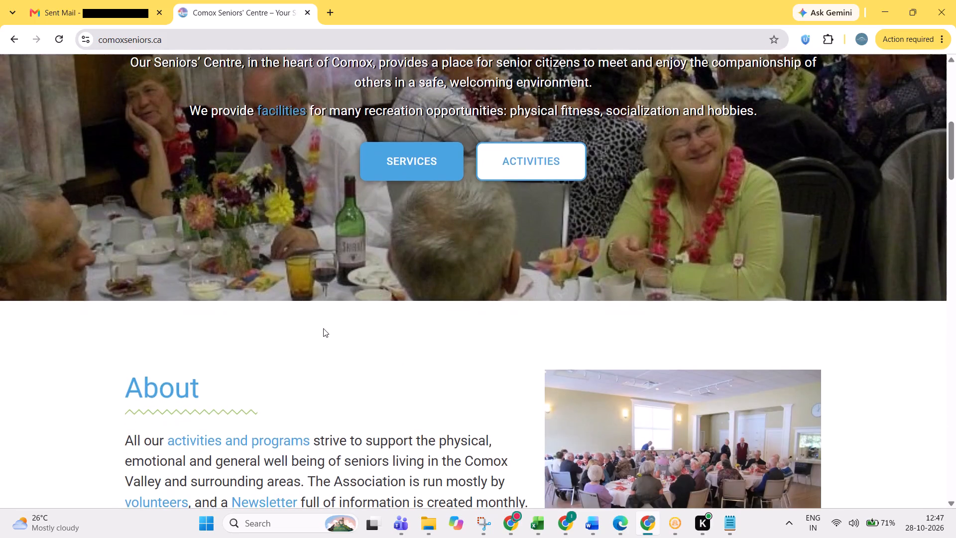
Examine the Comox Seniors' Centre home page down to its footer for a way to list a business.
{"action": "scroll", "coordinate": [323, 328], "scroll_direction": "down", "scroll_amount": 8}
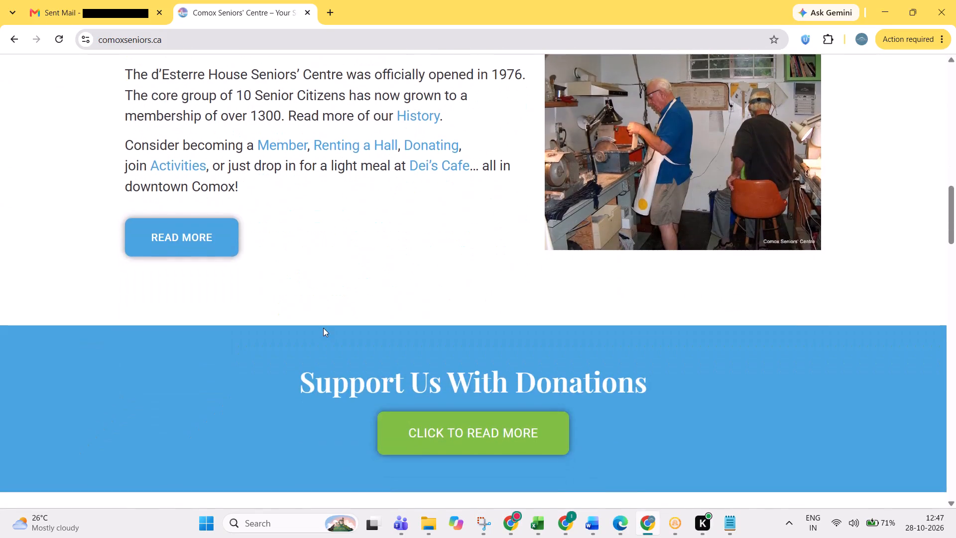
{"action": "scroll", "coordinate": [323, 328], "scroll_direction": "down", "scroll_amount": 16}
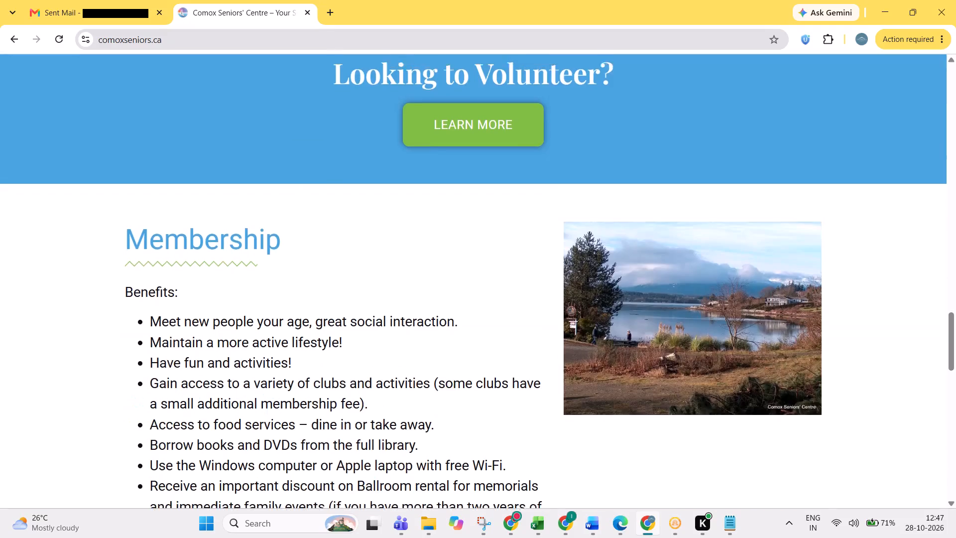
{"action": "scroll", "coordinate": [323, 328], "scroll_direction": "down", "scroll_amount": 10}
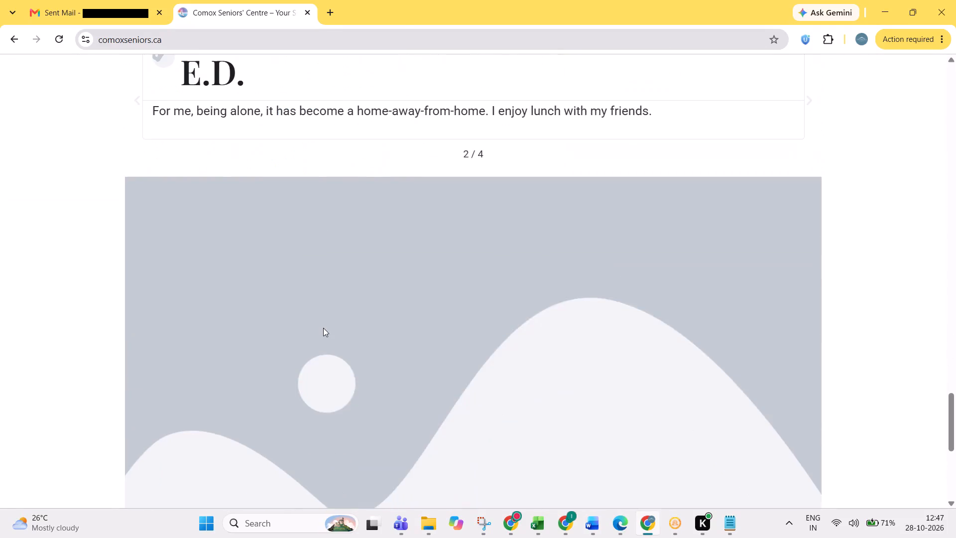
{"action": "scroll", "coordinate": [323, 328], "scroll_direction": "down", "scroll_amount": 8}
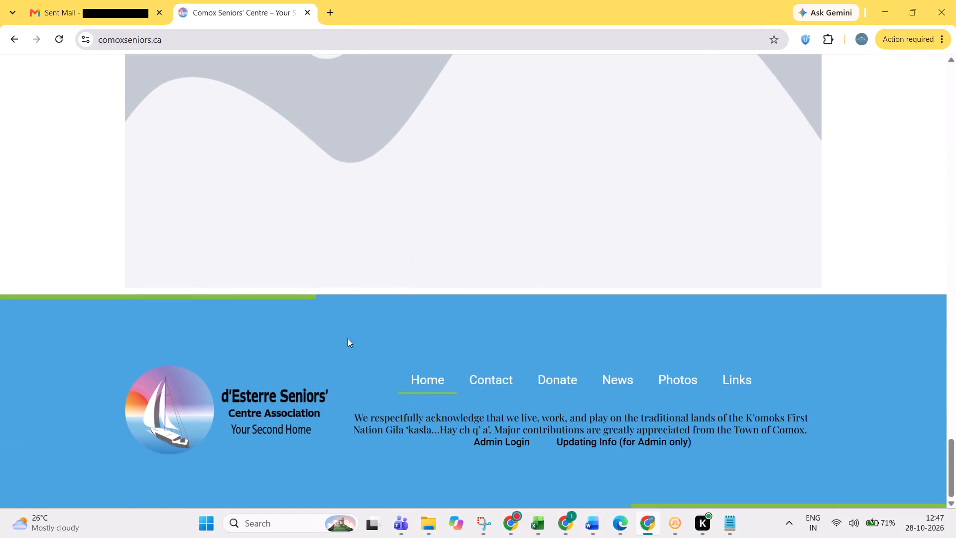
Open the Contact page from the footer links, skim it, and return to the home page.
{"action": "left_click", "coordinate": [498, 383]}
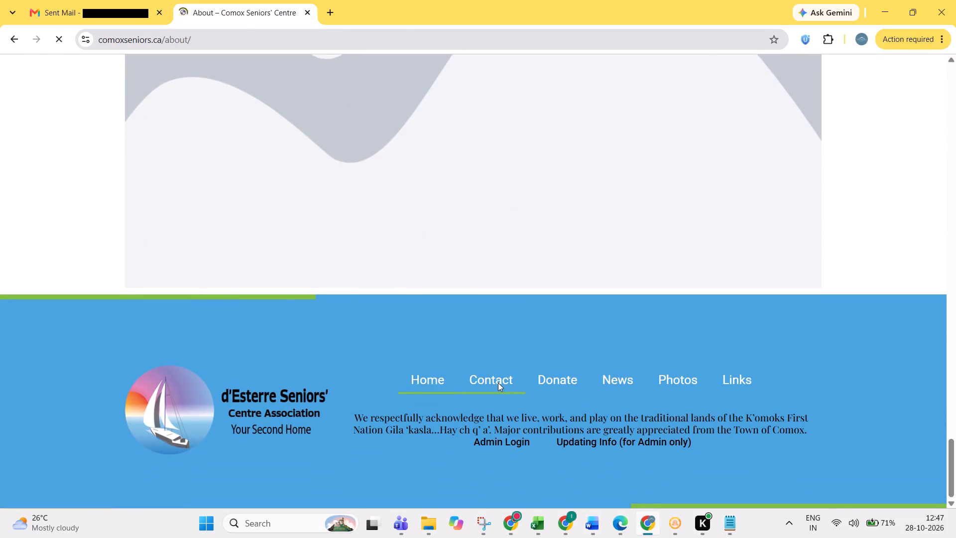
{"action": "scroll", "coordinate": [241, 225], "scroll_direction": "down", "scroll_amount": 6}
{"action": "scroll", "coordinate": [231, 241], "scroll_direction": "up", "scroll_amount": 6}
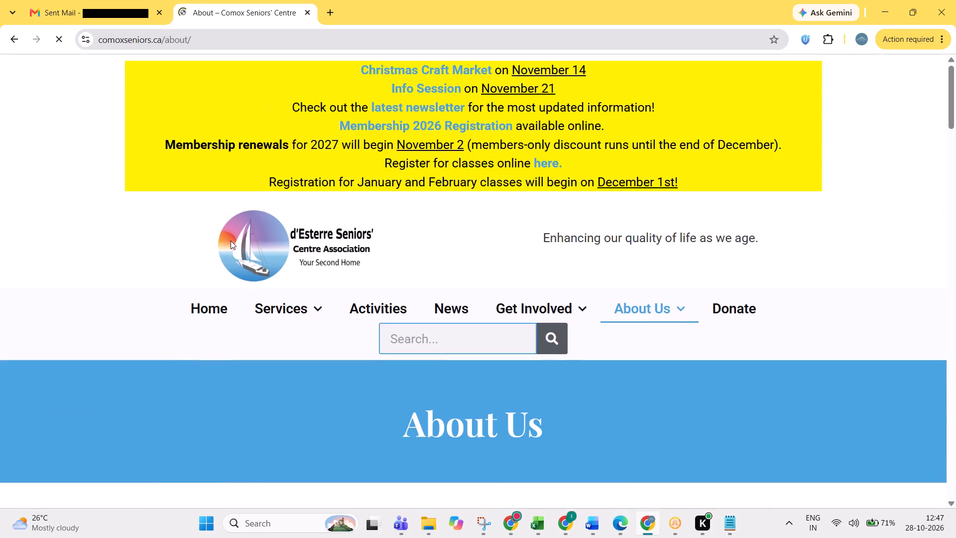
{"action": "scroll", "coordinate": [231, 241], "scroll_direction": "up", "scroll_amount": 6}
{"action": "left_click", "coordinate": [7, 34]}
Search the Comox Seniors' Centre site for "Integra Homes", look over the results page, and reload it.
{"action": "scroll", "coordinate": [360, 287], "scroll_direction": "down", "scroll_amount": 3}
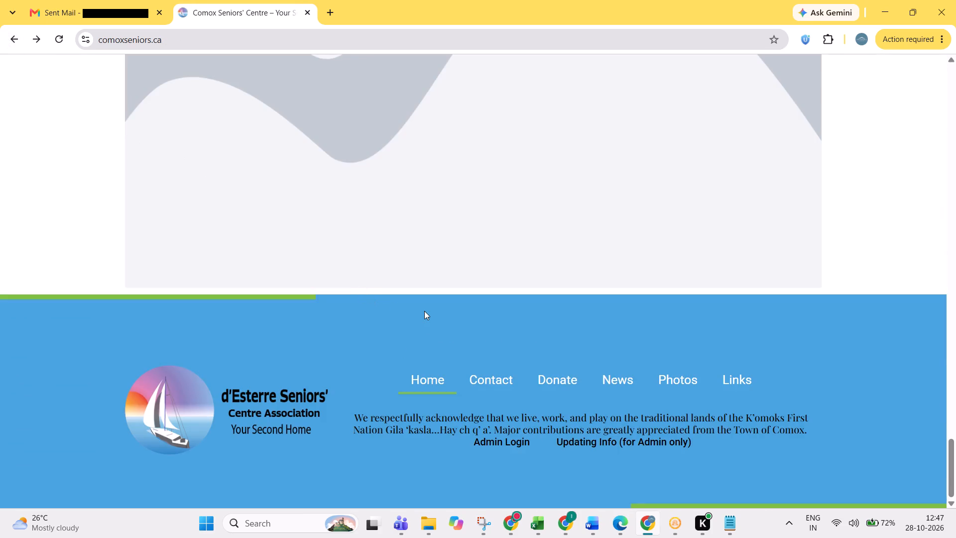
{"action": "scroll", "coordinate": [412, 261], "scroll_direction": "down", "scroll_amount": 6}
{"action": "scroll", "coordinate": [412, 261], "scroll_direction": "up", "scroll_amount": 11}
{"action": "scroll", "coordinate": [394, 218], "scroll_direction": "down", "scroll_amount": 1}
{"action": "scroll", "coordinate": [394, 217], "scroll_direction": "up", "scroll_amount": 4}
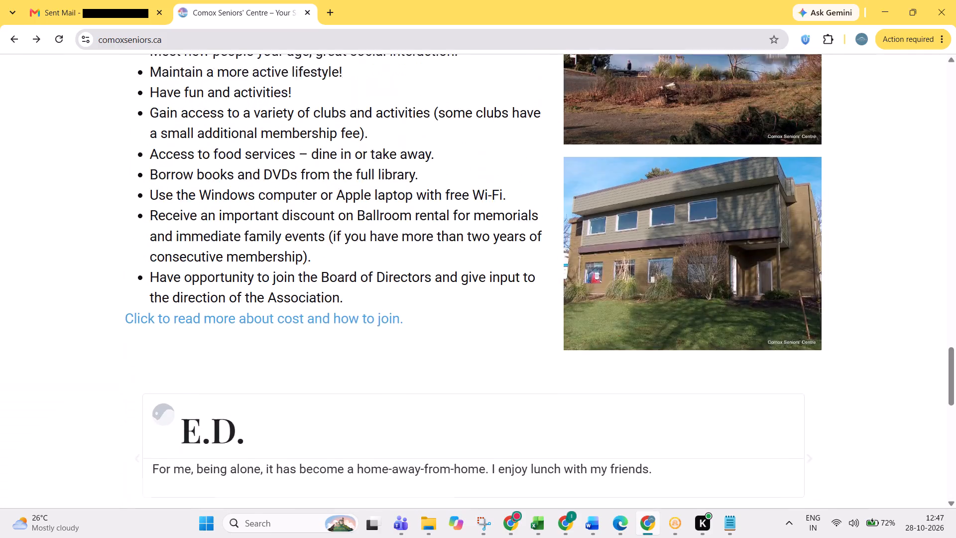
{"action": "scroll", "coordinate": [394, 217], "scroll_direction": "up", "scroll_amount": 16}
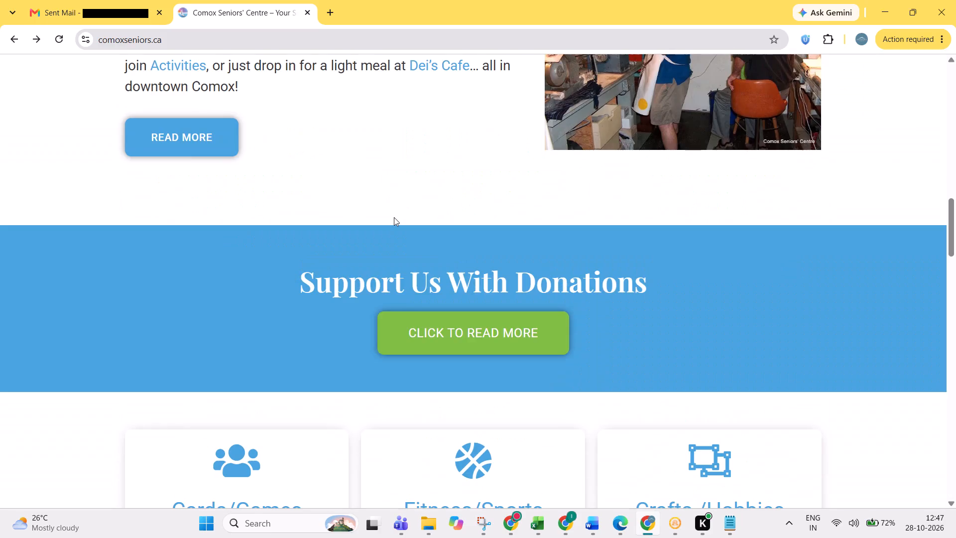
{"action": "scroll", "coordinate": [394, 217], "scroll_direction": "up", "scroll_amount": 15}
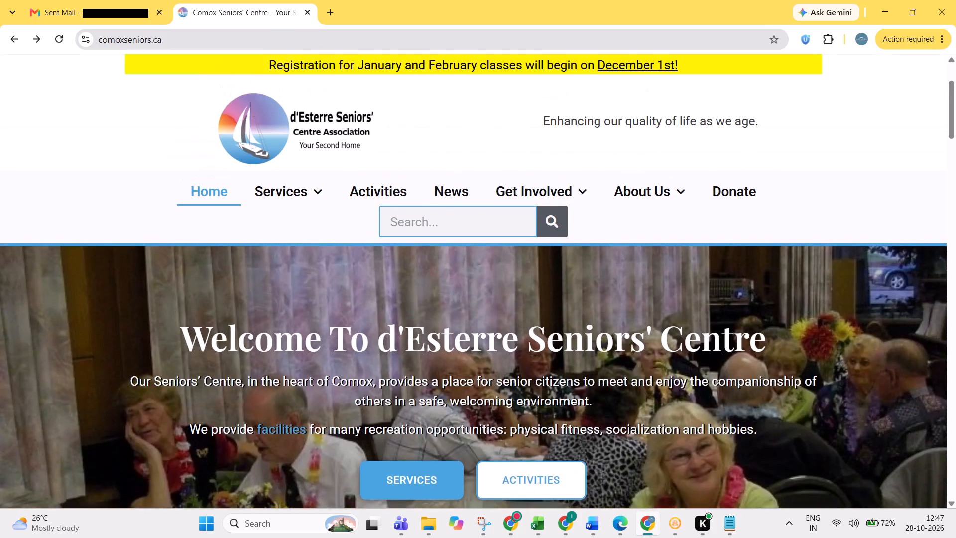
{"action": "left_click", "coordinate": [410, 244]}
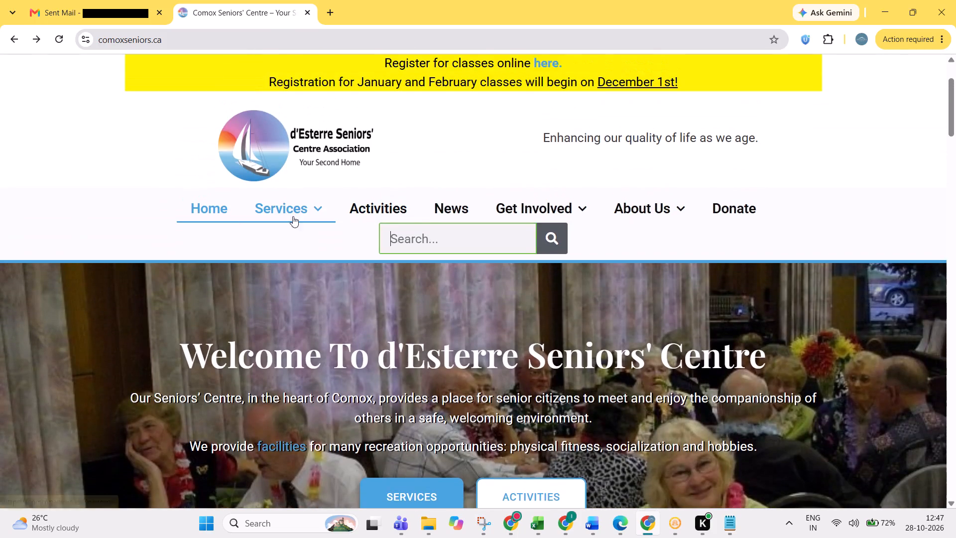
{"action": "left_click_drag", "start_coordinate": [292, 208], "coordinate": [295, 212]}
{"action": "left_click", "coordinate": [446, 235]}
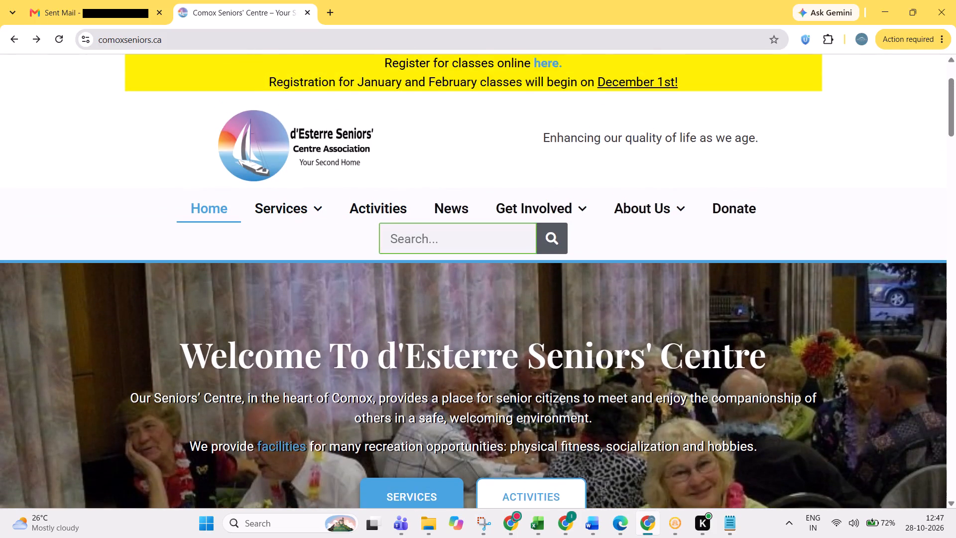
{"action": "type", "text": "Integra"}
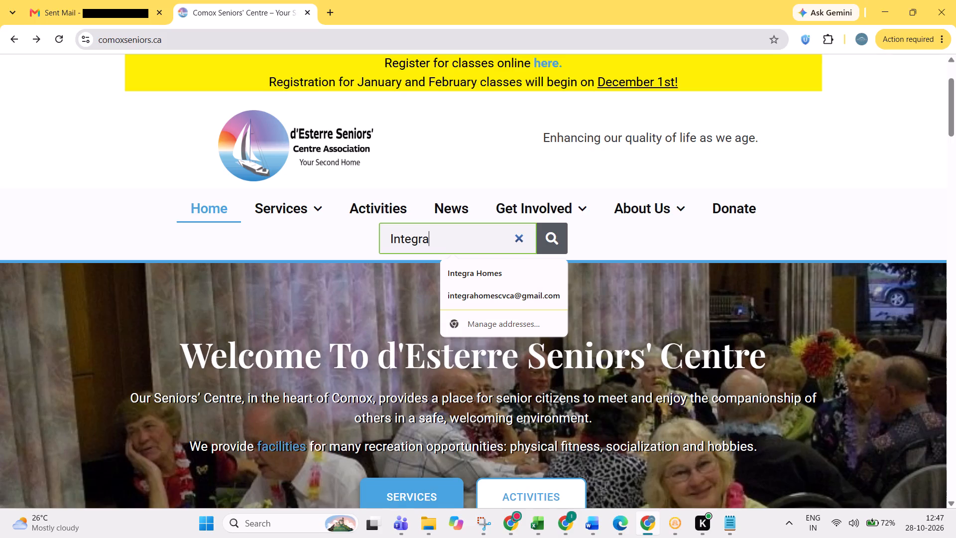
{"action": "left_click", "coordinate": [467, 272]}
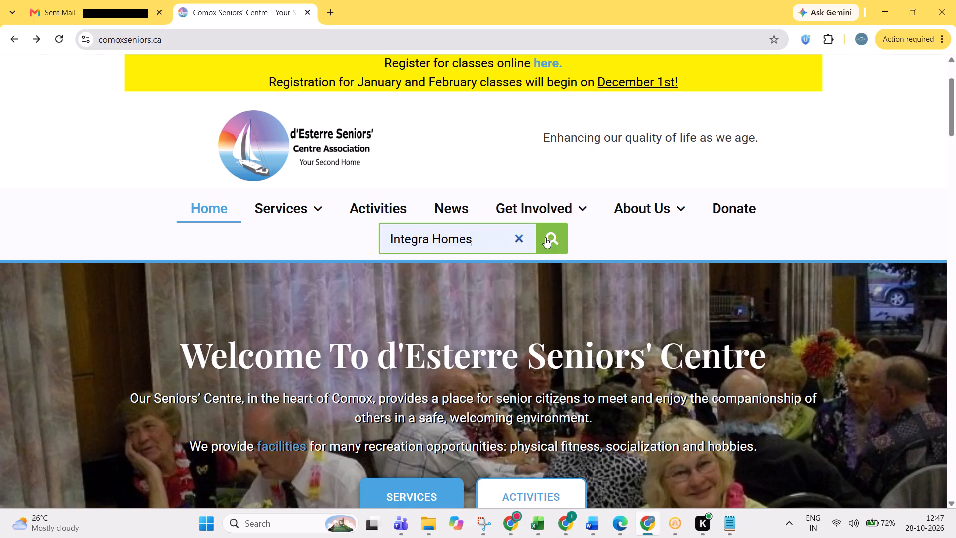
{"action": "left_click", "coordinate": [545, 237]}
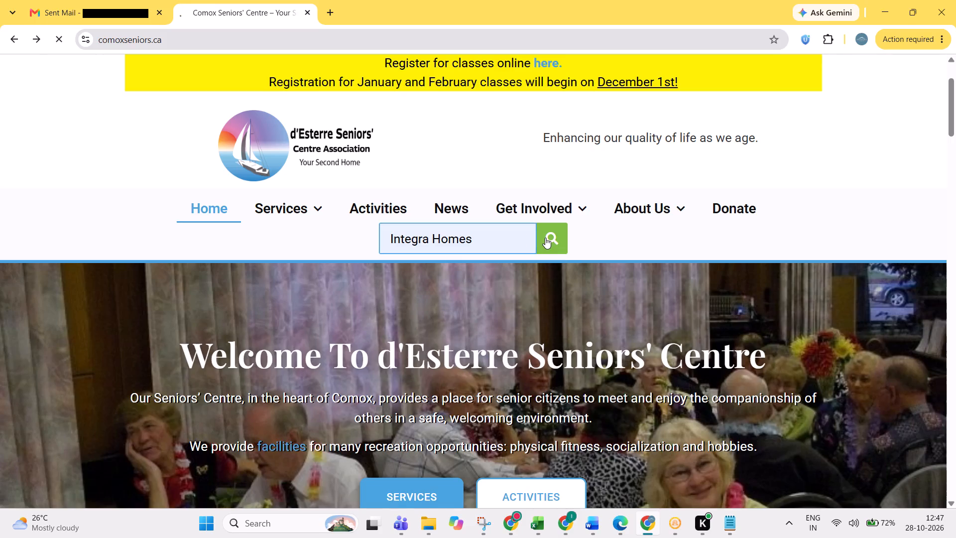
{"action": "scroll", "coordinate": [546, 238], "scroll_direction": "down", "scroll_amount": 1}
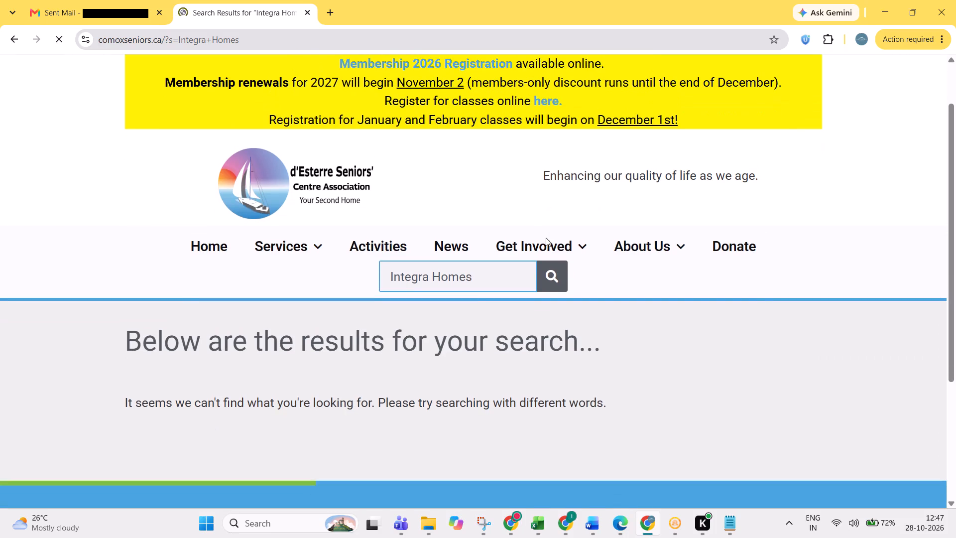
{"action": "scroll", "coordinate": [546, 238], "scroll_direction": "down", "scroll_amount": 5}
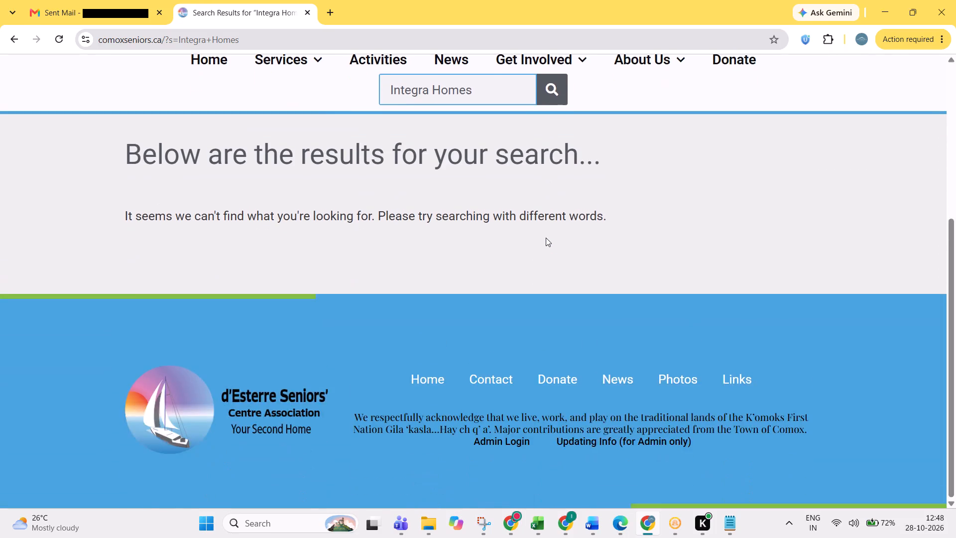
{"action": "scroll", "coordinate": [546, 238], "scroll_direction": "up", "scroll_amount": 8}
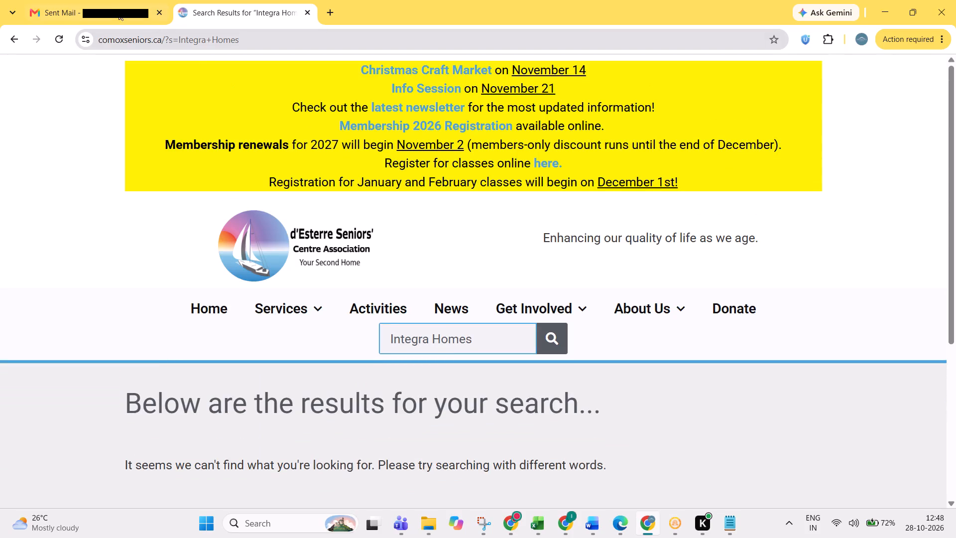
{"action": "left_click", "coordinate": [67, 39]}
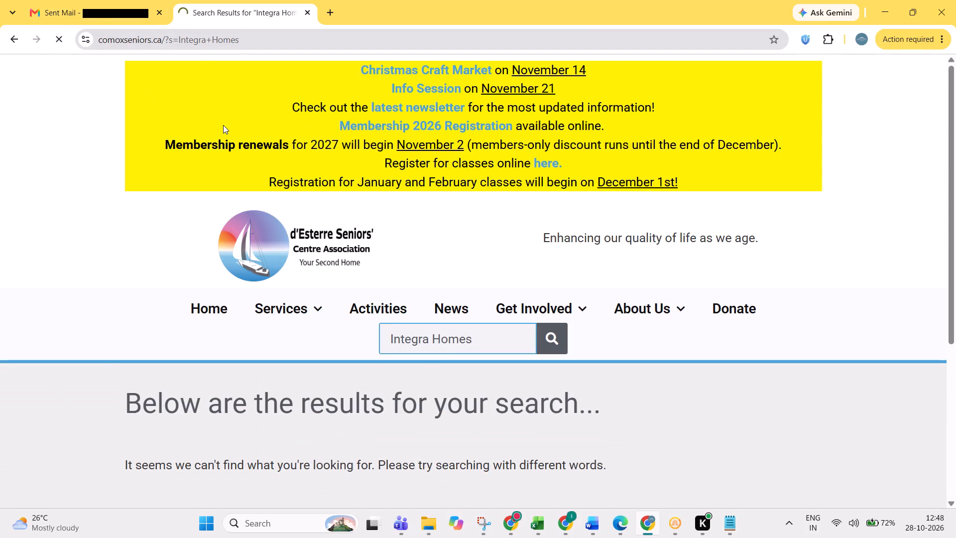
Open the site's Contact page again and examine its contact, location, leadership, history and acknowledgement sections.
{"action": "scroll", "coordinate": [500, 211], "scroll_direction": "down", "scroll_amount": 4}
{"action": "scroll", "coordinate": [502, 215], "scroll_direction": "up", "scroll_amount": 1}
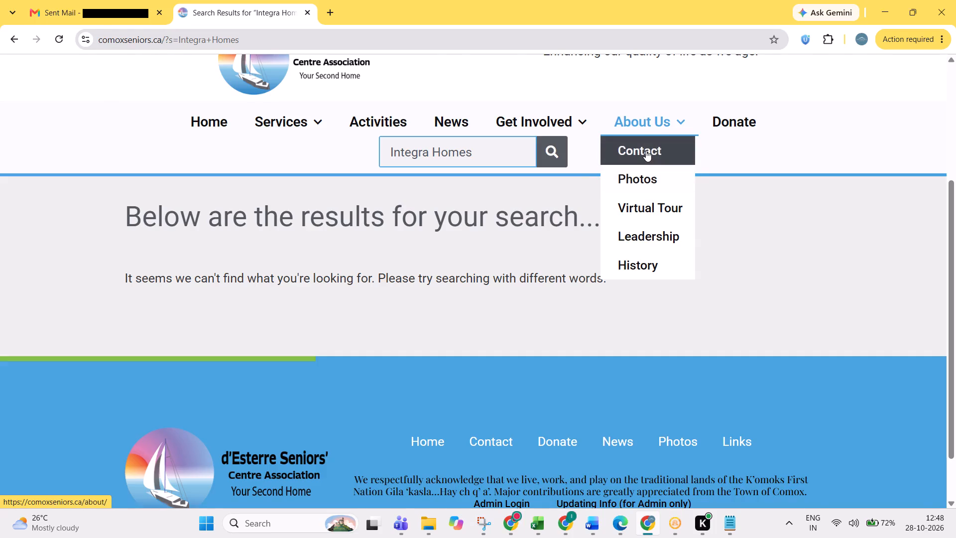
{"action": "left_click", "coordinate": [646, 150]}
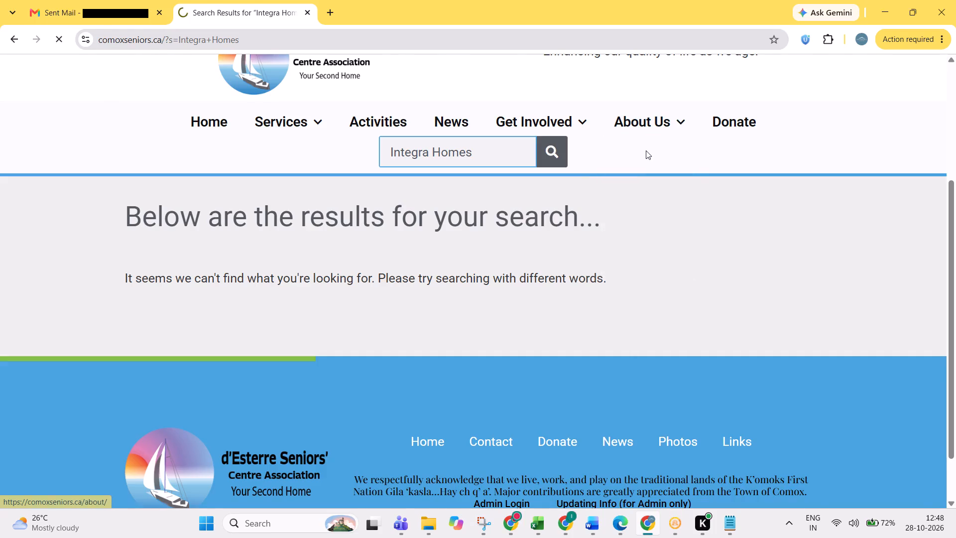
{"action": "scroll", "coordinate": [327, 239], "scroll_direction": "down", "scroll_amount": 5}
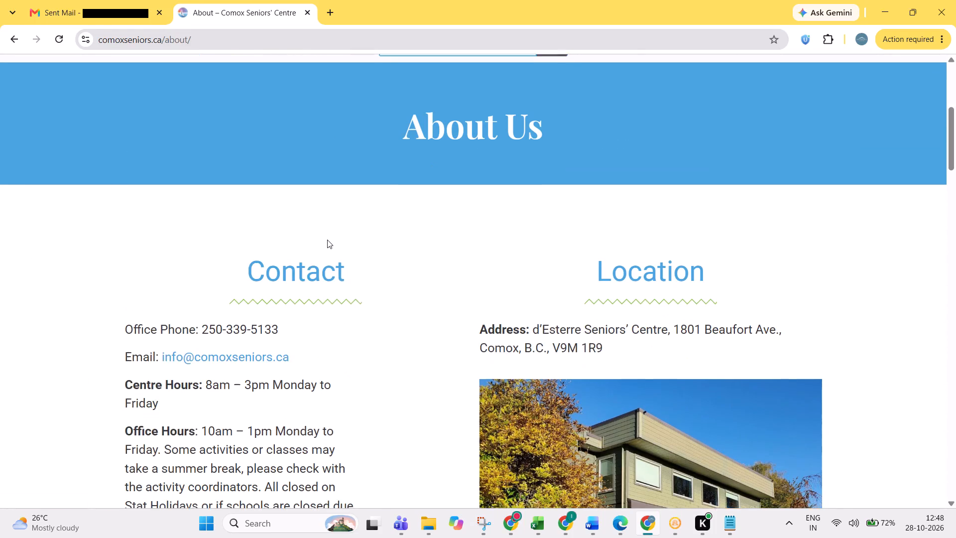
{"action": "scroll", "coordinate": [327, 240], "scroll_direction": "down", "scroll_amount": 6}
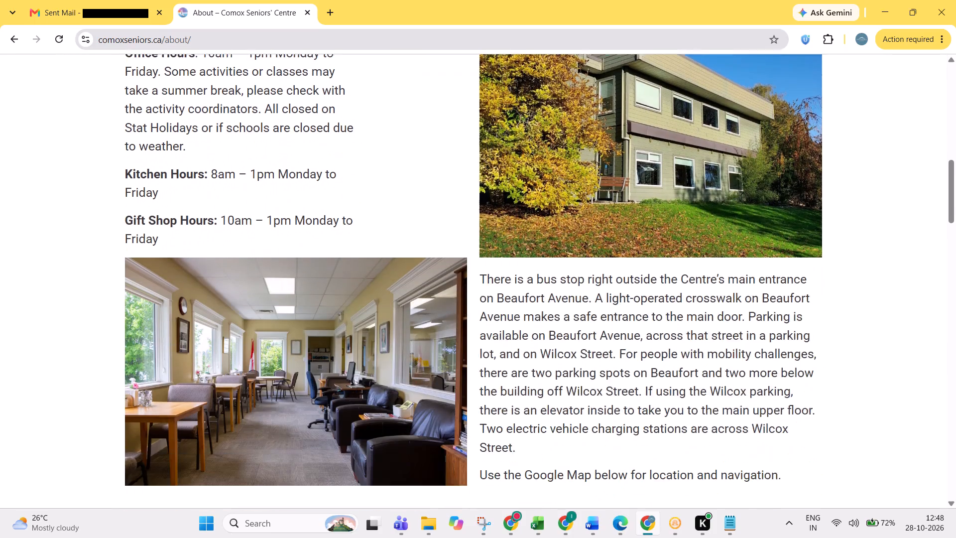
{"action": "scroll", "coordinate": [327, 240], "scroll_direction": "down", "scroll_amount": 1}
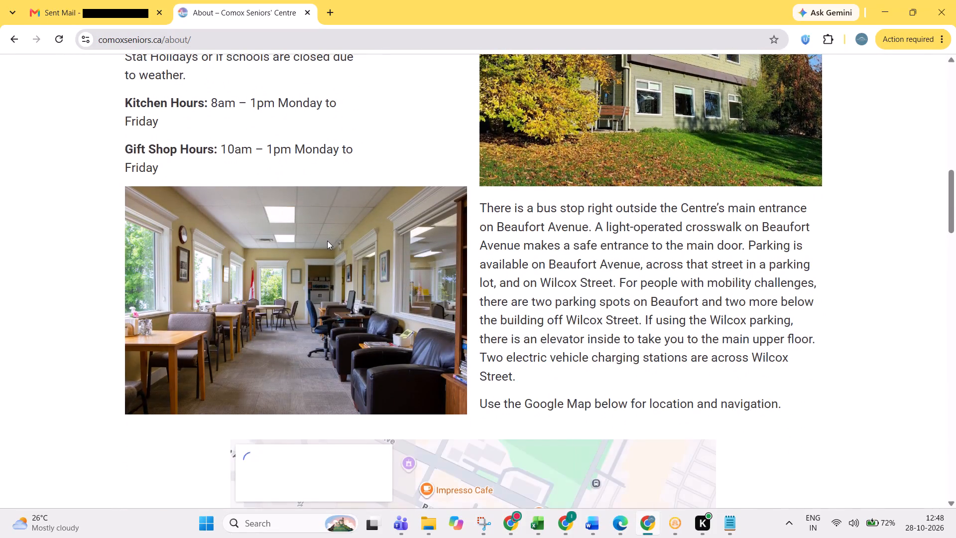
{"action": "scroll", "coordinate": [327, 240], "scroll_direction": "down", "scroll_amount": 4}
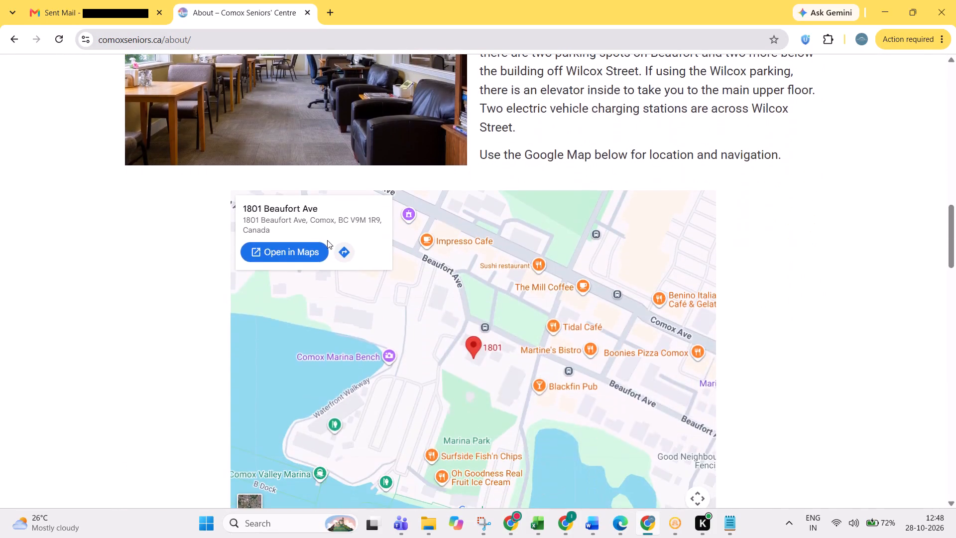
{"action": "scroll", "coordinate": [327, 240], "scroll_direction": "down", "scroll_amount": 5}
{"action": "scroll", "coordinate": [208, 255], "scroll_direction": "down", "scroll_amount": 8}
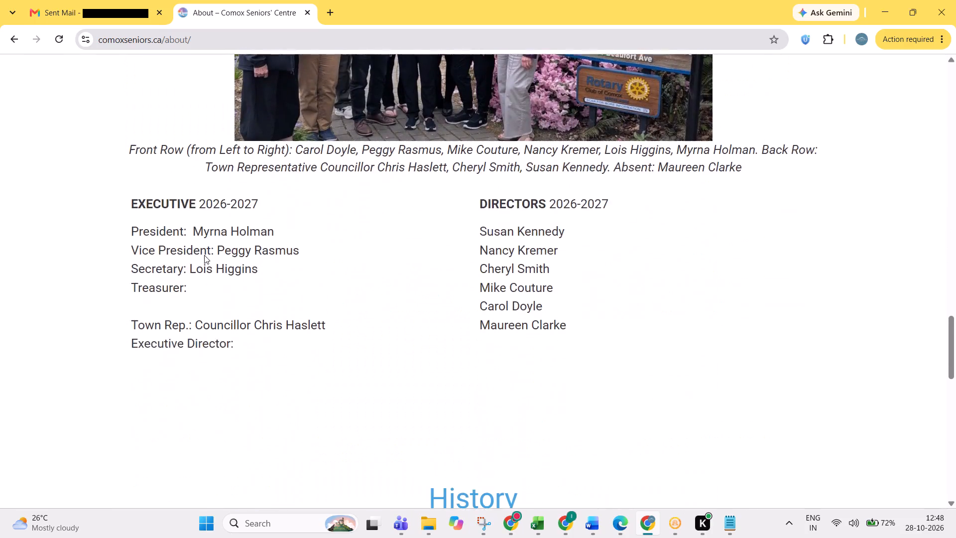
{"action": "scroll", "coordinate": [204, 255], "scroll_direction": "down", "scroll_amount": 6}
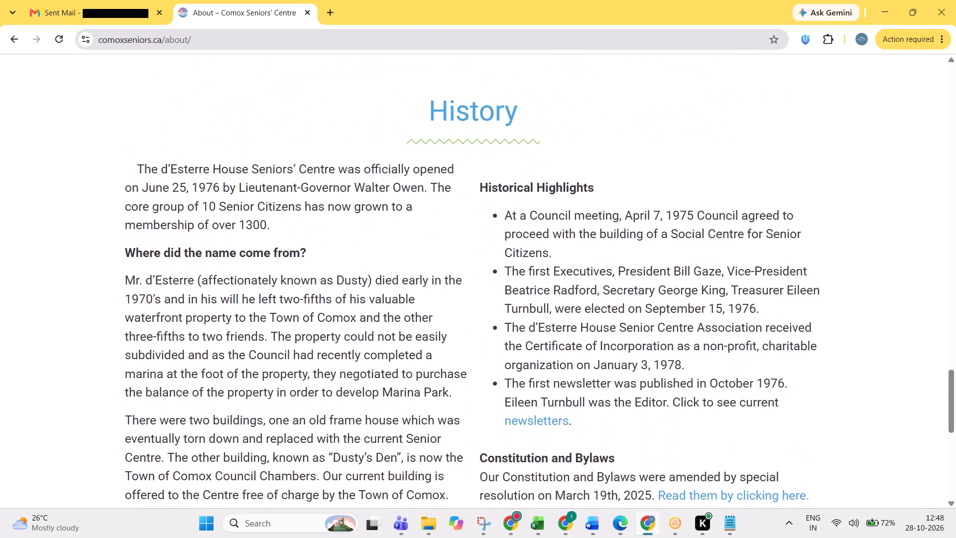
{"action": "scroll", "coordinate": [202, 251], "scroll_direction": "down", "scroll_amount": 2}
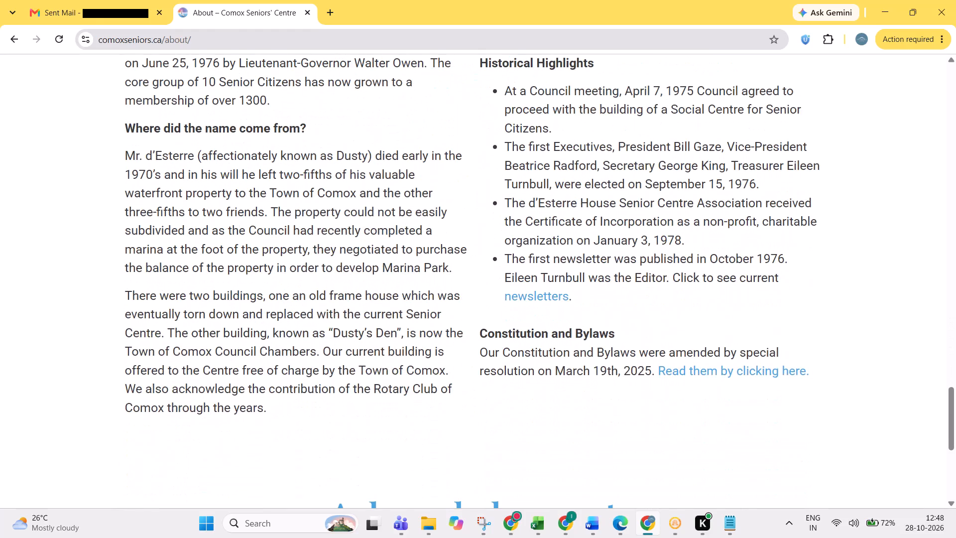
{"action": "scroll", "coordinate": [202, 251], "scroll_direction": "down", "scroll_amount": 5}
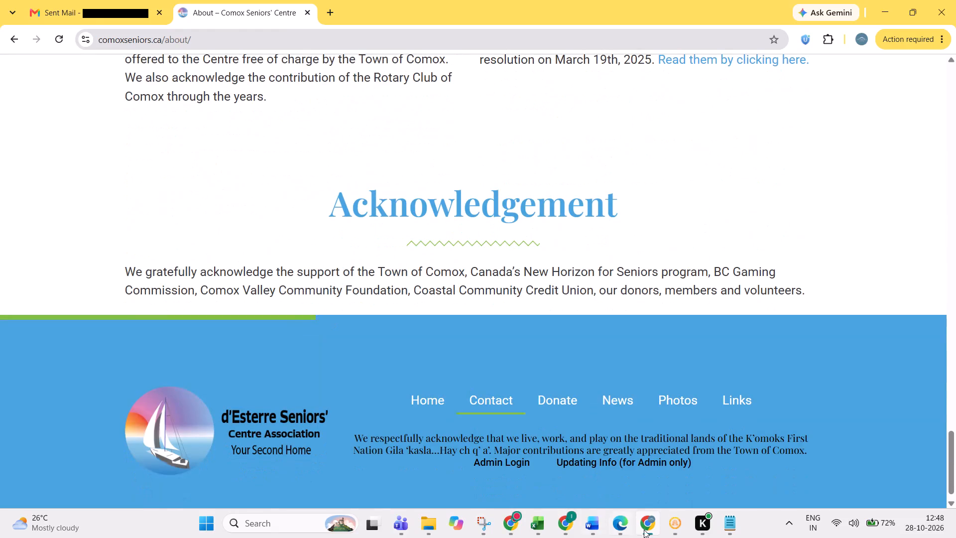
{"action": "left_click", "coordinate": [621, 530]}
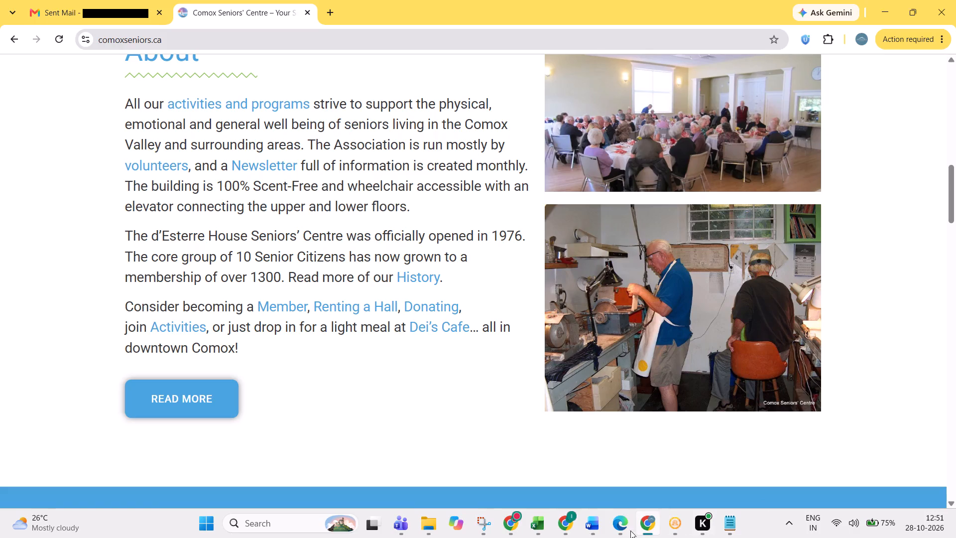
{"action": "left_click", "coordinate": [542, 524]}
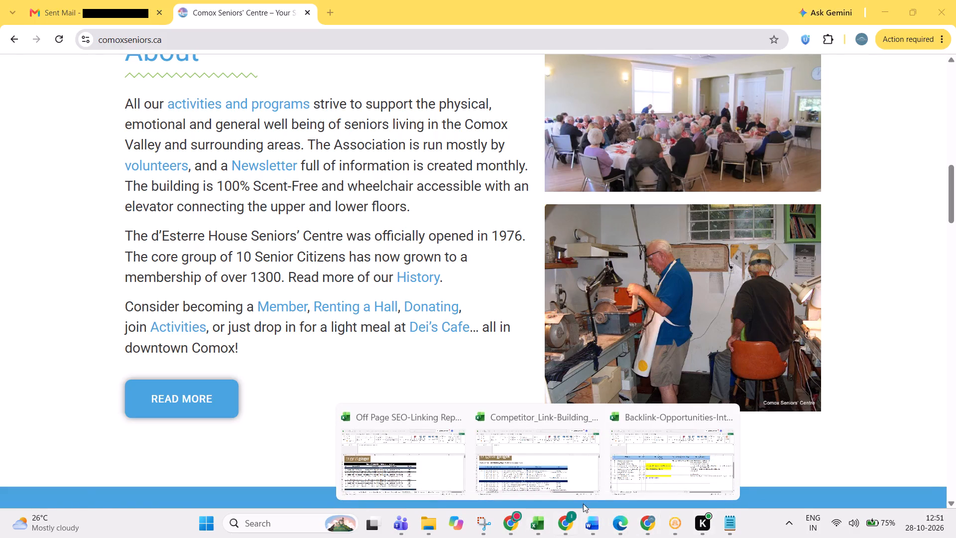
{"action": "left_click", "coordinate": [707, 464]}
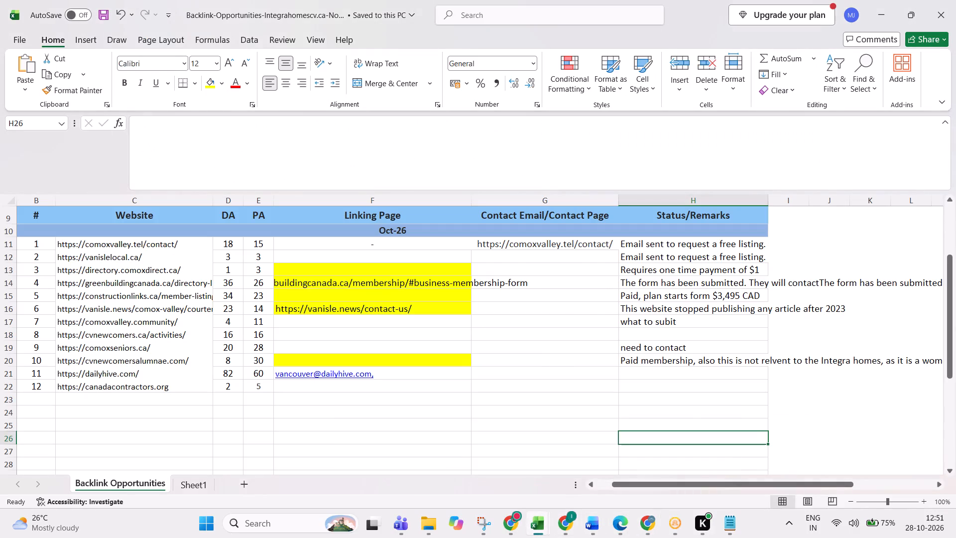
{"action": "left_click", "coordinate": [227, 351]}
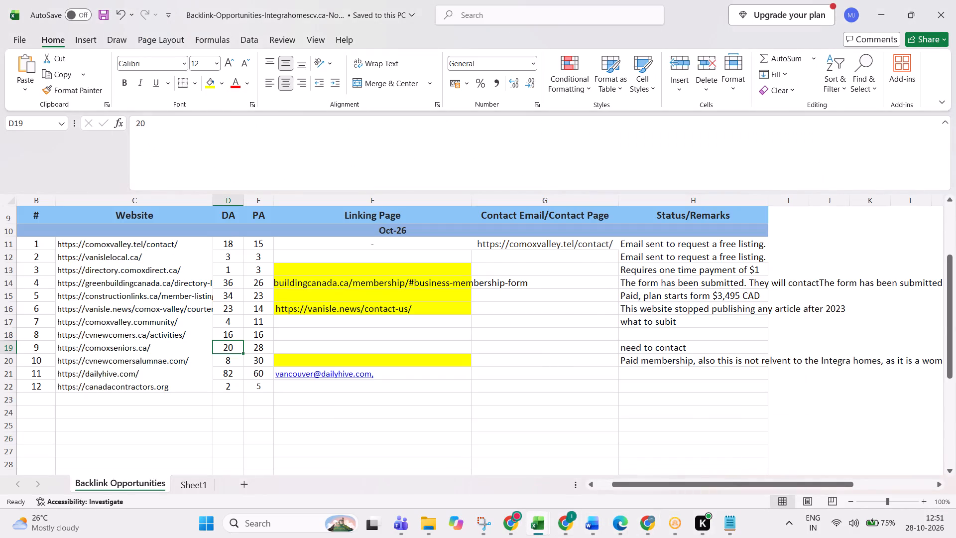
{"action": "left_click", "coordinate": [658, 345]}
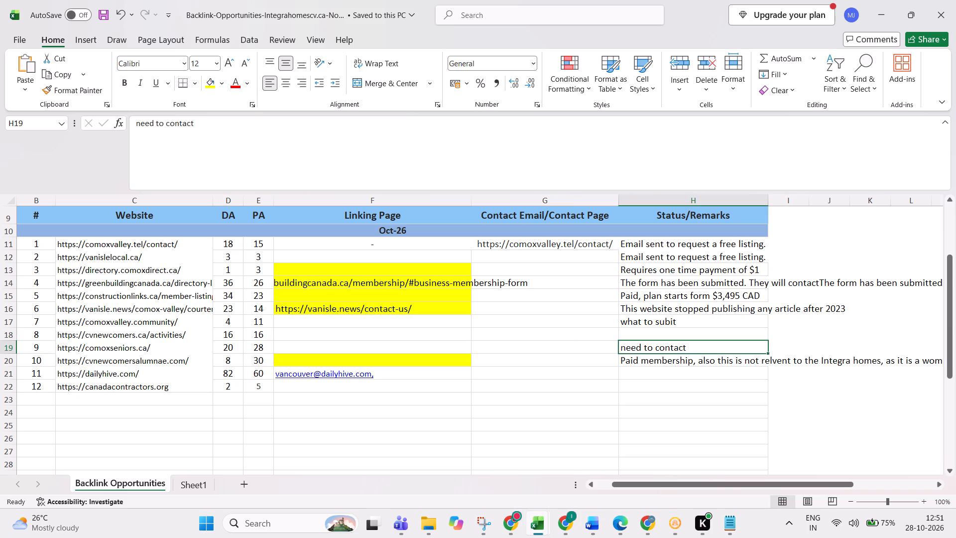
Check the Comox Seniors' Centre home page and its Membership page for benefits, fees, joining conditions and volunteer contact options.
{"action": "left_click", "coordinate": [643, 527]}
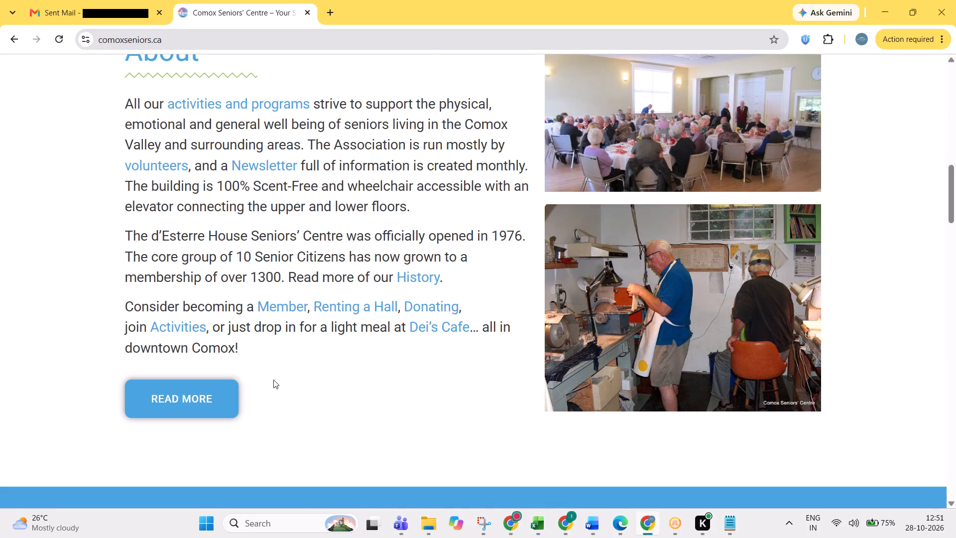
{"action": "scroll", "coordinate": [273, 380], "scroll_direction": "up", "scroll_amount": 6}
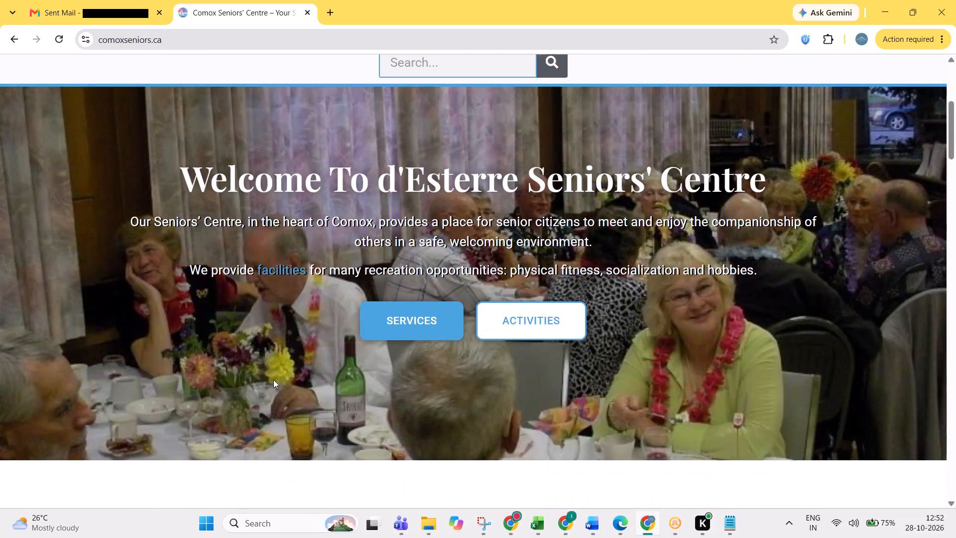
{"action": "scroll", "coordinate": [273, 380], "scroll_direction": "up", "scroll_amount": 3}
{"action": "scroll", "coordinate": [273, 380], "scroll_direction": "down", "scroll_amount": 4}
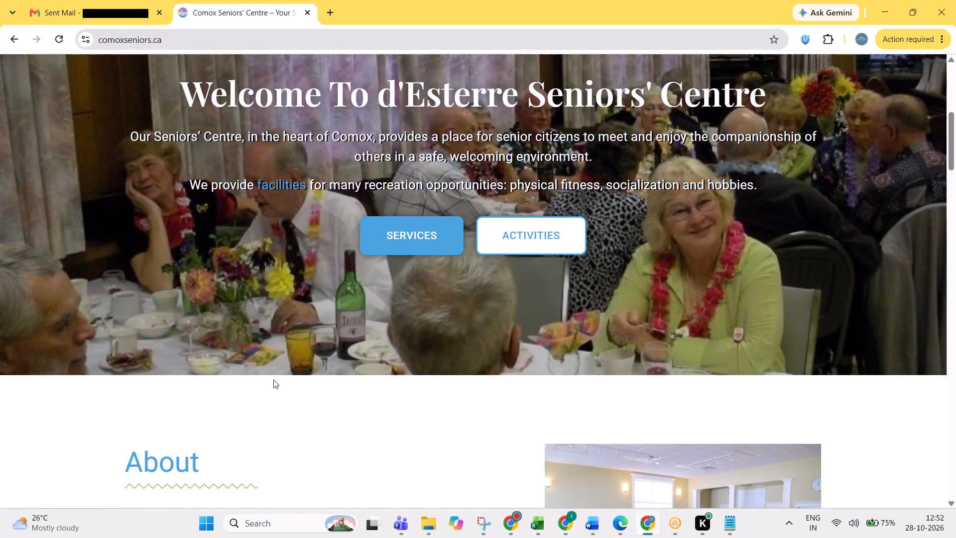
{"action": "scroll", "coordinate": [273, 380], "scroll_direction": "down", "scroll_amount": 3}
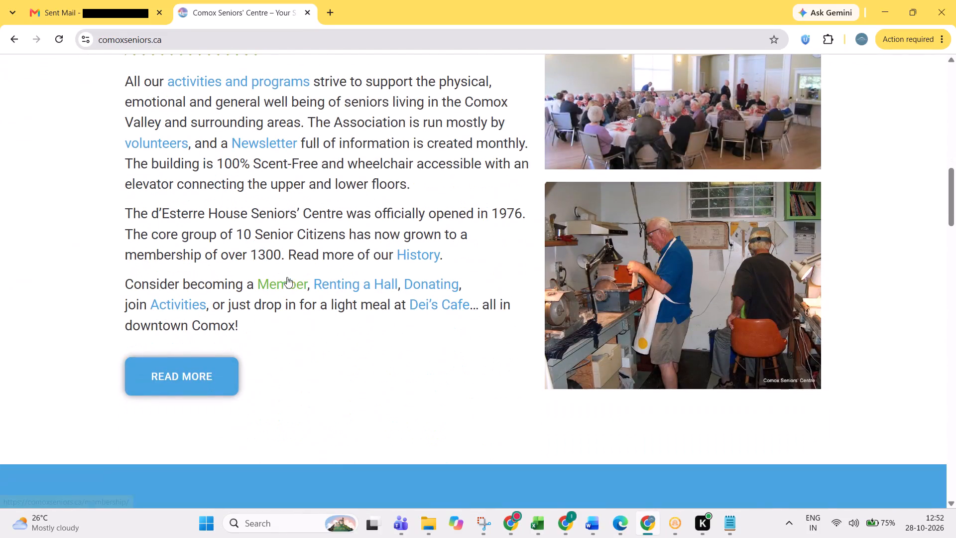
{"action": "left_click", "coordinate": [286, 284]}
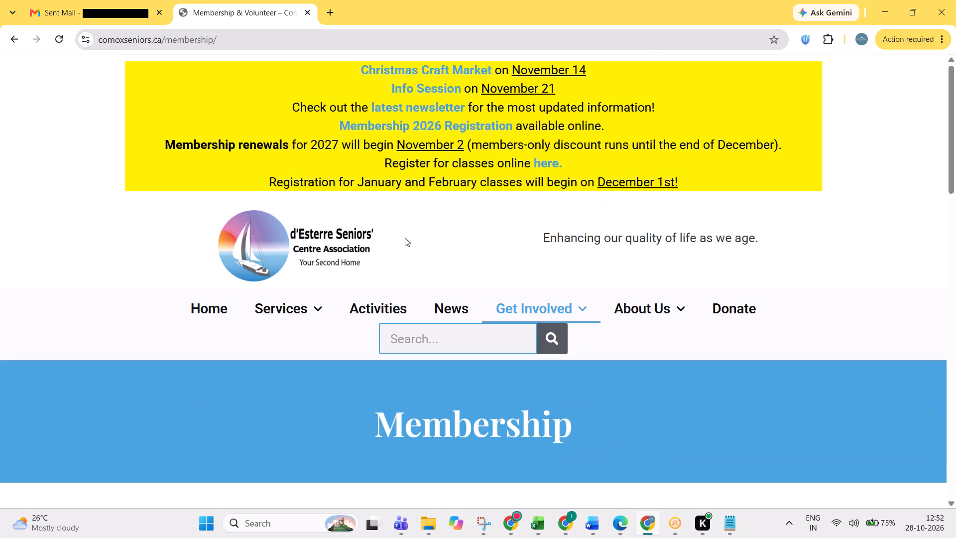
{"action": "scroll", "coordinate": [334, 379], "scroll_direction": "down", "scroll_amount": 4}
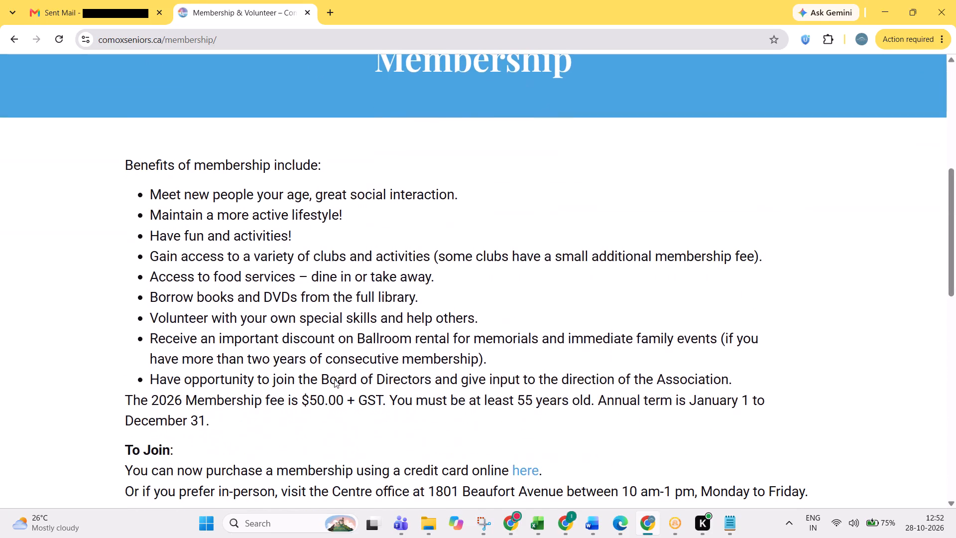
{"action": "scroll", "coordinate": [334, 379], "scroll_direction": "down", "scroll_amount": 3}
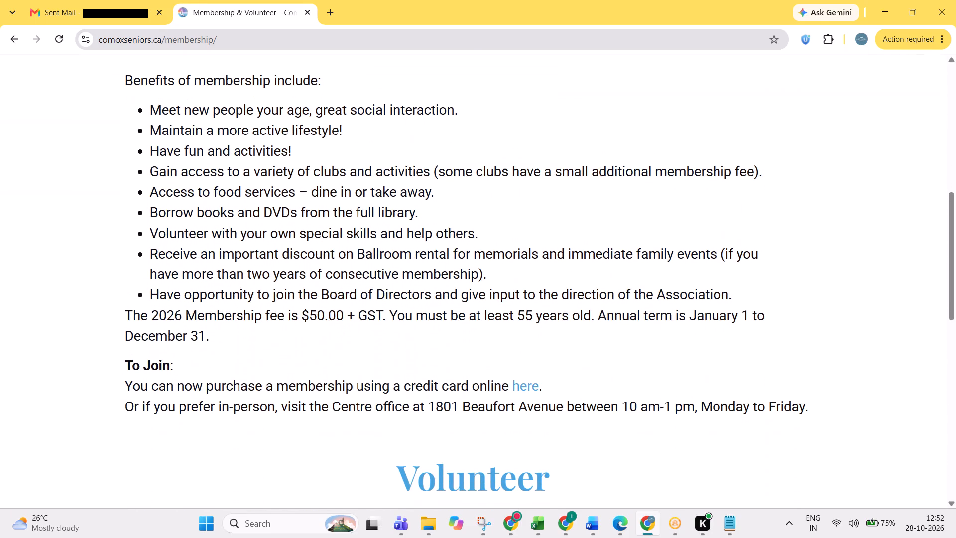
{"action": "scroll", "coordinate": [334, 379], "scroll_direction": "down", "scroll_amount": 2}
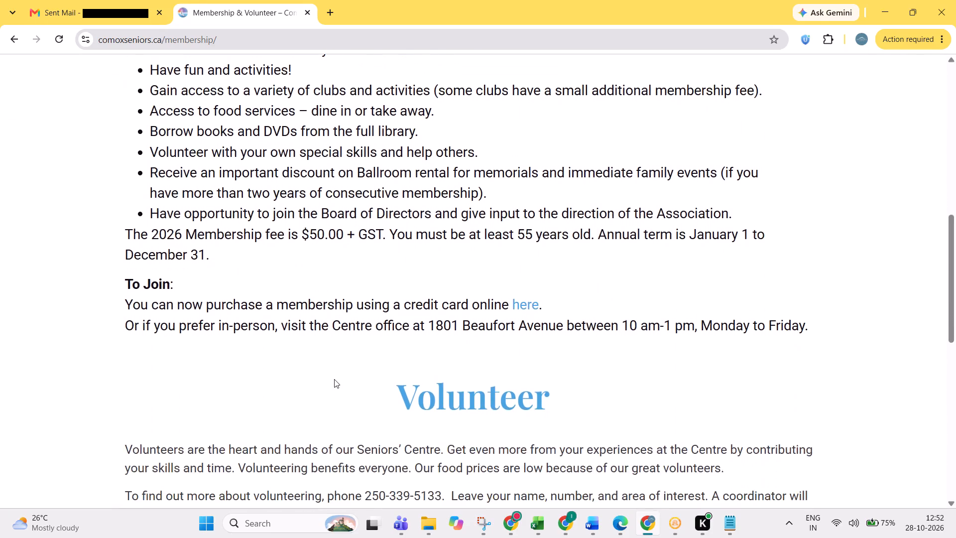
{"action": "scroll", "coordinate": [334, 379], "scroll_direction": "down", "scroll_amount": 5}
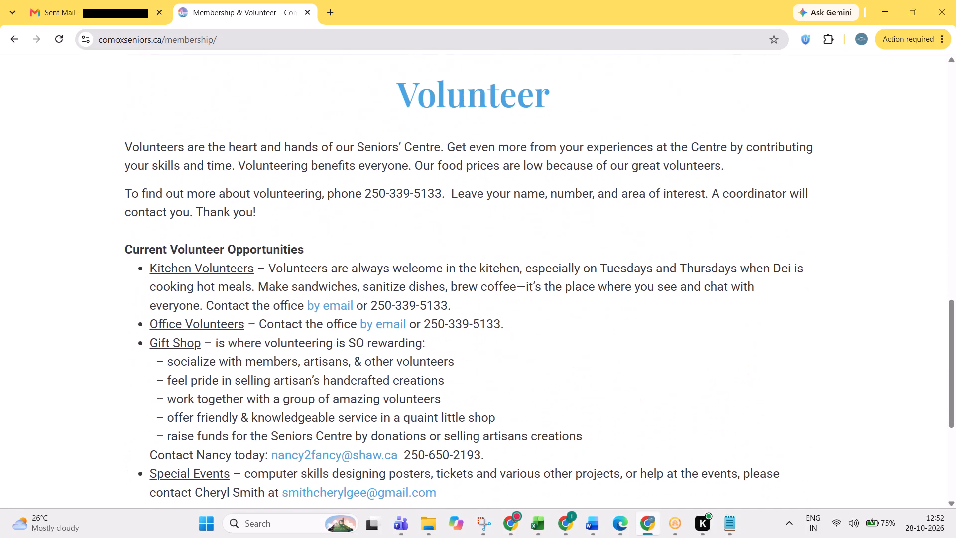
{"action": "scroll", "coordinate": [334, 379], "scroll_direction": "down", "scroll_amount": 2}
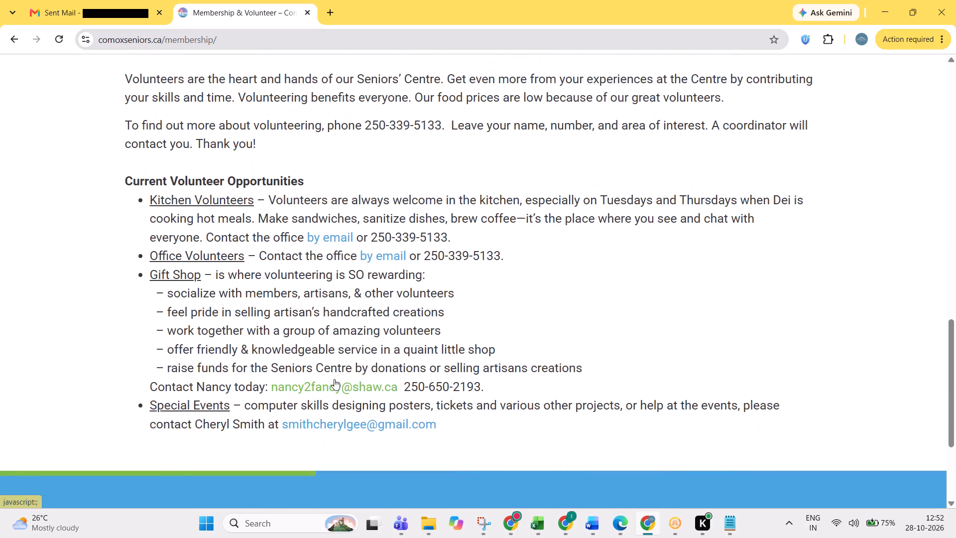
Replace the comoxseniors.ca status remark with "No option for business listing, onkly we can becaome the member to supprt their ngo" and save the workbook.
{"action": "key", "text": "alt+Tab"}
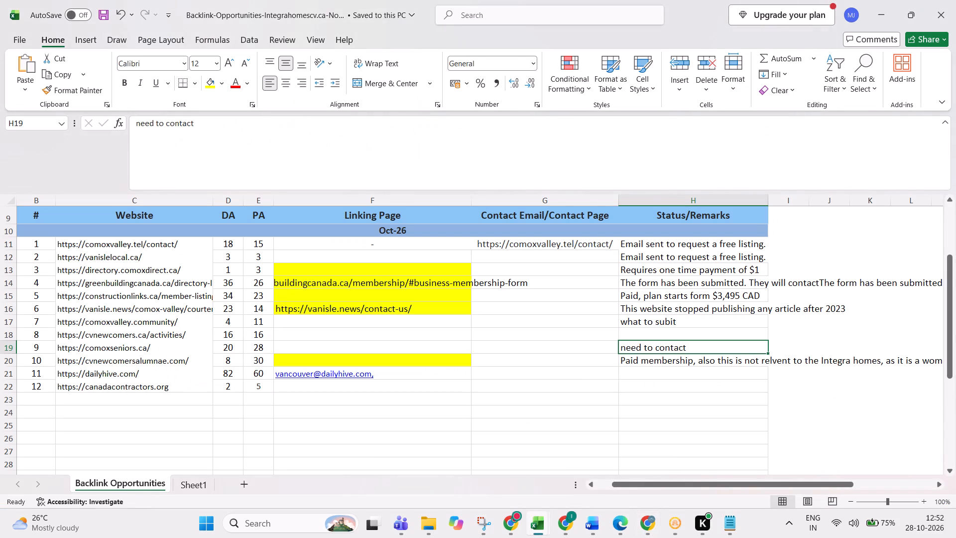
{"action": "type", "text": "No option for business lir"}
{"action": "key", "text": "BackSpace"}
{"action": "type", "text": "ting,"}
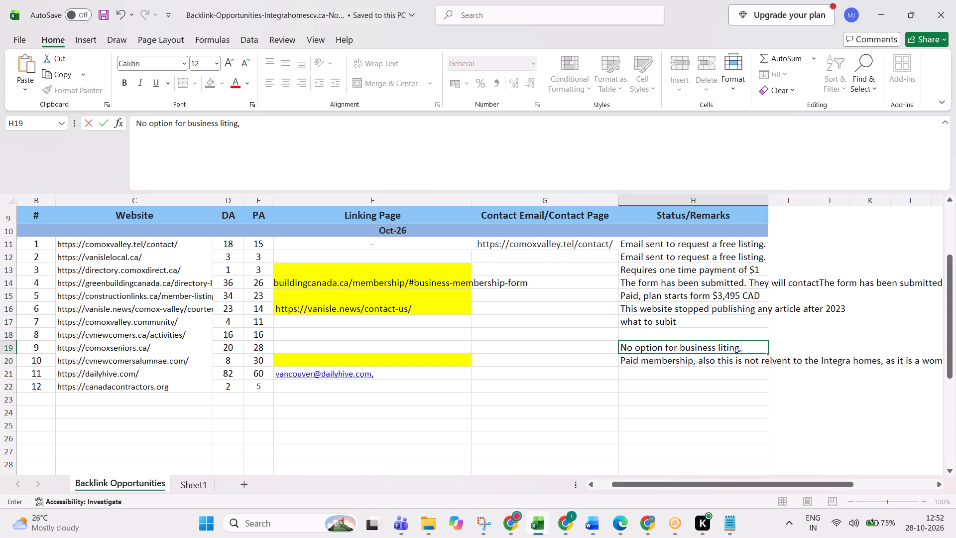
{"action": "key", "text": "BackSpace"}
{"action": "key", "text": "BackSpace"}
{"action": "key", "text": "BackSpace"}
{"action": "key", "text": "BackSpace"}
{"action": "key", "text": "BackSpace"}
{"action": "type", "text": "sting, onkly we can"}
{"action": "key", "text": "space"}
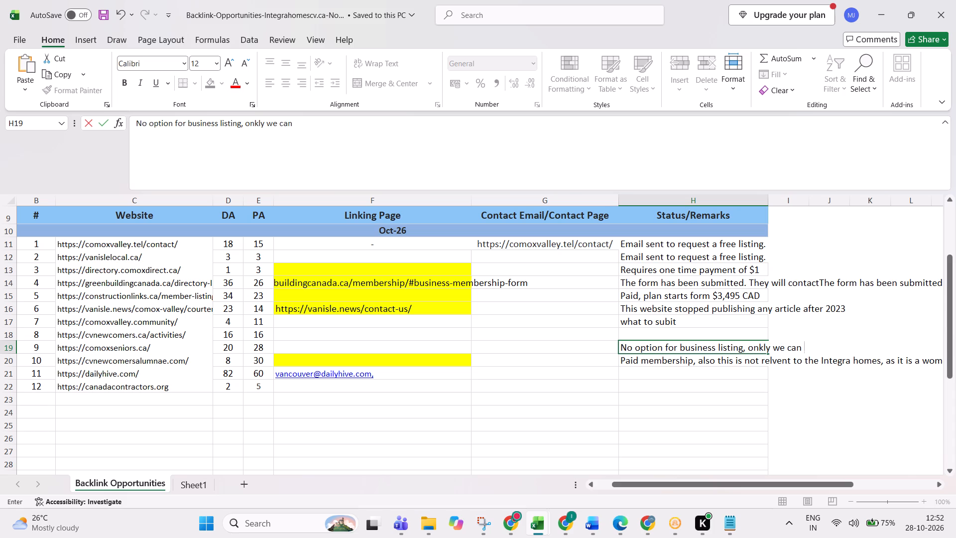
{"action": "type", "text": "becaome the men"}
{"action": "key", "text": "BackSpace"}
{"action": "type", "text": "mber"}
{"action": "key", "text": "space"}
{"action": "type", "text": "for"}
{"action": "key", "text": "BackSpace"}
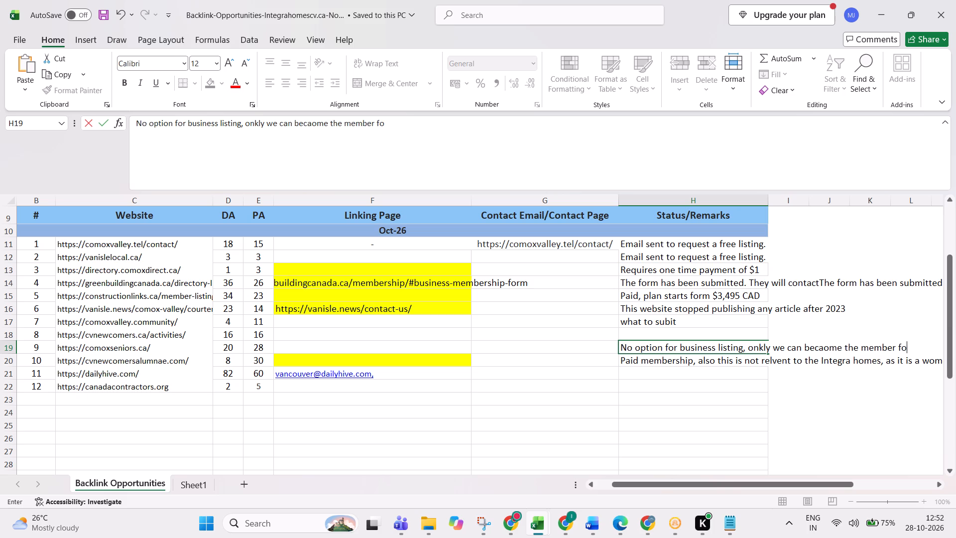
{"action": "key", "text": "BackSpace"}
{"action": "key", "text": "BackSpace"}
{"action": "type", "text": "to"}
{"action": "key", "text": "space"}
{"action": "type", "text": "supprt their"}
{"action": "key", "text": "space"}
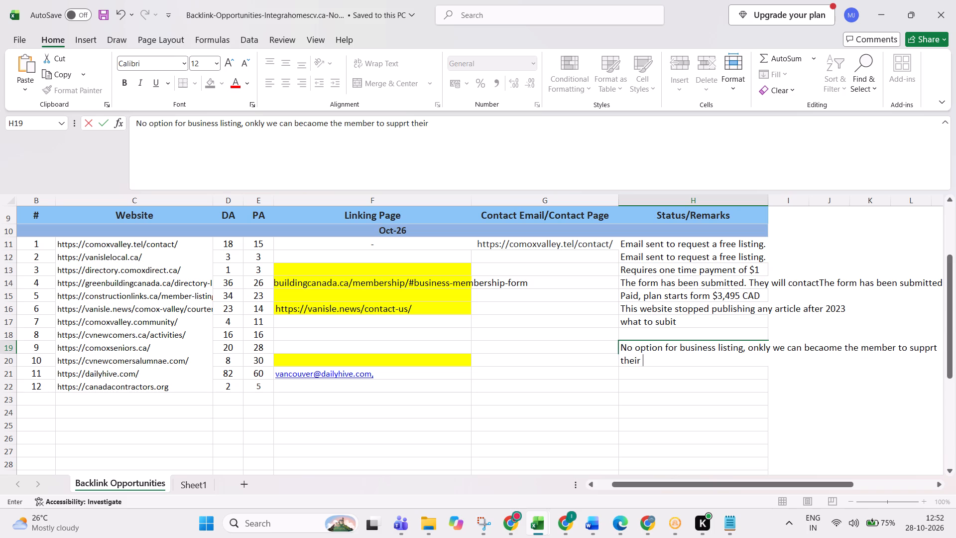
{"action": "type", "text": "ngo"}
{"action": "left_click", "coordinate": [666, 335]}
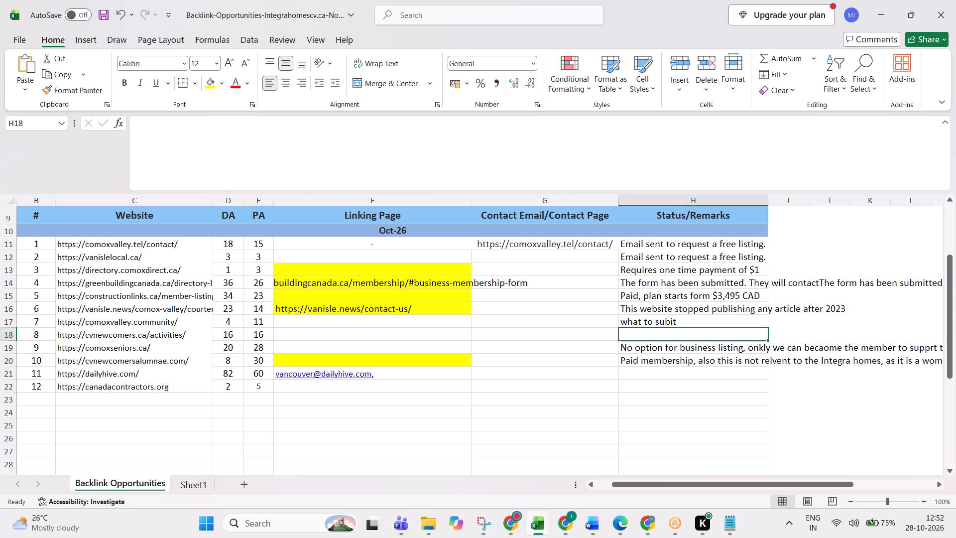
{"action": "key", "text": "ctrl+s"}
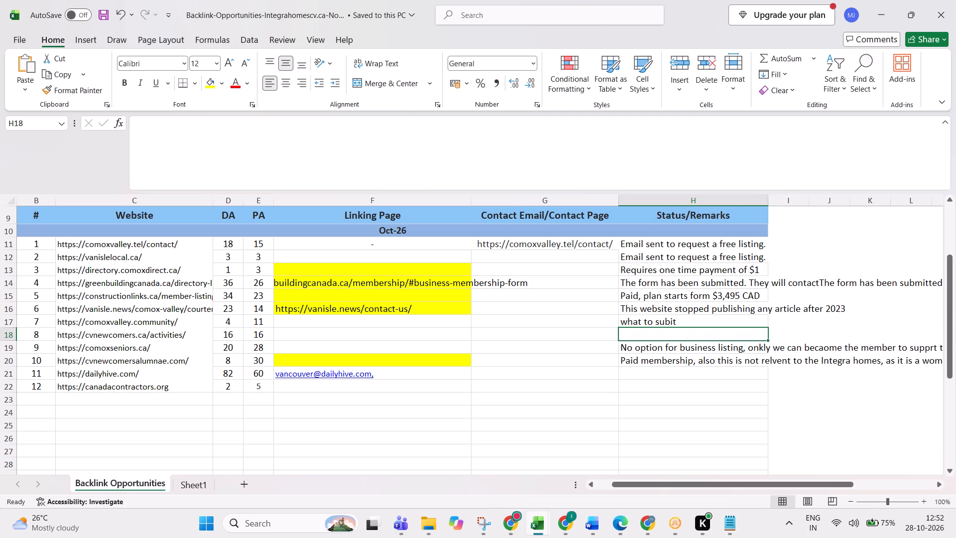
{"action": "left_click", "coordinate": [629, 346]}
{"action": "left_click", "coordinate": [107, 352]}
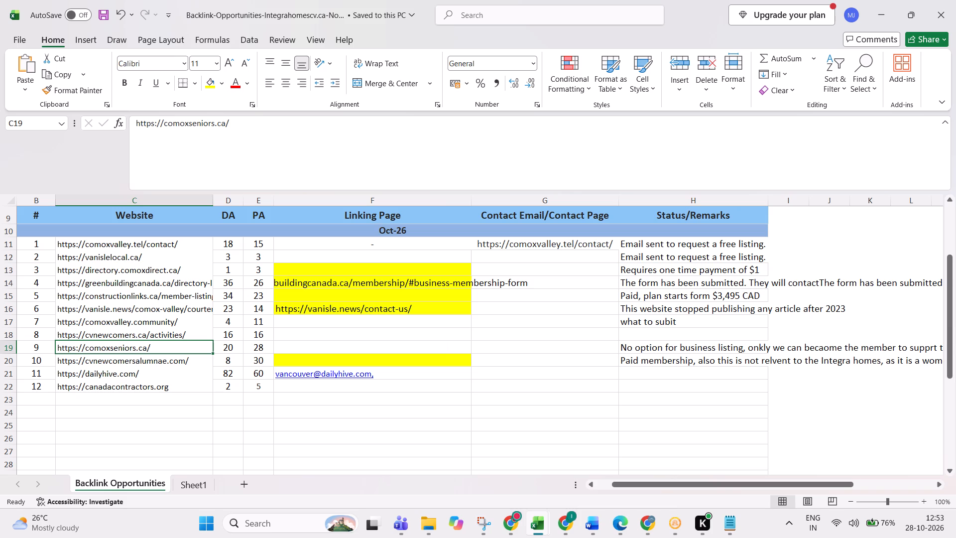
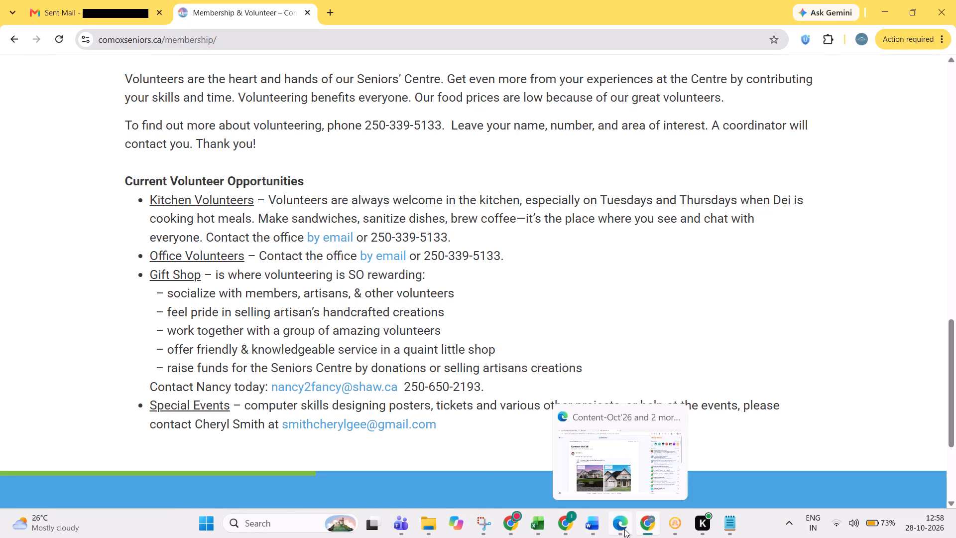
{"action": "left_click", "coordinate": [538, 525]}
{"action": "left_click", "coordinate": [672, 461]}
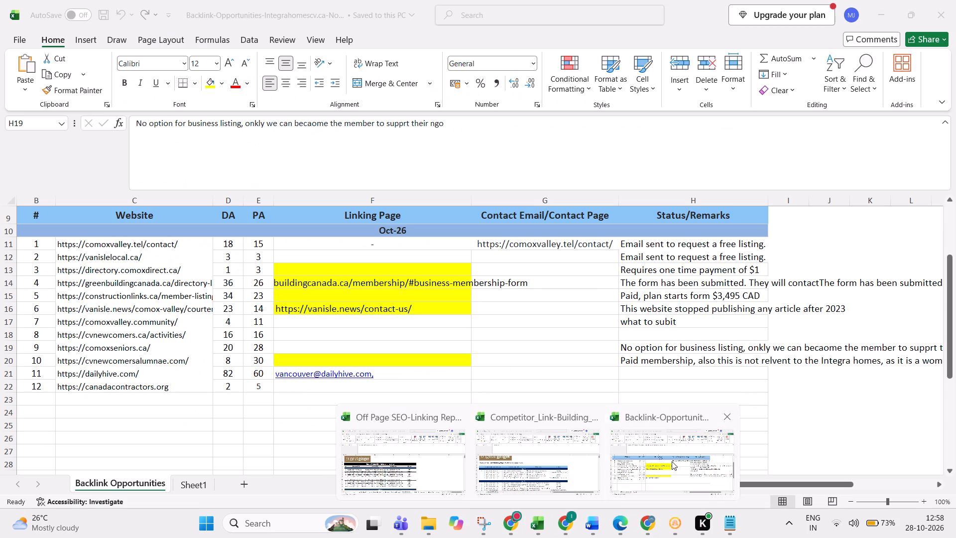
{"action": "key", "text": "ctrl+v"}
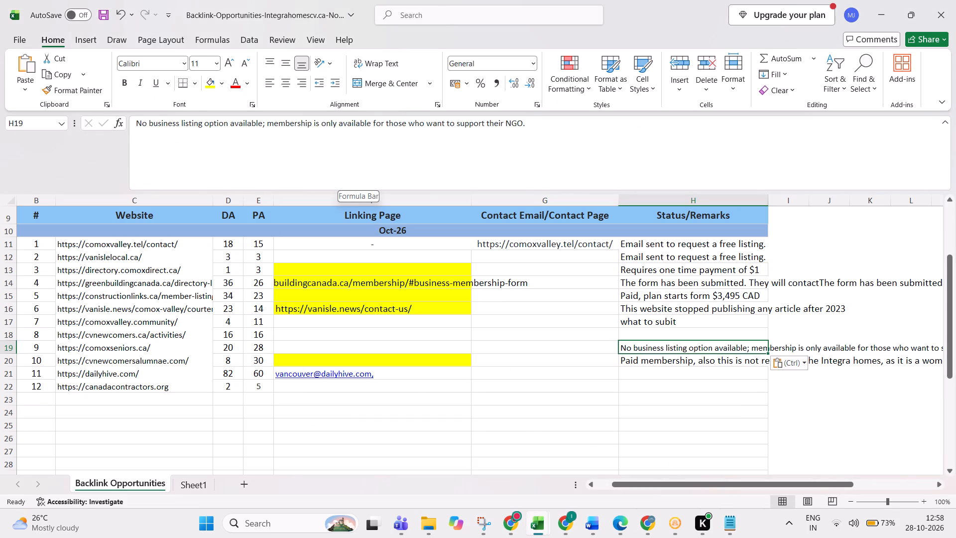
Shorten the comoxseniors.ca remark to "No business listing option available; membership is available to support their NGO.".
{"action": "left_click_drag", "start_coordinate": [334, 123], "coordinate": [324, 125]}
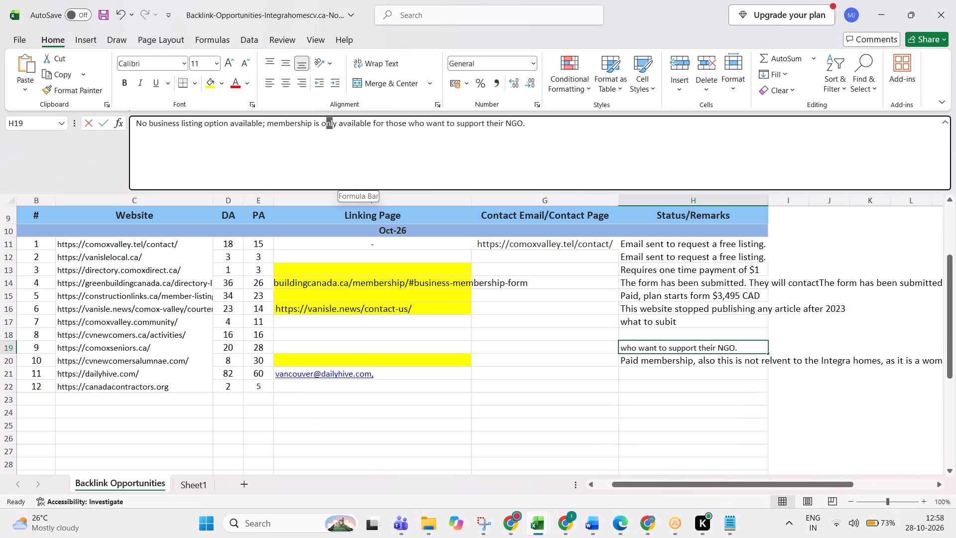
{"action": "left_click_drag", "start_coordinate": [324, 125], "coordinate": [320, 124]}
{"action": "key", "text": "Delete"}
{"action": "key", "text": "Delete"}
{"action": "key", "text": "Delete"}
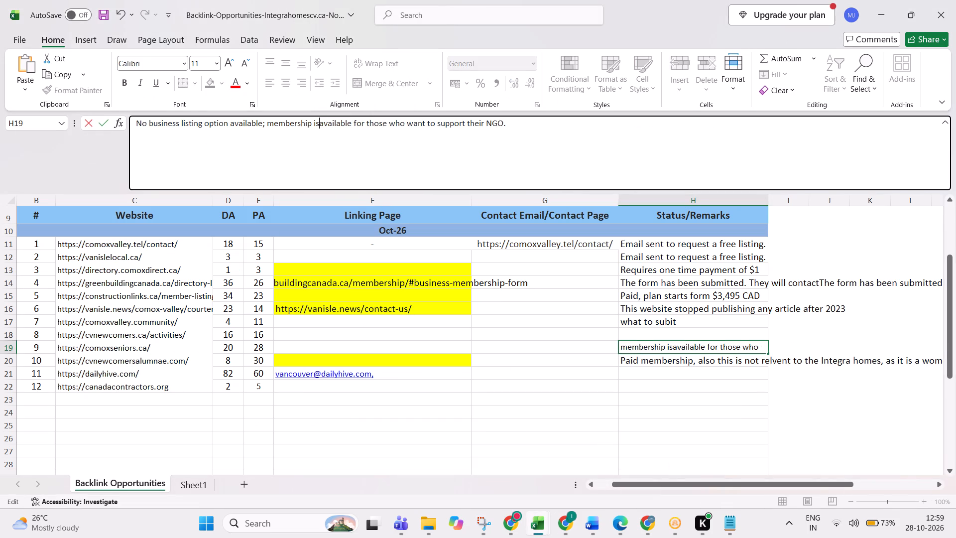
{"action": "key", "text": "space"}
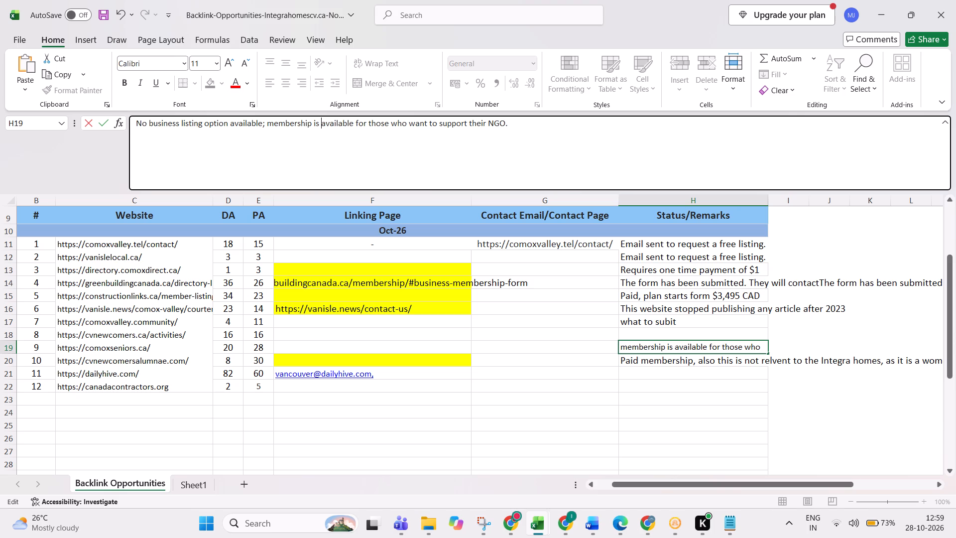
{"action": "left_click_drag", "start_coordinate": [368, 124], "coordinate": [426, 132]}
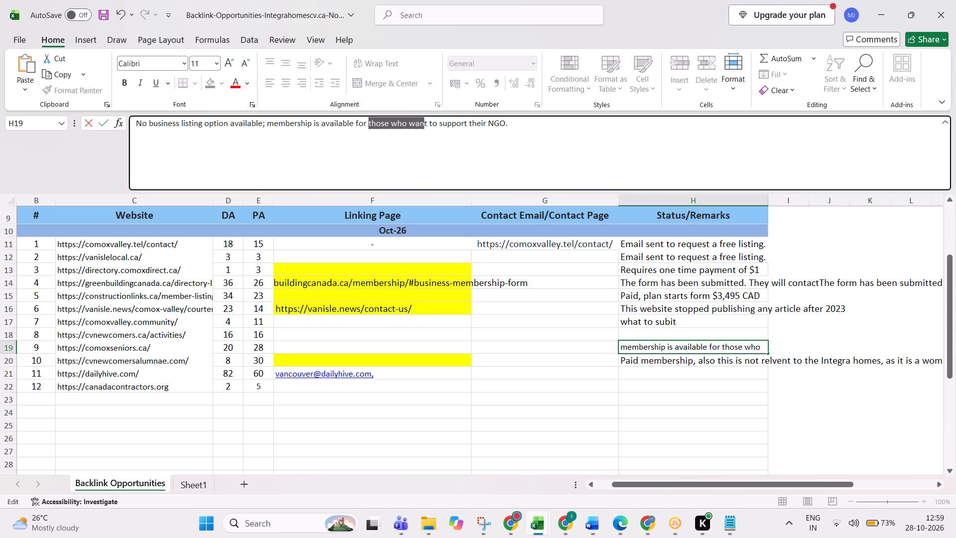
{"action": "left_click_drag", "start_coordinate": [426, 132], "coordinate": [428, 132]}
{"action": "key", "text": "BackSpace"}
{"action": "key", "text": "BackSpace"}
{"action": "key", "text": "BackSpace"}
{"action": "key", "text": "BackSpace"}
{"action": "key", "text": "BackSpace"}
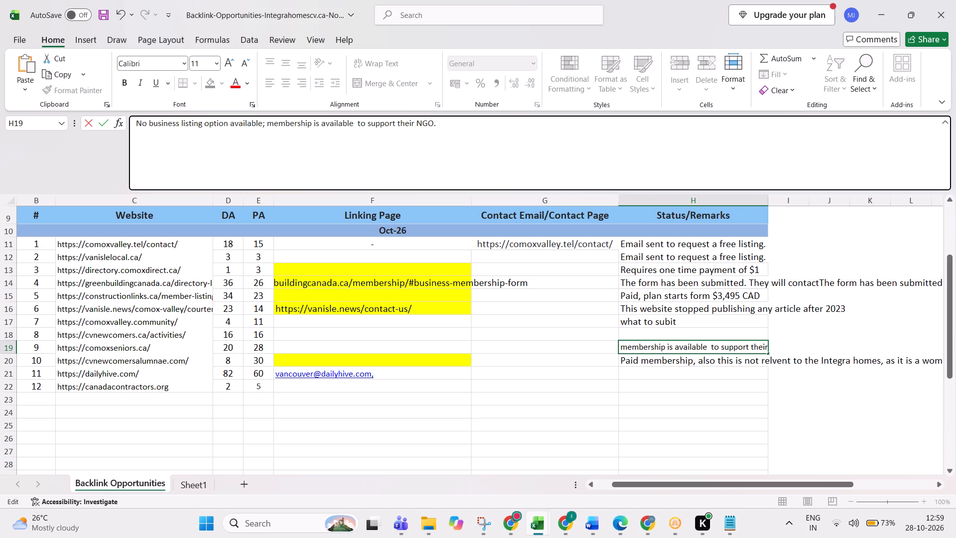
{"action": "key", "text": "BackSpace"}
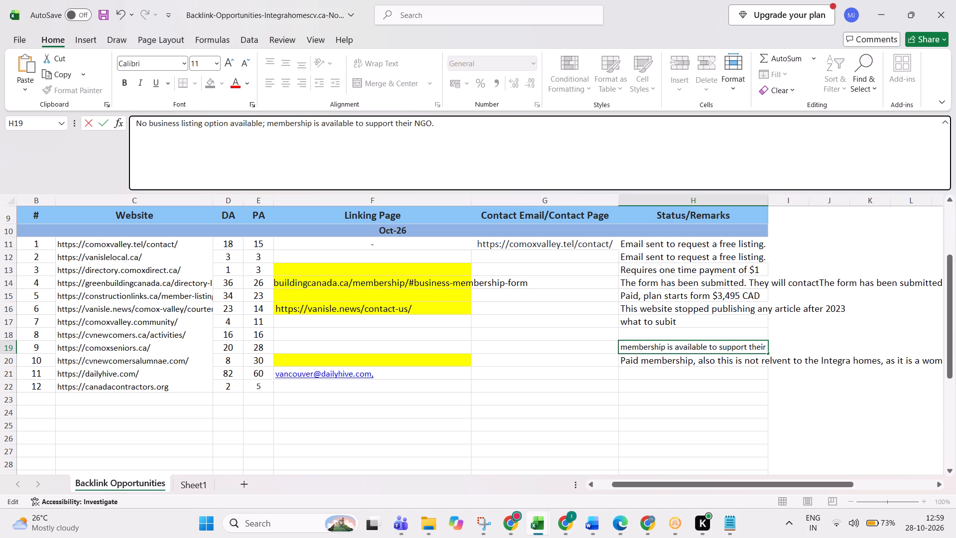
{"action": "left_click", "coordinate": [523, 385]}
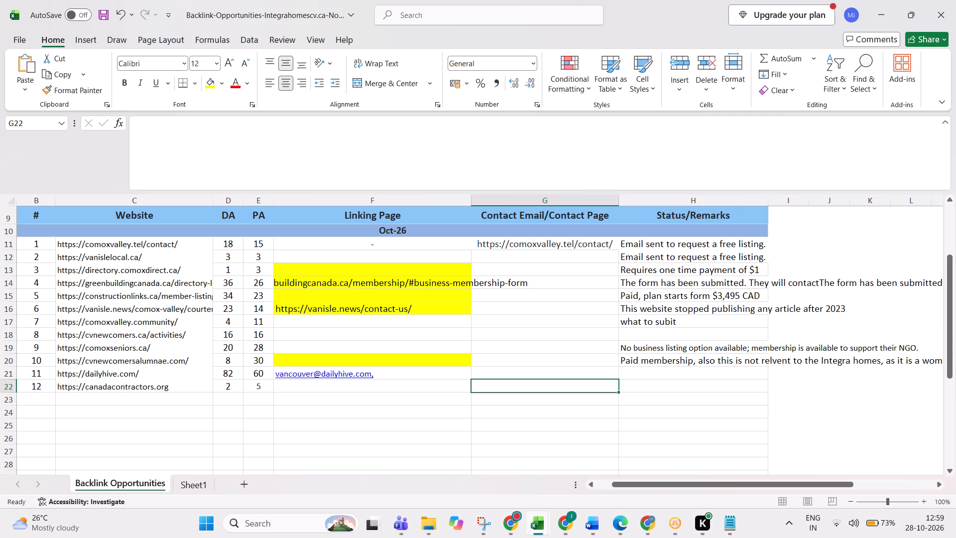
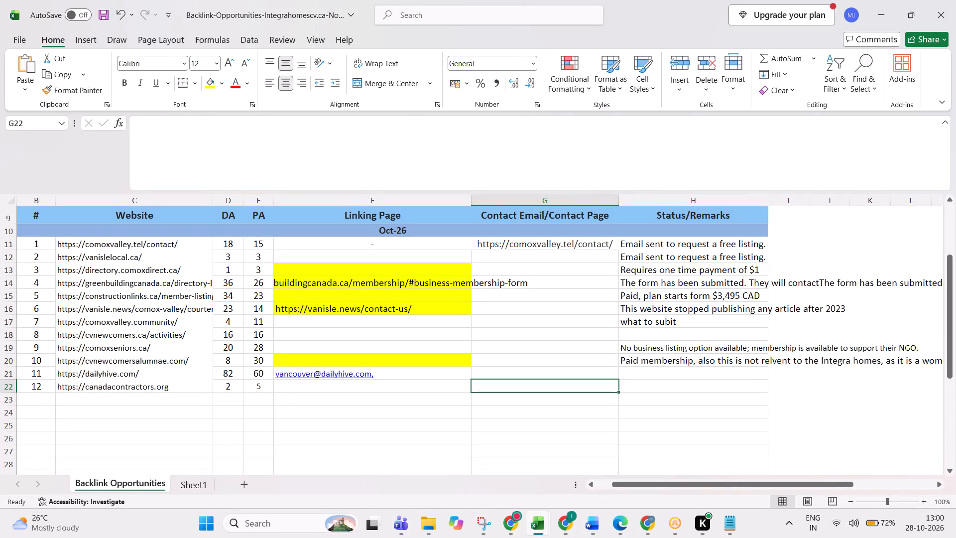
Select the Contact Email/Contact Page cell for vanislelocal.ca in the Oct-26 list.
{"action": "left_click", "coordinate": [586, 253]}
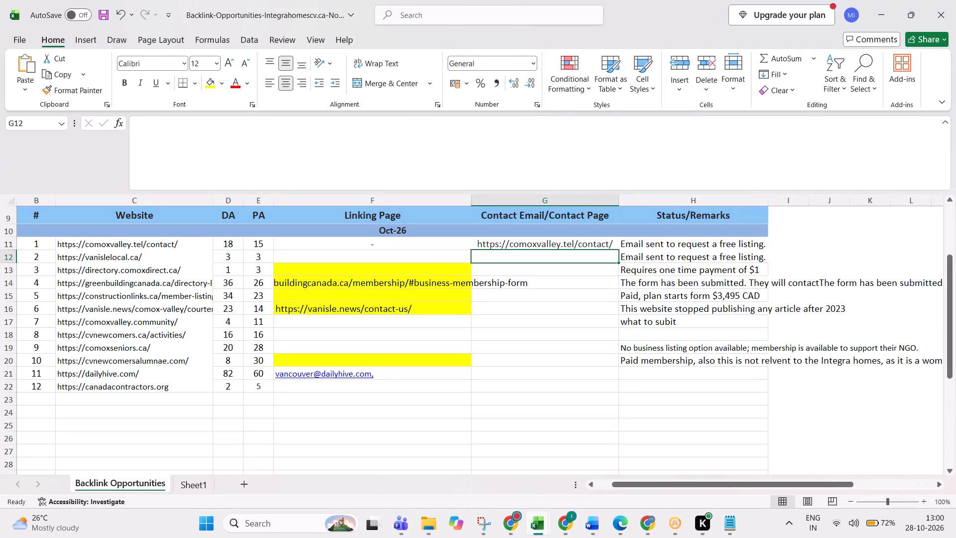
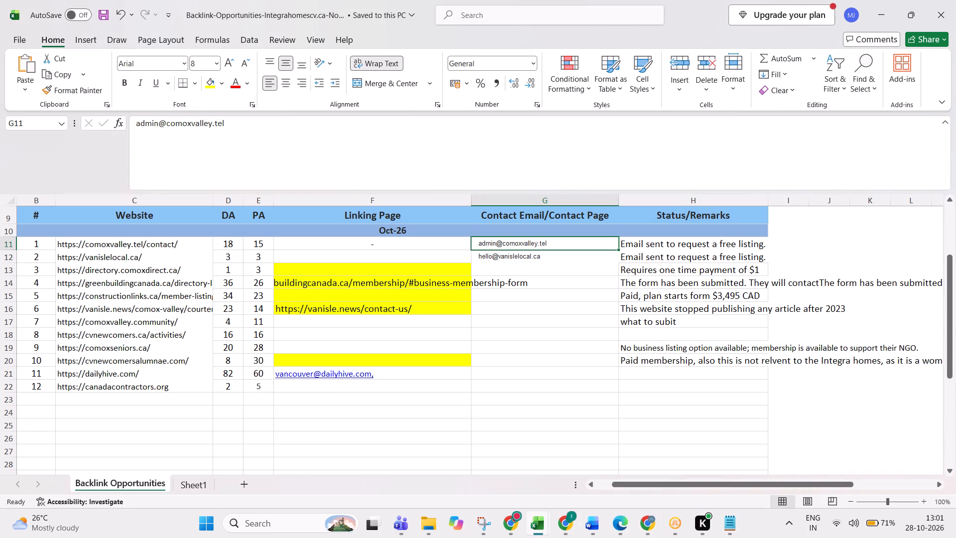
Format the two contact emails in G11:G12 as Calibri size 12 with all borders, and save the workbook.
{"action": "left_click_drag", "start_coordinate": [549, 247], "coordinate": [550, 251]}
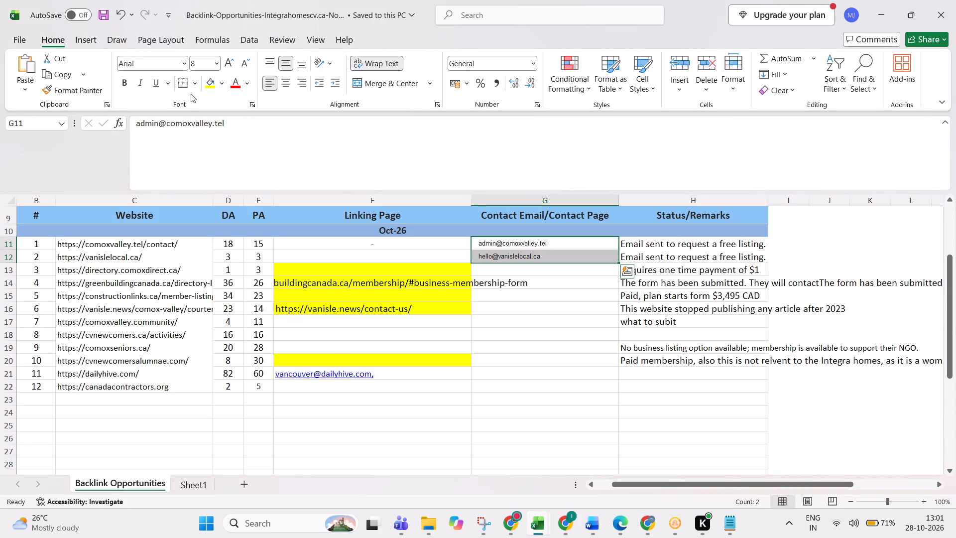
{"action": "left_click", "coordinate": [186, 68]}
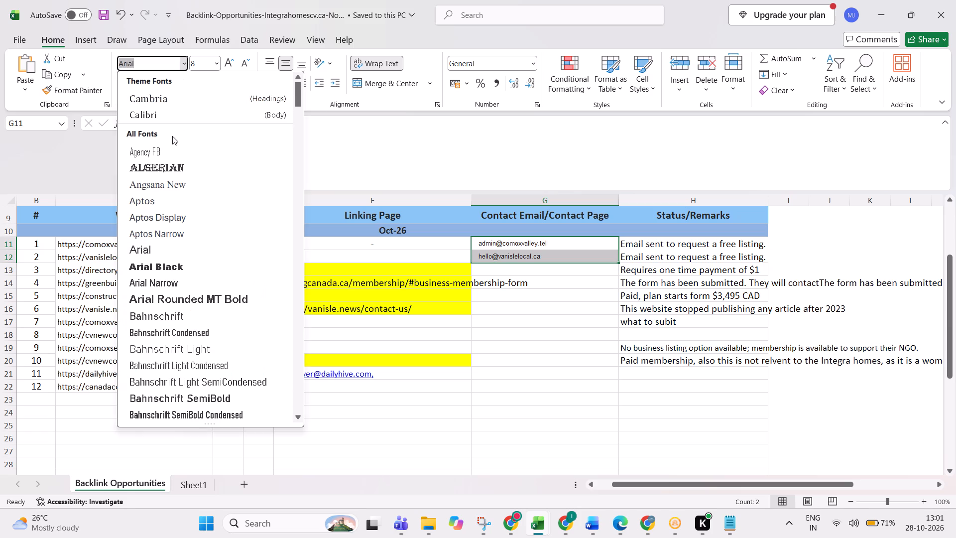
{"action": "left_click", "coordinate": [147, 115]}
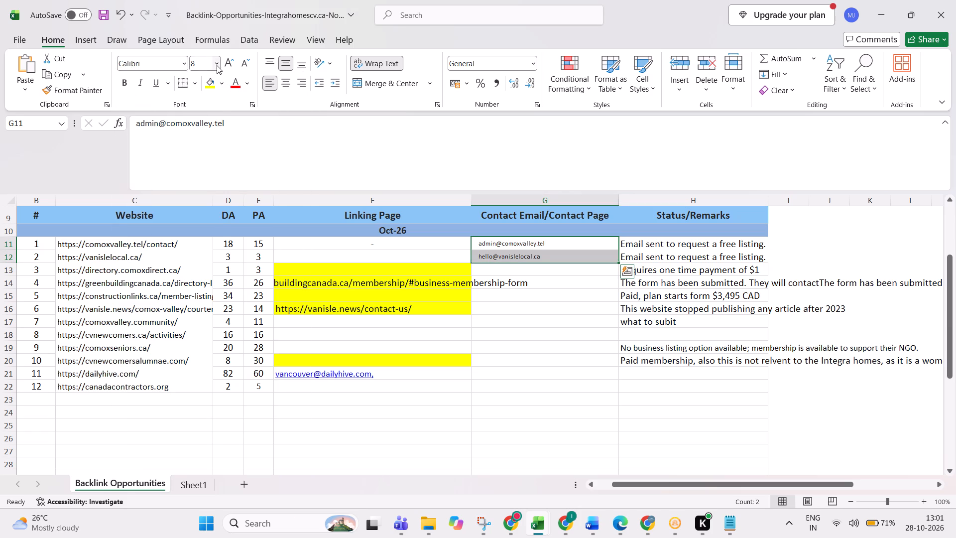
{"action": "left_click", "coordinate": [217, 64]}
{"action": "left_click", "coordinate": [201, 140]}
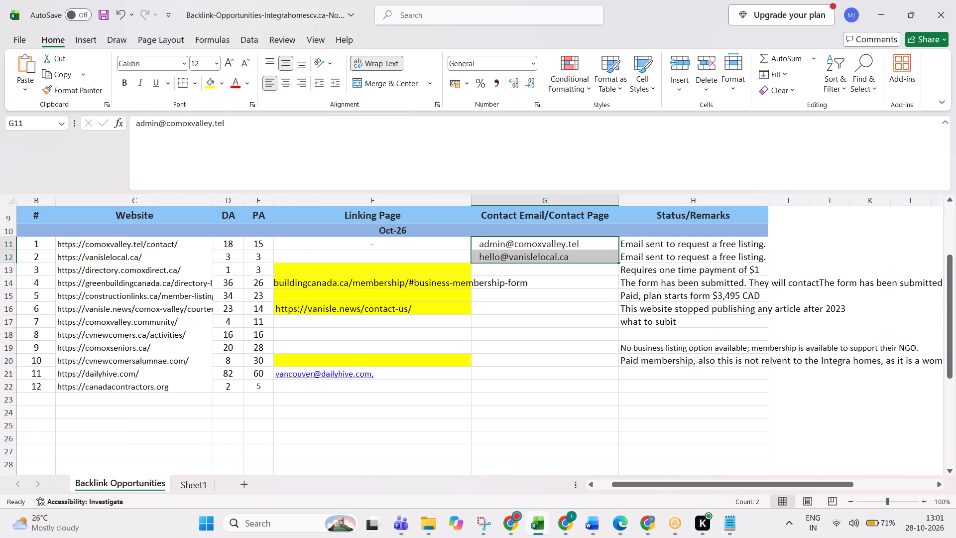
{"action": "left_click", "coordinate": [197, 85]}
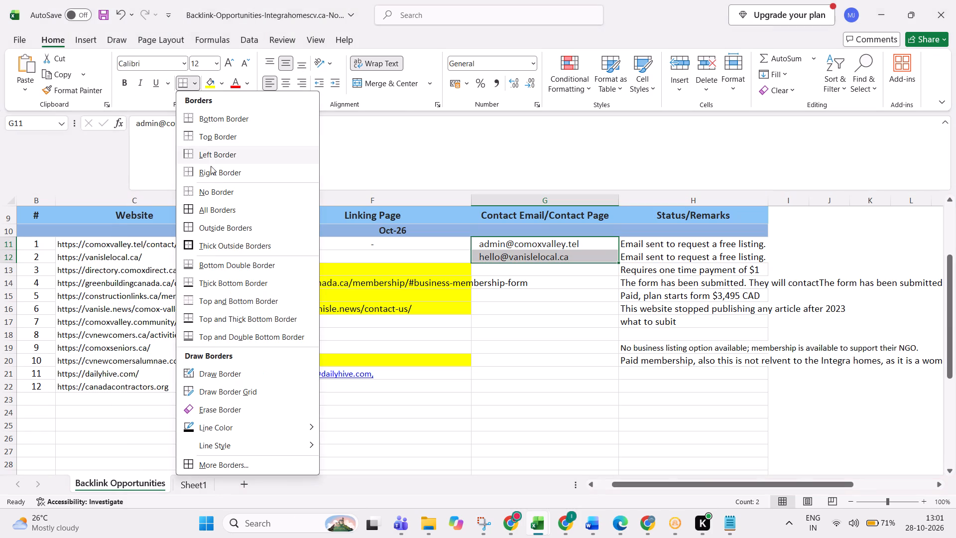
{"action": "left_click", "coordinate": [209, 207]}
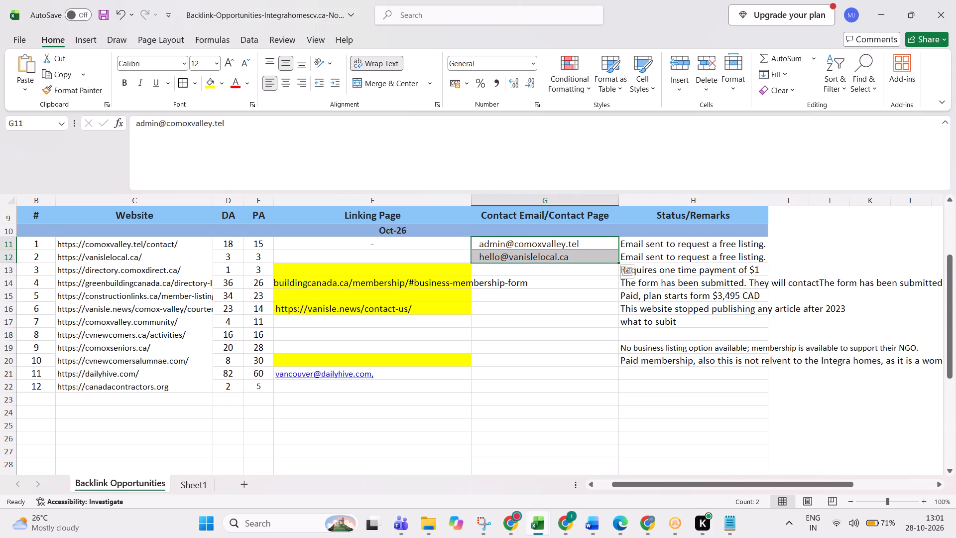
{"action": "left_click", "coordinate": [536, 297]}
{"action": "key", "text": "ctrl+s"}
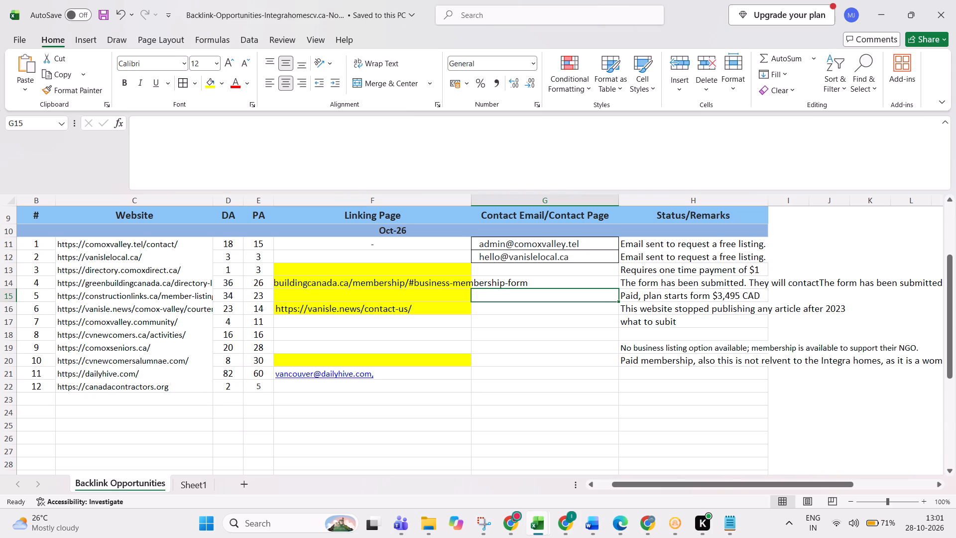
{"action": "left_click", "coordinate": [577, 309]}
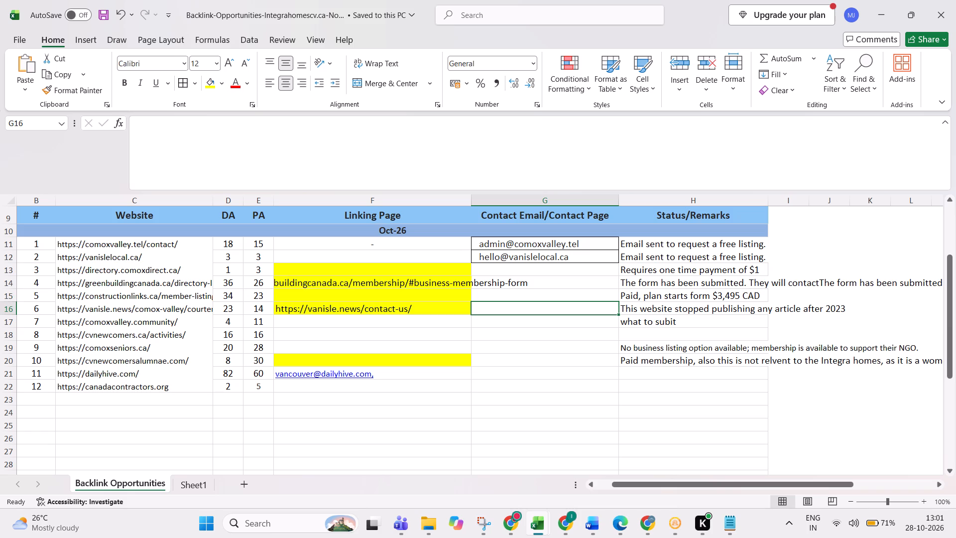
Move the vanisle.news contact-us link from the Linking Page column to its row's Contact Email/Contact Page cell and save the workbook.
{"action": "left_click", "coordinate": [428, 313]}
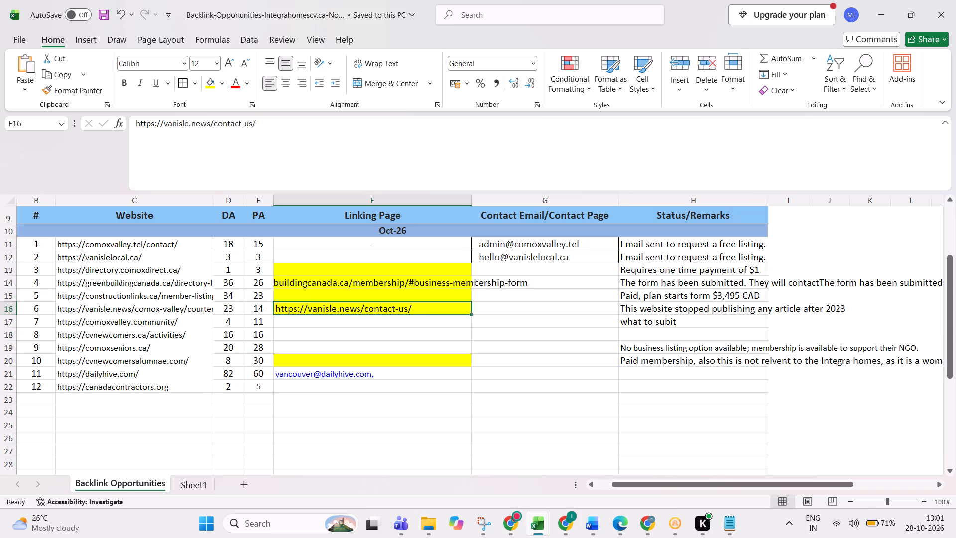
{"action": "key", "text": "ctrl+x"}
{"action": "left_click", "coordinate": [528, 313]}
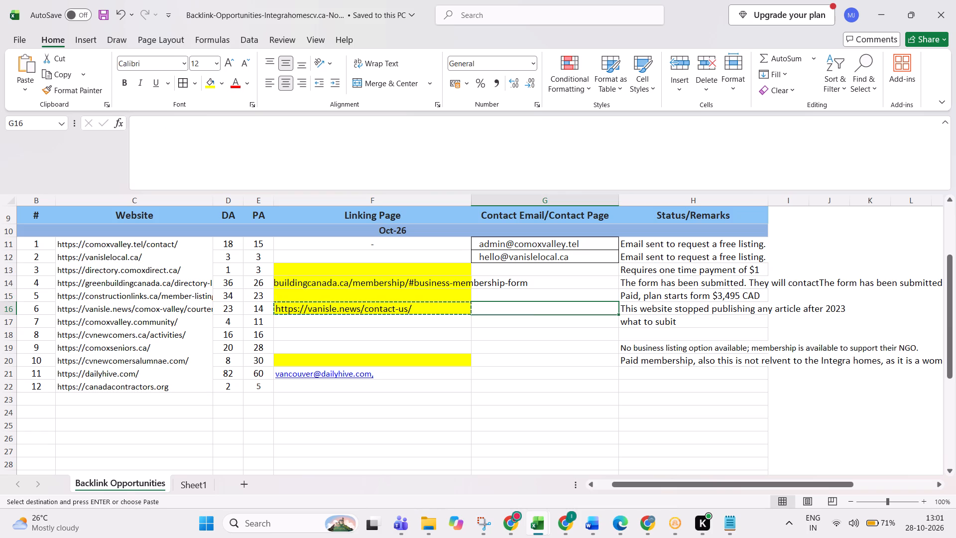
{"action": "key", "text": "ctrl+v"}
{"action": "key", "text": "ctrl+s"}
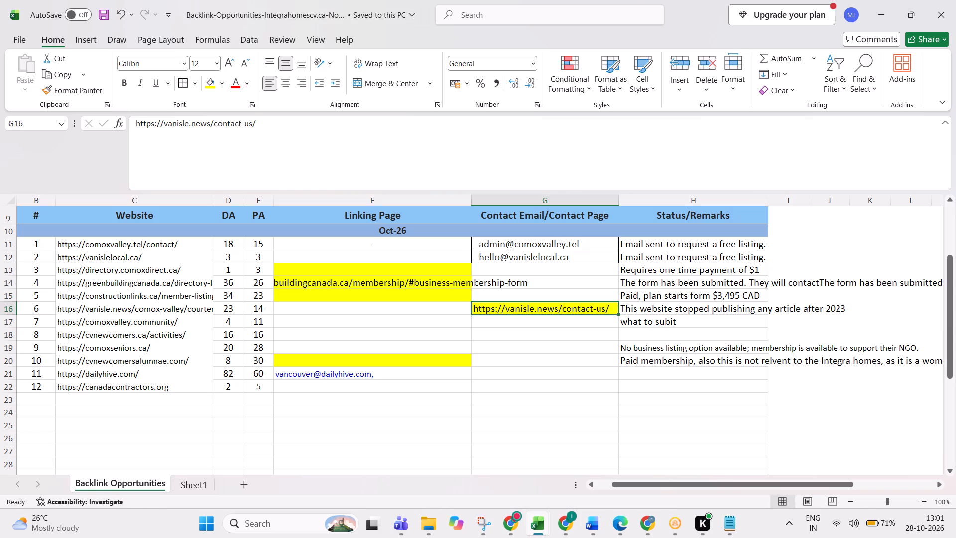
Fill the comoxvalley.tel Linking Page dash down through vanislelocal.ca and directory.comoxdirect.ca, and apply all borders to the three cells.
{"action": "left_click", "coordinate": [409, 247]}
{"action": "left_click_drag", "start_coordinate": [472, 251], "coordinate": [467, 271]}
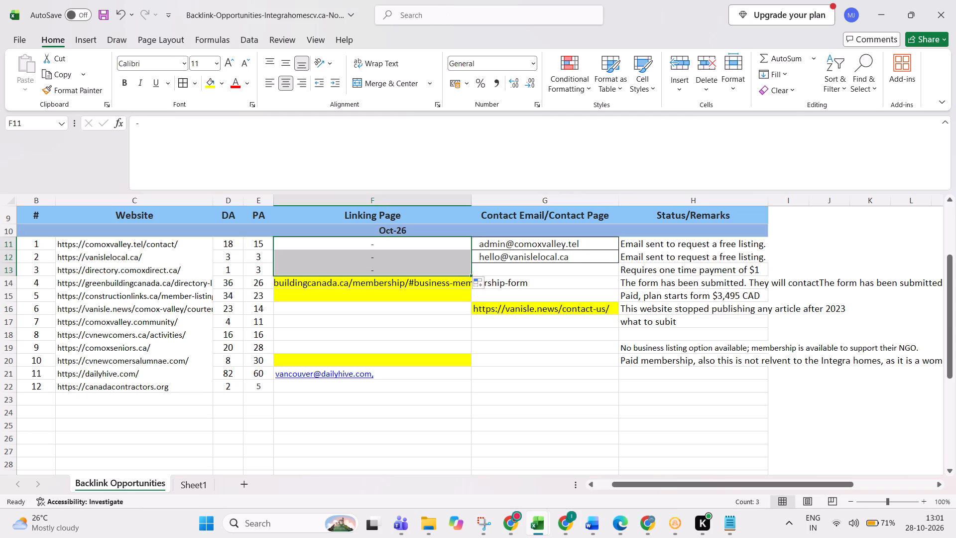
{"action": "left_click", "coordinate": [183, 83]}
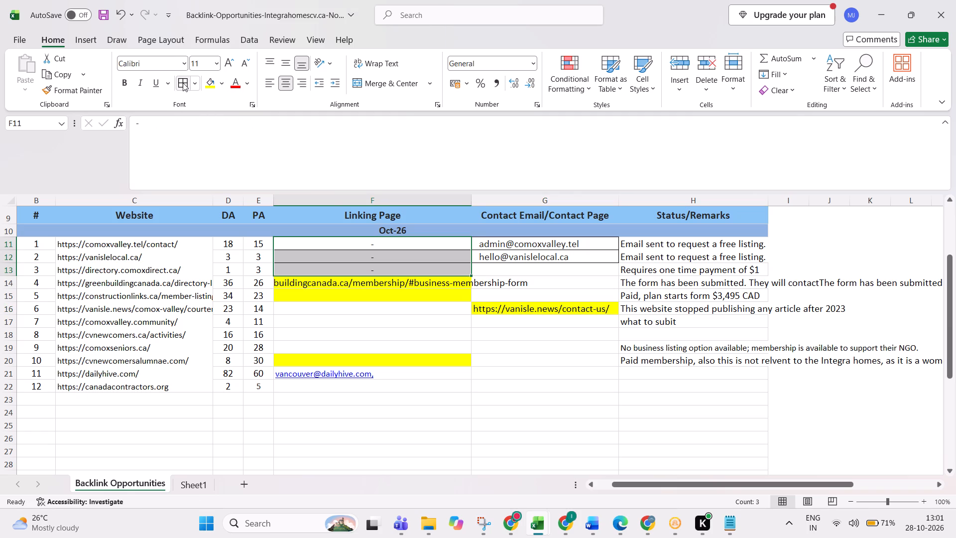
{"action": "left_click", "coordinate": [385, 274]}
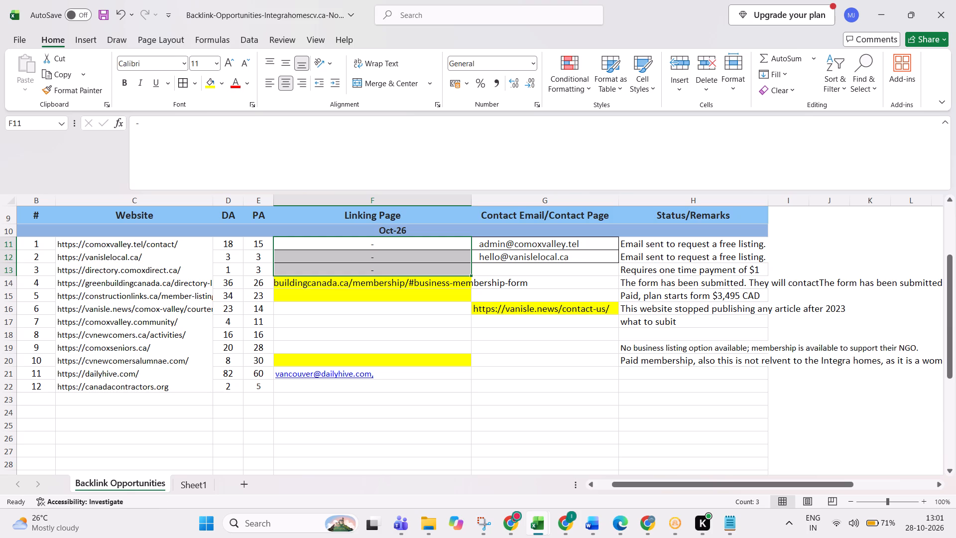
Copy the bordered dash into the contact cells for websites 3 to 5 and the Linking Page cell for vanisle.news.
{"action": "left_click", "coordinate": [384, 270]}
{"action": "key", "text": "ctrl+c"}
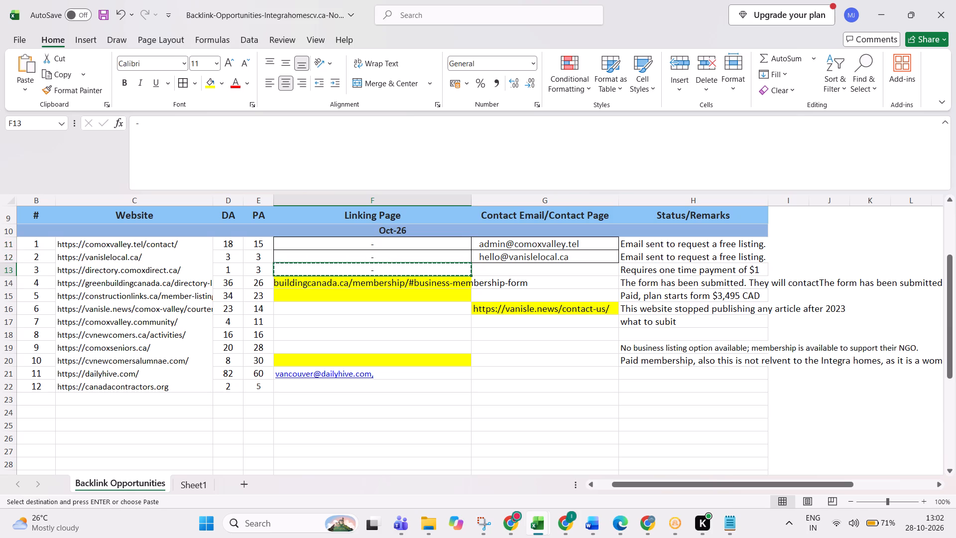
{"action": "left_click_drag", "start_coordinate": [557, 272], "coordinate": [557, 294]}
{"action": "key", "text": "ctrl+v"}
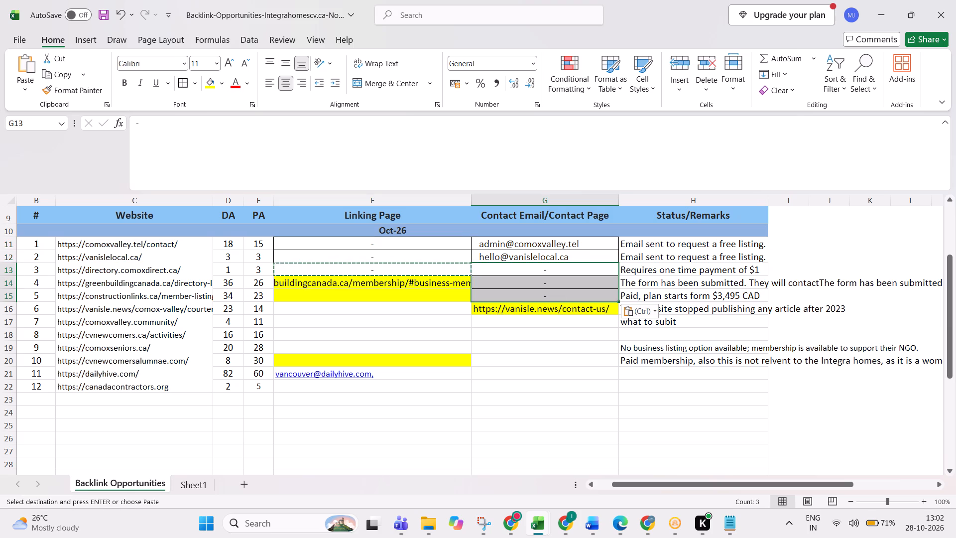
{"action": "left_click", "coordinate": [417, 306]}
{"action": "key", "text": "ctrl+v"}
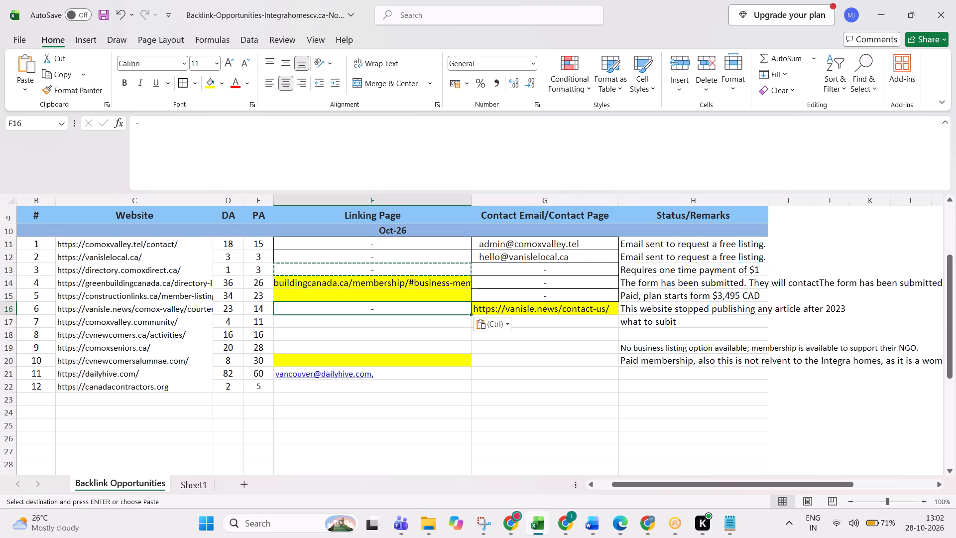
{"action": "left_click", "coordinate": [442, 321]}
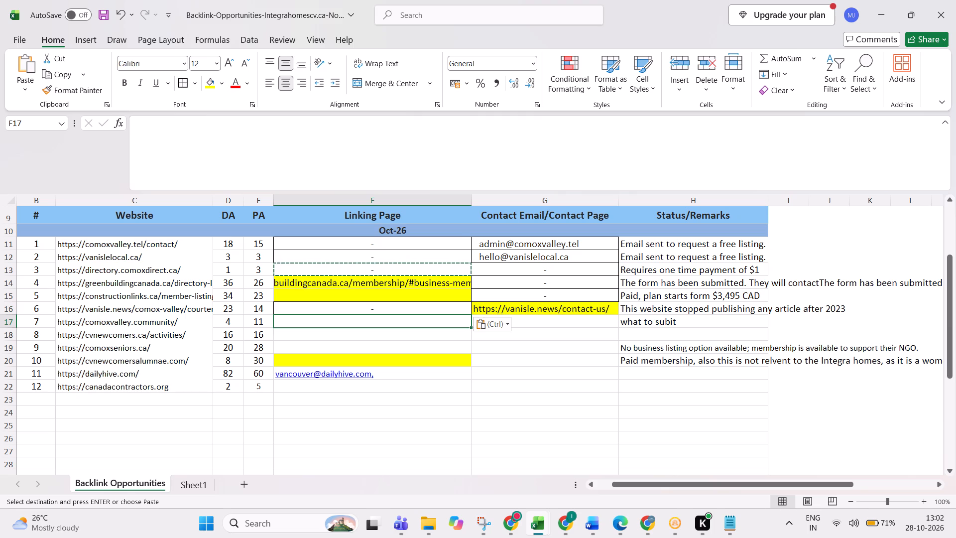
Increase the comoxseniors.ca status remark's font size to 12.
{"action": "left_click", "coordinate": [693, 349]}
{"action": "left_click", "coordinate": [227, 66]}
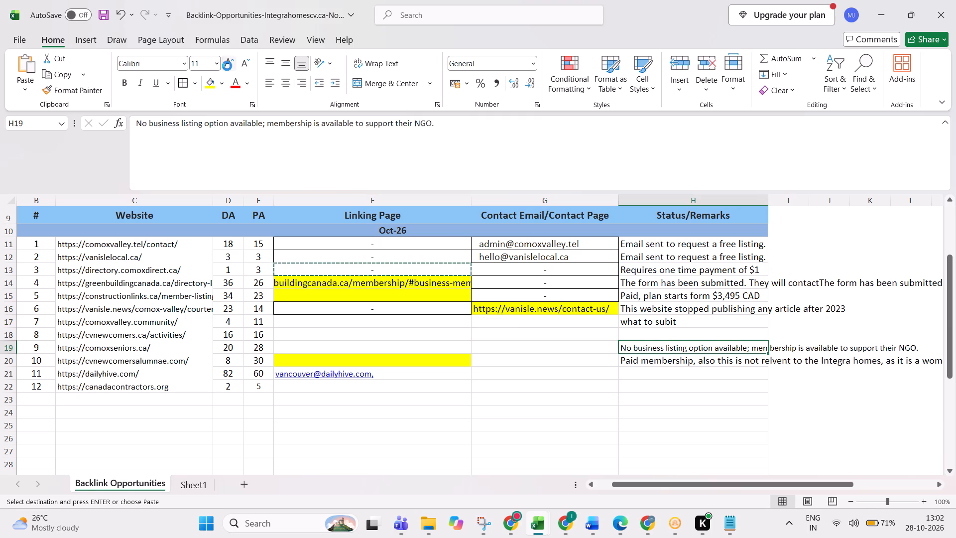
Correct "vclub" to "club" in the cvnewcomersalumnae.com status remark.
{"action": "left_click", "coordinate": [659, 360]}
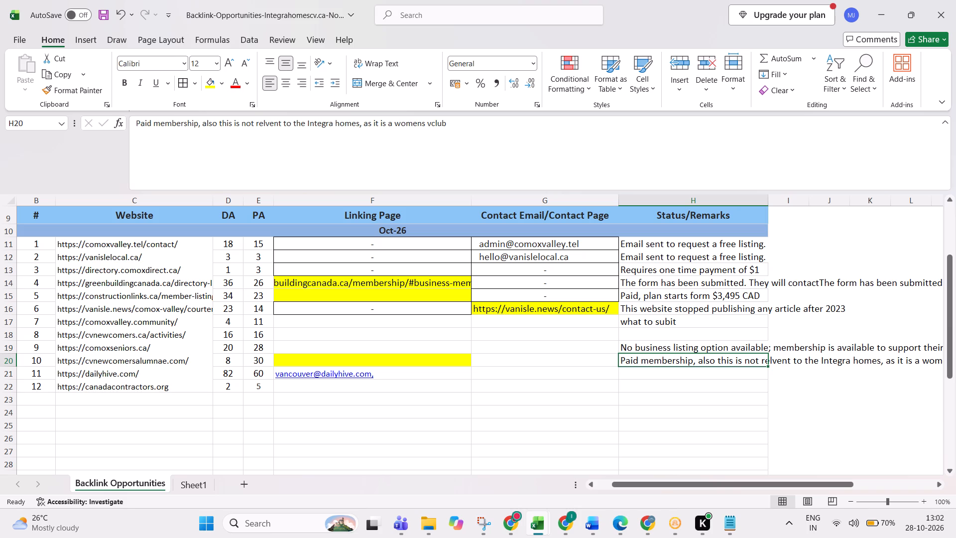
{"action": "left_click", "coordinate": [431, 125]}
{"action": "key", "text": "BackSpace"}
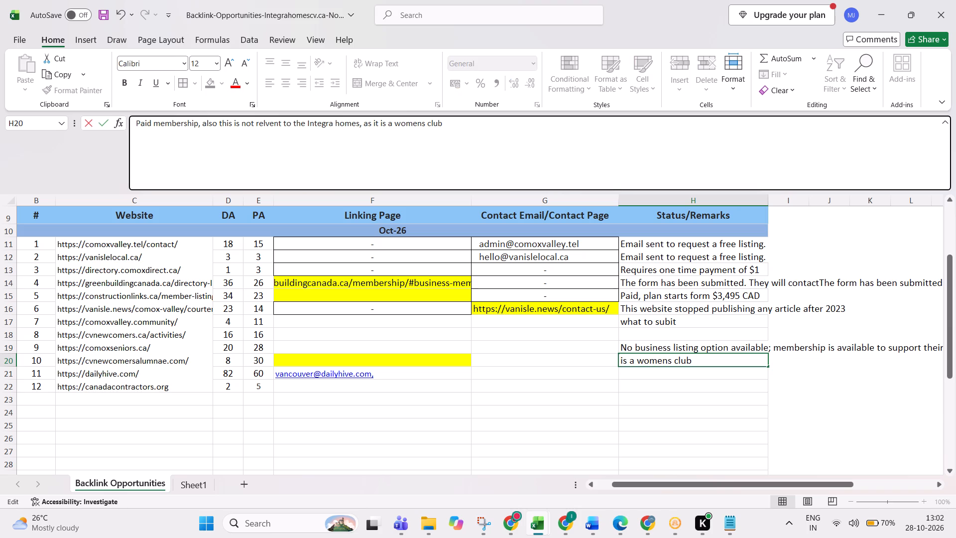
{"action": "left_click", "coordinate": [637, 346]}
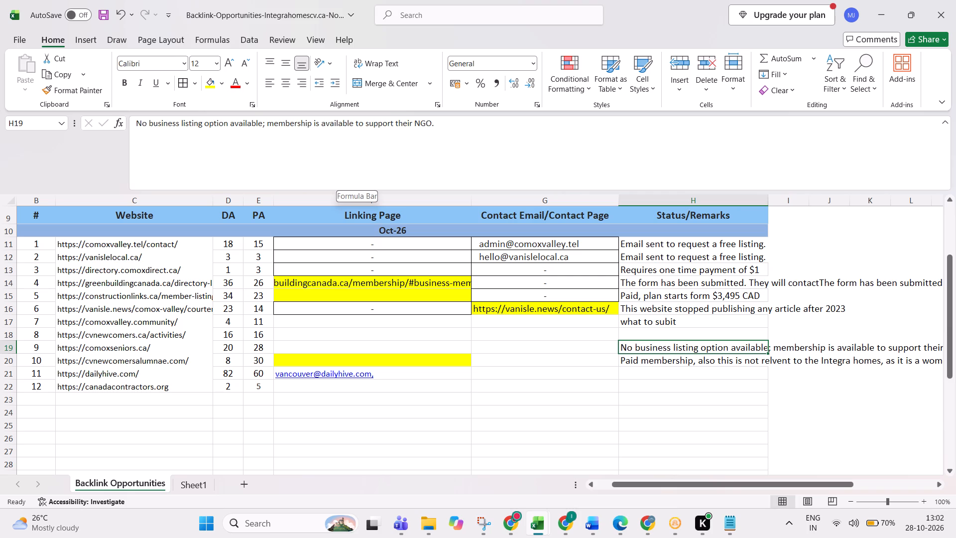
Change the comoxseniors.ca remark to "No business listing option available; not relevan tto integra as it is senoiors club" and save the workbook.
{"action": "left_click_drag", "start_coordinate": [443, 123], "coordinate": [272, 122]}
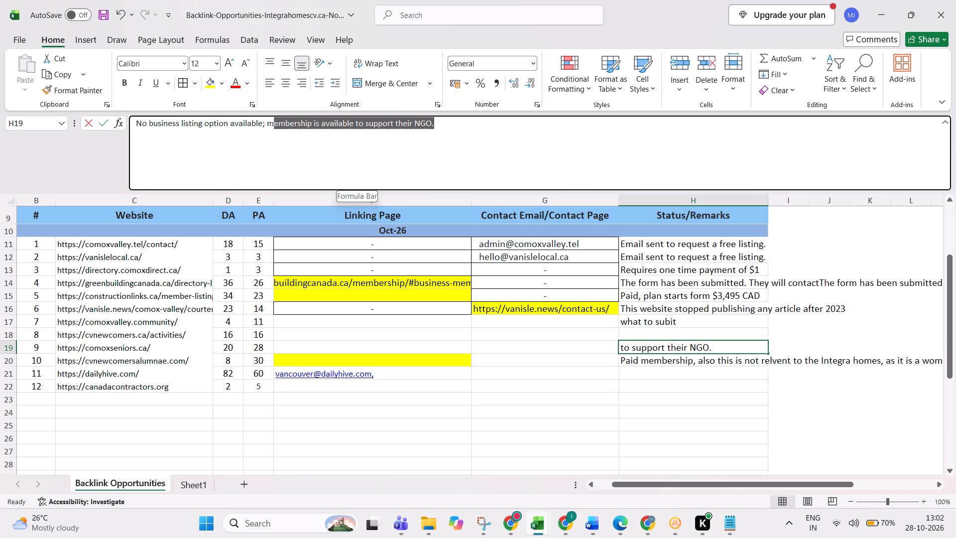
{"action": "left_click_drag", "start_coordinate": [272, 122], "coordinate": [268, 121]}
{"action": "type", "text": "nor"}
{"action": "key", "text": "BackSpace"}
{"action": "key", "text": "space"}
{"action": "type", "text": "tr"}
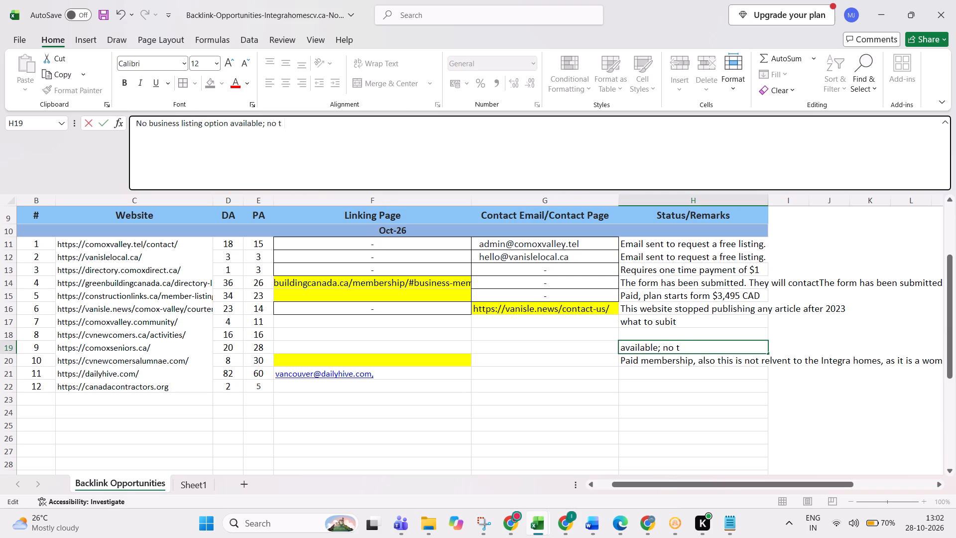
{"action": "key", "text": "BackSpace"}
{"action": "key", "text": "BackSpace"}
{"action": "key", "text": "BackSpace"}
{"action": "type", "text": "t relevan tto integra as"}
{"action": "key", "text": "space"}
{"action": "type", "text": "it is seno"}
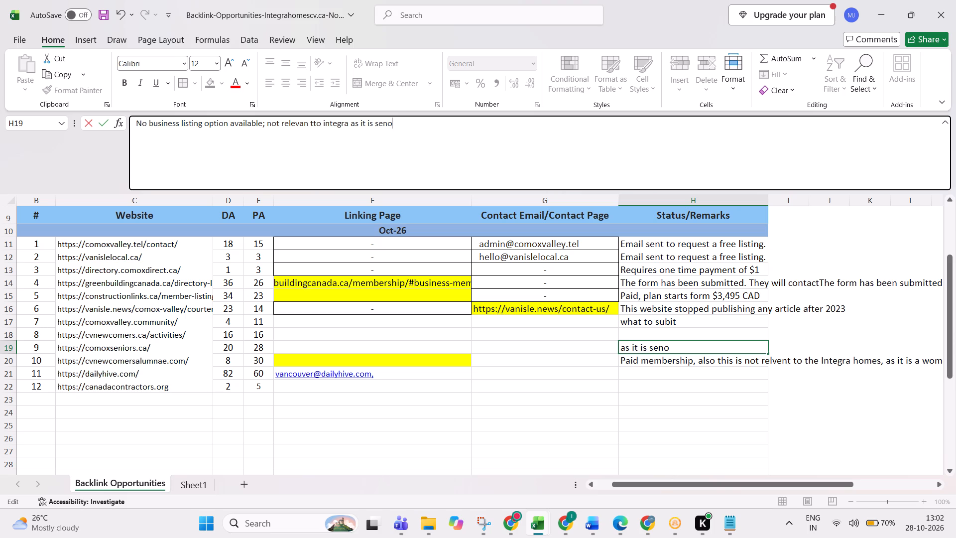
{"action": "type", "text": "iors club"}
{"action": "key", "text": "ctrl+s"}
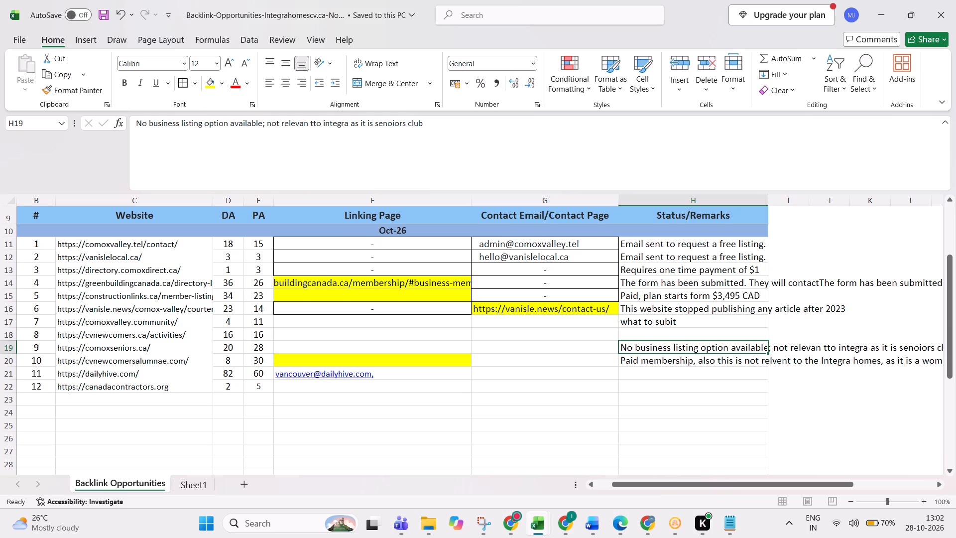
Copy the bordered dash into the Linking Page and contact cells for comoxseniors.ca and cvnewcomersalumnae.com, and save the workbook.
{"action": "left_click", "coordinate": [427, 310]}
{"action": "key", "text": "ctrl+c"}
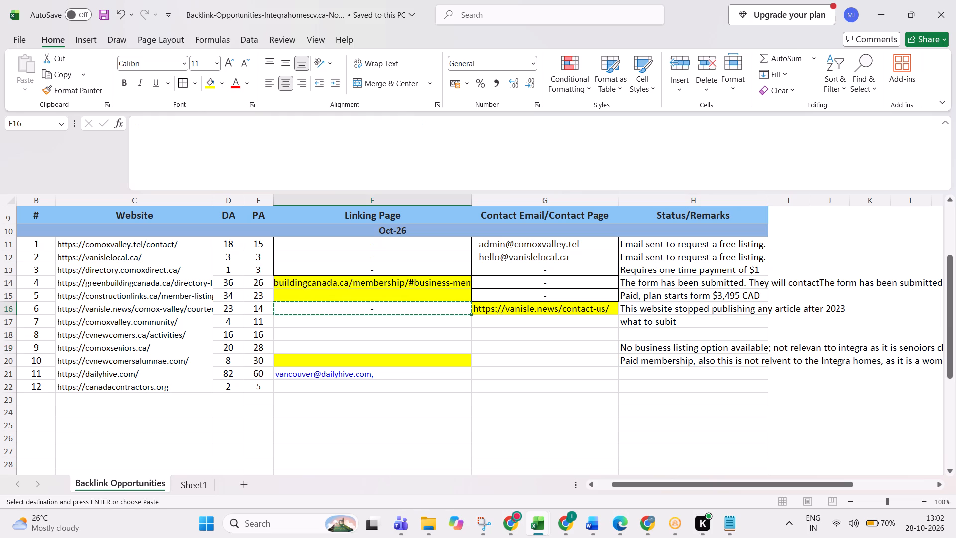
{"action": "left_click_drag", "start_coordinate": [561, 347], "coordinate": [560, 361]}
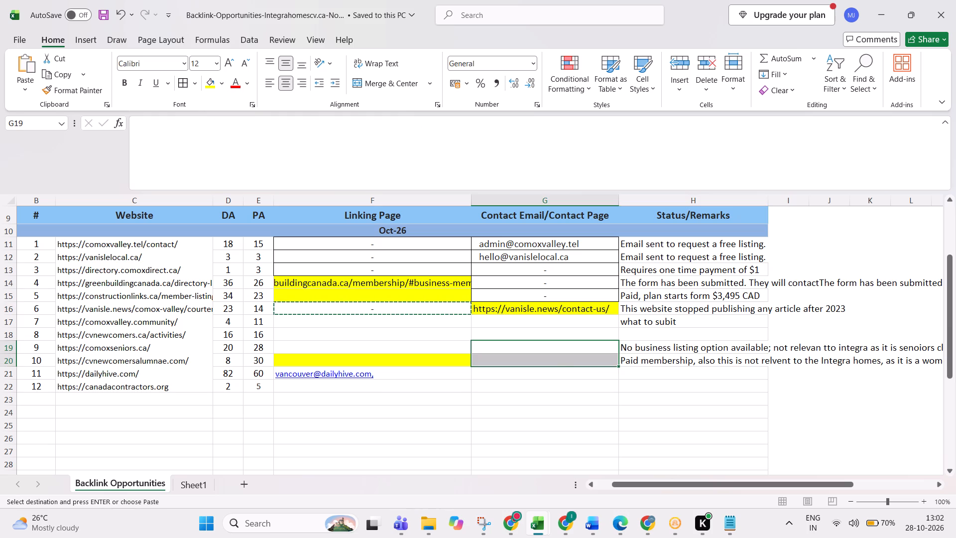
{"action": "key", "text": "ctrl+v"}
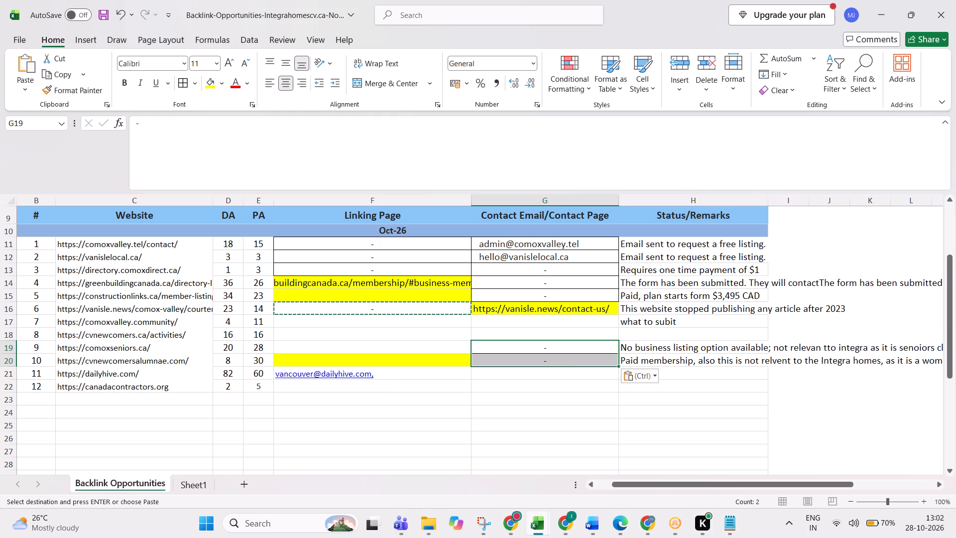
{"action": "left_click_drag", "start_coordinate": [405, 347], "coordinate": [404, 360]}
{"action": "key", "text": "ctrl+v"}
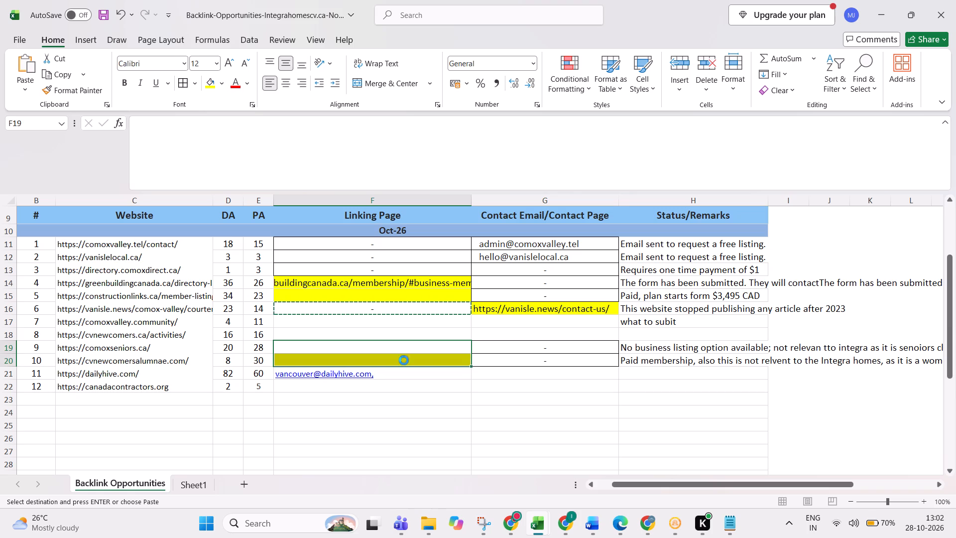
{"action": "key", "text": "ctrl+s"}
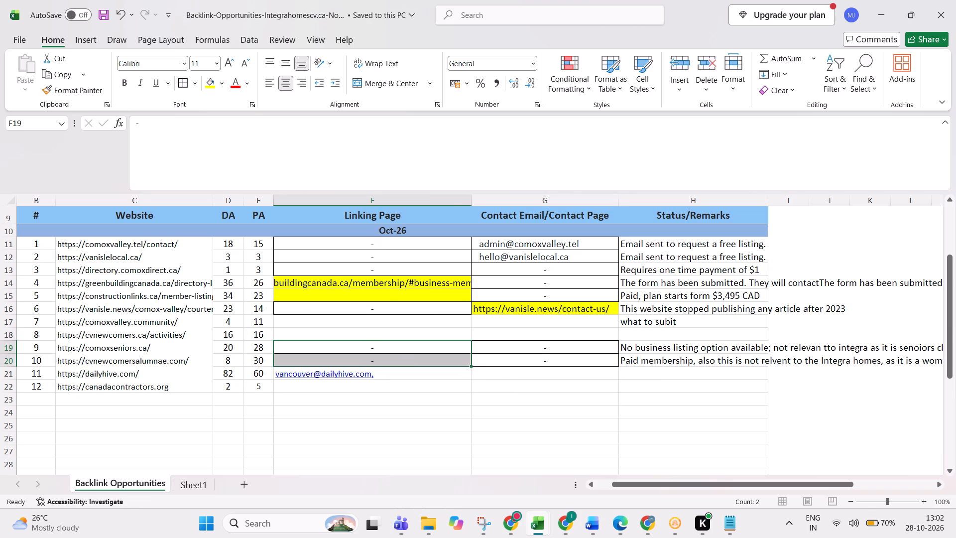
{"action": "left_click", "coordinate": [527, 357]}
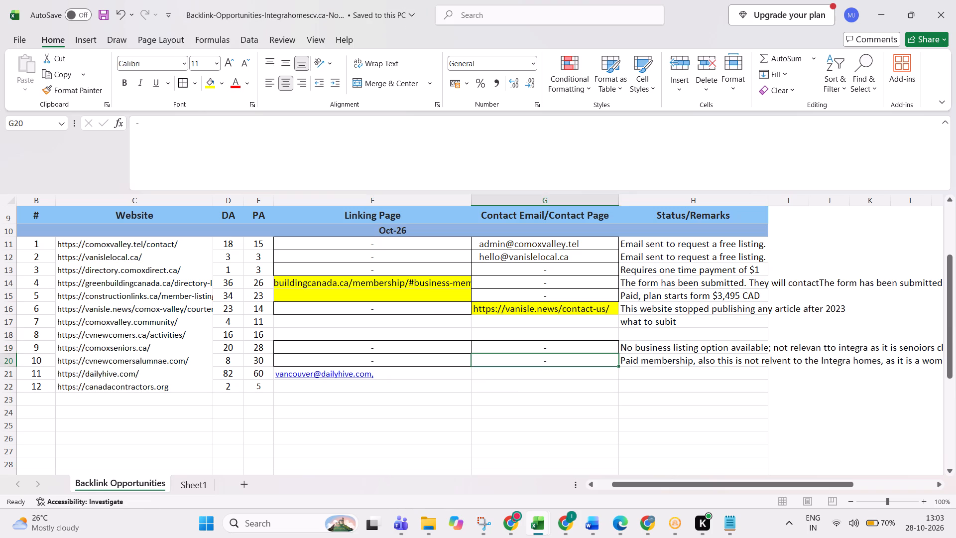
{"action": "left_click", "coordinate": [662, 360]}
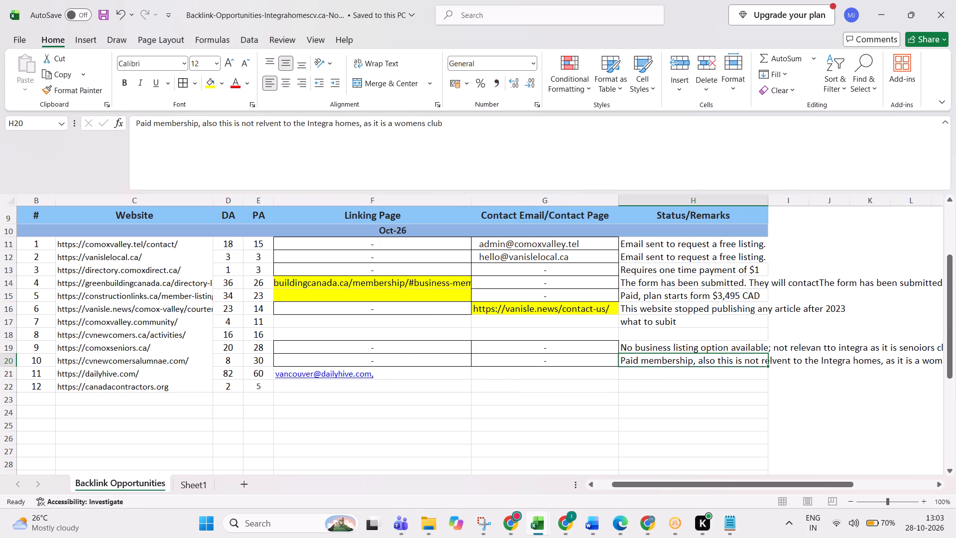
Copy the comoxvalley.community website address and switch to Chrome to check the site.
{"action": "left_click", "coordinate": [157, 325]}
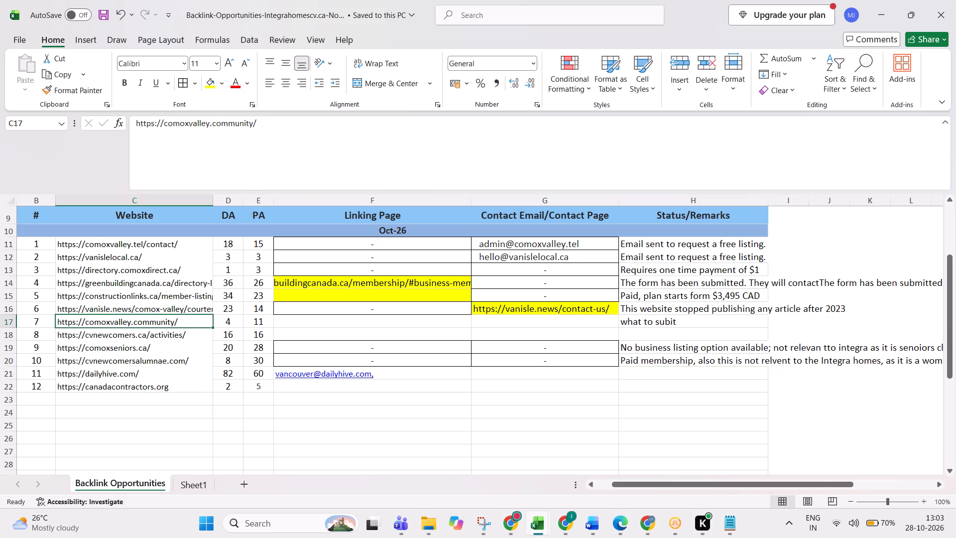
{"action": "key", "text": "ctrl+c"}
{"action": "left_click", "coordinate": [564, 531]}
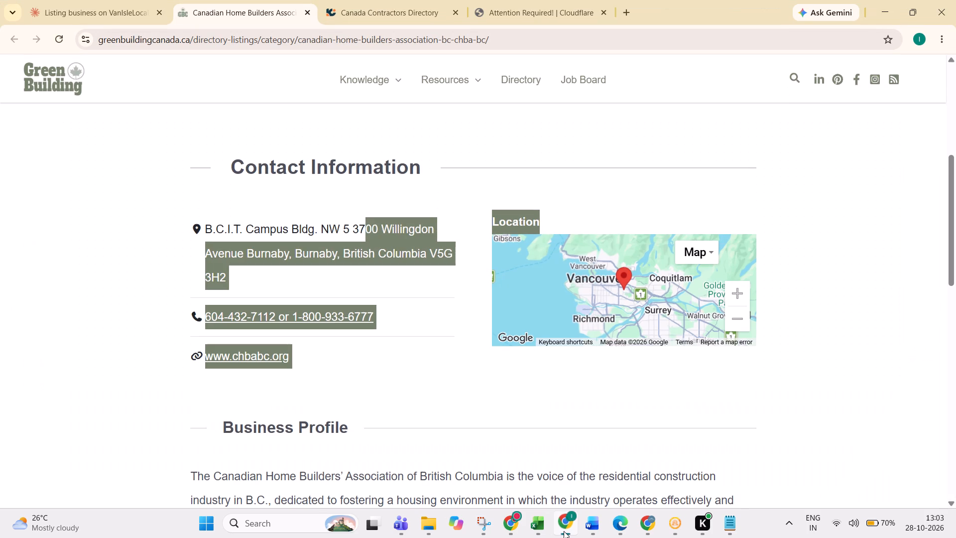
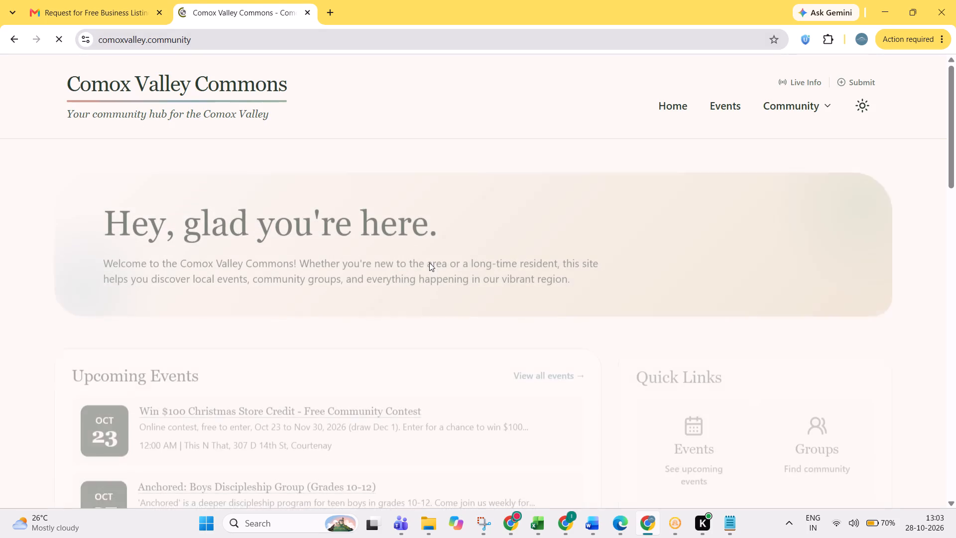
Check the comoxvalley.community submission options and open the Share a Story form.
{"action": "scroll", "coordinate": [442, 230], "scroll_direction": "down", "scroll_amount": 1}
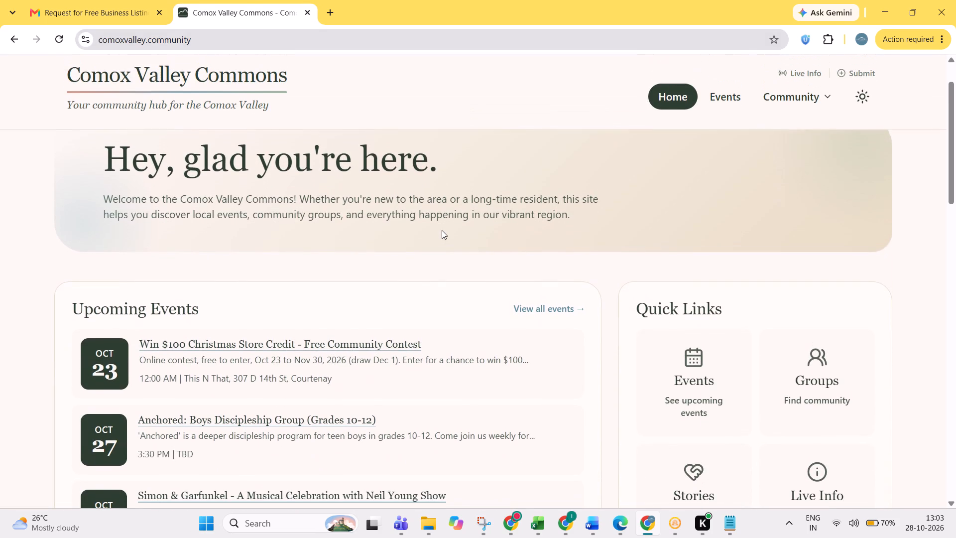
{"action": "left_click", "coordinate": [846, 77]}
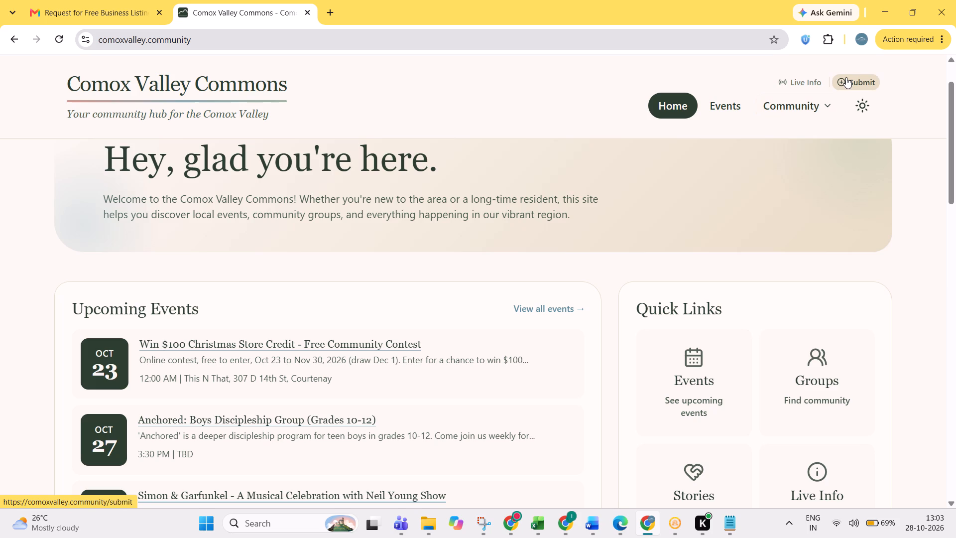
{"action": "scroll", "coordinate": [425, 279], "scroll_direction": "down", "scroll_amount": 2}
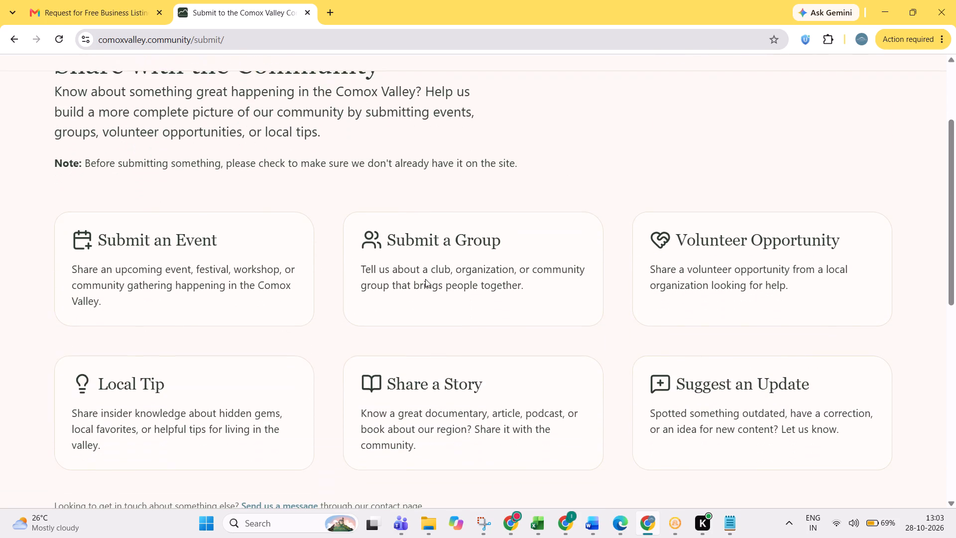
{"action": "scroll", "coordinate": [425, 279], "scroll_direction": "down", "scroll_amount": 2}
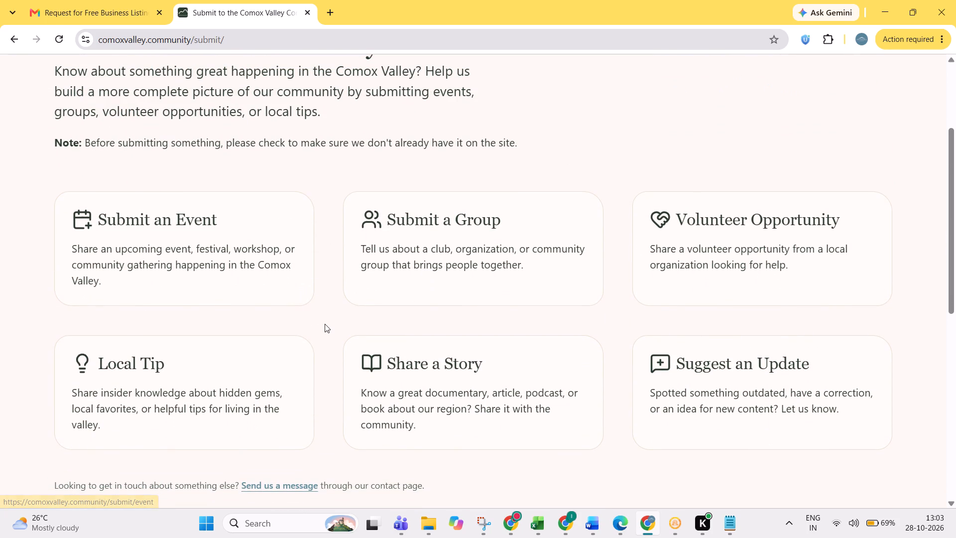
{"action": "scroll", "coordinate": [324, 325], "scroll_direction": "down", "scroll_amount": 1}
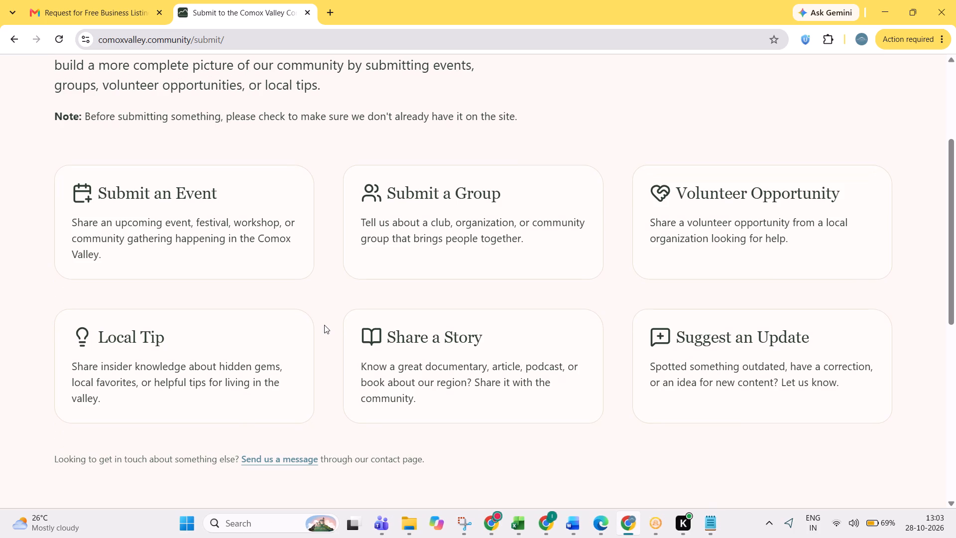
{"action": "left_click", "coordinate": [415, 342]}
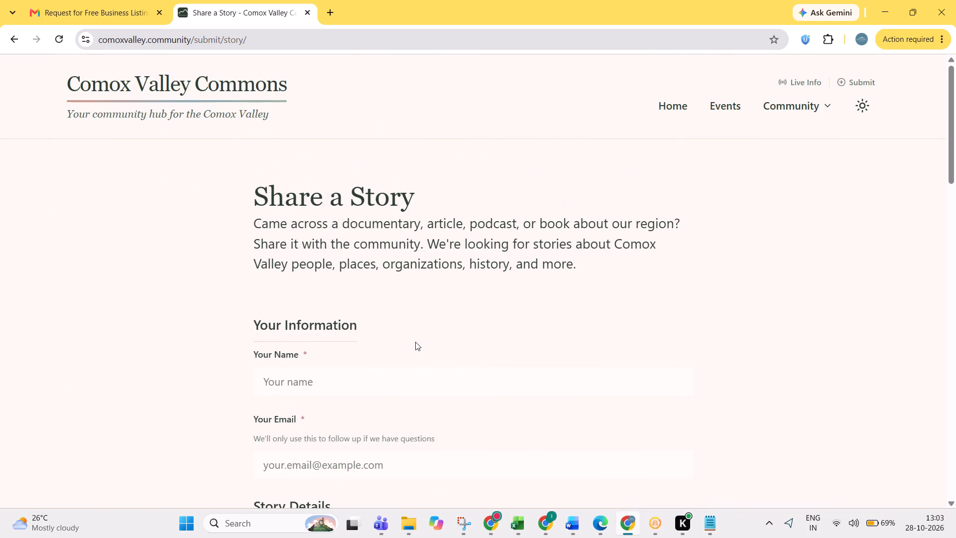
{"action": "scroll", "coordinate": [485, 324], "scroll_direction": "down", "scroll_amount": 3}
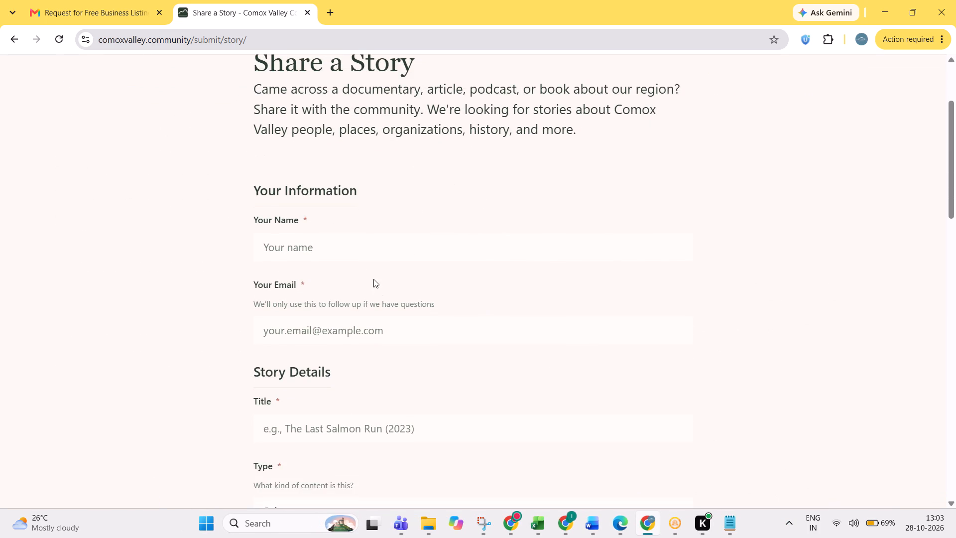
{"action": "left_click", "coordinate": [318, 253]}
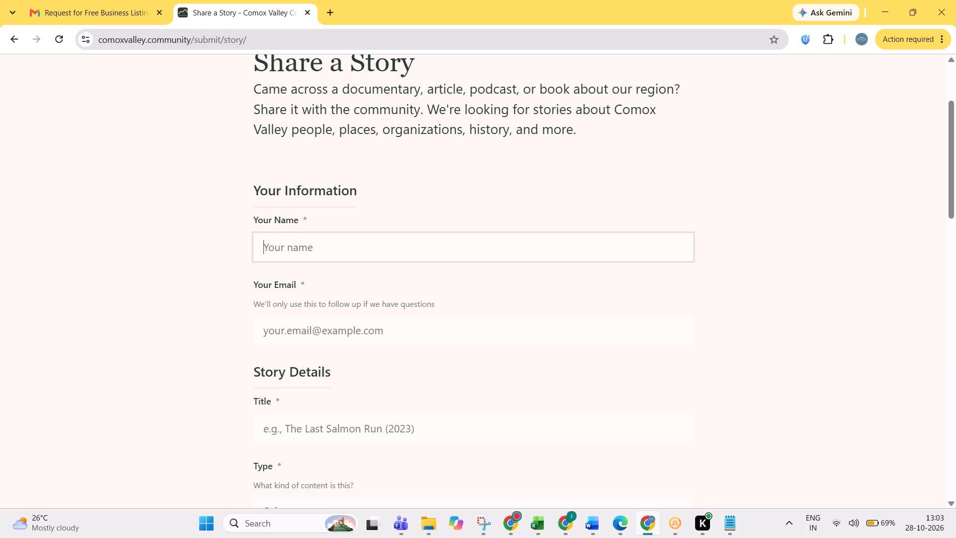
{"action": "left_click", "coordinate": [595, 525]}
{"action": "left_click", "coordinate": [392, 326]}
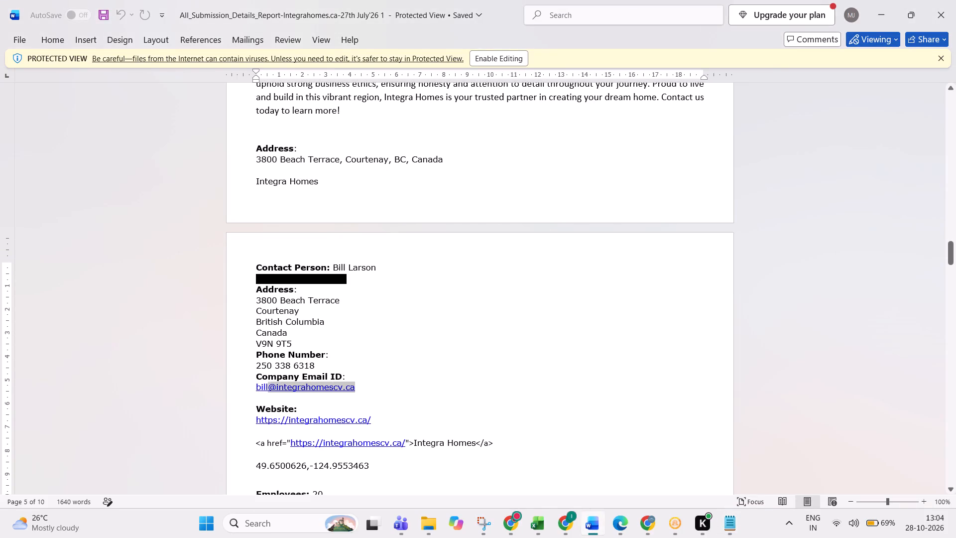
{"action": "left_click_drag", "start_coordinate": [264, 392], "coordinate": [257, 391]}
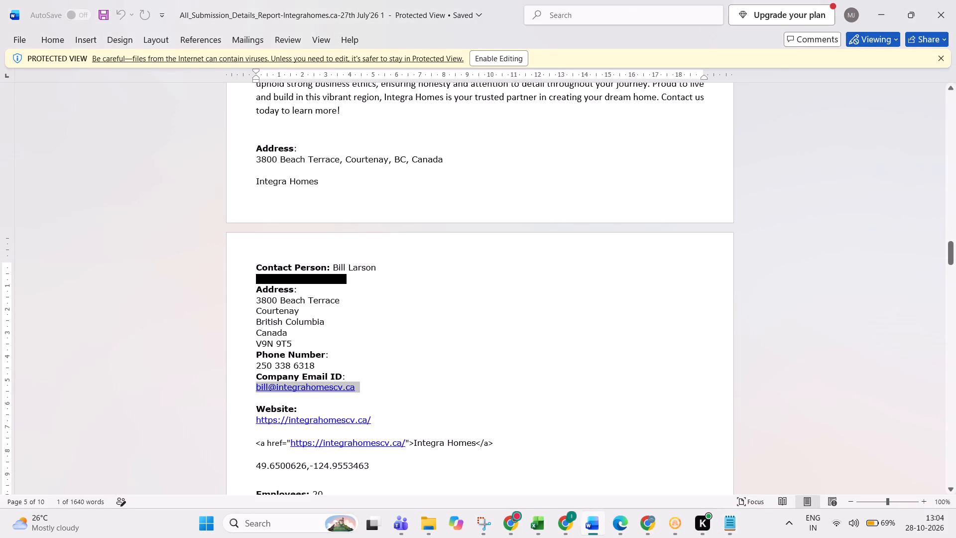
{"action": "key", "text": "ctrl+c"}
{"action": "key", "text": "alt+Tab"}
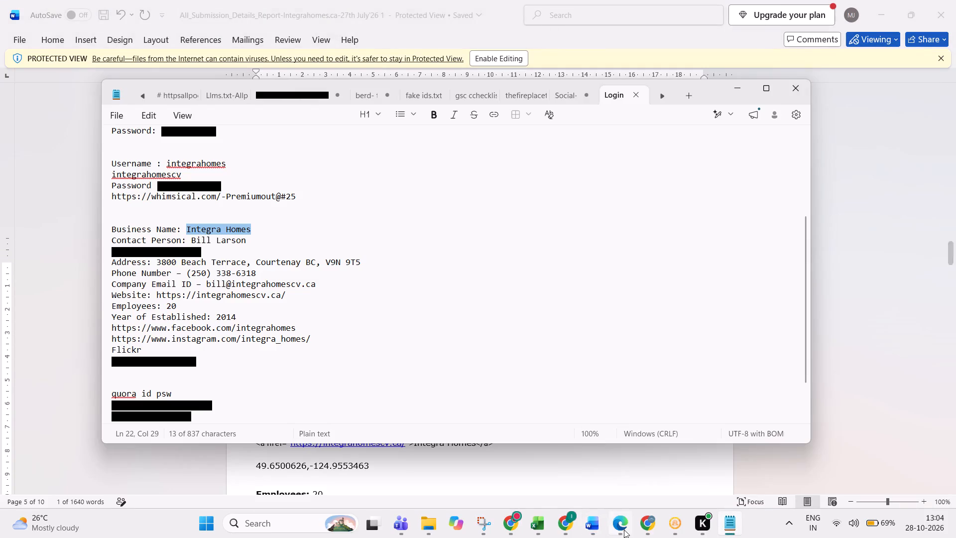
{"action": "left_click", "coordinate": [625, 532]}
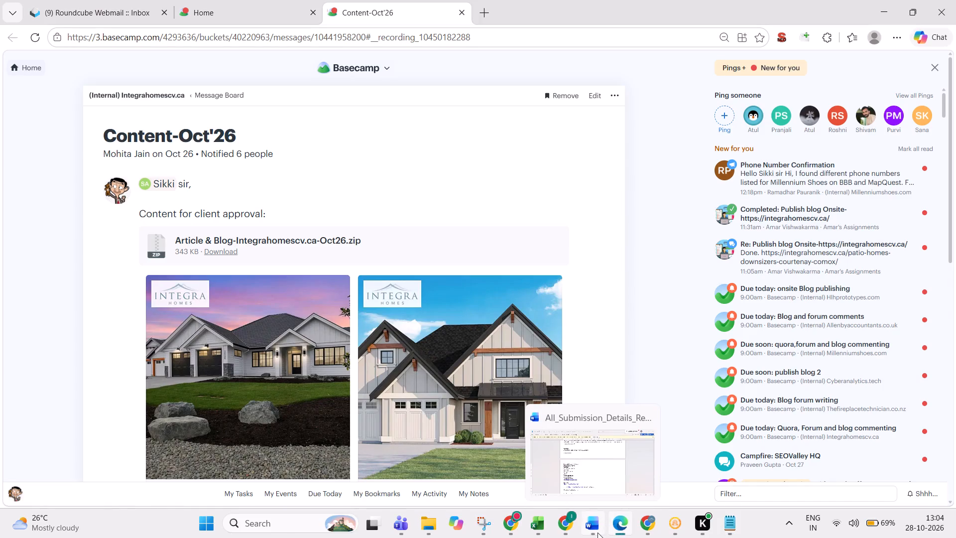
{"action": "left_click", "coordinate": [647, 532]}
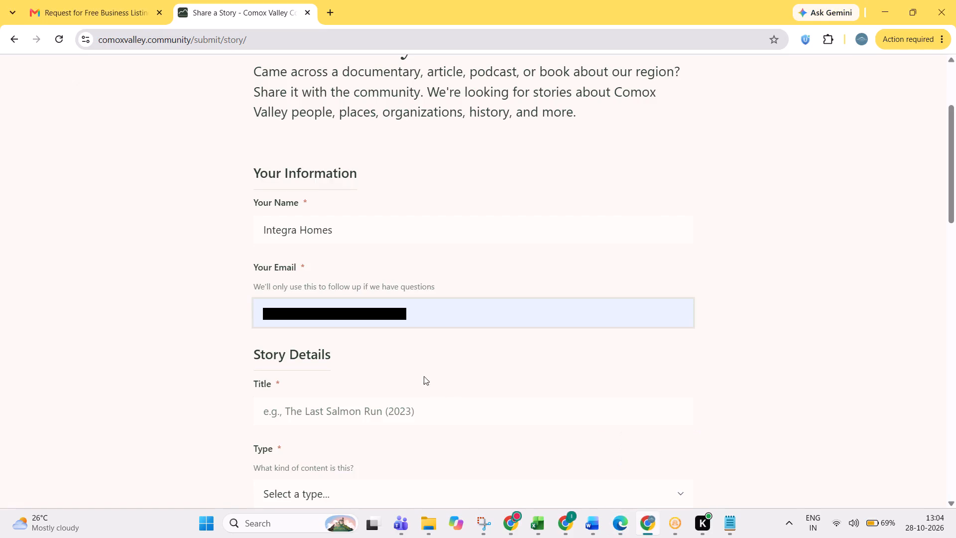
{"action": "triple_click", "coordinate": [394, 319]}
{"action": "key", "text": "ctrl+v"}
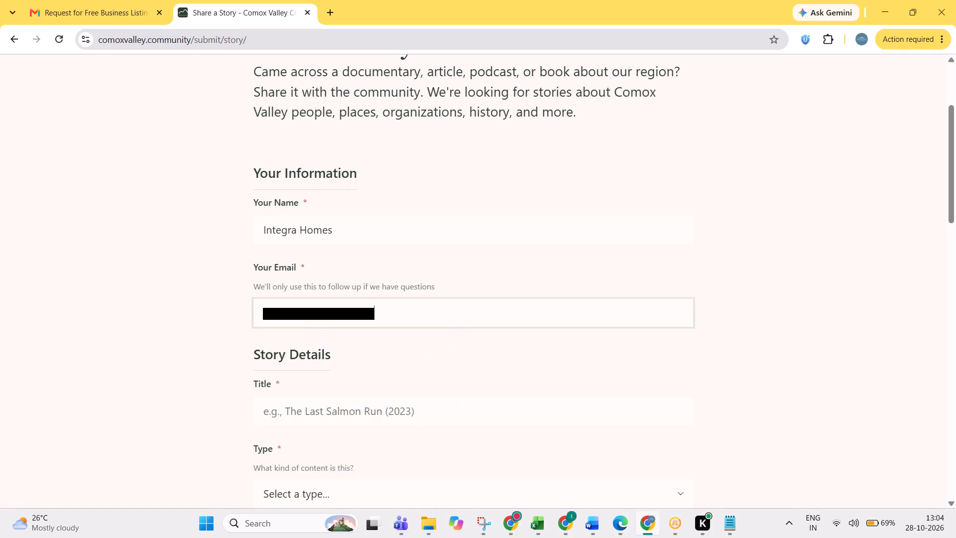
{"action": "left_click", "coordinate": [198, 346]}
Examine the Story Details fields of the Share a Story form, from Title down to the submission note.
{"action": "left_click", "coordinate": [296, 375]}
{"action": "left_click", "coordinate": [294, 410]}
{"action": "scroll", "coordinate": [529, 365], "scroll_direction": "down", "scroll_amount": 1}
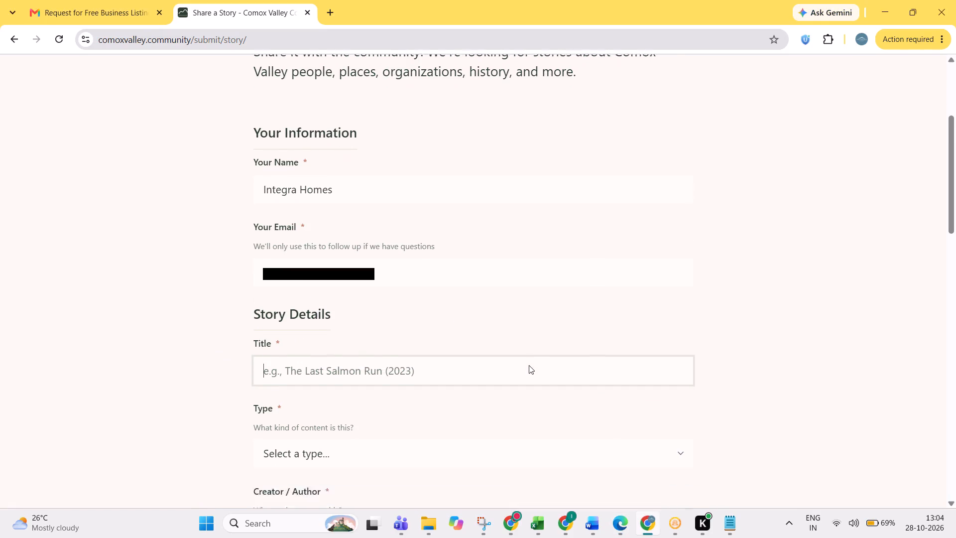
{"action": "scroll", "coordinate": [529, 365], "scroll_direction": "down", "scroll_amount": 5}
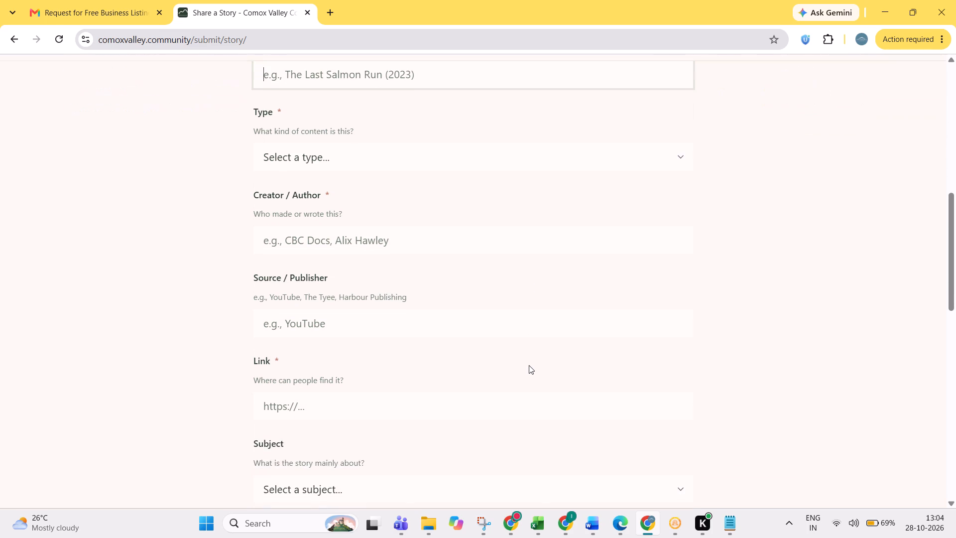
{"action": "scroll", "coordinate": [529, 365], "scroll_direction": "down", "scroll_amount": 4}
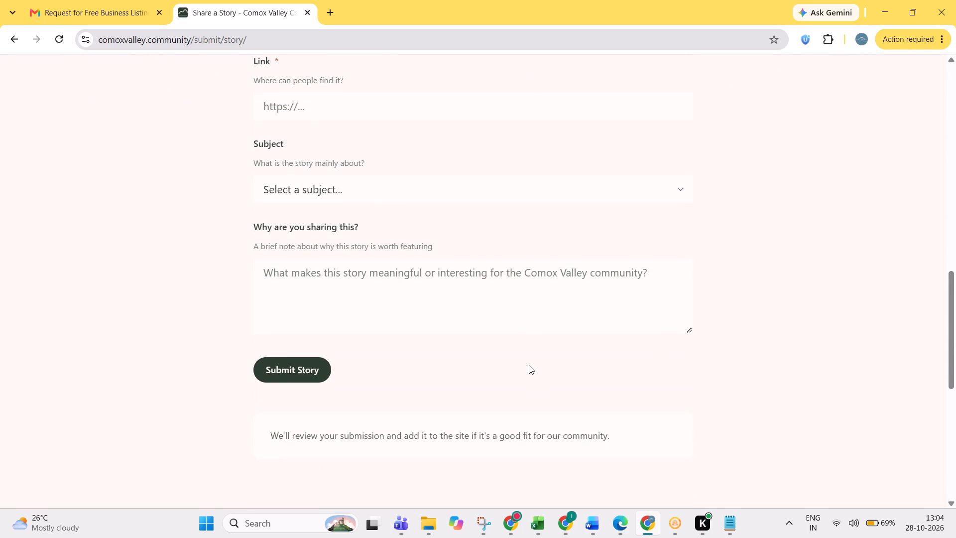
{"action": "scroll", "coordinate": [529, 365], "scroll_direction": "down", "scroll_amount": 2}
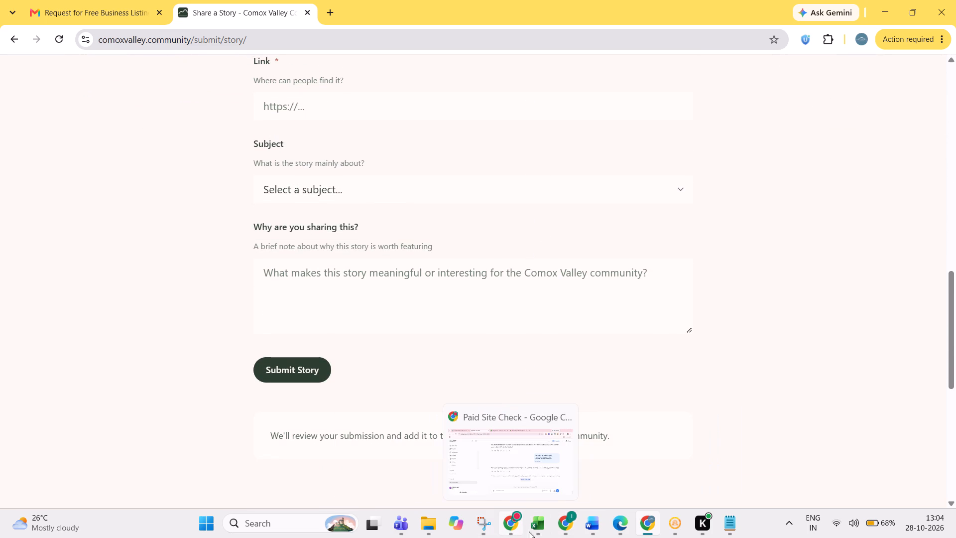
Switch to Edge and bring up the Content-Oct'26 message in Basecamp.
{"action": "left_click", "coordinate": [617, 522]}
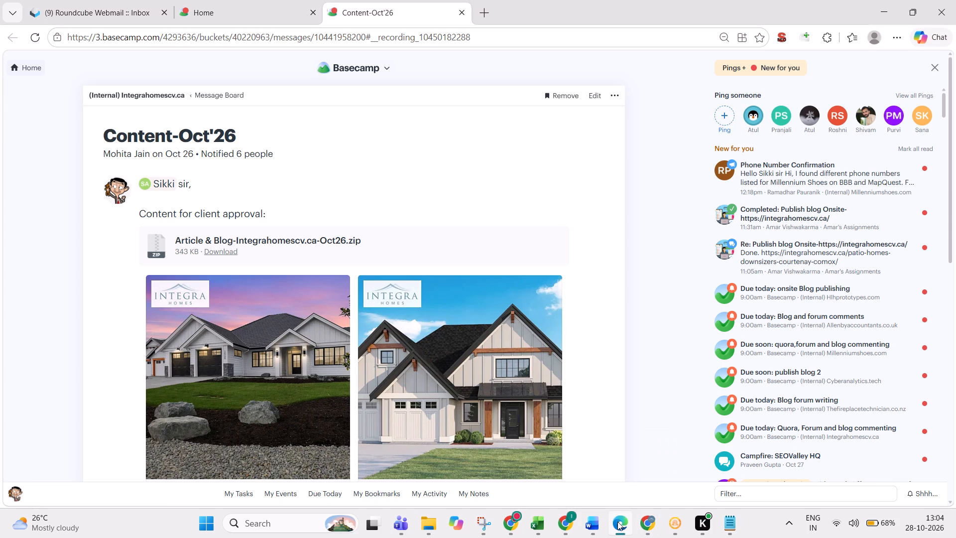
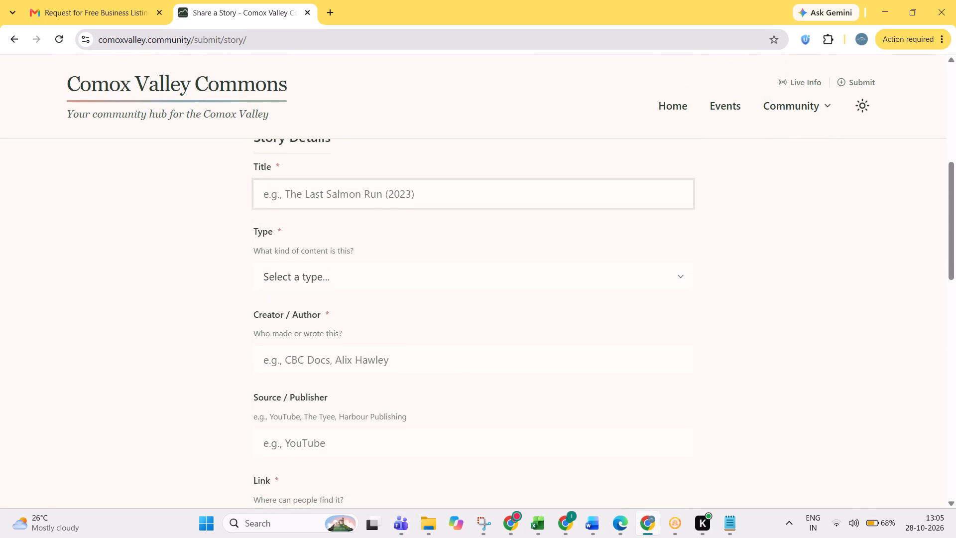
Review the Share a Story form from the Your Information entries through the Story Details fields to the submission note.
{"action": "scroll", "coordinate": [451, 346], "scroll_direction": "up", "scroll_amount": 4}
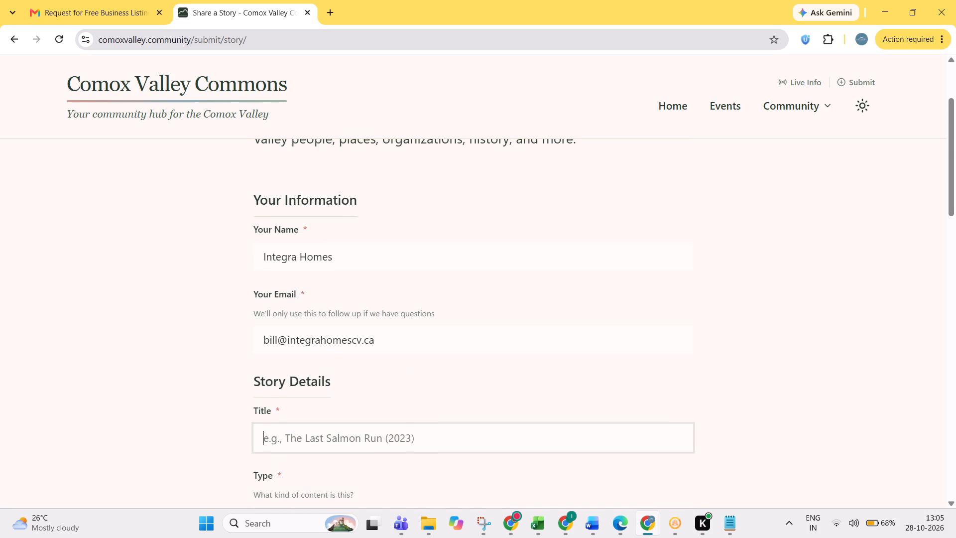
{"action": "scroll", "coordinate": [464, 364], "scroll_direction": "down", "scroll_amount": 5}
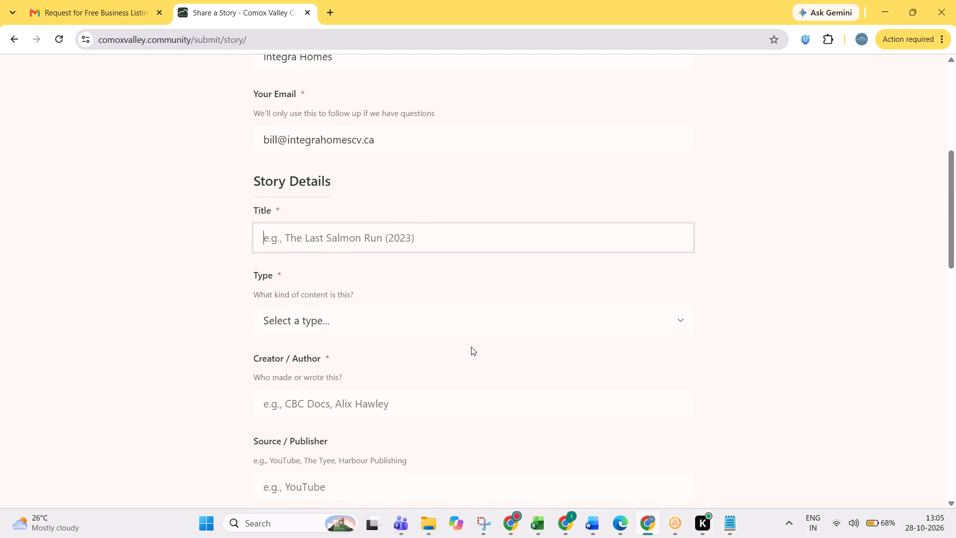
{"action": "scroll", "coordinate": [471, 347], "scroll_direction": "down", "scroll_amount": 2}
{"action": "scroll", "coordinate": [471, 347], "scroll_direction": "up", "scroll_amount": 1}
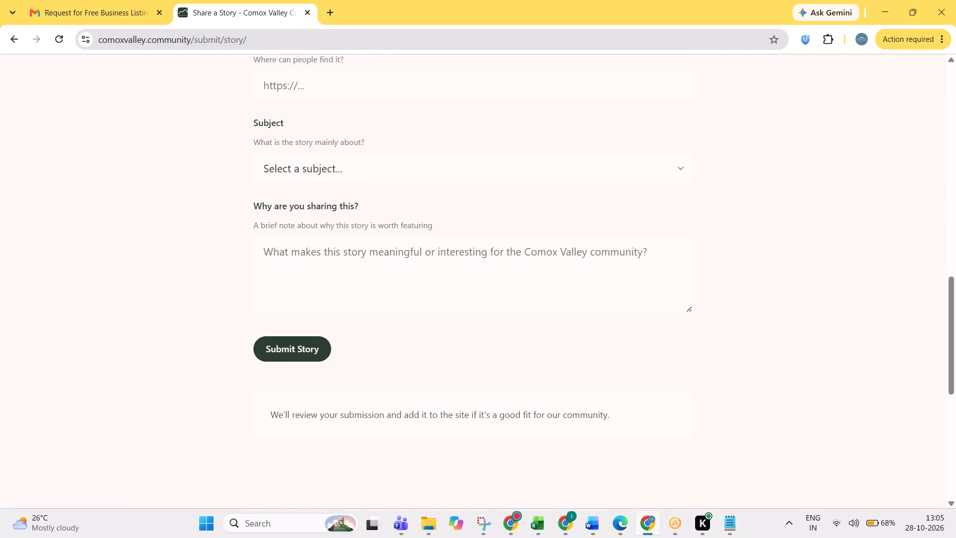
{"action": "scroll", "coordinate": [471, 347], "scroll_direction": "up", "scroll_amount": 3}
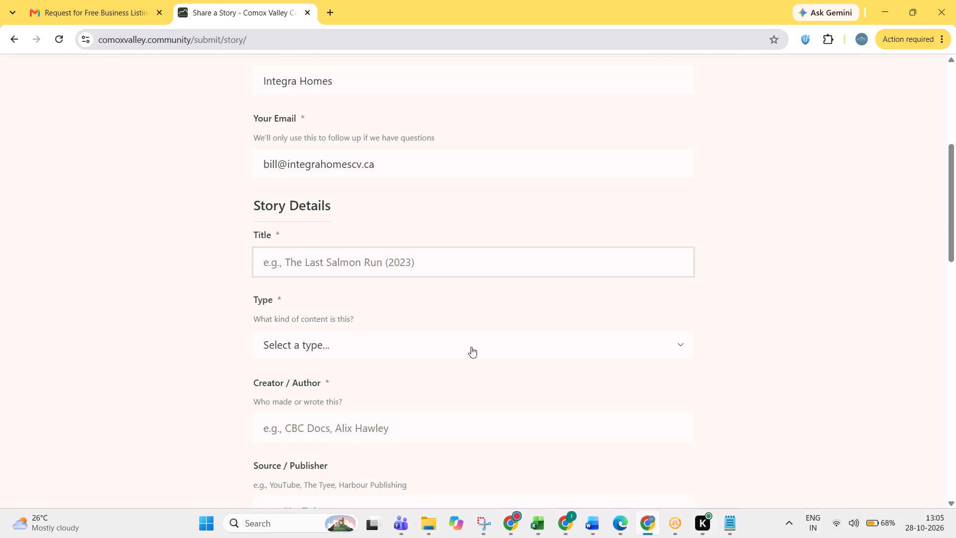
Select the whole email address entered in the Your Email field.
{"action": "triple_click", "coordinate": [339, 167]}
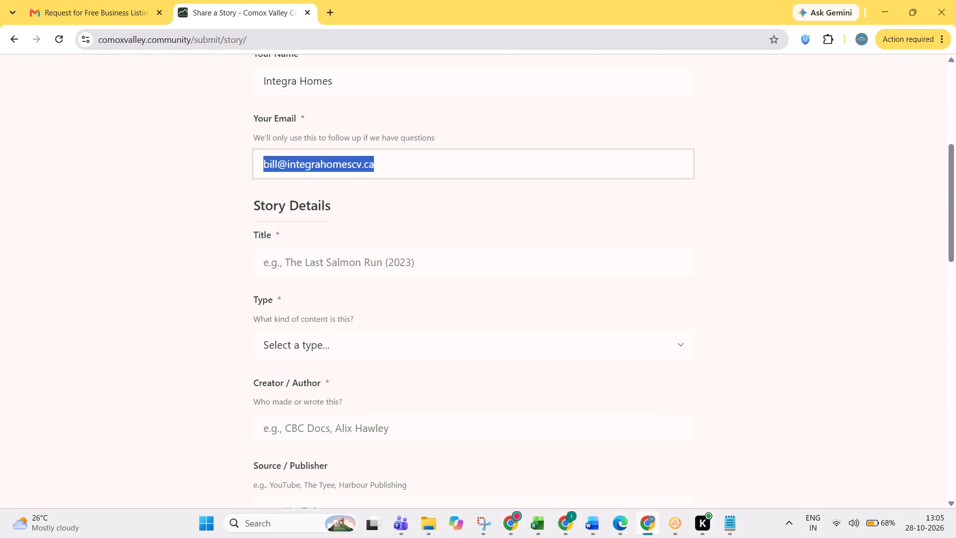
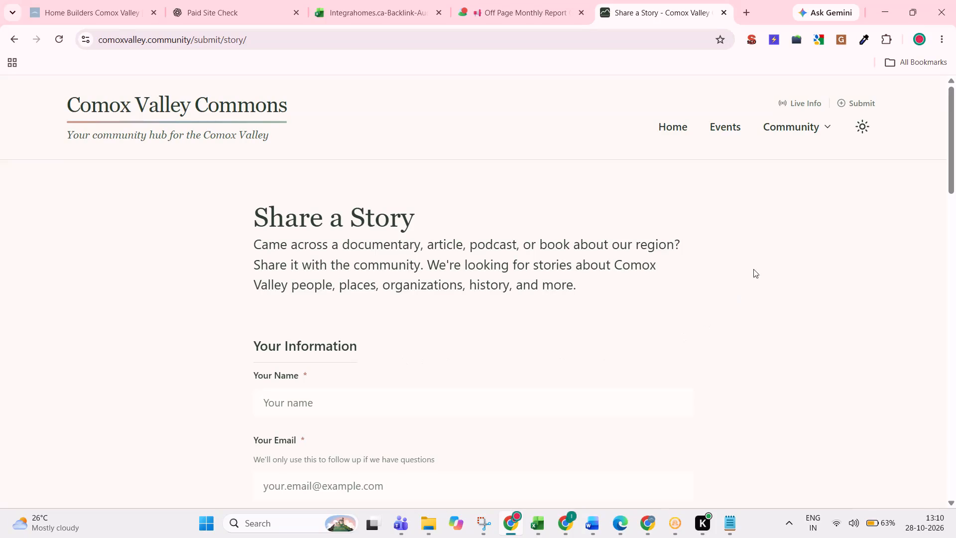
Leave the Share a Story form for the Comox Valley Commons home page.
{"action": "left_click", "coordinate": [153, 116]}
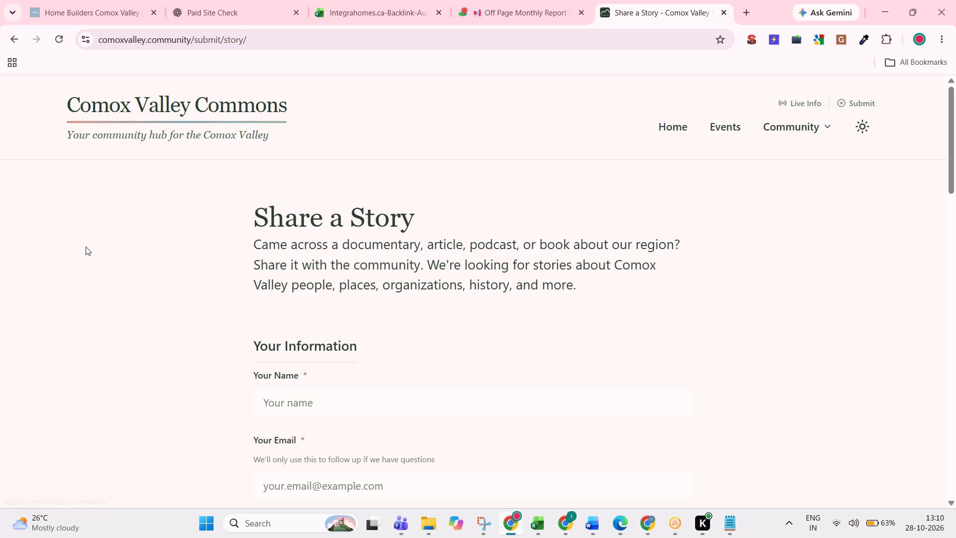
Bring up the Integrahomes.ca backlink audit opportunities workbook to view its website list.
{"action": "left_click", "coordinate": [402, 0]}
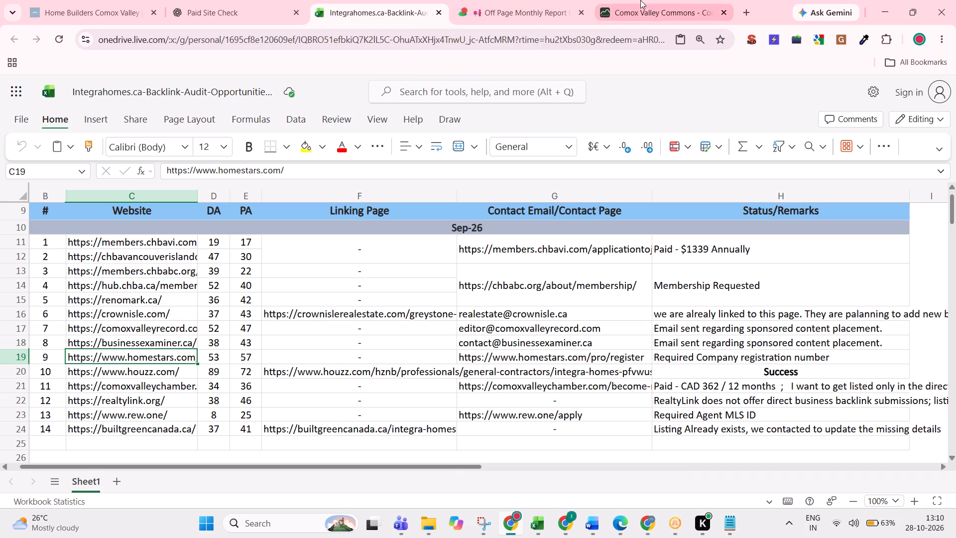
Look over the Comox Valley Commons home page and copy its web address, comoxvalley.community.
{"action": "left_click", "coordinate": [643, 0]}
{"action": "scroll", "coordinate": [499, 334], "scroll_direction": "down", "scroll_amount": 3}
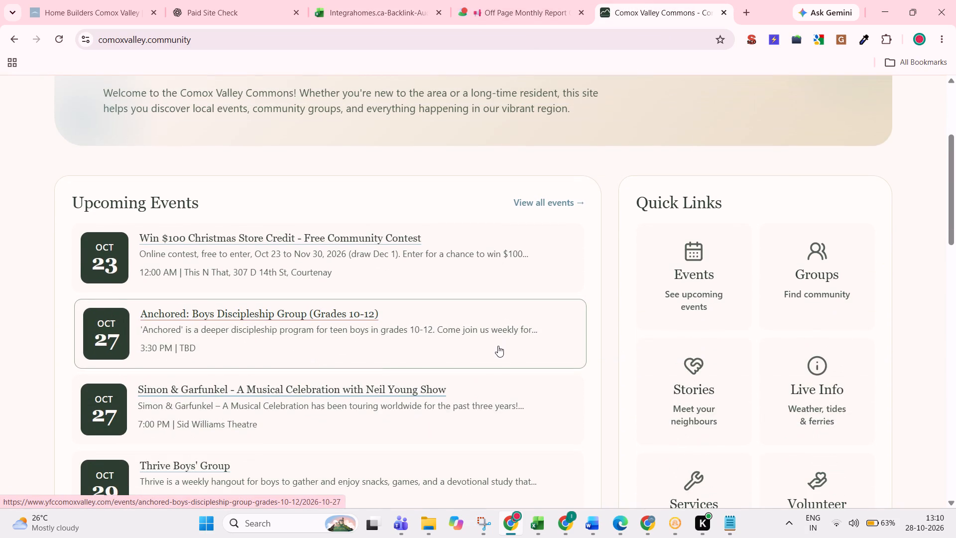
{"action": "scroll", "coordinate": [498, 346], "scroll_direction": "up", "scroll_amount": 2}
{"action": "scroll", "coordinate": [424, 317], "scroll_direction": "down", "scroll_amount": 4}
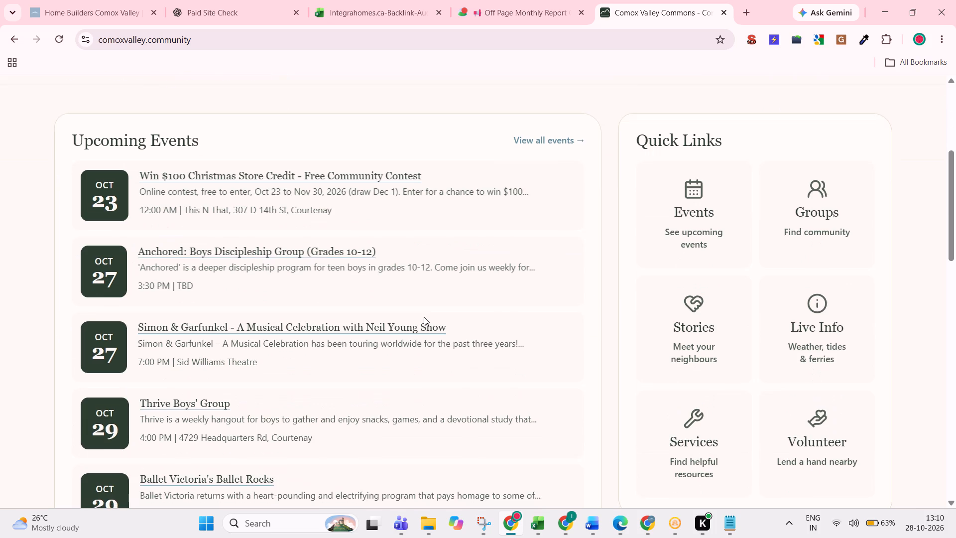
{"action": "scroll", "coordinate": [424, 320], "scroll_direction": "down", "scroll_amount": 4}
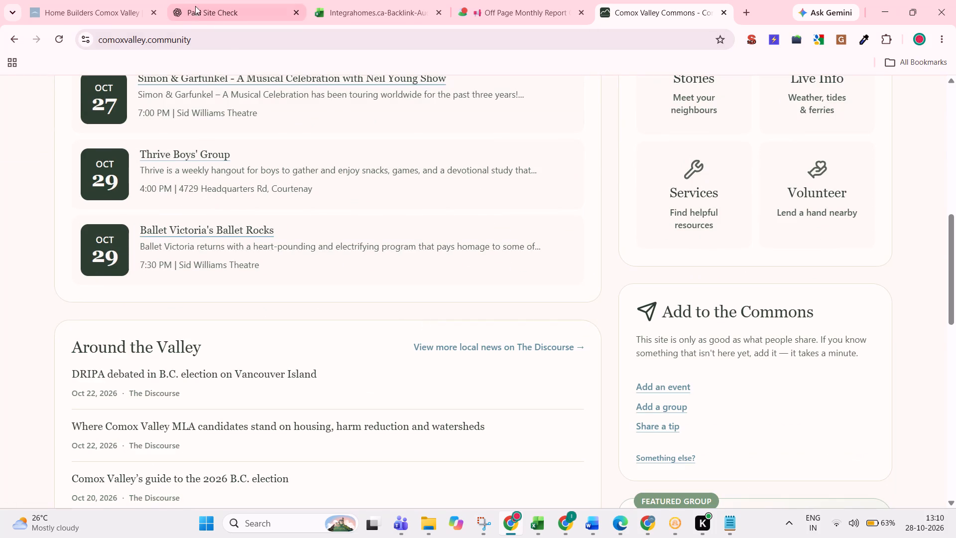
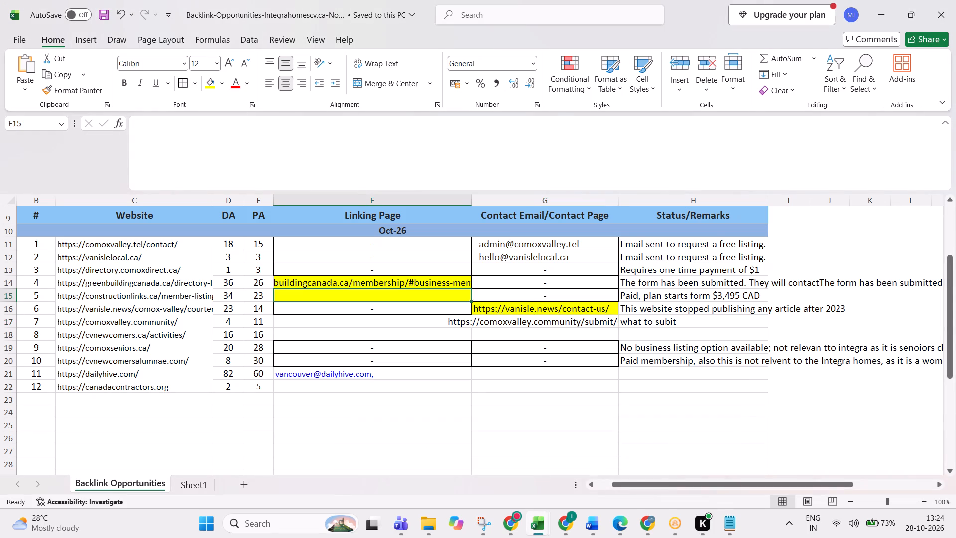
{"action": "left_click", "coordinate": [391, 272]}
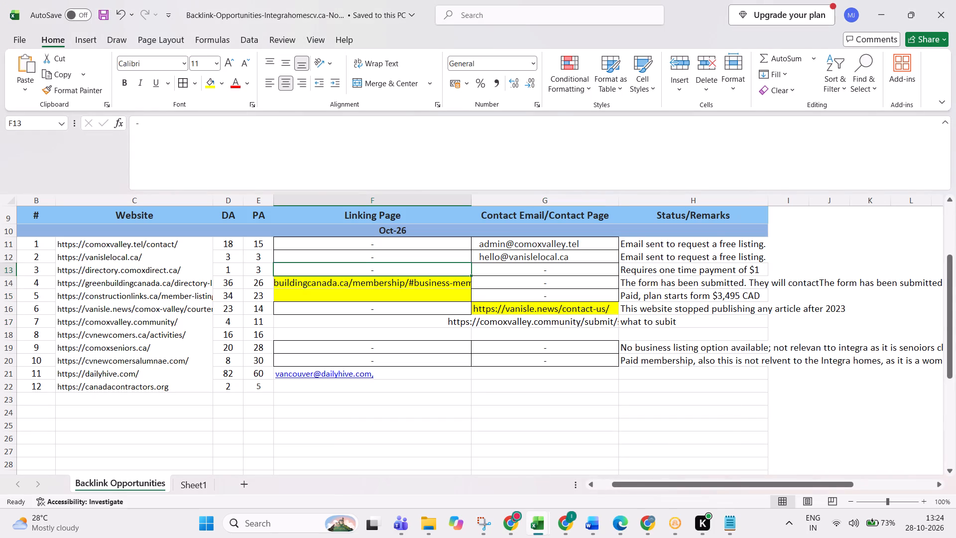
{"action": "key", "text": "ctrl+s"}
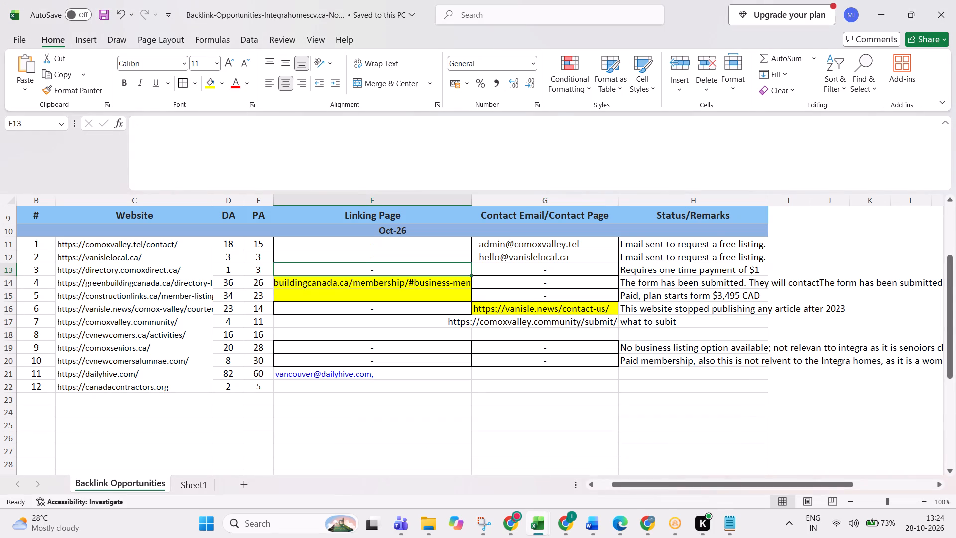
Select the Status/Remarks cells H17:H18 for the comoxvalley.community and cvnewcomers.ca rows.
{"action": "left_click", "coordinate": [589, 323]}
{"action": "left_click", "coordinate": [648, 321]}
{"action": "left_click_drag", "start_coordinate": [648, 321], "coordinate": [651, 335]}
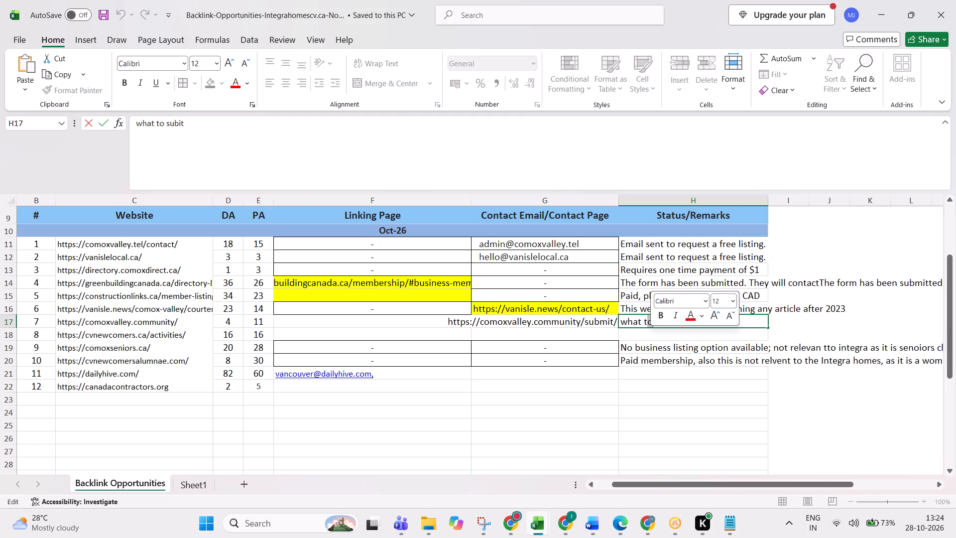
{"action": "left_click", "coordinate": [653, 338]}
{"action": "left_click_drag", "start_coordinate": [669, 320], "coordinate": [670, 334]}
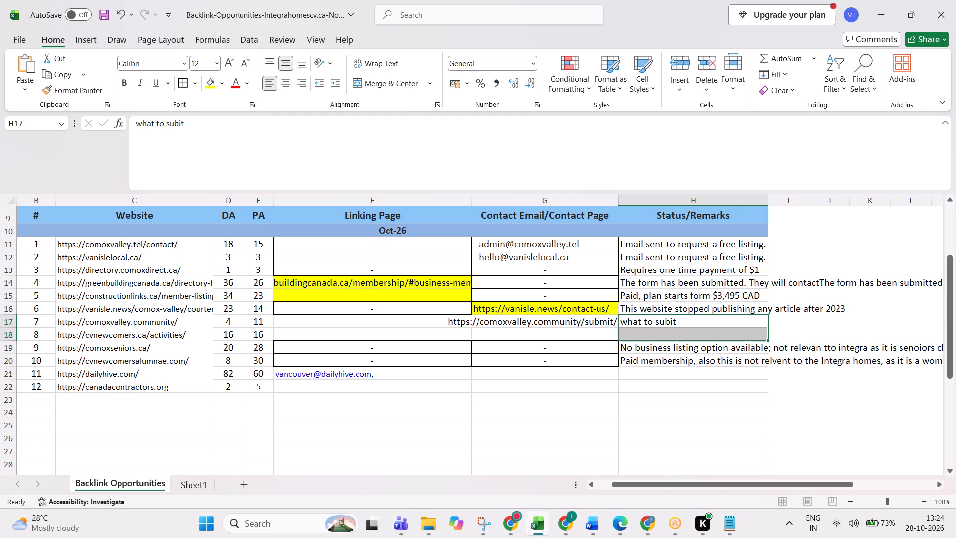
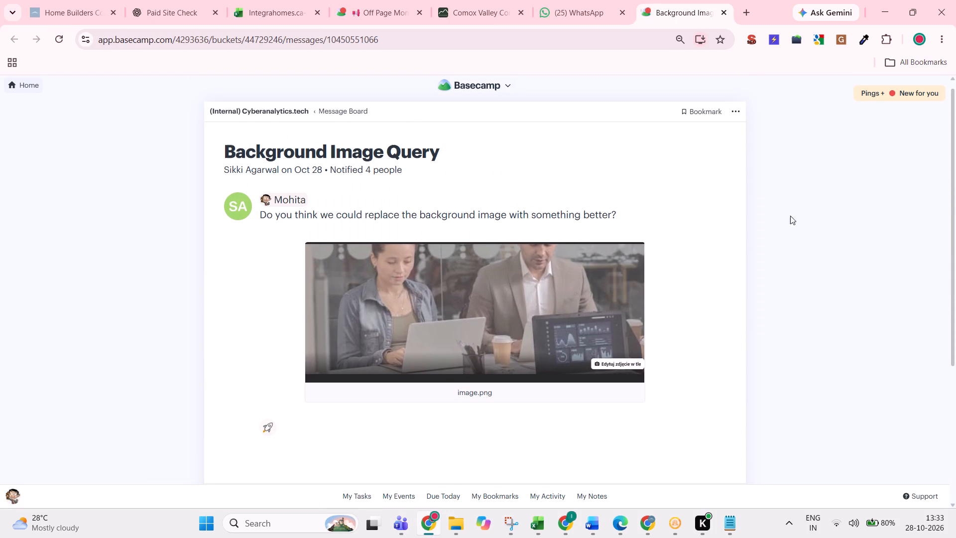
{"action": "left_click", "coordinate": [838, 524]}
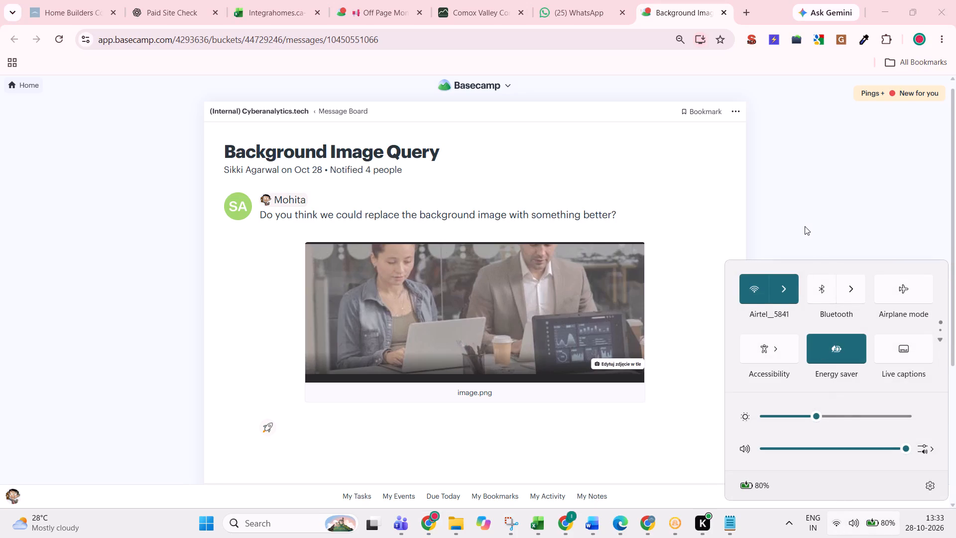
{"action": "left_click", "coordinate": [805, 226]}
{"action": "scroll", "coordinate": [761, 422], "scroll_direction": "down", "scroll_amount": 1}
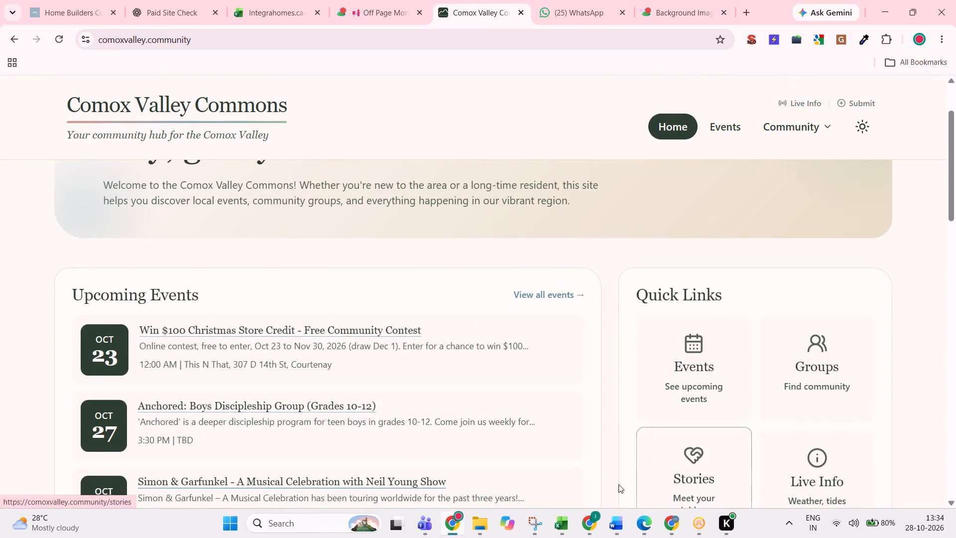
In the Backlink Opportunities workbook, copy the dash from Linking Page cell F16 into F17 and F15, including its formatting, and save.
{"action": "left_click", "coordinate": [565, 531]}
{"action": "left_click", "coordinate": [662, 464]}
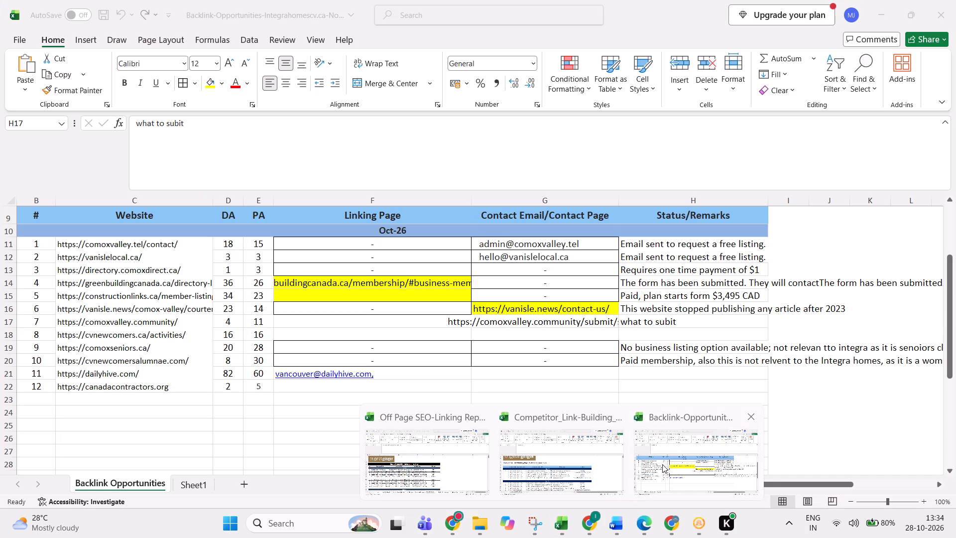
{"action": "left_click", "coordinate": [648, 319]}
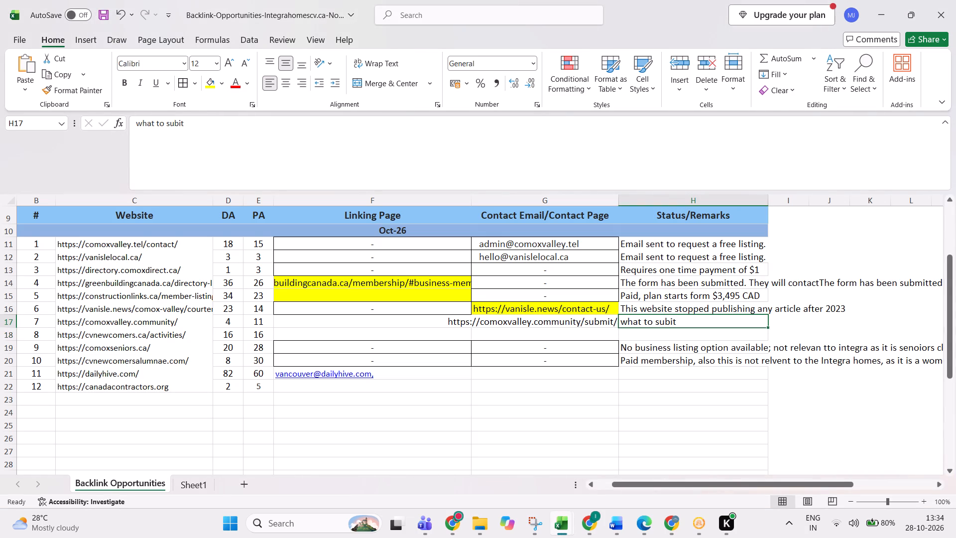
{"action": "left_click", "coordinate": [416, 302]}
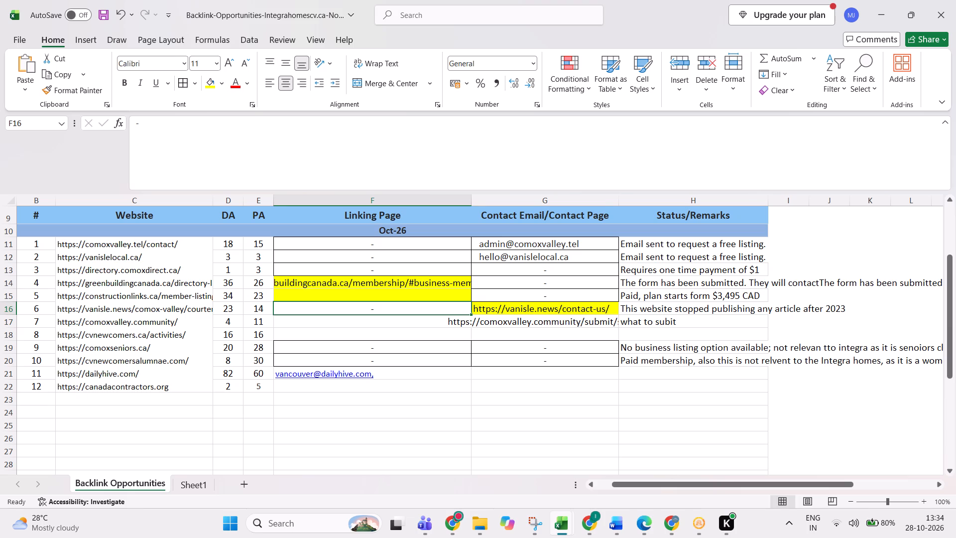
{"action": "left_click_drag", "start_coordinate": [471, 315], "coordinate": [469, 323]}
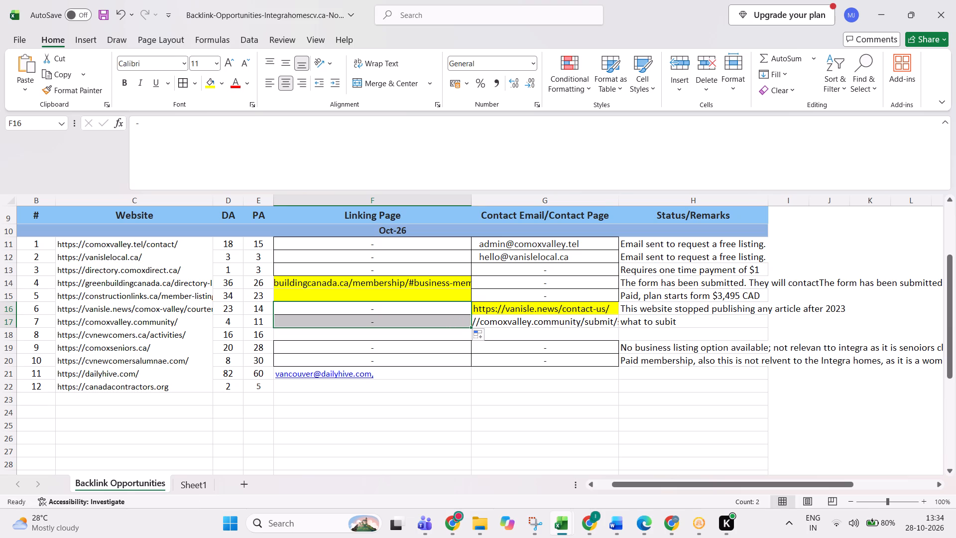
{"action": "left_click", "coordinate": [358, 311]}
{"action": "key", "text": "ctrl+c"}
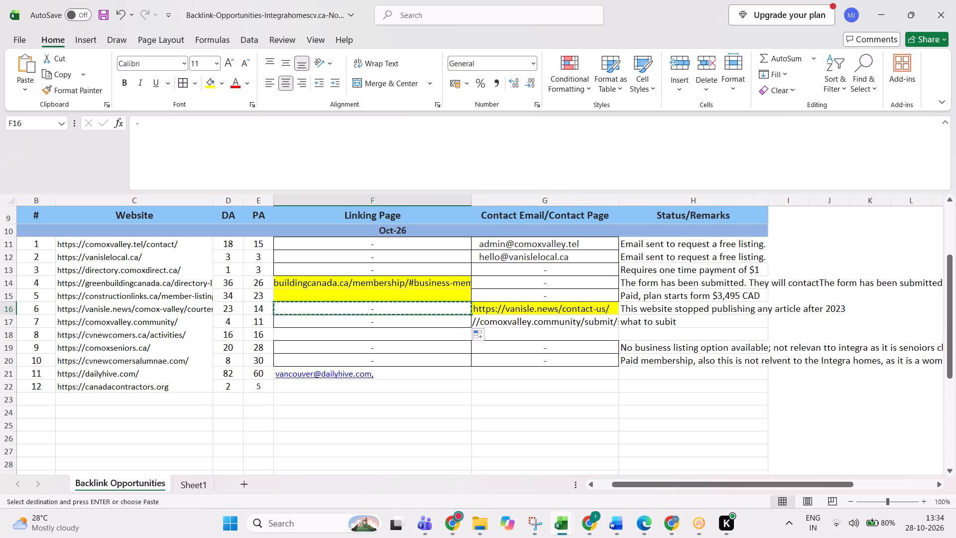
{"action": "key", "text": "Up"}
{"action": "key", "text": "ctrl+v"}
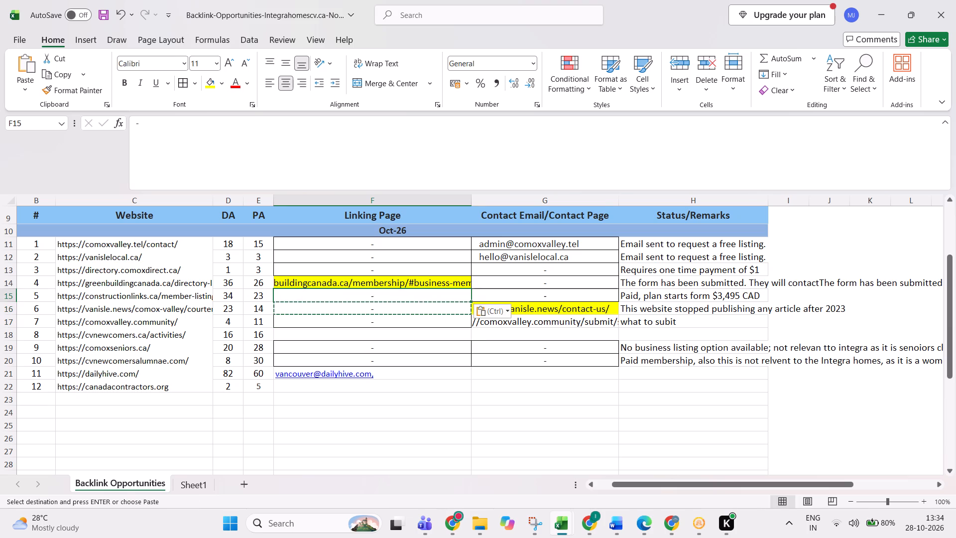
{"action": "key", "text": "ctrl+s"}
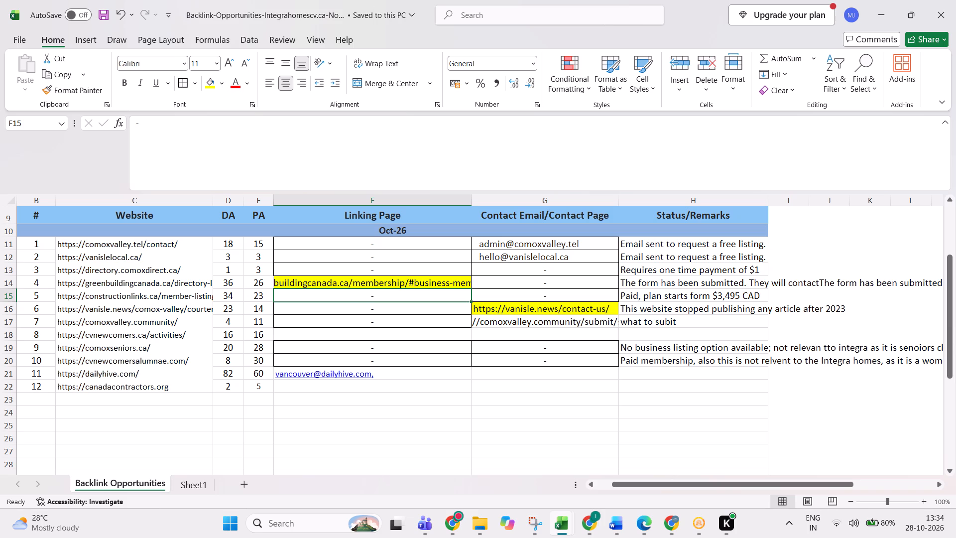
Left-align the comoxvalley.community contact page URL in G17 and save the workbook.
{"action": "left_click", "coordinate": [542, 330]}
{"action": "left_click", "coordinate": [530, 319]}
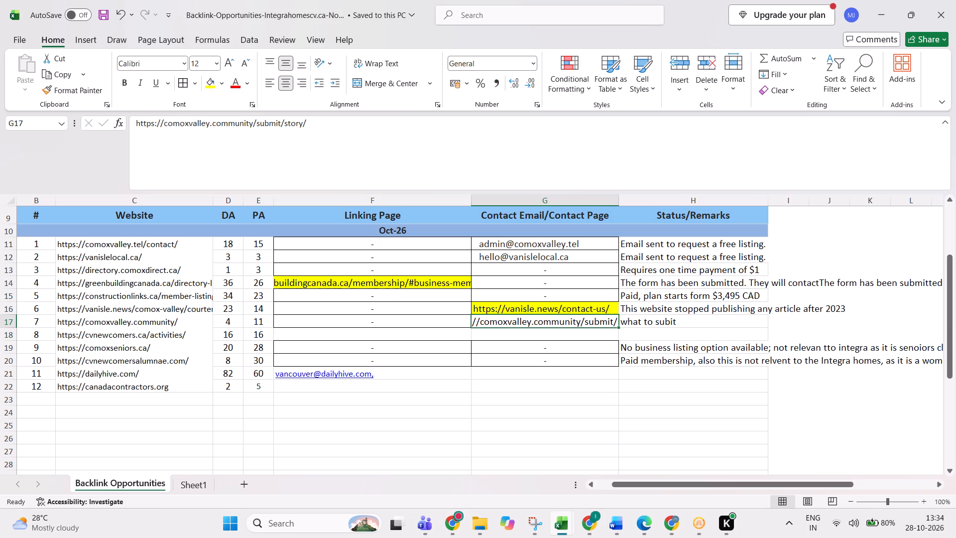
{"action": "left_click", "coordinate": [270, 83]}
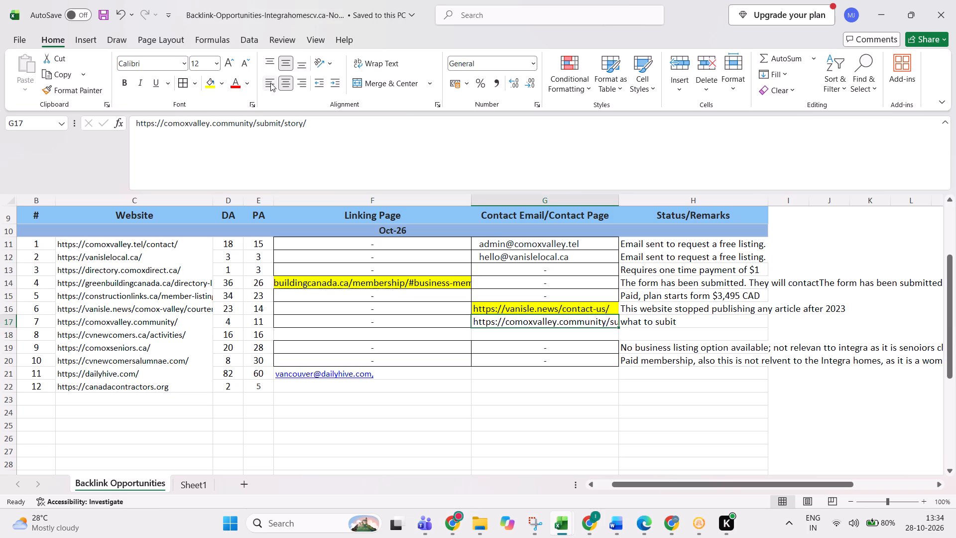
{"action": "left_click", "coordinate": [366, 337]}
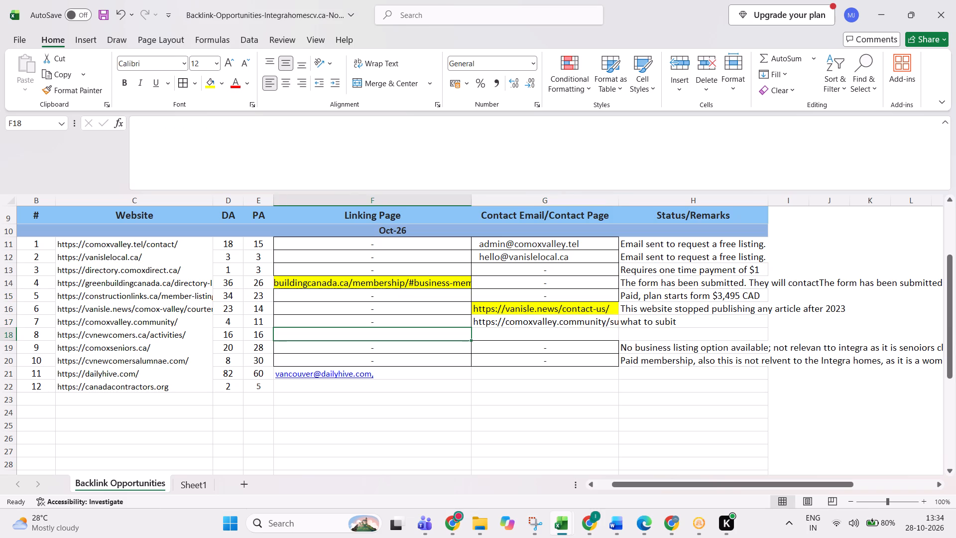
{"action": "key", "text": "ctrl+s"}
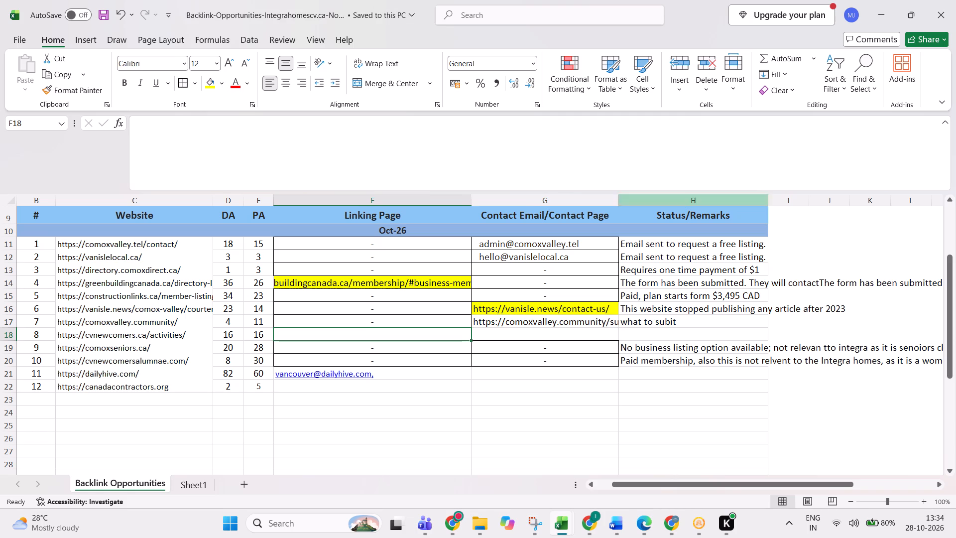
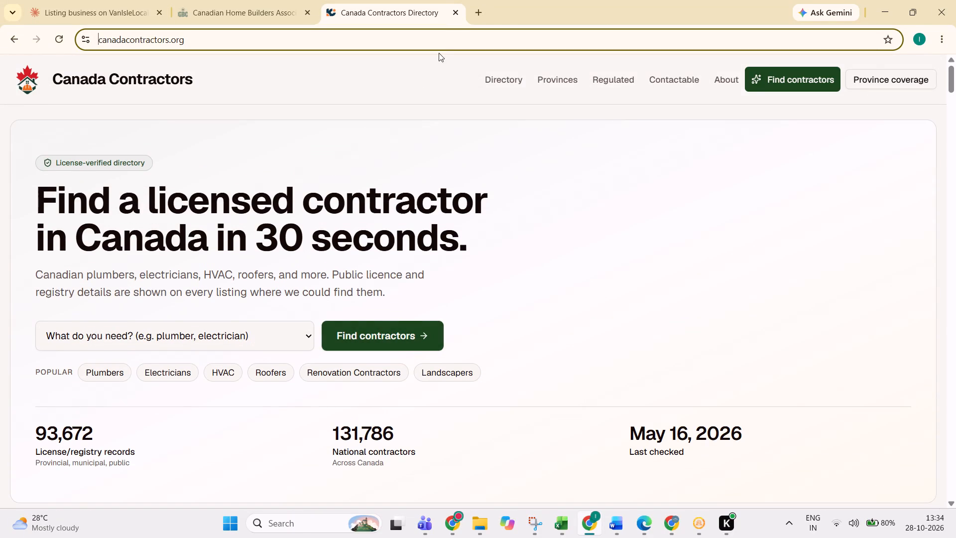
Look over the Canada Contractors directory homepage in Chrome to assess it as a business listing site.
{"action": "scroll", "coordinate": [531, 326], "scroll_direction": "down", "scroll_amount": 1}
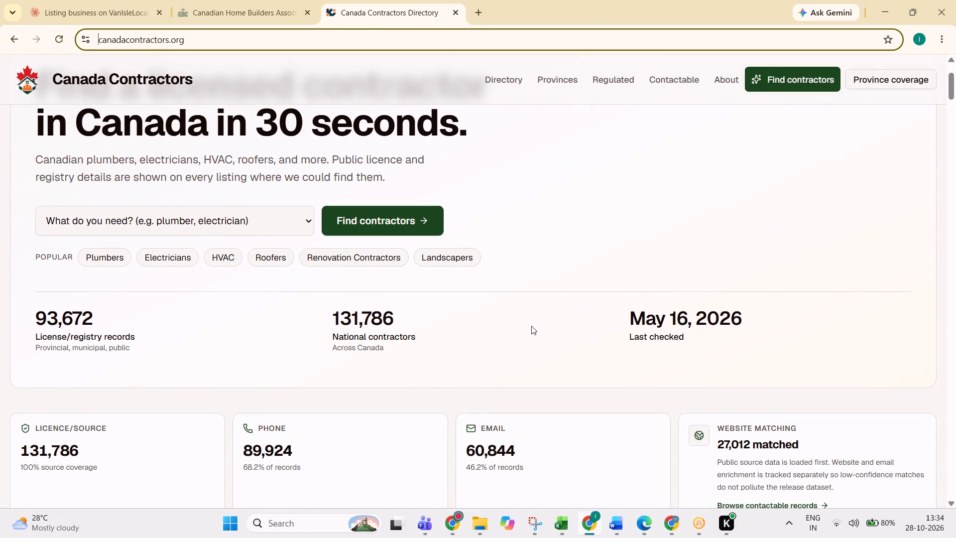
{"action": "scroll", "coordinate": [531, 326], "scroll_direction": "down", "scroll_amount": 1}
{"action": "scroll", "coordinate": [531, 326], "scroll_direction": "up", "scroll_amount": 2}
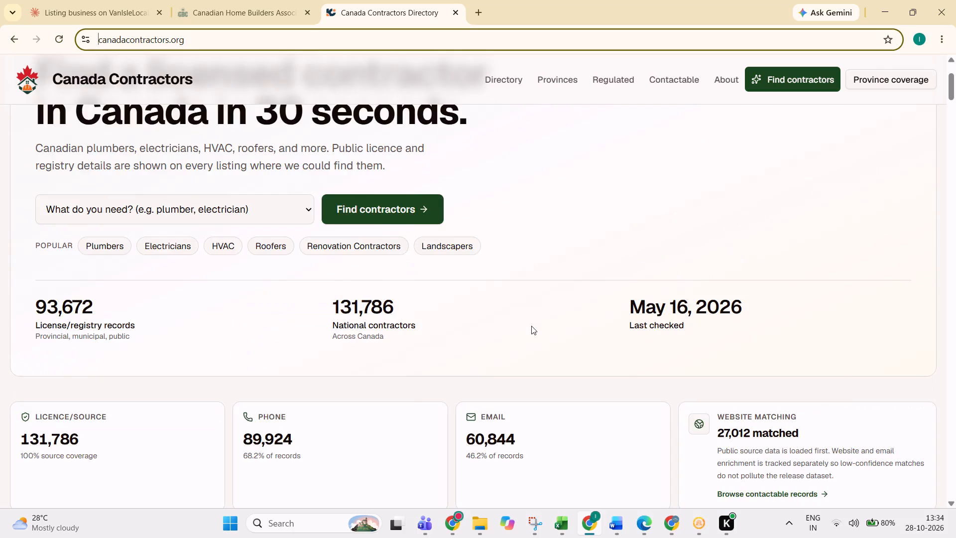
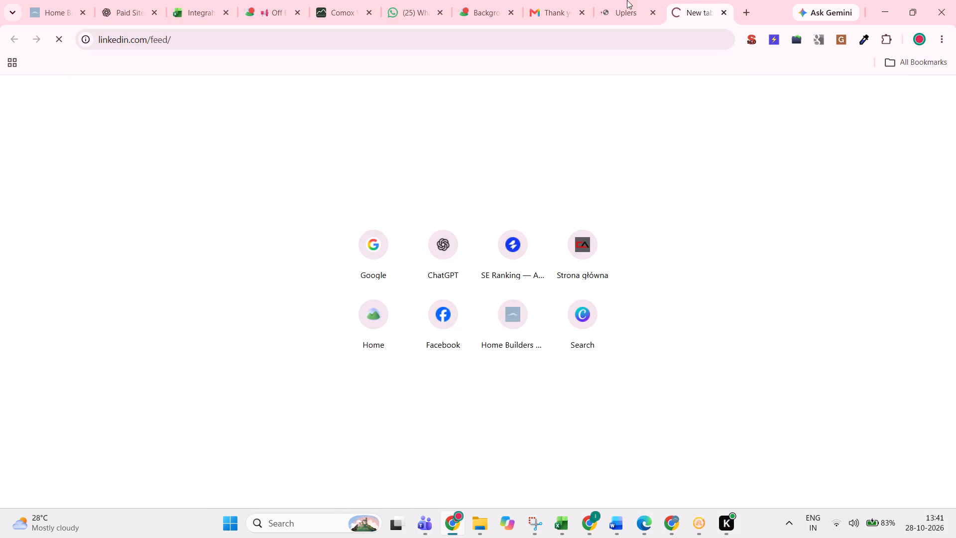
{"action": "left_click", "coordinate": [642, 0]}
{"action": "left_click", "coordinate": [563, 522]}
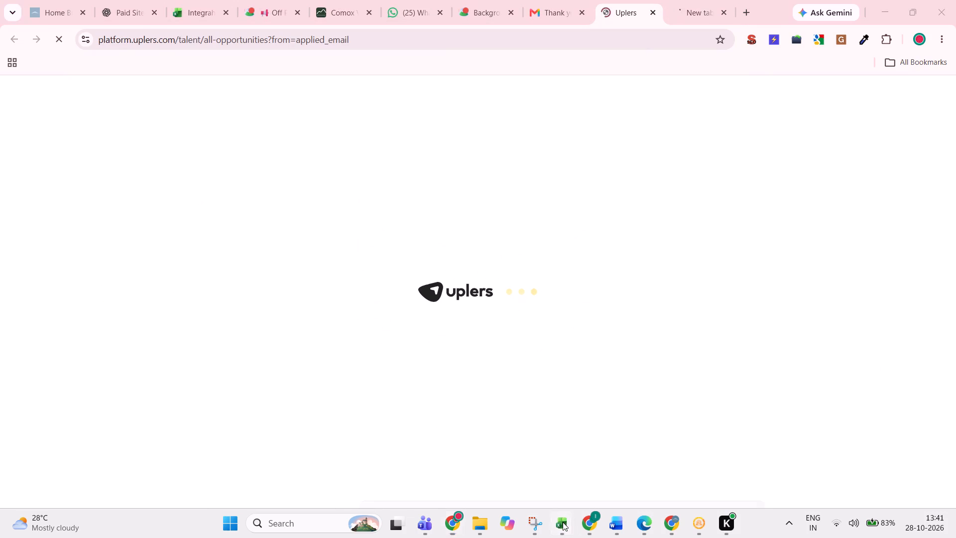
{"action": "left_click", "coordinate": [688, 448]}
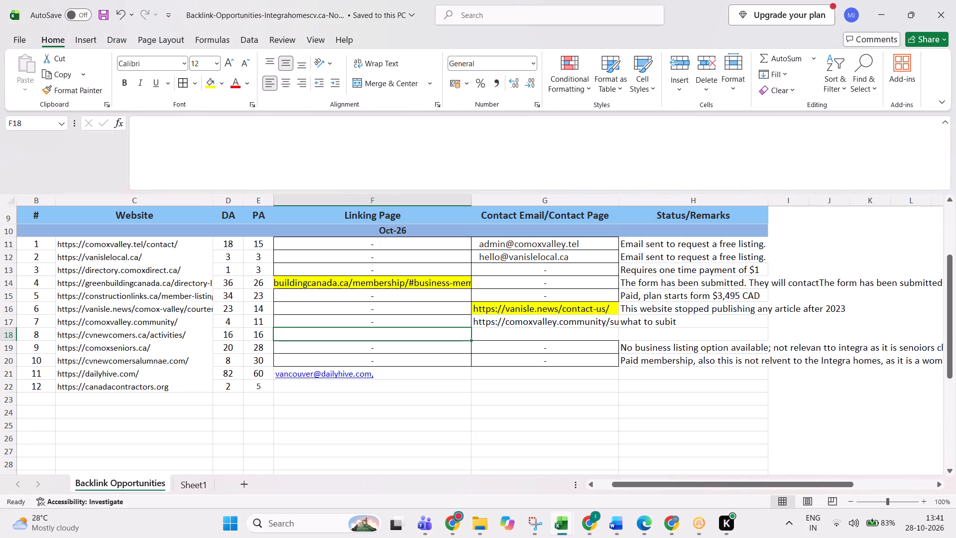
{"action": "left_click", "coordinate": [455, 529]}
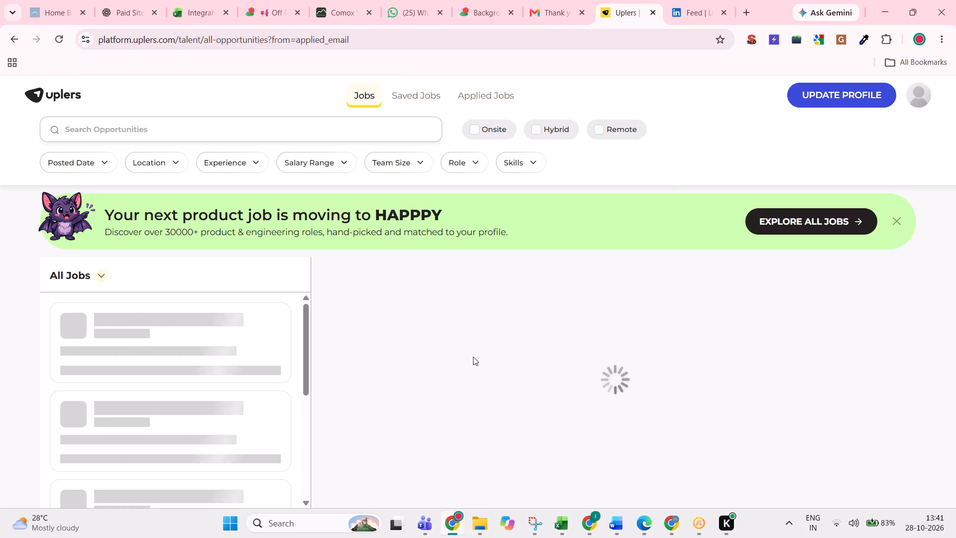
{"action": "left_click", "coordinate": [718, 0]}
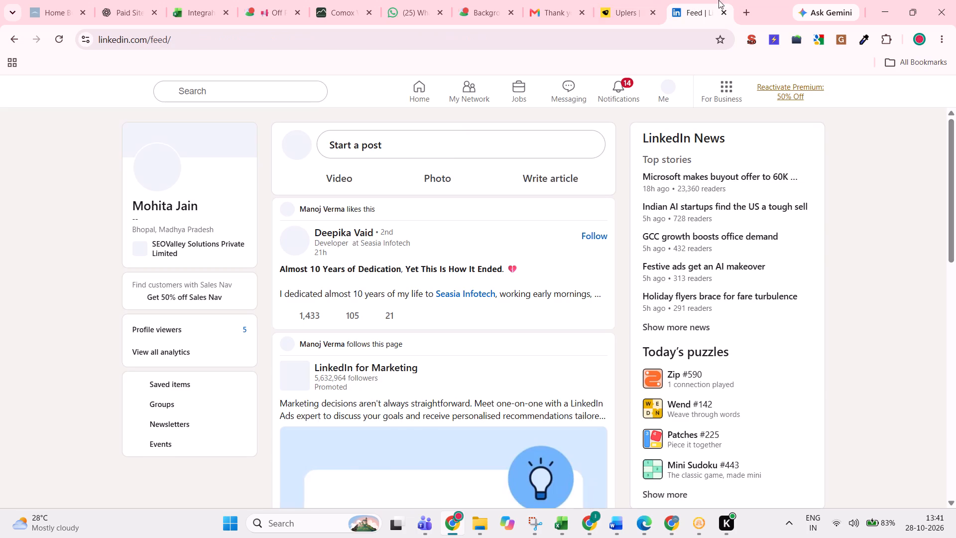
Read through the SEO Offpage Executive job posting from Mavlers on Uplers, including its job description and required skills.
{"action": "left_click", "coordinate": [640, 0]}
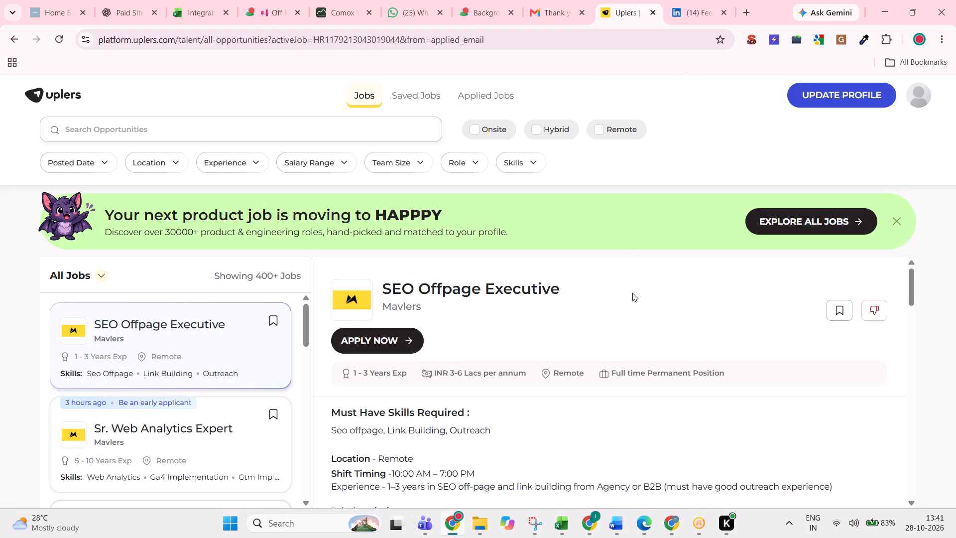
{"action": "scroll", "coordinate": [632, 293], "scroll_direction": "down", "scroll_amount": 1}
{"action": "scroll", "coordinate": [632, 293], "scroll_direction": "up", "scroll_amount": 1}
{"action": "scroll", "coordinate": [632, 293], "scroll_direction": "down", "scroll_amount": 1}
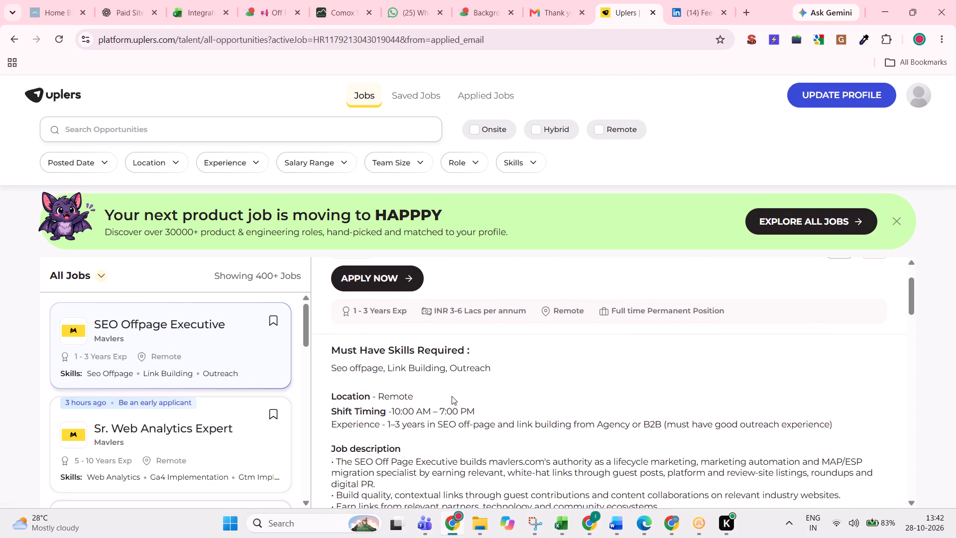
{"action": "scroll", "coordinate": [452, 409], "scroll_direction": "down", "scroll_amount": 1}
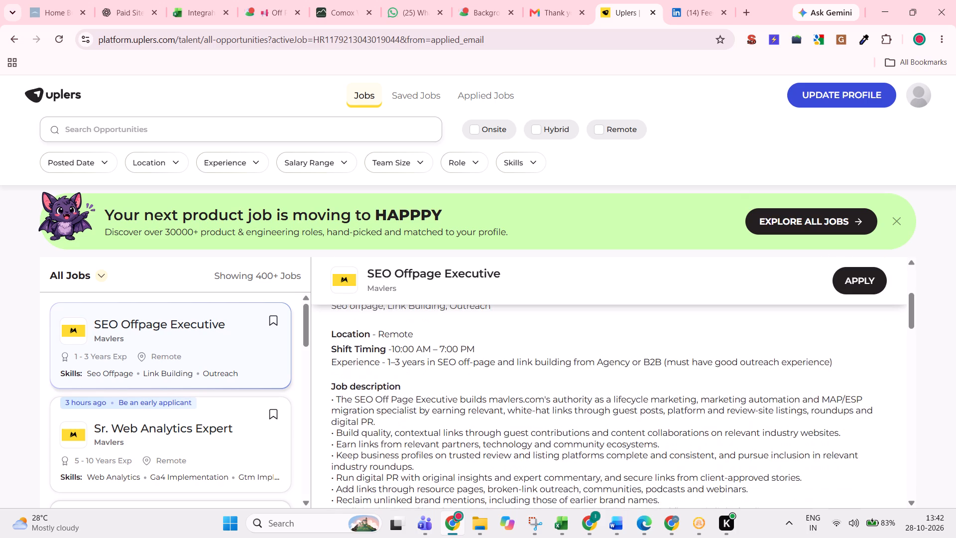
{"action": "scroll", "coordinate": [452, 409], "scroll_direction": "down", "scroll_amount": 2}
{"action": "scroll", "coordinate": [131, 421], "scroll_direction": "down", "scroll_amount": 2}
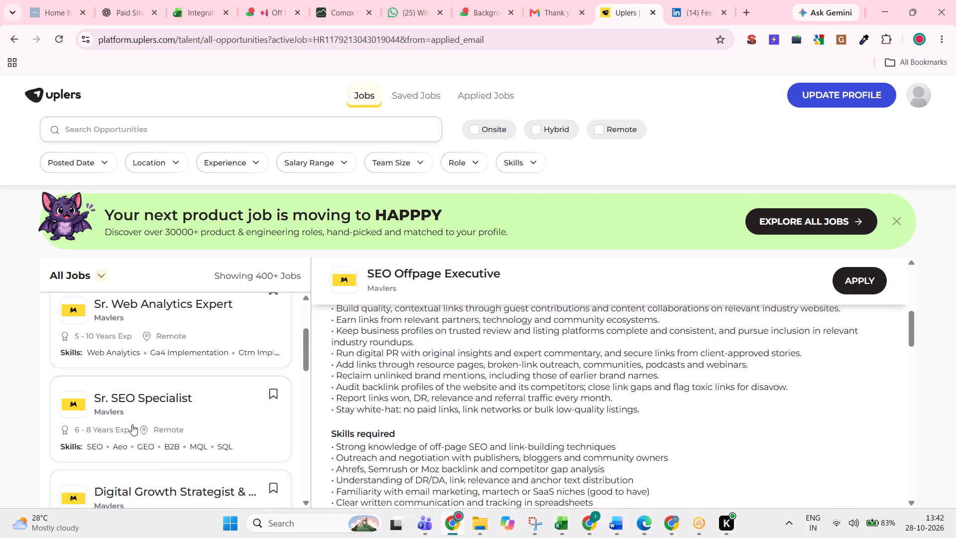
Browse the list of all job openings on Uplers for other SEO and marketing roles.
{"action": "scroll", "coordinate": [132, 424], "scroll_direction": "down", "scroll_amount": 3}
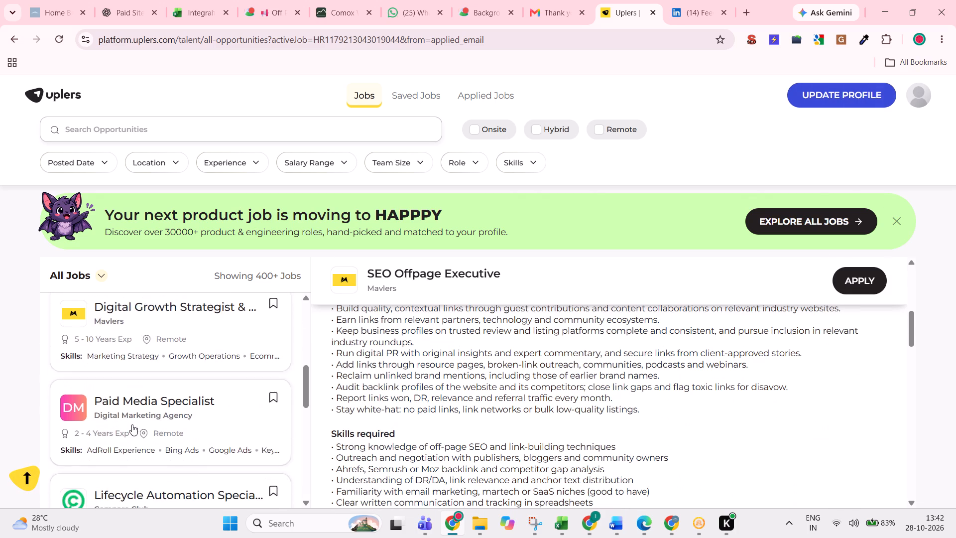
{"action": "scroll", "coordinate": [132, 424], "scroll_direction": "down", "scroll_amount": 15}
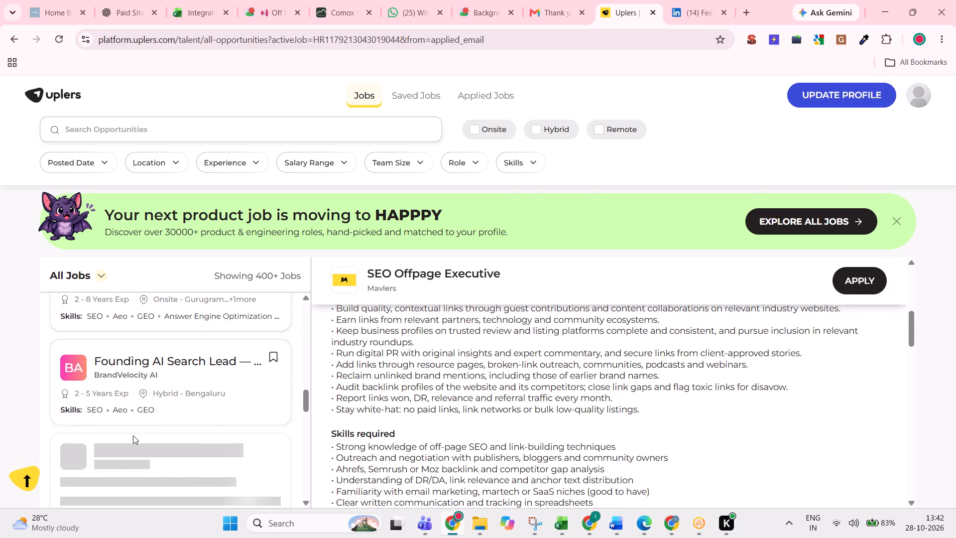
{"action": "scroll", "coordinate": [133, 435], "scroll_direction": "down", "scroll_amount": 2}
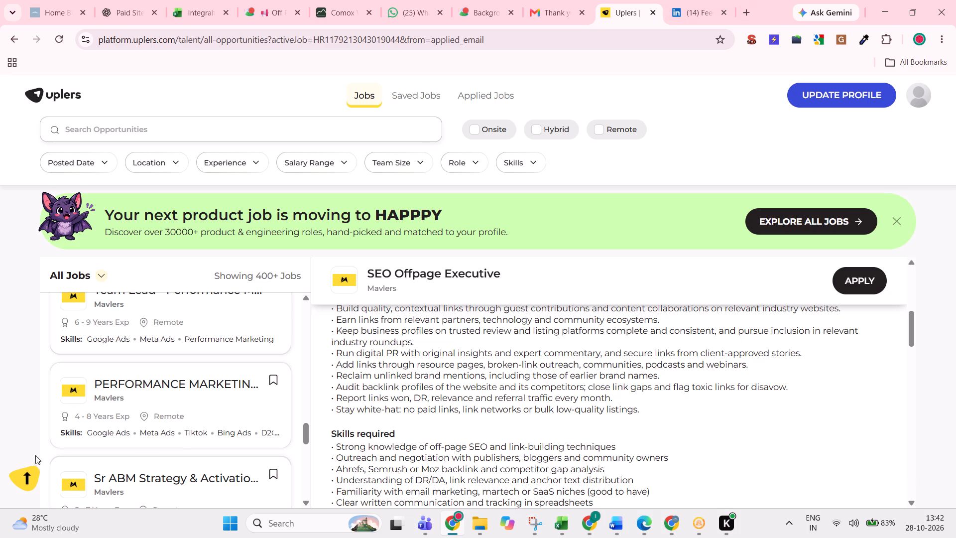
{"action": "scroll", "coordinate": [141, 462], "scroll_direction": "down", "scroll_amount": 2}
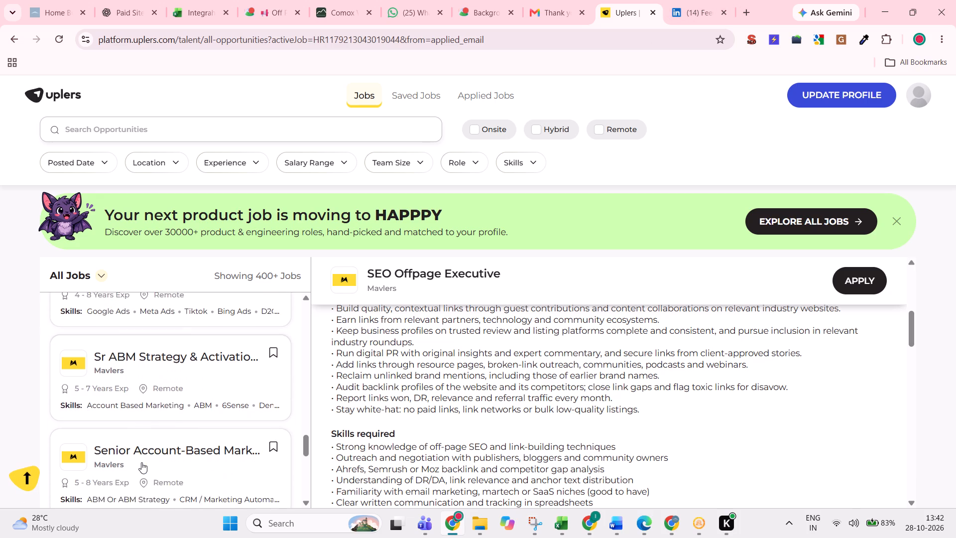
{"action": "scroll", "coordinate": [141, 462], "scroll_direction": "down", "scroll_amount": 5}
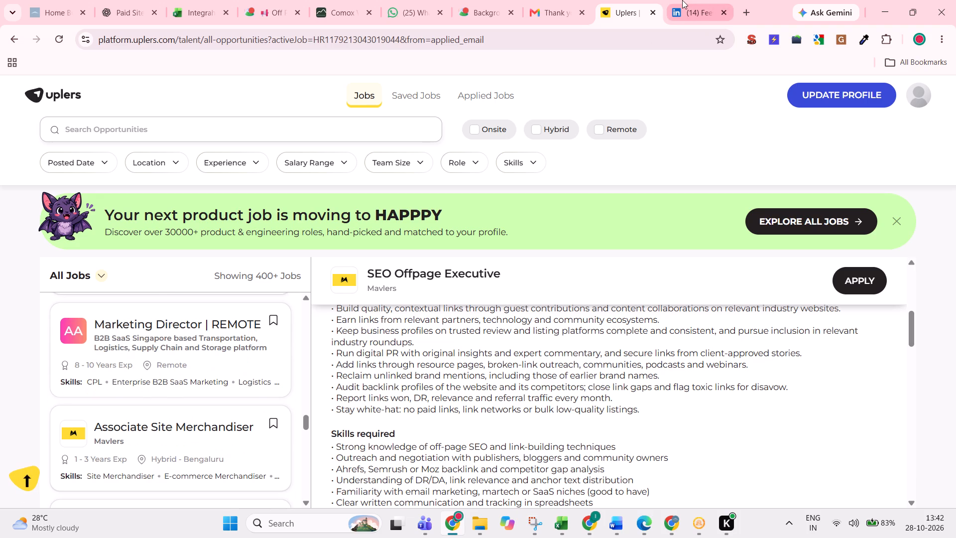
Return to the LinkedIn home feed.
{"action": "left_click", "coordinate": [677, 0]}
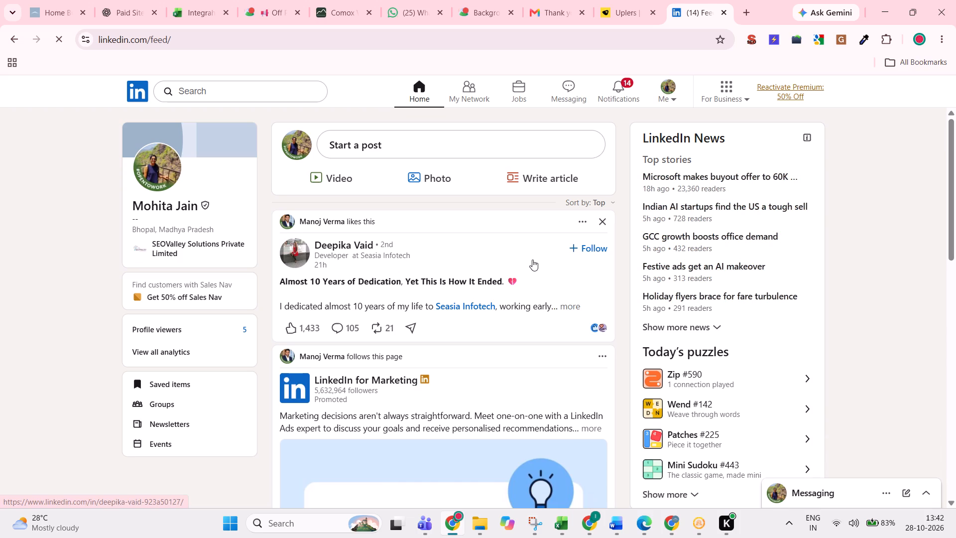
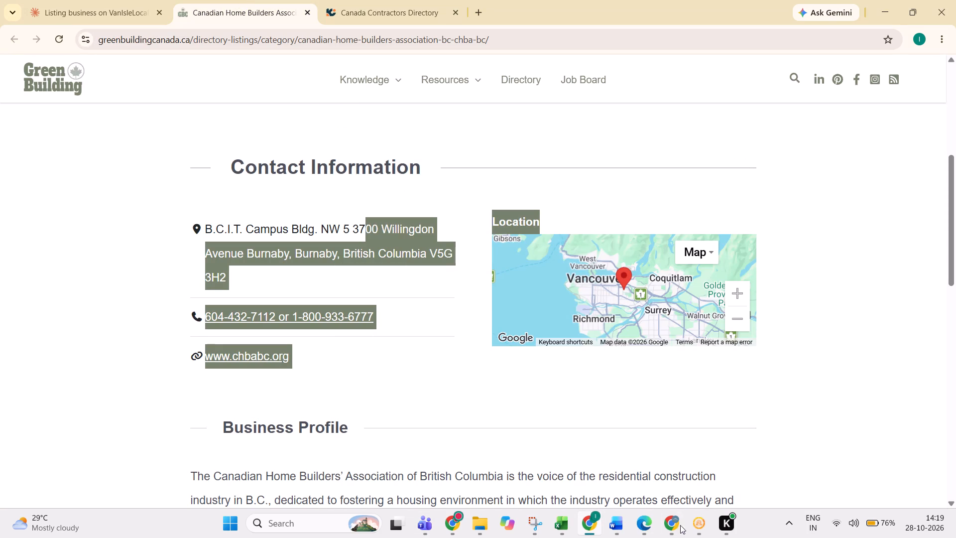
Open the Share a Story page on Comox Valley Commons and review its submission form and requirements.
{"action": "left_click", "coordinate": [667, 526]}
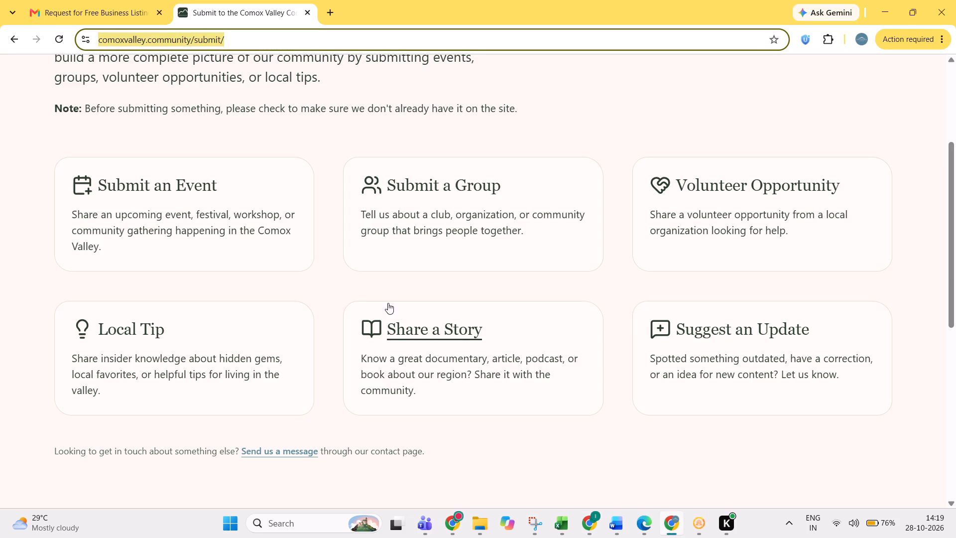
{"action": "left_click", "coordinate": [431, 333]}
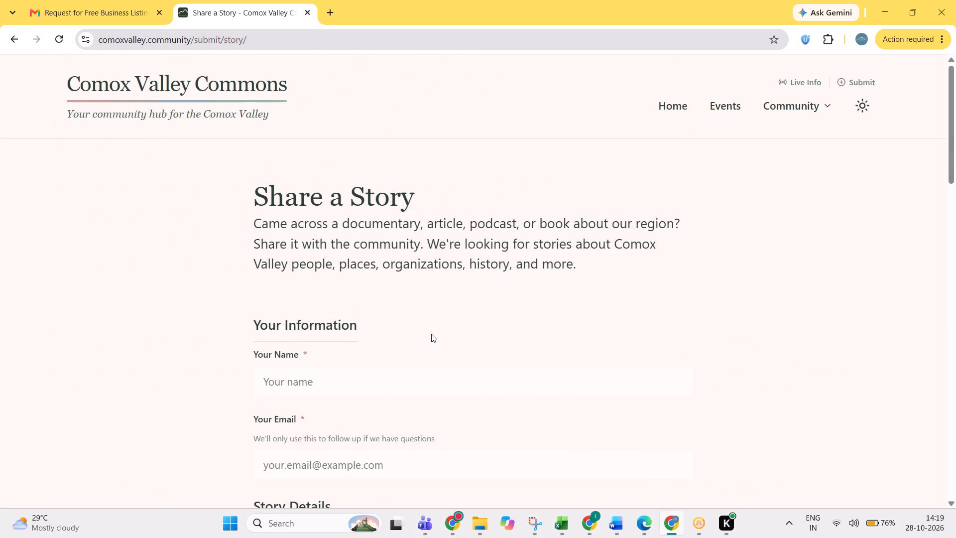
{"action": "left_click_drag", "start_coordinate": [340, 195], "coordinate": [441, 202]}
{"action": "left_click_drag", "start_coordinate": [412, 224], "coordinate": [593, 227]}
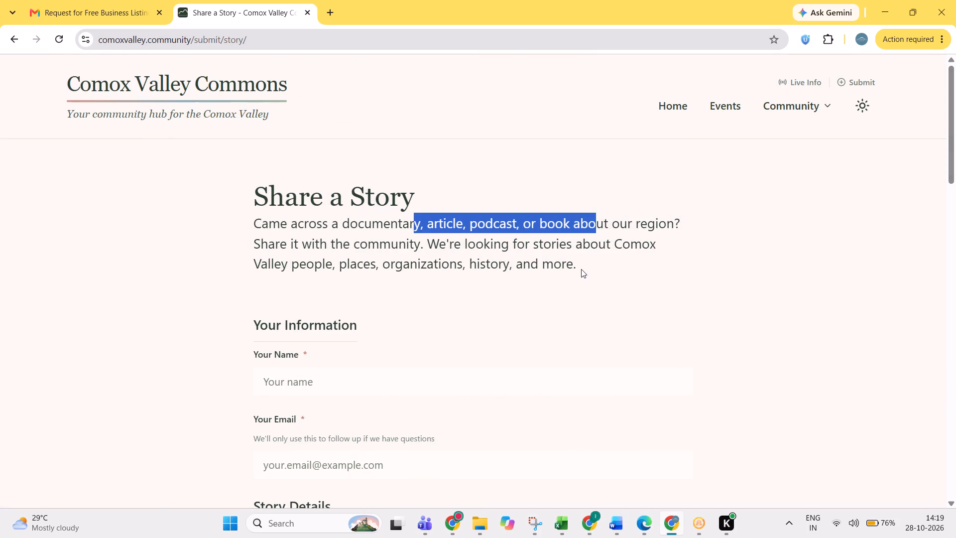
{"action": "scroll", "coordinate": [566, 308], "scroll_direction": "down", "scroll_amount": 2}
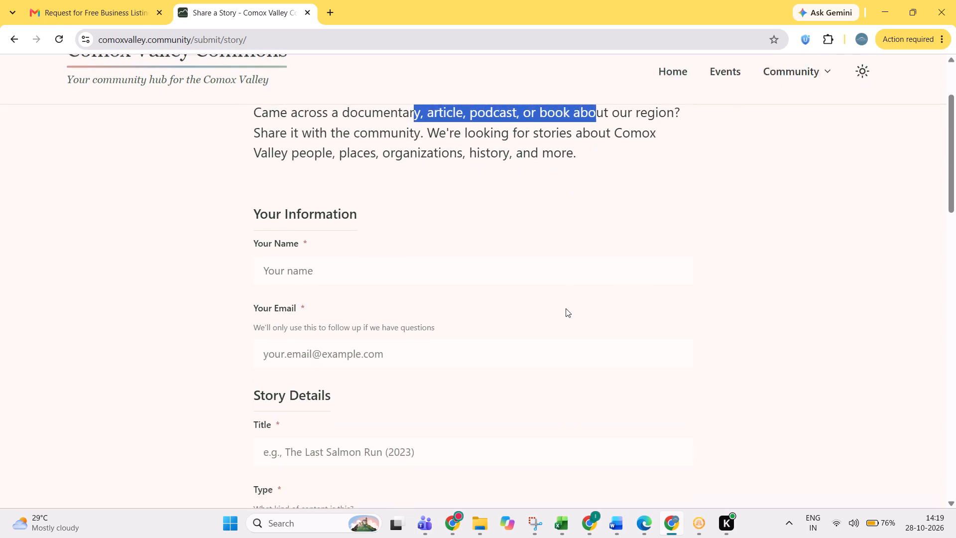
{"action": "scroll", "coordinate": [566, 308], "scroll_direction": "down", "scroll_amount": 6}
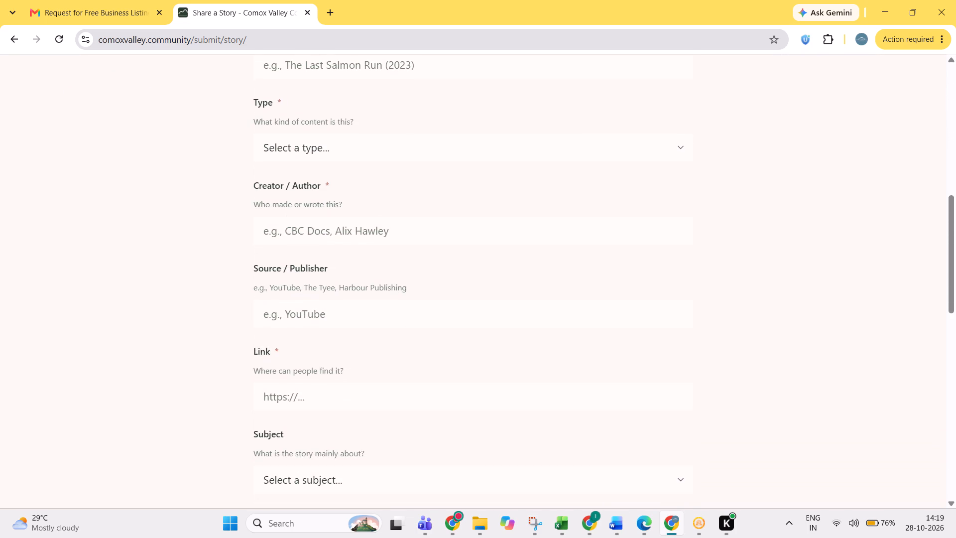
{"action": "scroll", "coordinate": [566, 309], "scroll_direction": "down", "scroll_amount": 2}
{"action": "scroll", "coordinate": [566, 310], "scroll_direction": "up", "scroll_amount": 1}
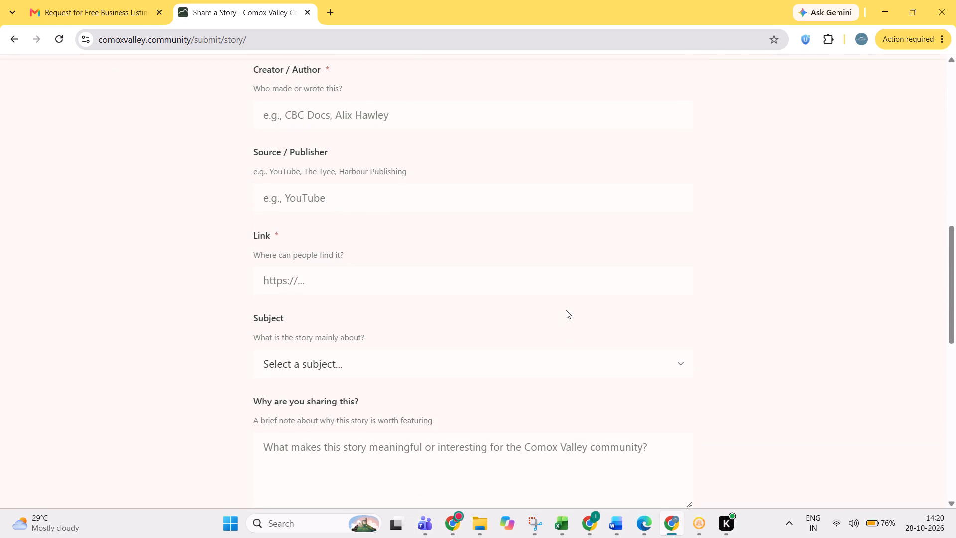
{"action": "scroll", "coordinate": [566, 310], "scroll_direction": "down", "scroll_amount": 3}
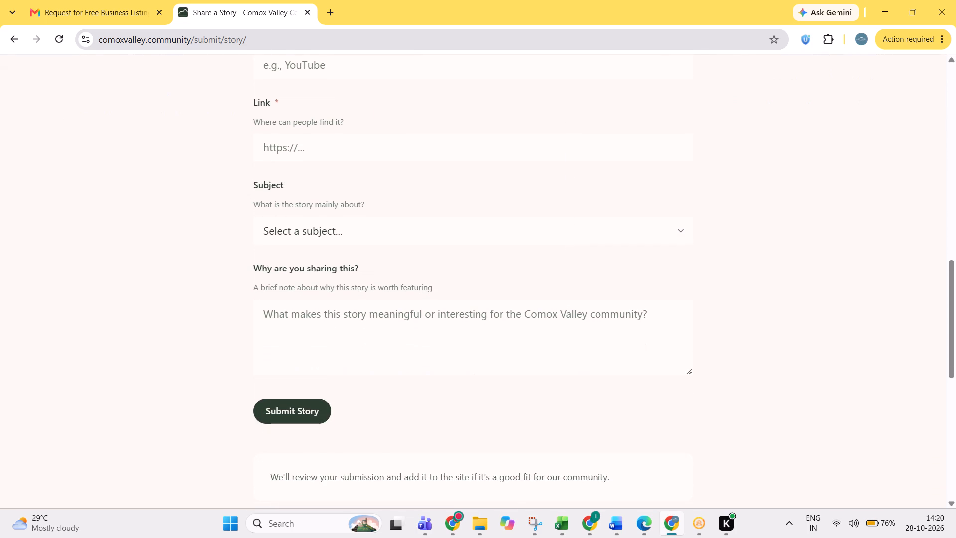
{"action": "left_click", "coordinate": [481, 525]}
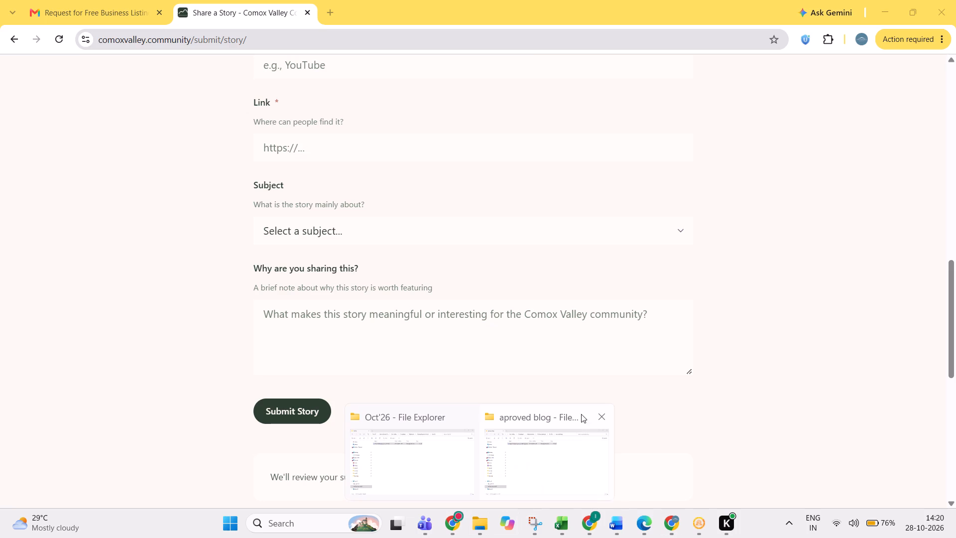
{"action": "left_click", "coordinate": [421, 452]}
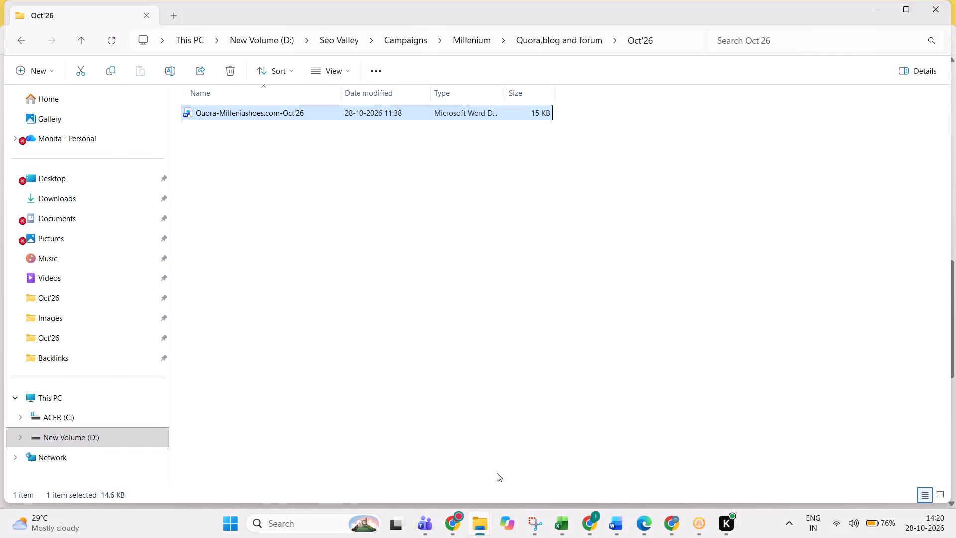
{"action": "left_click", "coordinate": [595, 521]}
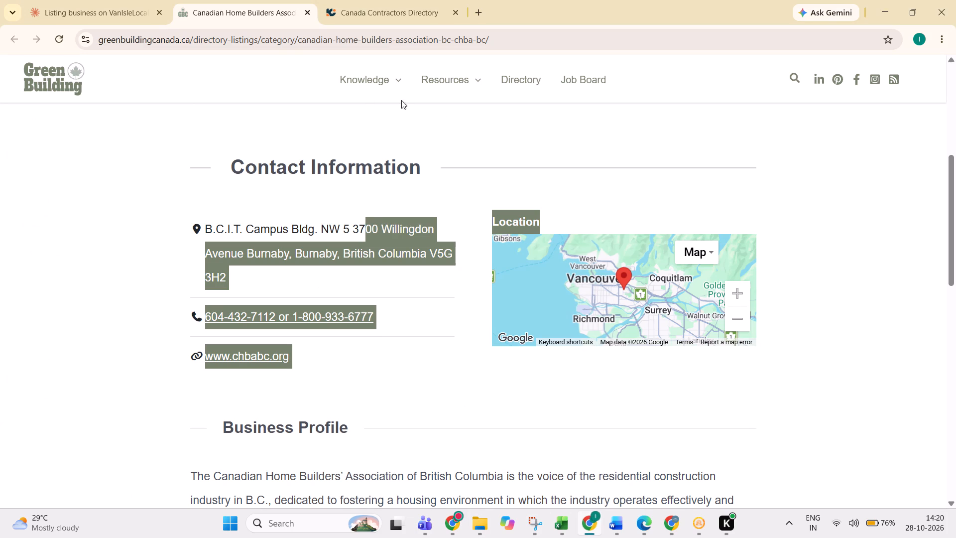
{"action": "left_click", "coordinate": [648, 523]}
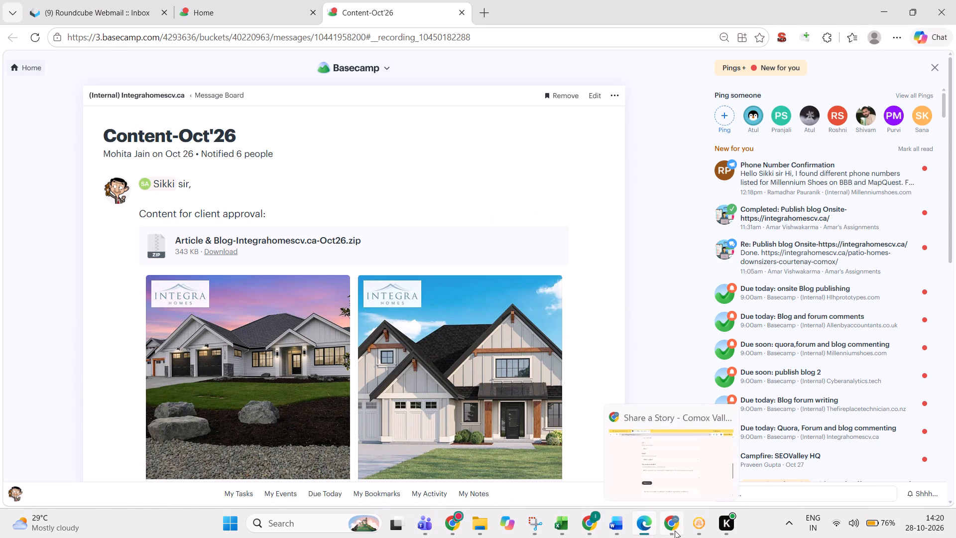
Return to the Comox Valley Commons Share a Story page and place the cursor in its web address.
{"action": "left_click", "coordinate": [675, 531]}
{"action": "left_click", "coordinate": [235, 38]}
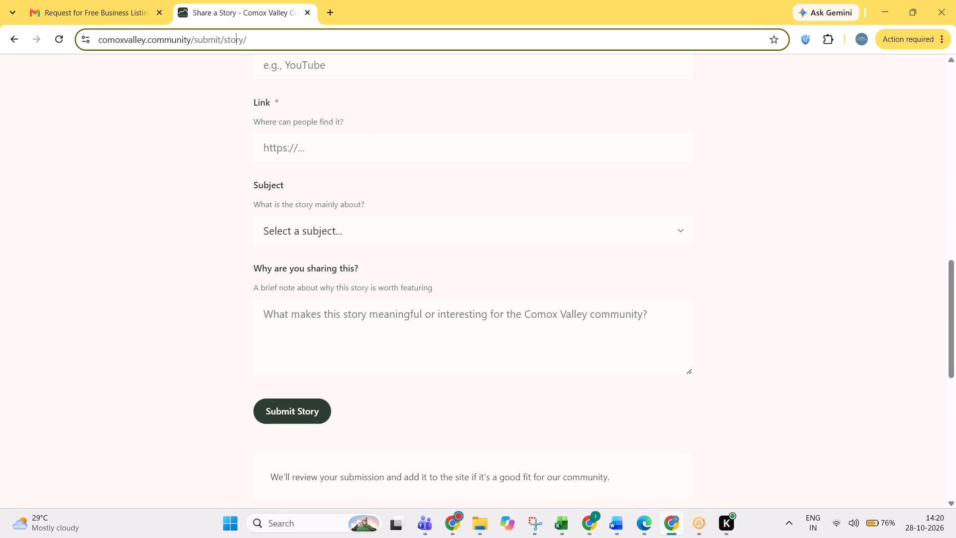
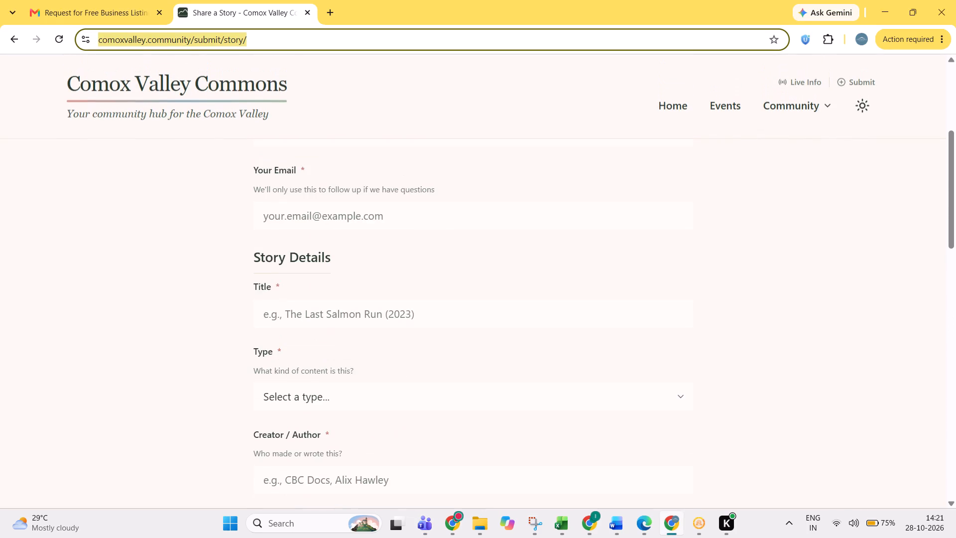
Check the submission options on Comox Valley Commons and reopen the Share a Story form from there.
{"action": "scroll", "coordinate": [290, 288], "scroll_direction": "up", "scroll_amount": 4}
{"action": "left_click", "coordinate": [502, 256]}
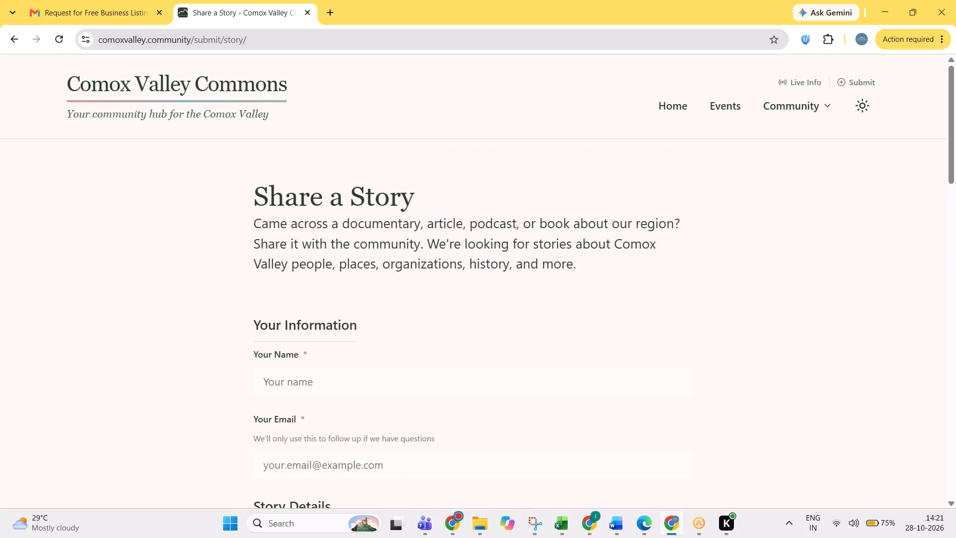
{"action": "left_click", "coordinate": [865, 84]}
{"action": "scroll", "coordinate": [396, 370], "scroll_direction": "down", "scroll_amount": 3}
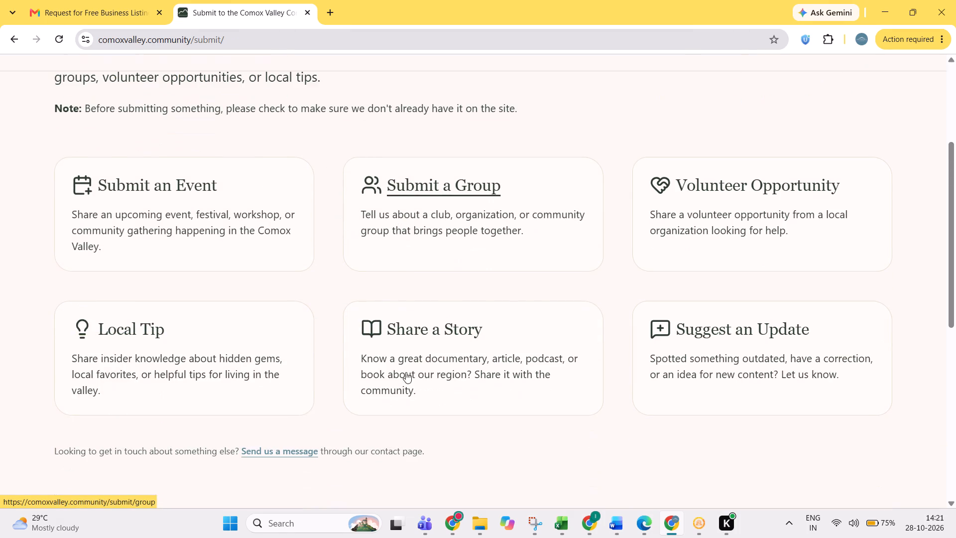
{"action": "left_click", "coordinate": [429, 356]}
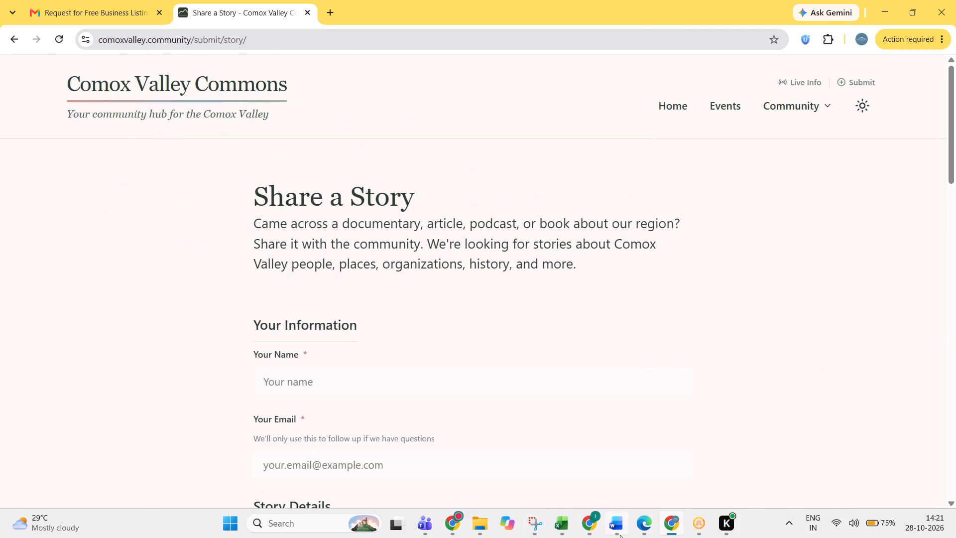
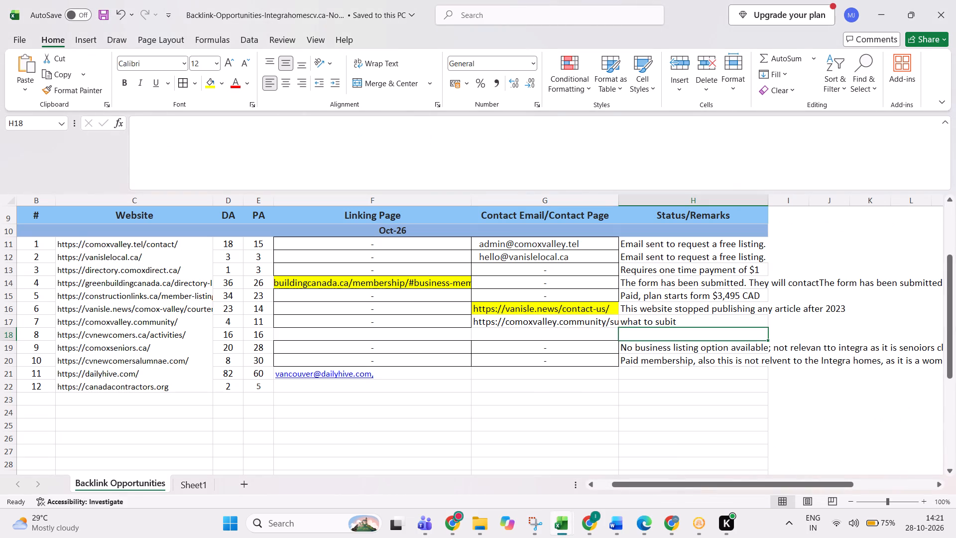
{"action": "left_click", "coordinate": [167, 336]}
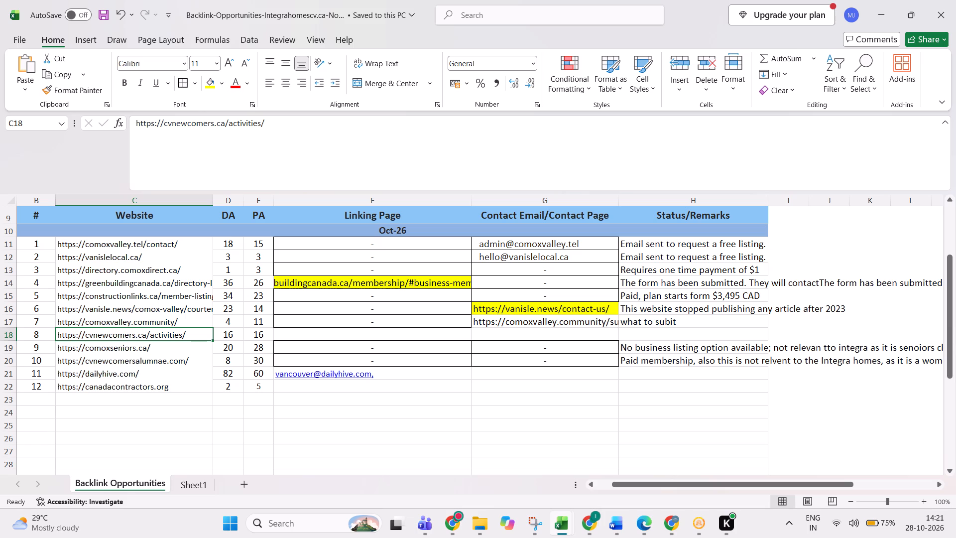
{"action": "key", "text": "ctrl+c"}
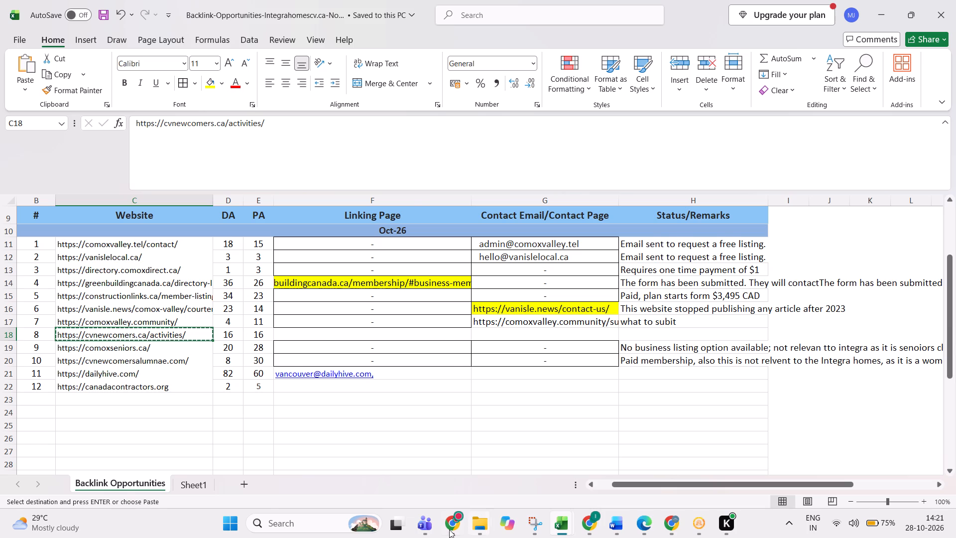
Switch to Chrome, skim the LinkedIn home feed and close its tab.
{"action": "left_click", "coordinate": [448, 527]}
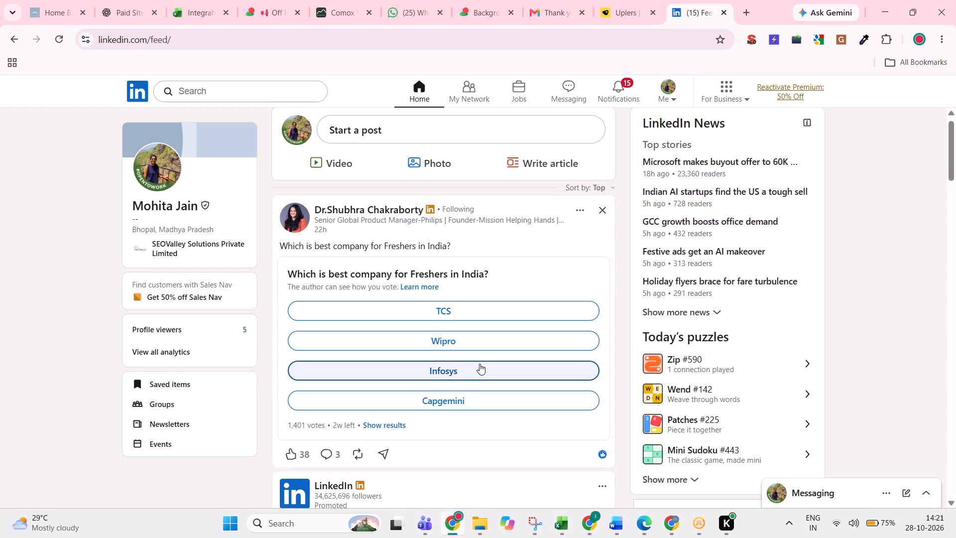
{"action": "scroll", "coordinate": [479, 363], "scroll_direction": "down", "scroll_amount": 17}
{"action": "scroll", "coordinate": [480, 378], "scroll_direction": "down", "scroll_amount": 8}
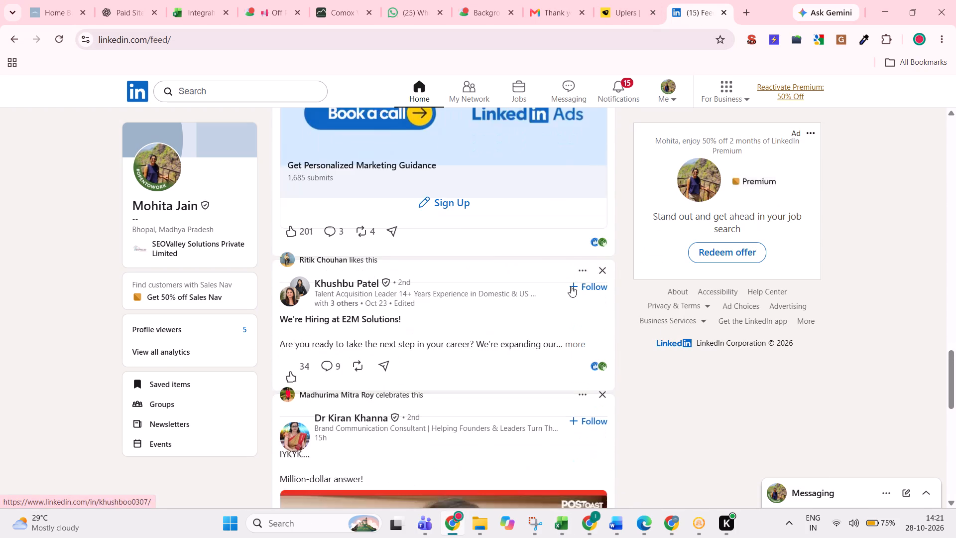
{"action": "left_click", "coordinate": [722, 14]}
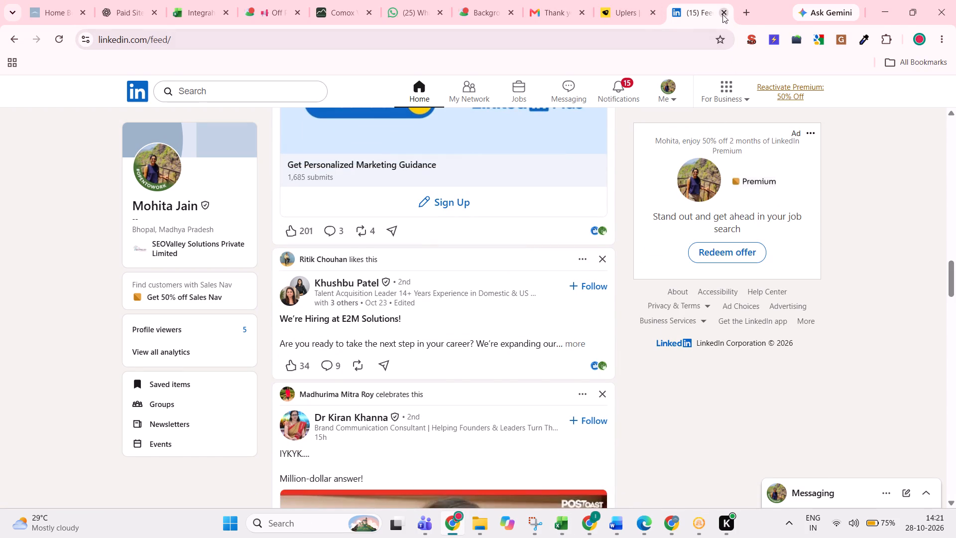
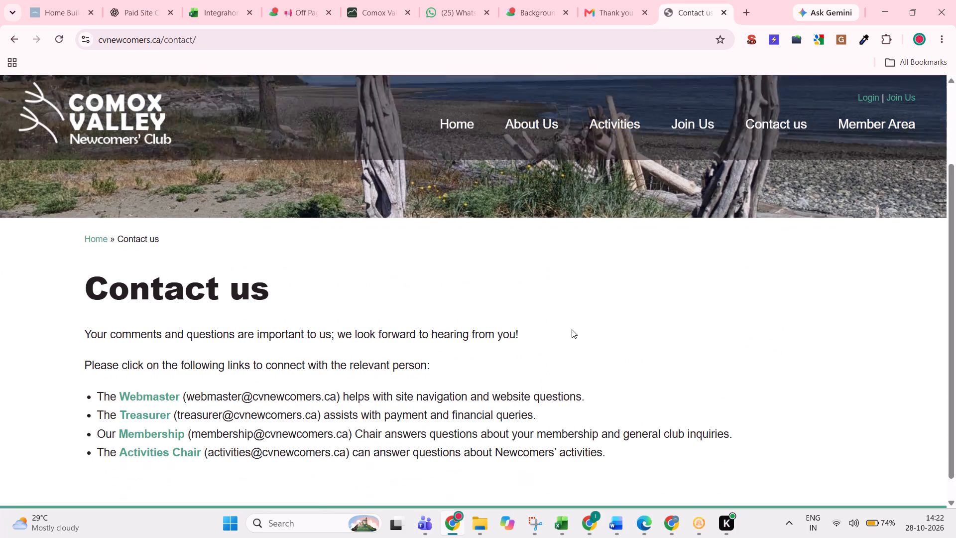
Review the Comox Valley Newcomers' Club site, moving from its contact page to the About Us page, to see what it offers.
{"action": "scroll", "coordinate": [578, 343], "scroll_direction": "down", "scroll_amount": 1}
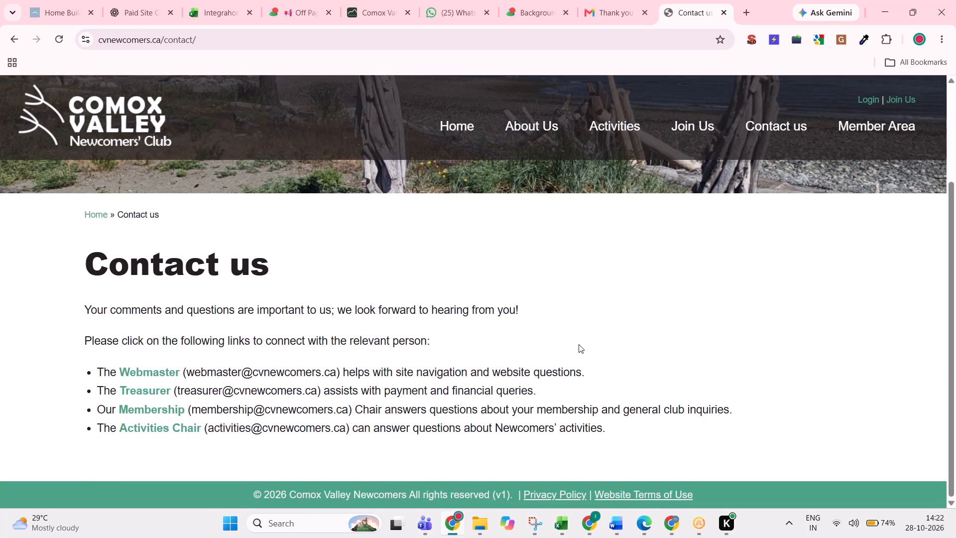
{"action": "scroll", "coordinate": [579, 344], "scroll_direction": "up", "scroll_amount": 6}
{"action": "left_click", "coordinate": [459, 116]}
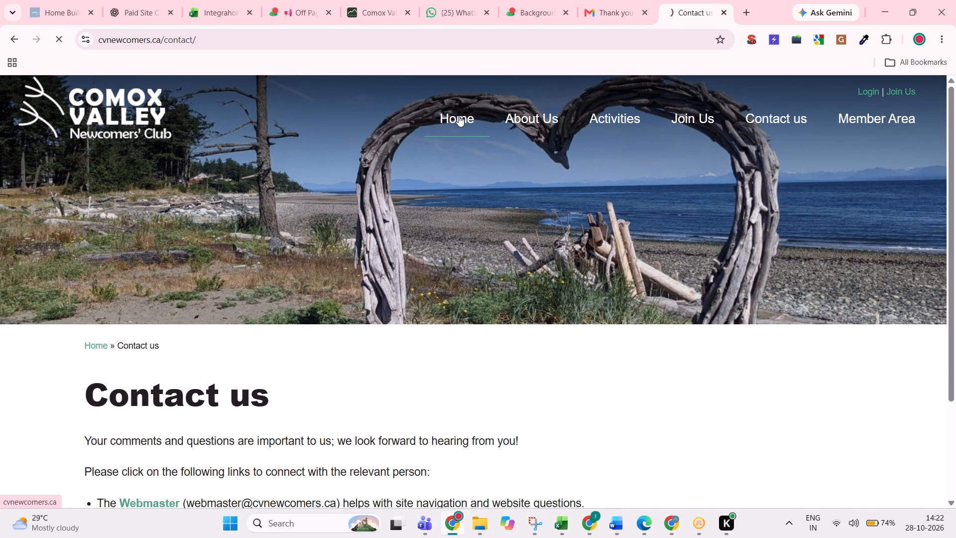
{"action": "left_click", "coordinate": [535, 115]}
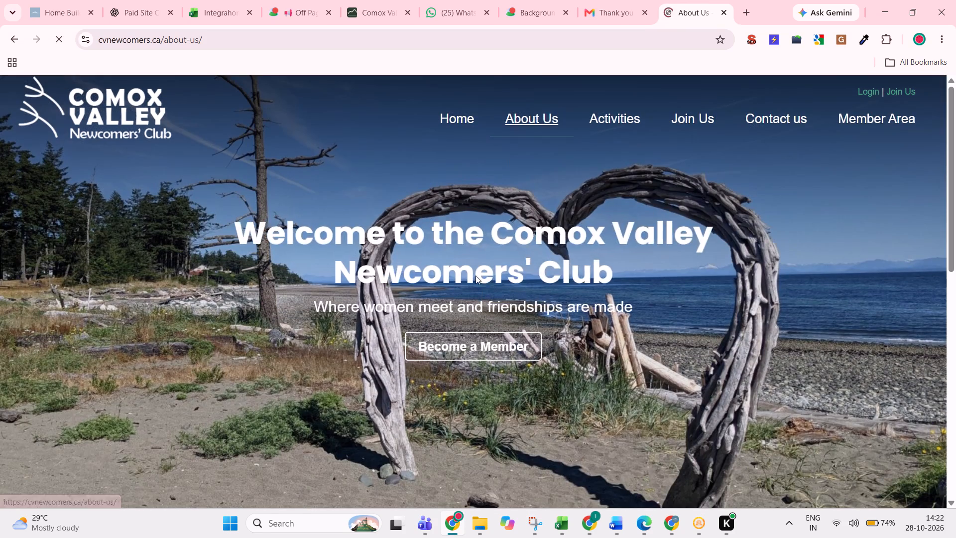
{"action": "scroll", "coordinate": [495, 294], "scroll_direction": "down", "scroll_amount": 3}
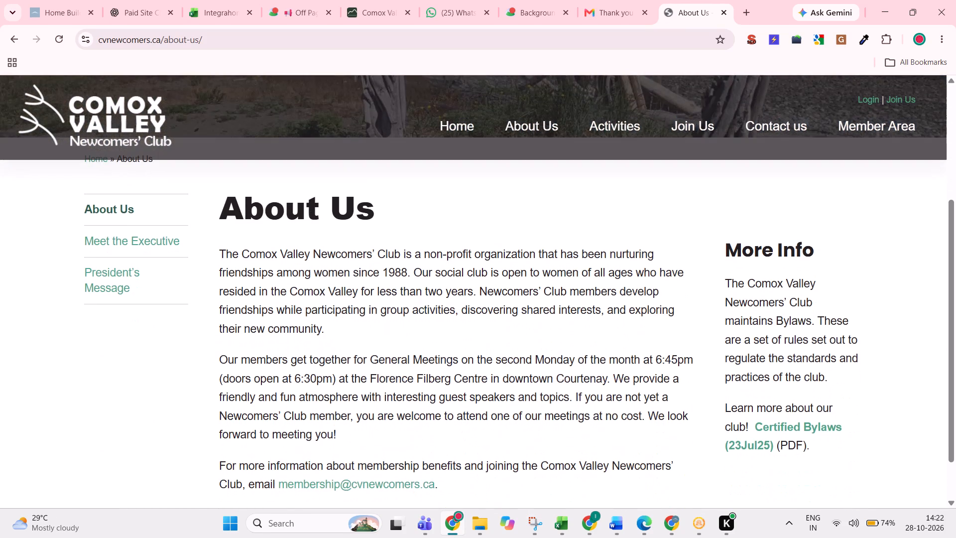
{"action": "scroll", "coordinate": [495, 295], "scroll_direction": "down", "scroll_amount": 1}
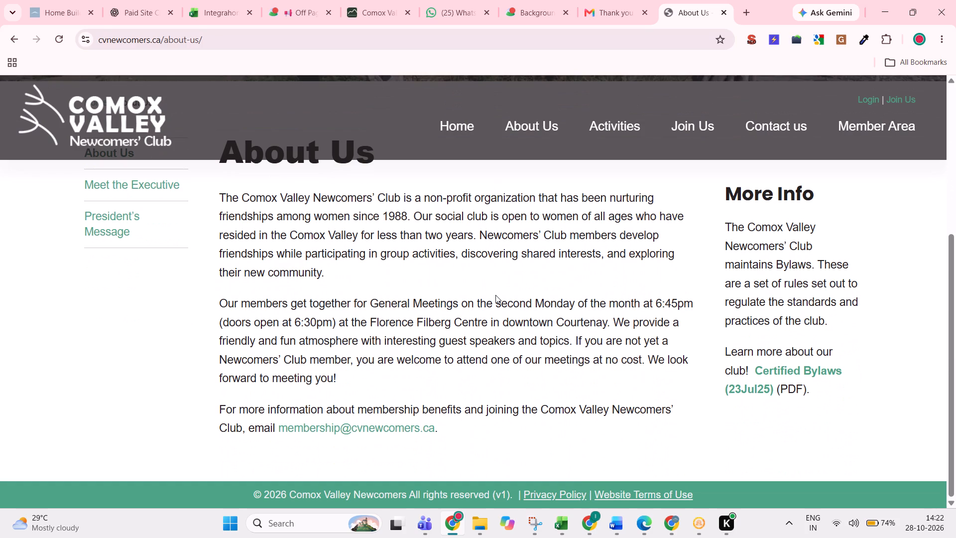
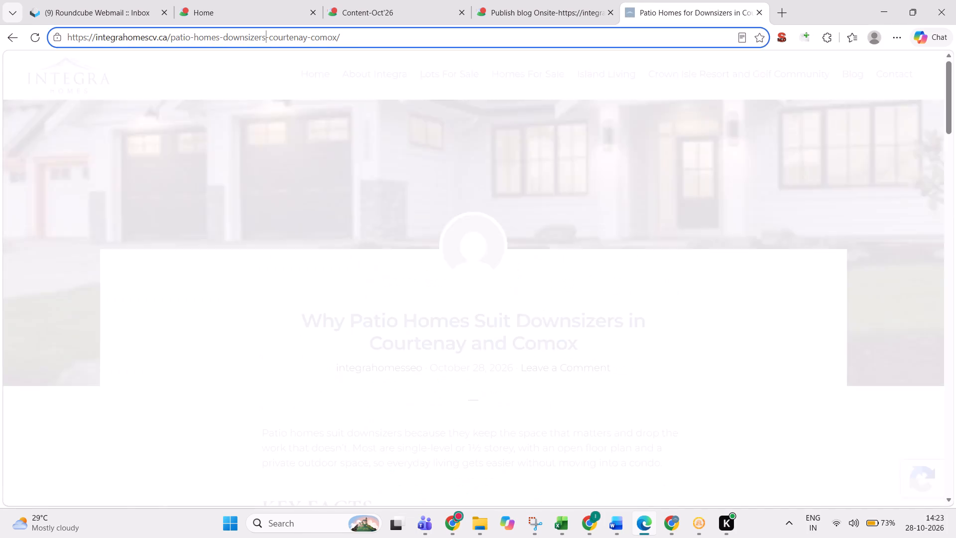
{"action": "key", "text": "ctrl+c"}
Open the bookmarked Content-Oct'26 message of the Integrahomescv.ca project in its own tab from the Basecamp home page.
{"action": "left_click", "coordinate": [264, 0]}
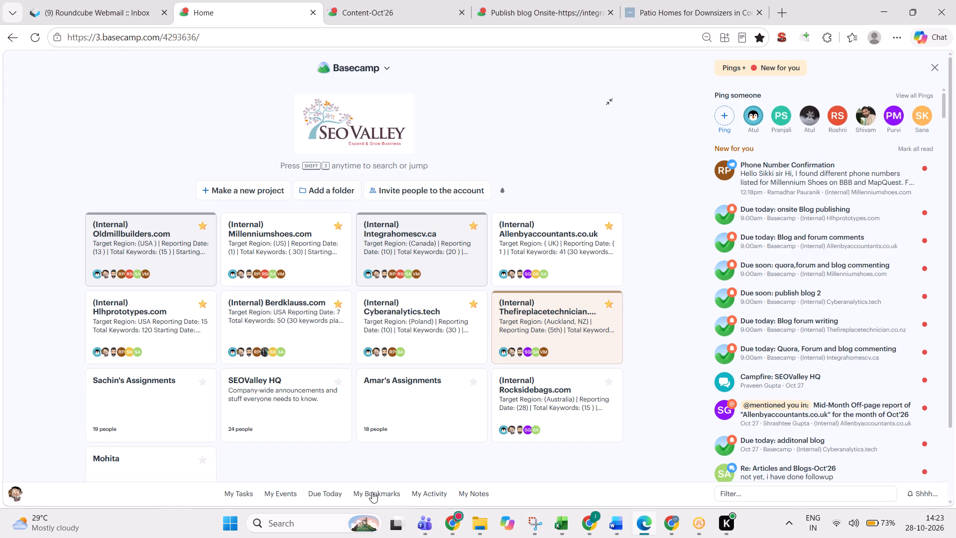
{"action": "left_click", "coordinate": [372, 492]}
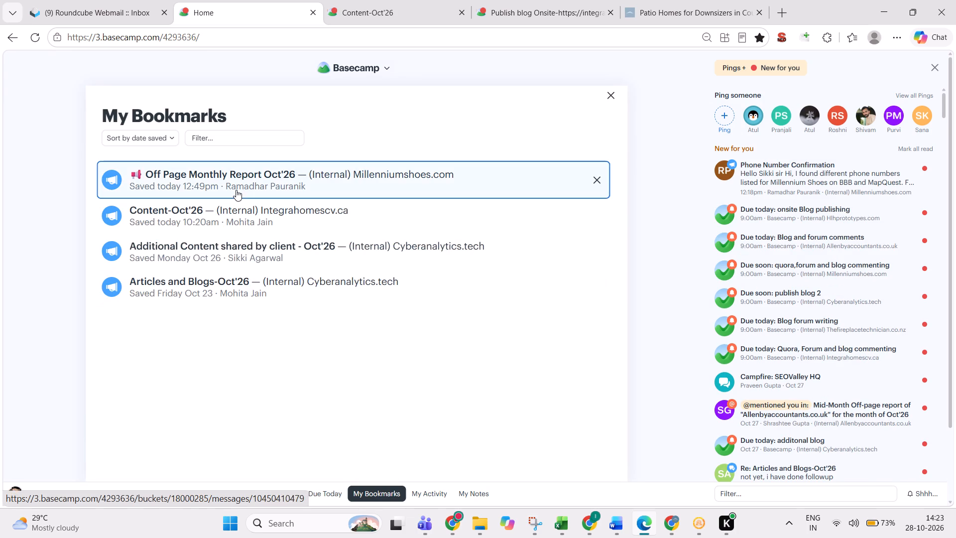
{"action": "right_click", "coordinate": [219, 222]}
{"action": "left_click", "coordinate": [273, 241]}
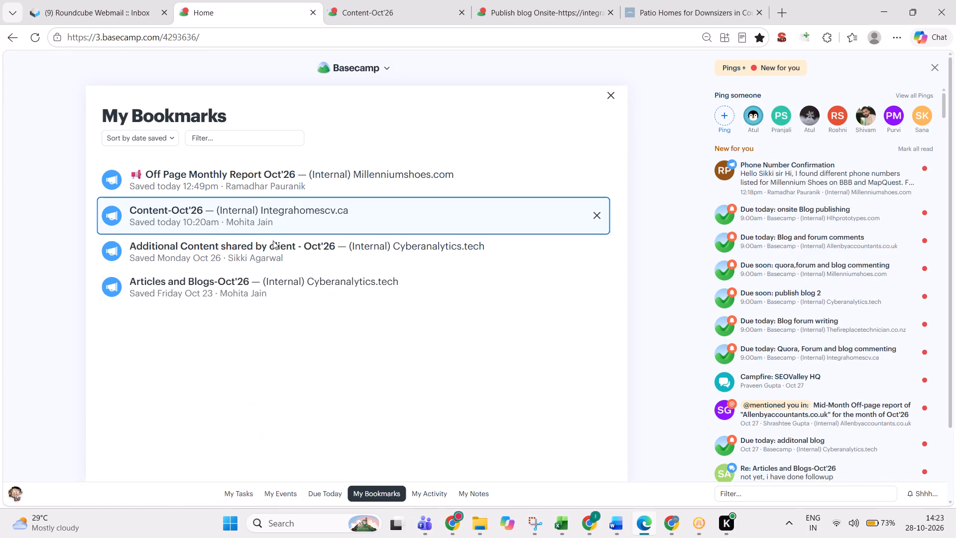
{"action": "left_click", "coordinate": [364, 0]}
Start a comment under the article approval, mentioning Sikki followed by "sir," and Ramadhar followed by a comma on separate lines.
{"action": "scroll", "coordinate": [349, 295], "scroll_direction": "down", "scroll_amount": 11}
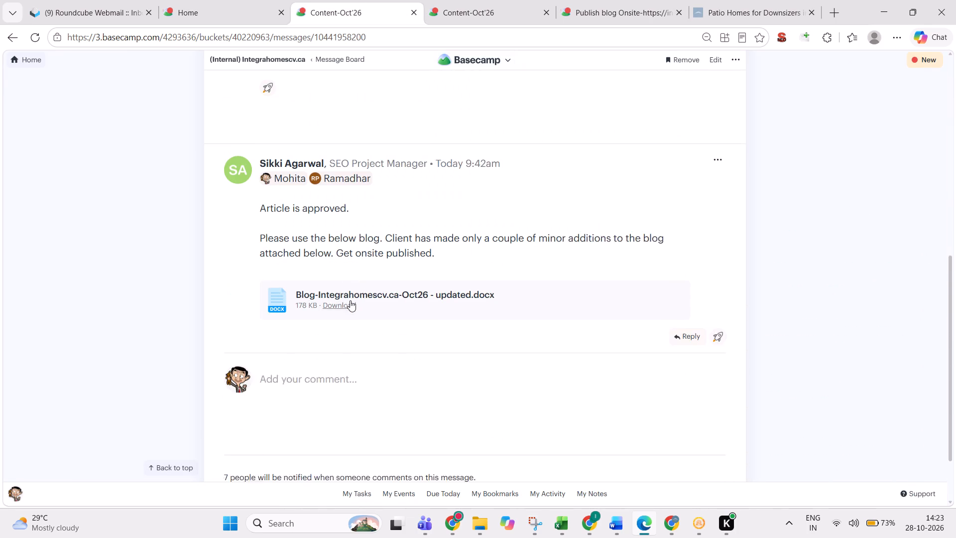
{"action": "left_click", "coordinate": [350, 301]}
{"action": "key", "text": "shift+at"}
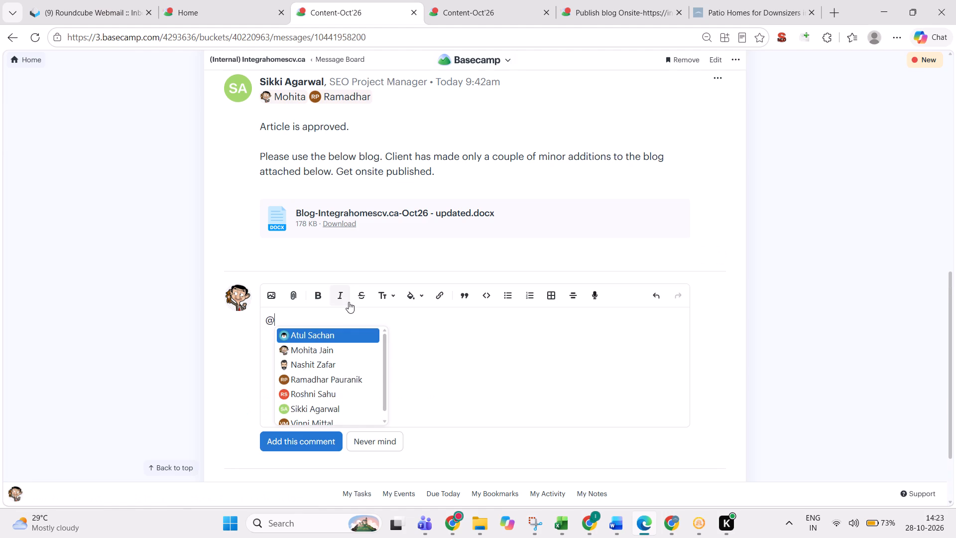
{"action": "type", "text": "si"}
{"action": "key", "text": "Return"}
{"action": "type", "text": "sir,"}
{"action": "key", "text": "Return"}
{"action": "type", "text": "@r"}
{"action": "key", "text": "Return"}
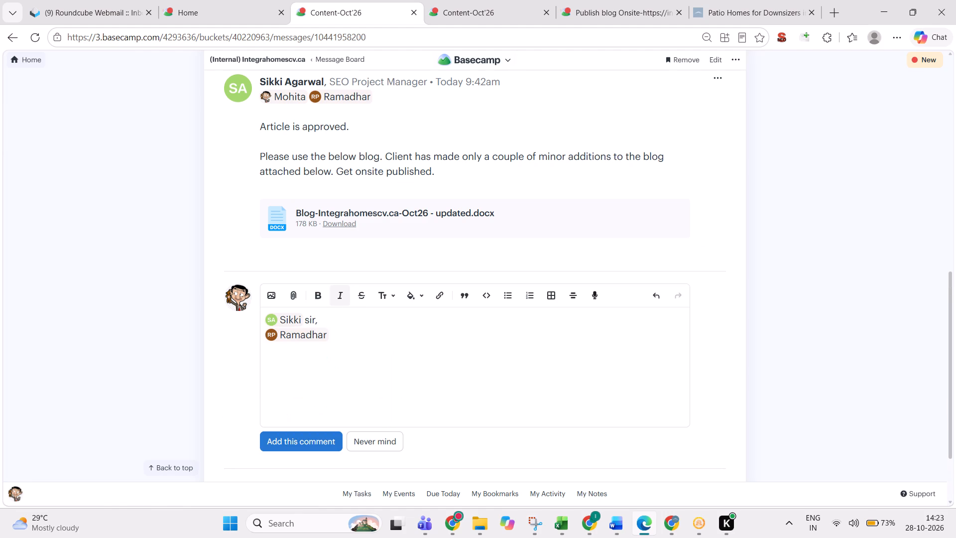
{"action": "key", "text": "comma"}
{"action": "key", "text": "Return"}
Leave a blank line below the mentions and add the line "blog published onsite:" in the comment.
{"action": "key", "text": "ctrl+v"}
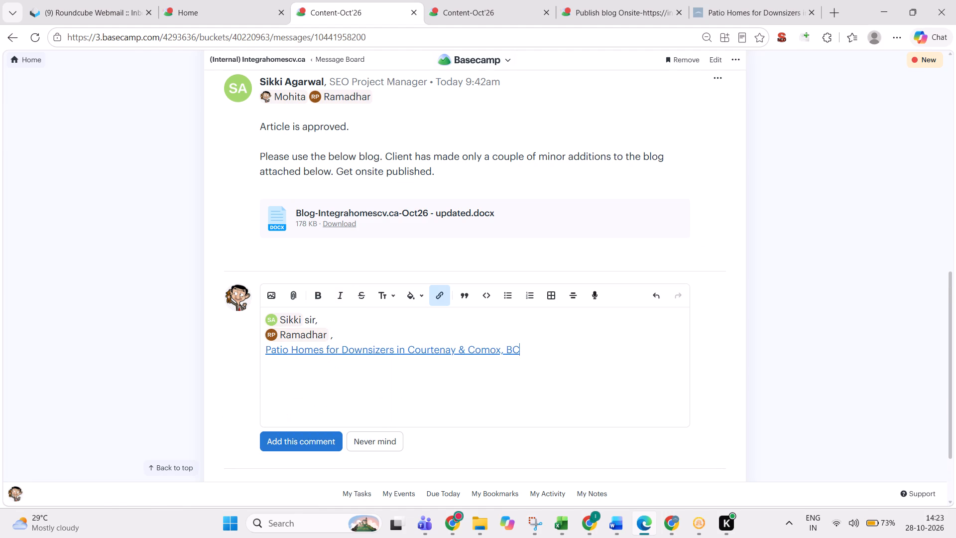
{"action": "left_click", "coordinate": [381, 337]}
{"action": "key", "text": "BackSpace"}
{"action": "key", "text": "comma"}
{"action": "key", "text": "Return"}
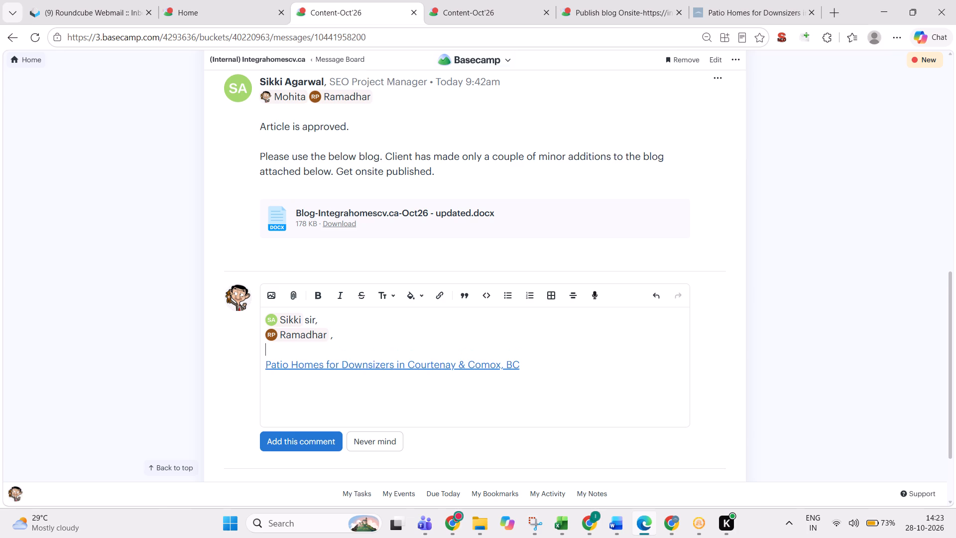
{"action": "left_click_drag", "start_coordinate": [546, 362], "coordinate": [254, 374]}
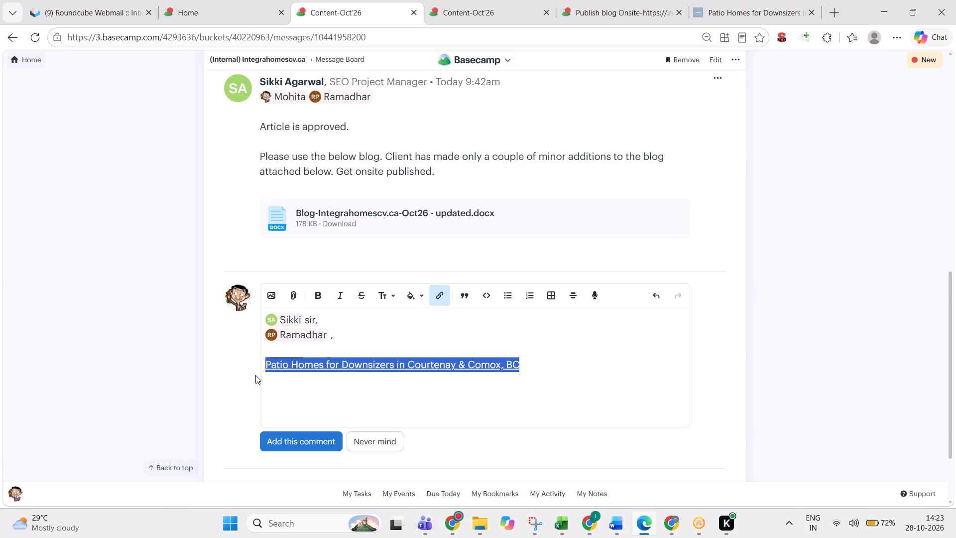
{"action": "type", "text": "blog published onsite:"}
{"action": "key", "text": "Return"}
{"action": "key", "text": "ctrl+v"}
{"action": "left_click_drag", "start_coordinate": [550, 372], "coordinate": [516, 372]}
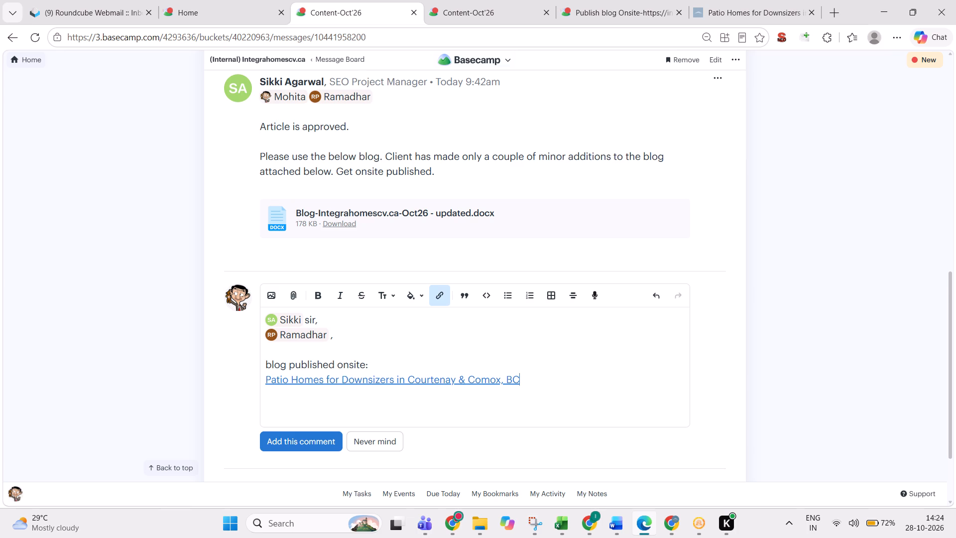
{"action": "left_click_drag", "start_coordinate": [516, 372], "coordinate": [182, 380]}
{"action": "key", "text": "BackSpace"}
{"action": "right_click", "coordinate": [279, 378]}
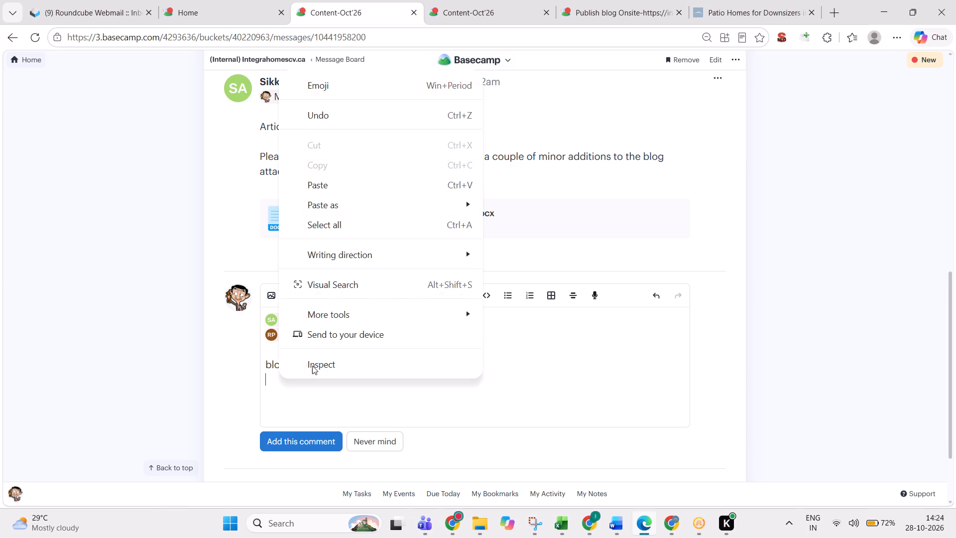
{"action": "left_click", "coordinate": [356, 205]}
{"action": "left_click", "coordinate": [527, 206]}
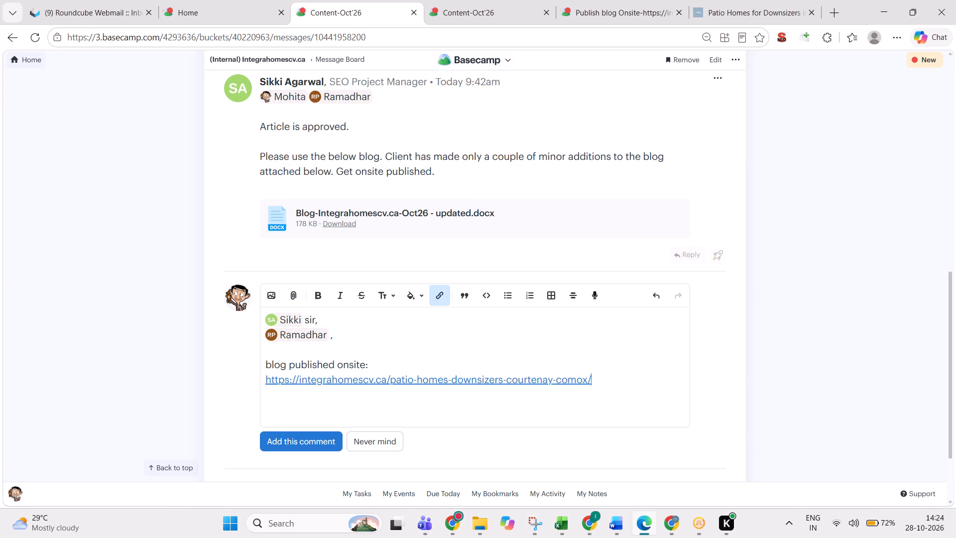
{"action": "left_click", "coordinate": [306, 447]}
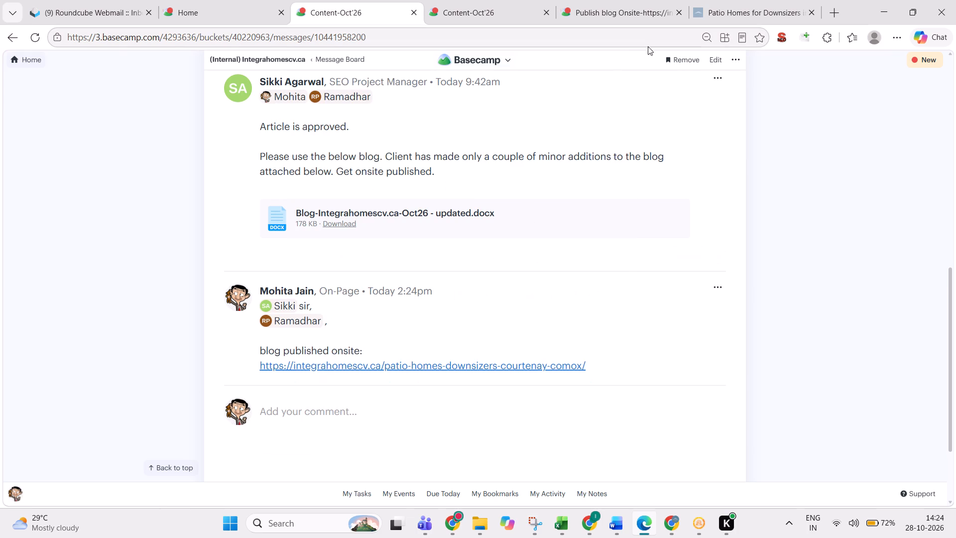
Remove the bookmark from the Content-Oct'26 message and close its tab.
{"action": "left_click", "coordinate": [676, 59]}
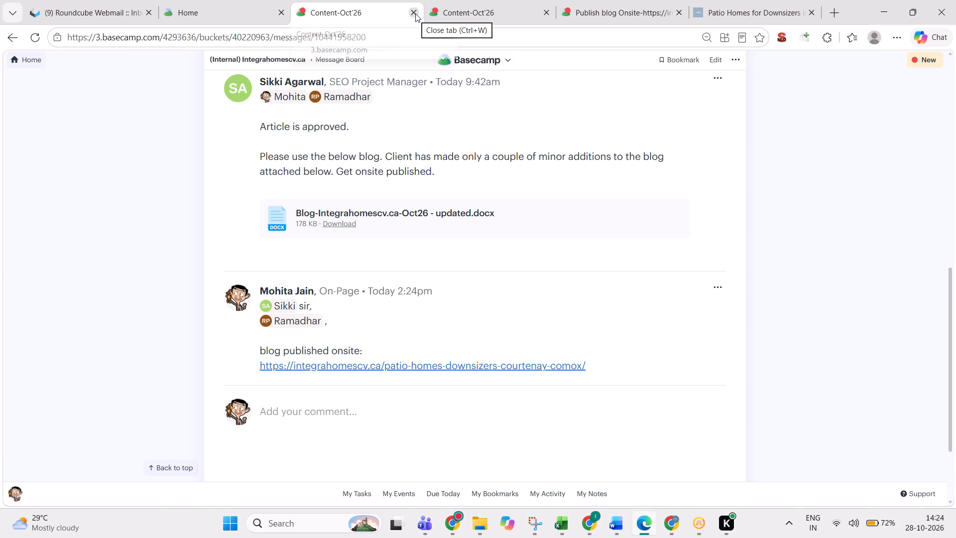
{"action": "left_click", "coordinate": [415, 13]}
Check the published article's SEO summary, including its title and meta description, and close the article's tab.
{"action": "left_click", "coordinate": [513, 0]}
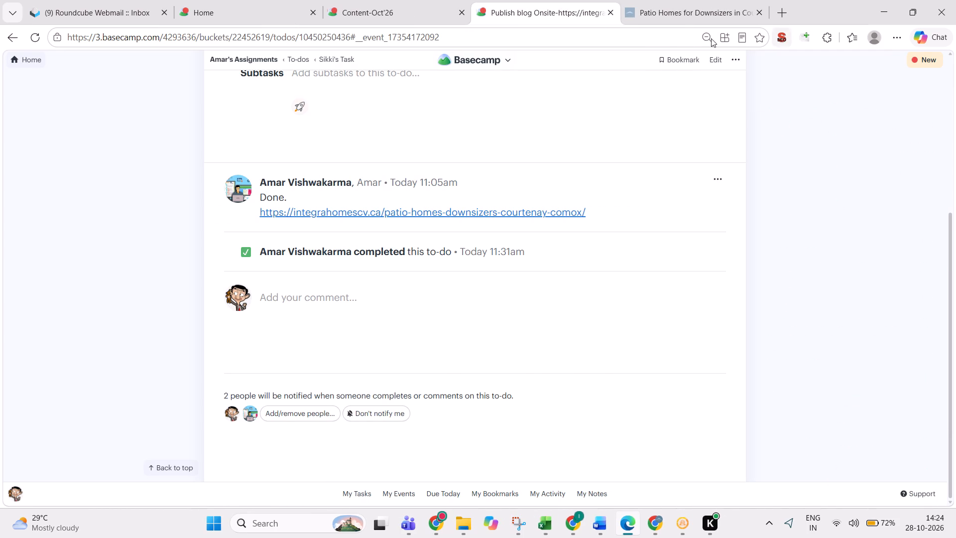
{"action": "left_click", "coordinate": [684, 0]}
{"action": "left_click", "coordinate": [776, 39]}
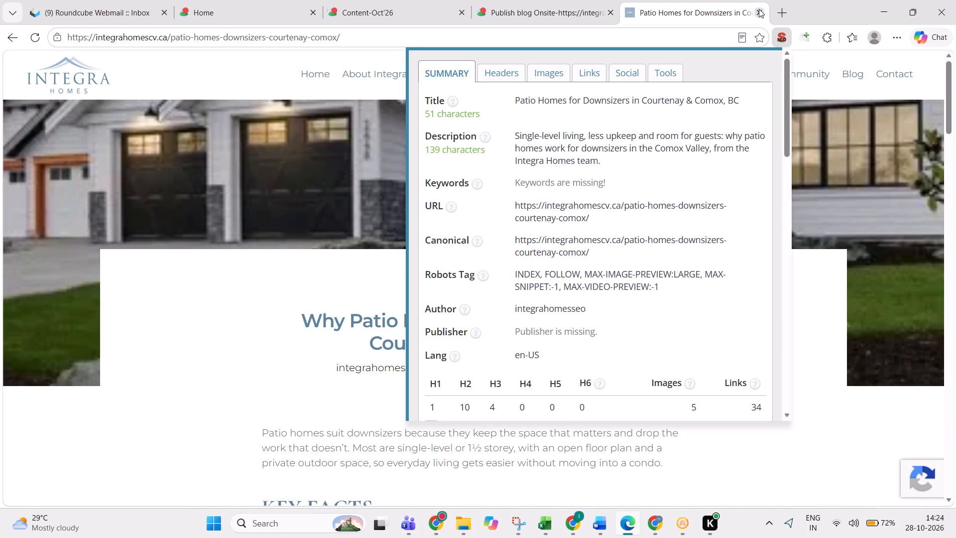
{"action": "left_click", "coordinate": [759, 9]}
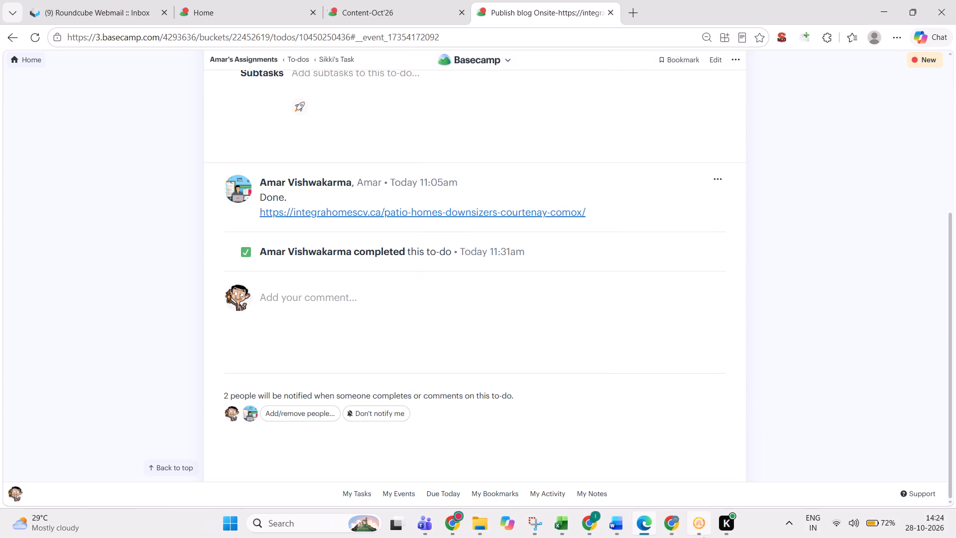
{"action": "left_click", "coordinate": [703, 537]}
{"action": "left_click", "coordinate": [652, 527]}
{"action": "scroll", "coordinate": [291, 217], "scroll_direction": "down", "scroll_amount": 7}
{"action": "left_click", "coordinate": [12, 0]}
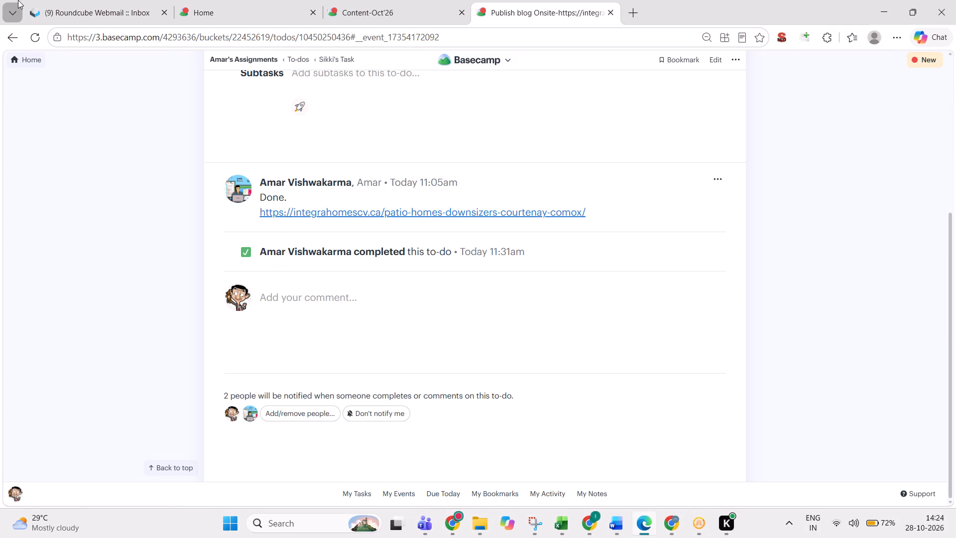
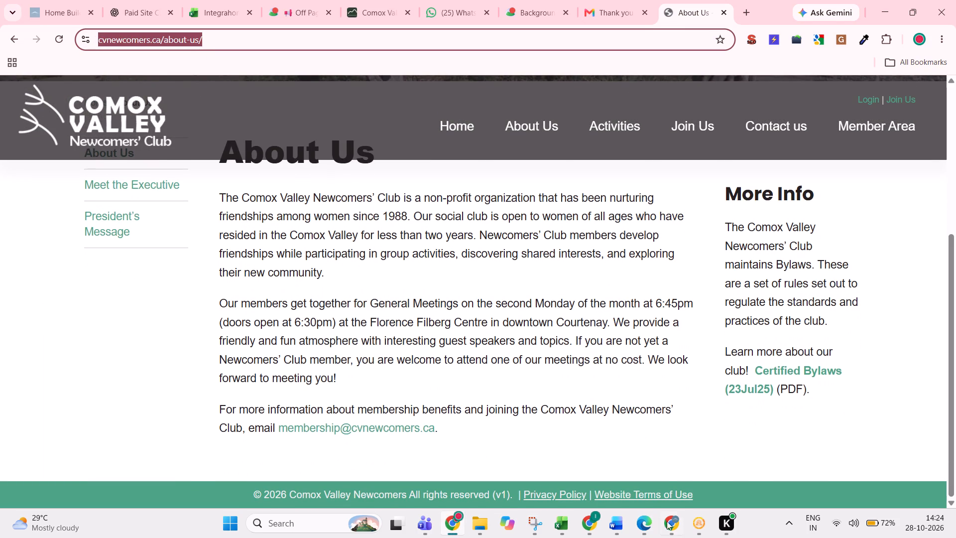
{"action": "left_click", "coordinate": [562, 527]}
{"action": "left_click", "coordinate": [676, 449]}
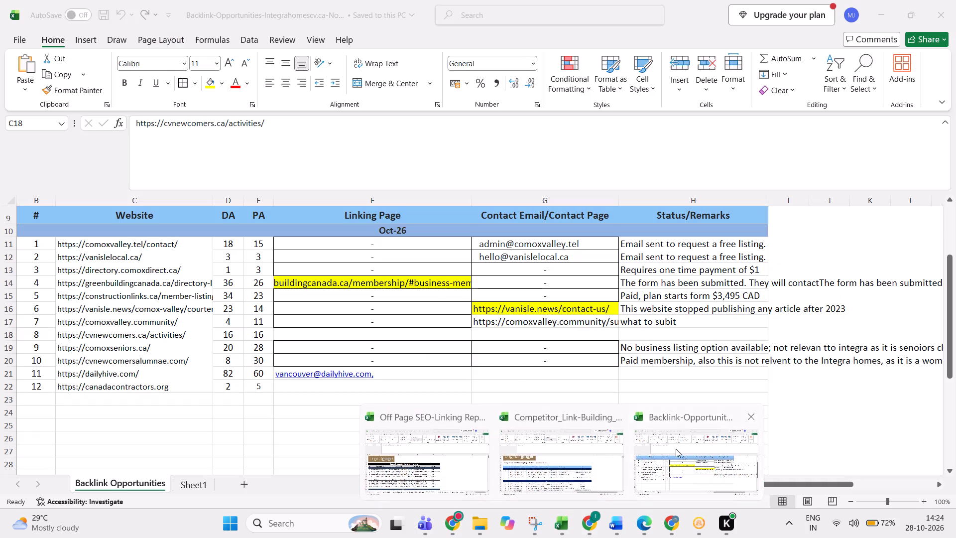
{"action": "left_click", "coordinate": [211, 86]}
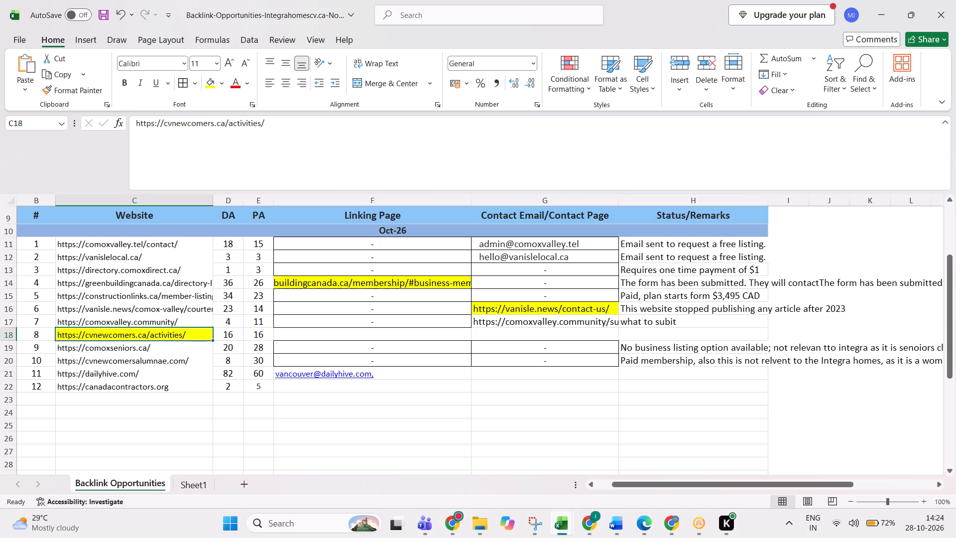
Switch back to Chrome and read the Comox Valley Newcomers' Club About Us page for its membership and meeting details.
{"action": "left_click", "coordinate": [669, 526]}
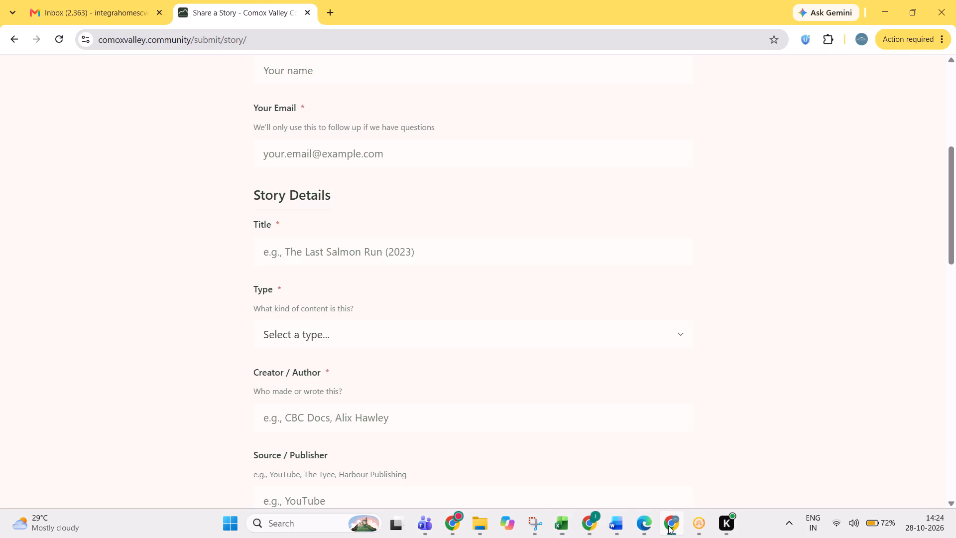
{"action": "left_click", "coordinate": [464, 527]}
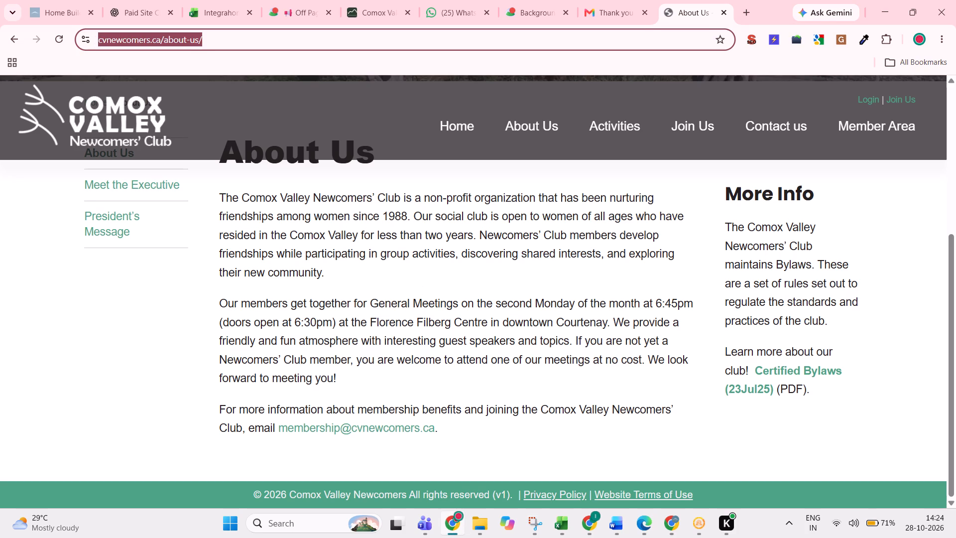
{"action": "scroll", "coordinate": [431, 301], "scroll_direction": "down", "scroll_amount": 3}
{"action": "left_click_drag", "start_coordinate": [602, 407], "coordinate": [666, 409]}
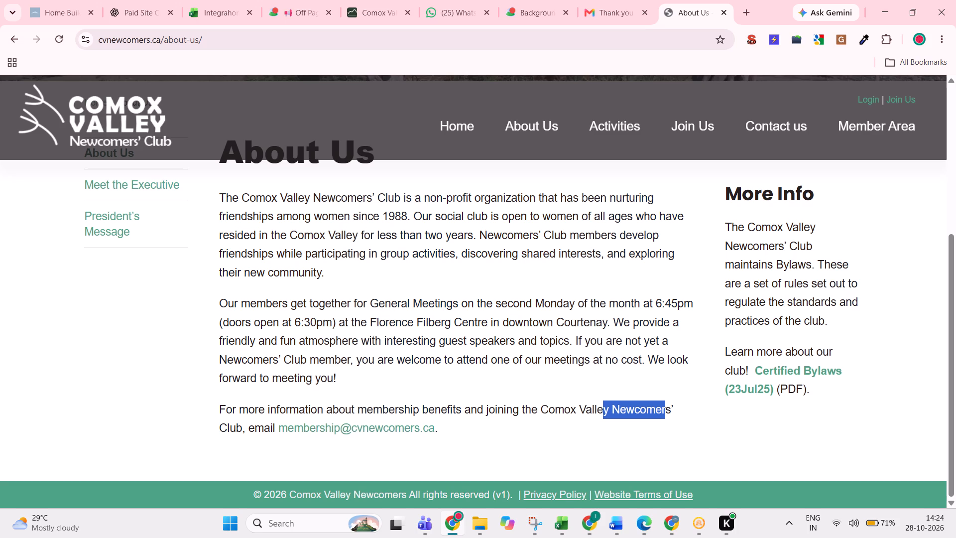
{"action": "left_click_drag", "start_coordinate": [449, 304], "coordinate": [610, 300]}
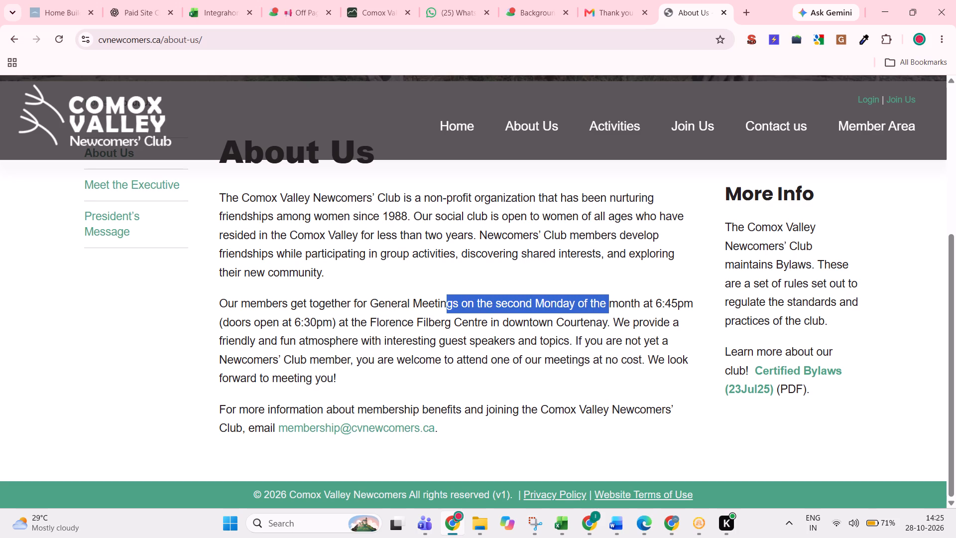
{"action": "scroll", "coordinate": [470, 341], "scroll_direction": "down", "scroll_amount": 1}
{"action": "scroll", "coordinate": [470, 341], "scroll_direction": "up", "scroll_amount": 4}
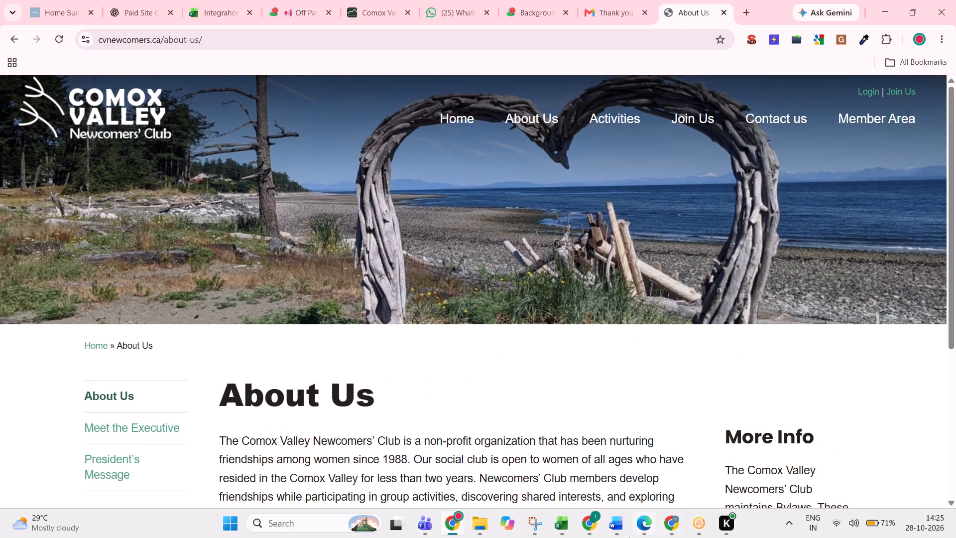
{"action": "left_click", "coordinate": [703, 446]}
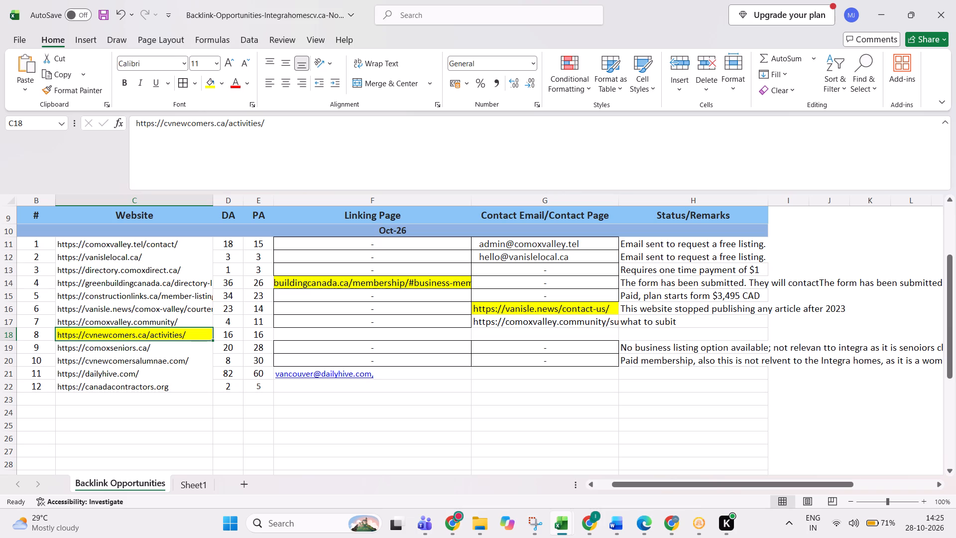
{"action": "left_click", "coordinate": [645, 348]}
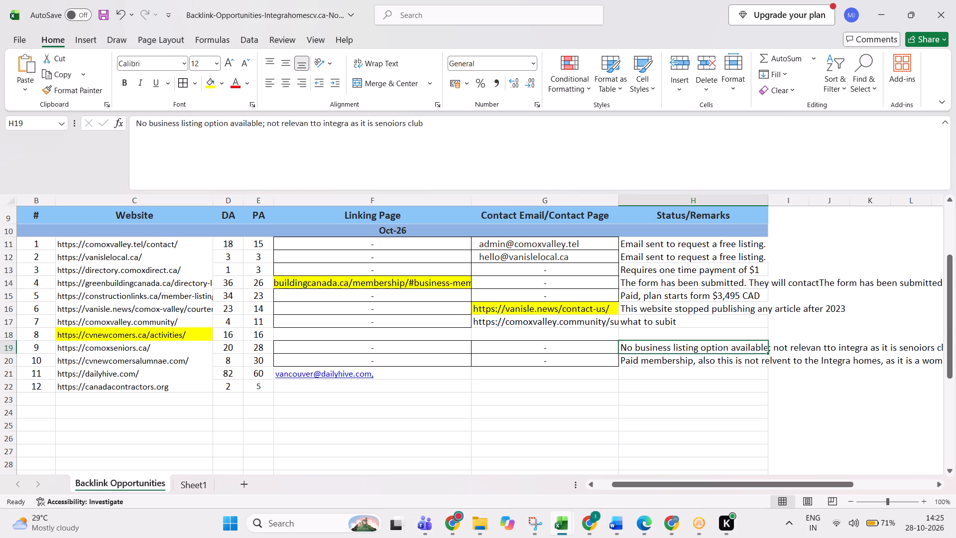
{"action": "left_click", "coordinate": [114, 348]}
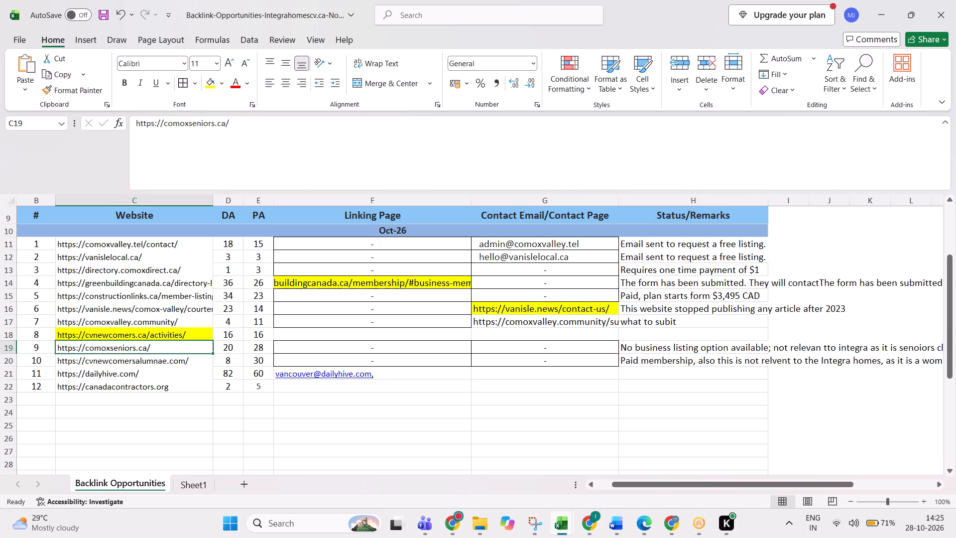
{"action": "left_click", "coordinate": [212, 82]}
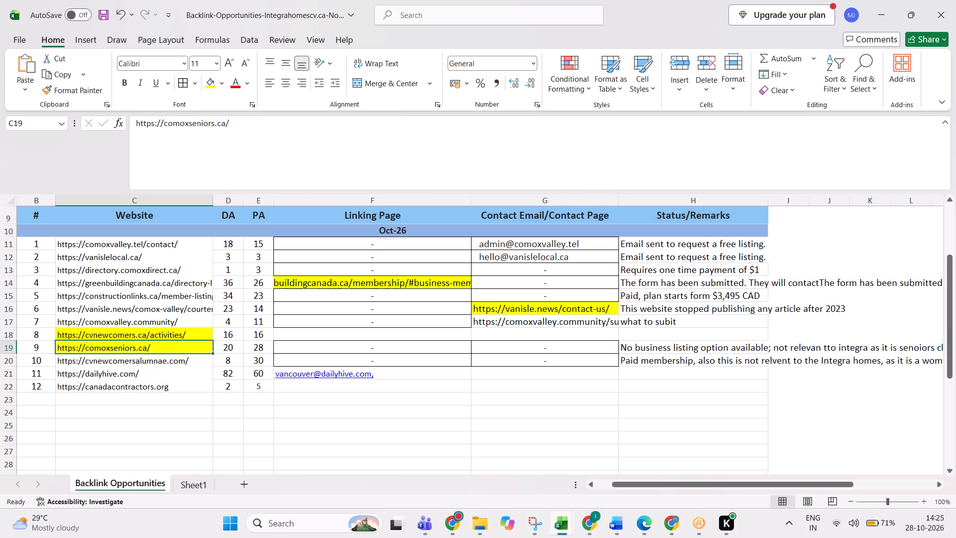
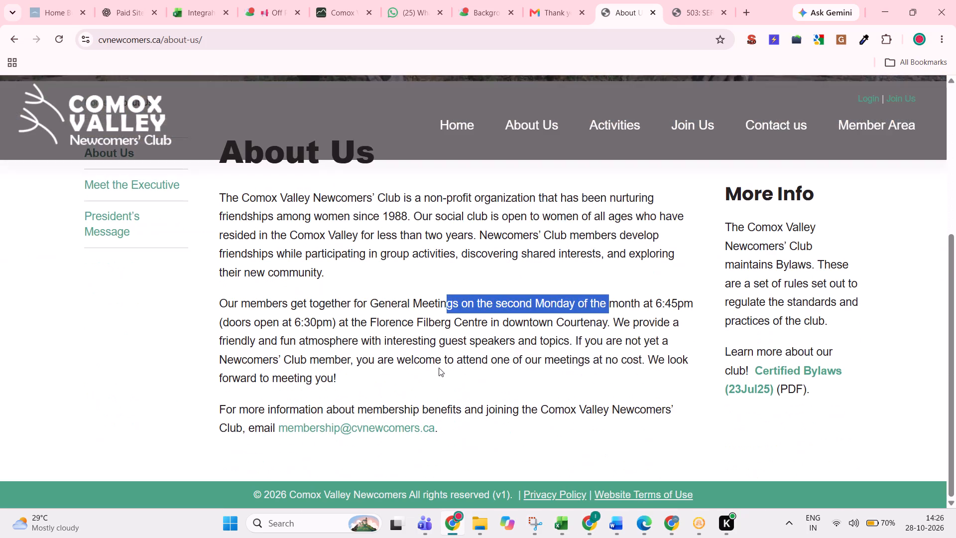
{"action": "scroll", "coordinate": [439, 368], "scroll_direction": "up", "scroll_amount": 5}
{"action": "left_click", "coordinate": [789, 38]}
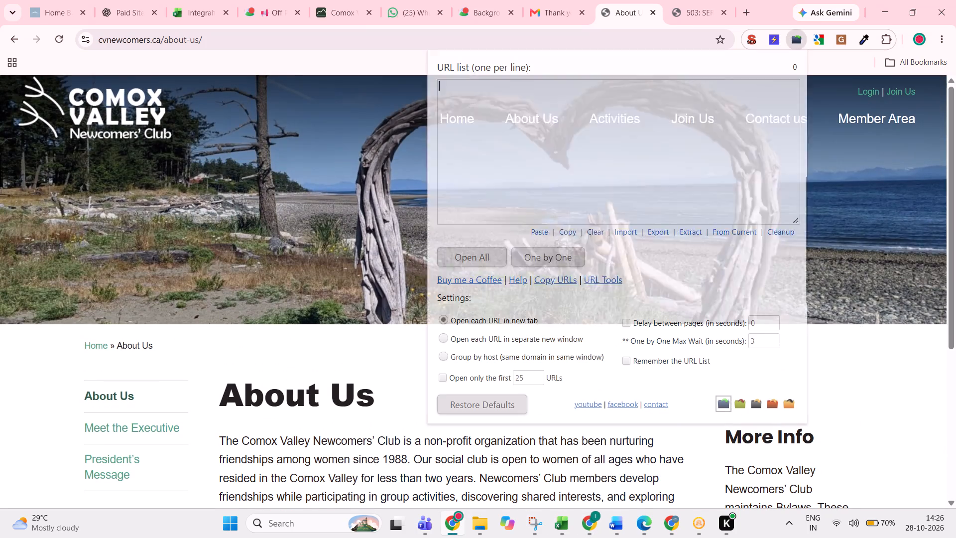
{"action": "key", "text": "ctrl+v"}
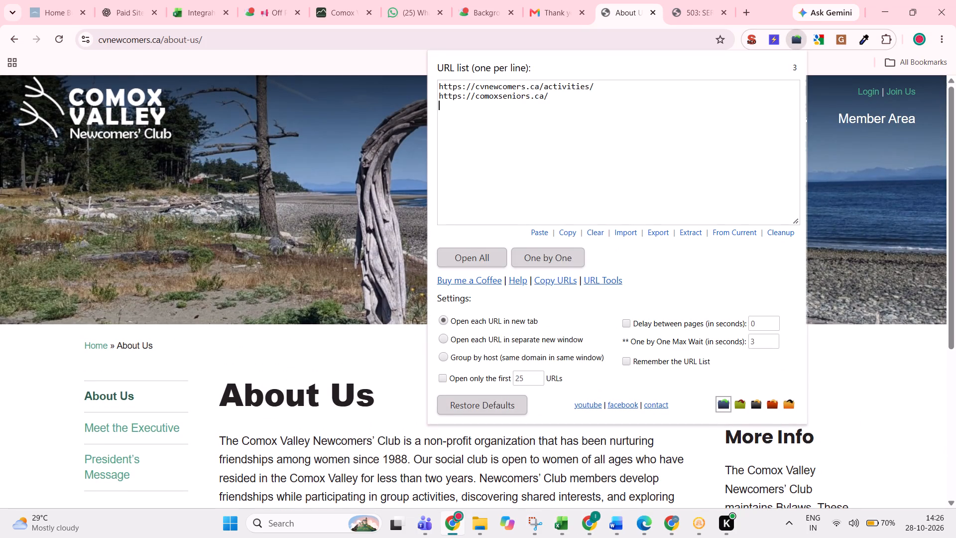
{"action": "left_click", "coordinate": [479, 255]}
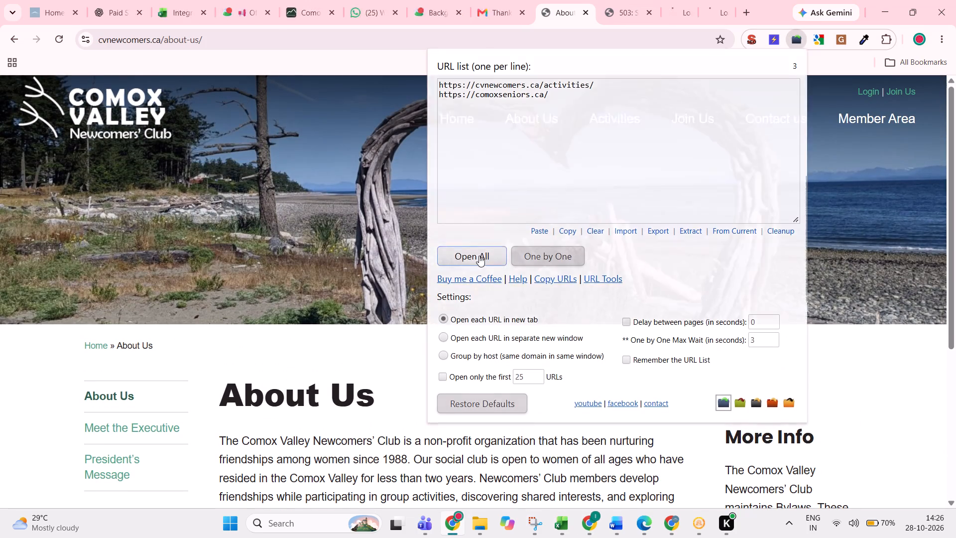
Examine the Comox Valley Newcomers' Club Activities page for any business listing opportunity.
{"action": "left_click", "coordinate": [649, 0]}
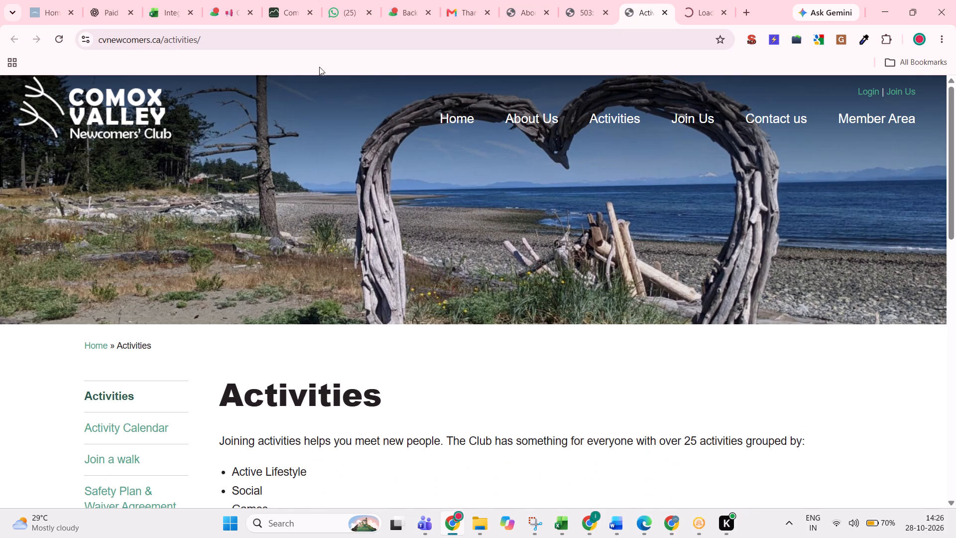
{"action": "left_click", "coordinate": [246, 39]}
{"action": "scroll", "coordinate": [463, 317], "scroll_direction": "down", "scroll_amount": 8}
{"action": "scroll", "coordinate": [464, 322], "scroll_direction": "up", "scroll_amount": 2}
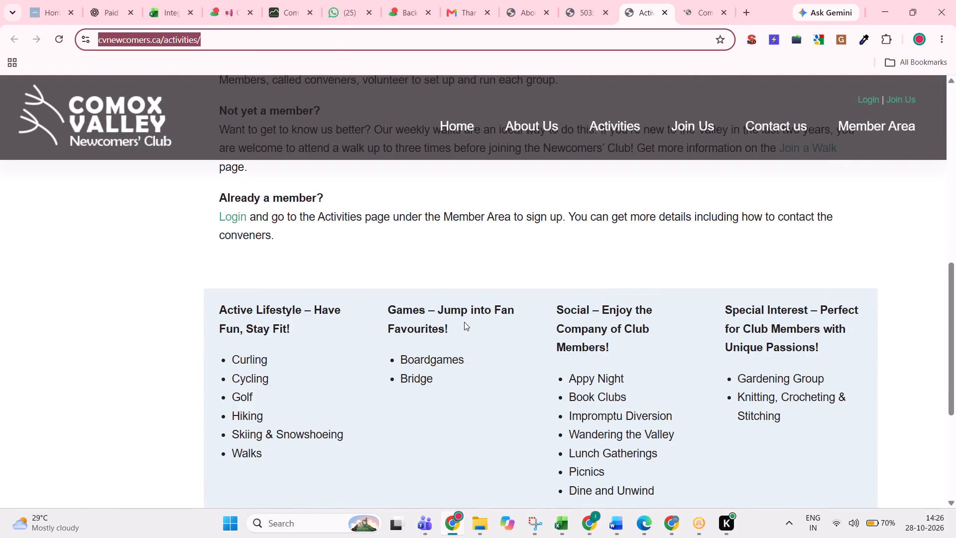
{"action": "scroll", "coordinate": [464, 322], "scroll_direction": "up", "scroll_amount": 4}
{"action": "left_click", "coordinate": [717, 0]}
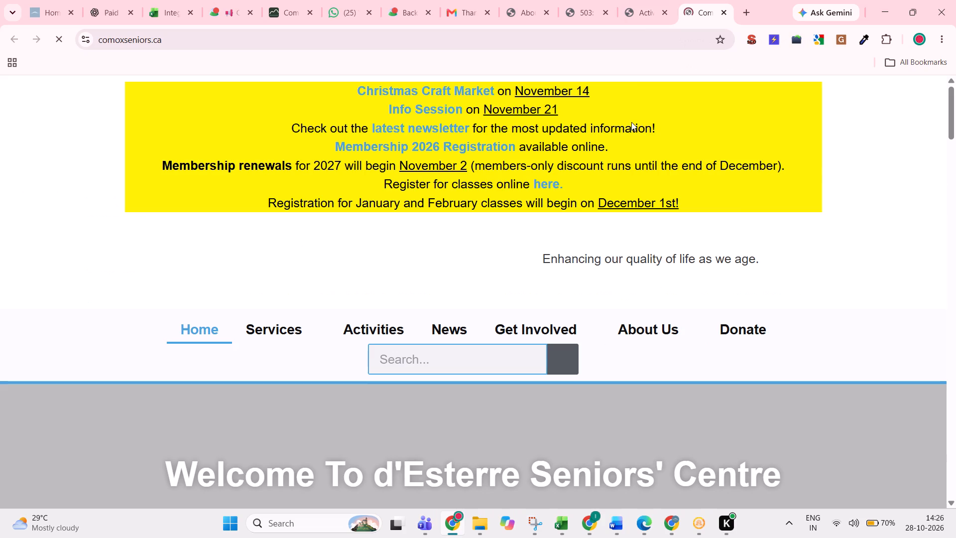
{"action": "left_click", "coordinate": [643, 5]}
{"action": "scroll", "coordinate": [564, 292], "scroll_direction": "down", "scroll_amount": 5}
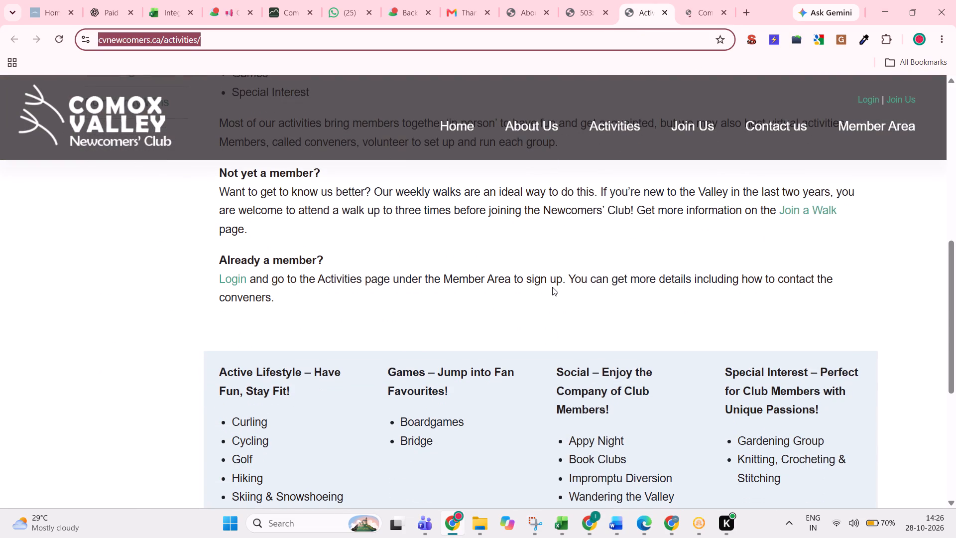
{"action": "scroll", "coordinate": [552, 287], "scroll_direction": "up", "scroll_amount": 3}
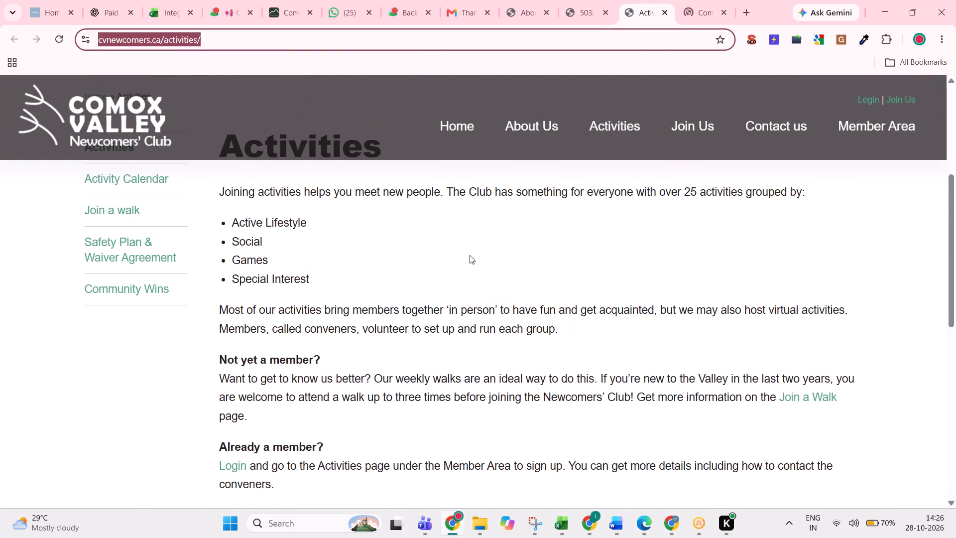
{"action": "left_click_drag", "start_coordinate": [334, 191], "coordinate": [527, 204]}
{"action": "scroll", "coordinate": [490, 338], "scroll_direction": "up", "scroll_amount": 4}
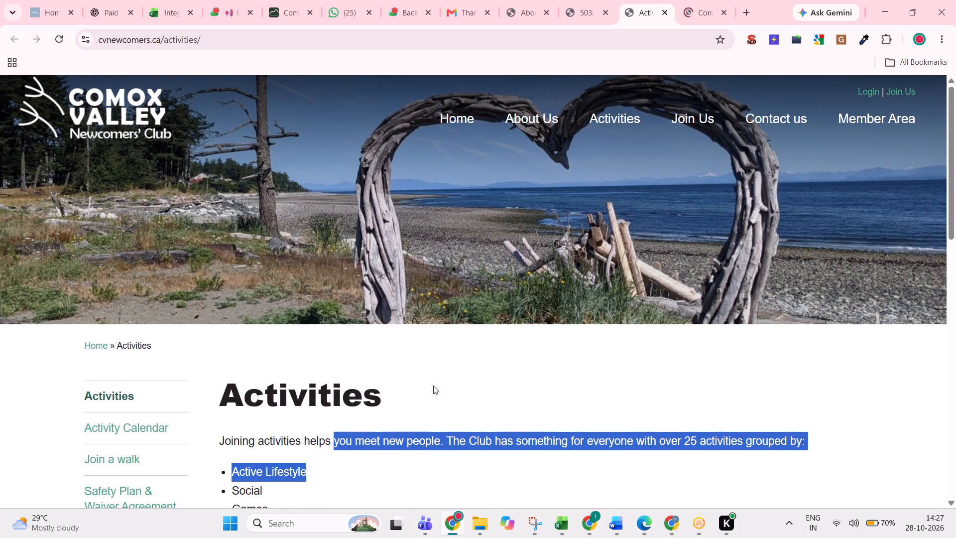
{"action": "scroll", "coordinate": [402, 428], "scroll_direction": "down", "scroll_amount": 4}
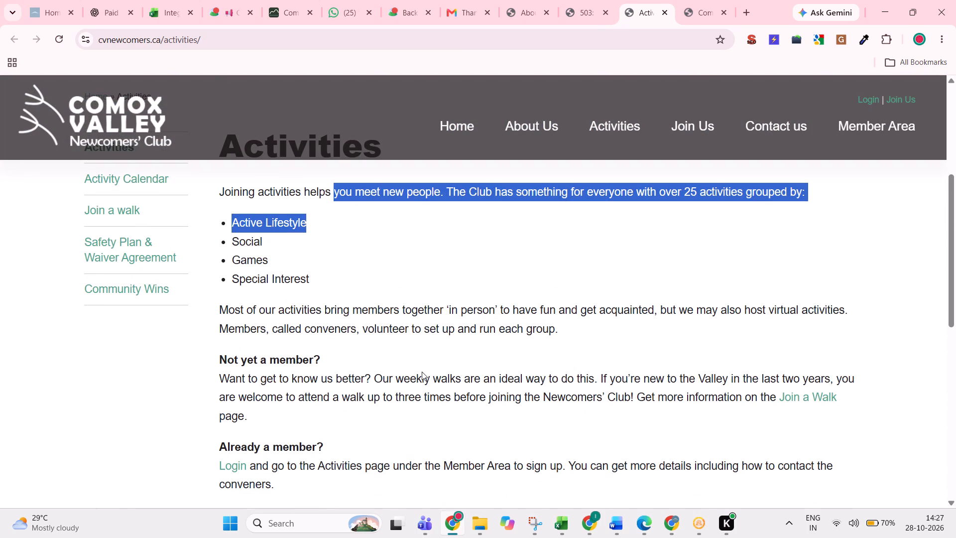
{"action": "left_click_drag", "start_coordinate": [417, 380], "coordinate": [526, 385]}
{"action": "left_click", "coordinate": [522, 402]}
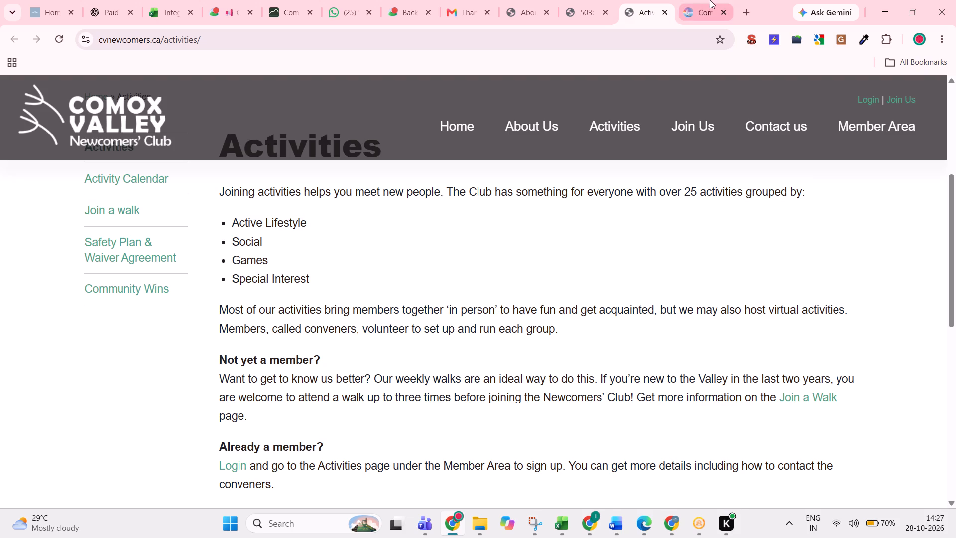
Review the comoxseniors.ca home page alongside the Newcomers' Club Activities page for listing options and relevance.
{"action": "left_click", "coordinate": [710, 0]}
{"action": "scroll", "coordinate": [458, 315], "scroll_direction": "down", "scroll_amount": 5}
{"action": "scroll", "coordinate": [458, 317], "scroll_direction": "up", "scroll_amount": 1}
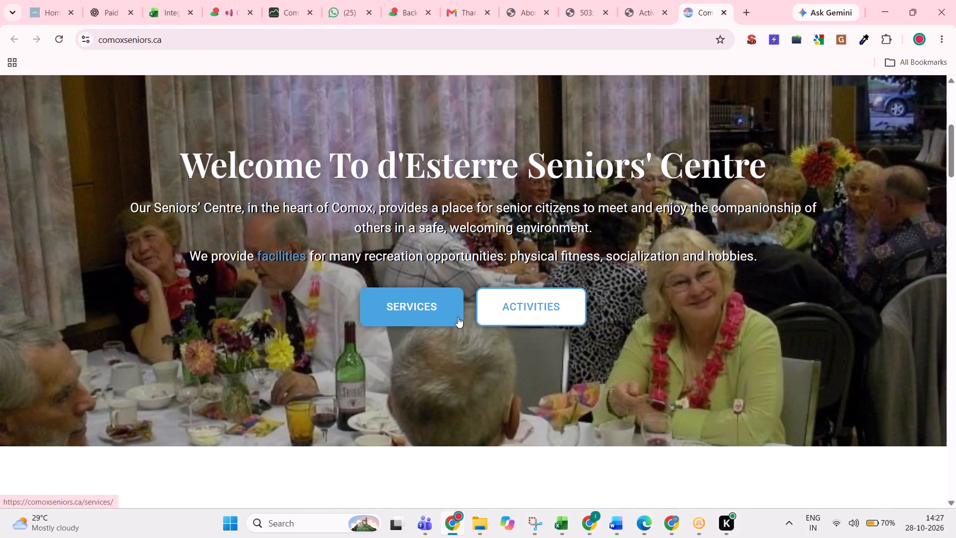
{"action": "scroll", "coordinate": [458, 317], "scroll_direction": "up", "scroll_amount": 2}
{"action": "left_click", "coordinate": [654, 0]}
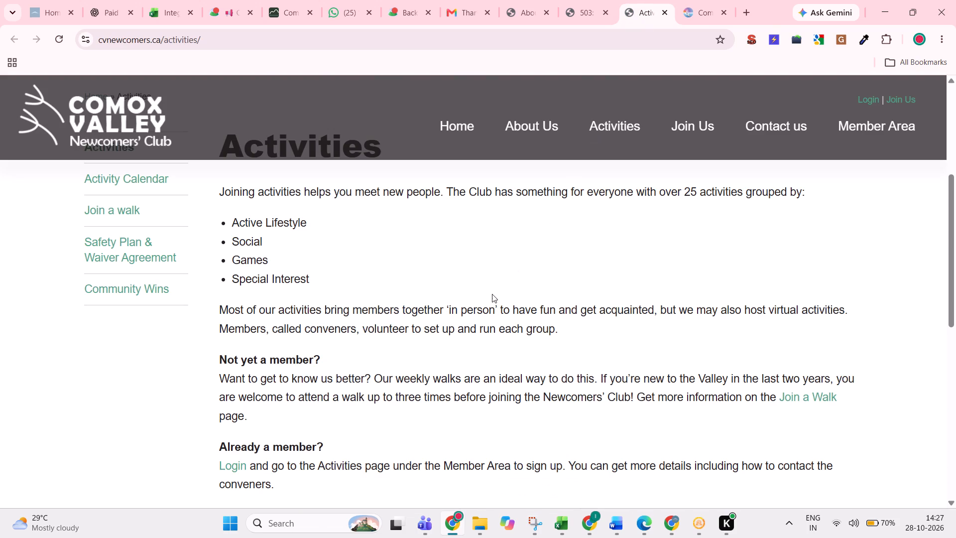
{"action": "scroll", "coordinate": [490, 300], "scroll_direction": "down", "scroll_amount": 2}
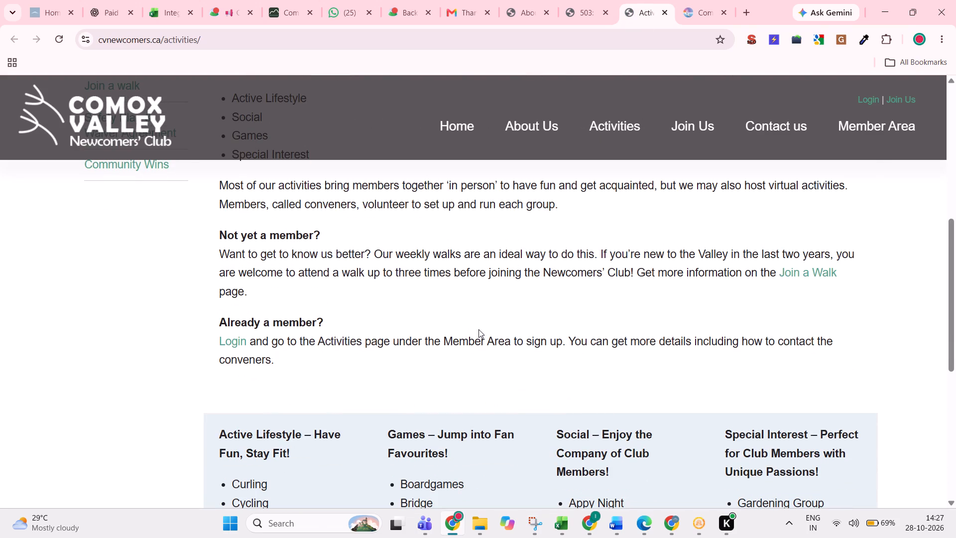
{"action": "scroll", "coordinate": [505, 317], "scroll_direction": "up", "scroll_amount": 3}
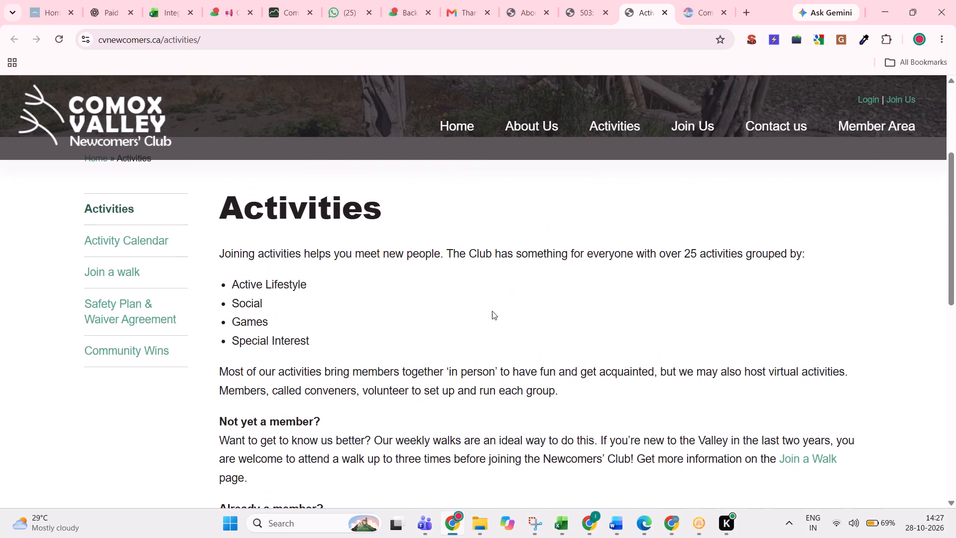
{"action": "scroll", "coordinate": [492, 311], "scroll_direction": "up", "scroll_amount": 5}
{"action": "scroll", "coordinate": [492, 323], "scroll_direction": "down", "scroll_amount": 5}
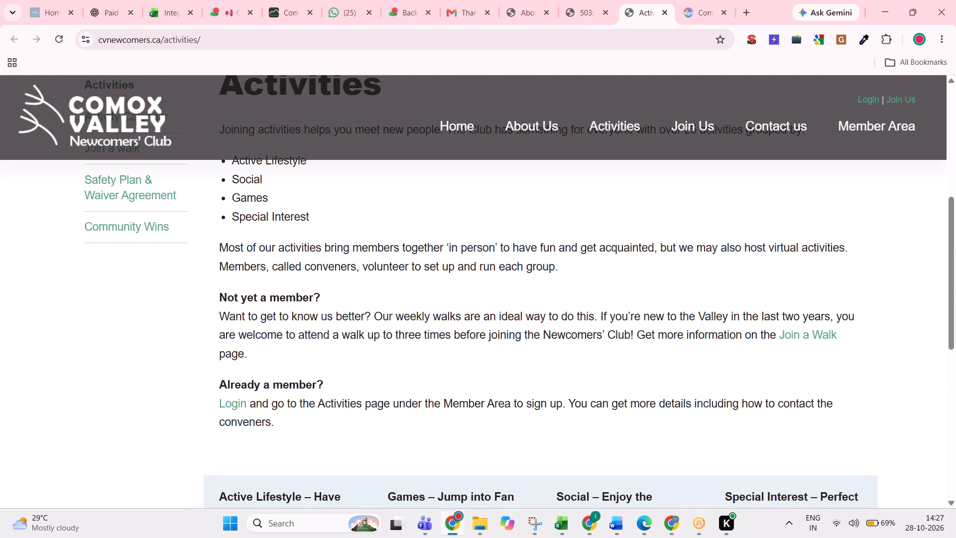
{"action": "scroll", "coordinate": [562, 358], "scroll_direction": "down", "scroll_amount": 2}
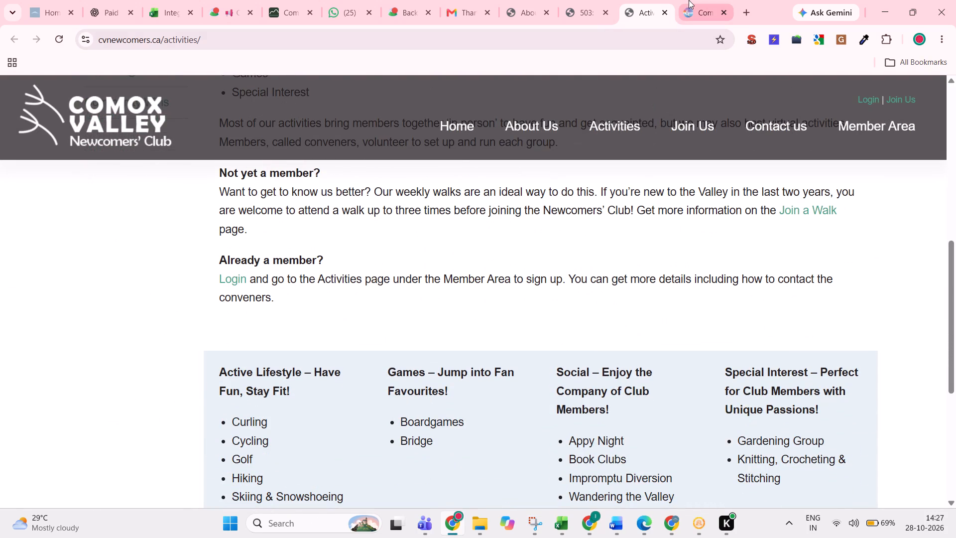
{"action": "left_click", "coordinate": [692, 0]}
{"action": "scroll", "coordinate": [526, 412], "scroll_direction": "down", "scroll_amount": 11}
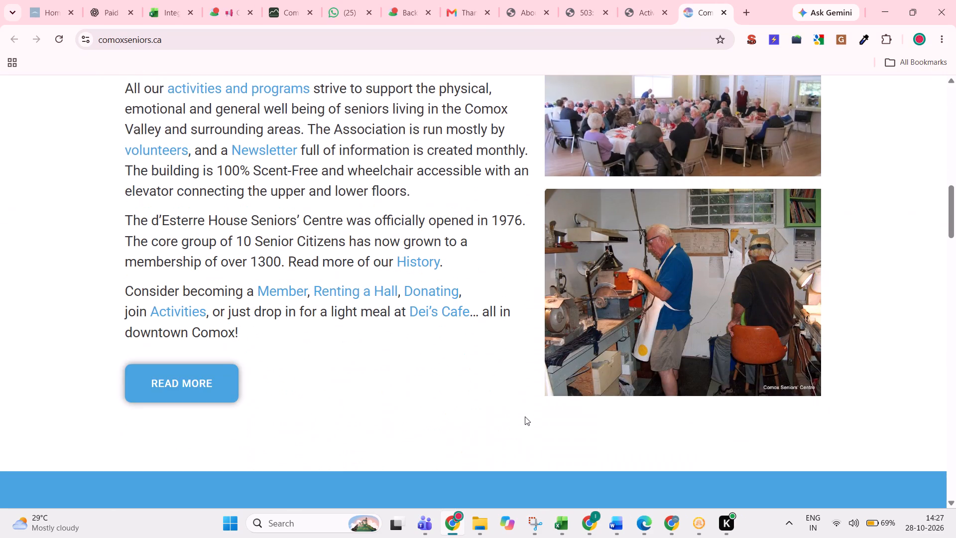
{"action": "scroll", "coordinate": [525, 416], "scroll_direction": "up", "scroll_amount": 2}
Look through the rest of the Newcomers' Club Activities page and read the club's About Us page.
{"action": "left_click", "coordinate": [655, 0]}
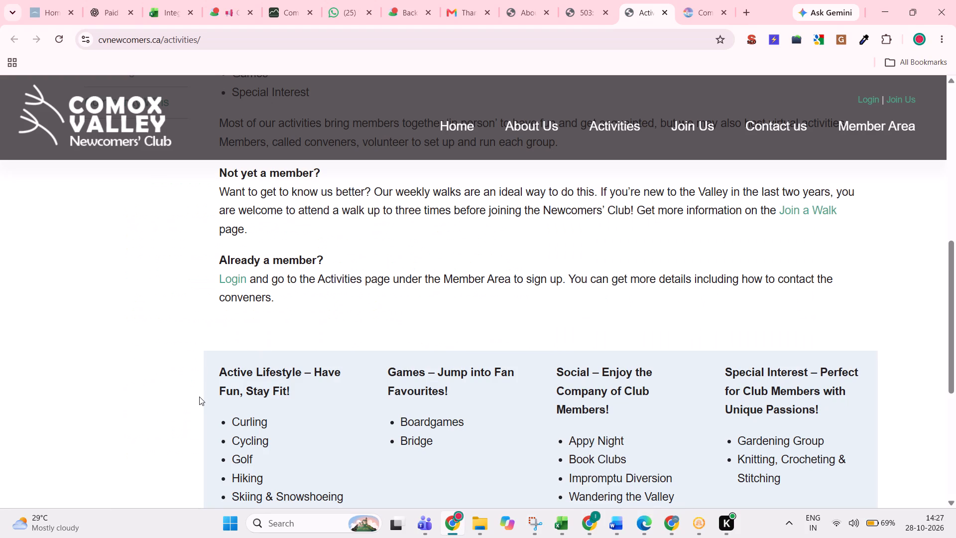
{"action": "scroll", "coordinate": [397, 362], "scroll_direction": "up", "scroll_amount": 2}
{"action": "scroll", "coordinate": [617, 361], "scroll_direction": "up", "scroll_amount": 4}
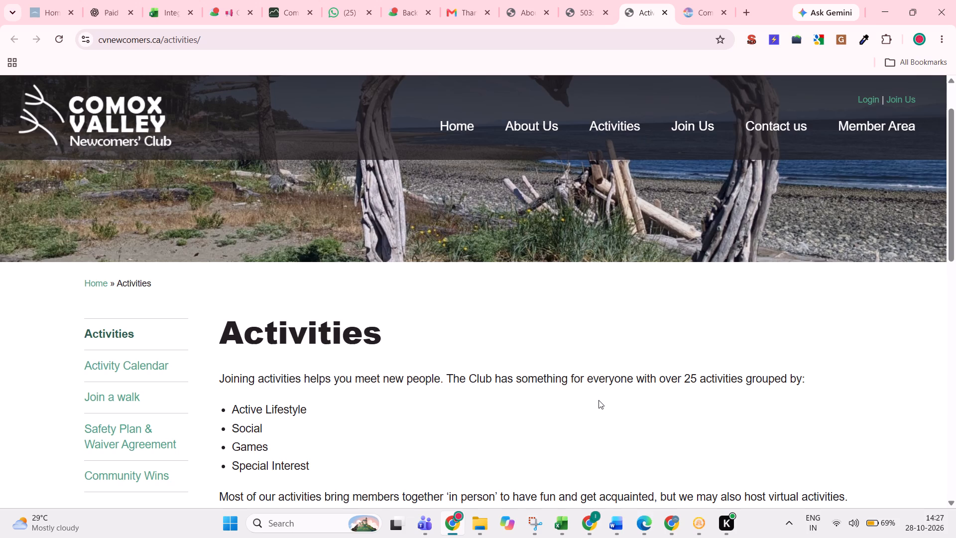
{"action": "scroll", "coordinate": [598, 400], "scroll_direction": "down", "scroll_amount": 18}
{"action": "scroll", "coordinate": [597, 402], "scroll_direction": "up", "scroll_amount": 10}
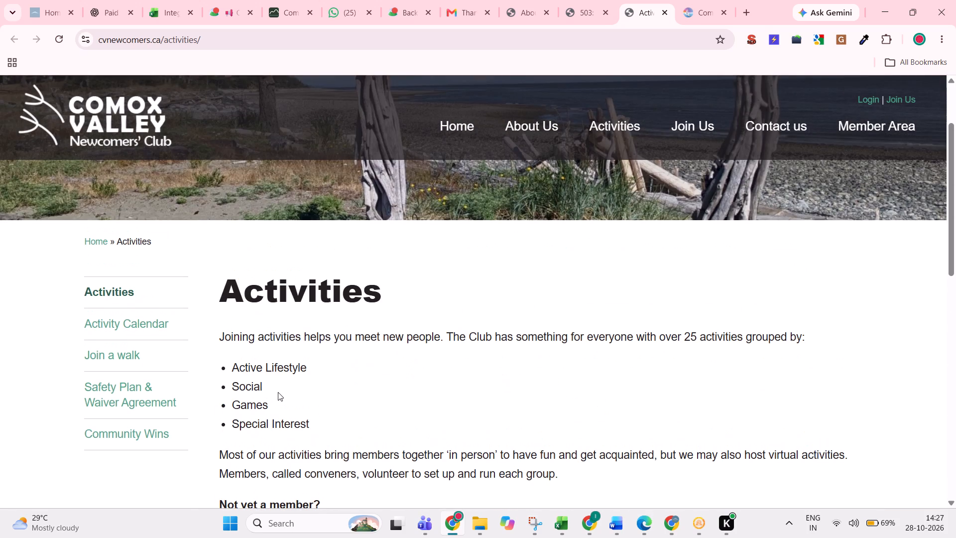
{"action": "left_click", "coordinate": [527, 134]}
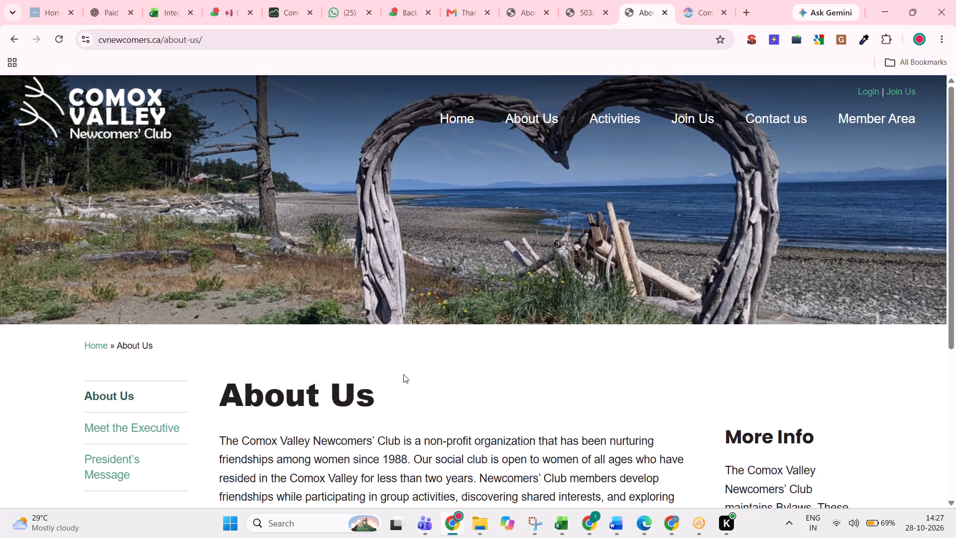
{"action": "scroll", "coordinate": [403, 374], "scroll_direction": "down", "scroll_amount": 4}
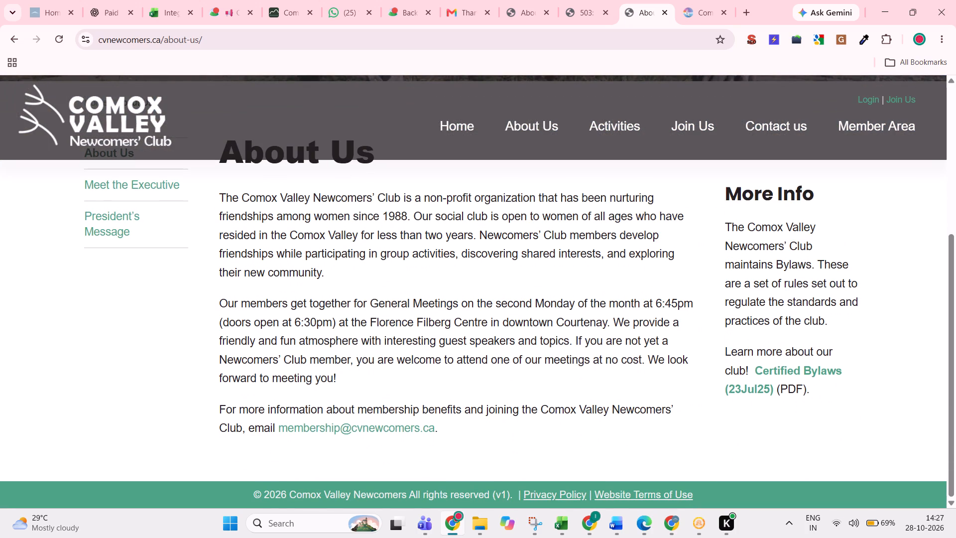
In the Backlink-Opportunities Excel workbook, copy the comoxseniors.ca remark into the Status/Remarks cell of the cvnewcomers.ca/activities row.
{"action": "left_click", "coordinate": [565, 525]}
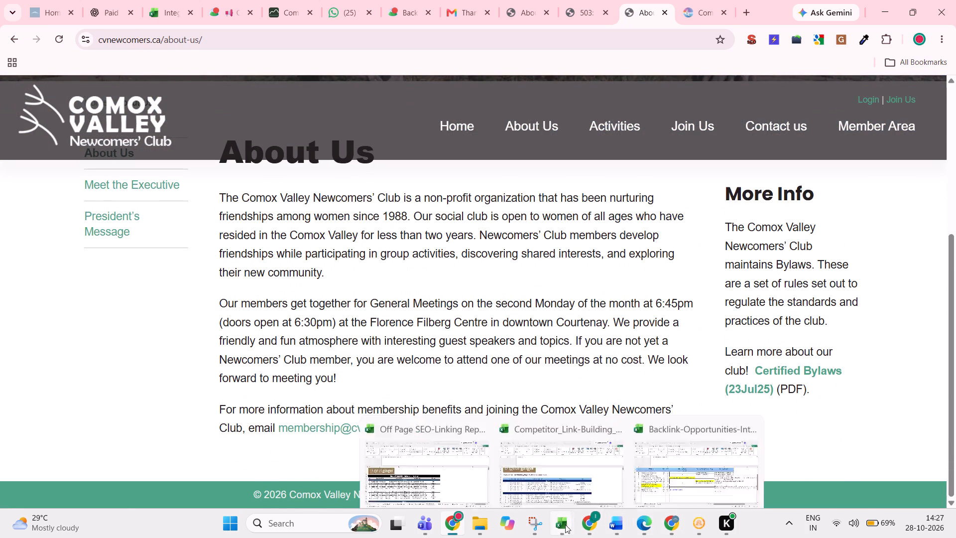
{"action": "left_click", "coordinate": [687, 463]}
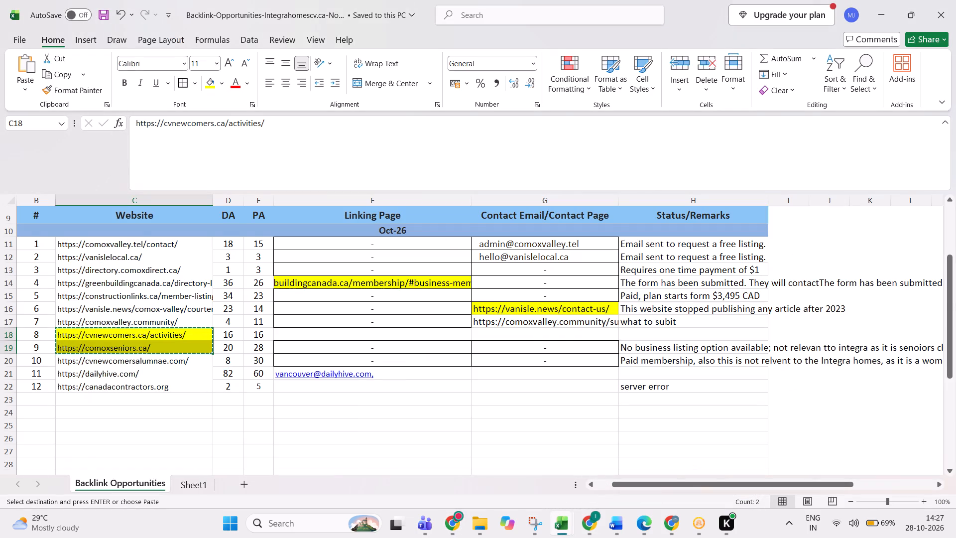
{"action": "left_click", "coordinate": [654, 347]}
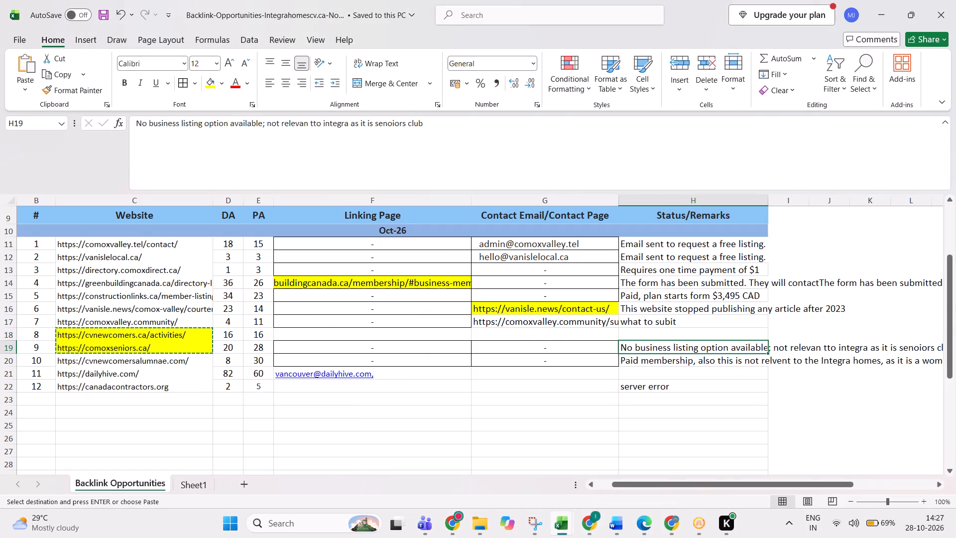
{"action": "key", "text": "ctrl+c"}
{"action": "left_click", "coordinate": [645, 331]}
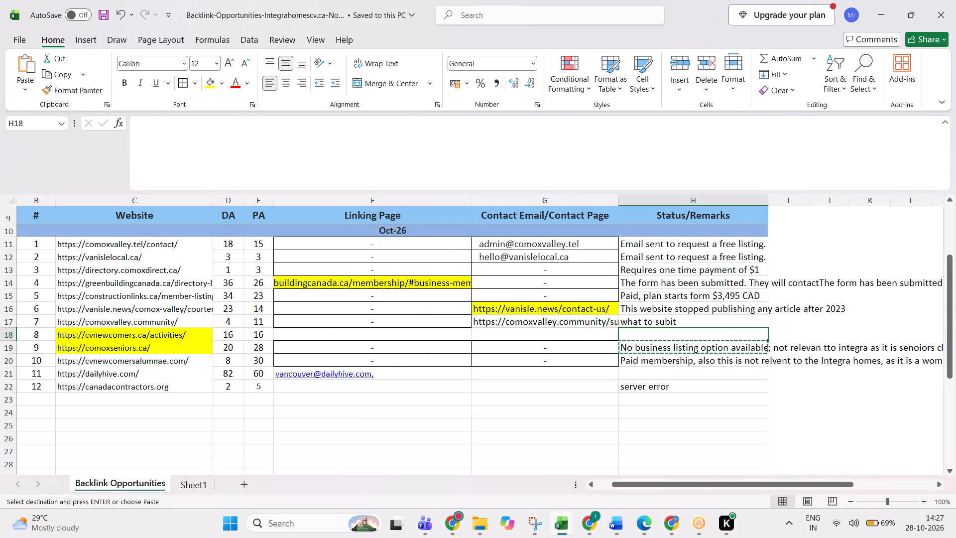
{"action": "key", "text": "ctrl+v"}
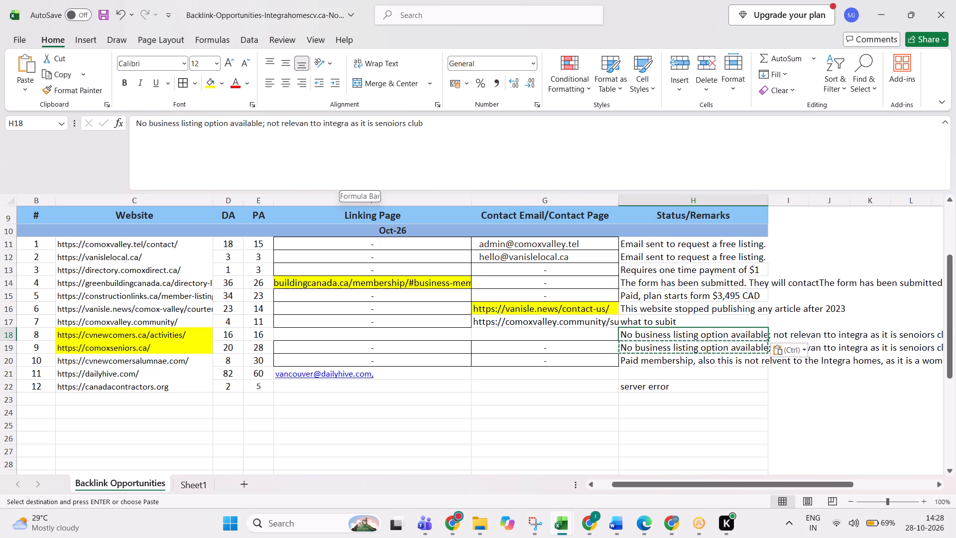
Replace "senoiors club" at the end of the cvnewcomers.ca/activities remark with "for womens club".
{"action": "left_click_drag", "start_coordinate": [374, 125], "coordinate": [446, 123], "text": "ctrl"}
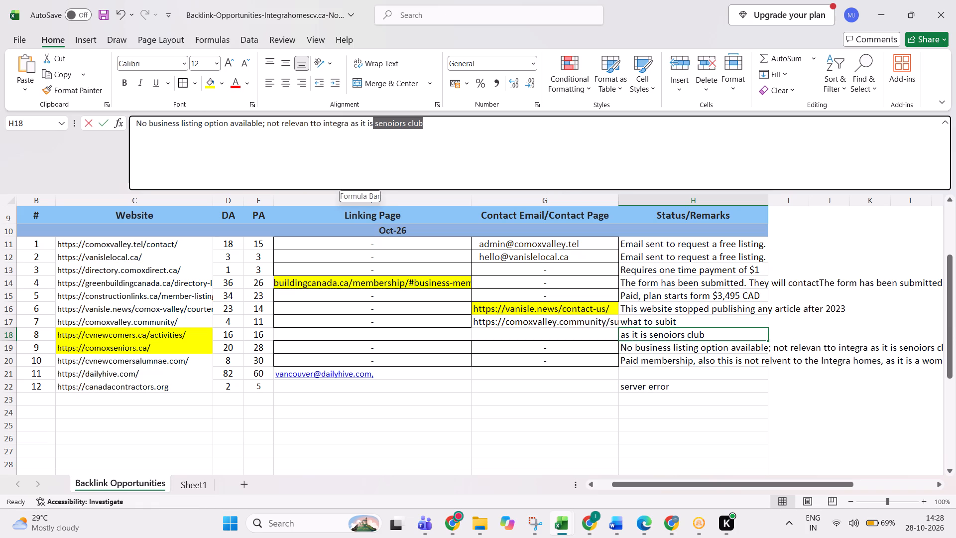
{"action": "key", "text": "ctrl+space"}
{"action": "key", "text": "ctrl+f"}
{"action": "key", "text": "ctrl+o"}
{"action": "key", "text": "ctrl+r"}
{"action": "key", "text": "ctrl+space"}
{"action": "key", "text": "ctrl+w"}
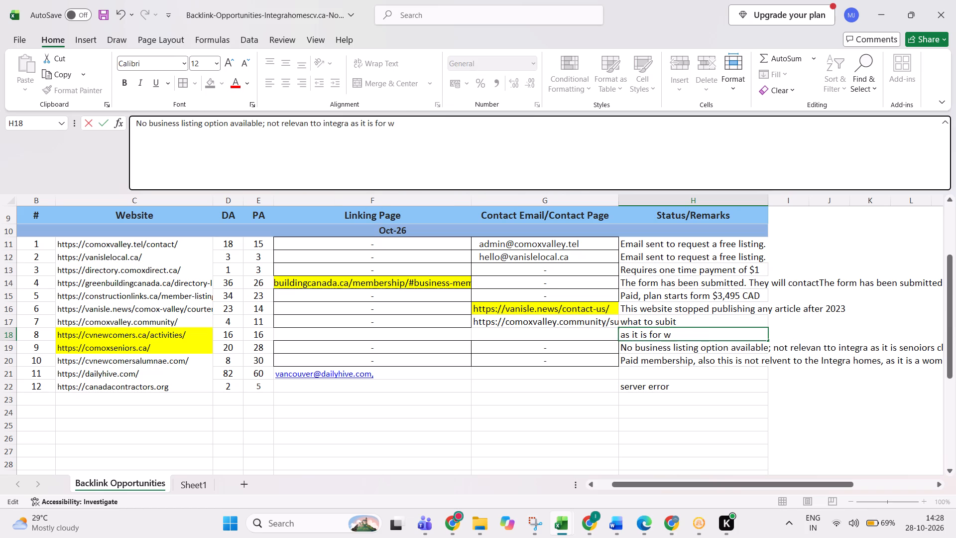
{"action": "key", "text": "ctrl+o"}
{"action": "key", "text": "ctrl+m"}
{"action": "key", "text": "ctrl+e"}
{"action": "key", "text": "ctrl+n"}
{"action": "key", "text": "ctrl+space"}
{"action": "key", "text": "ctrl+BackSpace"}
{"action": "key", "text": "ctrl+s"}
{"action": "key", "text": "ctrl+space"}
{"action": "key", "text": "ctrl+c"}
{"action": "key", "text": "ctrl+l"}
{"action": "key", "text": "ctrl+u"}
{"action": "key", "text": "ctrl+b"}
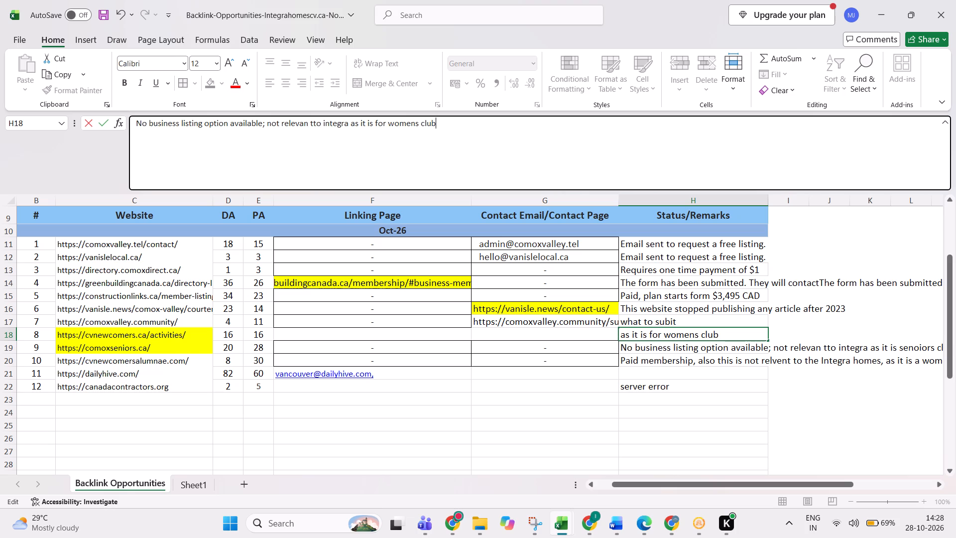
{"action": "left_click", "coordinate": [671, 348], "text": "ctrl"}
In Chrome, recheck the Newcomers' Club About Us page and the About section of the comoxseniors.ca home page.
{"action": "left_click", "coordinate": [461, 530], "text": "ctrl"}
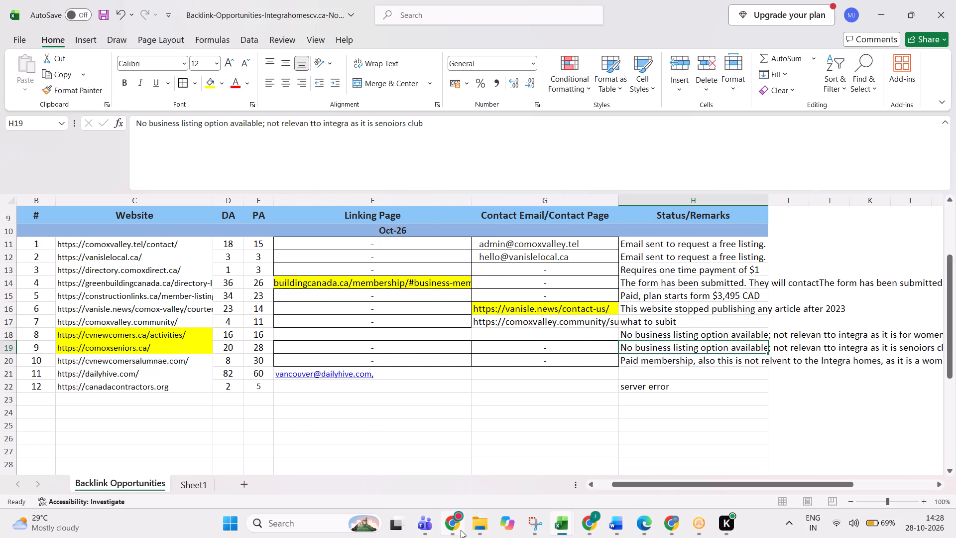
{"action": "scroll", "coordinate": [443, 328], "scroll_direction": "down", "scroll_amount": 4, "text": "ctrl"}
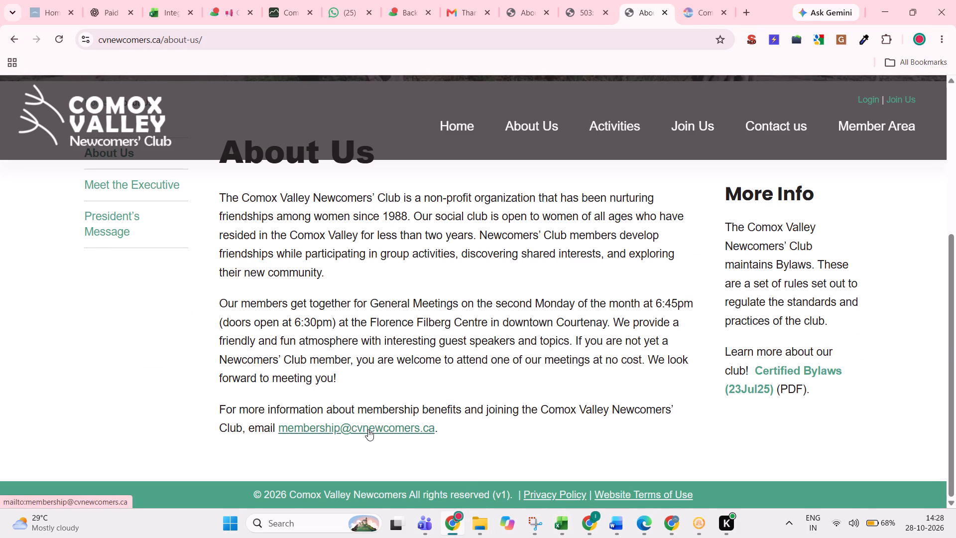
{"action": "scroll", "coordinate": [368, 429], "scroll_direction": "up", "scroll_amount": 2, "text": "ctrl"}
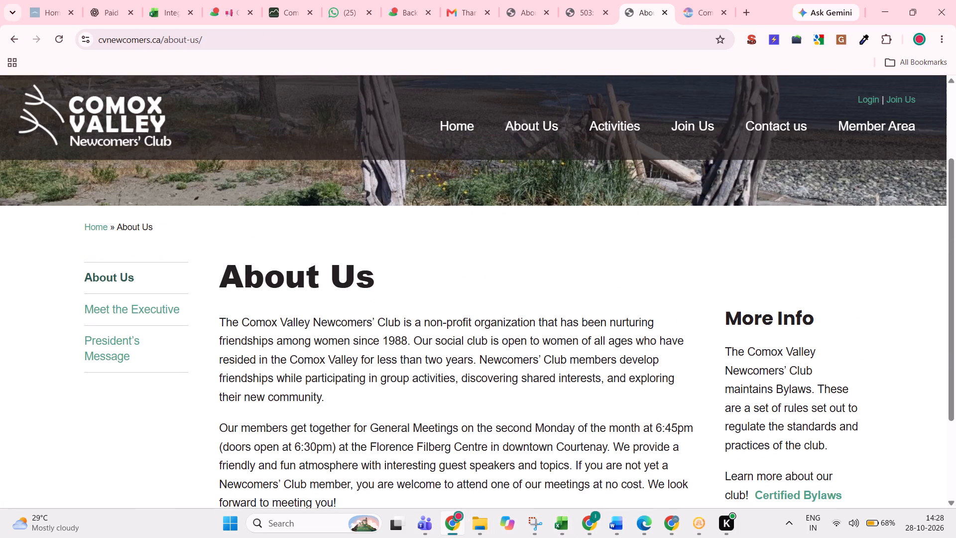
{"action": "left_click", "coordinate": [719, 0], "text": "ctrl"}
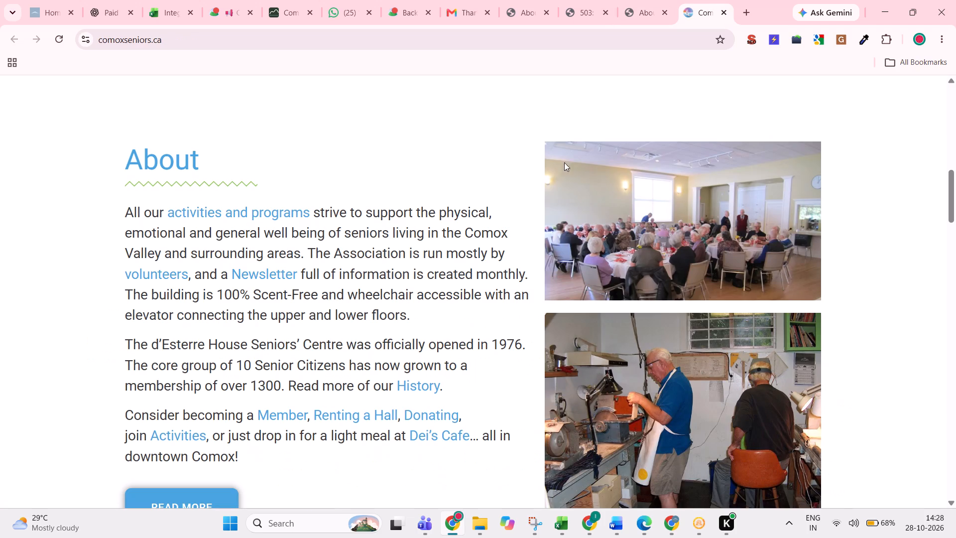
{"action": "scroll", "coordinate": [352, 338], "scroll_direction": "down", "scroll_amount": 2, "text": "ctrl"}
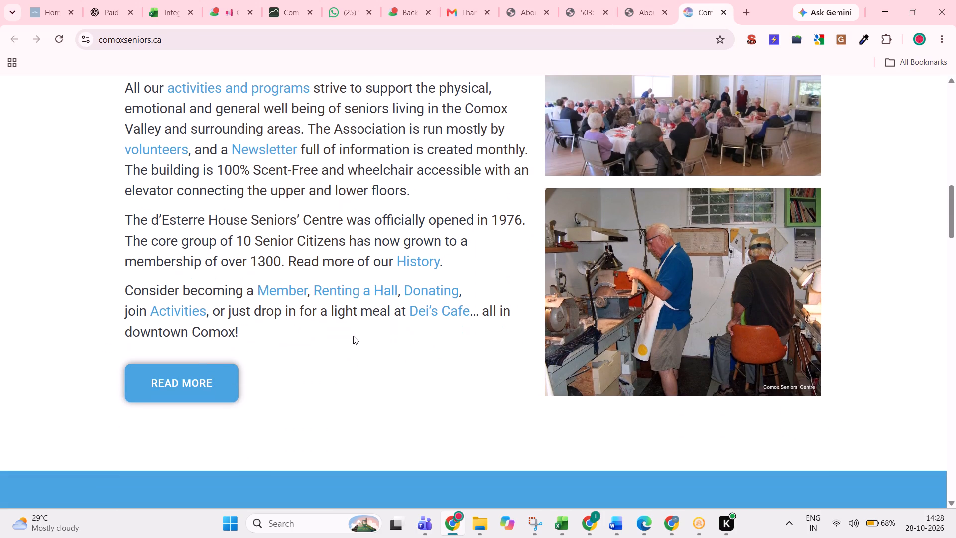
{"action": "scroll", "coordinate": [353, 336], "scroll_direction": "up", "scroll_amount": 1, "text": "ctrl"}
Open the comoxseniors.ca Membership page, read its membership and volunteer sections, and compare with the Newcomers' Club About Us page.
{"action": "left_click", "coordinate": [291, 353], "text": "ctrl"}
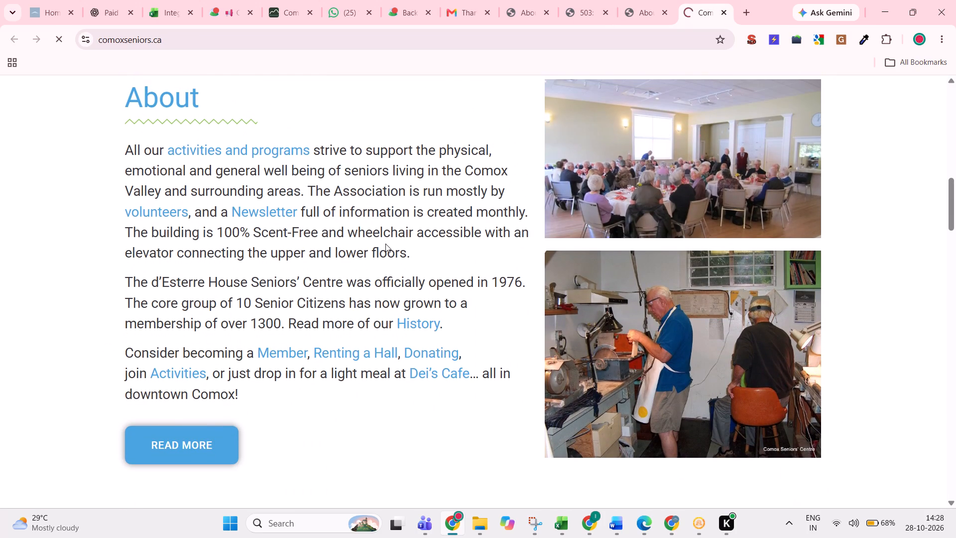
{"action": "scroll", "coordinate": [397, 276], "scroll_direction": "down", "scroll_amount": 8, "text": "ctrl"}
{"action": "scroll", "coordinate": [397, 284], "scroll_direction": "up", "scroll_amount": 8, "text": "ctrl"}
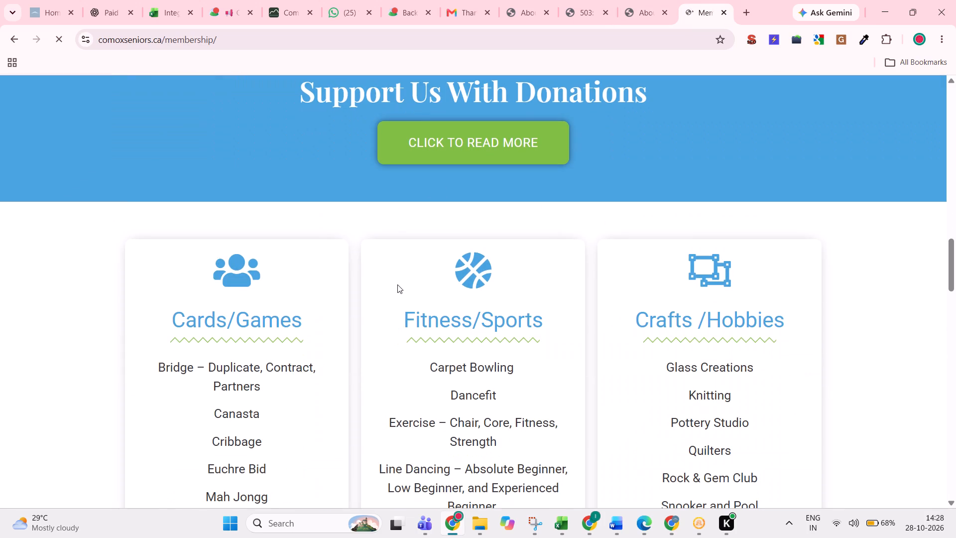
{"action": "scroll", "coordinate": [411, 270], "scroll_direction": "down", "scroll_amount": 6, "text": "ctrl"}
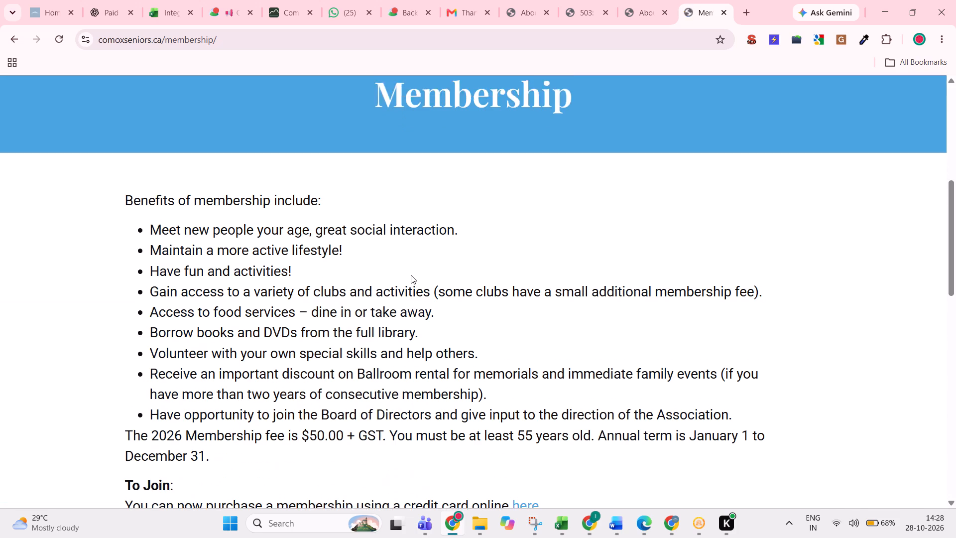
{"action": "scroll", "coordinate": [411, 274], "scroll_direction": "down", "scroll_amount": 2, "text": "ctrl"}
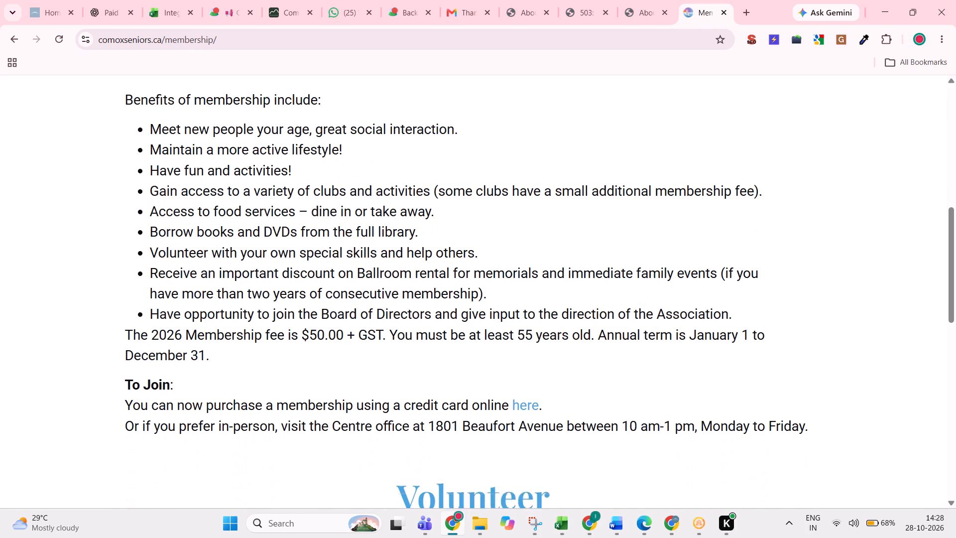
{"action": "scroll", "coordinate": [411, 274], "scroll_direction": "down", "scroll_amount": 3, "text": "ctrl"}
{"action": "scroll", "coordinate": [517, 274], "scroll_direction": "down", "scroll_amount": 4, "text": "ctrl"}
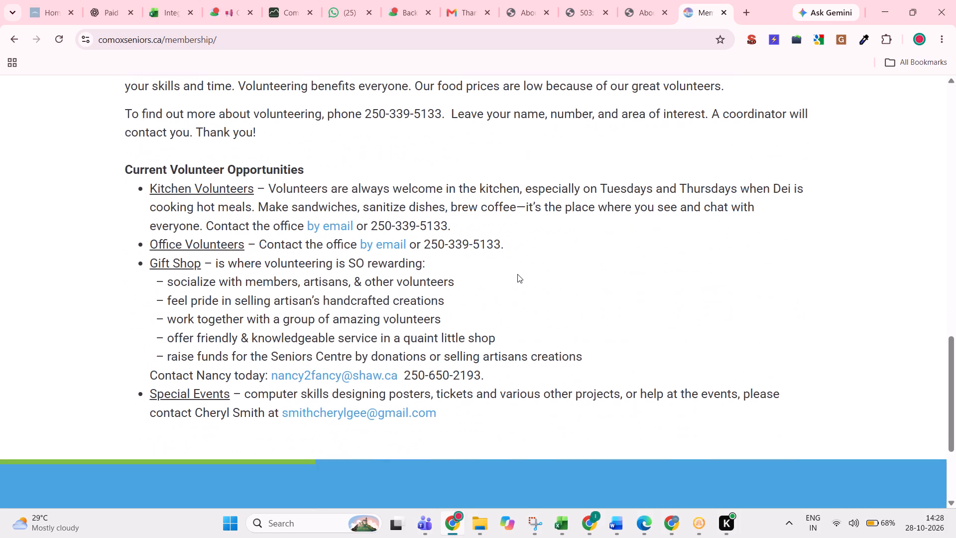
{"action": "scroll", "coordinate": [517, 274], "scroll_direction": "up", "scroll_amount": 1, "text": "ctrl"}
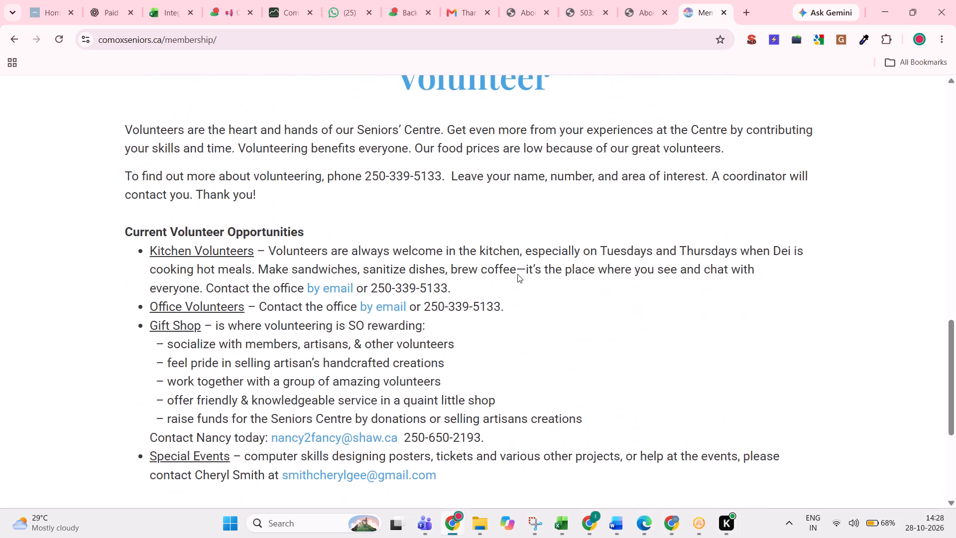
{"action": "scroll", "coordinate": [517, 274], "scroll_direction": "up", "scroll_amount": 12, "text": "ctrl"}
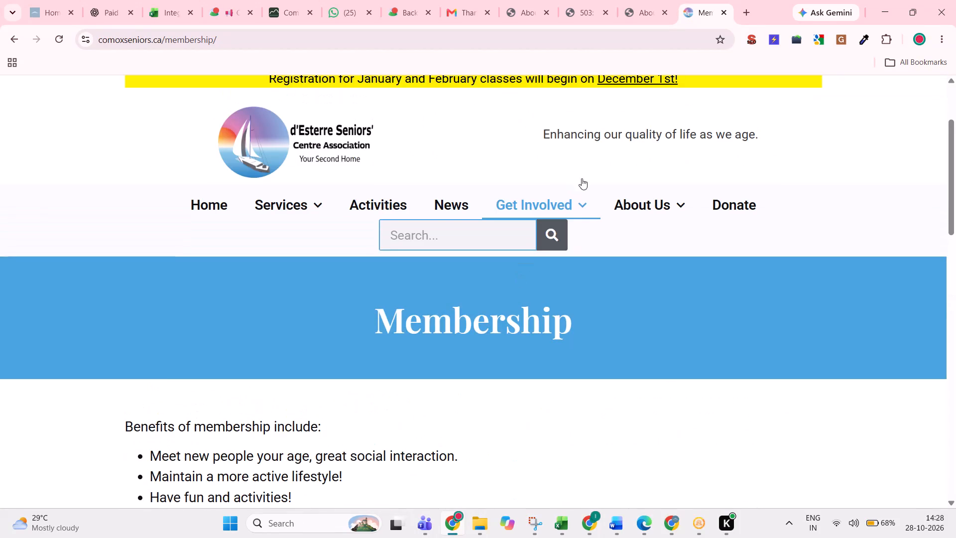
{"action": "left_click", "coordinate": [658, 0], "text": "ctrl"}
{"action": "scroll", "coordinate": [568, 433], "scroll_direction": "down", "scroll_amount": 2, "text": "ctrl"}
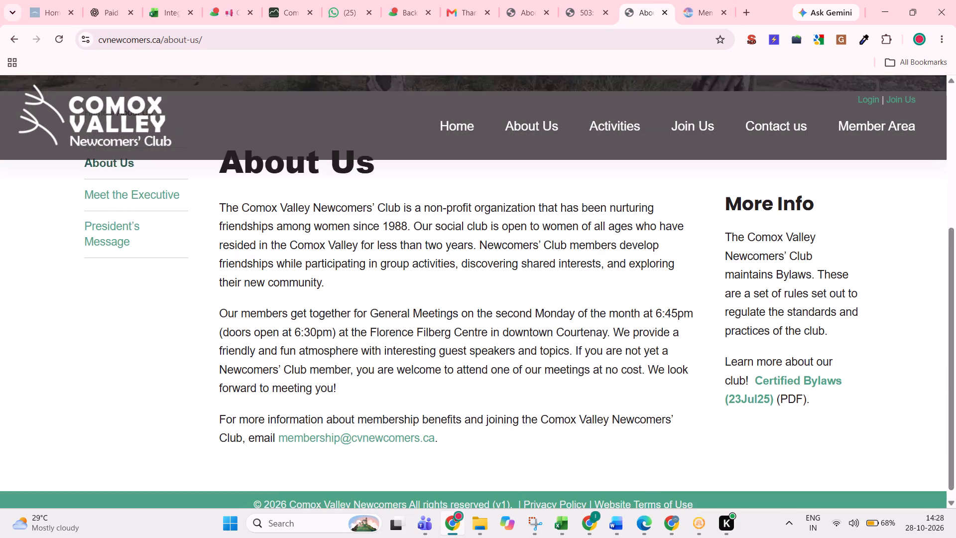
Return to the Backlink-Opportunities workbook in Excel.
{"action": "left_click", "coordinate": [565, 526], "text": "ctrl"}
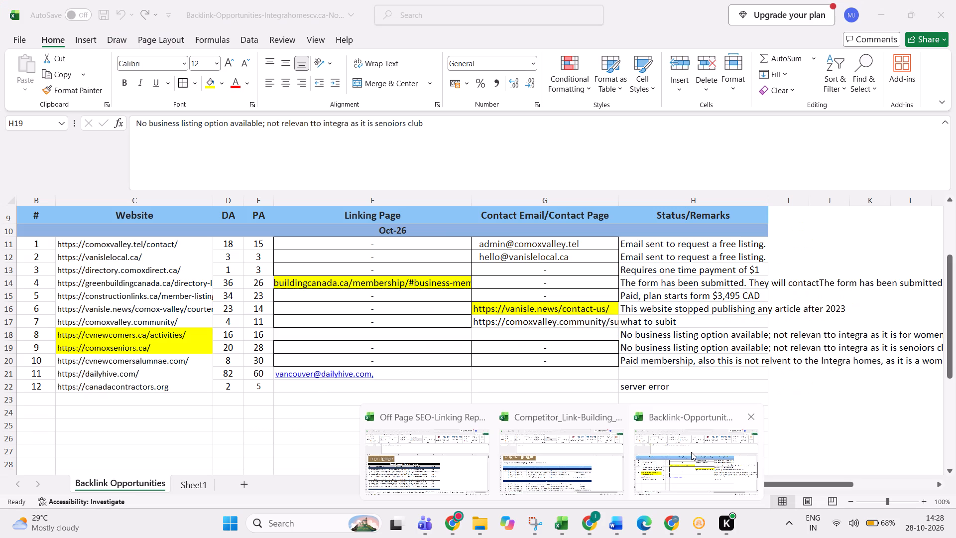
{"action": "left_click", "coordinate": [691, 452], "text": "ctrl"}
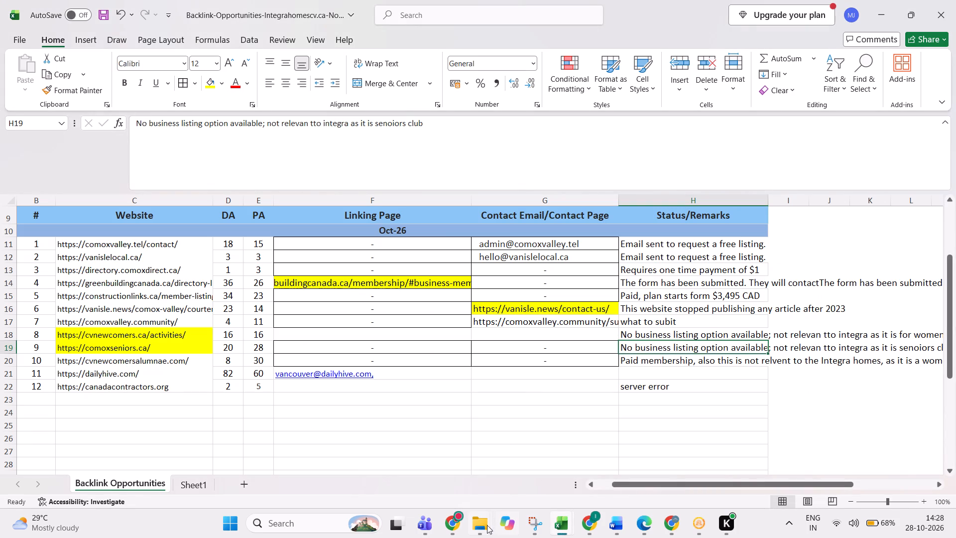
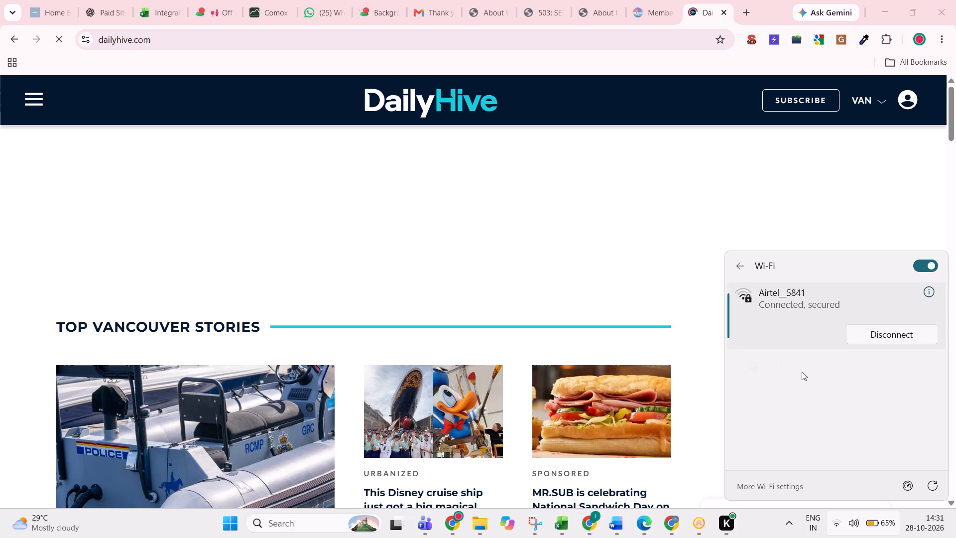
Switch the Wi-Fi connection to the AirFiber-Blacklist network, leaving automatic connection off.
{"action": "left_click", "coordinate": [802, 370]}
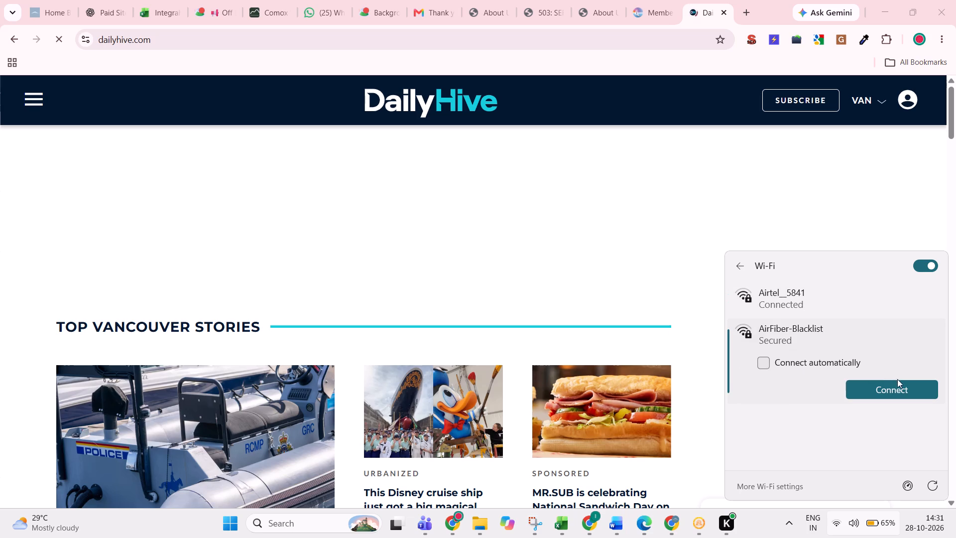
{"action": "left_click", "coordinate": [896, 385]}
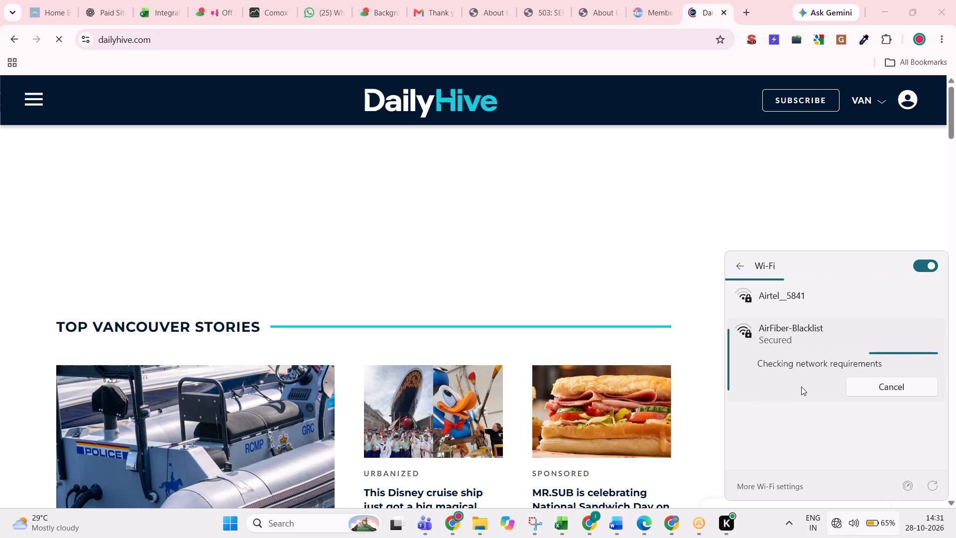
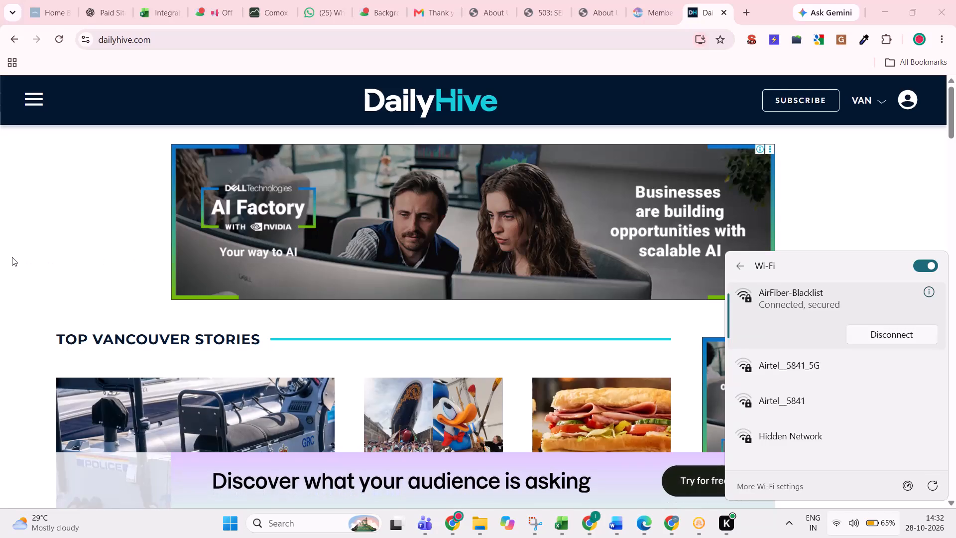
Copy the dailyhive.com address and switch to the Chrome window with the Integra Homes inbox to open the site there.
{"action": "left_click", "coordinate": [12, 257]}
{"action": "scroll", "coordinate": [104, 258], "scroll_direction": "down", "scroll_amount": 3}
{"action": "scroll", "coordinate": [104, 259], "scroll_direction": "up", "scroll_amount": 2}
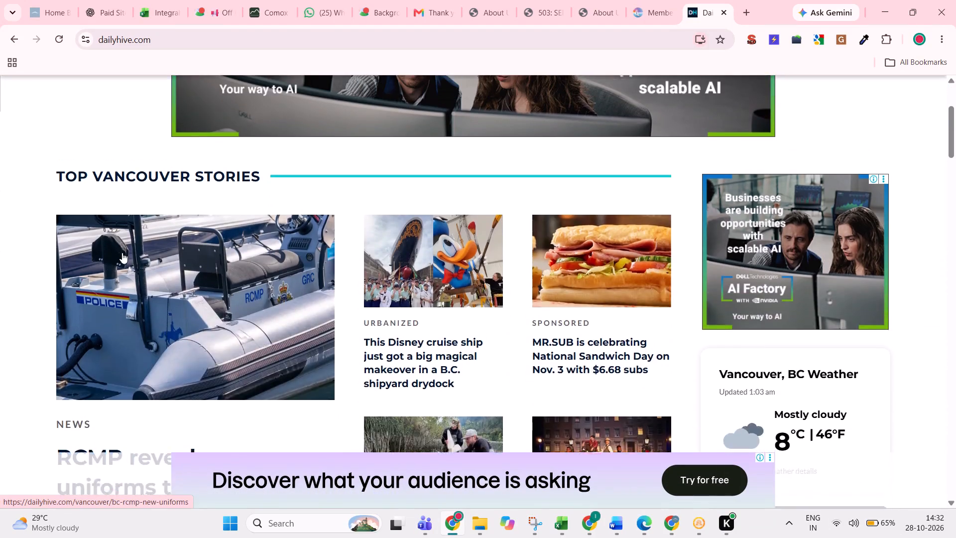
{"action": "left_click", "coordinate": [168, 43]}
{"action": "key", "text": "ctrl+c"}
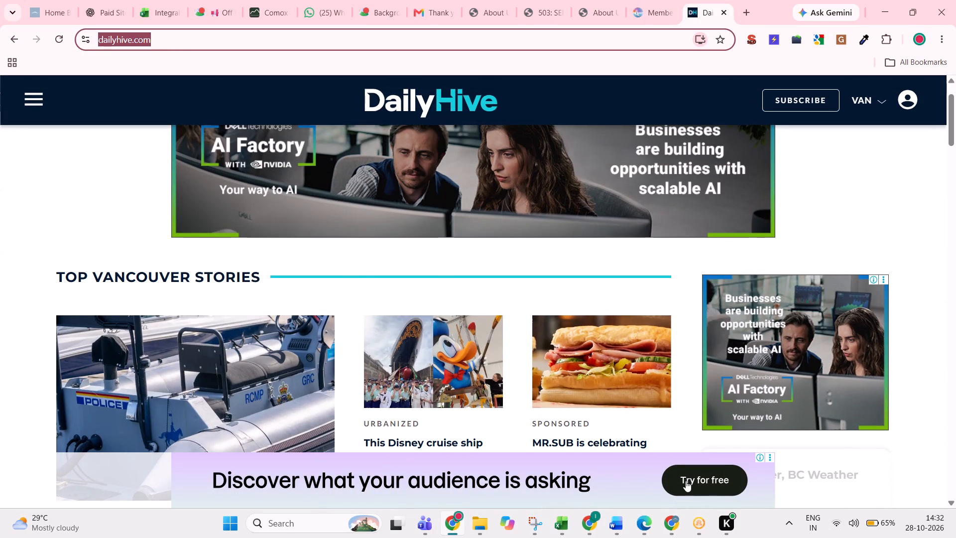
{"action": "left_click", "coordinate": [671, 525]}
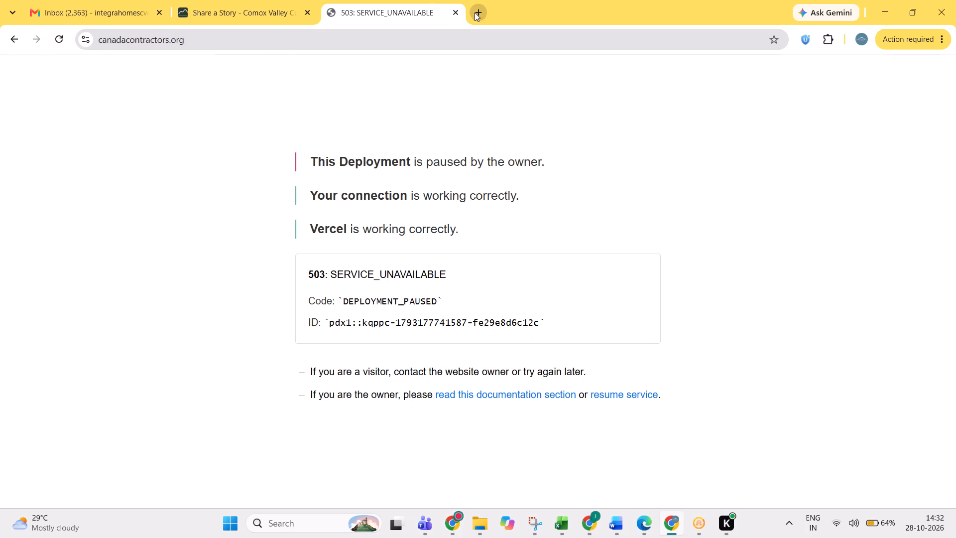
Open the copied dailyhive.com address in a new browser tab.
{"action": "left_click", "coordinate": [475, 12]}
{"action": "key", "text": "ctrl+v"}
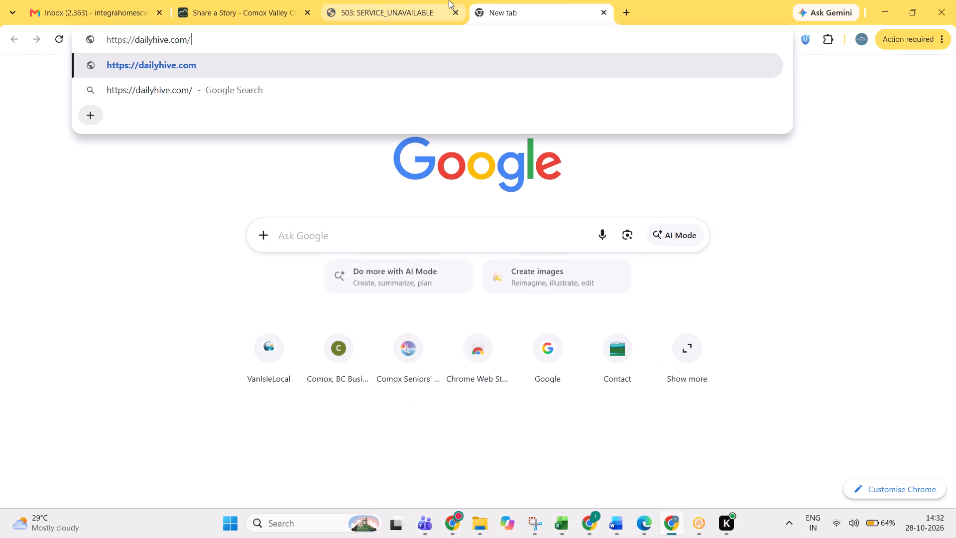
{"action": "key", "text": "Return"}
Close the canadacontractors.org tab showing the 503 error page, keeping the Comox Valley story and dailyhive.com tabs open.
{"action": "left_click", "coordinate": [263, 0]}
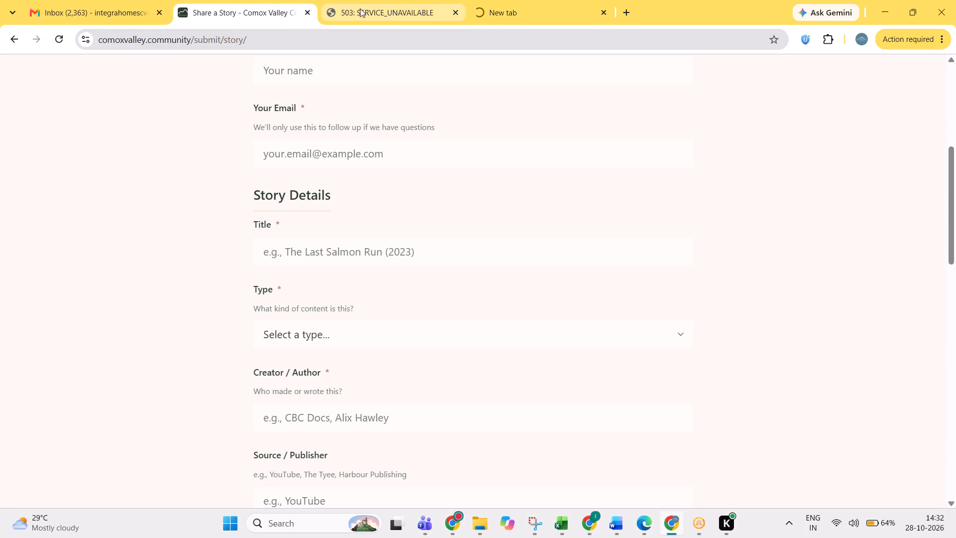
{"action": "left_click", "coordinate": [397, 1]}
{"action": "left_click", "coordinate": [453, 12]}
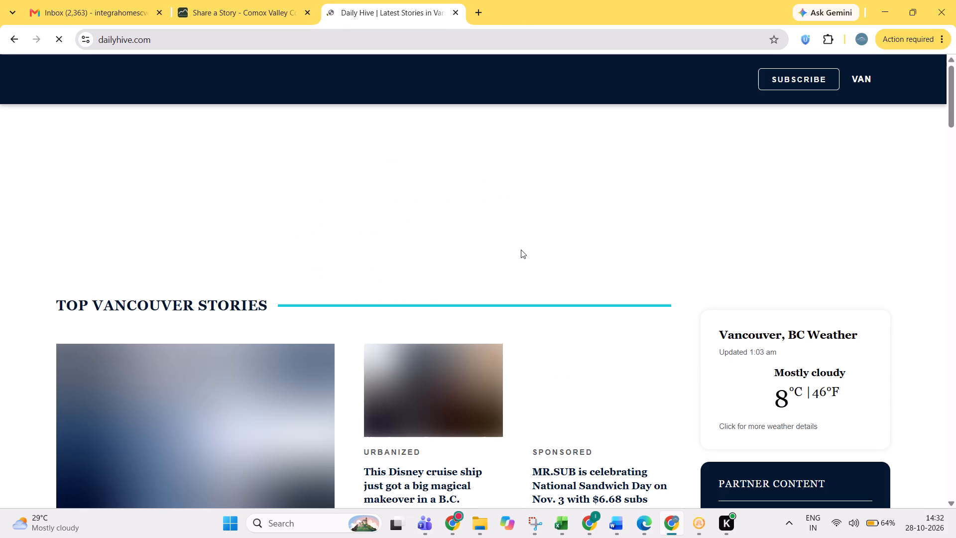
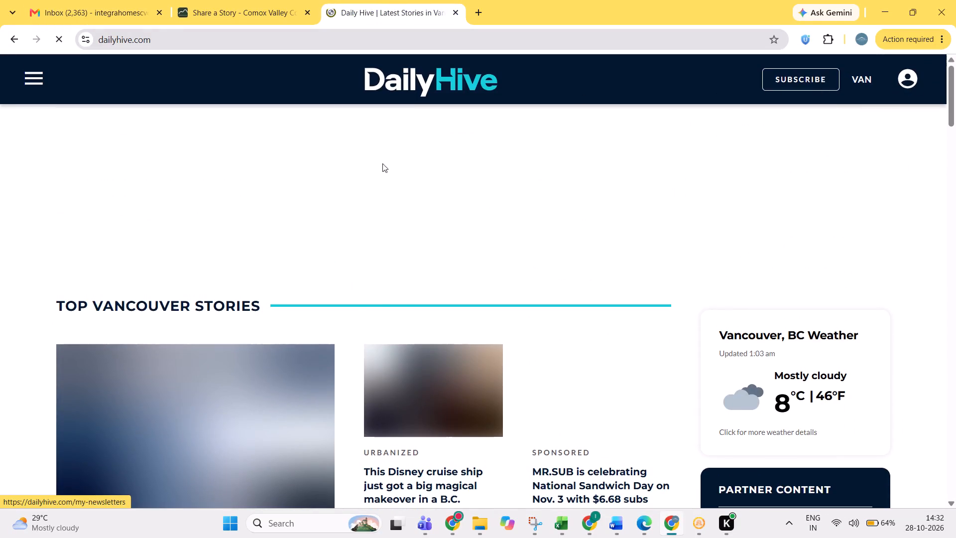
Look over the Daily Hive homepage for a business listing or submission option.
{"action": "scroll", "coordinate": [393, 307], "scroll_direction": "down", "scroll_amount": 9}
{"action": "scroll", "coordinate": [395, 303], "scroll_direction": "up", "scroll_amount": 14}
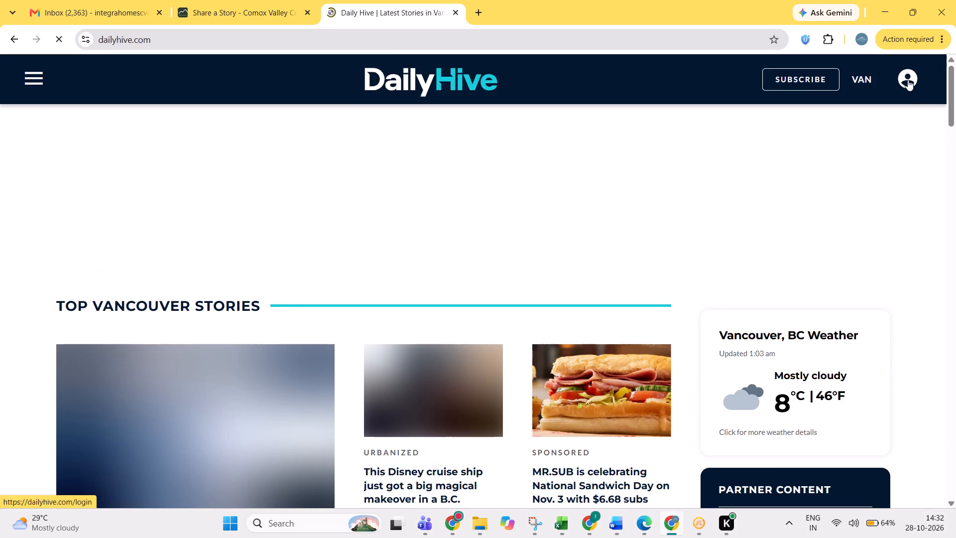
{"action": "scroll", "coordinate": [262, 236], "scroll_direction": "down", "scroll_amount": 13}
{"action": "scroll", "coordinate": [256, 233], "scroll_direction": "up", "scroll_amount": 14}
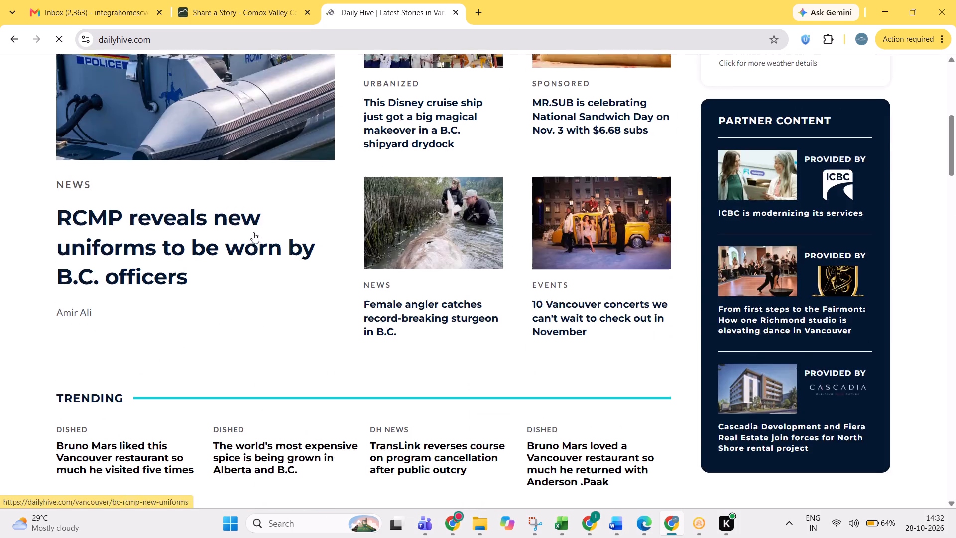
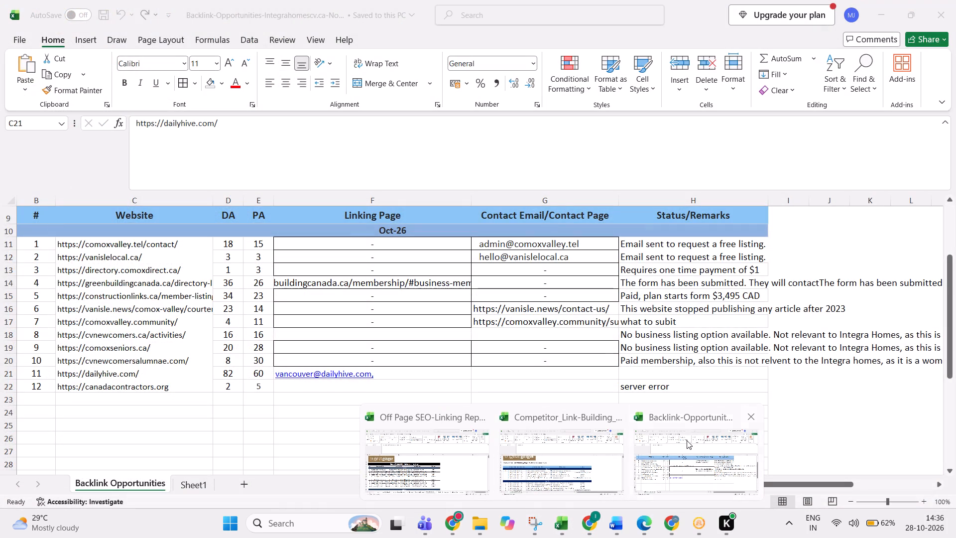
{"action": "key", "text": "ctrl+c"}
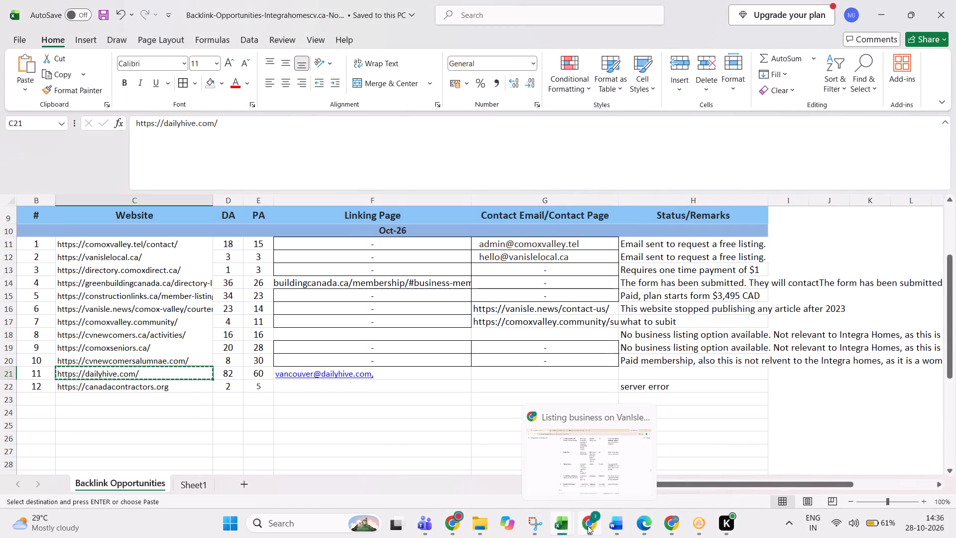
{"action": "left_click", "coordinate": [566, 529]}
{"action": "left_click", "coordinate": [418, 445]}
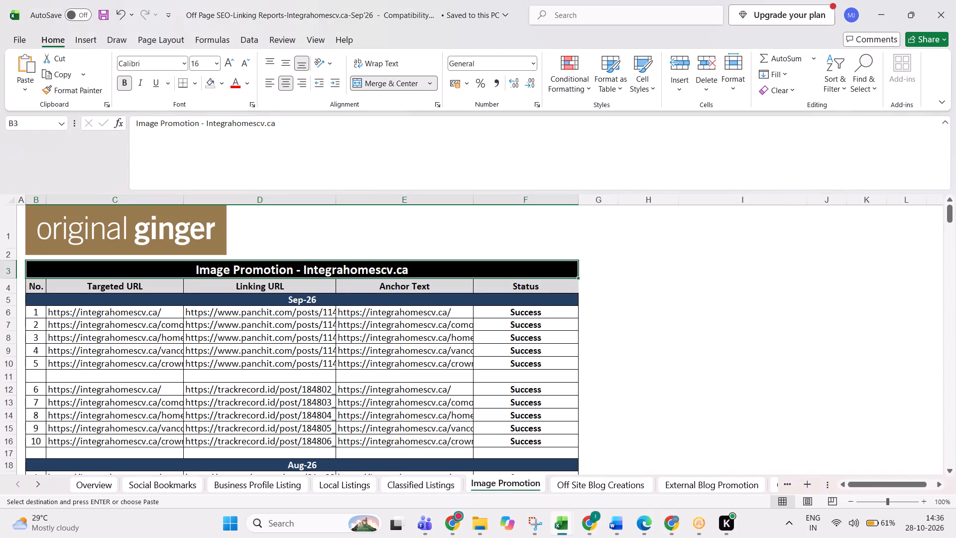
{"action": "key", "text": "ctrl+f"}
{"action": "key", "text": "ctrl+v"}
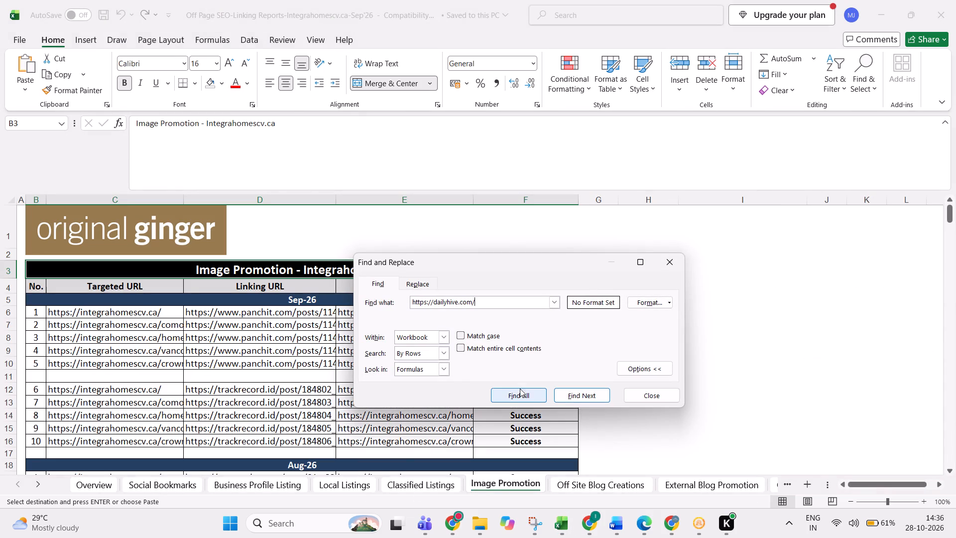
{"action": "left_click", "coordinate": [528, 393]}
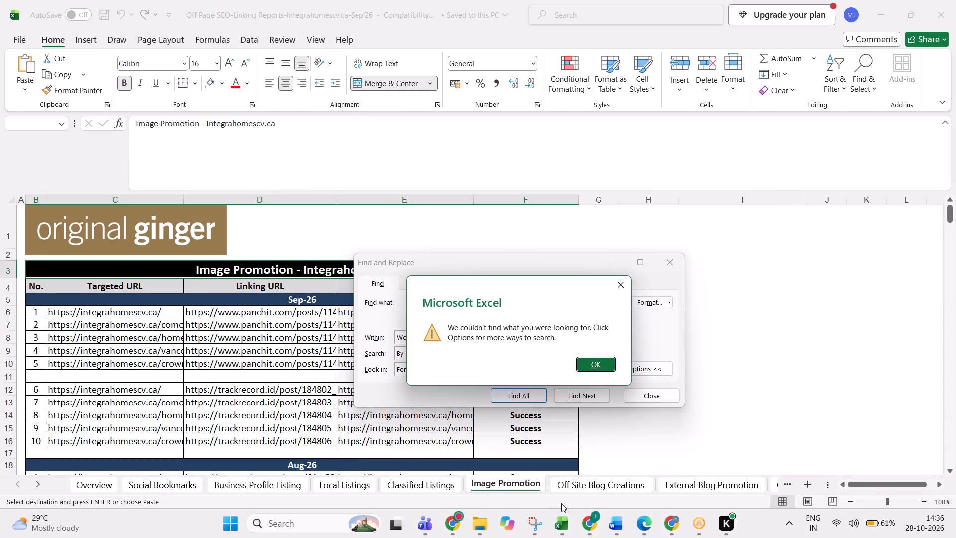
{"action": "left_click", "coordinate": [560, 514]}
{"action": "left_click", "coordinate": [594, 456]}
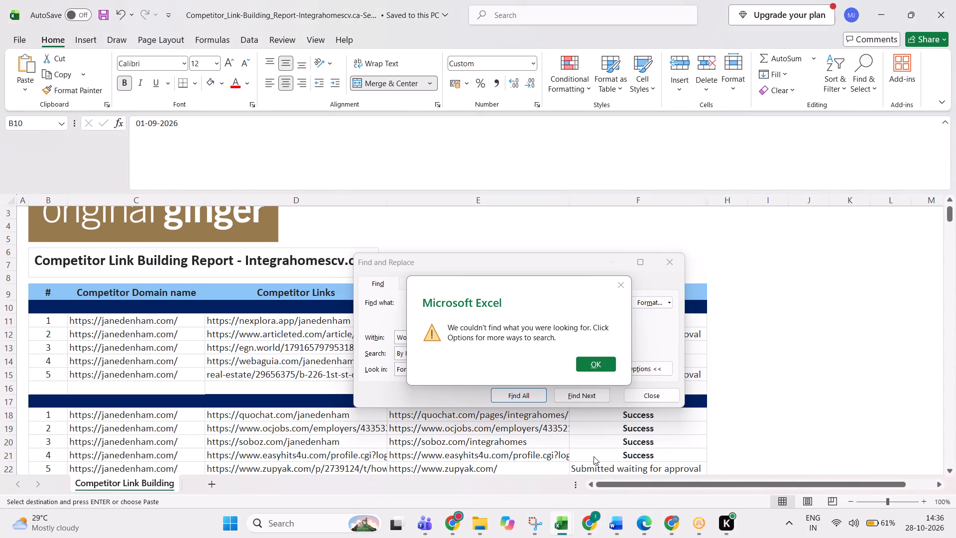
{"action": "key", "text": "ctrl+f"}
{"action": "key", "text": "ctrl+v"}
{"action": "left_click", "coordinate": [599, 364]}
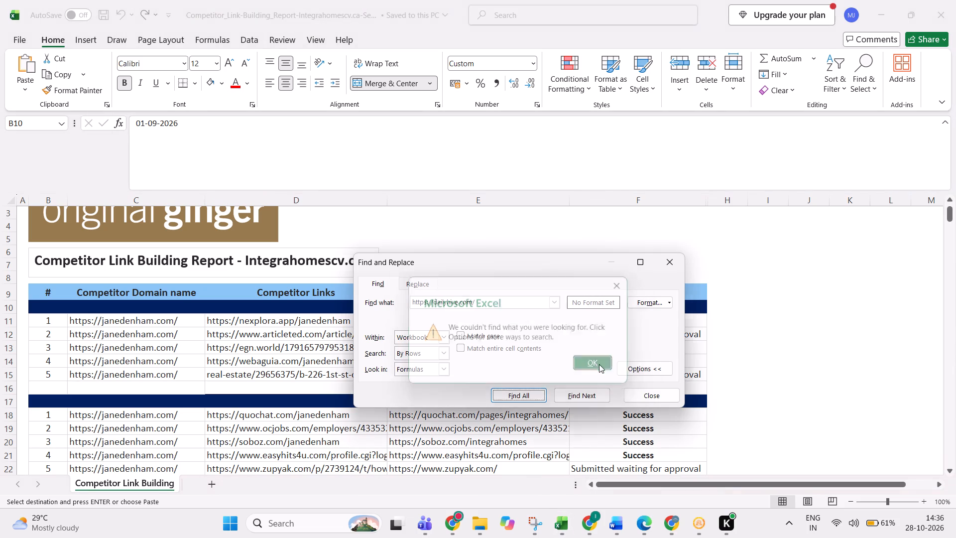
{"action": "left_click", "coordinate": [519, 397]}
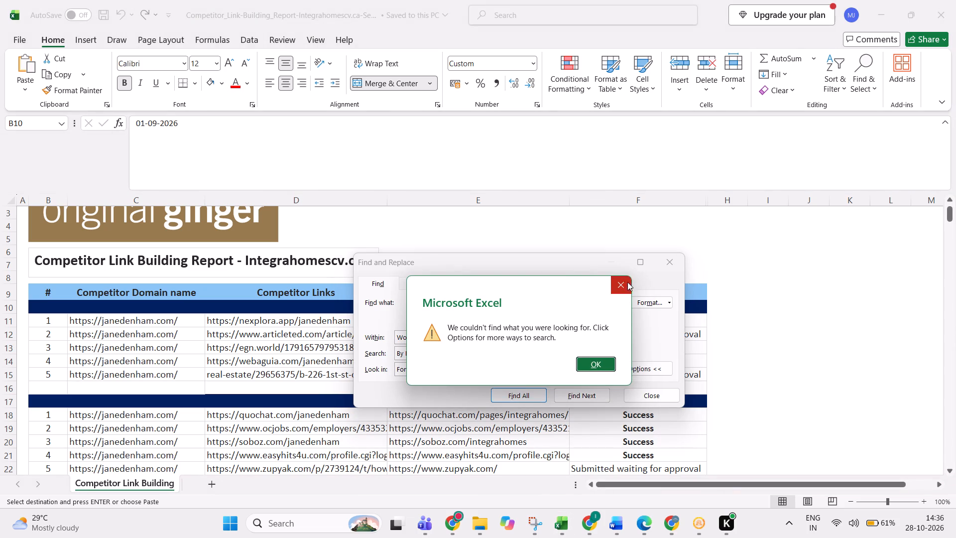
Dismiss the workbook search and close the Sep'26 Competitor Link-Building Report, returning to the Backlink Opportunities workbook.
{"action": "left_click", "coordinate": [623, 284]}
{"action": "left_click", "coordinate": [666, 262]}
{"action": "left_click", "coordinate": [942, 0]}
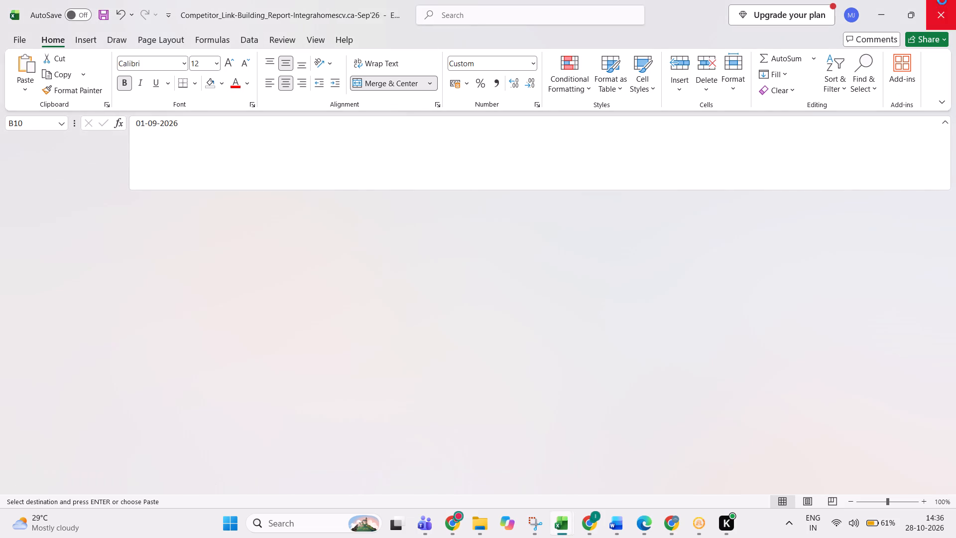
{"action": "left_click", "coordinate": [950, 0]}
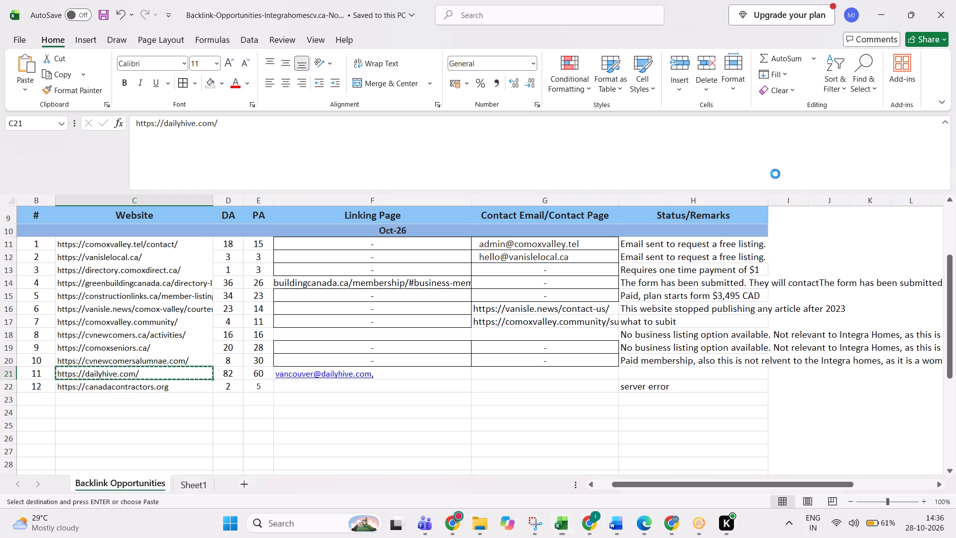
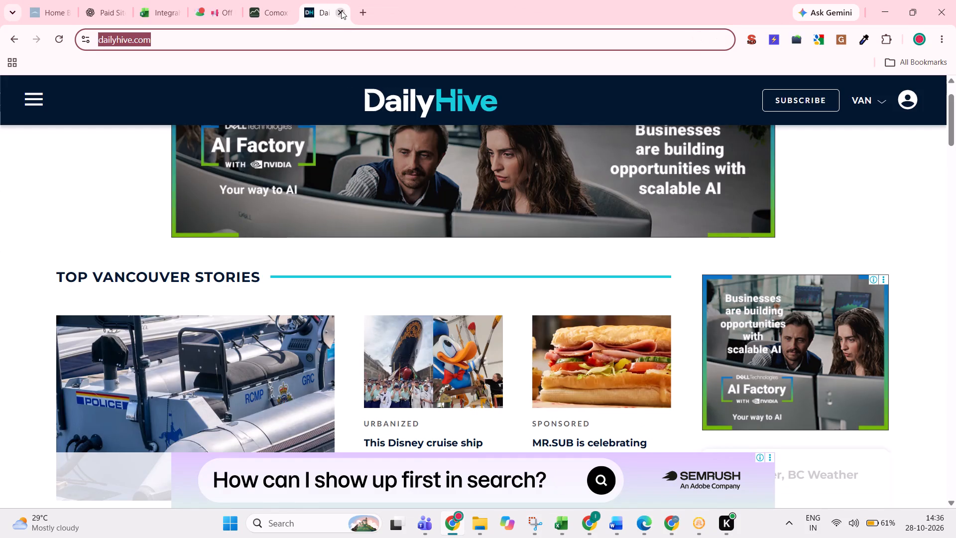
Close the Daily Hive, Comox Valley story and Basecamp Off Page Monthly Report tabs to return to the Integrahomes.ca backlink workbook.
{"action": "left_click", "coordinate": [341, 10]}
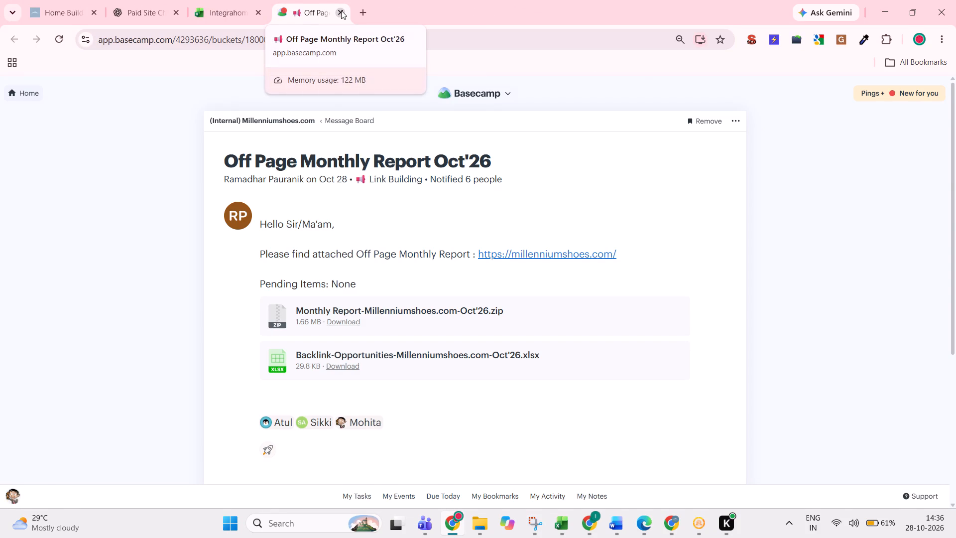
{"action": "left_click", "coordinate": [341, 10]}
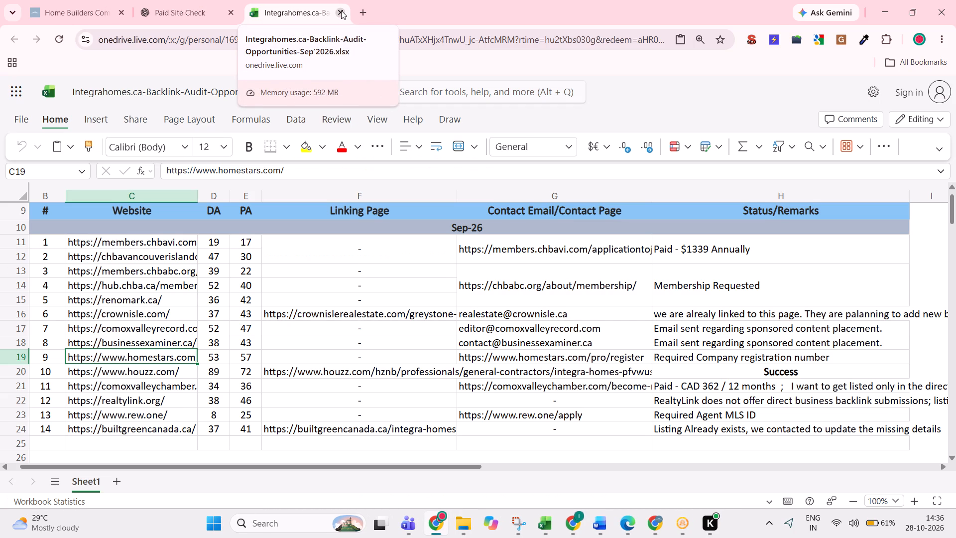
{"action": "left_click", "coordinate": [151, 285]}
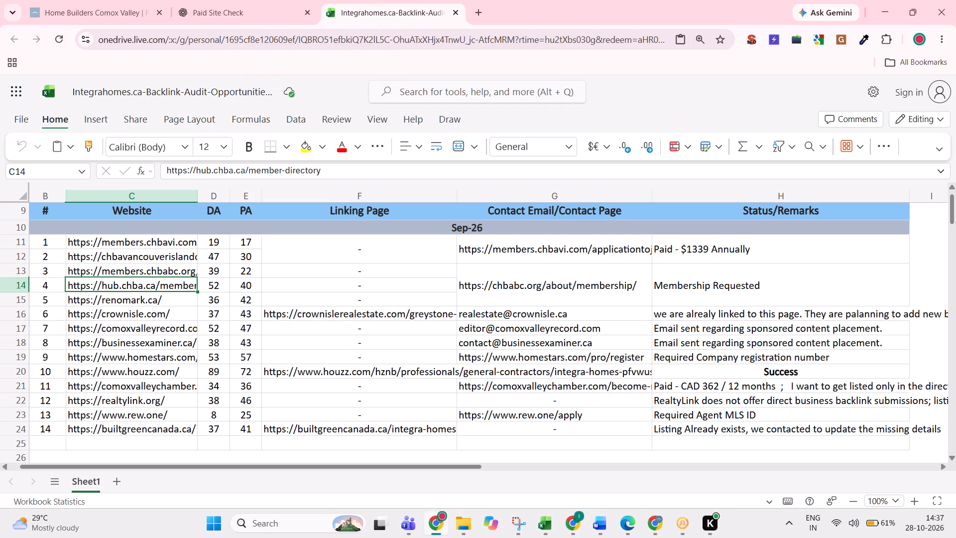
{"action": "key", "text": "ctrl+c"}
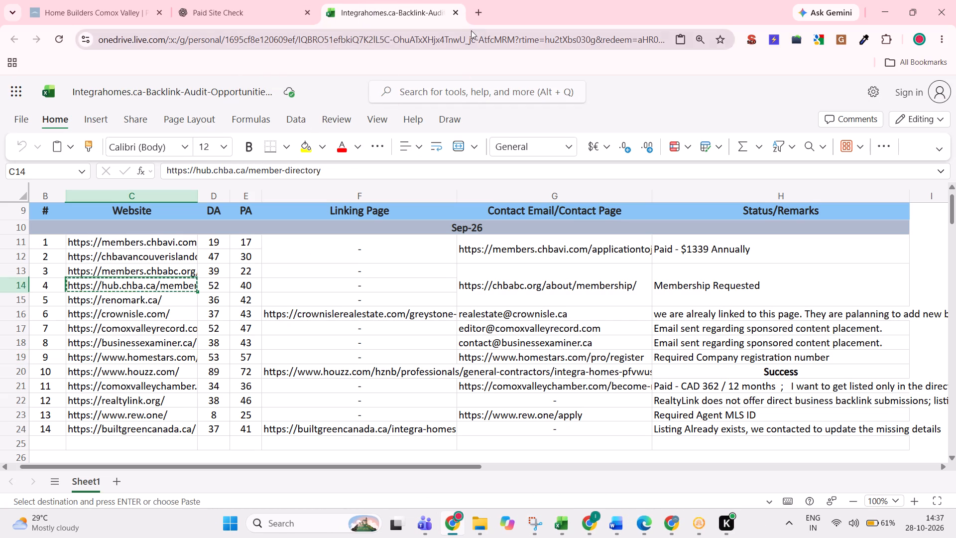
{"action": "left_click", "coordinate": [477, 13]}
{"action": "key", "text": "ctrl+v"}
{"action": "key", "text": "Return"}
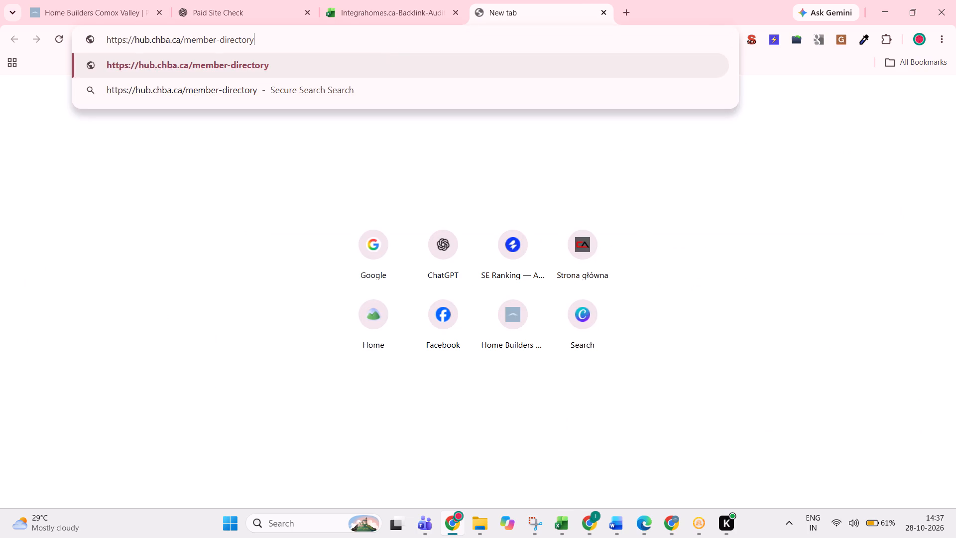
Check the hub.chba.ca member directory page and review the Sep-26 status remarks for crownisle.com, homestars.com and realtylink.org in the backlink audit workbook.
{"action": "left_click", "coordinate": [371, 1]}
{"action": "left_click", "coordinate": [163, 269]}
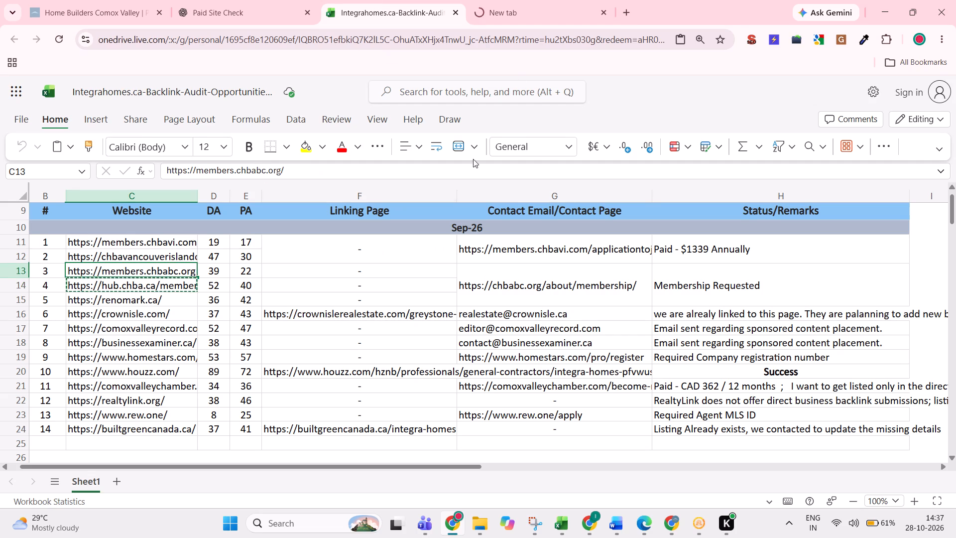
{"action": "left_click", "coordinate": [516, 0]}
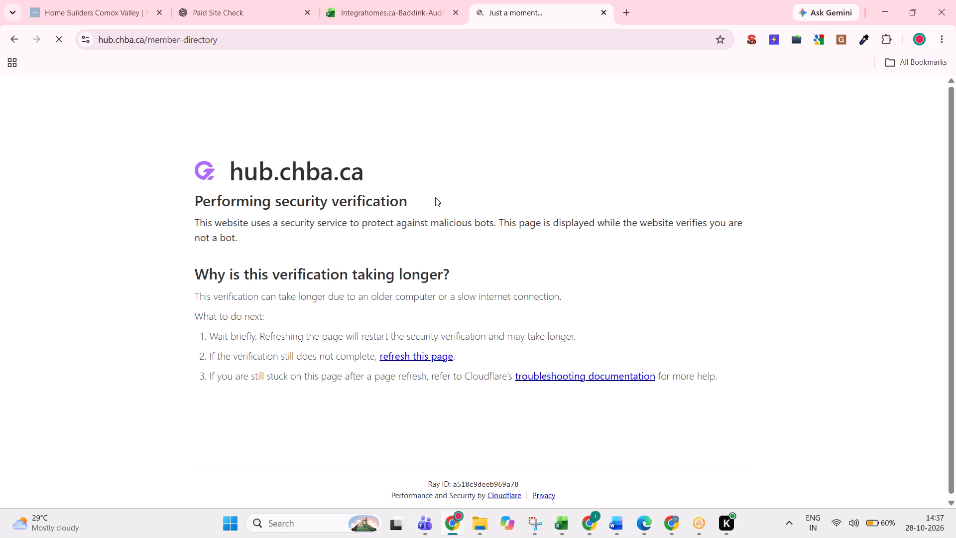
{"action": "left_click", "coordinate": [376, 0]}
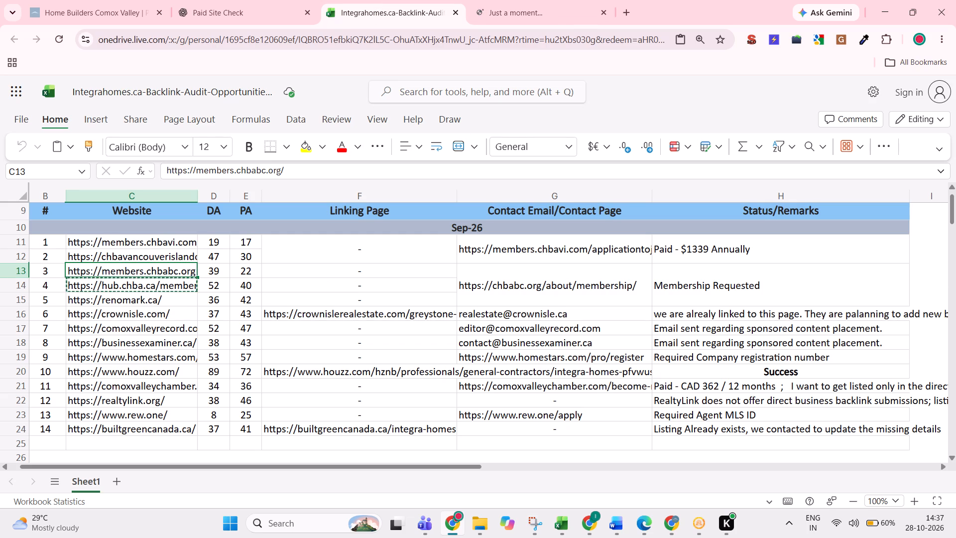
{"action": "left_click", "coordinate": [559, 0]}
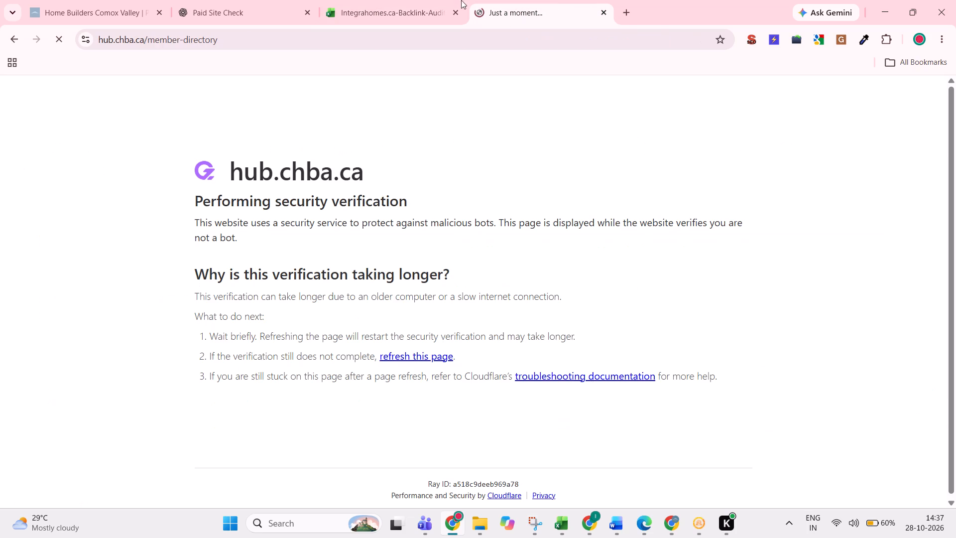
{"action": "left_click", "coordinate": [444, 0]}
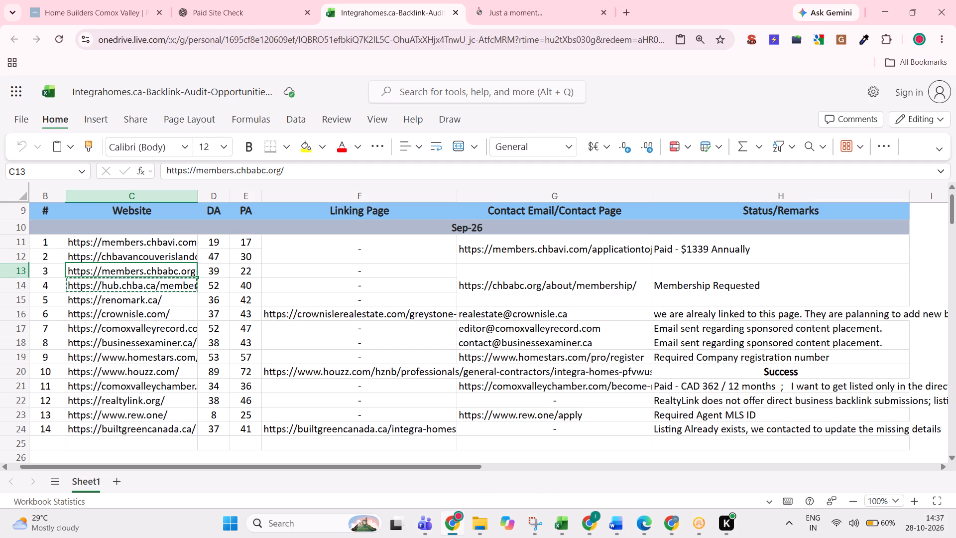
{"action": "left_click", "coordinate": [723, 318]}
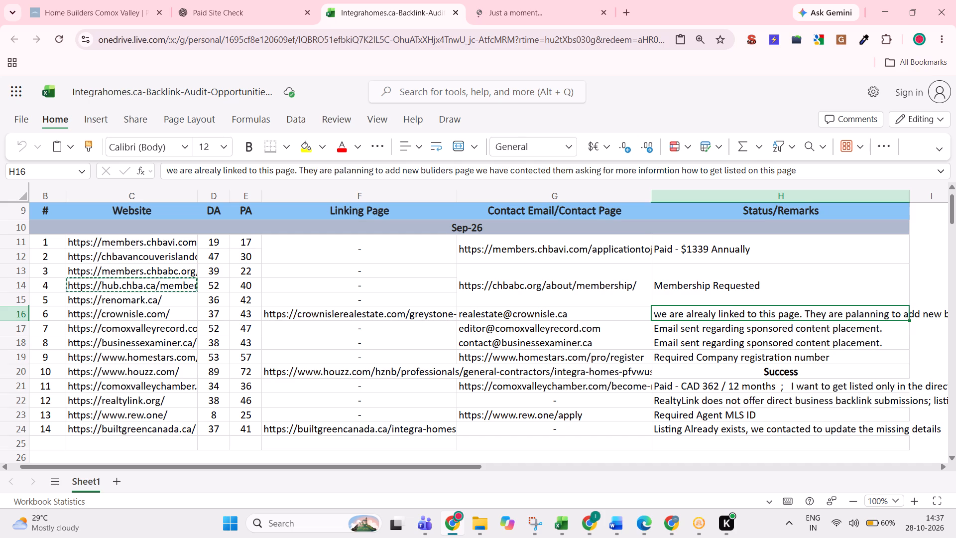
{"action": "left_click", "coordinate": [719, 357]}
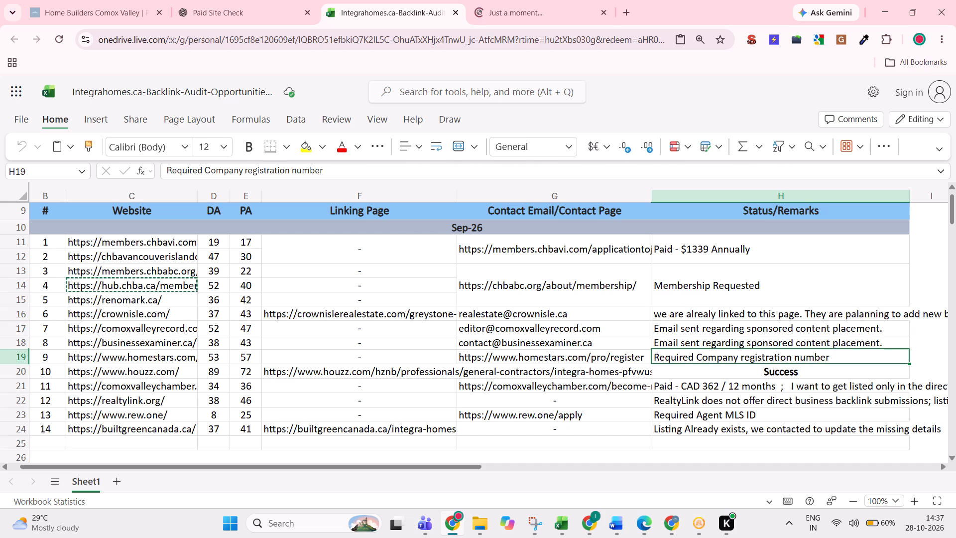
{"action": "left_click", "coordinate": [709, 401]}
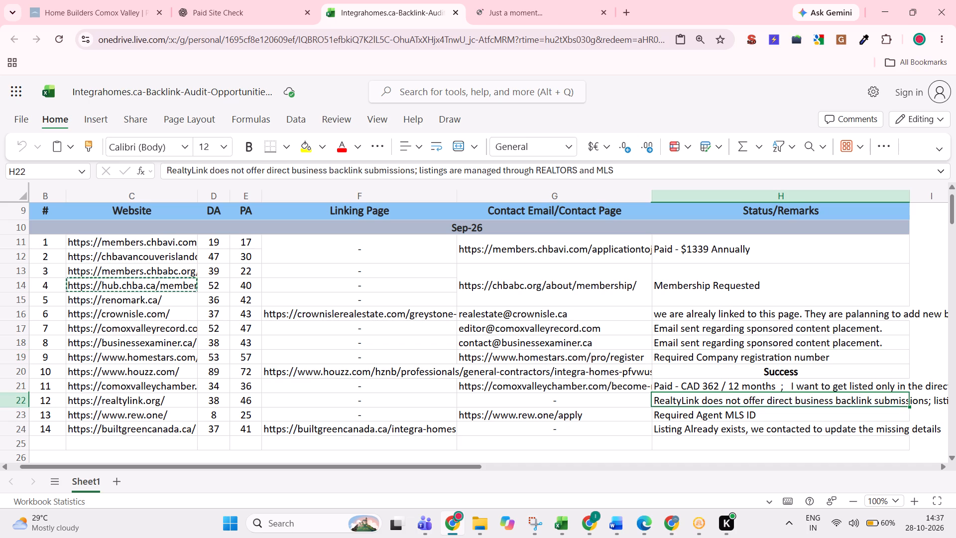
{"action": "left_click", "coordinate": [538, 0]}
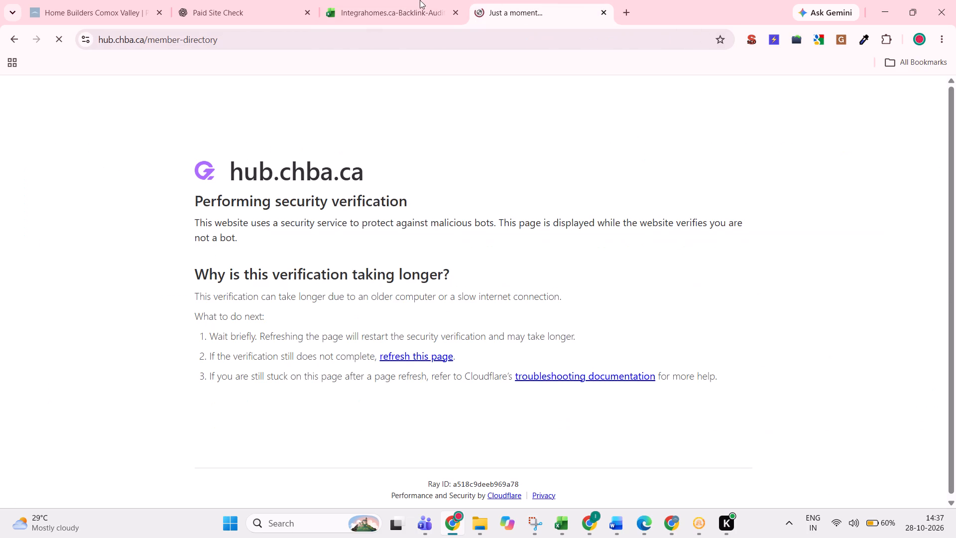
{"action": "left_click", "coordinate": [411, 0]}
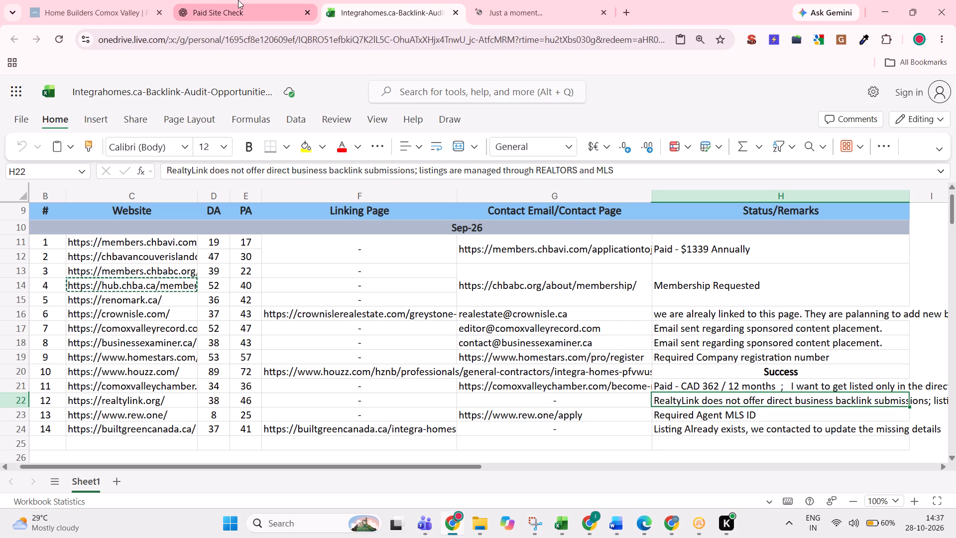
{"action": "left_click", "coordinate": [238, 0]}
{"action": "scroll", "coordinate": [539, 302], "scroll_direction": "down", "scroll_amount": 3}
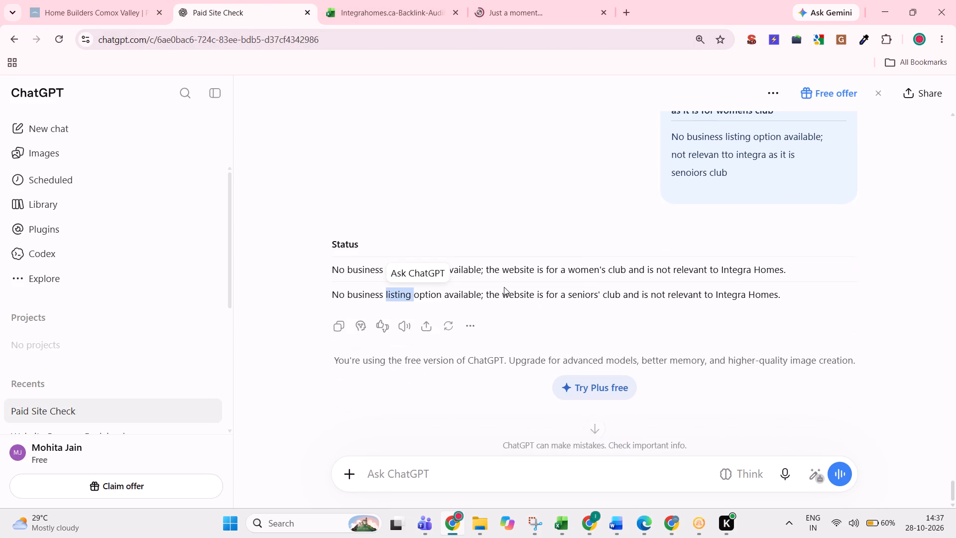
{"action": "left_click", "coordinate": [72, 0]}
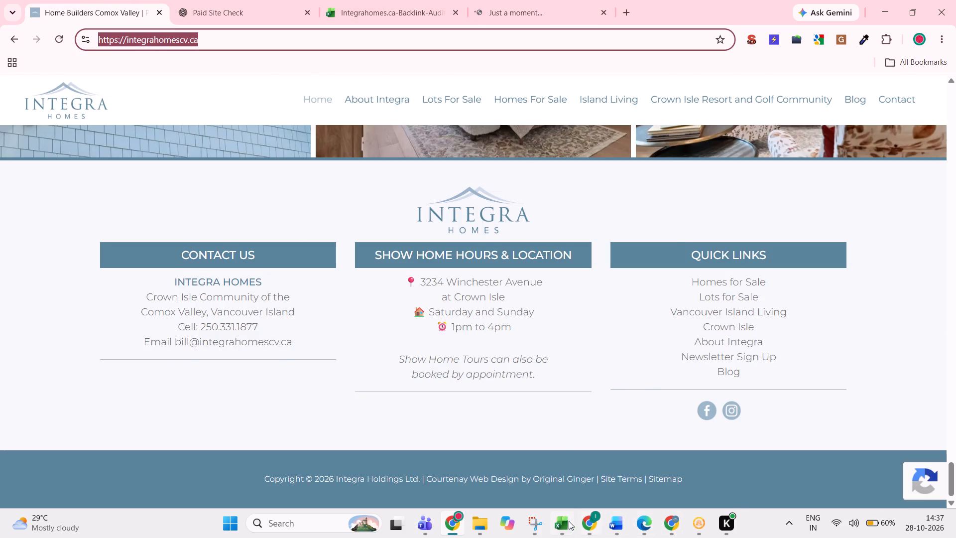
Switch to the Backlink Opportunities workbook and fill the dash down into the Linking Page cell of the cvnewcomers.ca/activities row.
{"action": "left_click", "coordinate": [565, 526]}
{"action": "left_click", "coordinate": [670, 347]}
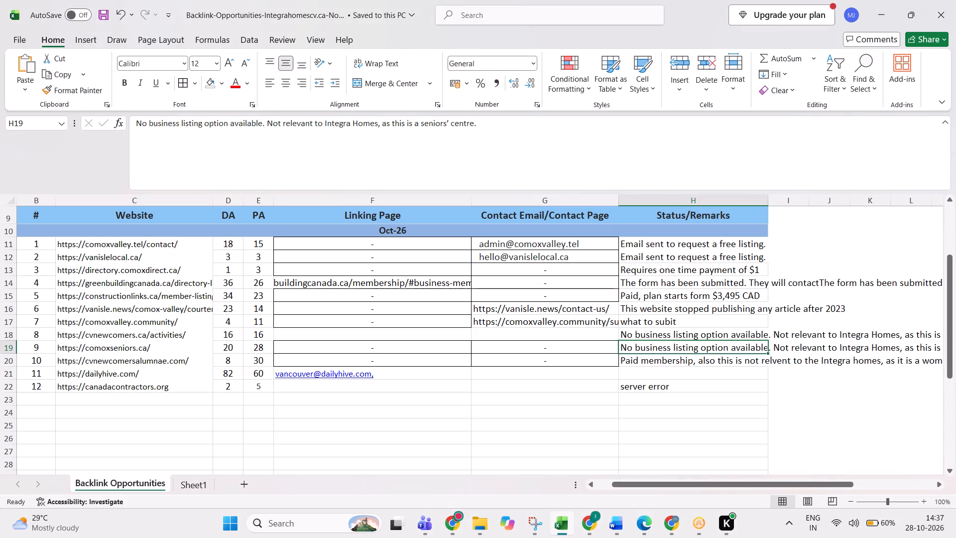
{"action": "left_click", "coordinate": [669, 335]}
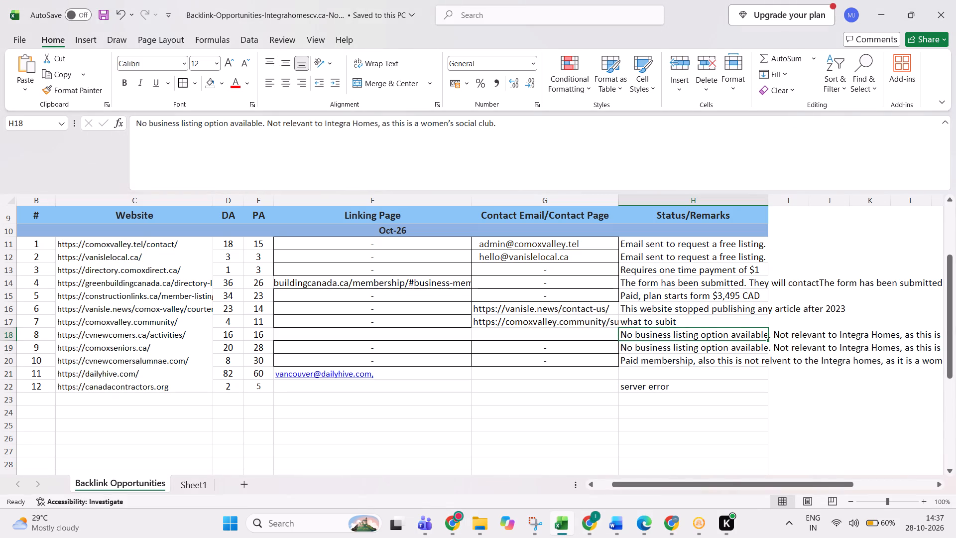
{"action": "left_click", "coordinate": [384, 324]}
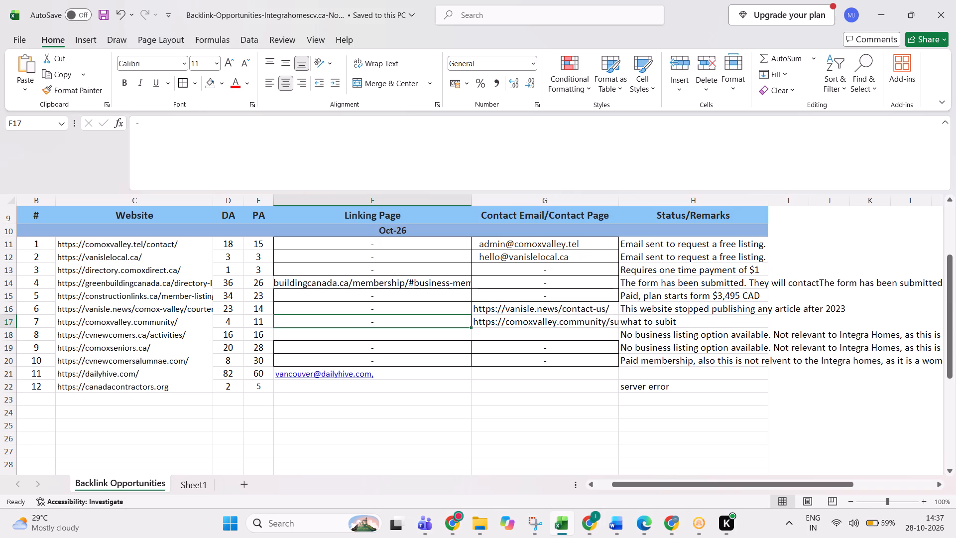
{"action": "left_click_drag", "start_coordinate": [472, 329], "coordinate": [474, 338]}
{"action": "left_click", "coordinate": [428, 364]}
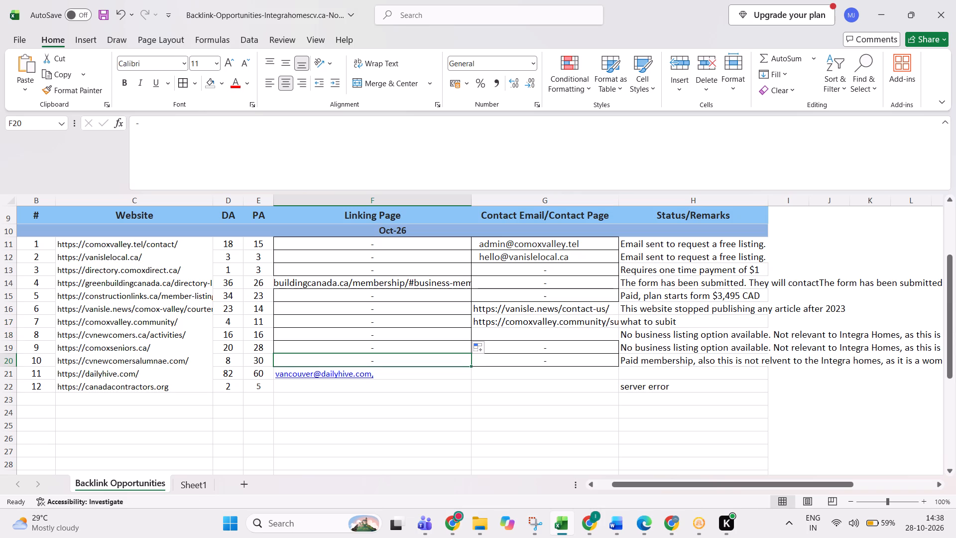
Copy the dash from the comoxseniors.ca contact cell into the cvnewcomers.ca/activities contact cell and save the workbook.
{"action": "left_click", "coordinate": [550, 361]}
{"action": "left_click", "coordinate": [554, 349]}
{"action": "key", "text": "ctrl+c"}
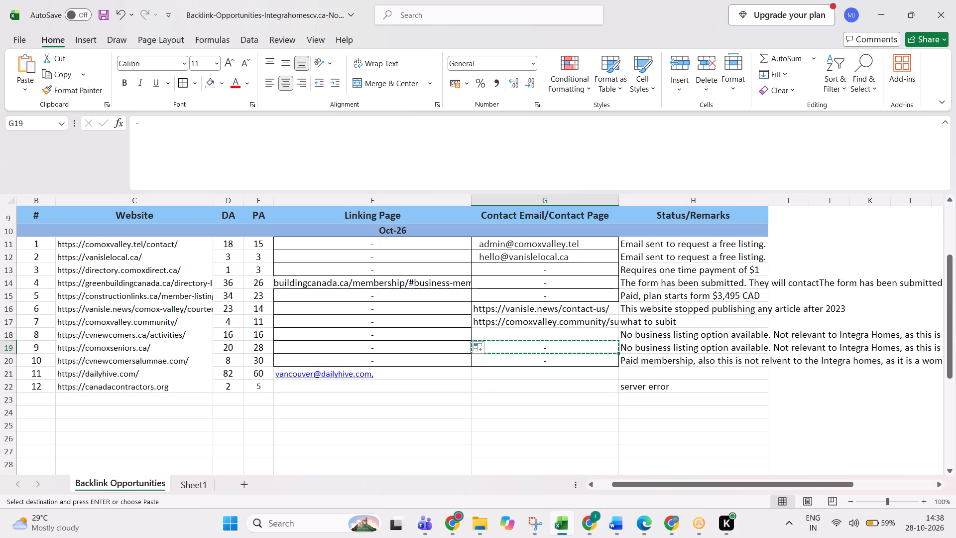
{"action": "left_click", "coordinate": [547, 334]}
{"action": "key", "text": "ctrl+v"}
{"action": "key", "text": "ctrl+s"}
Centre the email entry in the Linking Page cell of the dailyhive.com row.
{"action": "left_click", "coordinate": [528, 372]}
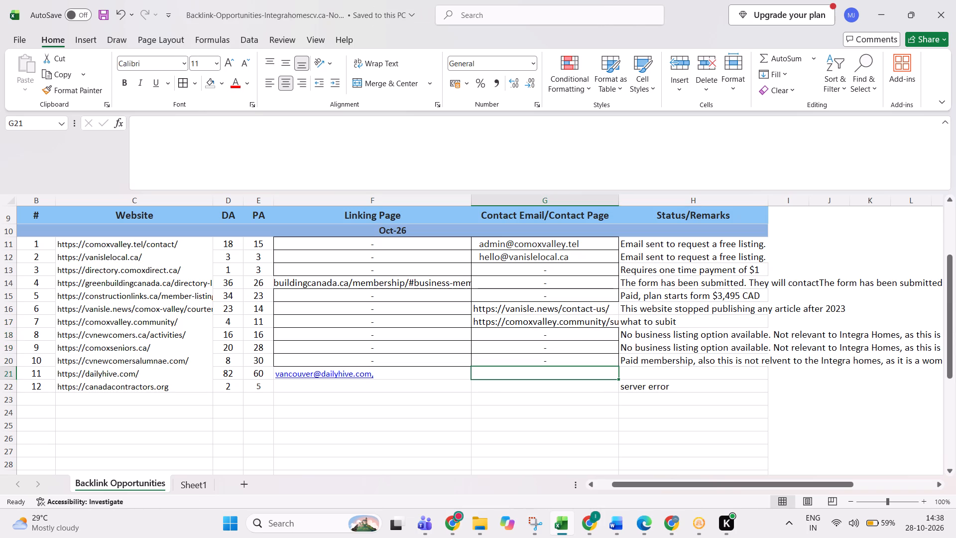
{"action": "left_click", "coordinate": [464, 371]}
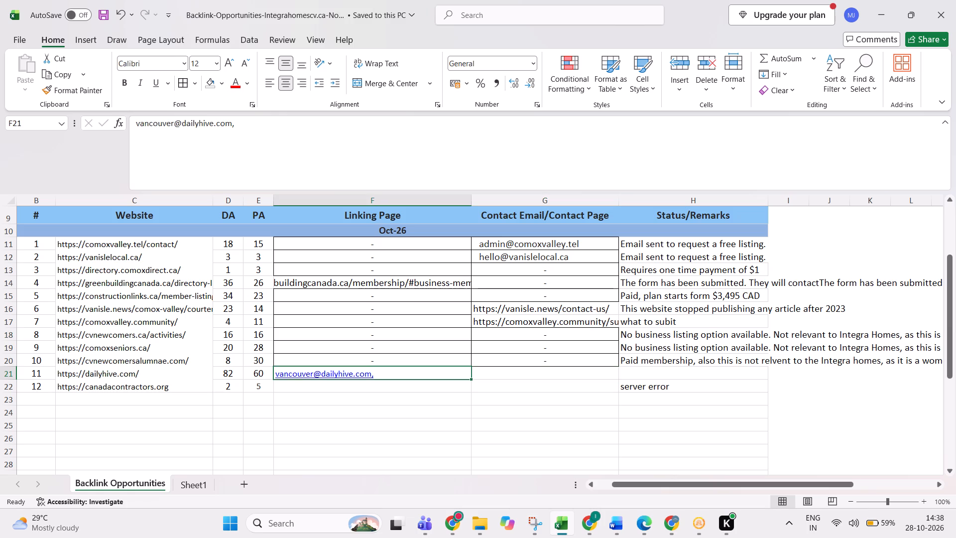
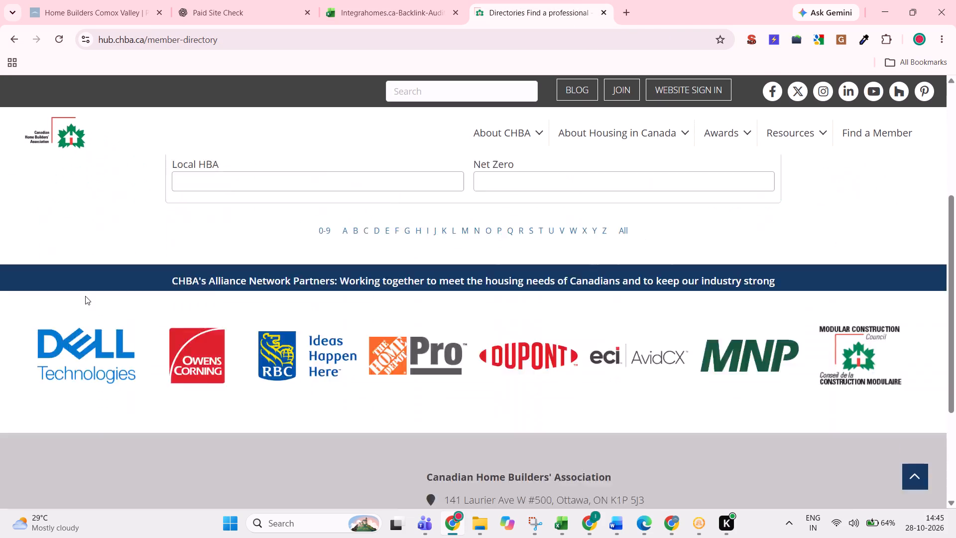
Close the CHBA member directory page, the online Integrahomes.ca backlink audit workbook and the Paid Site Check chat in the browser.
{"action": "scroll", "coordinate": [85, 296], "scroll_direction": "up", "scroll_amount": 1}
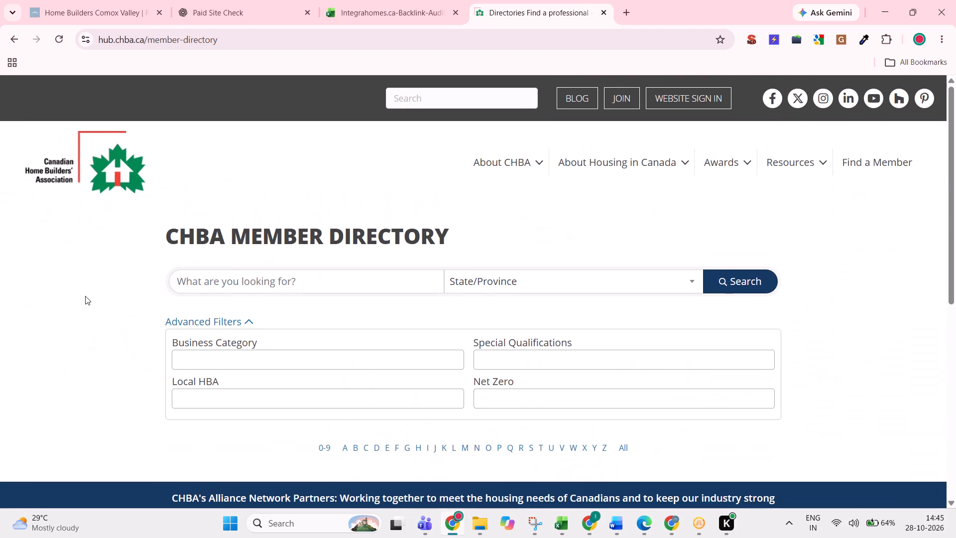
{"action": "left_click", "coordinate": [603, 14]}
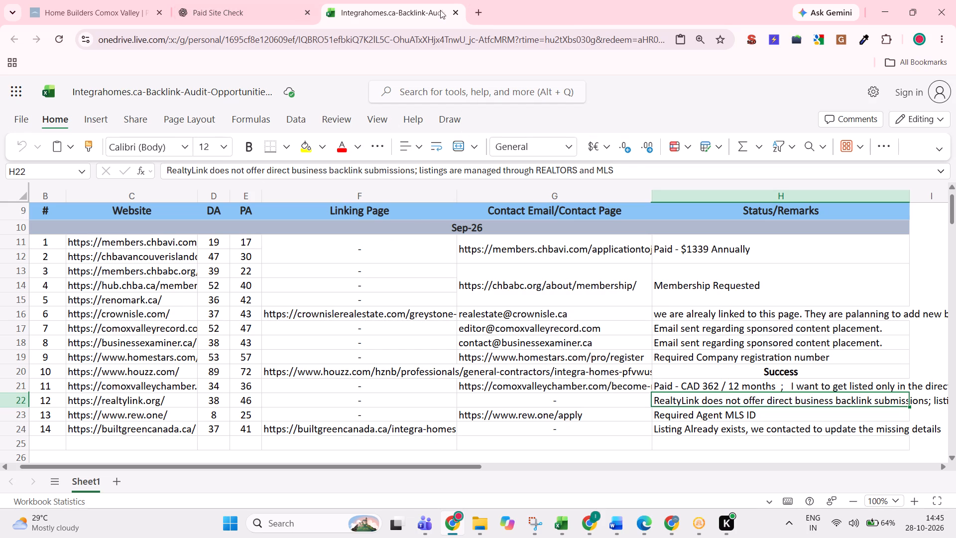
{"action": "left_click", "coordinate": [455, 10]}
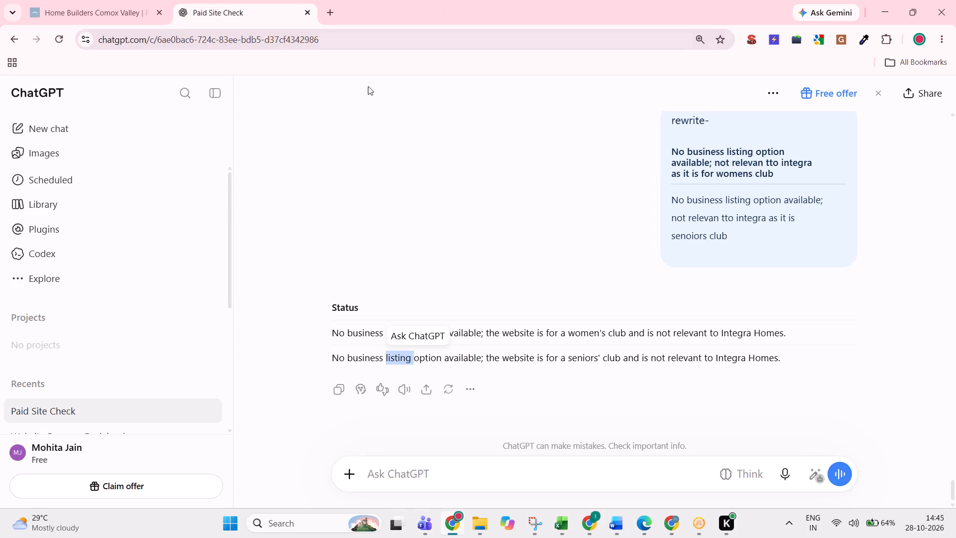
{"action": "left_click", "coordinate": [309, 12]}
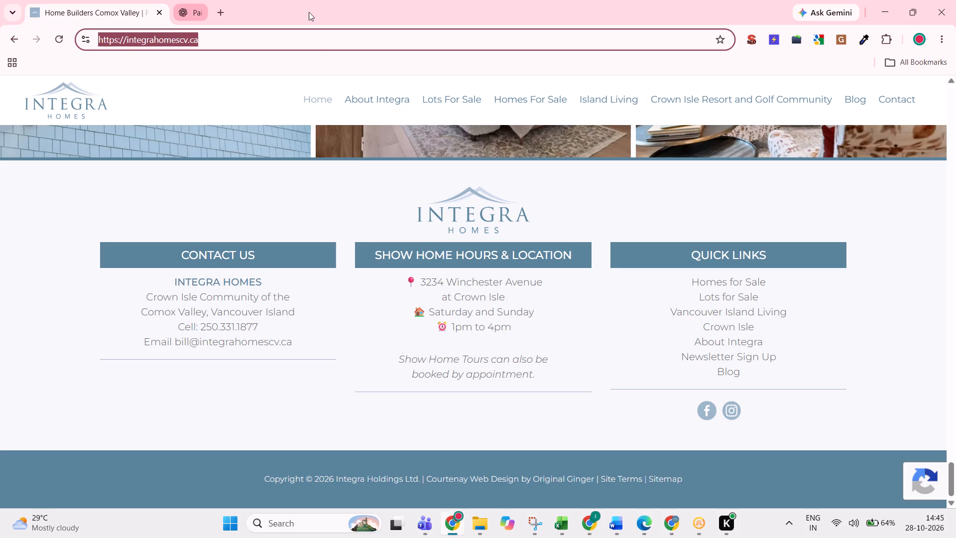
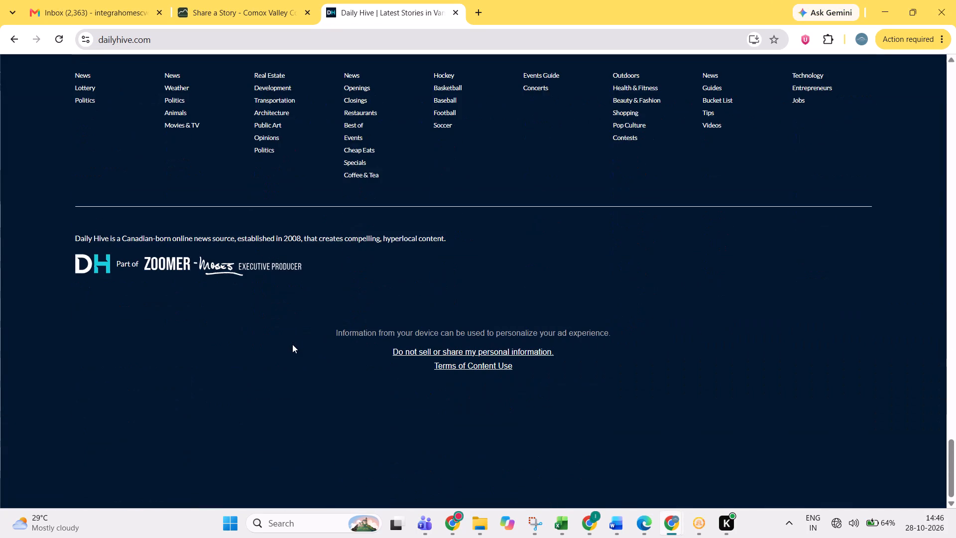
Examine the Daily Hive home page's footer sections, account access and city options for a way to submit content or a listing.
{"action": "scroll", "coordinate": [161, 152], "scroll_direction": "up", "scroll_amount": 1}
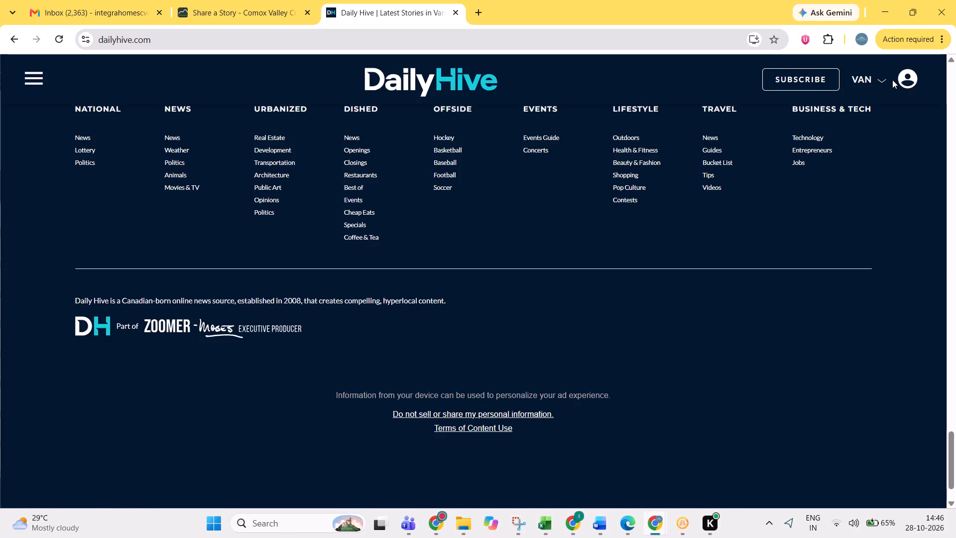
{"action": "left_click", "coordinate": [908, 81]}
{"action": "left_click", "coordinate": [804, 225]}
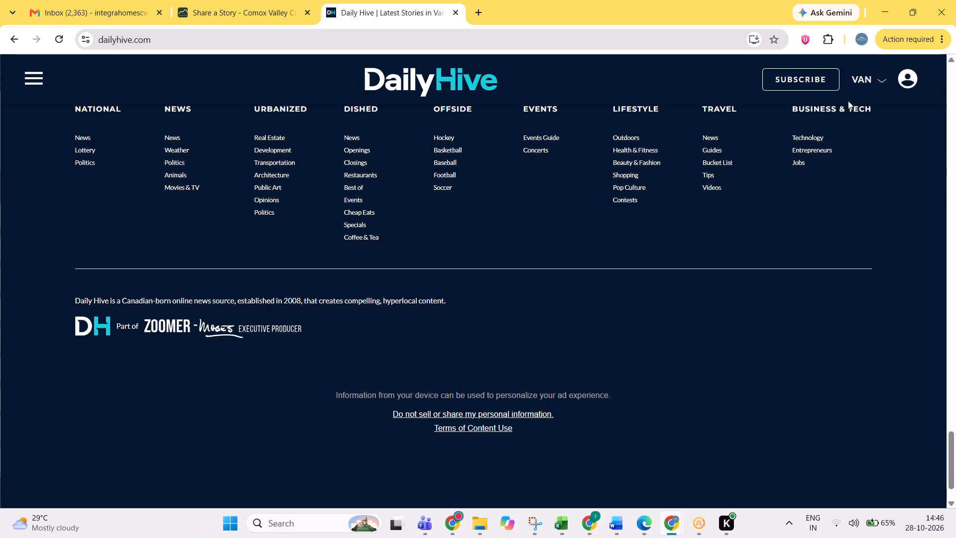
{"action": "left_click", "coordinate": [881, 78]}
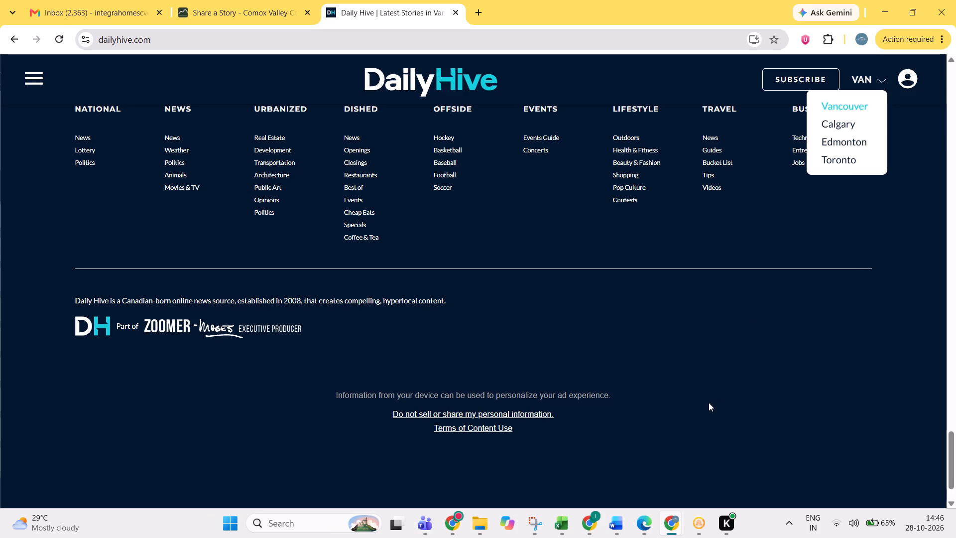
{"action": "left_click", "coordinate": [709, 403]}
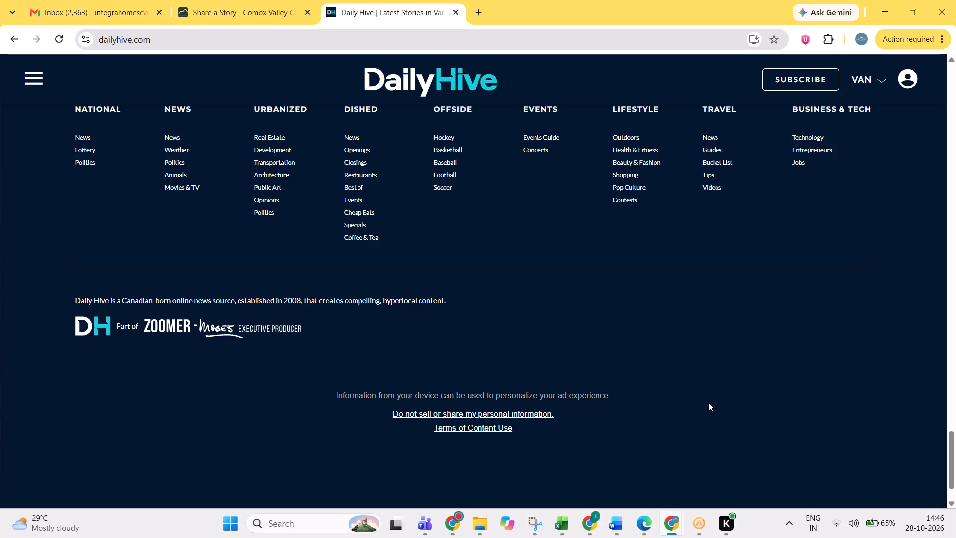
{"action": "scroll", "coordinate": [708, 403], "scroll_direction": "up", "scroll_amount": 8}
{"action": "scroll", "coordinate": [708, 403], "scroll_direction": "up", "scroll_amount": 20}
{"action": "scroll", "coordinate": [708, 403], "scroll_direction": "up", "scroll_amount": 1}
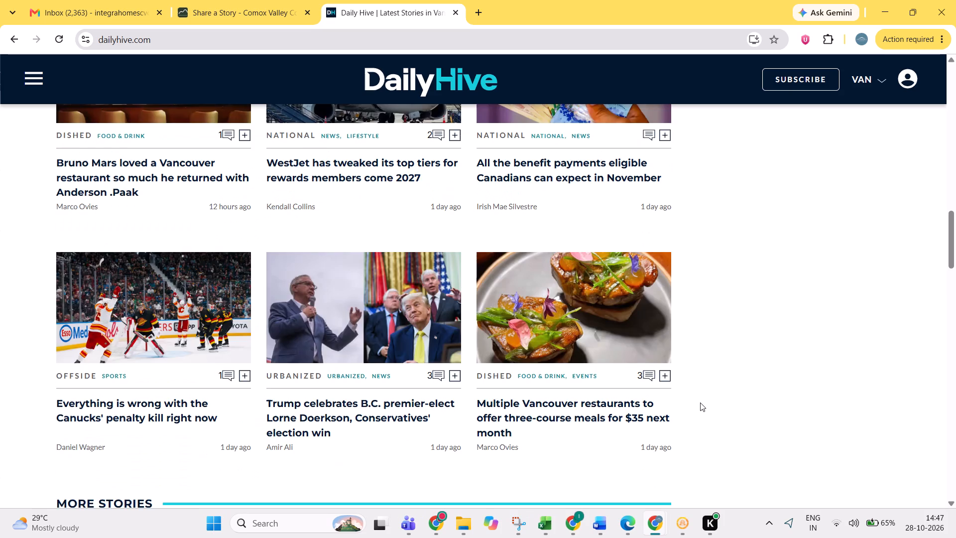
{"action": "scroll", "coordinate": [700, 403], "scroll_direction": "up", "scroll_amount": 20}
{"action": "scroll", "coordinate": [700, 403], "scroll_direction": "up", "scroll_amount": 10}
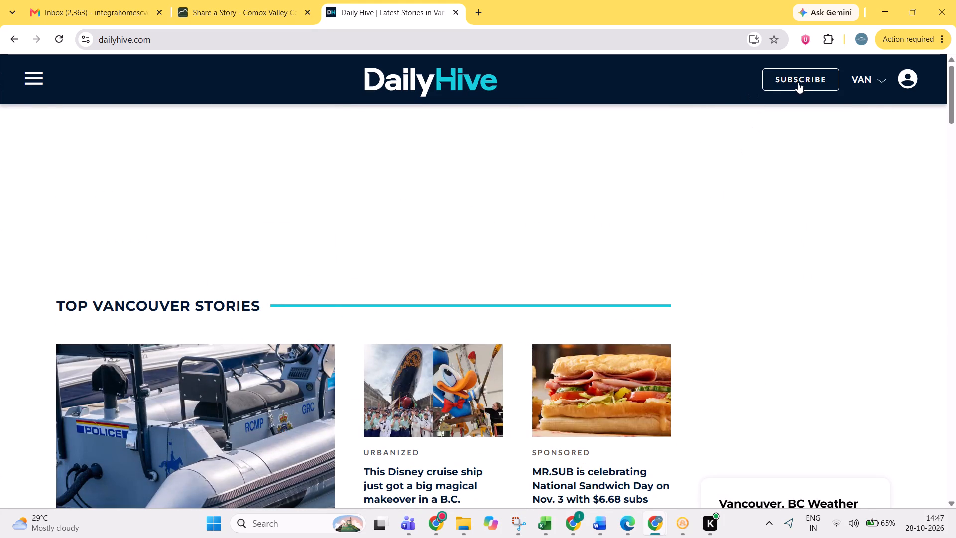
Open Daily Hive's newsletter subscription page and review the newsletters offered for Vancouver.
{"action": "left_click", "coordinate": [798, 82]}
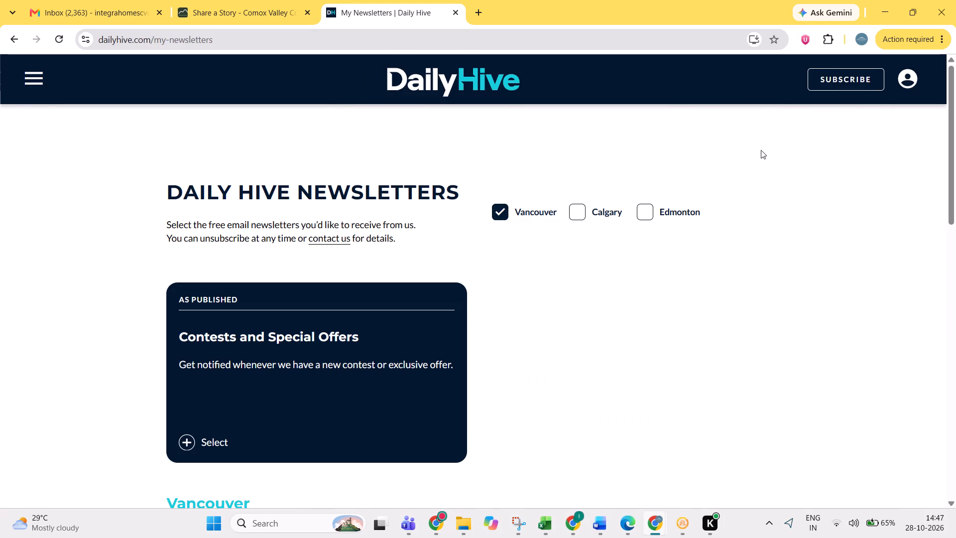
{"action": "scroll", "coordinate": [538, 239], "scroll_direction": "down", "scroll_amount": 4}
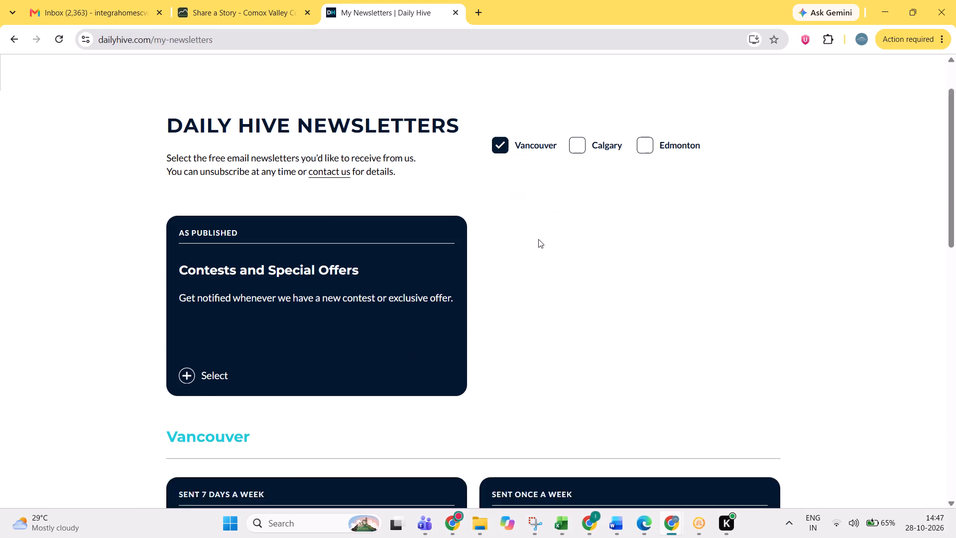
{"action": "scroll", "coordinate": [538, 239], "scroll_direction": "down", "scroll_amount": 2}
{"action": "scroll", "coordinate": [538, 239], "scroll_direction": "up", "scroll_amount": 1}
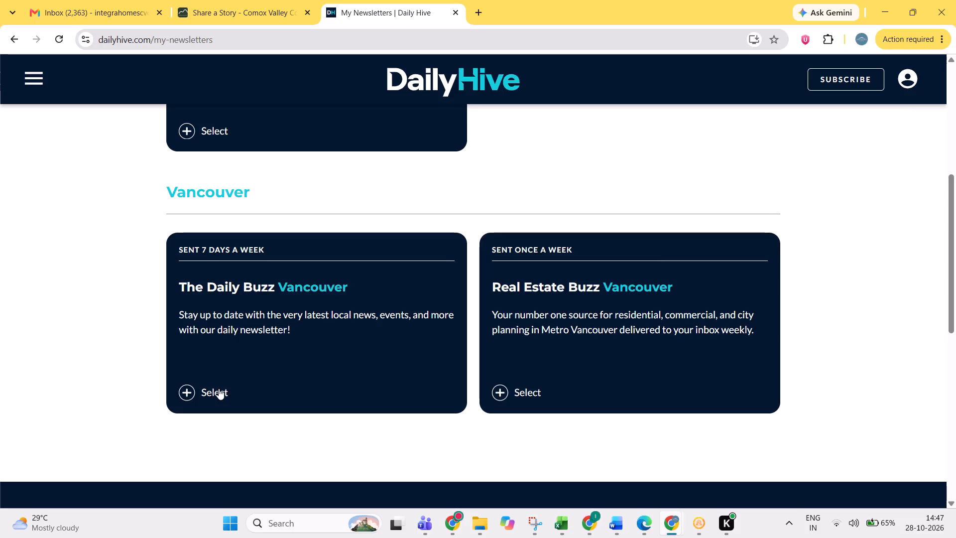
{"action": "left_click", "coordinate": [862, 78]}
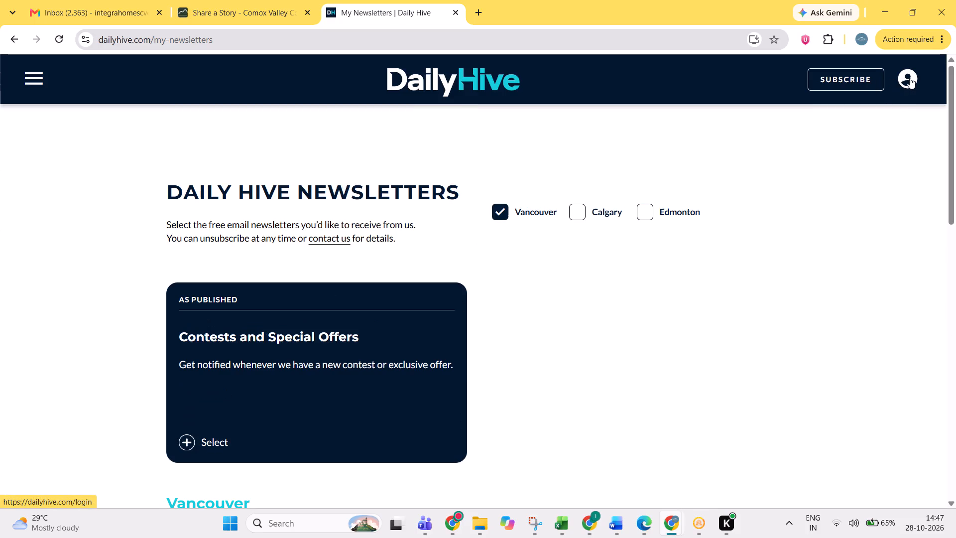
Open the Daily Hive account sign-in form.
{"action": "left_click", "coordinate": [910, 78]}
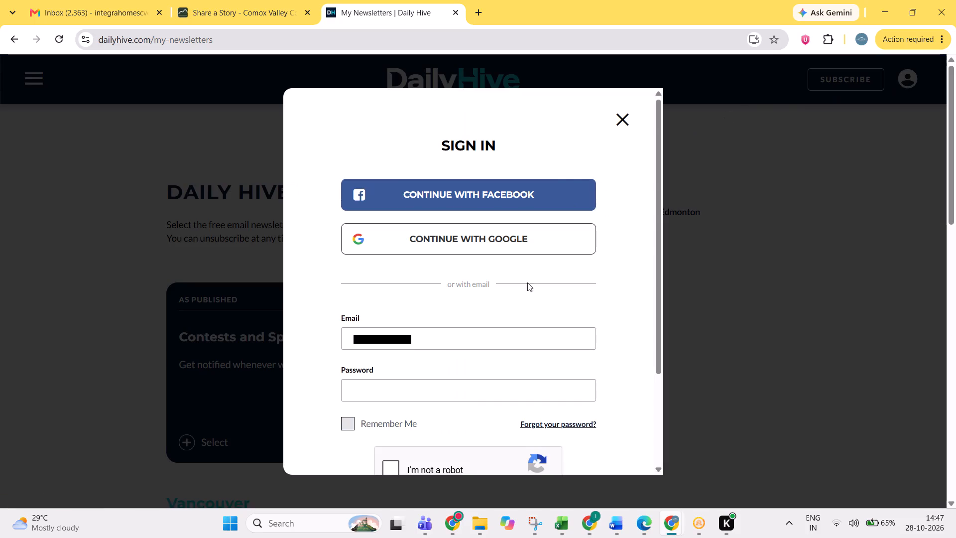
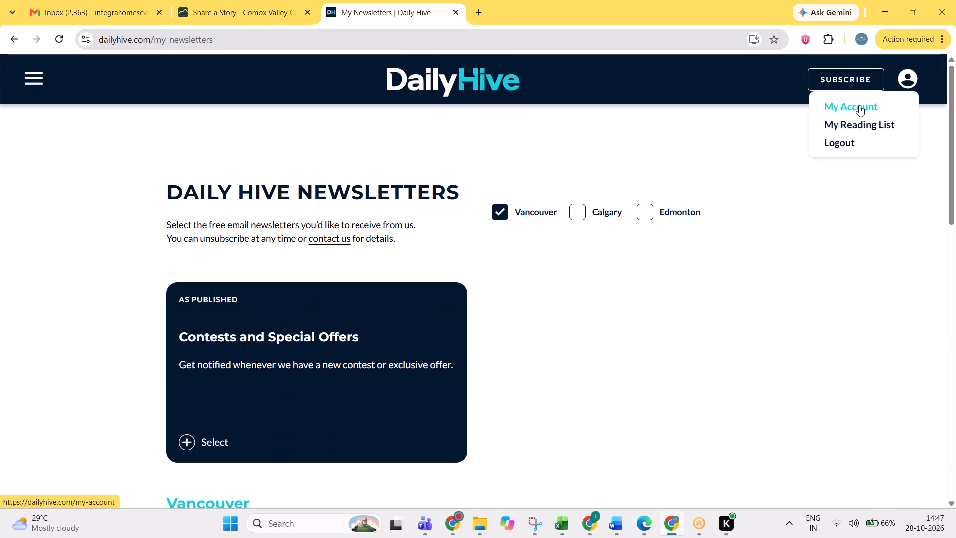
Open the Daily Hive account page and review its general settings and newsletter section for profile or listing options.
{"action": "left_click", "coordinate": [859, 105]}
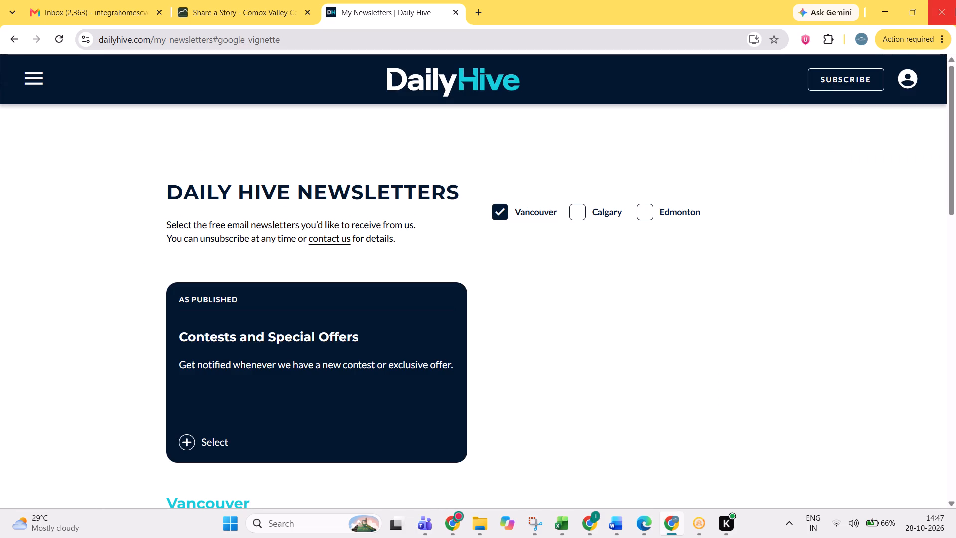
{"action": "left_click", "coordinate": [913, 79]}
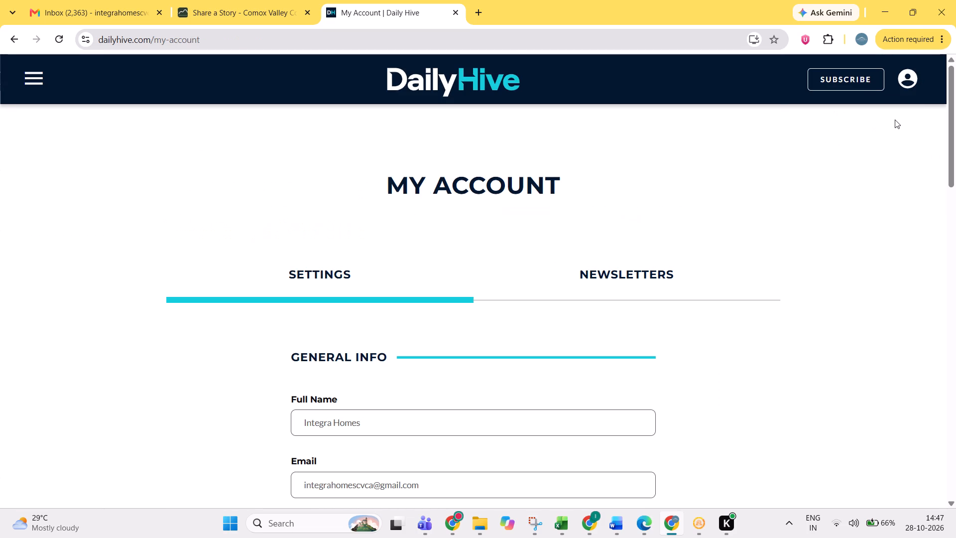
{"action": "scroll", "coordinate": [76, 230], "scroll_direction": "down", "scroll_amount": 3}
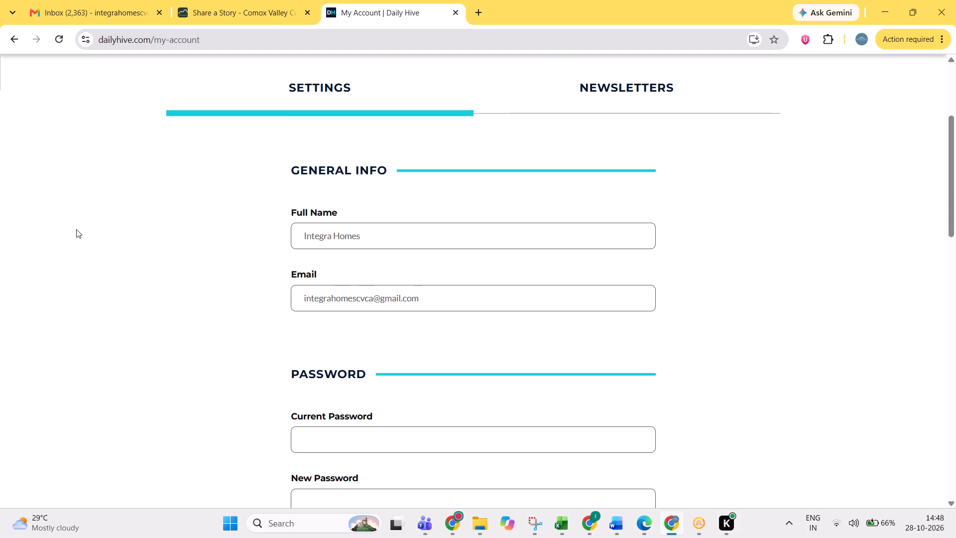
{"action": "scroll", "coordinate": [76, 229], "scroll_direction": "down", "scroll_amount": 1}
{"action": "scroll", "coordinate": [76, 229], "scroll_direction": "up", "scroll_amount": 6}
{"action": "left_click", "coordinate": [639, 275]}
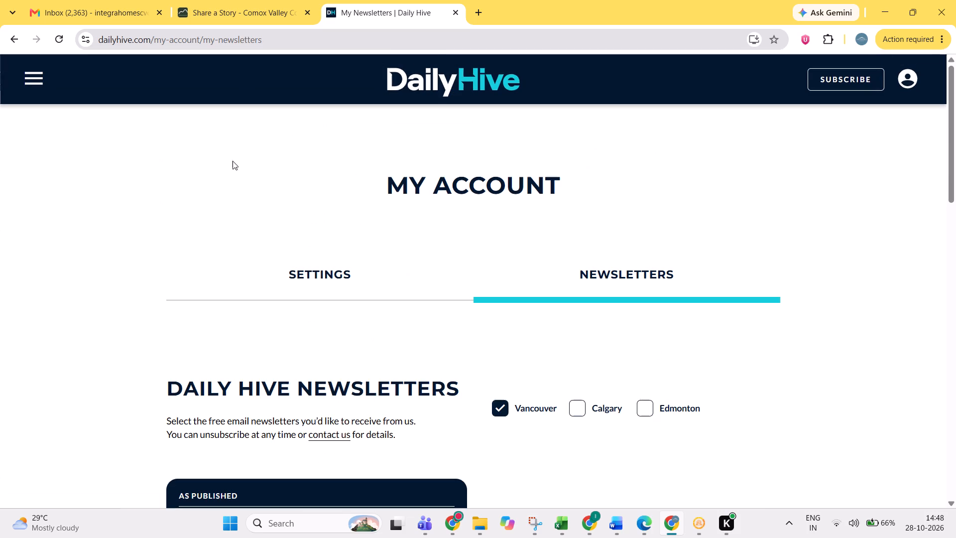
Open Daily Hive's Contact us page from the site footer and examine the departments listed for inquiries, story tips and partnerships.
{"action": "scroll", "coordinate": [222, 173], "scroll_direction": "down", "scroll_amount": 4}
{"action": "scroll", "coordinate": [128, 194], "scroll_direction": "down", "scroll_amount": 11}
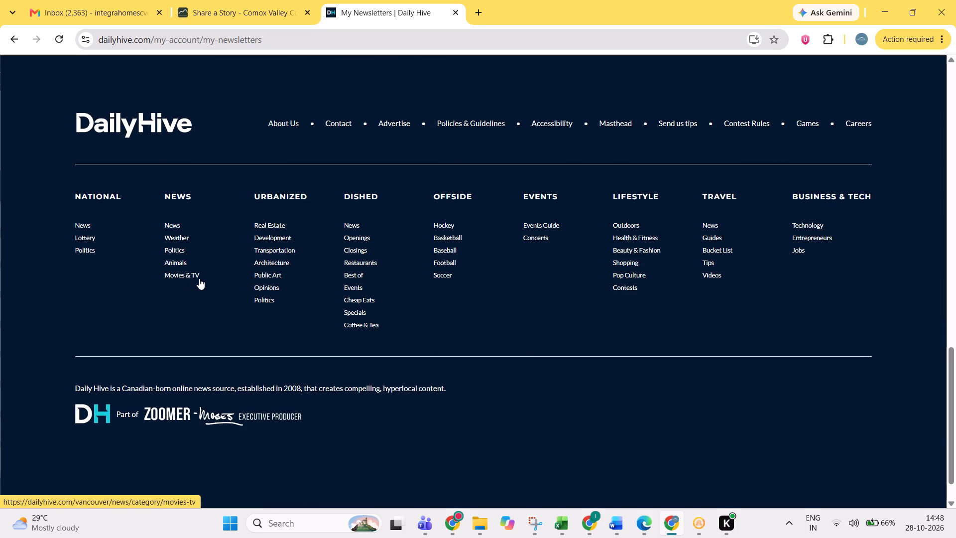
{"action": "scroll", "coordinate": [221, 280], "scroll_direction": "down", "scroll_amount": 6}
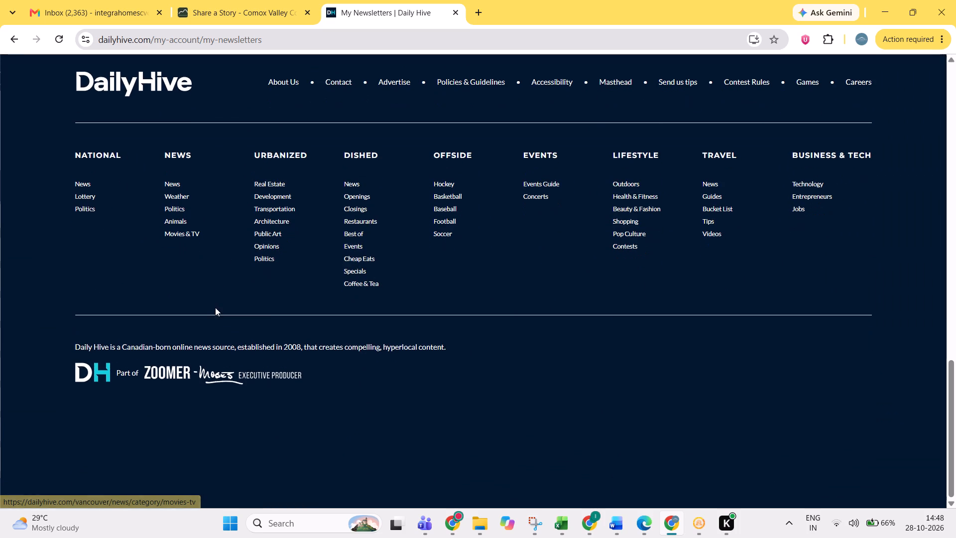
{"action": "scroll", "coordinate": [214, 312], "scroll_direction": "down", "scroll_amount": 4}
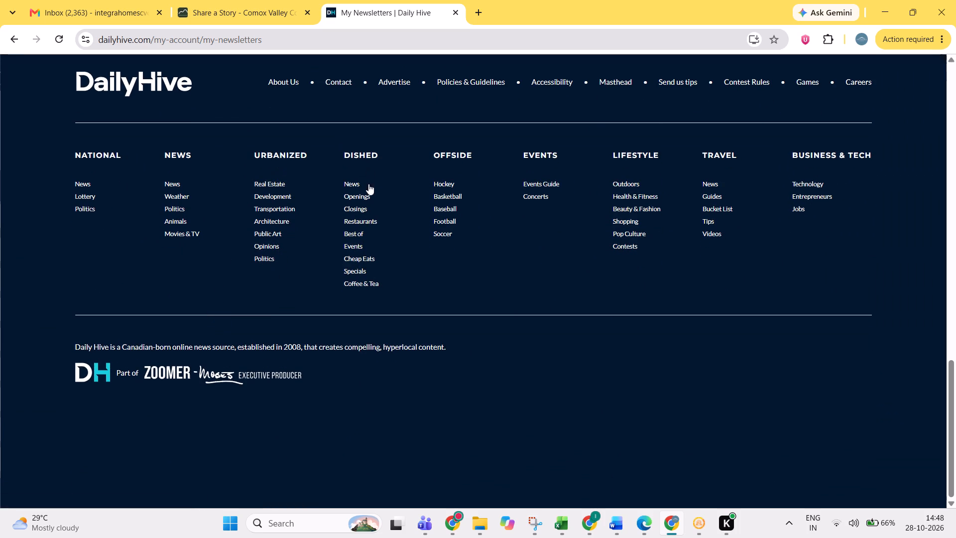
{"action": "left_click", "coordinate": [340, 81]}
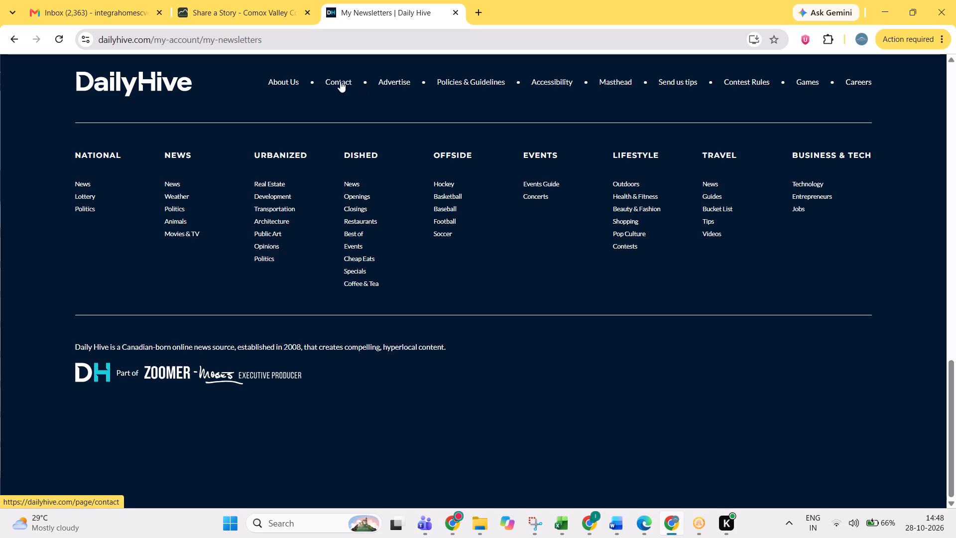
{"action": "scroll", "coordinate": [364, 290], "scroll_direction": "down", "scroll_amount": 2}
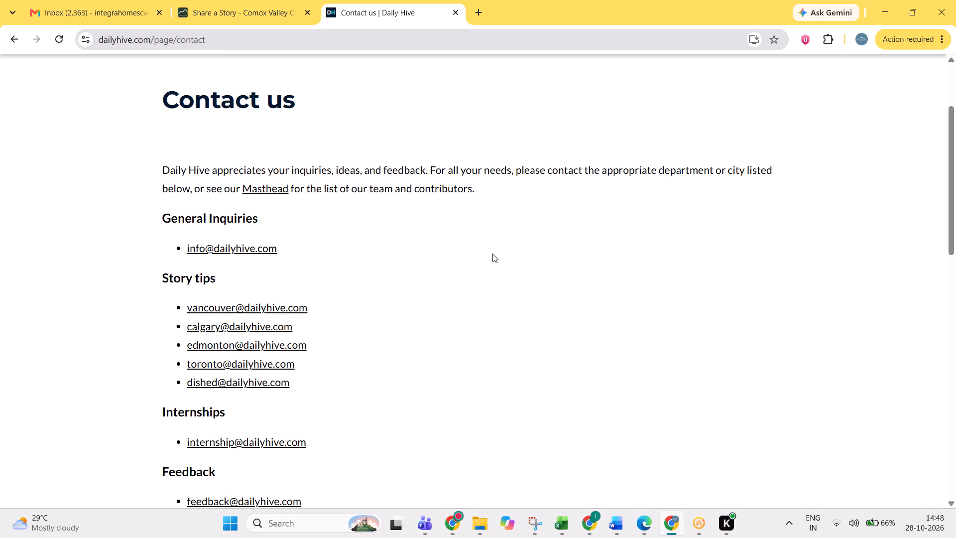
{"action": "scroll", "coordinate": [492, 254], "scroll_direction": "down", "scroll_amount": 1}
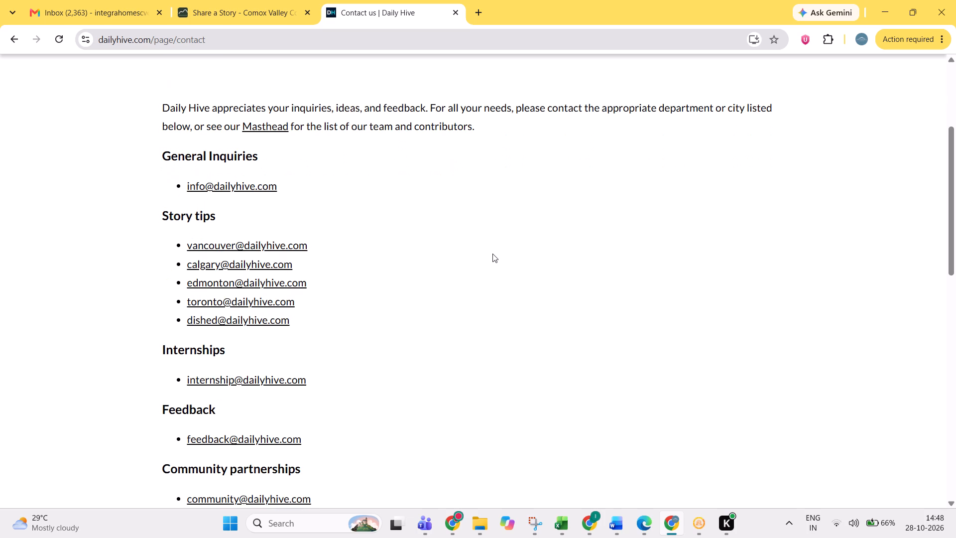
{"action": "scroll", "coordinate": [492, 254], "scroll_direction": "down", "scroll_amount": 1}
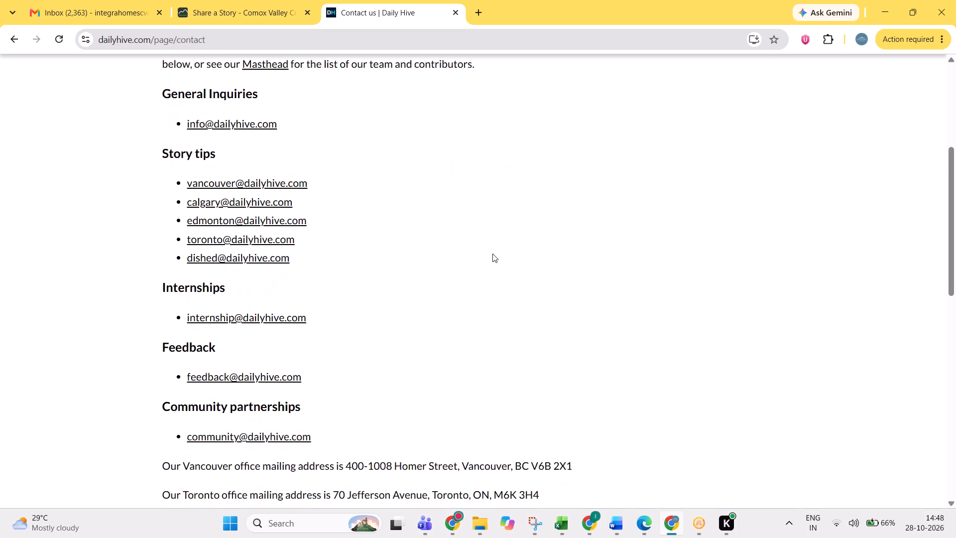
{"action": "scroll", "coordinate": [492, 254], "scroll_direction": "down", "scroll_amount": 1}
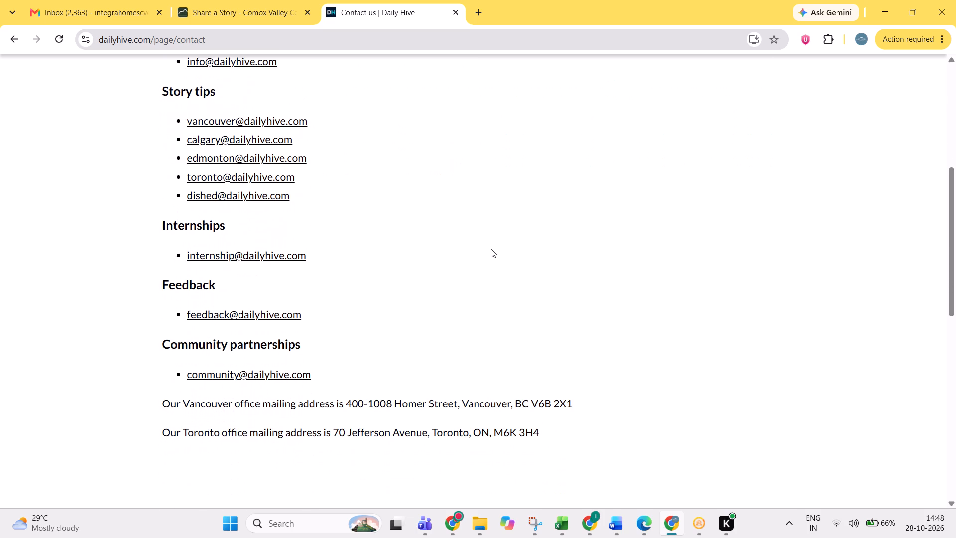
{"action": "scroll", "coordinate": [491, 249], "scroll_direction": "up", "scroll_amount": 2}
{"action": "left_click_drag", "start_coordinate": [317, 244], "coordinate": [208, 246]}
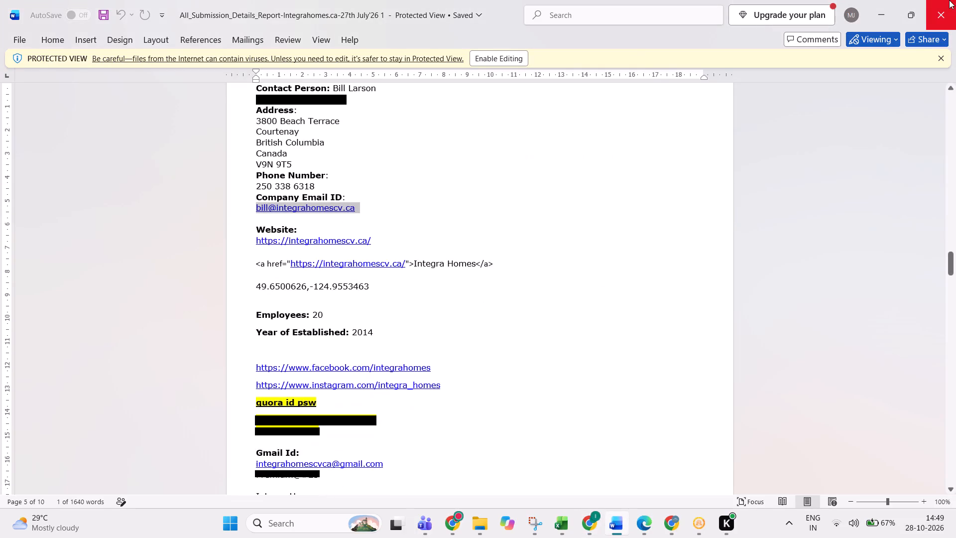
Close the Integra Homes submission details report in Word and switch to the Backlink Opportunities workbook in Excel.
{"action": "left_click", "coordinate": [949, 0]}
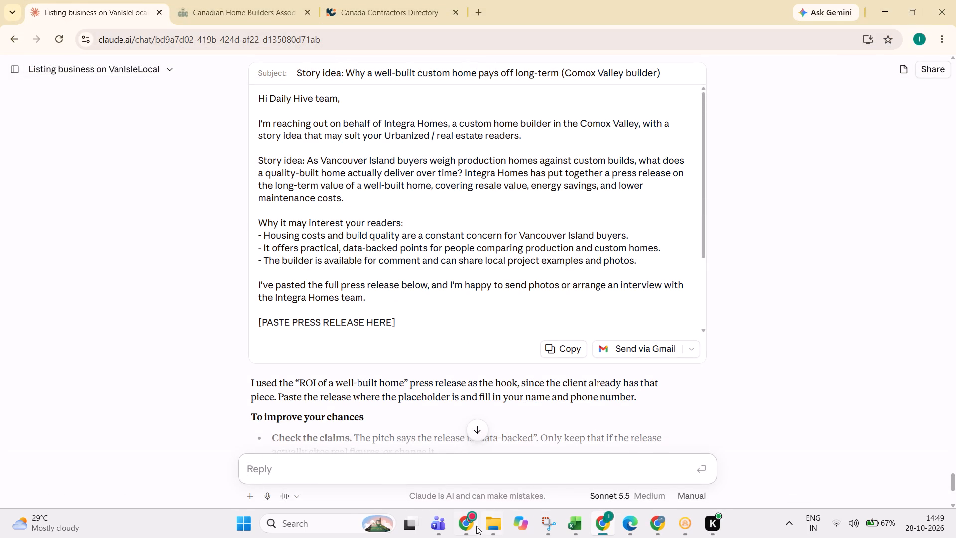
{"action": "left_click", "coordinate": [476, 526]}
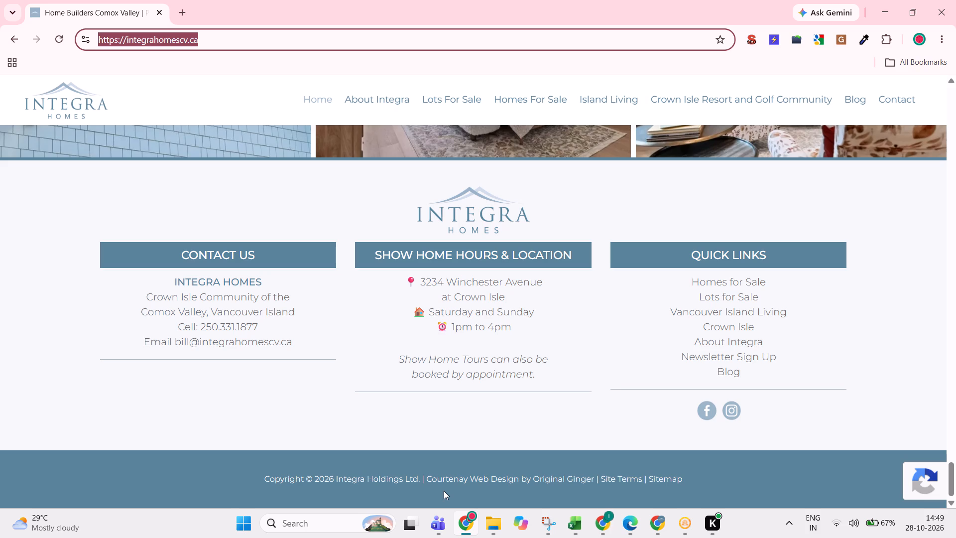
{"action": "left_click", "coordinate": [574, 529]}
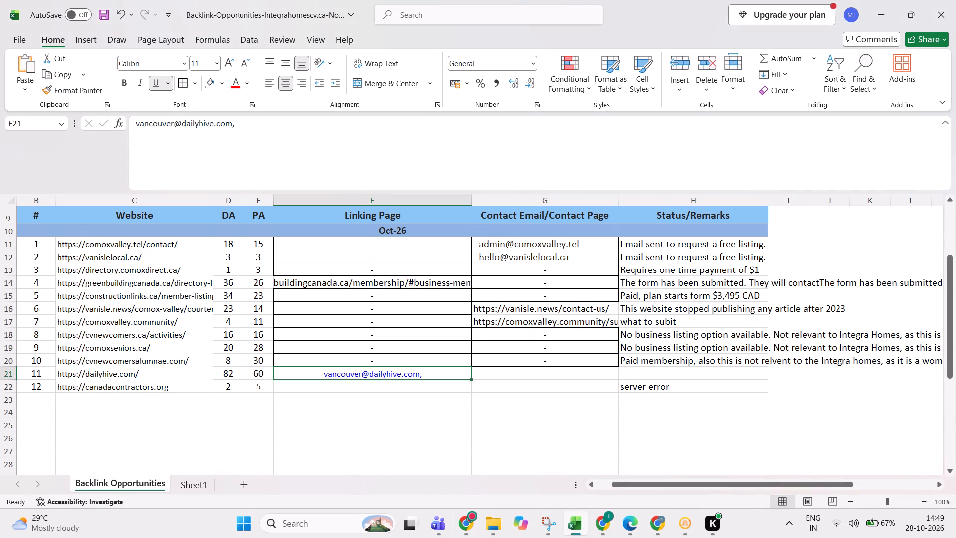
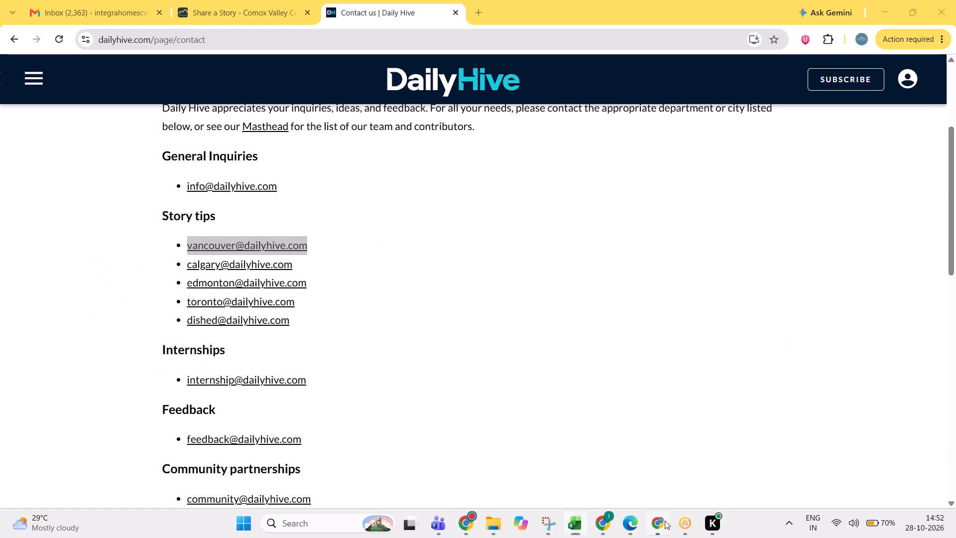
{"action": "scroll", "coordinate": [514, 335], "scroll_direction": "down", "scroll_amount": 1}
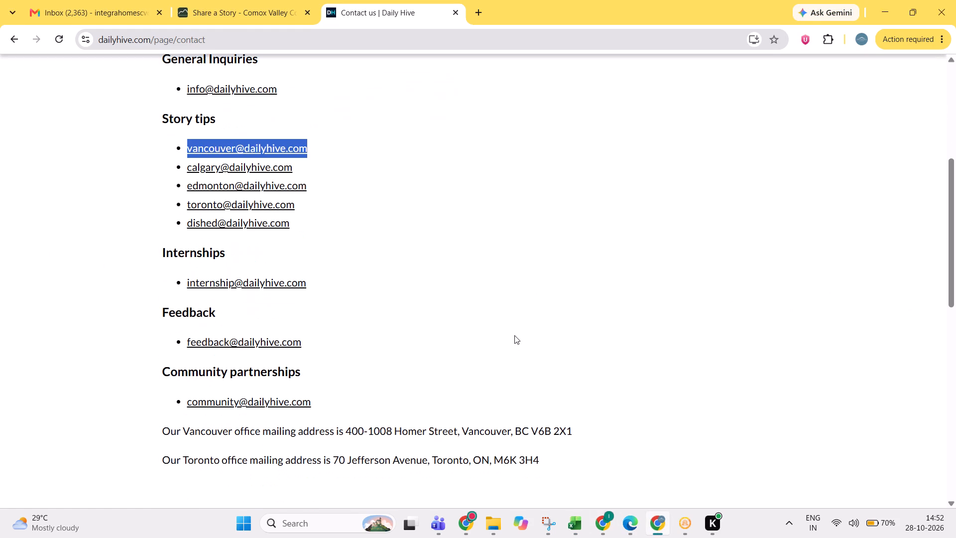
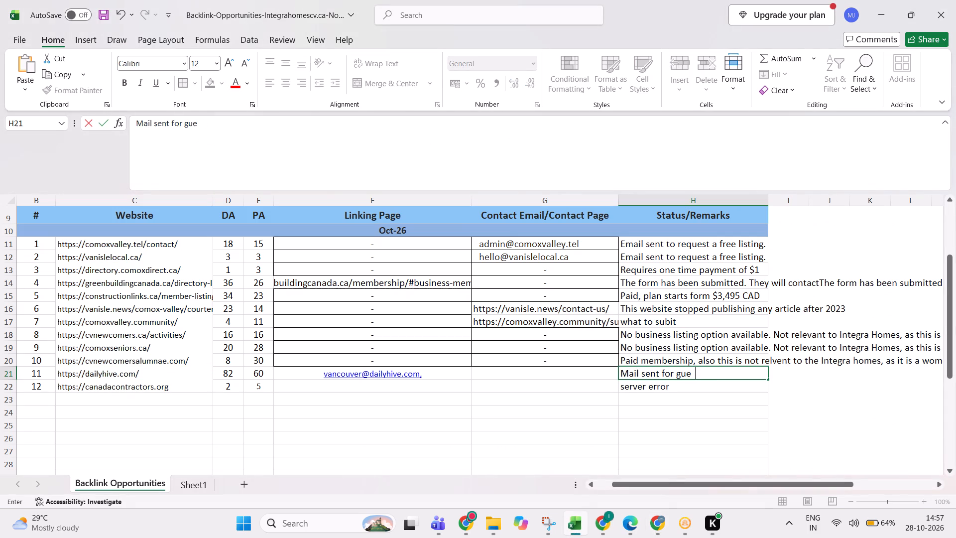
Complete the Status/Remarks entry for dailyhive.com as "Mail sent for guest posting" and save the workbook.
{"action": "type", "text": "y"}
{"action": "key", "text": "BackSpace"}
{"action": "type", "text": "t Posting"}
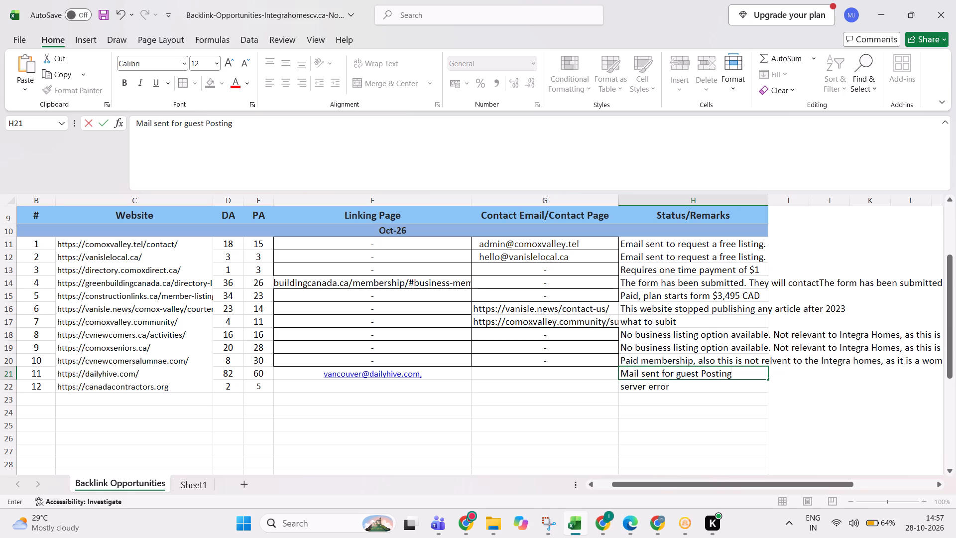
{"action": "left_click", "coordinate": [706, 375]}
{"action": "key", "text": "BackSpace"}
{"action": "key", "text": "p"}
{"action": "key", "text": "ctrl+s"}
Check the remark and website address of the comoxvalley.community entry.
{"action": "left_click", "coordinate": [680, 319]}
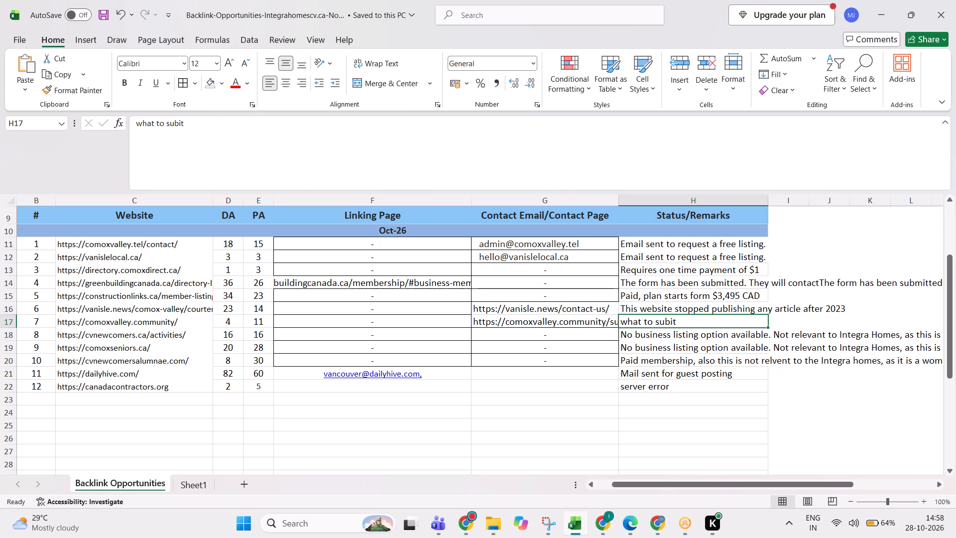
{"action": "left_click", "coordinate": [182, 324]}
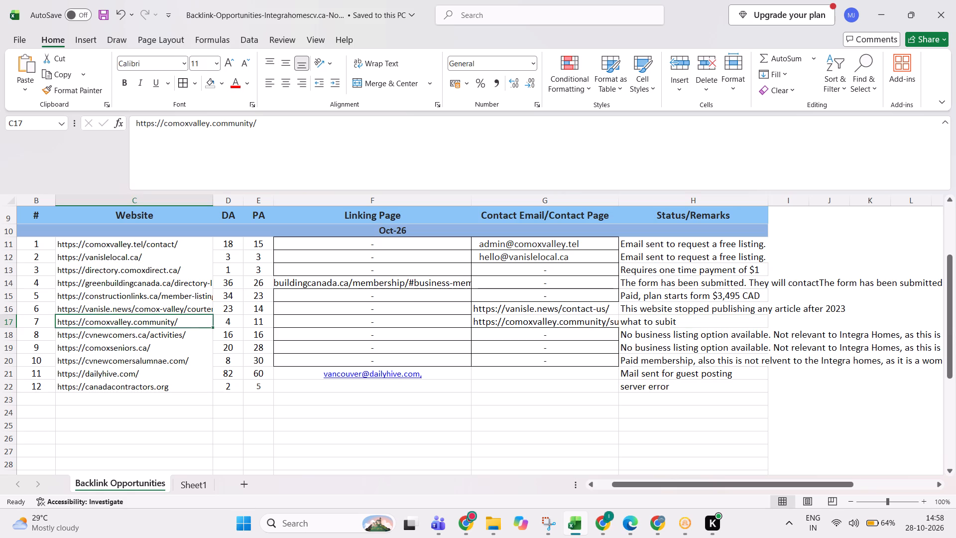
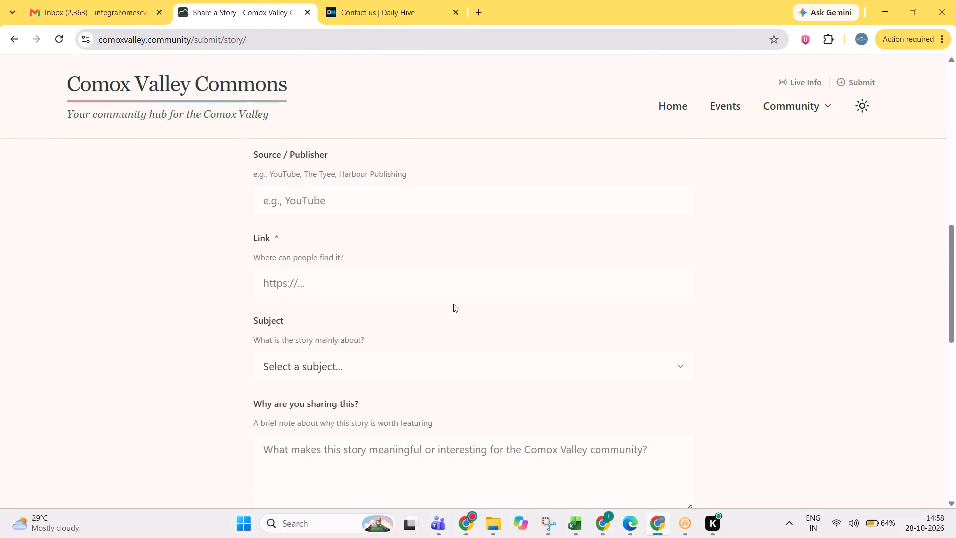
Examine the Comox Valley Commons Share a Story form, including its content type choices, required fields and submission note.
{"action": "scroll", "coordinate": [453, 304], "scroll_direction": "up", "scroll_amount": 3}
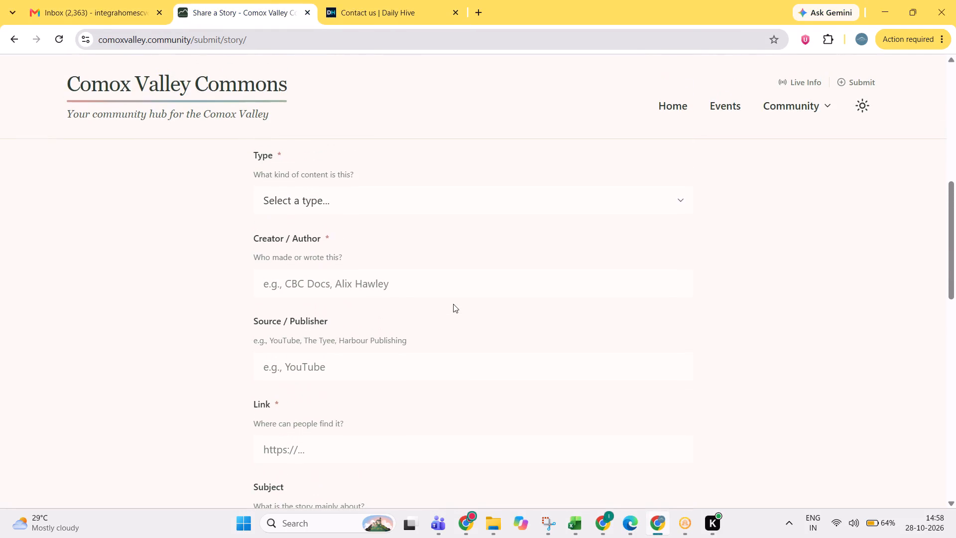
{"action": "scroll", "coordinate": [453, 304], "scroll_direction": "up", "scroll_amount": 2}
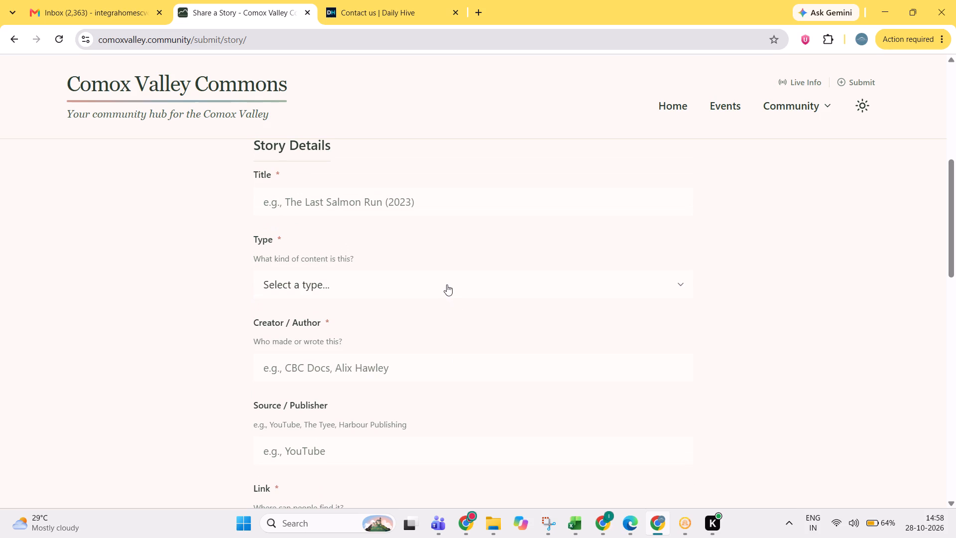
{"action": "left_click", "coordinate": [446, 284]}
{"action": "left_click", "coordinate": [176, 393]}
{"action": "scroll", "coordinate": [176, 393], "scroll_direction": "up", "scroll_amount": 5}
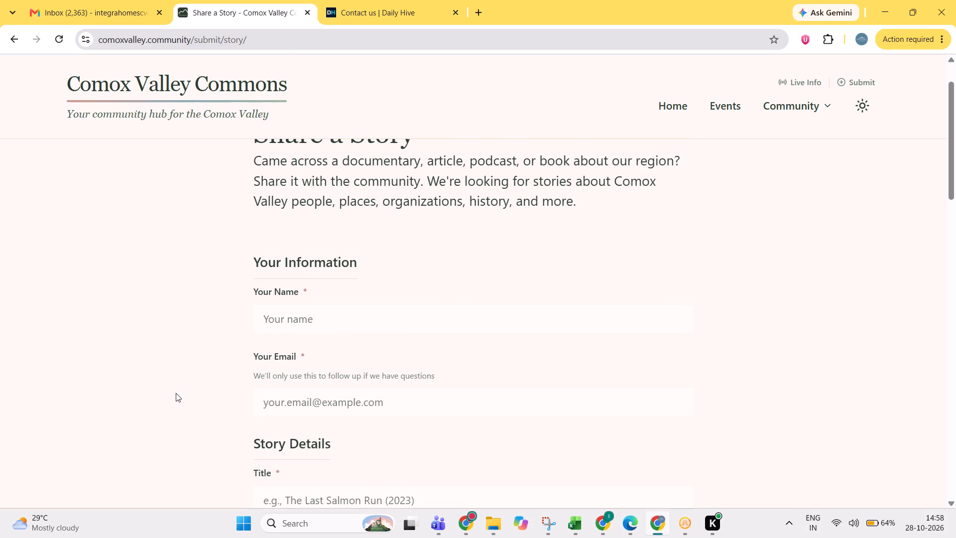
{"action": "scroll", "coordinate": [176, 393], "scroll_direction": "down", "scroll_amount": 7}
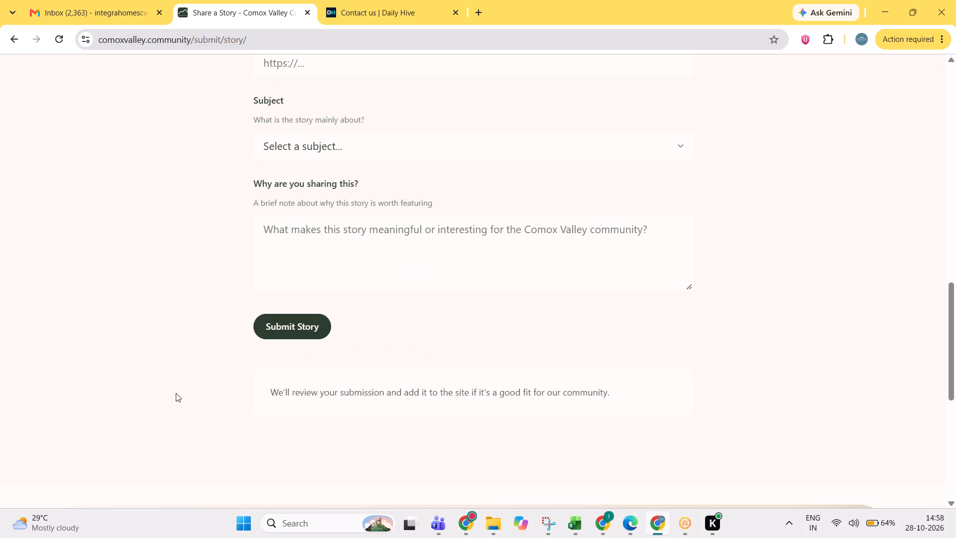
{"action": "scroll", "coordinate": [176, 393], "scroll_direction": "up", "scroll_amount": 9}
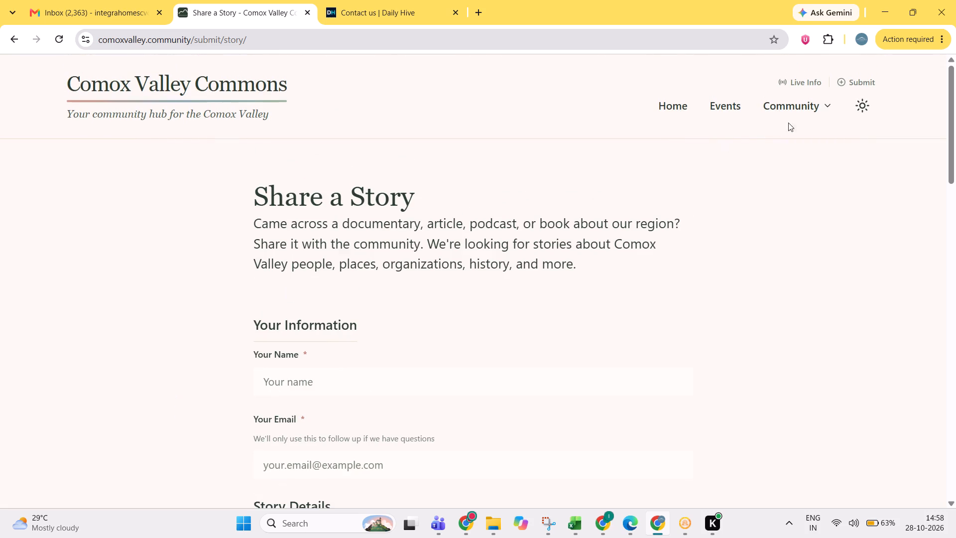
Open the Submit a Group form from the site's submission options and examine its personal, group and contact fields.
{"action": "left_click", "coordinate": [871, 80]}
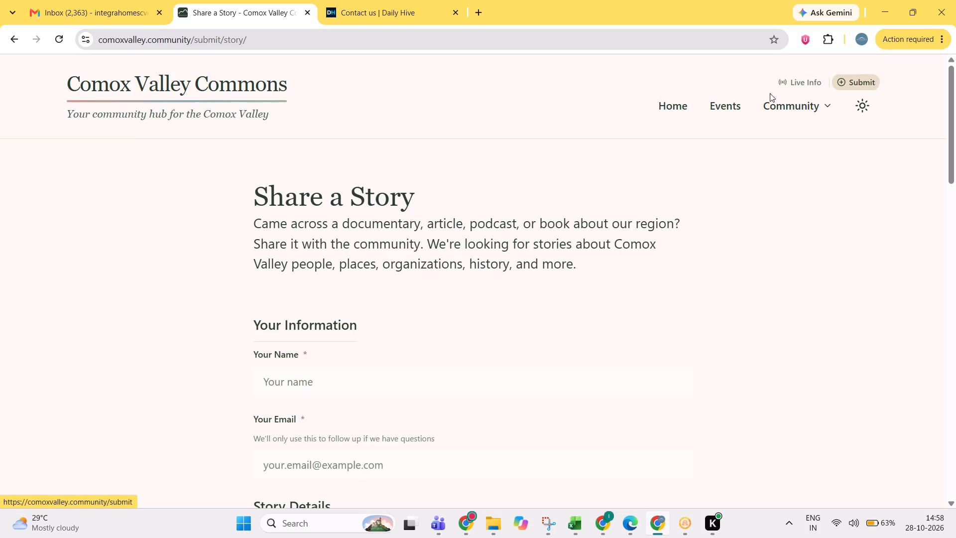
{"action": "scroll", "coordinate": [497, 291], "scroll_direction": "down", "scroll_amount": 2}
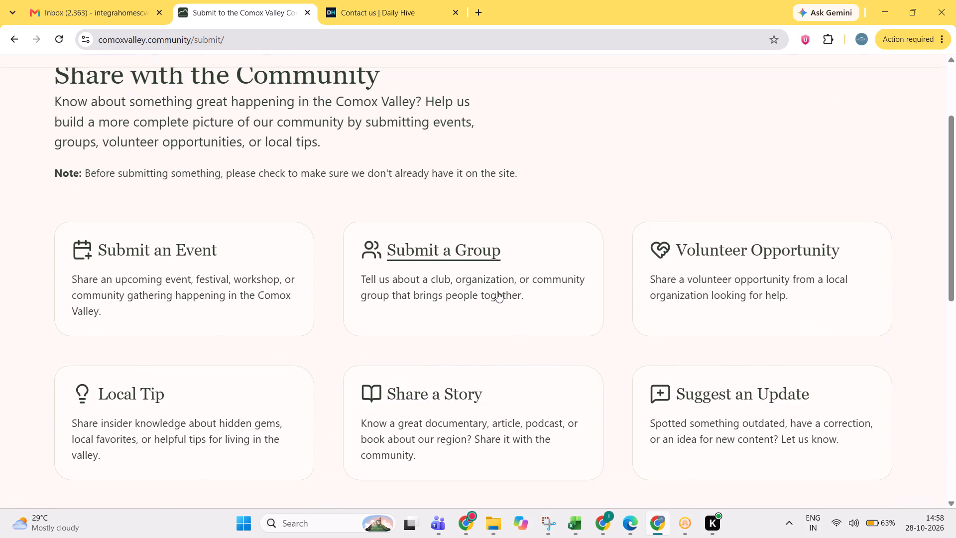
{"action": "left_click", "coordinate": [417, 260]}
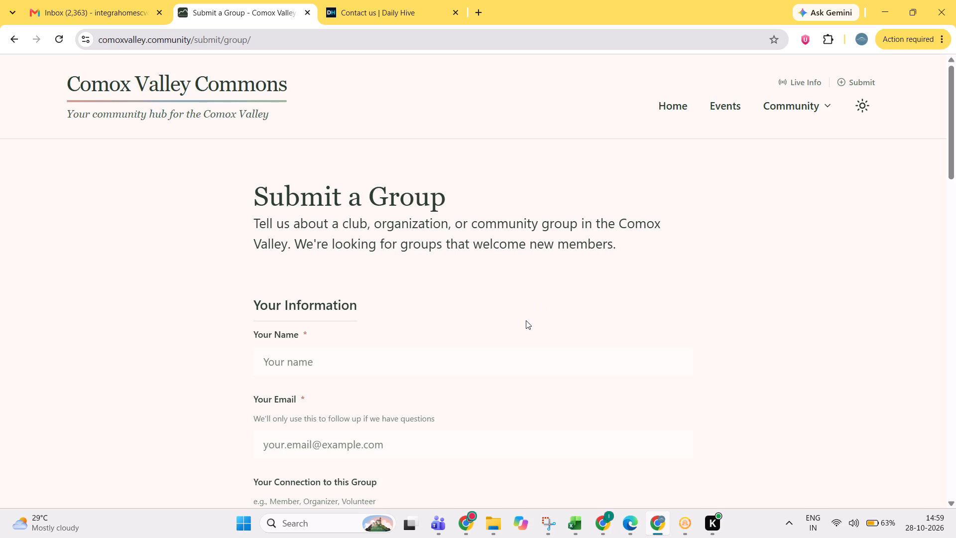
{"action": "scroll", "coordinate": [523, 324], "scroll_direction": "down", "scroll_amount": 3}
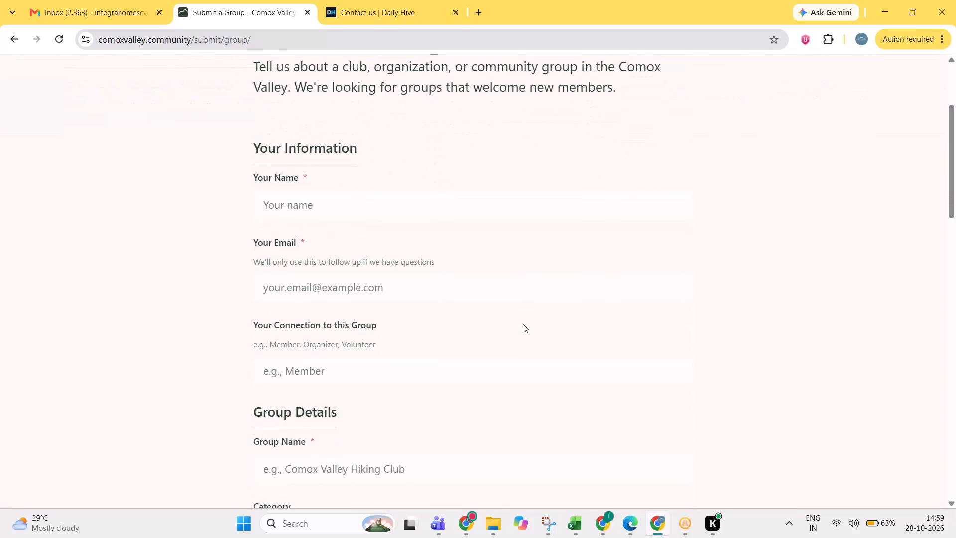
{"action": "scroll", "coordinate": [523, 324], "scroll_direction": "down", "scroll_amount": 4}
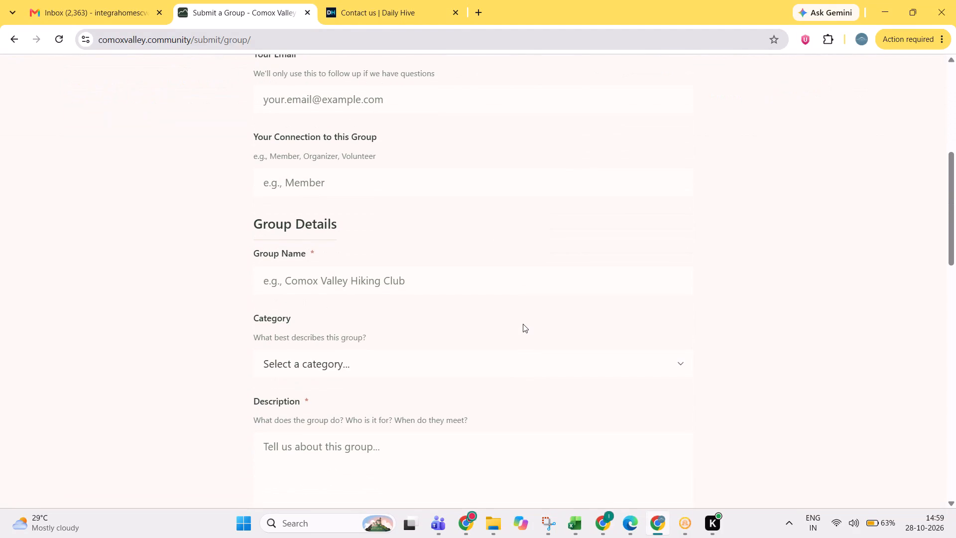
{"action": "scroll", "coordinate": [523, 324], "scroll_direction": "down", "scroll_amount": 3}
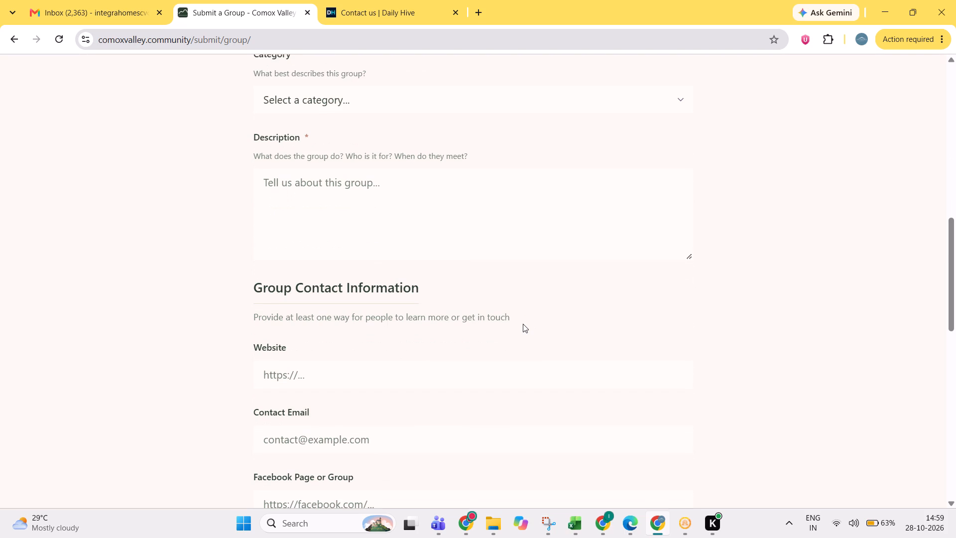
{"action": "scroll", "coordinate": [523, 324], "scroll_direction": "up", "scroll_amount": 4}
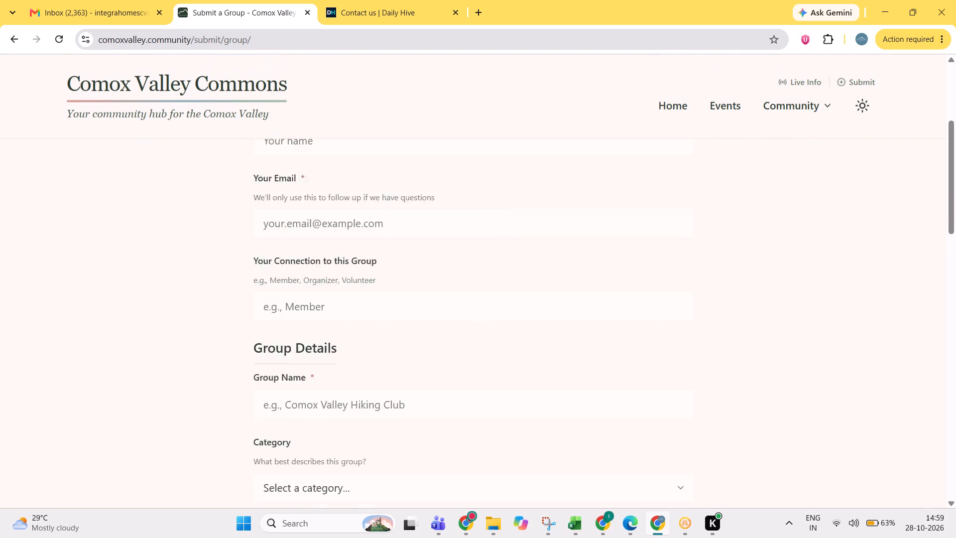
{"action": "scroll", "coordinate": [523, 324], "scroll_direction": "up", "scroll_amount": 4}
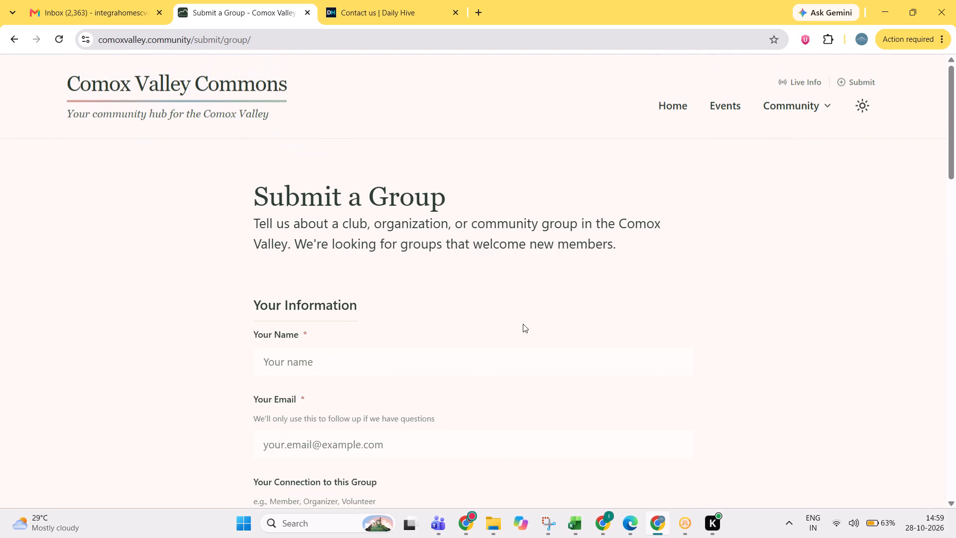
{"action": "scroll", "coordinate": [523, 324], "scroll_direction": "down", "scroll_amount": 1}
Return to the community submission options and open the Share a Story form at its information and story fields.
{"action": "left_click", "coordinate": [853, 77]}
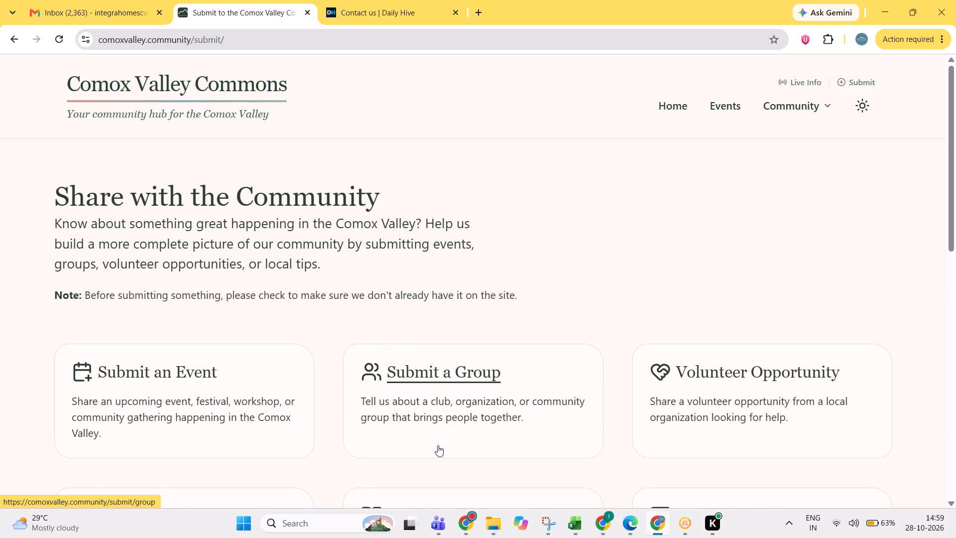
{"action": "scroll", "coordinate": [443, 447], "scroll_direction": "down", "scroll_amount": 3}
{"action": "left_click", "coordinate": [417, 361]}
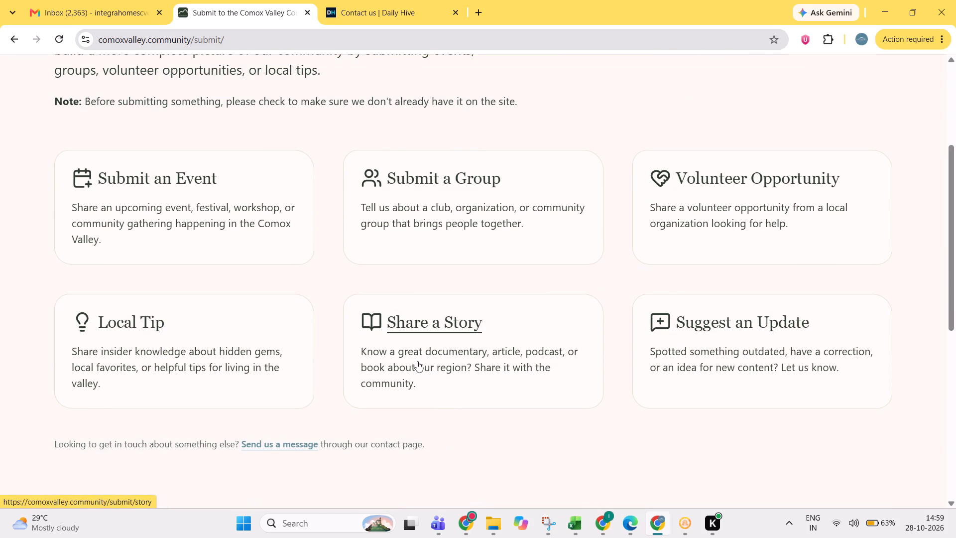
{"action": "scroll", "coordinate": [417, 361], "scroll_direction": "down", "scroll_amount": 2}
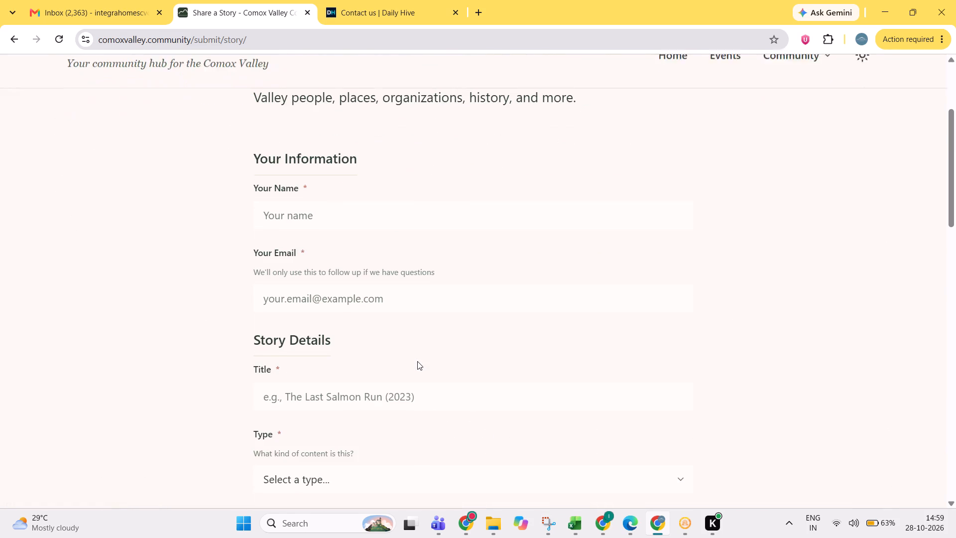
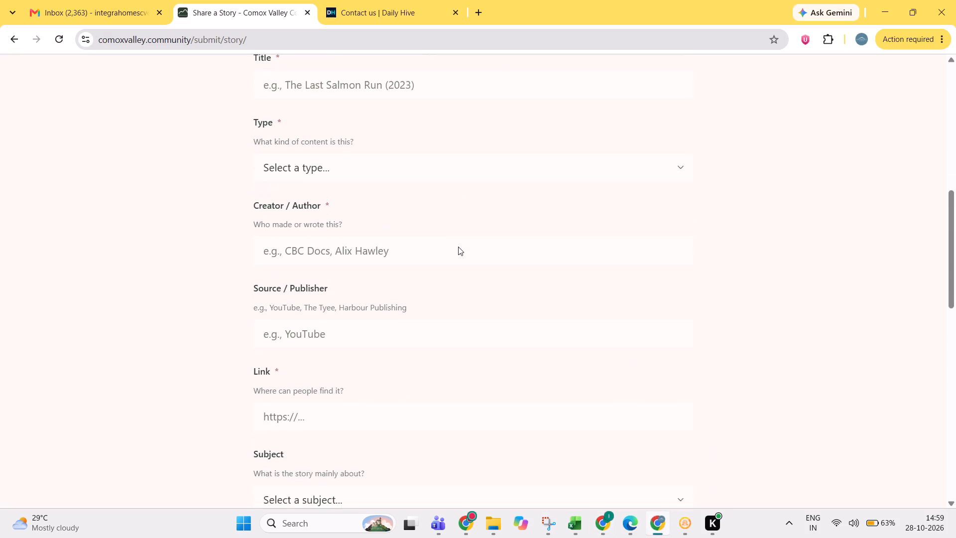
Examine the rest of the Share a Story form, from its link and subject fields through its submission note.
{"action": "scroll", "coordinate": [458, 247], "scroll_direction": "down", "scroll_amount": 5}
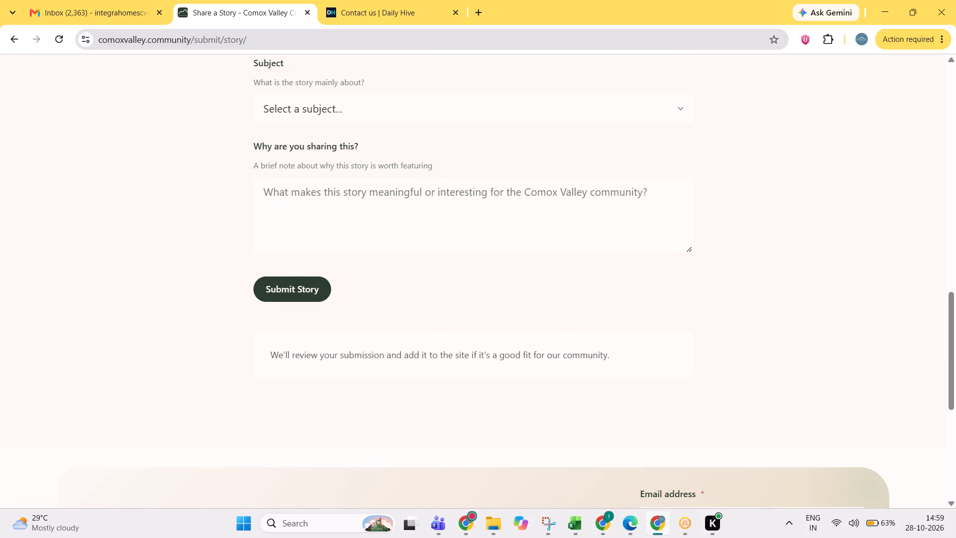
Switch to the backlink opportunities workbook in Excel and clear the Linking Page cell in the Daily Hive row.
{"action": "left_click", "coordinate": [578, 531]}
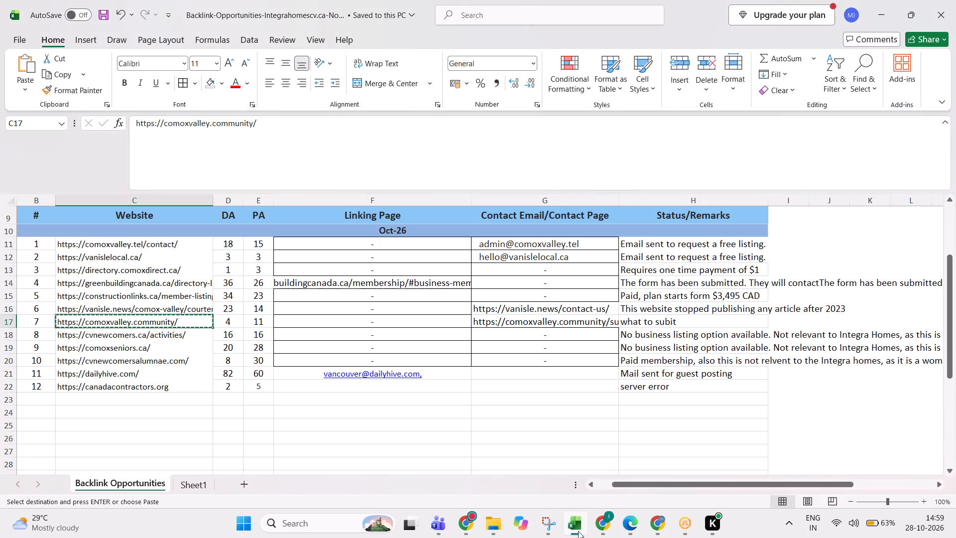
{"action": "left_click", "coordinate": [440, 391]}
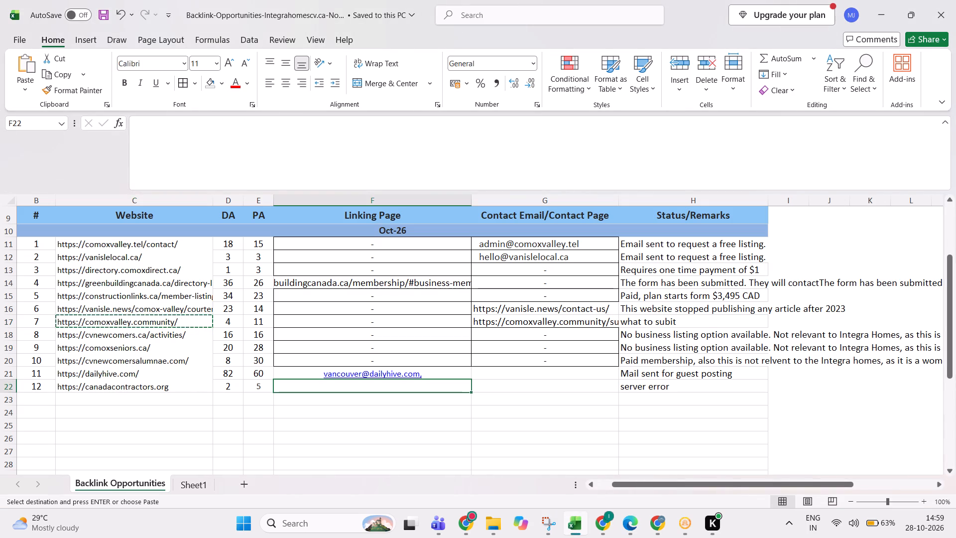
{"action": "left_click", "coordinate": [456, 373]}
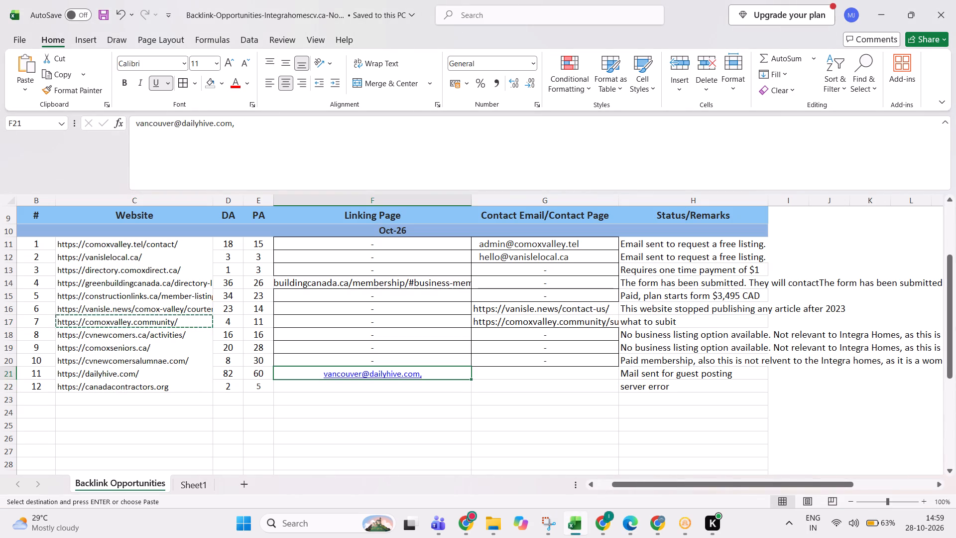
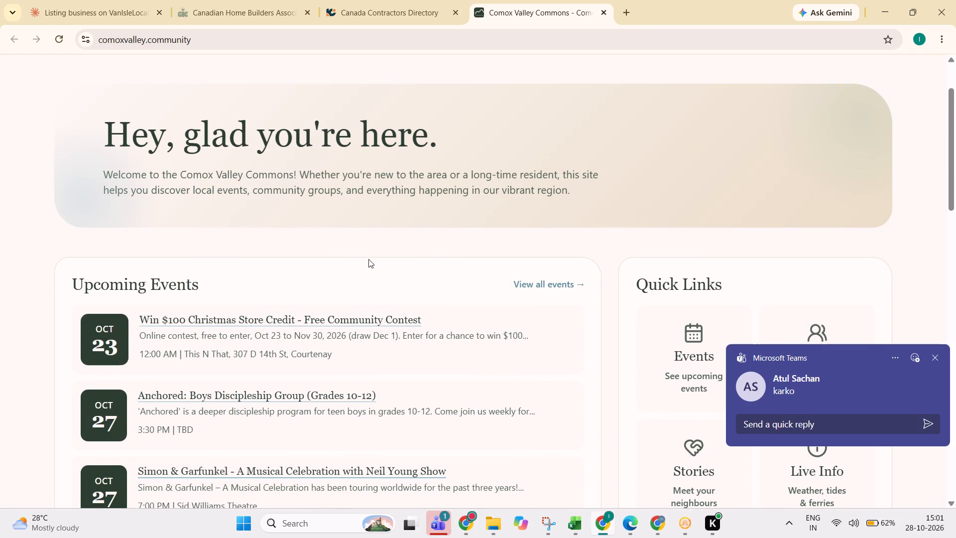
Examine the Comox Valley Commons homepage for places to submit or add content.
{"action": "scroll", "coordinate": [368, 259], "scroll_direction": "down", "scroll_amount": 1}
{"action": "left_click_drag", "start_coordinate": [153, 212], "coordinate": [230, 208]}
{"action": "double_click", "coordinate": [147, 193]}
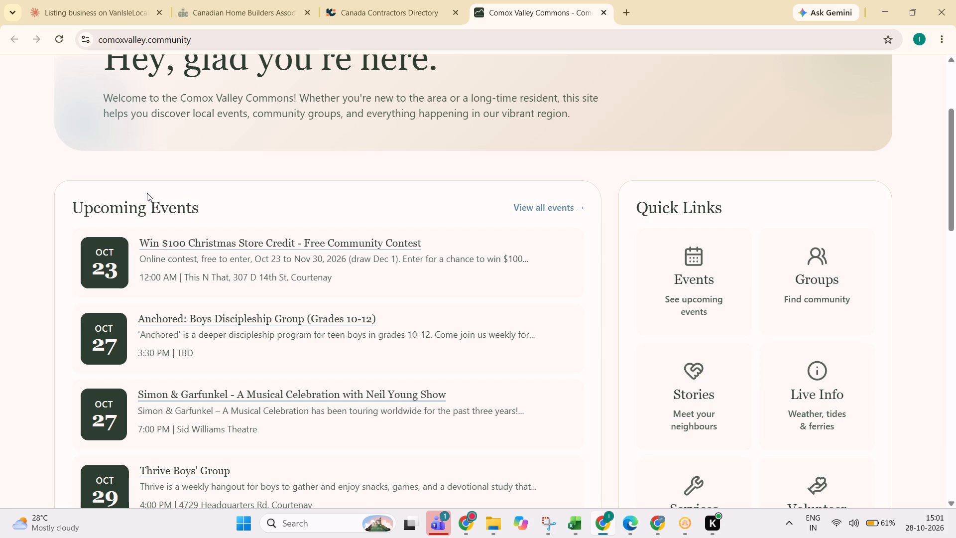
{"action": "left_click", "coordinate": [231, 201]}
{"action": "scroll", "coordinate": [231, 201], "scroll_direction": "down", "scroll_amount": 2}
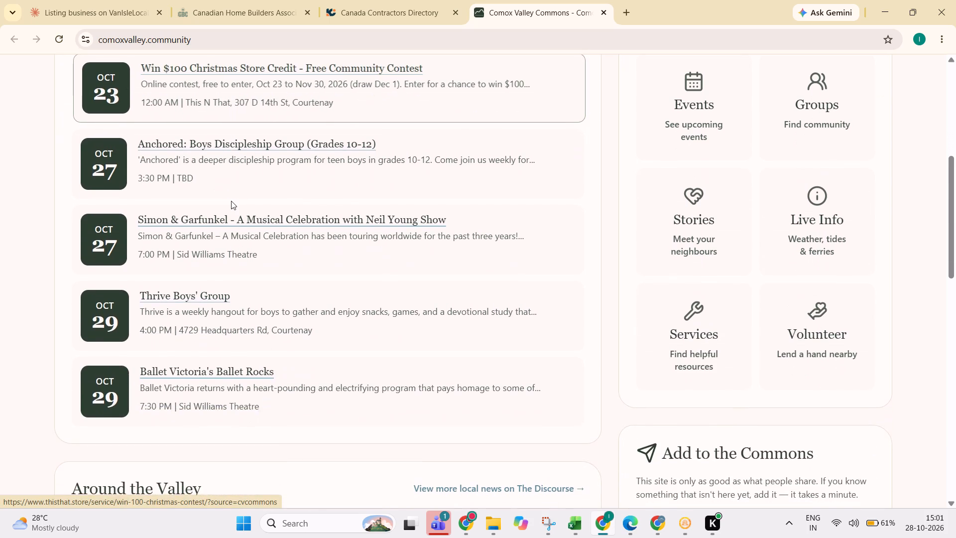
{"action": "scroll", "coordinate": [231, 201], "scroll_direction": "down", "scroll_amount": 4}
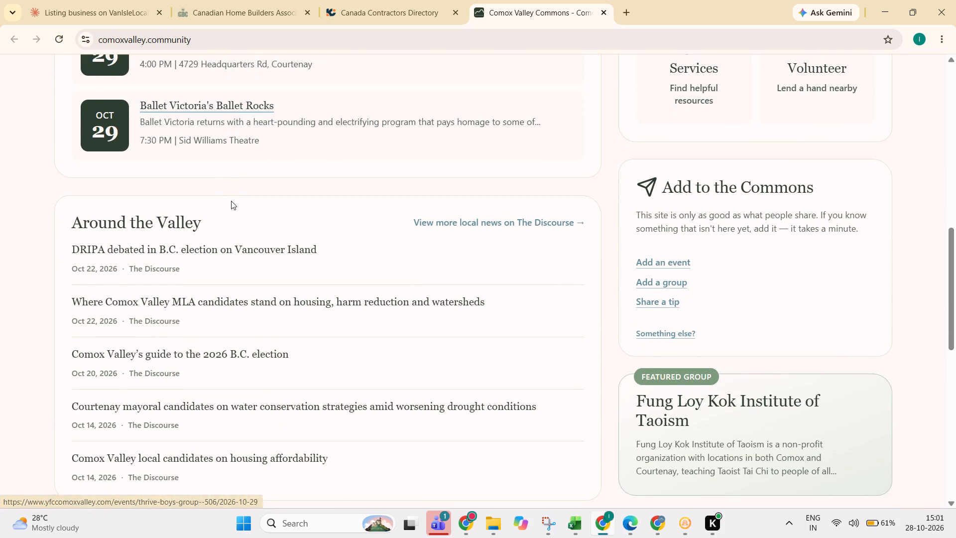
{"action": "scroll", "coordinate": [231, 201], "scroll_direction": "up", "scroll_amount": 11}
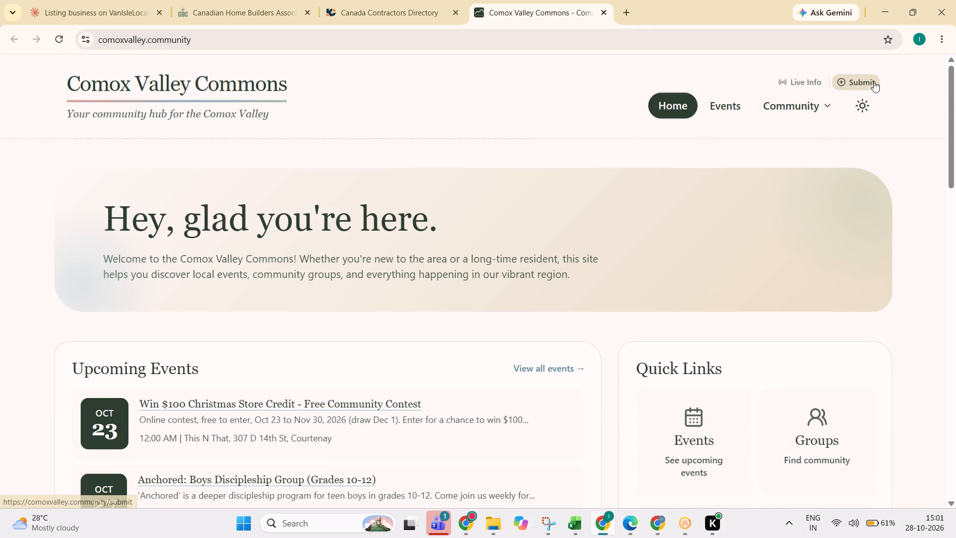
{"action": "scroll", "coordinate": [581, 413], "scroll_direction": "down", "scroll_amount": 3}
{"action": "scroll", "coordinate": [581, 413], "scroll_direction": "right", "scroll_amount": 1}
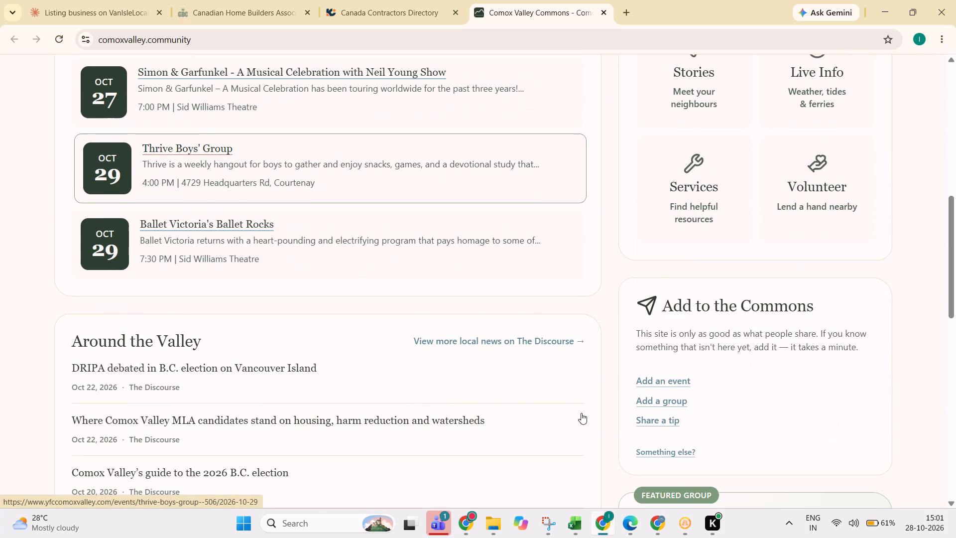
{"action": "scroll", "coordinate": [581, 413], "scroll_direction": "right", "scroll_amount": 2}
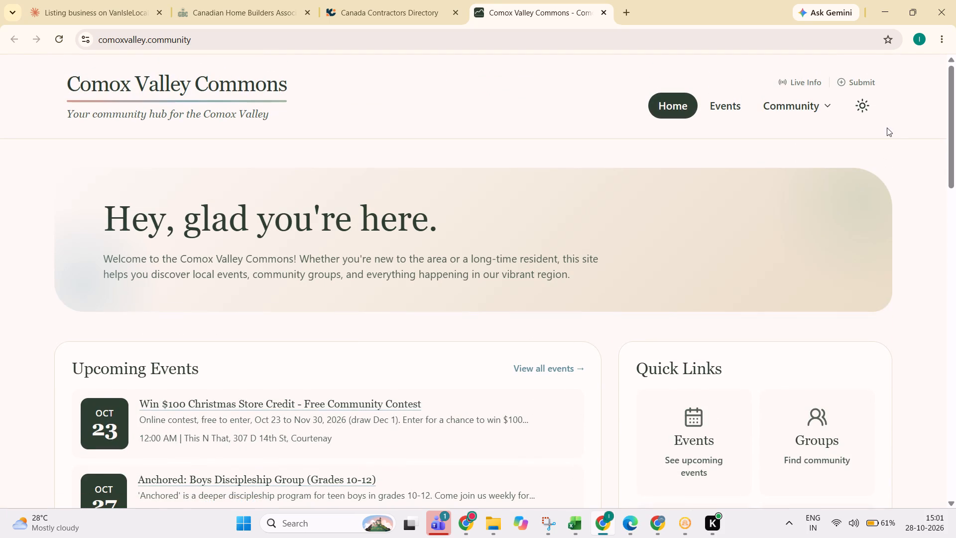
Open the Comox Valley Commons submission page and choose the Share a Story option.
{"action": "left_click", "coordinate": [852, 83]}
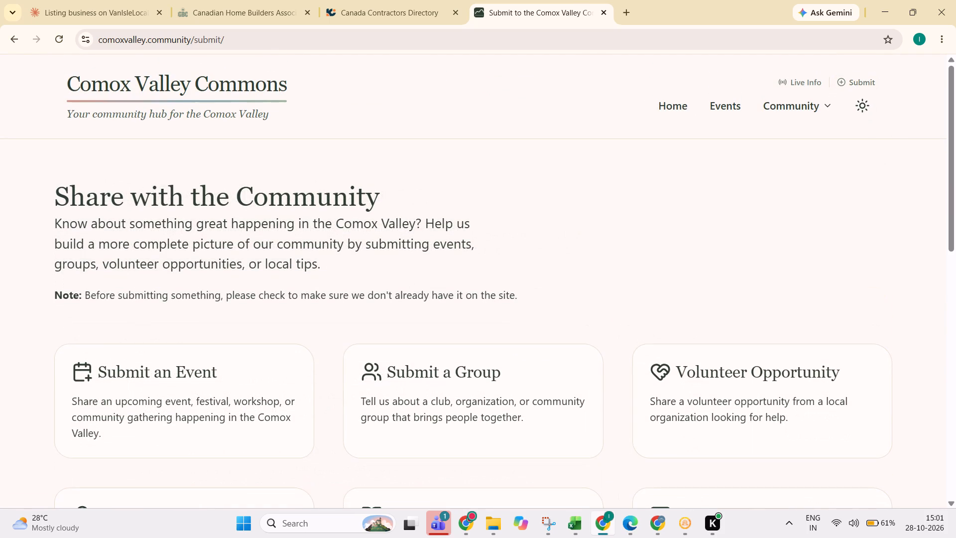
{"action": "scroll", "coordinate": [402, 297], "scroll_direction": "down", "scroll_amount": 3}
{"action": "left_click", "coordinate": [405, 404]}
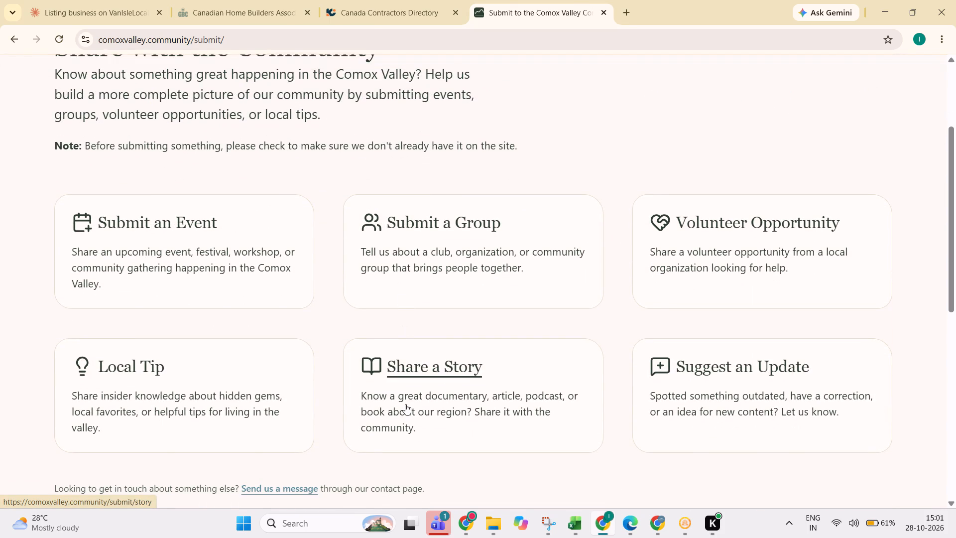
Switch to the other Chrome profile's window and bring up the Integra Homes website to look through it.
{"action": "left_click", "coordinate": [468, 531]}
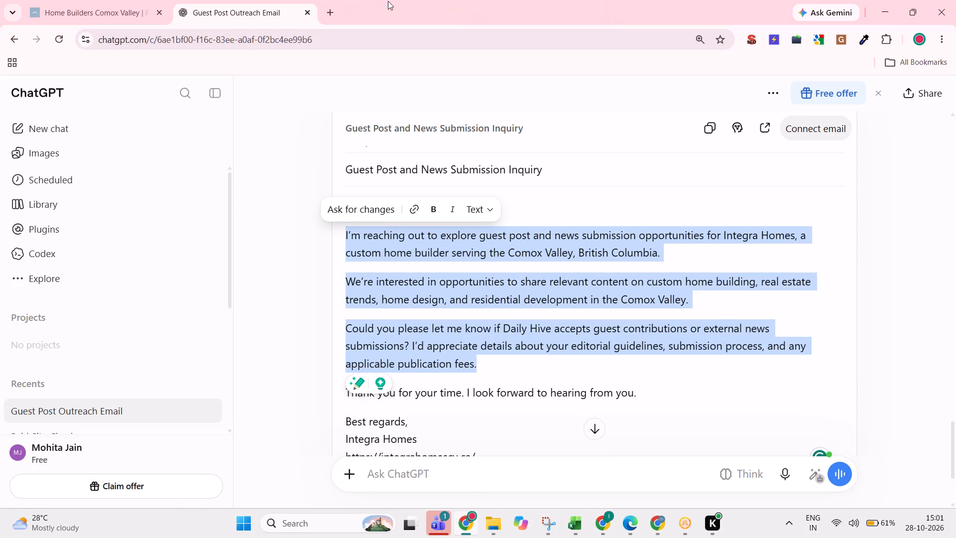
{"action": "left_click", "coordinate": [72, 0]}
{"action": "scroll", "coordinate": [556, 310], "scroll_direction": "up", "scroll_amount": 7}
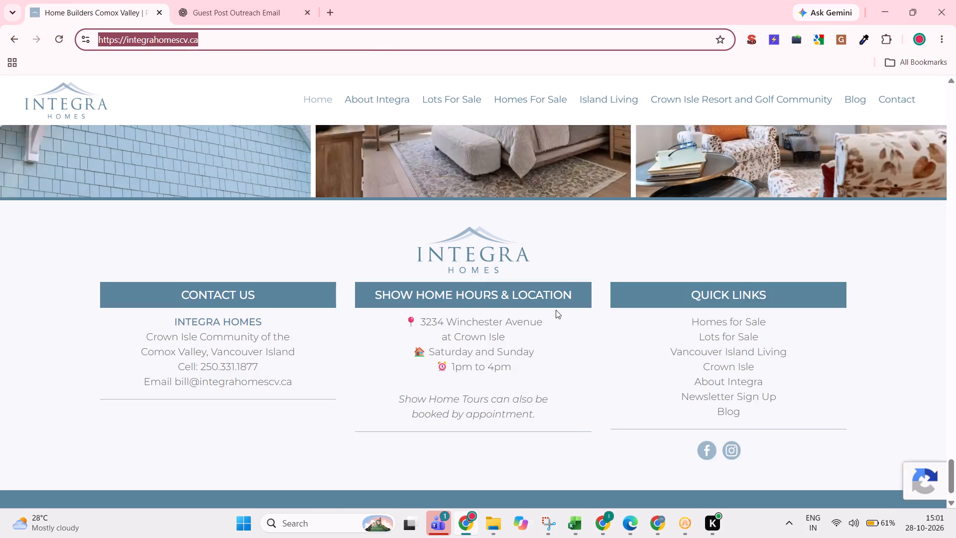
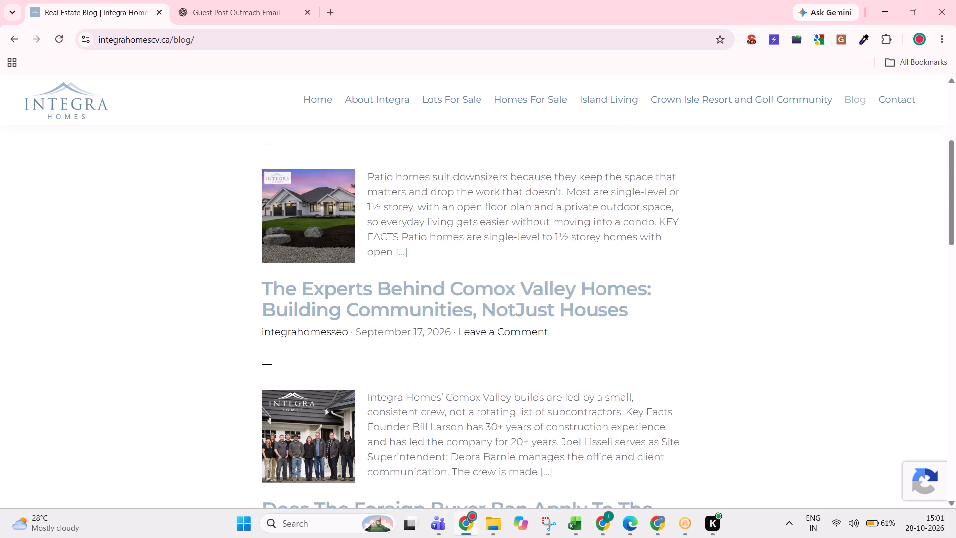
Open the Integra Homes blog post "The Experts Behind Comox Valley Homes: Building Communities, NotJust Houses" and copy its web address.
{"action": "scroll", "coordinate": [638, 417], "scroll_direction": "down", "scroll_amount": 2}
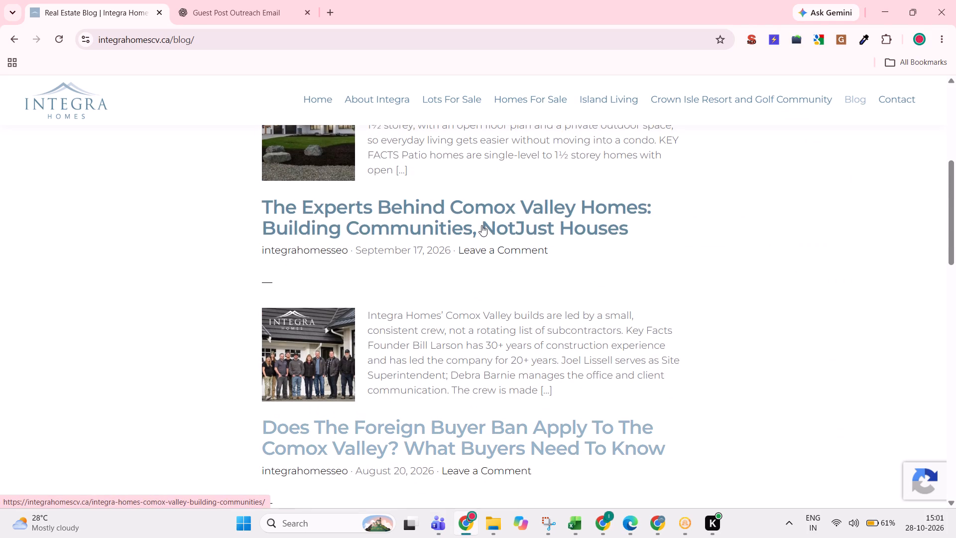
{"action": "left_click", "coordinate": [481, 225]}
{"action": "left_click", "coordinate": [316, 43]}
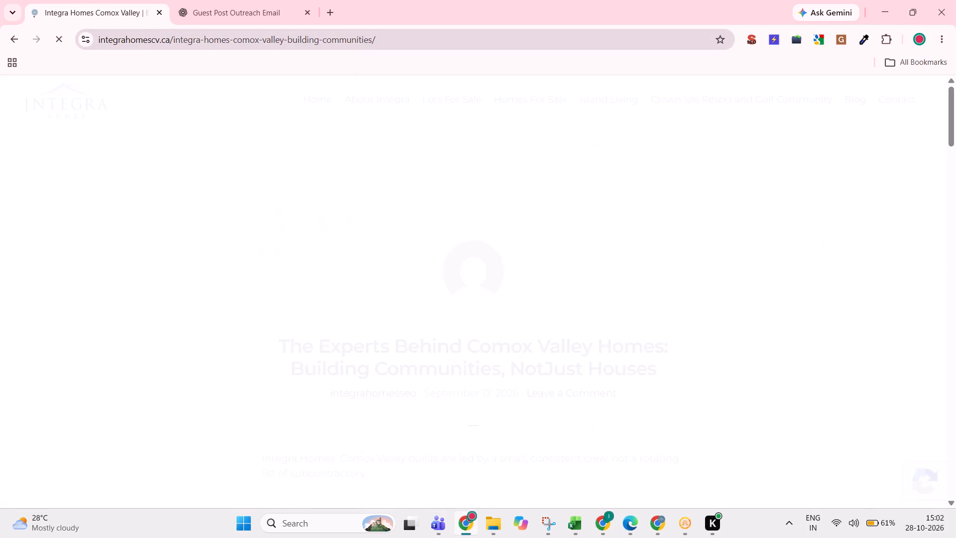
{"action": "key", "text": "ctrl+c"}
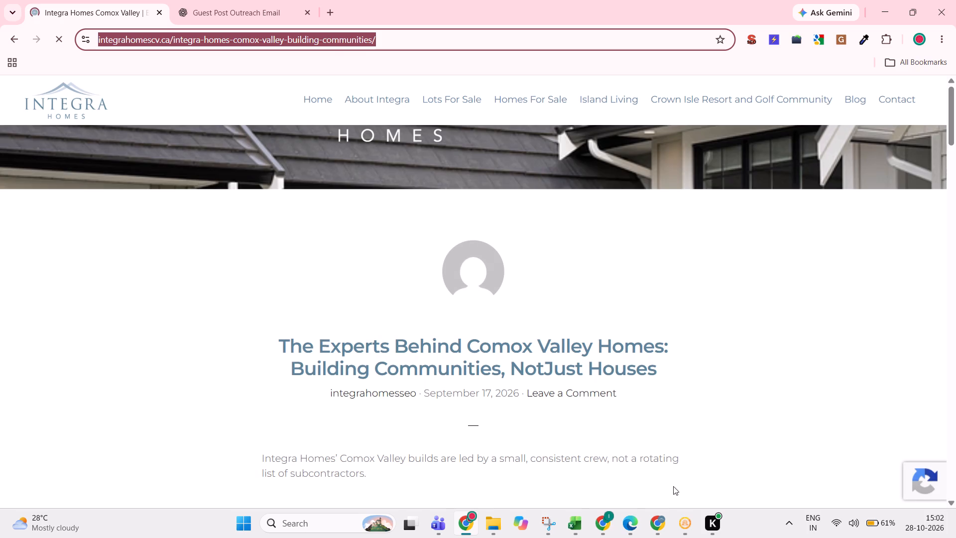
Return to the Comox Valley Commons Share a Story form in the other Chrome window and review its contact and story fields.
{"action": "left_click", "coordinate": [664, 519]}
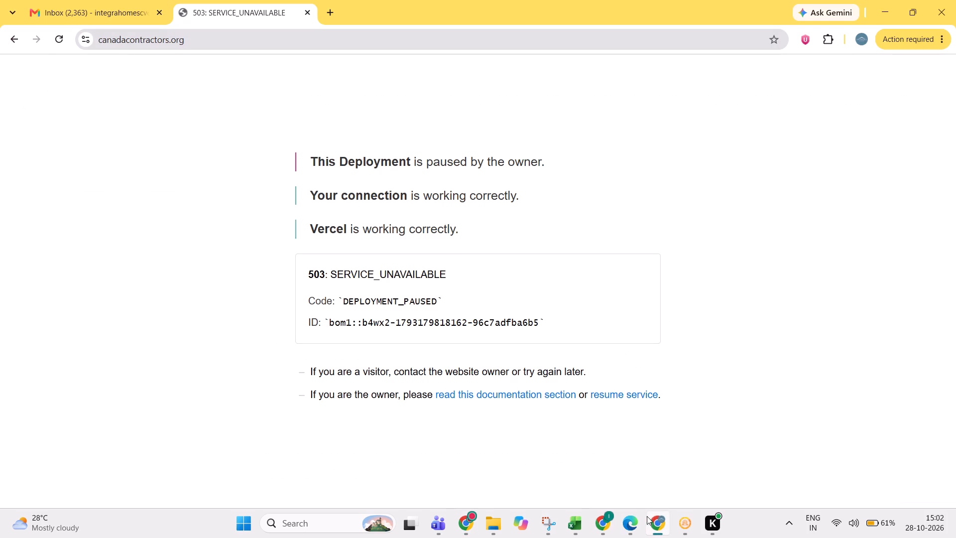
{"action": "left_click", "coordinate": [601, 521]}
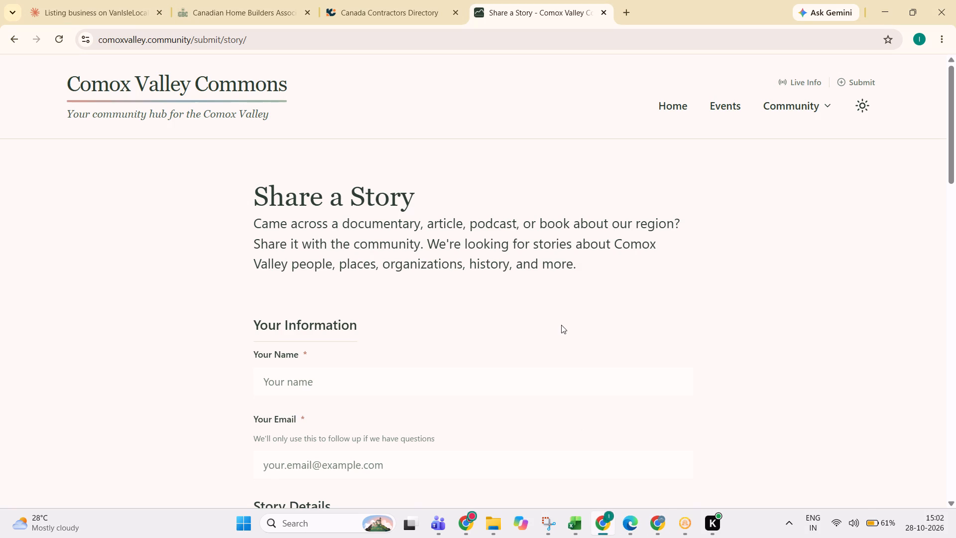
{"action": "scroll", "coordinate": [561, 325], "scroll_direction": "down", "scroll_amount": 1}
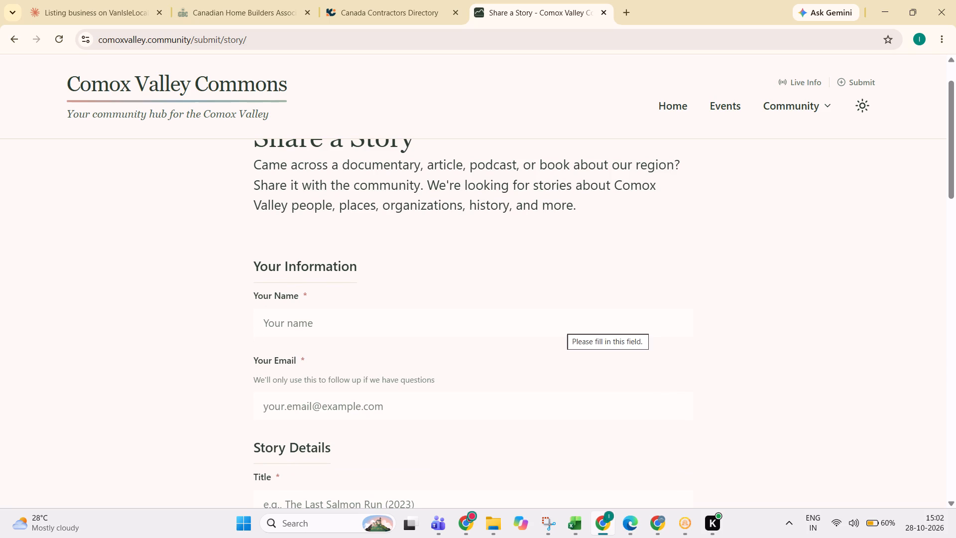
{"action": "scroll", "coordinate": [561, 325], "scroll_direction": "down", "scroll_amount": 1}
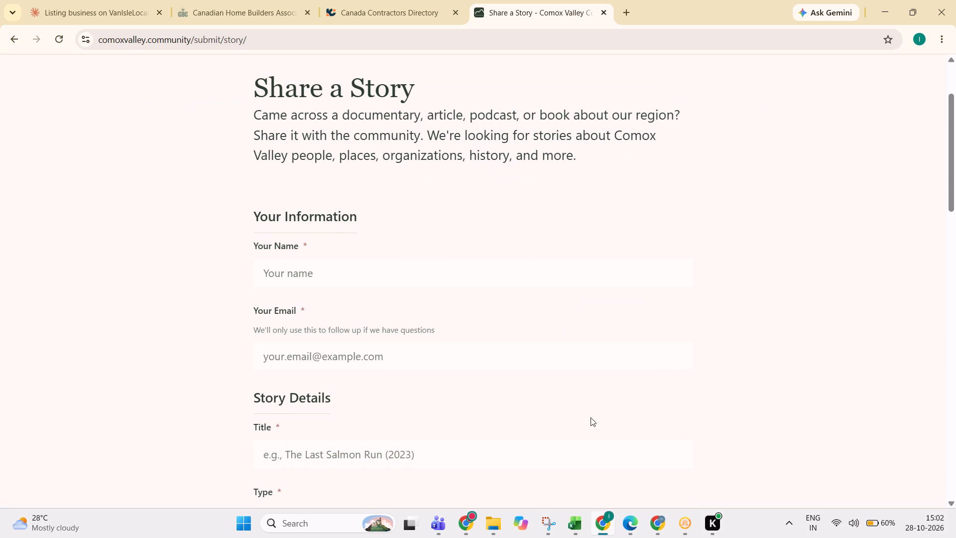
Enter Integra Homes as the submitter's name in the Your Information section of the Share a Story form.
{"action": "left_click", "coordinate": [577, 530]}
{"action": "left_click", "coordinate": [577, 530]}
{"action": "left_click", "coordinate": [313, 275]}
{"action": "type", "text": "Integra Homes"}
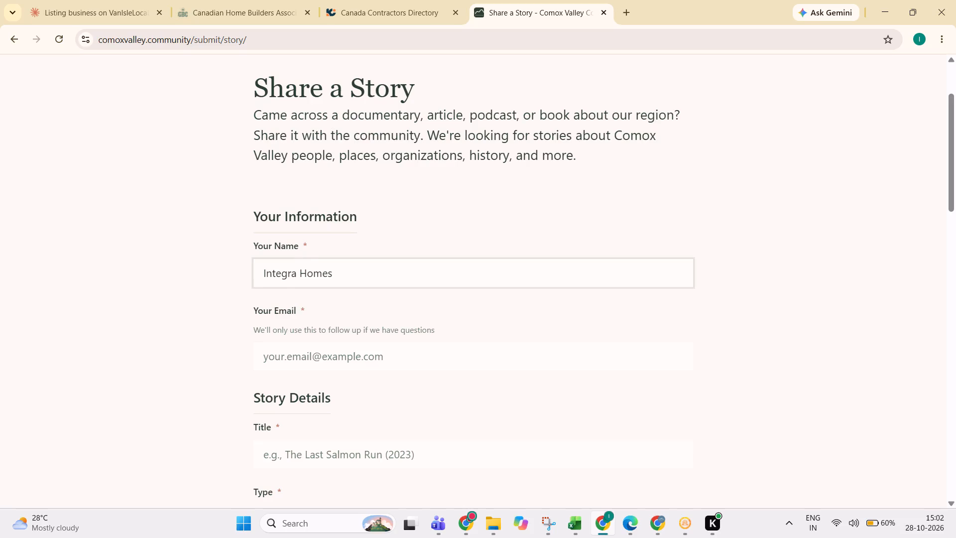
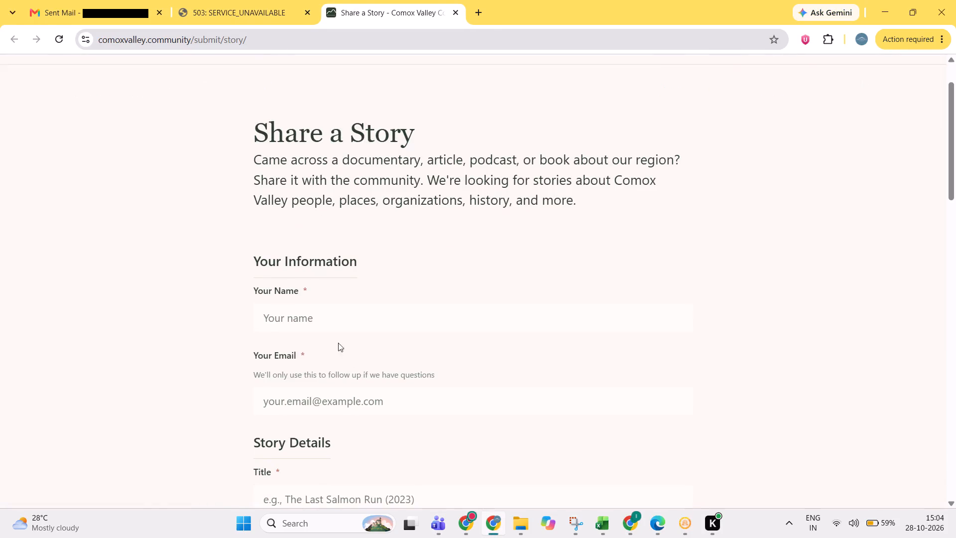
Switch to File Explorer and open the Backlinks folder inside the Integrahomes campaign folder.
{"action": "left_click", "coordinate": [311, 315]}
{"action": "left_click", "coordinate": [361, 353]}
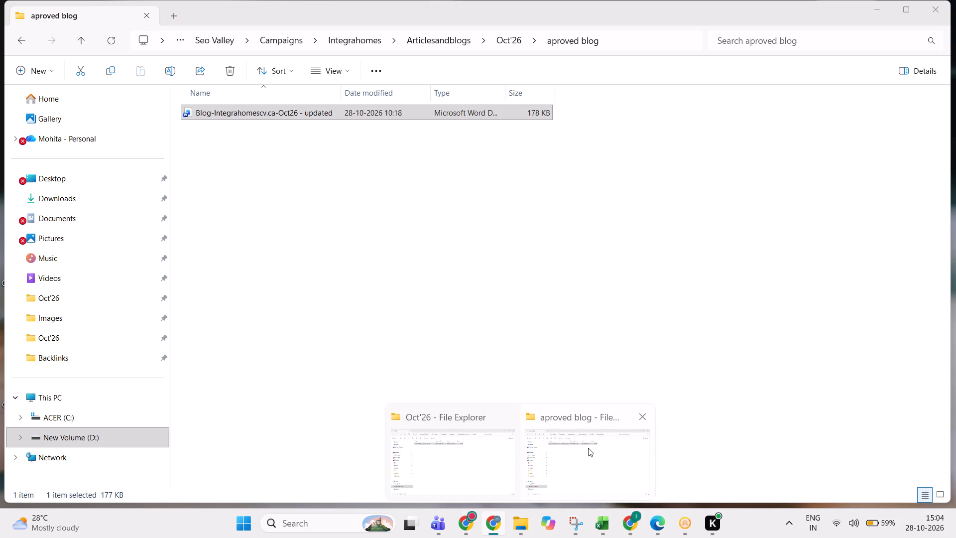
{"action": "left_click", "coordinate": [576, 449]}
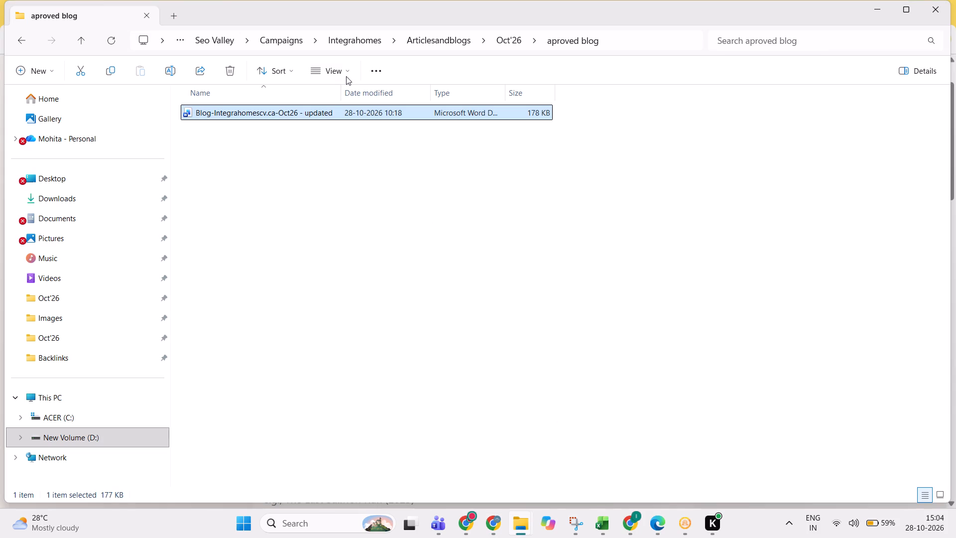
{"action": "left_click", "coordinate": [353, 40]}
{"action": "scroll", "coordinate": [279, 372], "scroll_direction": "up", "scroll_amount": 1}
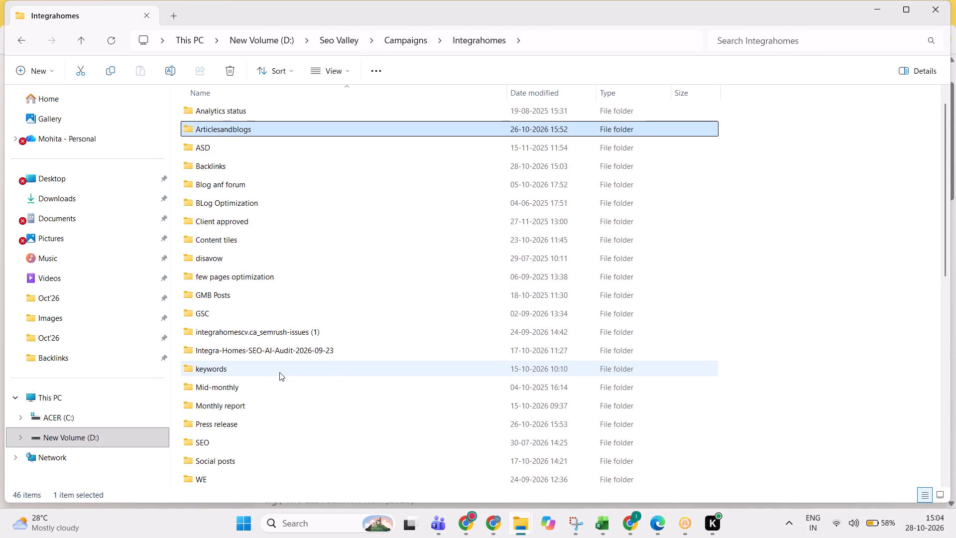
{"action": "scroll", "coordinate": [279, 372], "scroll_direction": "up", "scroll_amount": 1}
{"action": "double_click", "coordinate": [221, 185]}
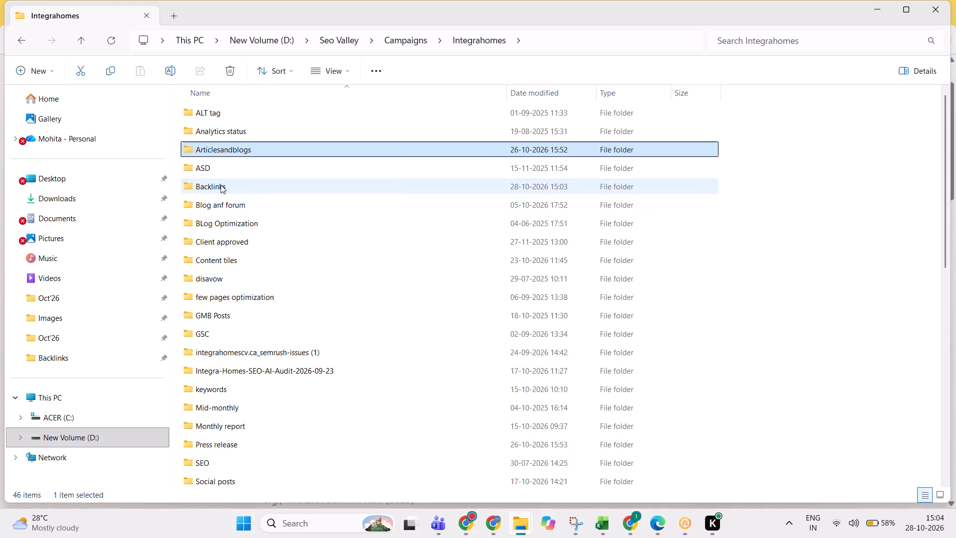
{"action": "double_click", "coordinate": [221, 185]}
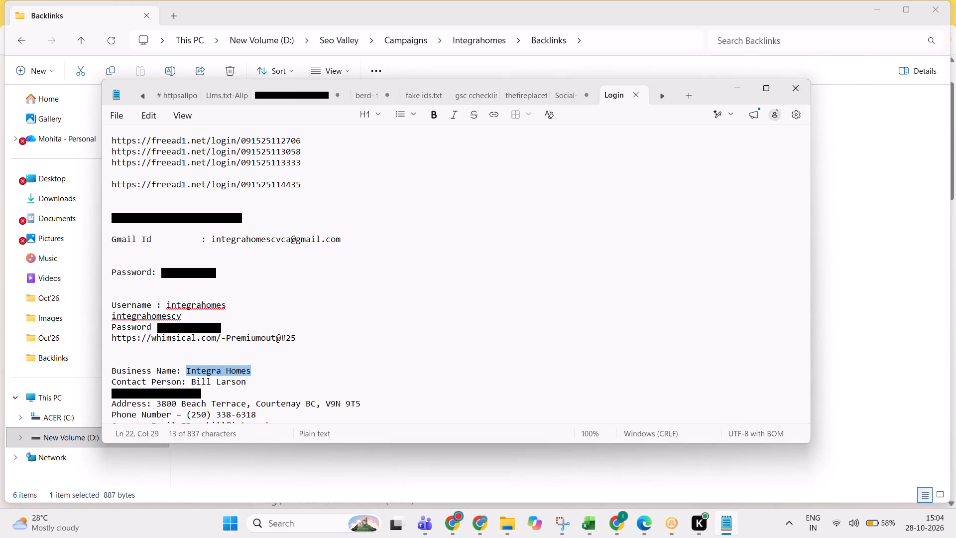
Copy the company email address from the Login notes in Notepad into the Share a Story form's Your Email field in Chrome.
{"action": "scroll", "coordinate": [306, 378], "scroll_direction": "down", "scroll_amount": 1}
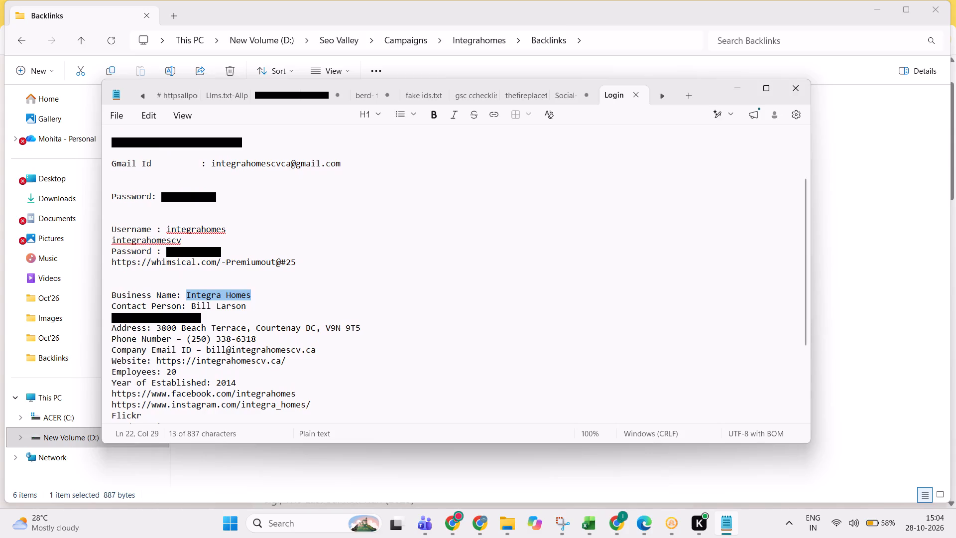
{"action": "left_click_drag", "start_coordinate": [318, 349], "coordinate": [209, 350]}
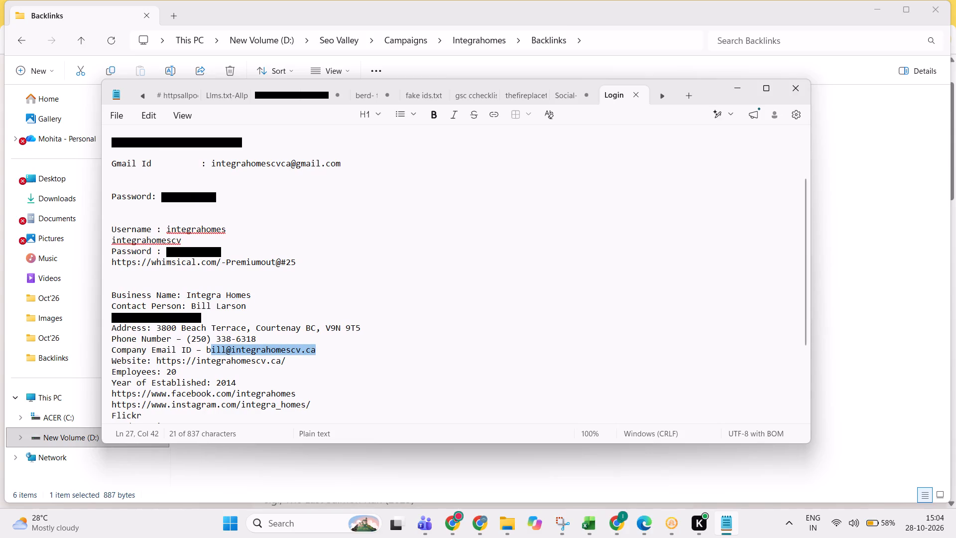
{"action": "left_click_drag", "start_coordinate": [209, 350], "coordinate": [206, 348]}
{"action": "key", "text": "ctrl+c"}
{"action": "left_click", "coordinate": [618, 525]}
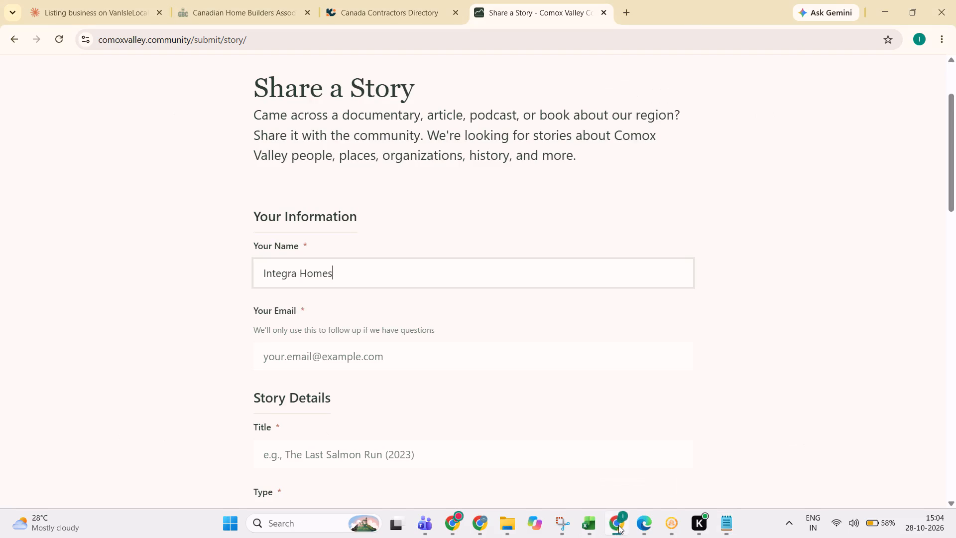
{"action": "left_click", "coordinate": [304, 358]}
{"action": "key", "text": "ctrl+v"}
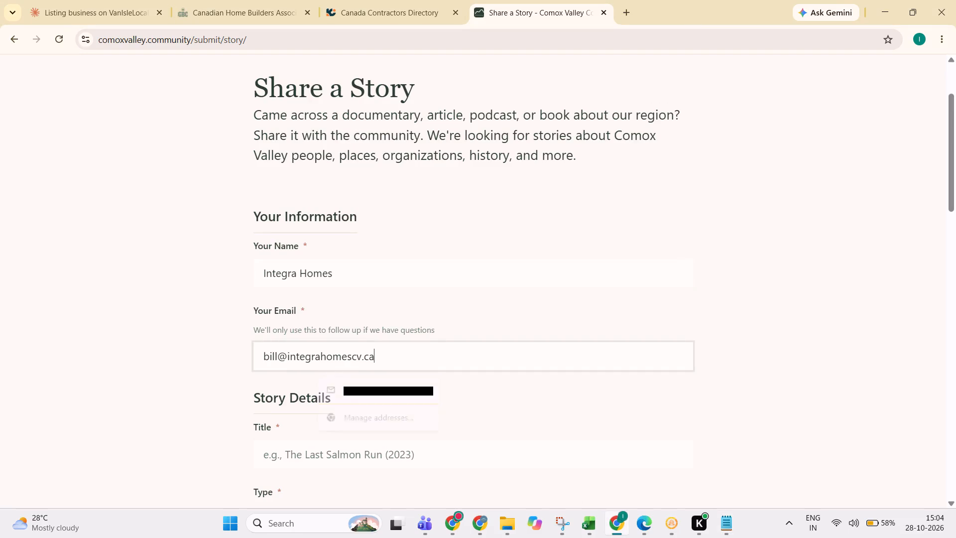
For the story's Title field, copy the headline "The Experts Behind Comox Valley Homes: Building Communities, NotJust Houses" from the Integra Homes blog post.
{"action": "scroll", "coordinate": [388, 385], "scroll_direction": "down", "scroll_amount": 1}
{"action": "left_click", "coordinate": [303, 385]}
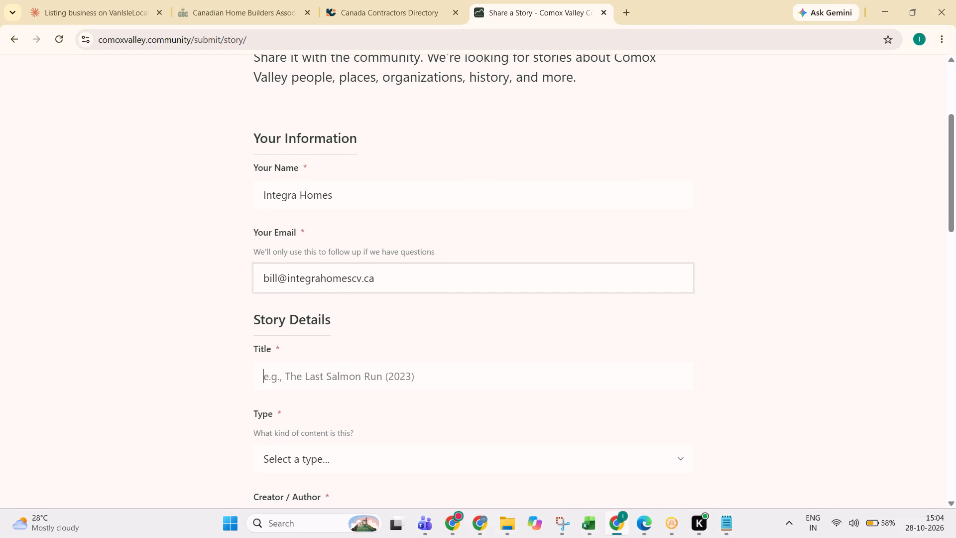
{"action": "left_click", "coordinate": [478, 529]}
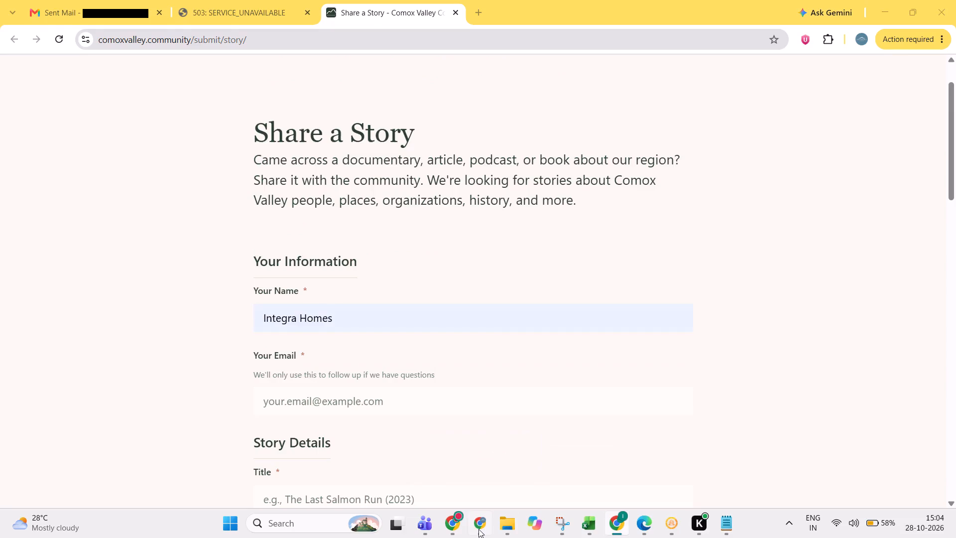
{"action": "left_click", "coordinate": [452, 524]}
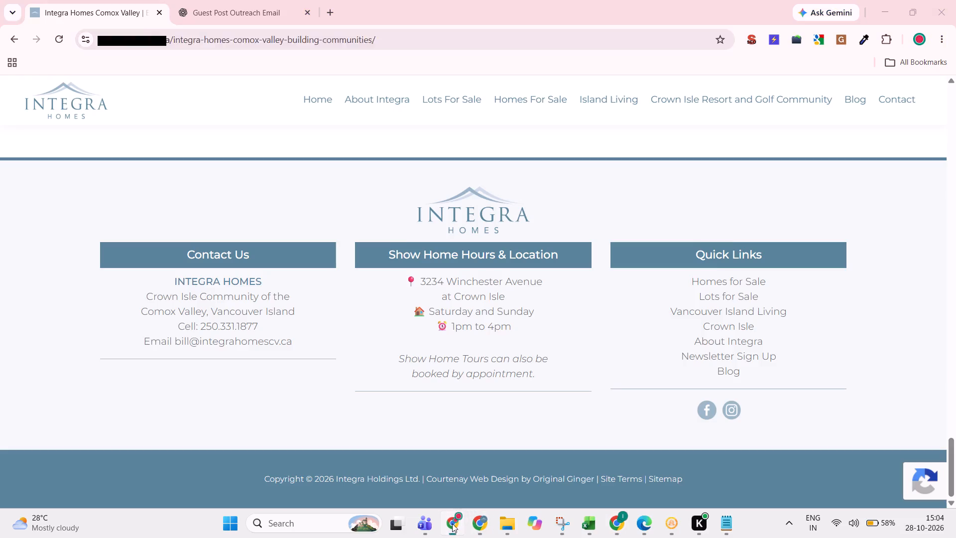
{"action": "scroll", "coordinate": [347, 131], "scroll_direction": "up", "scroll_amount": 12}
{"action": "scroll", "coordinate": [347, 131], "scroll_direction": "up", "scroll_amount": 11}
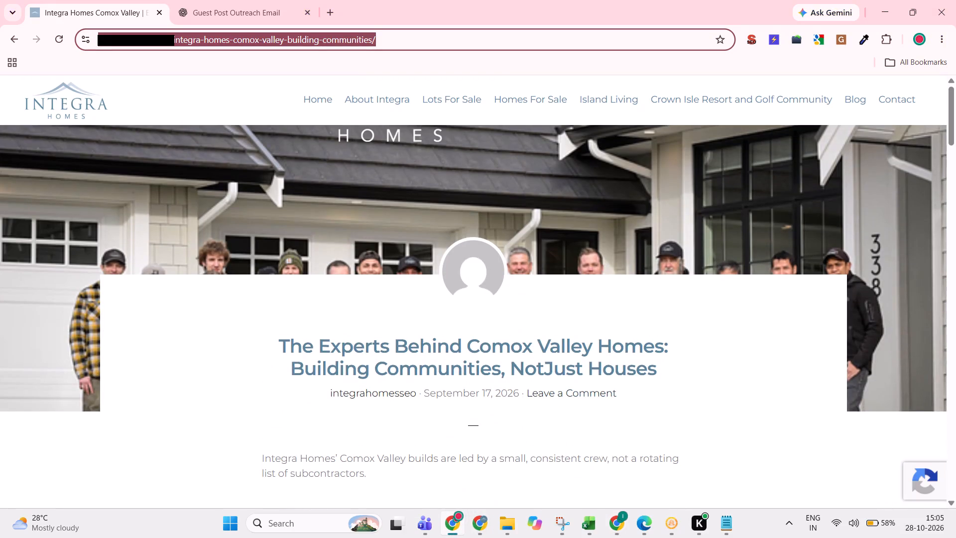
{"action": "left_click_drag", "start_coordinate": [655, 371], "coordinate": [277, 349]}
{"action": "key", "text": "ctrl+c"}
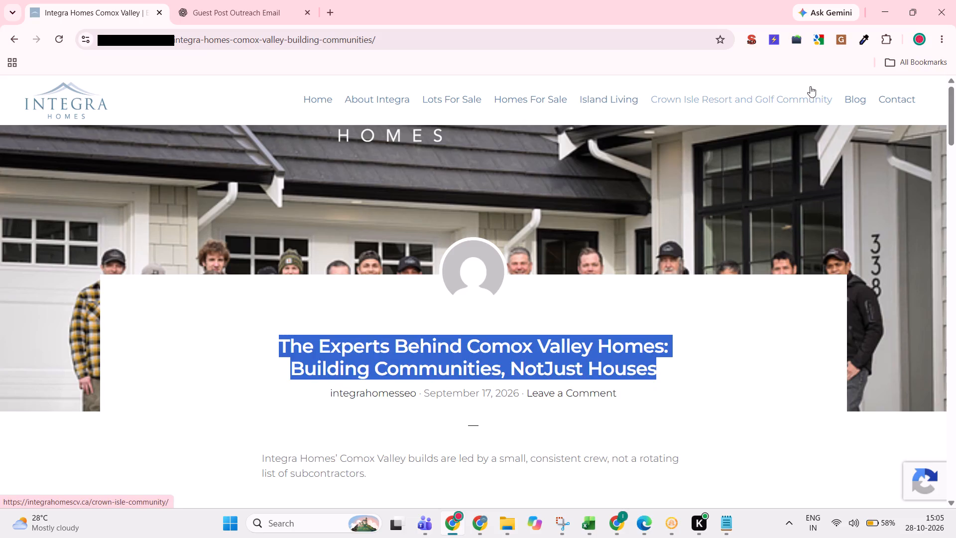
Open the Blog page of the Integra Homes website.
{"action": "left_click", "coordinate": [855, 99]}
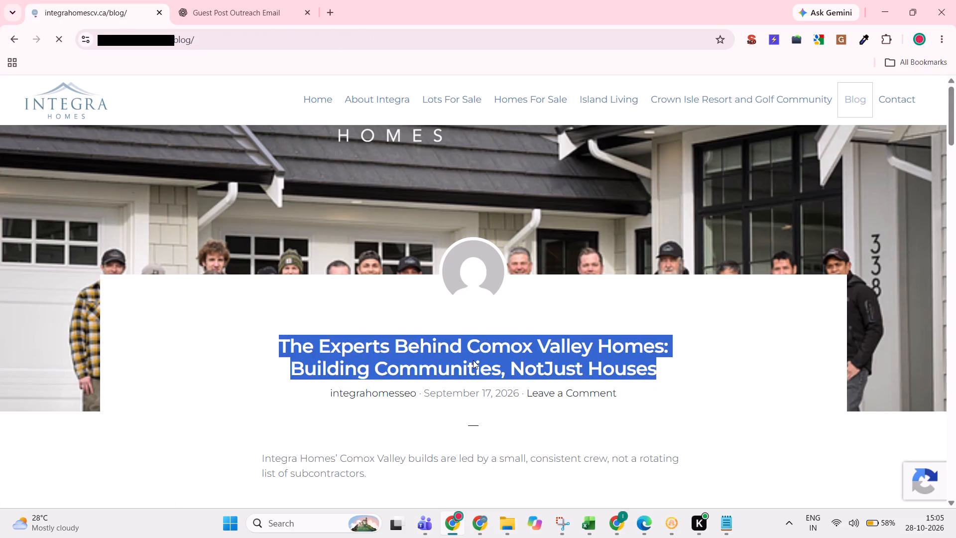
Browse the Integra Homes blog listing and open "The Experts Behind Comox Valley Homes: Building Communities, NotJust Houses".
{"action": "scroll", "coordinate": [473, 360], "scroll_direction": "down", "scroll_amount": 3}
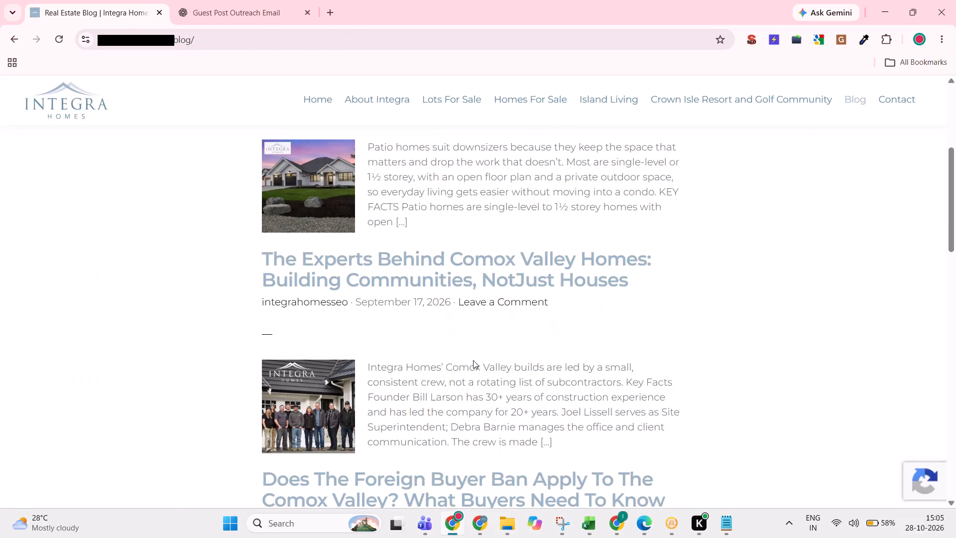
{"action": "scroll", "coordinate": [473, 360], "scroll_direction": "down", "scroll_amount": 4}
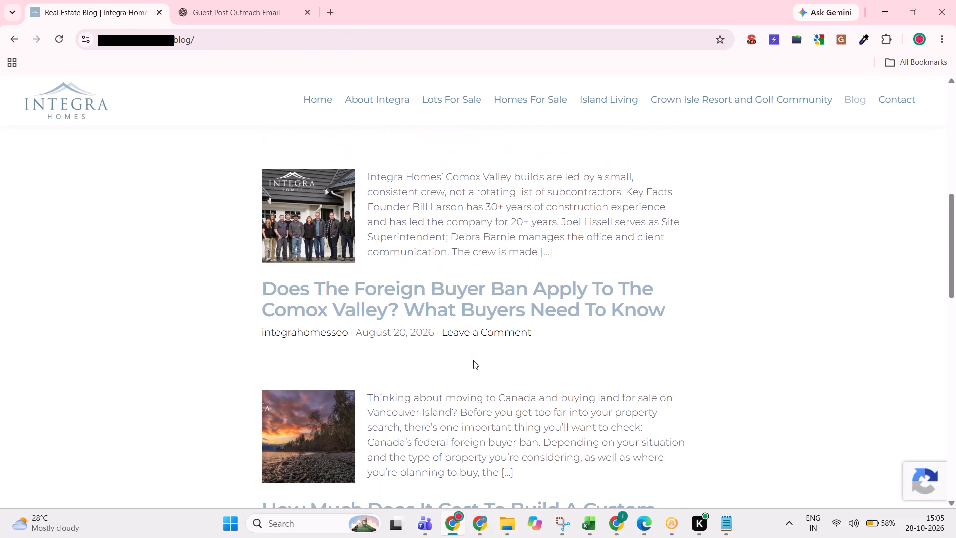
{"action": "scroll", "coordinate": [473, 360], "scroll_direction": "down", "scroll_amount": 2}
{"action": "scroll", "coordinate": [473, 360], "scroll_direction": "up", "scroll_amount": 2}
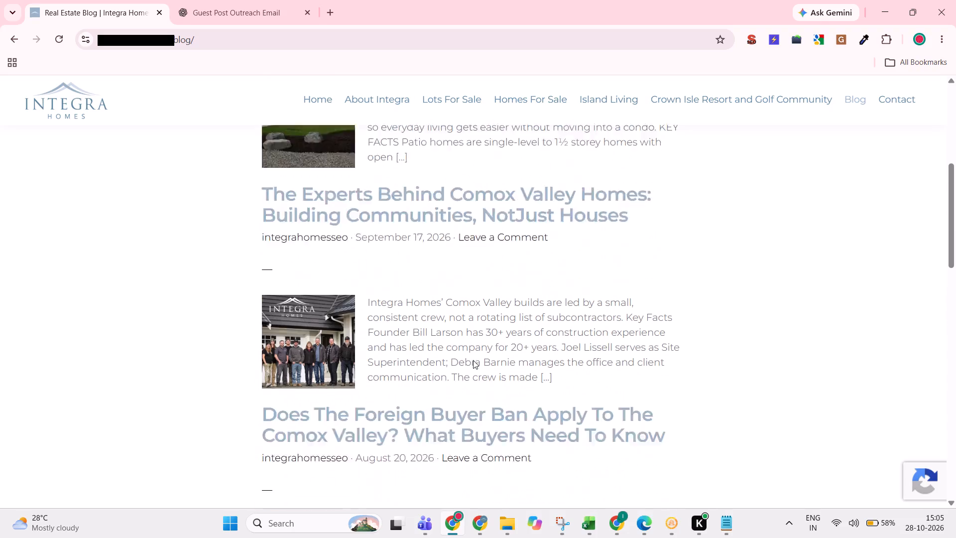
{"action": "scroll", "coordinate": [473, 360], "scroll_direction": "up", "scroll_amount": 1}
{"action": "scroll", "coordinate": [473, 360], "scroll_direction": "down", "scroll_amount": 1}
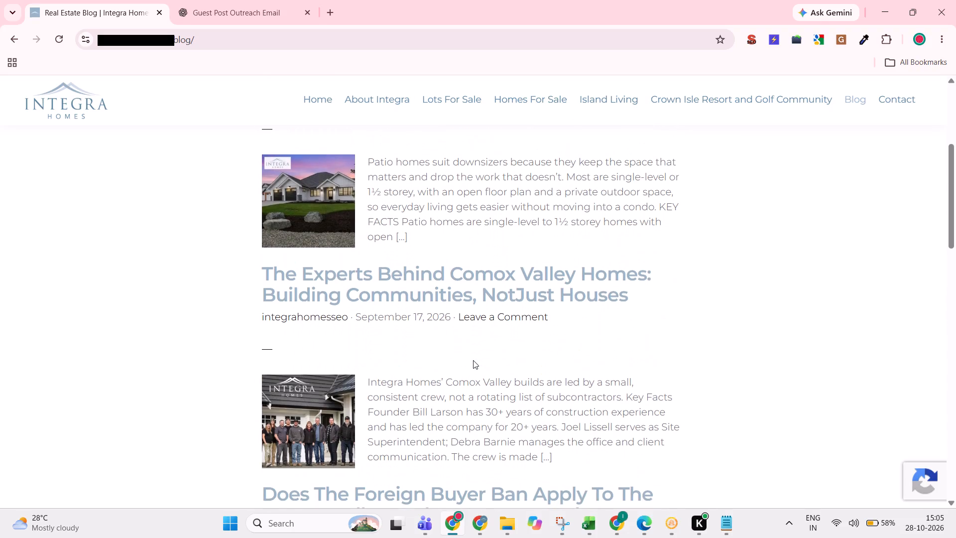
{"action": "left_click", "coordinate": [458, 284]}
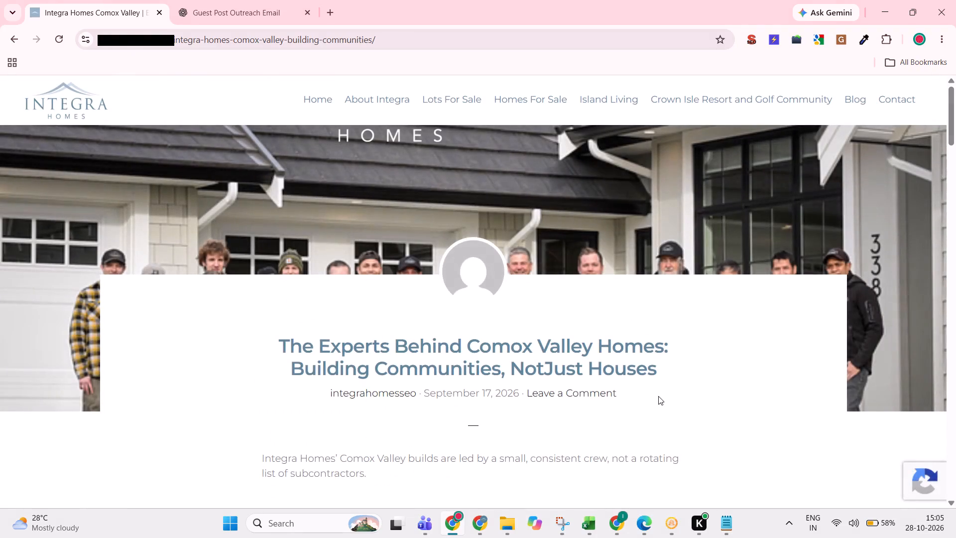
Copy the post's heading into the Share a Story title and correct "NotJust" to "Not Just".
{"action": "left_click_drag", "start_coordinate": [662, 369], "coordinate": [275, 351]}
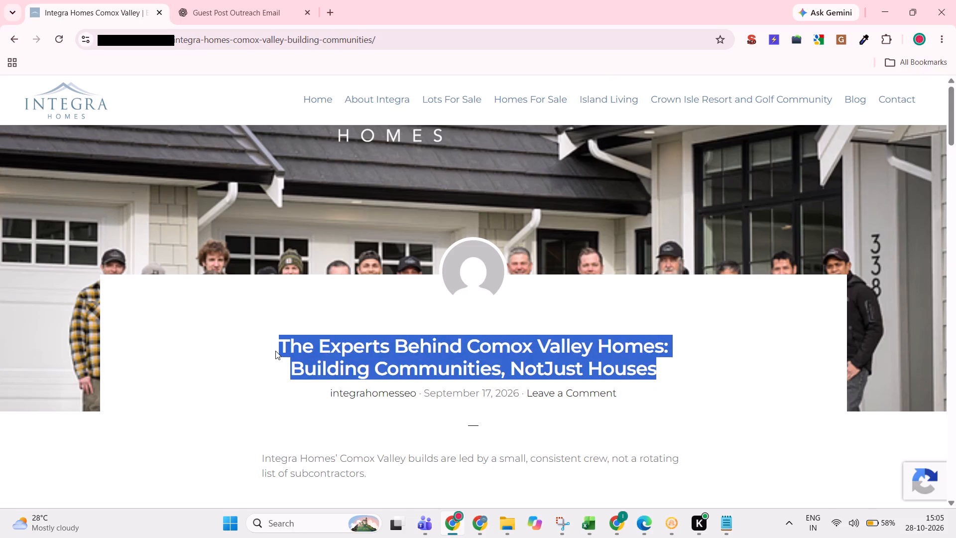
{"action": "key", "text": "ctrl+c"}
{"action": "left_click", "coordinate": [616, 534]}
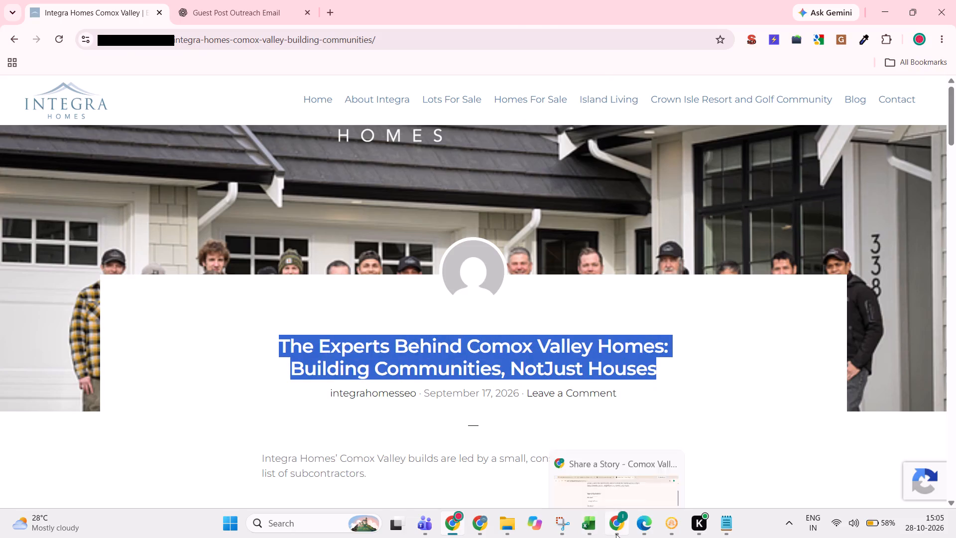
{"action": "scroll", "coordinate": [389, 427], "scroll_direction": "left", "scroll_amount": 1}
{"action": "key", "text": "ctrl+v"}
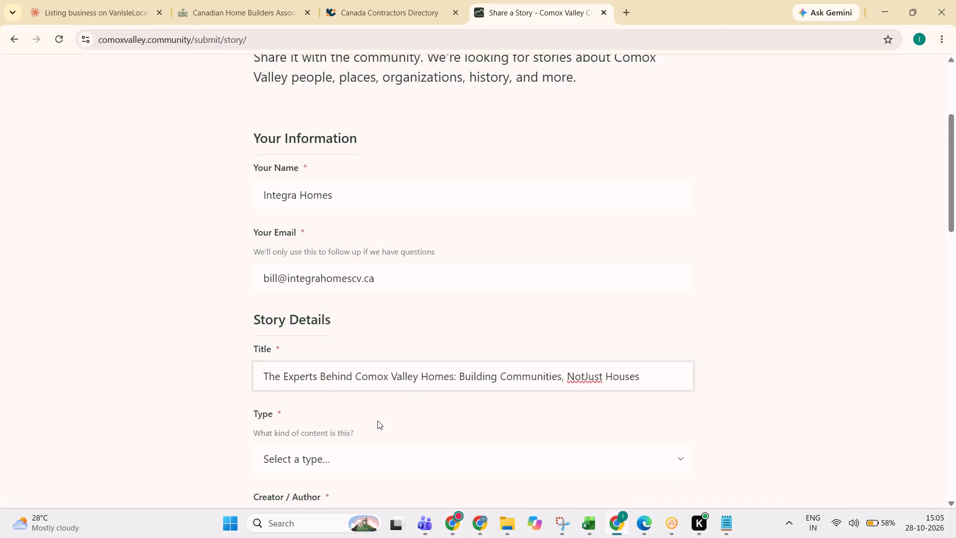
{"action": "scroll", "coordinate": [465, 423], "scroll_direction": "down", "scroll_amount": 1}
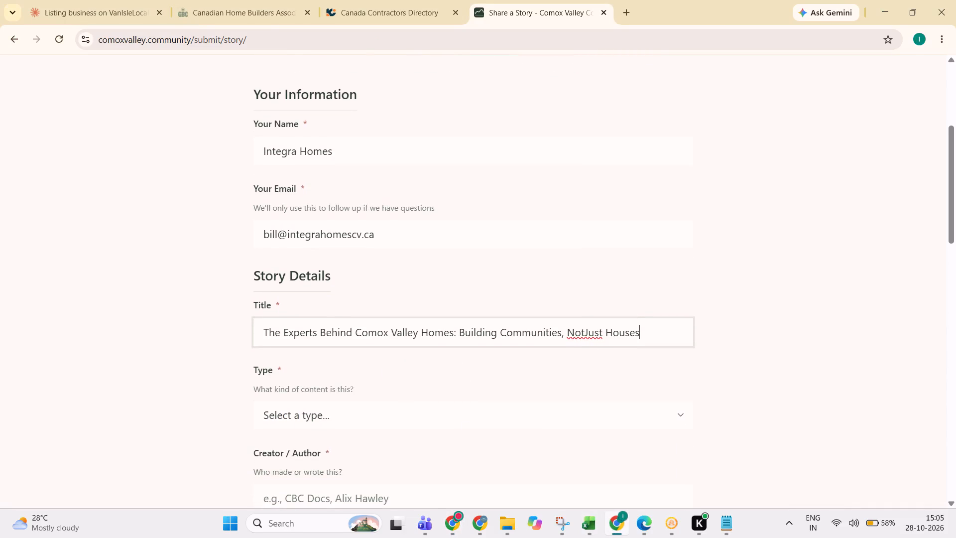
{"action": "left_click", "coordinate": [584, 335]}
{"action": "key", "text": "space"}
Replace the story title with the heading of the blog post "How Much Does It Cost to Build a Custom Home in the Comox Valley in 2026?".
{"action": "left_click", "coordinate": [456, 523]}
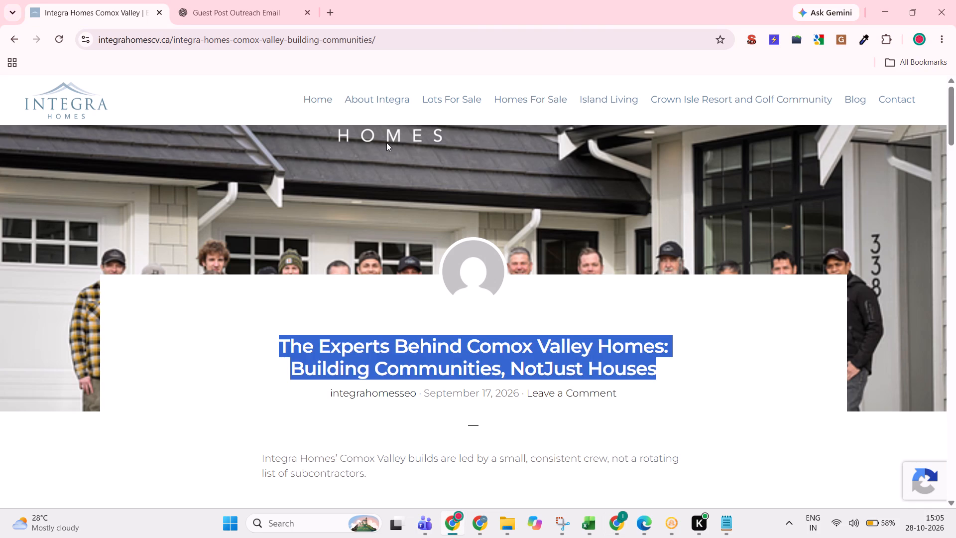
{"action": "left_click", "coordinate": [853, 95]}
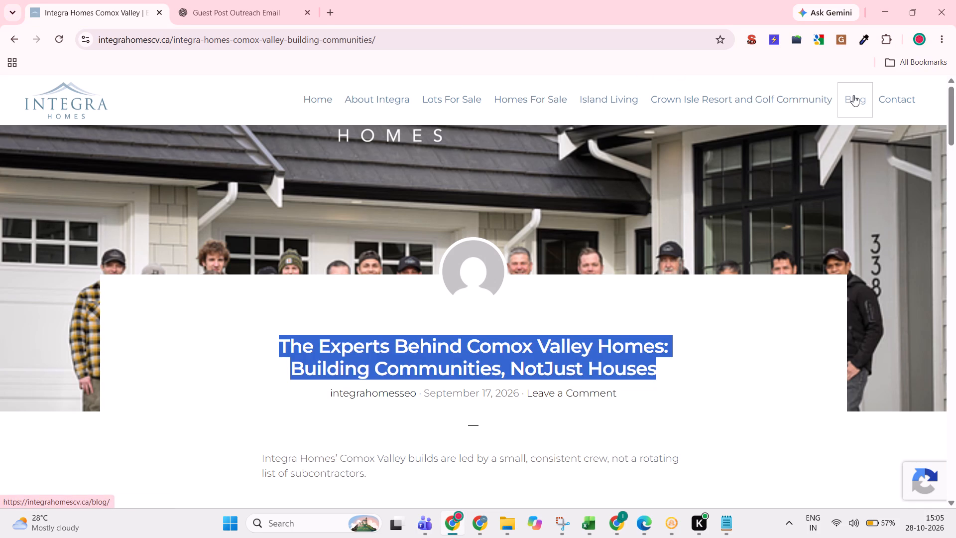
{"action": "scroll", "coordinate": [468, 349], "scroll_direction": "down", "scroll_amount": 4}
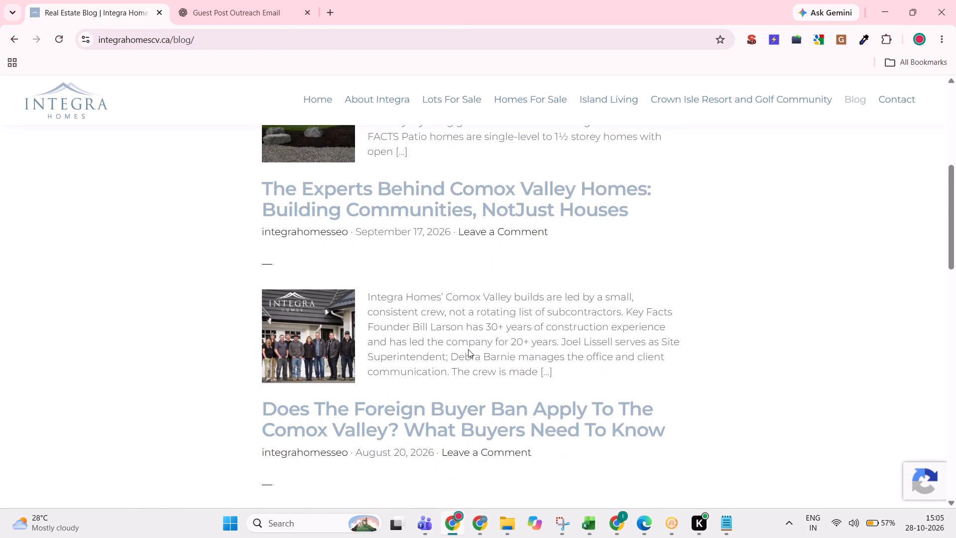
{"action": "scroll", "coordinate": [468, 349], "scroll_direction": "down", "scroll_amount": 5}
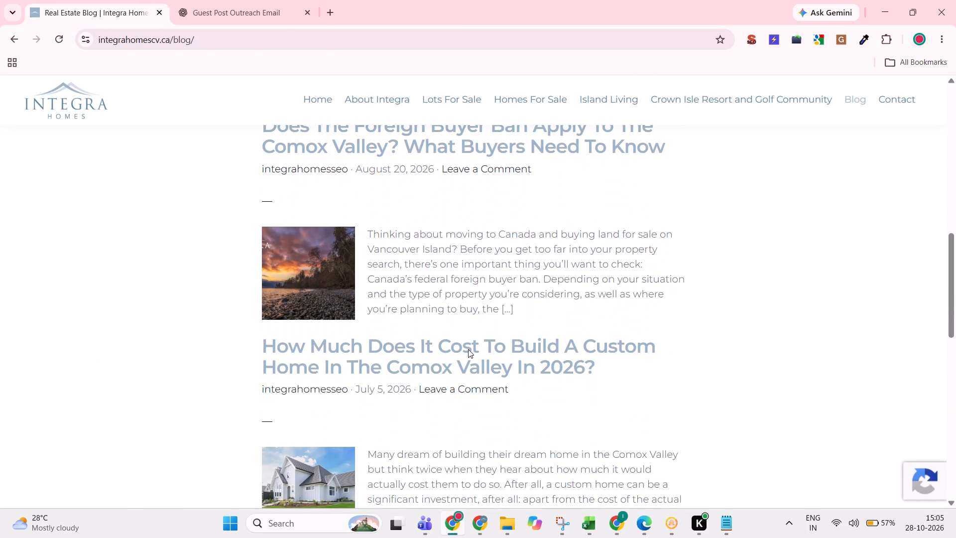
{"action": "left_click", "coordinate": [468, 349]}
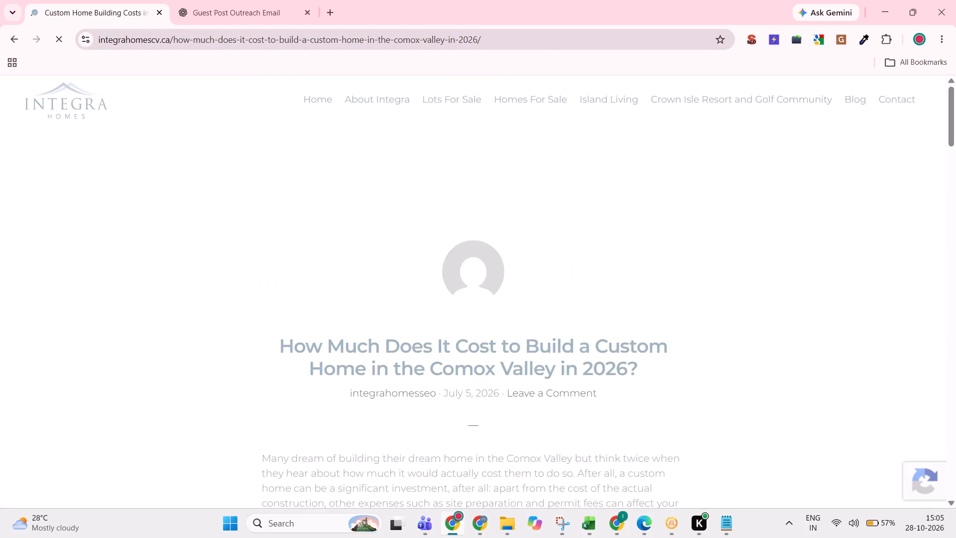
{"action": "left_click_drag", "start_coordinate": [647, 365], "coordinate": [278, 341]}
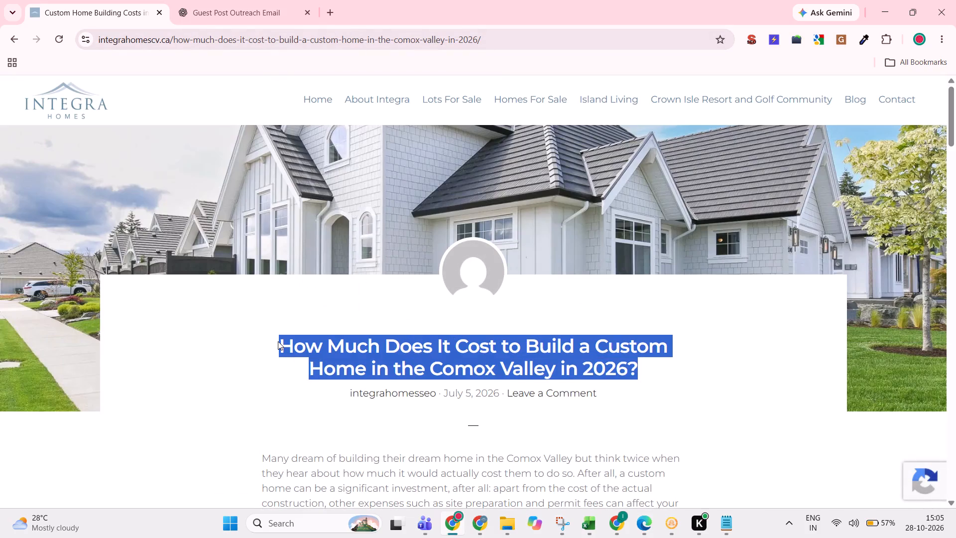
{"action": "left_click_drag", "start_coordinate": [278, 341], "coordinate": [278, 341]}
{"action": "key", "text": "ctrl+c"}
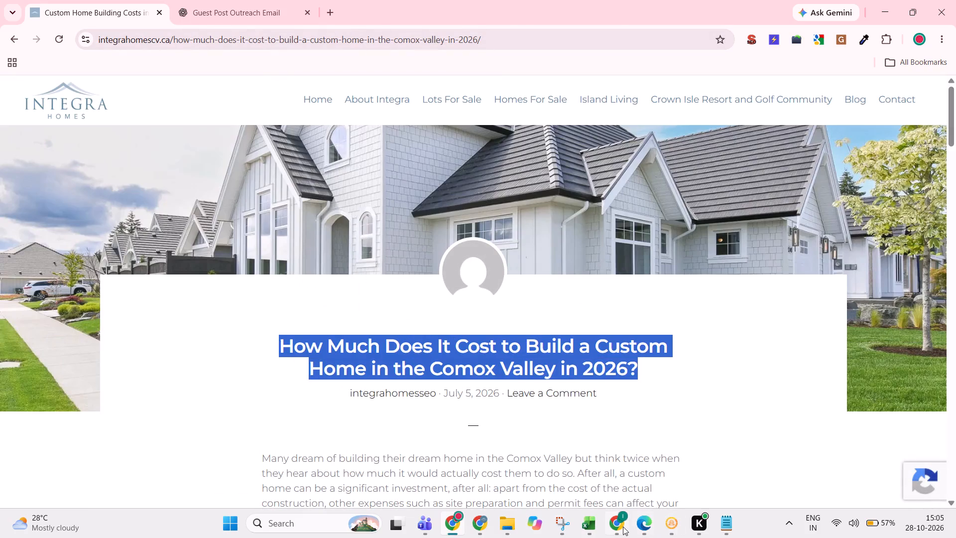
{"action": "left_click", "coordinate": [623, 527]}
{"action": "triple_click", "coordinate": [484, 335]}
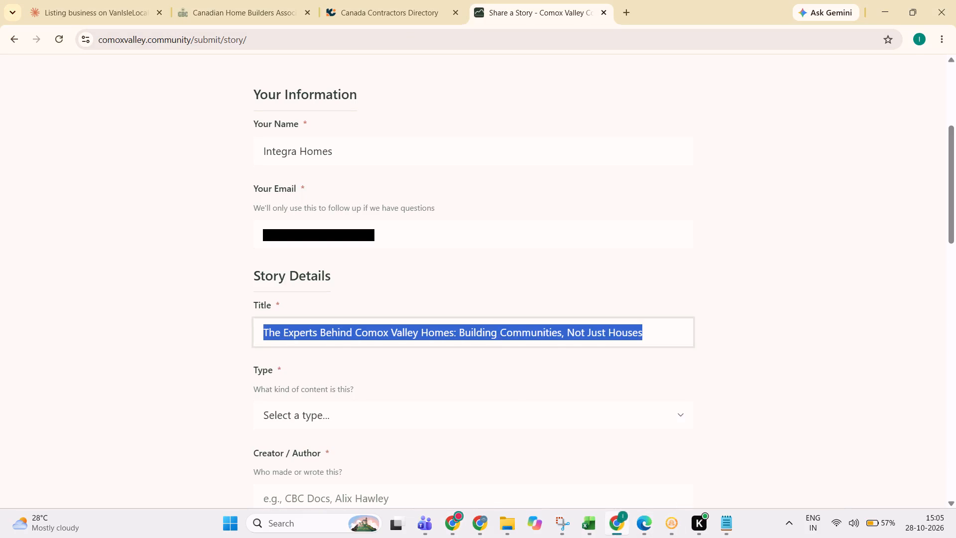
{"action": "key", "text": "ctrl+v"}
Set the story type to Article / News Story and enter Integra Homes as the creator/author.
{"action": "left_click", "coordinate": [381, 410]}
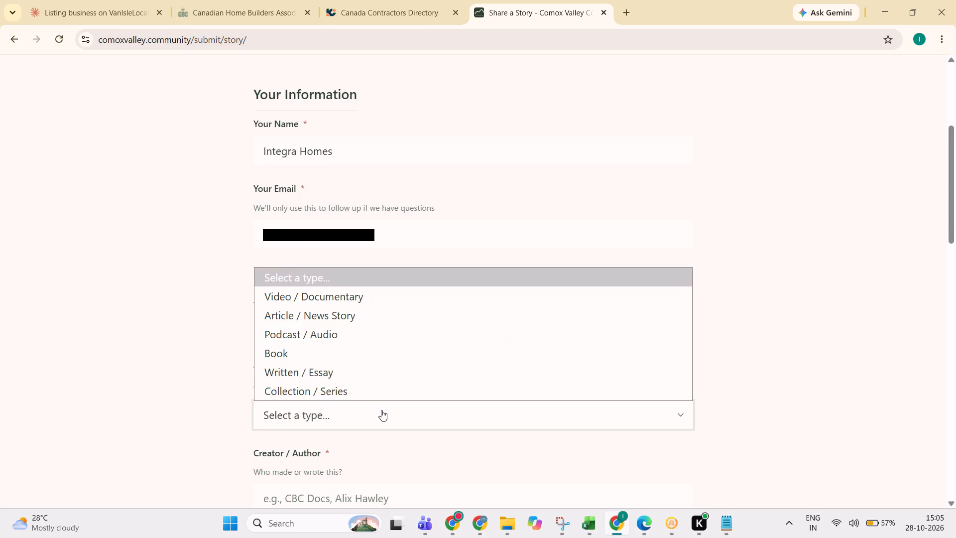
{"action": "left_click", "coordinate": [381, 410]}
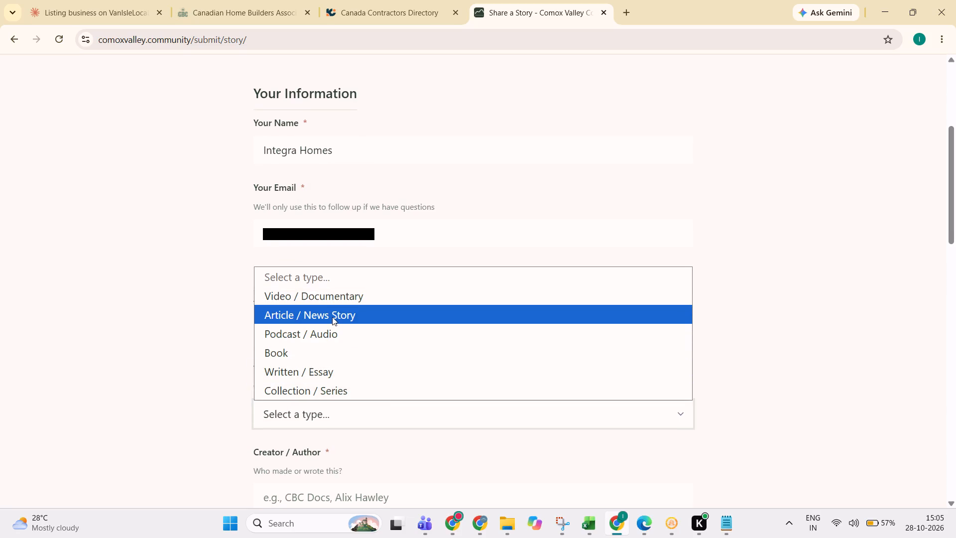
{"action": "left_click", "coordinate": [332, 317]}
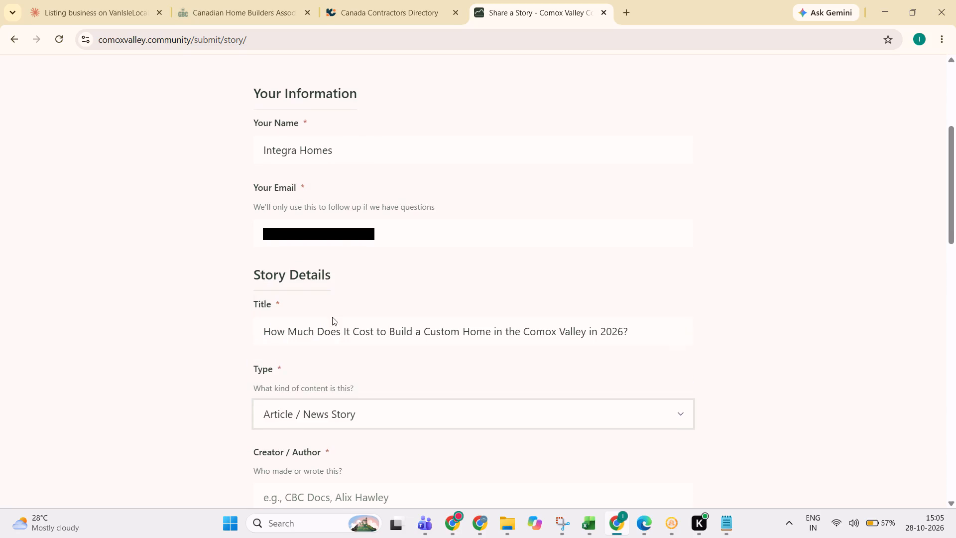
{"action": "scroll", "coordinate": [396, 455], "scroll_direction": "down", "scroll_amount": 4}
{"action": "left_click", "coordinate": [396, 455]}
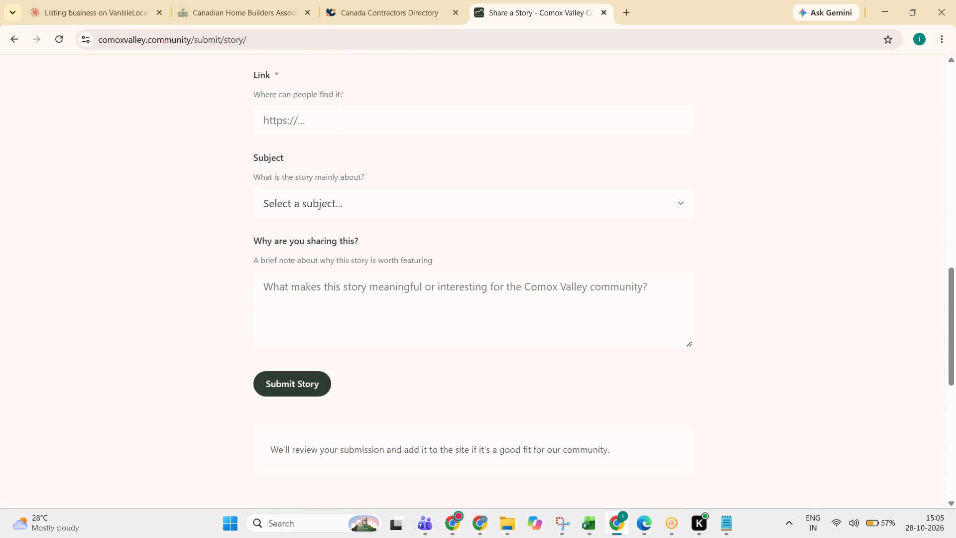
{"action": "scroll", "coordinate": [396, 455], "scroll_direction": "up", "scroll_amount": 5}
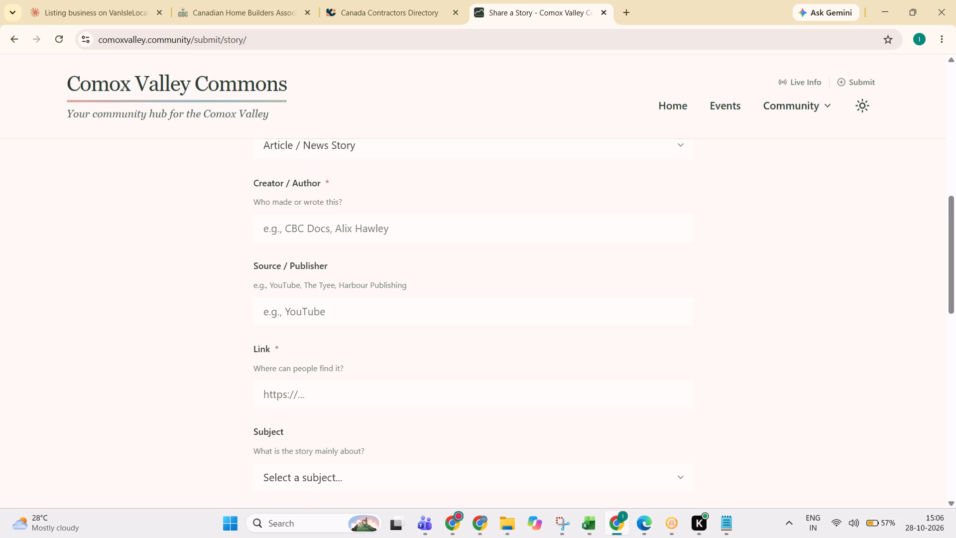
{"action": "scroll", "coordinate": [396, 455], "scroll_direction": "up", "scroll_amount": 2}
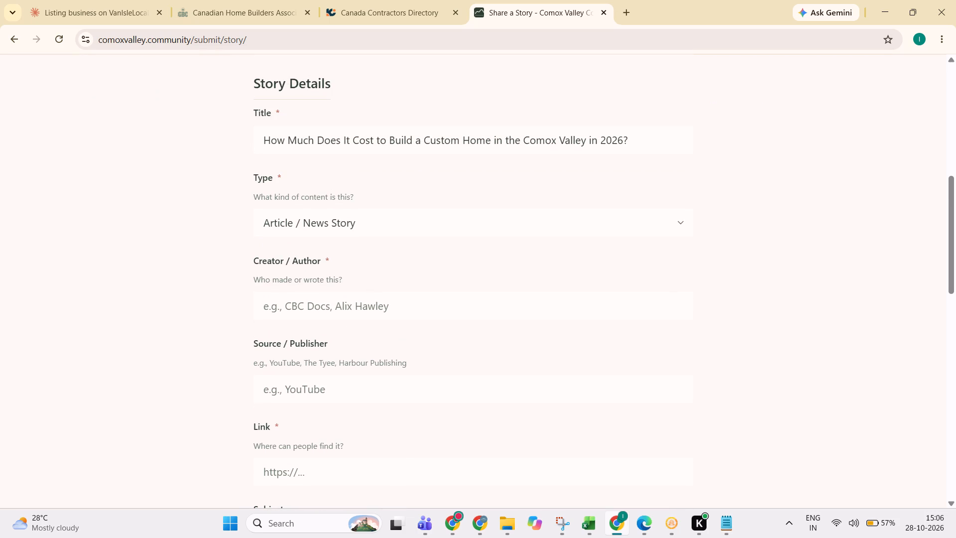
{"action": "left_click", "coordinate": [304, 305]}
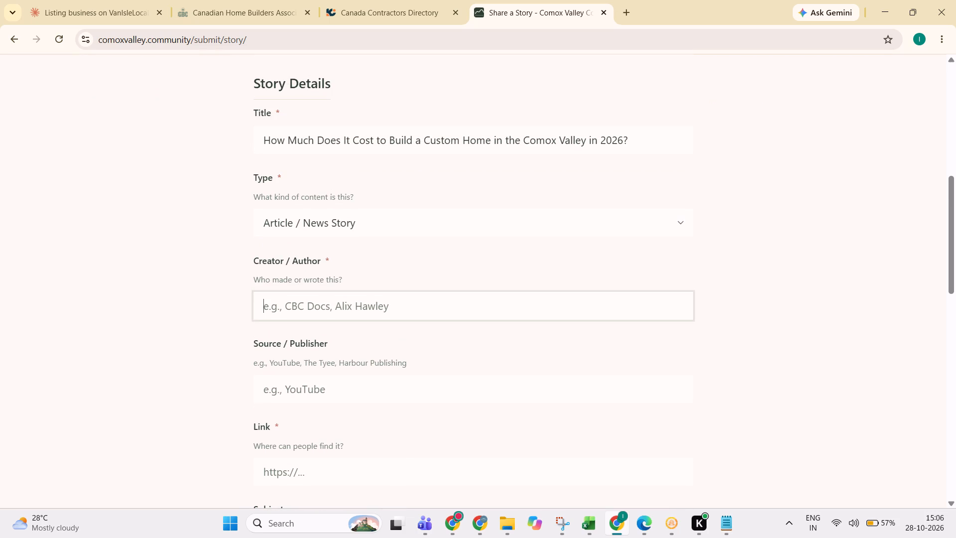
{"action": "type", "text": "Integra Homes"}
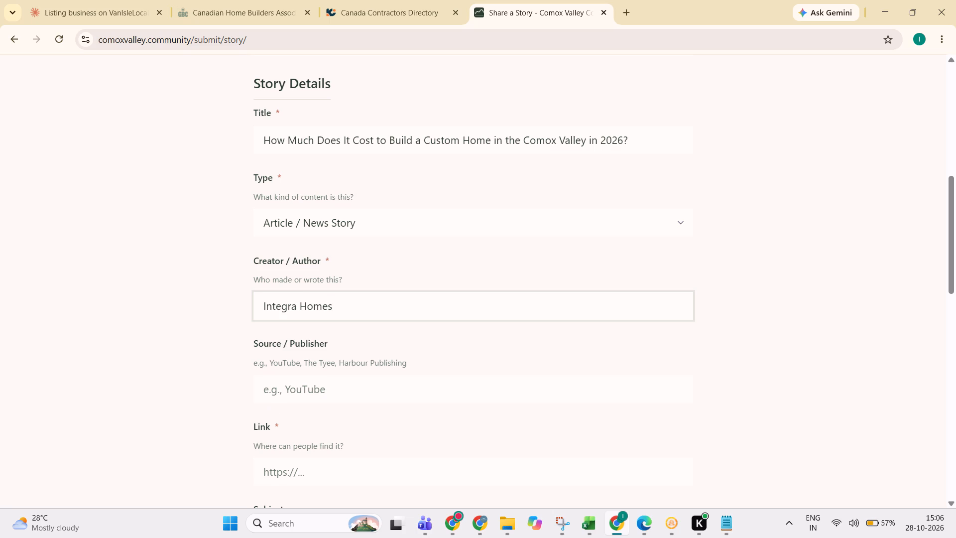
Copy the custom home cost post's web address from the other Chrome window into the story's Link field.
{"action": "scroll", "coordinate": [303, 393], "scroll_direction": "down", "scroll_amount": 1}
{"action": "key", "text": "alt+Tab"}
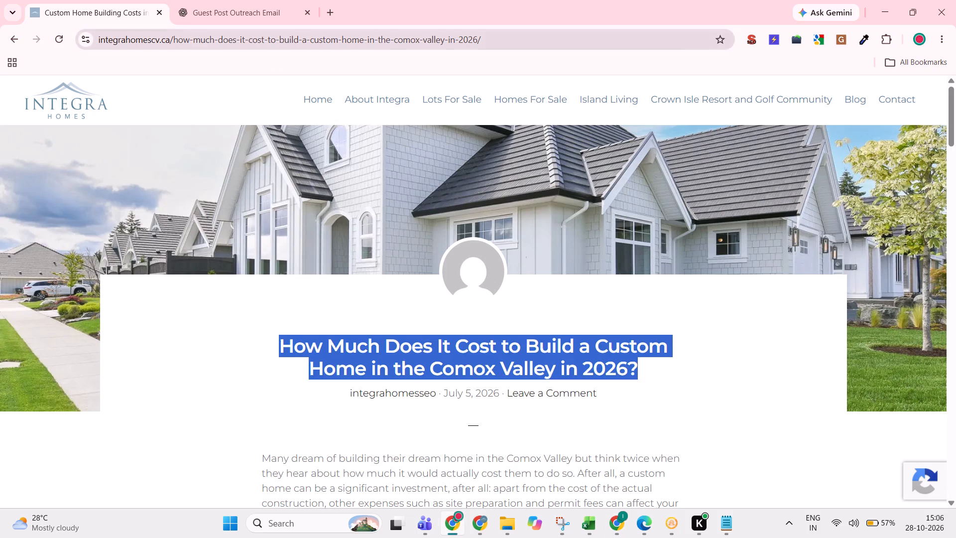
{"action": "left_click", "coordinate": [268, 40]}
{"action": "key", "text": "ctrl+c"}
{"action": "key", "text": "alt+Tab"}
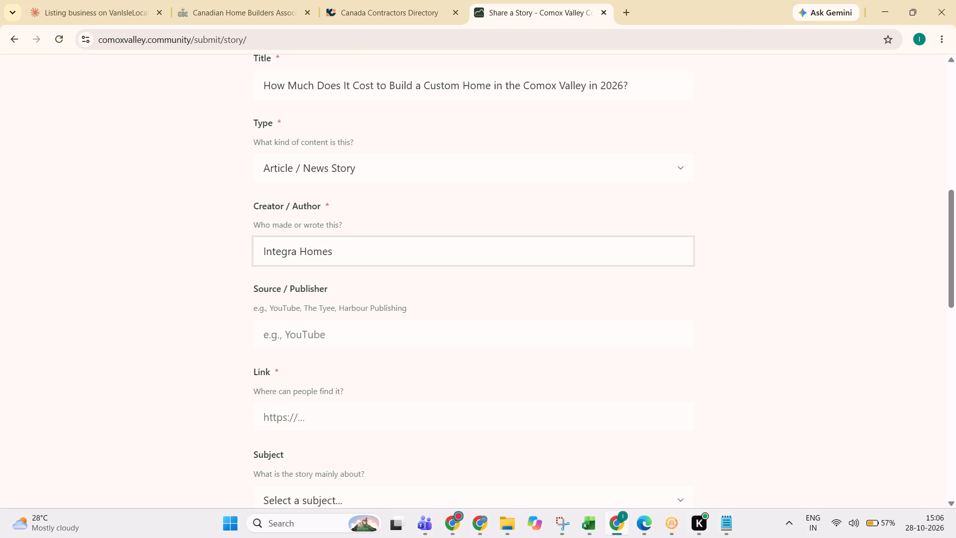
{"action": "left_click", "coordinate": [287, 429]}
{"action": "key", "text": "ctrl+v"}
Set the story's subject to Organizations.
{"action": "scroll", "coordinate": [287, 429], "scroll_direction": "down", "scroll_amount": 2}
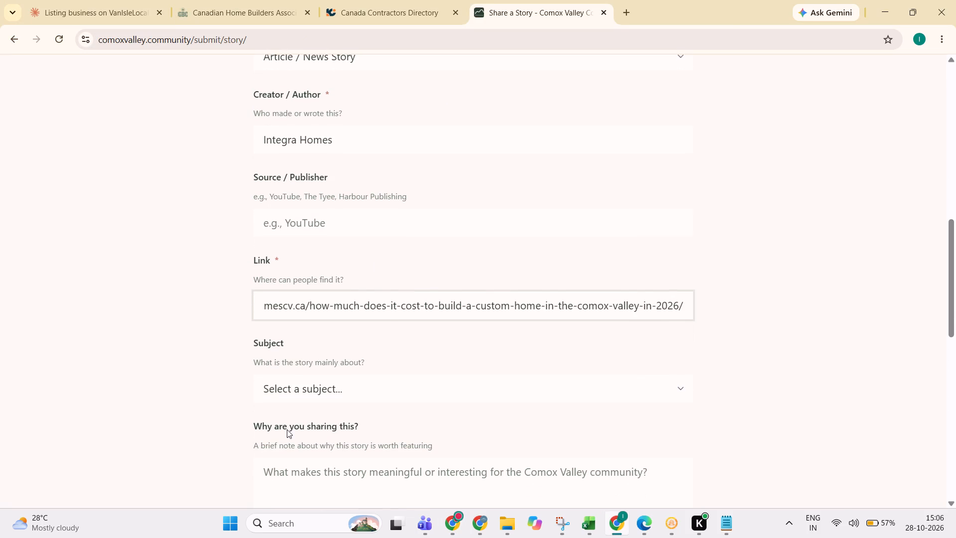
{"action": "left_click", "coordinate": [304, 393]}
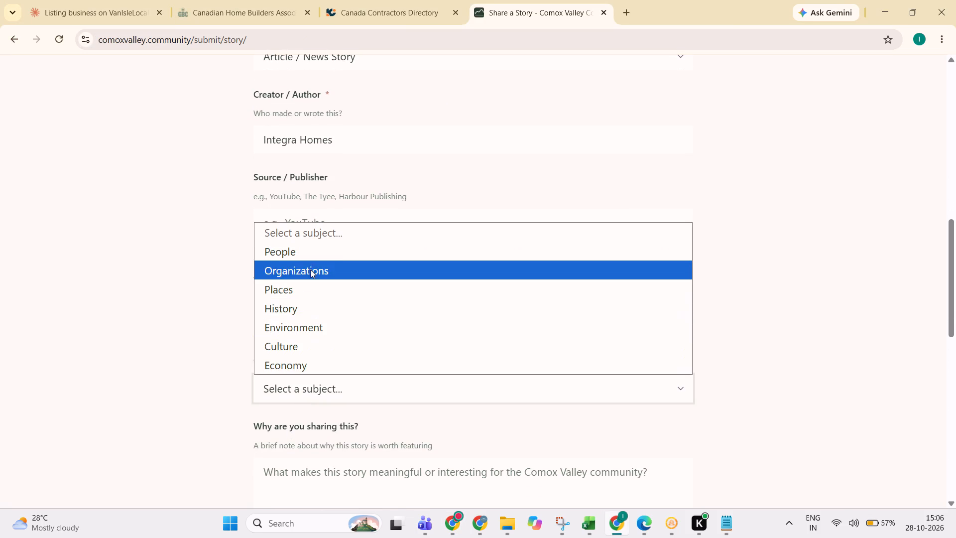
{"action": "scroll", "coordinate": [306, 344], "scroll_direction": "down", "scroll_amount": 1}
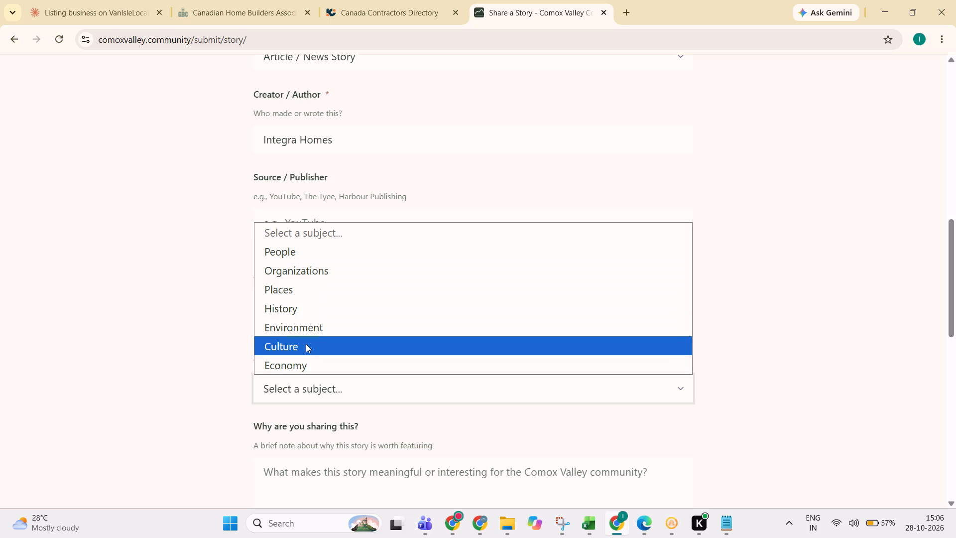
{"action": "scroll", "coordinate": [306, 344], "scroll_direction": "down", "scroll_amount": 1}
{"action": "left_click", "coordinate": [312, 271]}
Copy the custom home cost post's meta description from the other Chrome window into the "Why are you sharing this?" note.
{"action": "scroll", "coordinate": [367, 457], "scroll_direction": "down", "scroll_amount": 2}
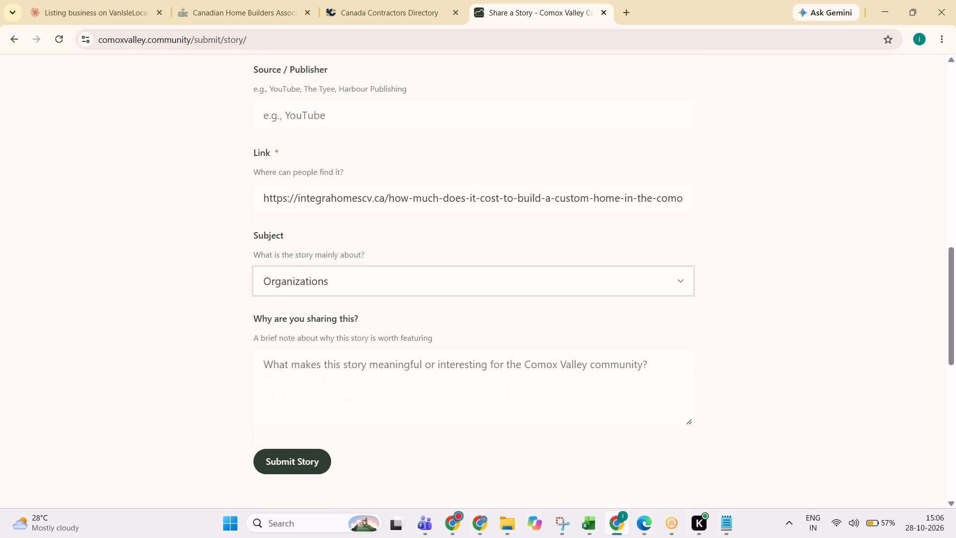
{"action": "scroll", "coordinate": [367, 457], "scroll_direction": "down", "scroll_amount": 1}
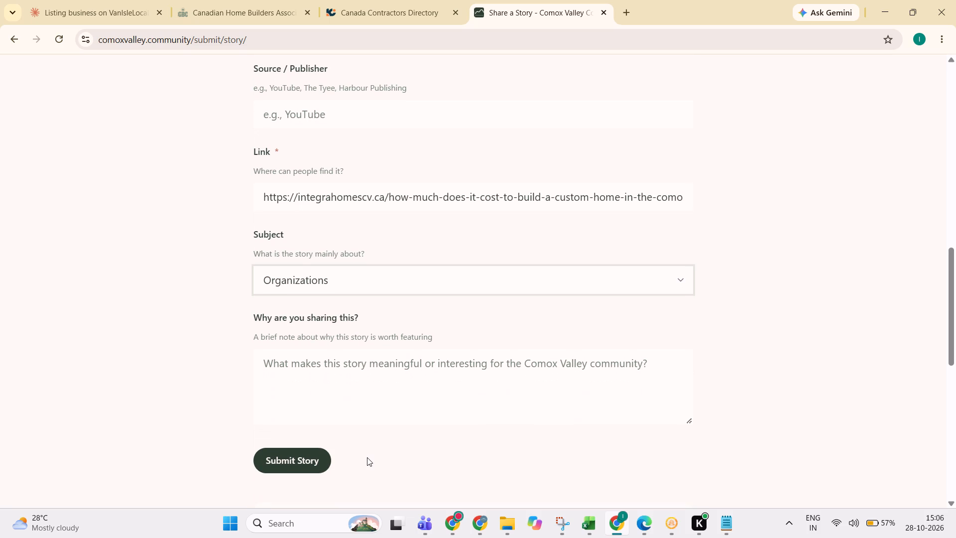
{"action": "left_click", "coordinate": [359, 393]}
{"action": "key", "text": "alt+Tab"}
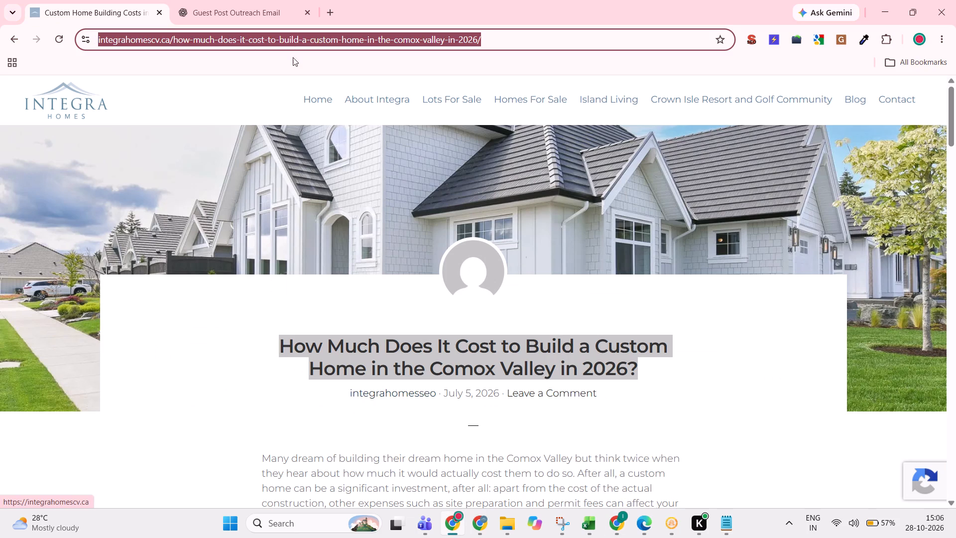
{"action": "key", "text": "alt+Tab"}
{"action": "key", "text": "alt+Tab"}
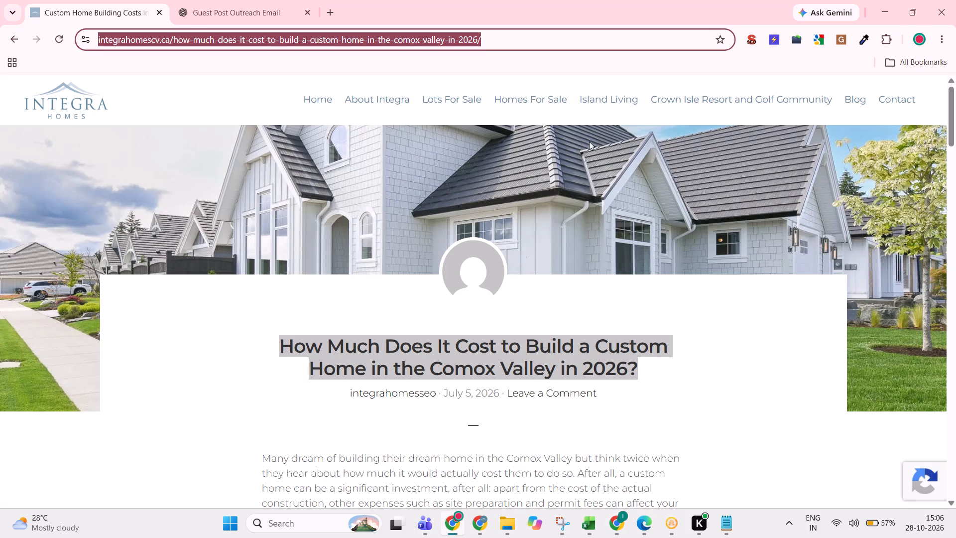
{"action": "left_click", "coordinate": [750, 38]}
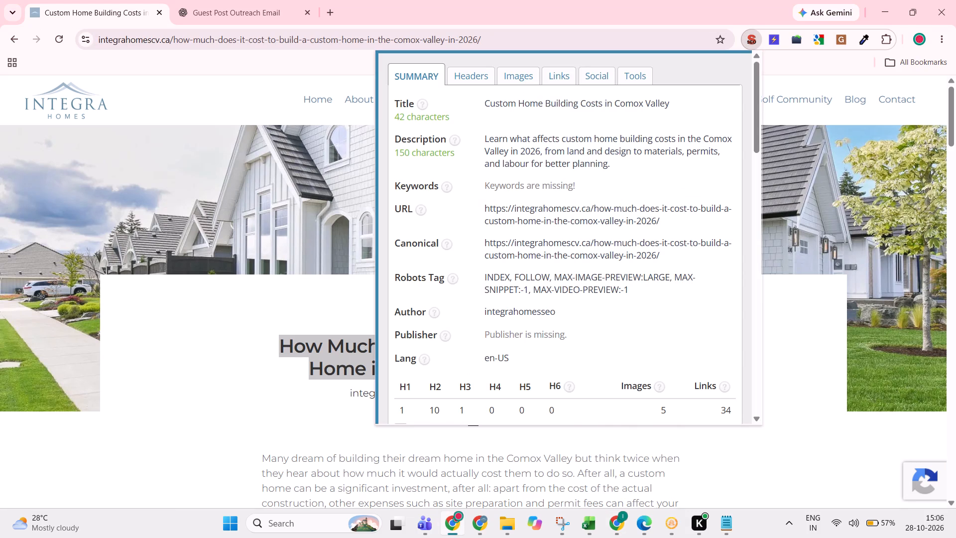
{"action": "left_click_drag", "start_coordinate": [486, 138], "coordinate": [621, 161]}
{"action": "key", "text": "ctrl+c"}
{"action": "key", "text": "alt+Tab"}
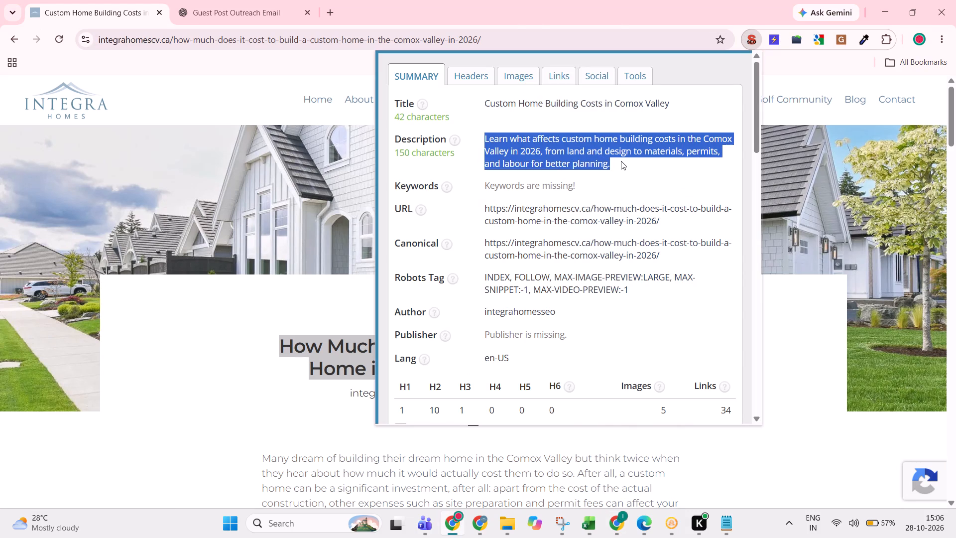
{"action": "key", "text": "ctrl+v"}
Submit the completed story to Comox Valley Commons.
{"action": "scroll", "coordinate": [301, 406], "scroll_direction": "down", "scroll_amount": 1}
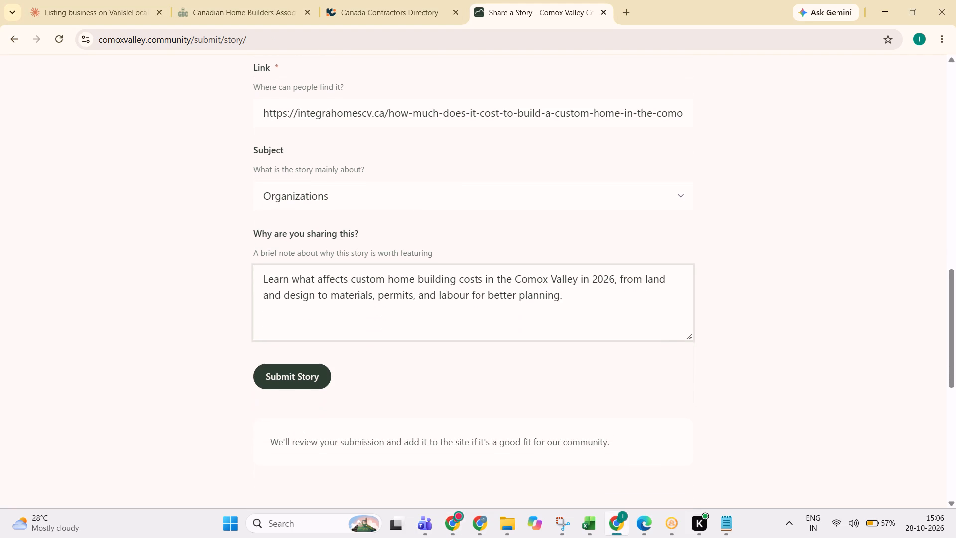
{"action": "scroll", "coordinate": [301, 406], "scroll_direction": "down", "scroll_amount": 1}
{"action": "left_click", "coordinate": [289, 378]}
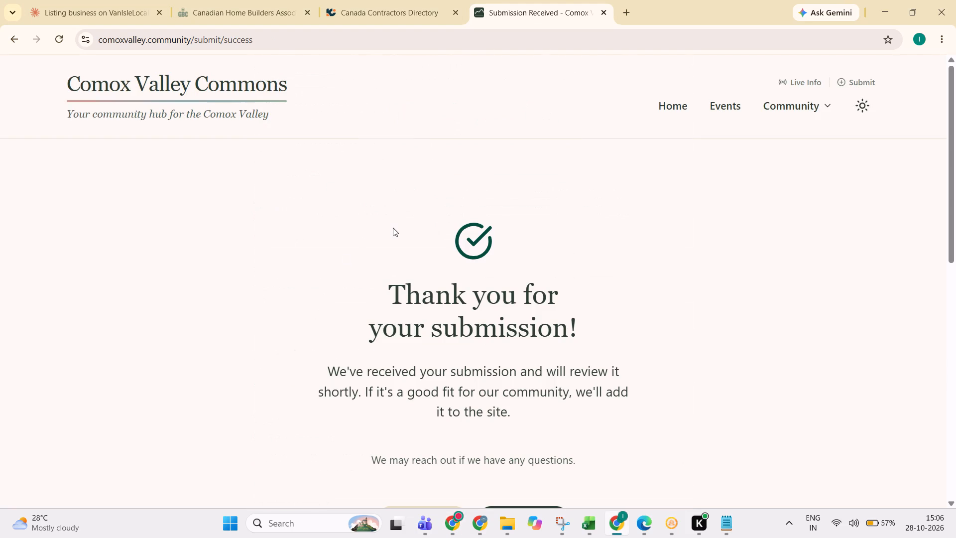
Copy the submission success page's address into the Contact Email/Contact Page cell of the comoxvalley.community row in the Excel sheet.
{"action": "left_click", "coordinate": [262, 41]}
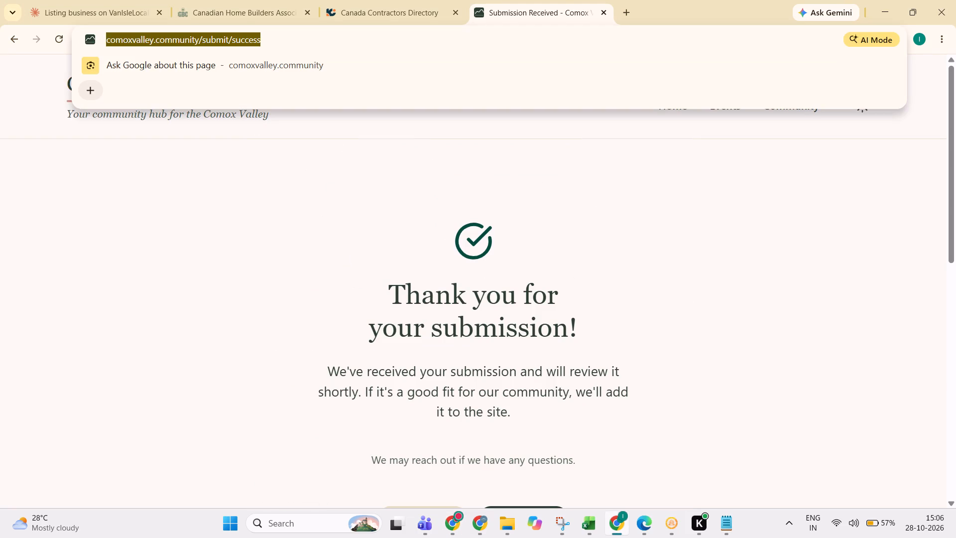
{"action": "key", "text": "ctrl+c"}
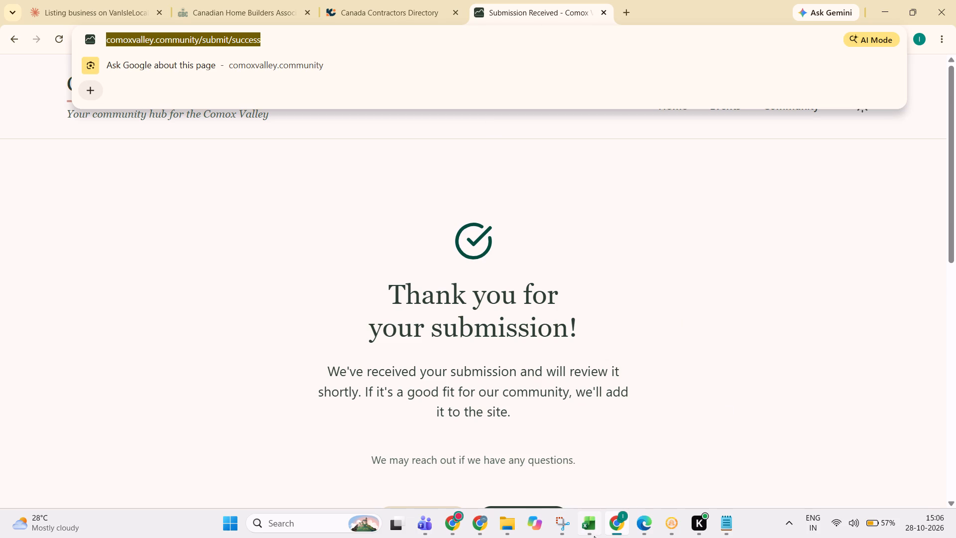
{"action": "left_click", "coordinate": [591, 534]}
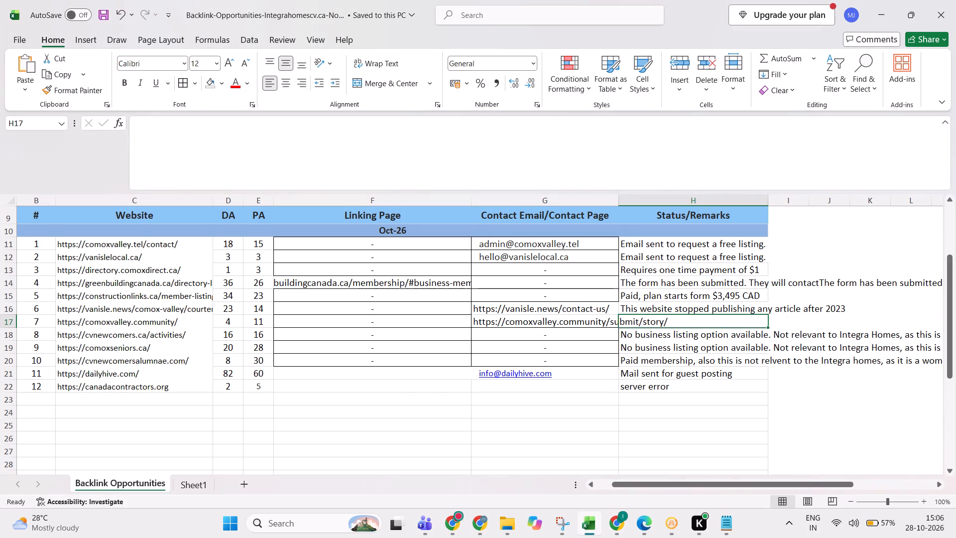
{"action": "left_click", "coordinate": [565, 321]}
{"action": "key", "text": "ctrl+v"}
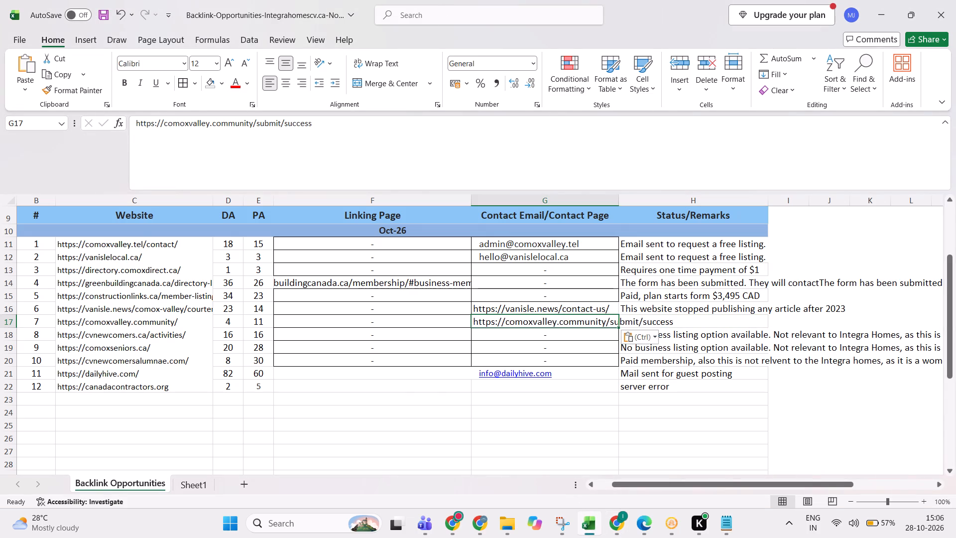
Enter "We have sent a Story" in the Status/Remarks cell of the comoxvalley.community row.
{"action": "left_click", "coordinate": [677, 314]}
{"action": "left_click", "coordinate": [678, 317]}
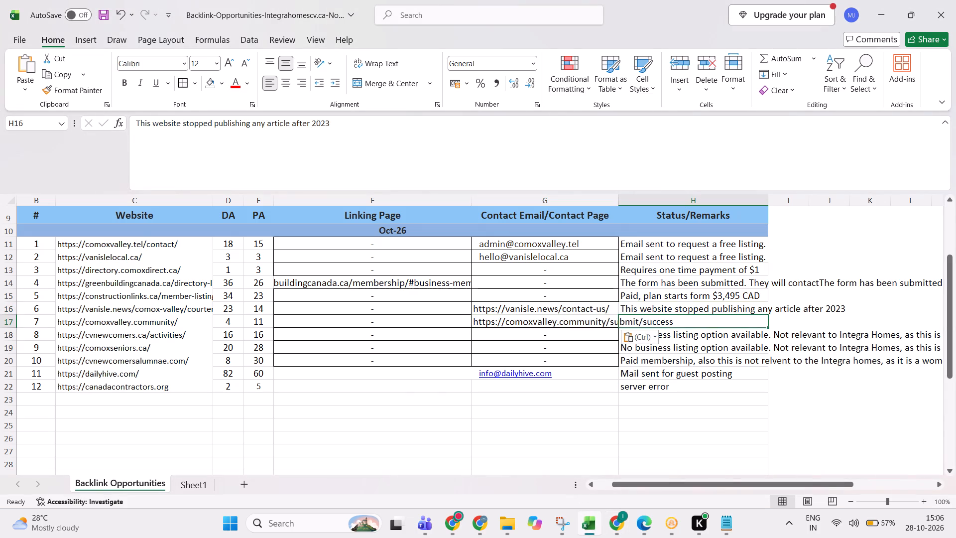
{"action": "type", "text": "We have senta"}
{"action": "key", "text": "BackSpace"}
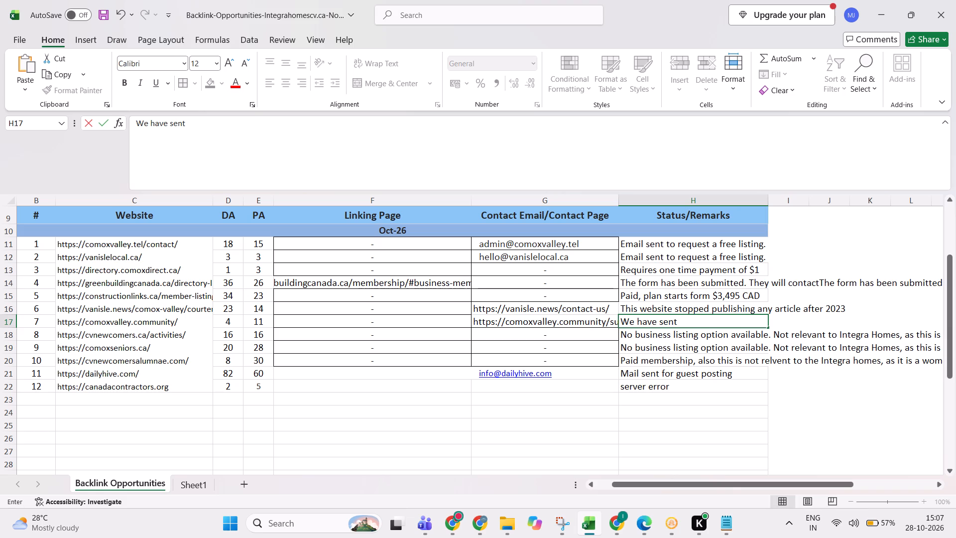
{"action": "key", "text": "space"}
{"action": "type", "text": "a"}
{"action": "key", "text": "space"}
{"action": "type", "text": "Story"}
{"action": "key", "text": "space"}
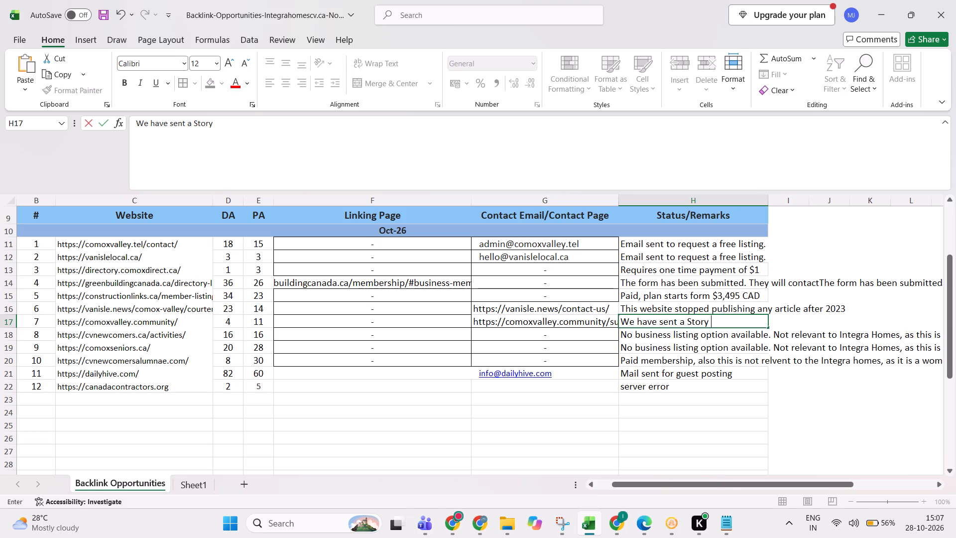
Replace "sent" with "submit" in the comoxvalley.community remark, saving the workbook during the edit.
{"action": "left_click", "coordinate": [676, 322]}
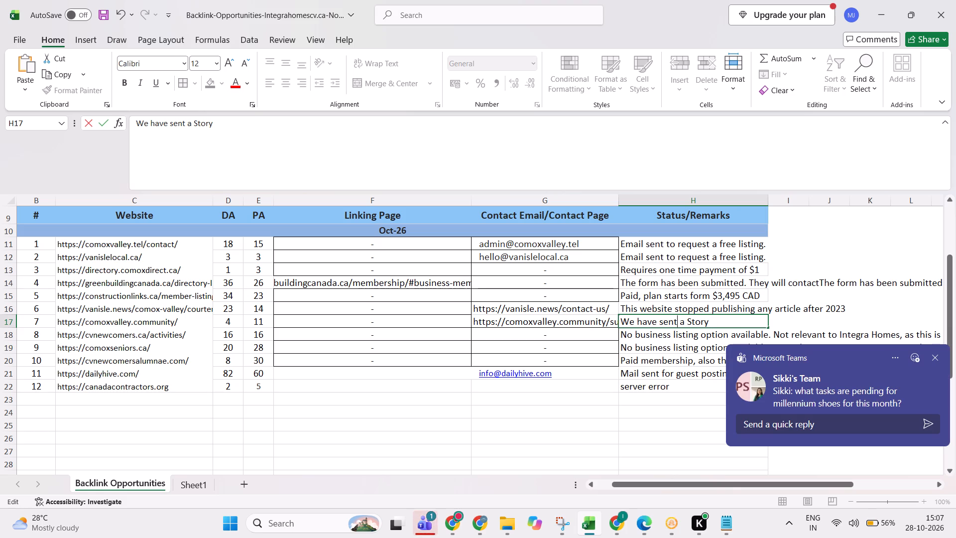
{"action": "left_click", "coordinate": [676, 322]}
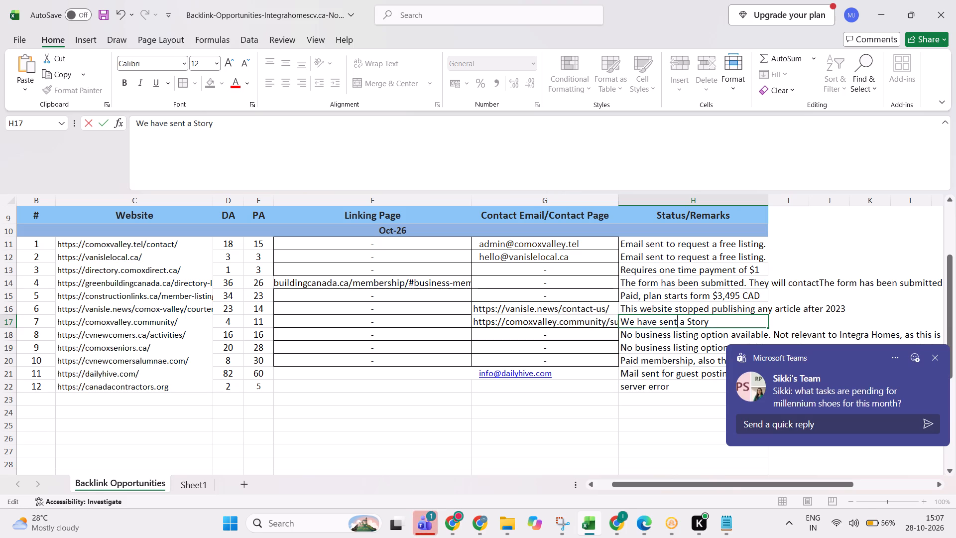
{"action": "left_click_drag", "start_coordinate": [676, 322], "coordinate": [660, 320]}
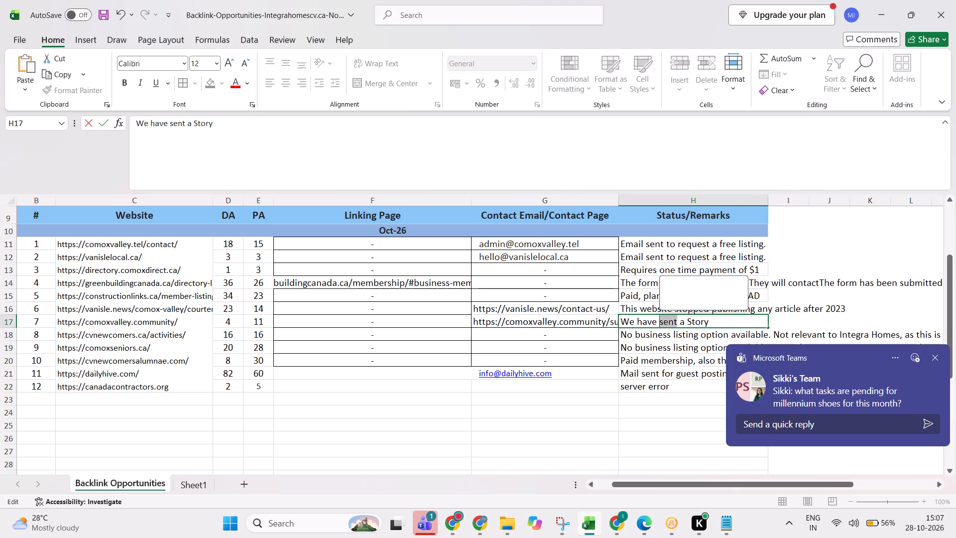
{"action": "key", "text": "BackSpace"}
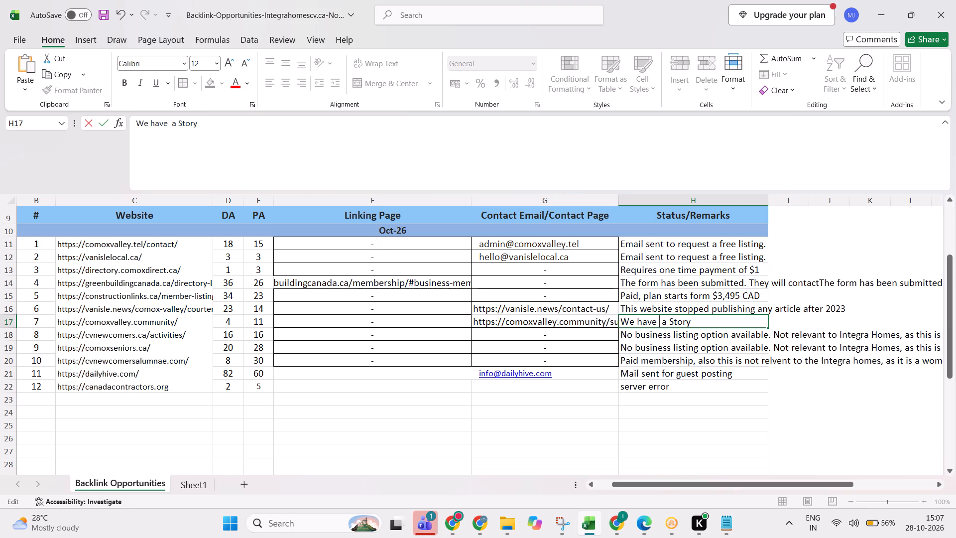
{"action": "key", "text": "ctrl+s"}
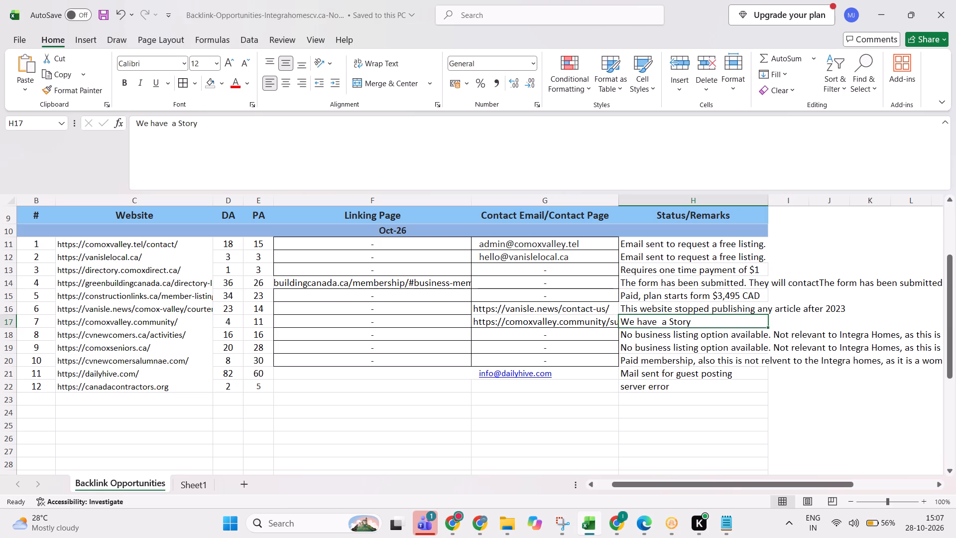
{"action": "double_click", "coordinate": [659, 320]}
{"action": "type", "text": "submit"}
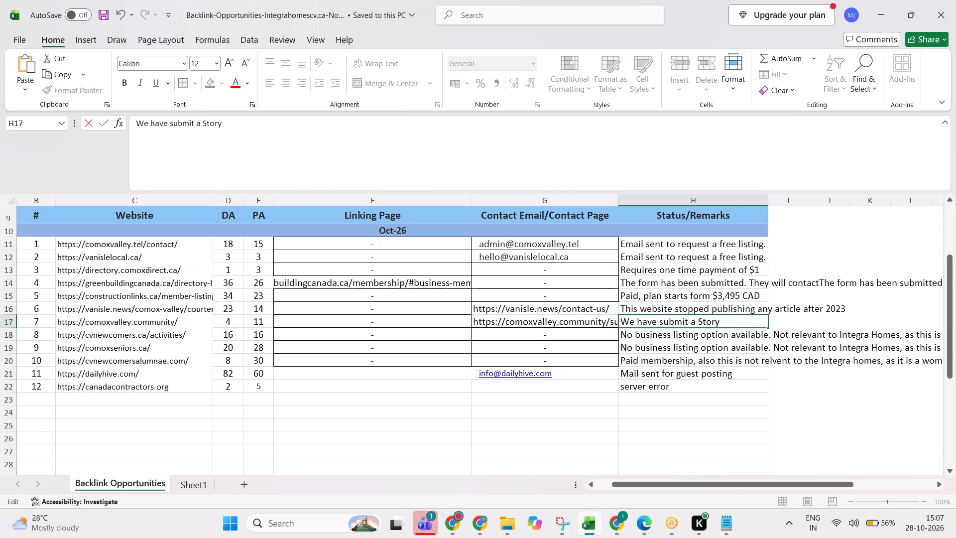
Check the submission confirmation page in Chrome and extend the Excel remark with ". They will review it and then post it the site.".
{"action": "left_click", "coordinate": [621, 526]}
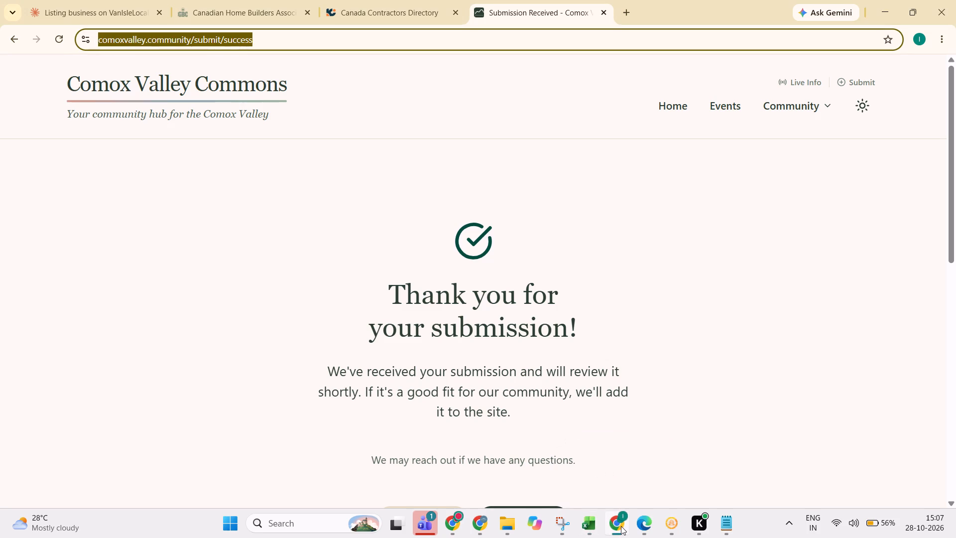
{"action": "scroll", "coordinate": [650, 393], "scroll_direction": "down", "scroll_amount": 1}
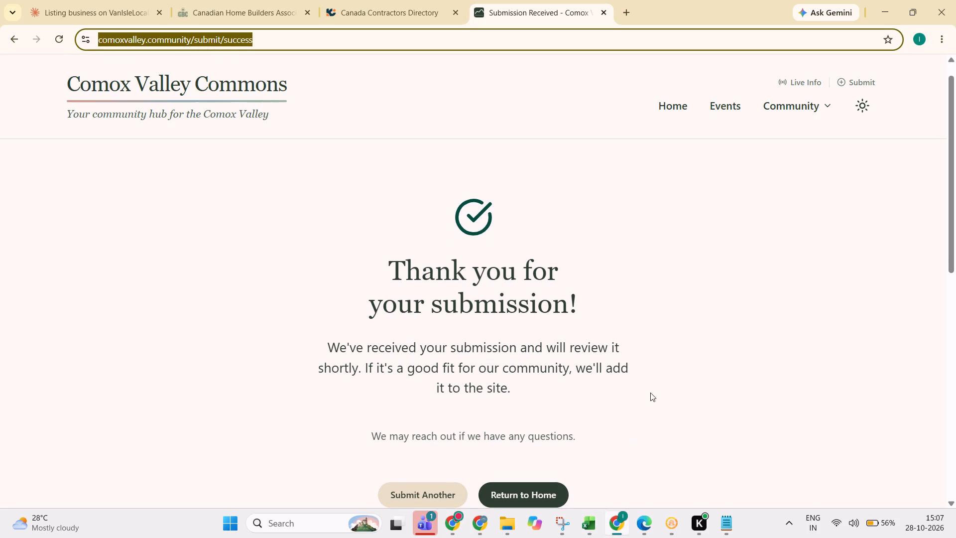
{"action": "scroll", "coordinate": [650, 393], "scroll_direction": "down", "scroll_amount": 2}
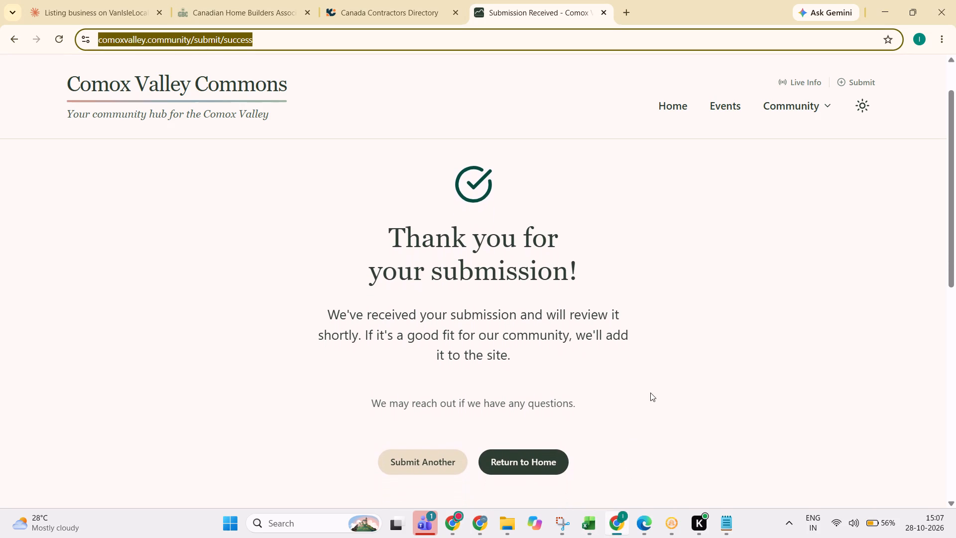
{"action": "scroll", "coordinate": [650, 393], "scroll_direction": "down", "scroll_amount": 1}
{"action": "key", "text": "alt+Tab"}
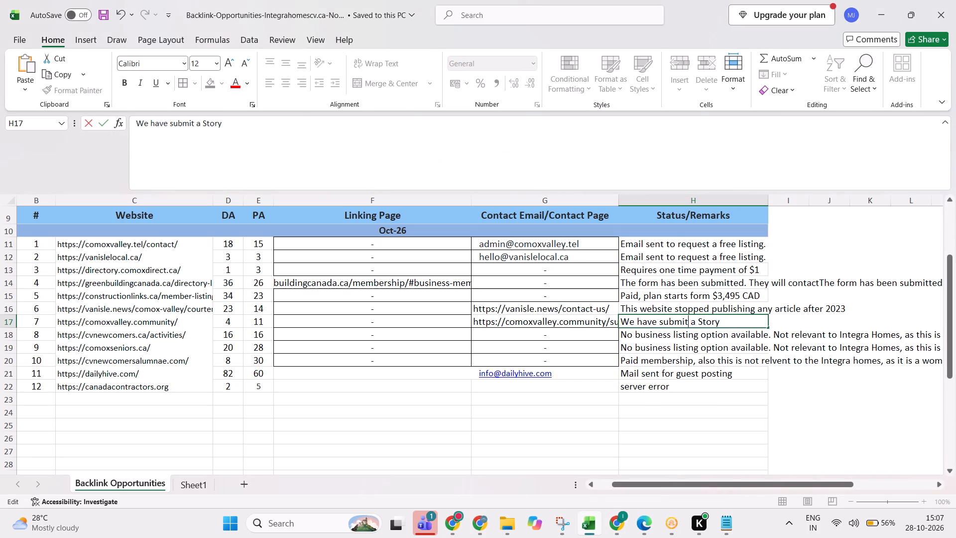
{"action": "left_click", "coordinate": [726, 320]}
{"action": "key", "text": "BackSpace"}
{"action": "type", "text": ". they"}
{"action": "key", "text": "space"}
{"action": "type", "text": "will review it and se"}
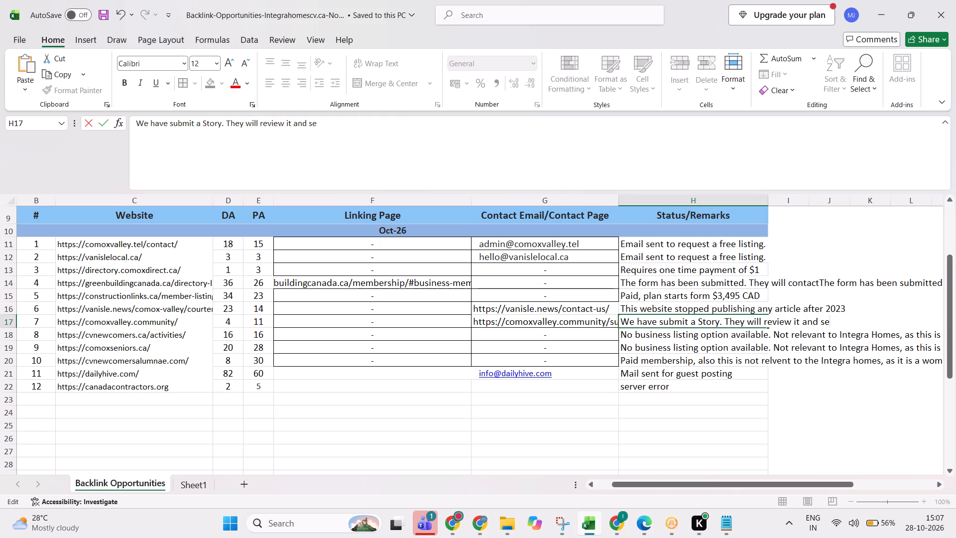
{"action": "key", "text": "BackSpace"}
{"action": "key", "text": "BackSpace"}
{"action": "type", "text": "then post it the site."}
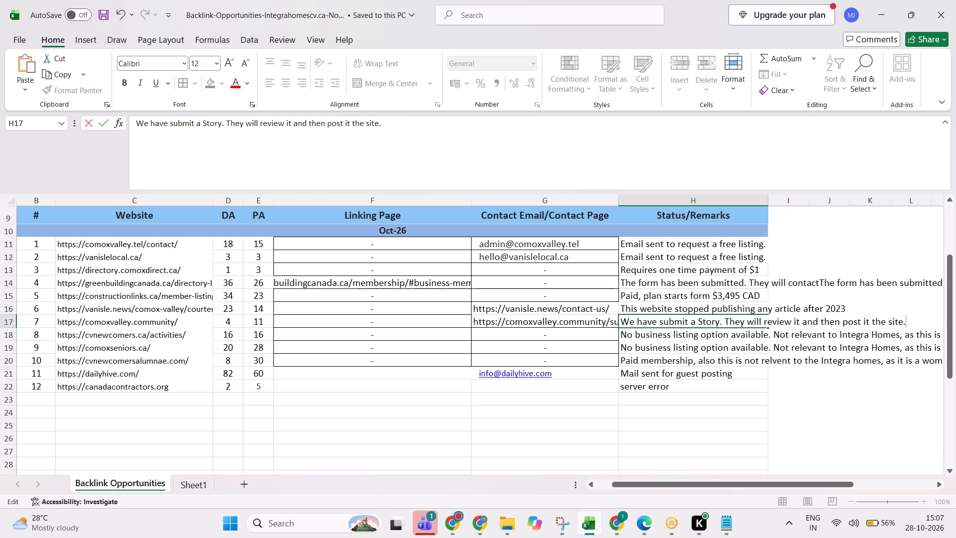
{"action": "left_click", "coordinate": [750, 370]}
Copy the comoxvalley.community row's Status/Remarks cell.
{"action": "left_click", "coordinate": [715, 322]}
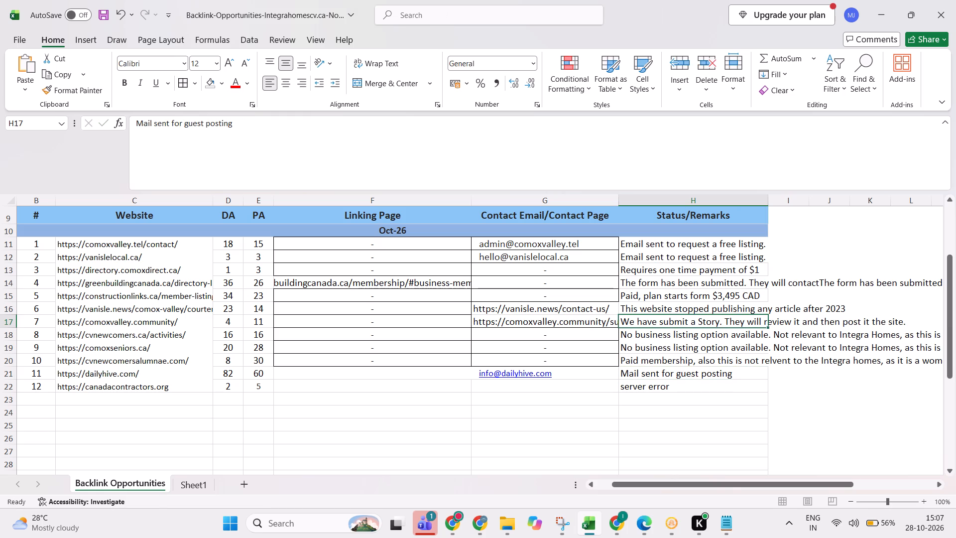
{"action": "key", "text": "ctrl+c"}
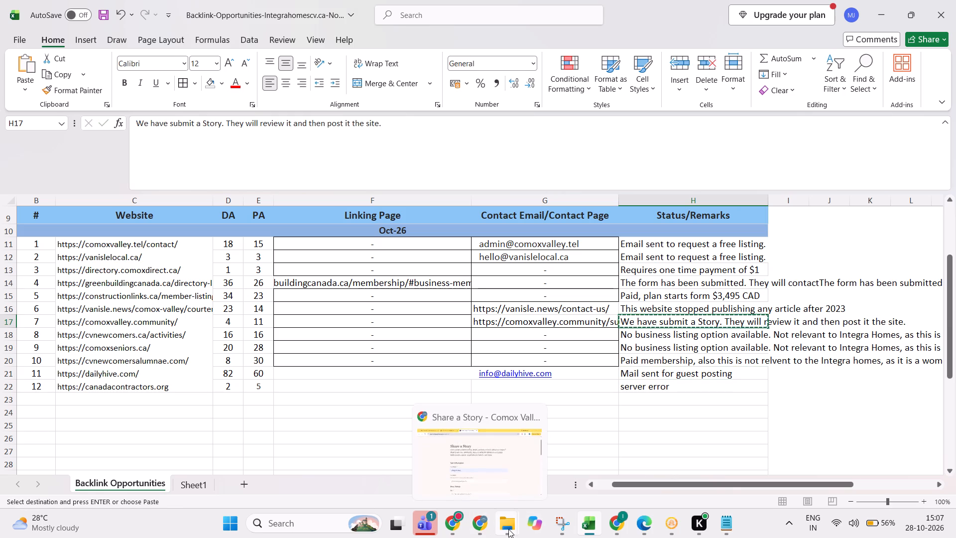
{"action": "left_click", "coordinate": [508, 529]}
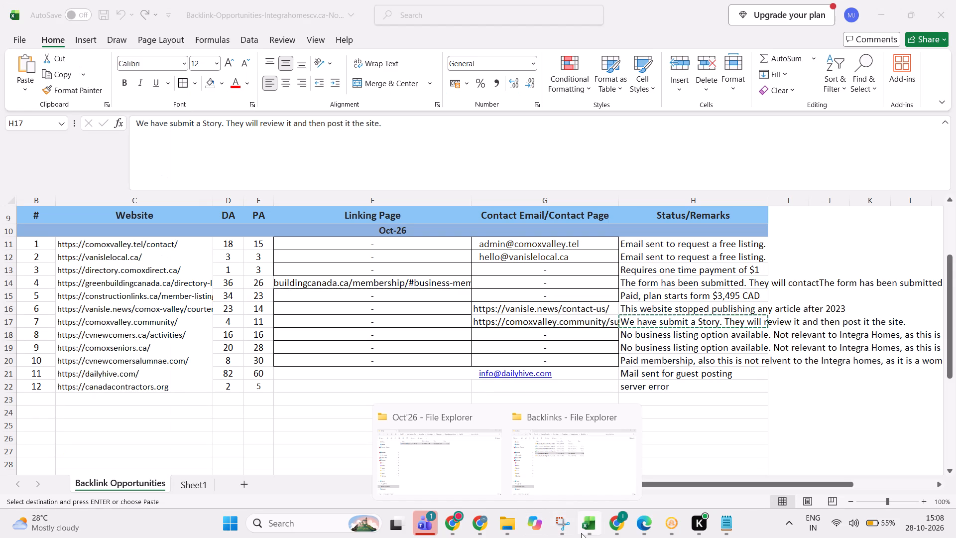
{"action": "left_click", "coordinate": [581, 533]}
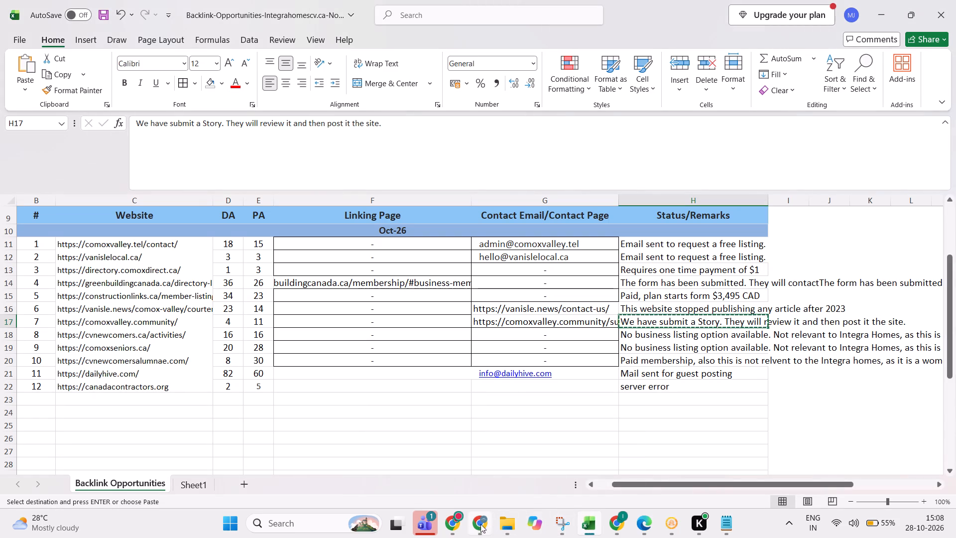
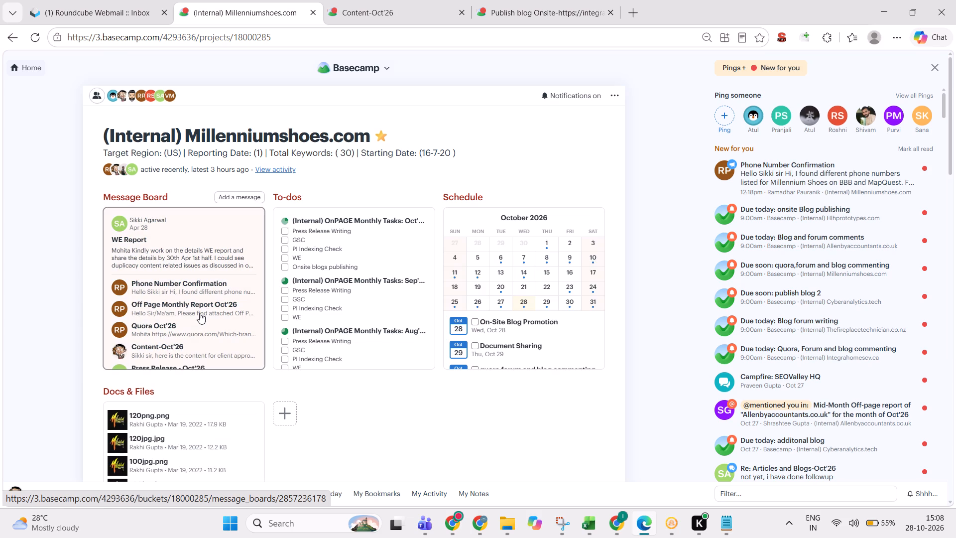
In Basecamp in Edge, open the Content-Oct'26 thread from the Millenniumshoes.com message board and look through its comments.
{"action": "left_click", "coordinate": [200, 313]}
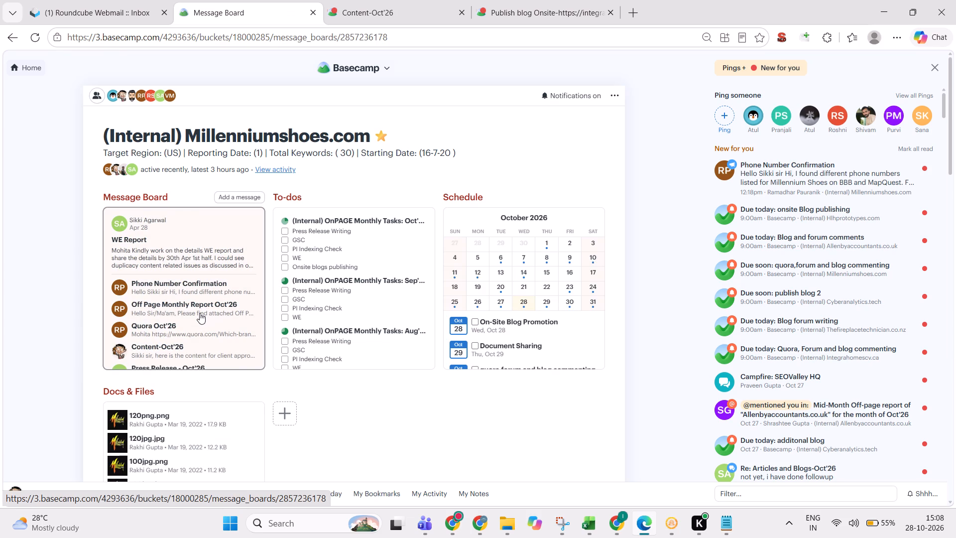
{"action": "scroll", "coordinate": [200, 313], "scroll_direction": "down", "scroll_amount": 4}
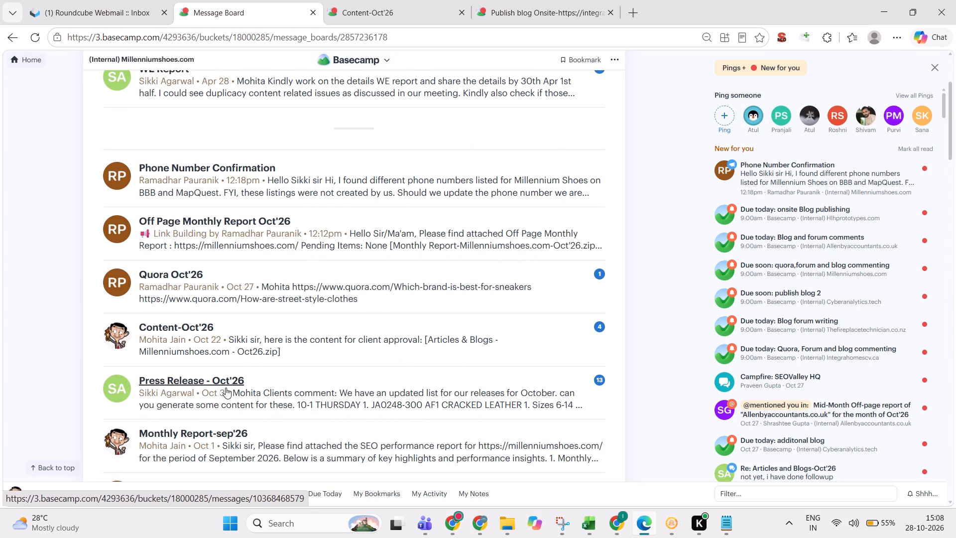
{"action": "left_click", "coordinate": [242, 340]}
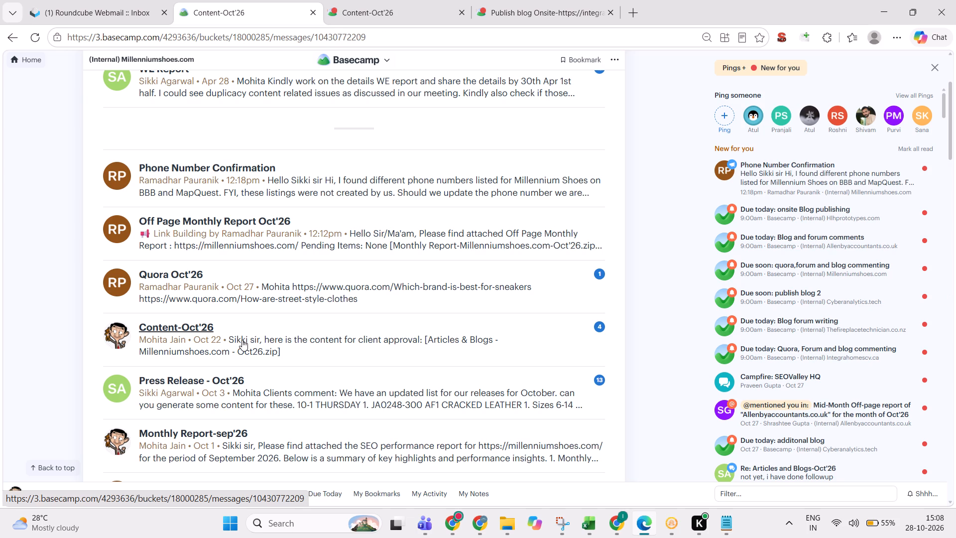
{"action": "scroll", "coordinate": [392, 354], "scroll_direction": "down", "scroll_amount": 8}
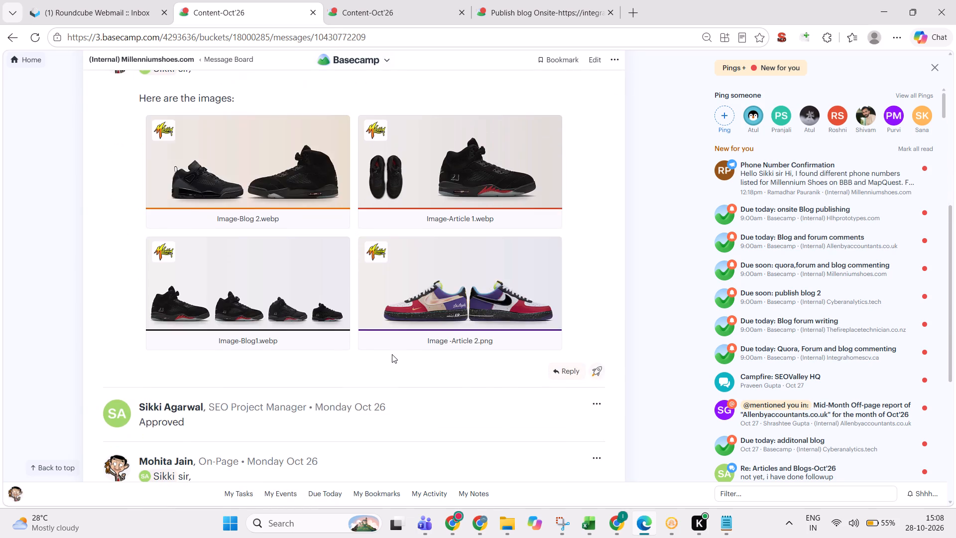
{"action": "scroll", "coordinate": [392, 354], "scroll_direction": "down", "scroll_amount": 4}
{"action": "scroll", "coordinate": [392, 354], "scroll_direction": "up", "scroll_amount": 7}
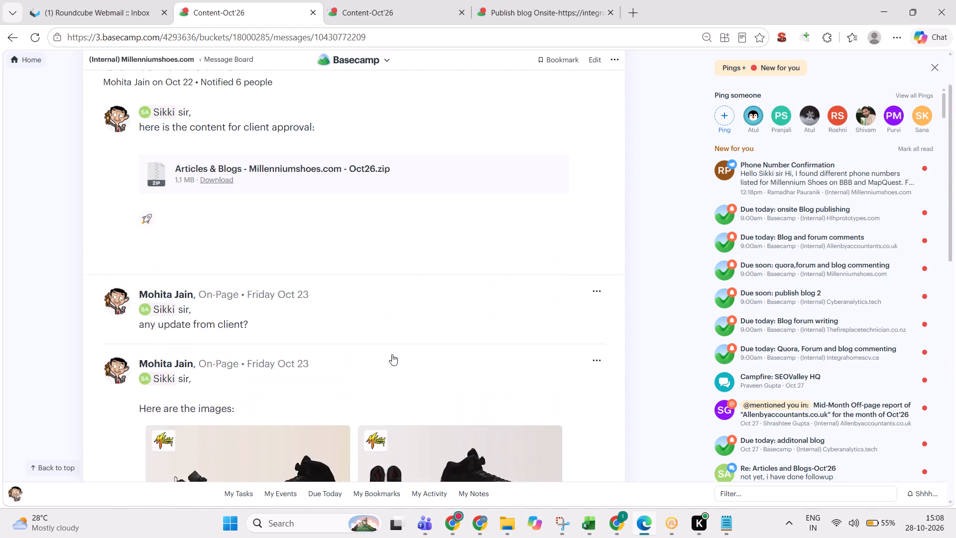
Go back to the message board, open the Press Release - Oct'26 thread and read through to its latest comments.
{"action": "left_click", "coordinate": [239, 83]}
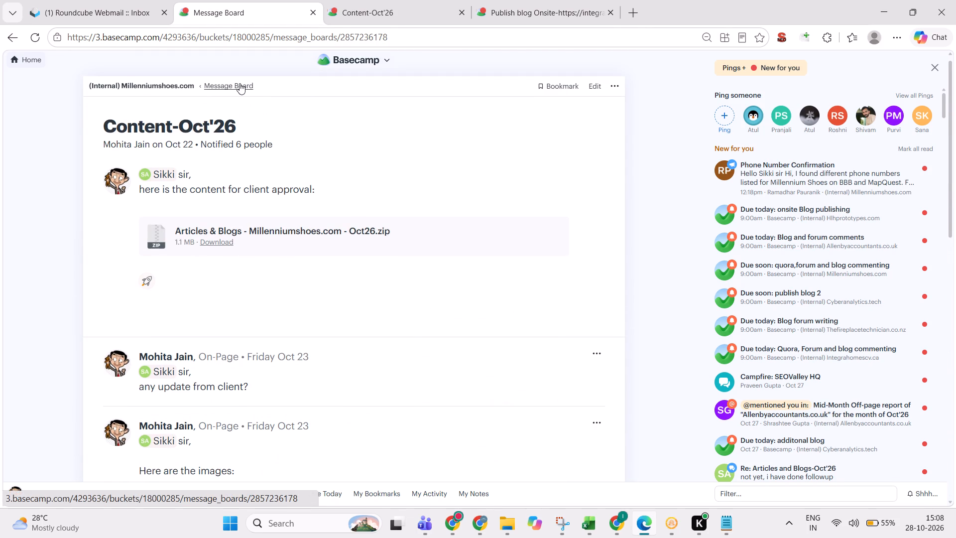
{"action": "scroll", "coordinate": [267, 355], "scroll_direction": "down", "scroll_amount": 2}
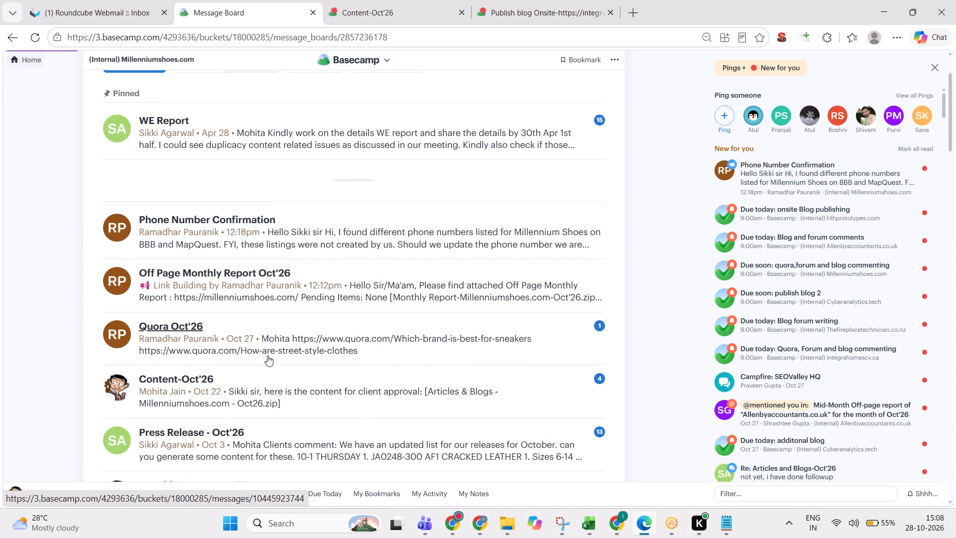
{"action": "scroll", "coordinate": [267, 355], "scroll_direction": "down", "scroll_amount": 1}
{"action": "left_click", "coordinate": [268, 386]}
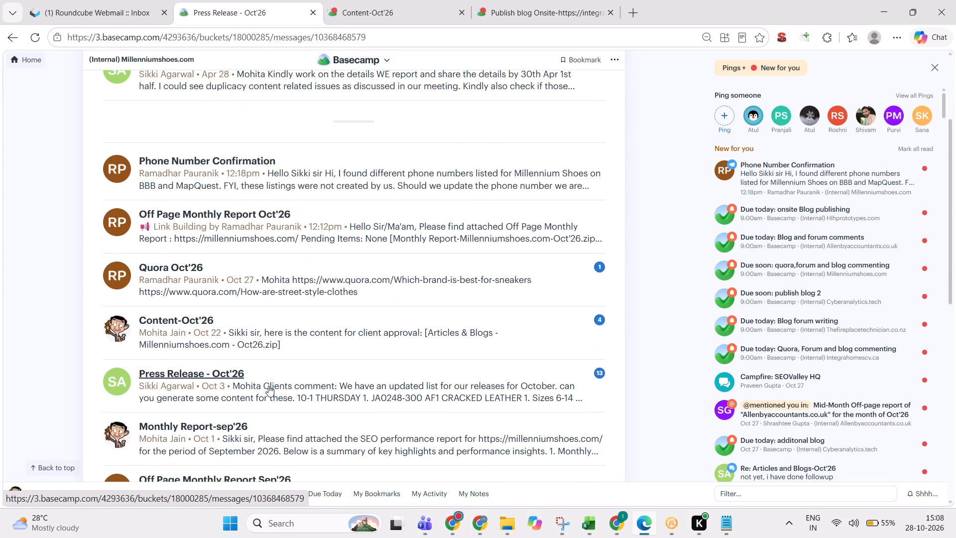
{"action": "scroll", "coordinate": [268, 386], "scroll_direction": "down", "scroll_amount": 19}
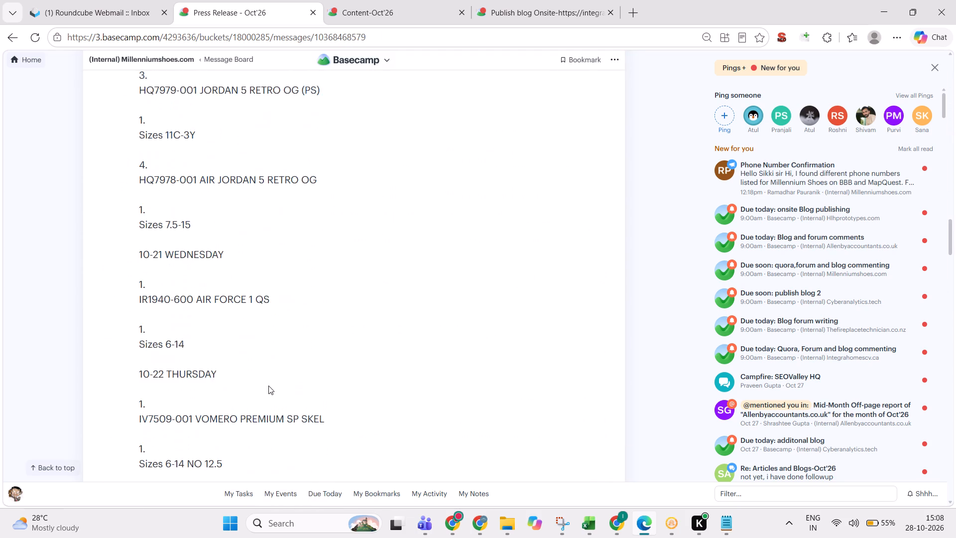
{"action": "scroll", "coordinate": [268, 386], "scroll_direction": "down", "scroll_amount": 6}
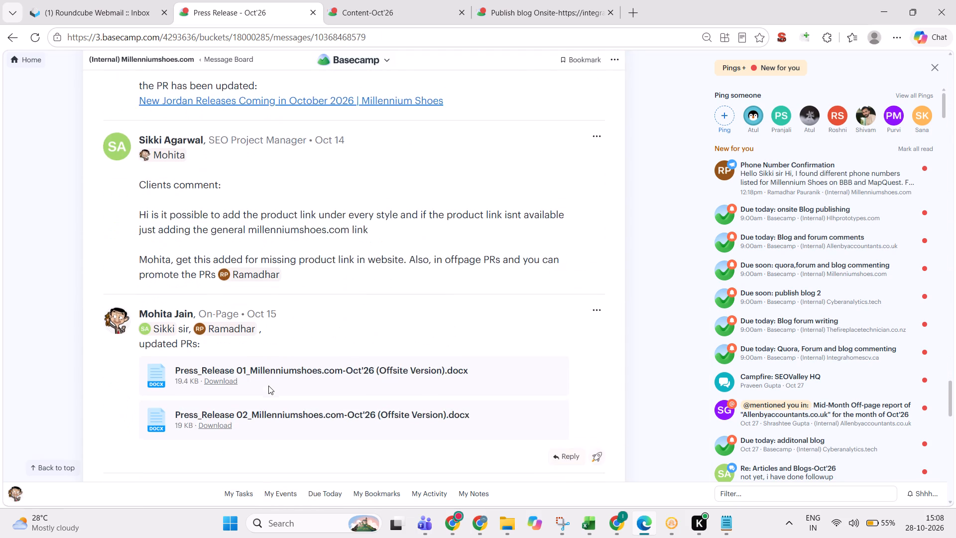
{"action": "scroll", "coordinate": [268, 386], "scroll_direction": "down", "scroll_amount": 9}
{"action": "scroll", "coordinate": [268, 386], "scroll_direction": "right", "scroll_amount": 1}
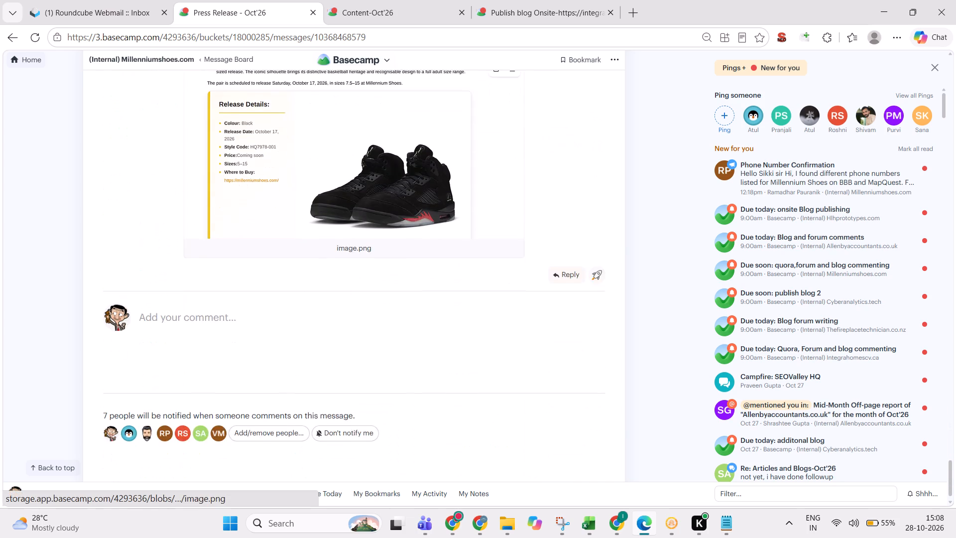
{"action": "scroll", "coordinate": [268, 386], "scroll_direction": "right", "scroll_amount": 1}
{"action": "scroll", "coordinate": [268, 386], "scroll_direction": "up", "scroll_amount": 1}
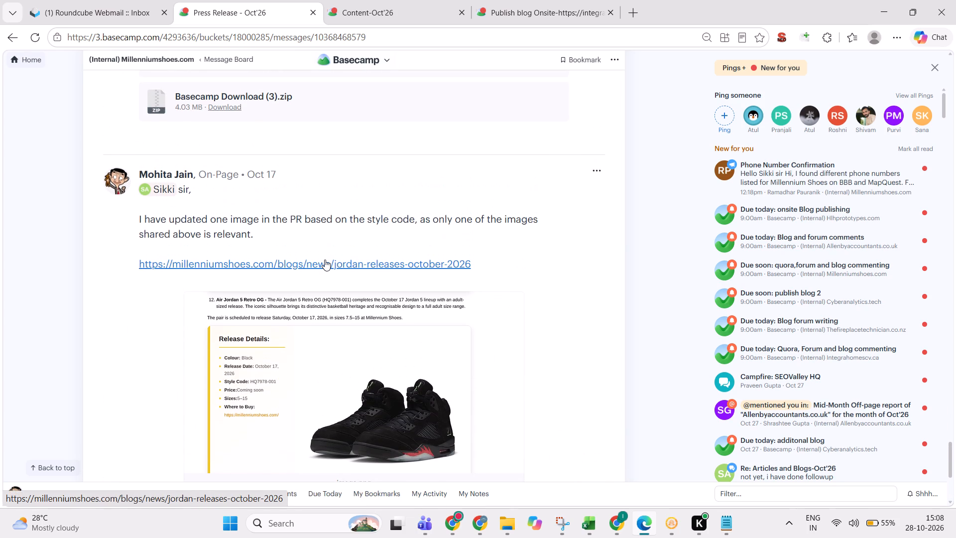
Open the jordan-releases-october-2026 link from the Oct 17 comment and examine the article's product entries and images.
{"action": "left_click", "coordinate": [325, 260]}
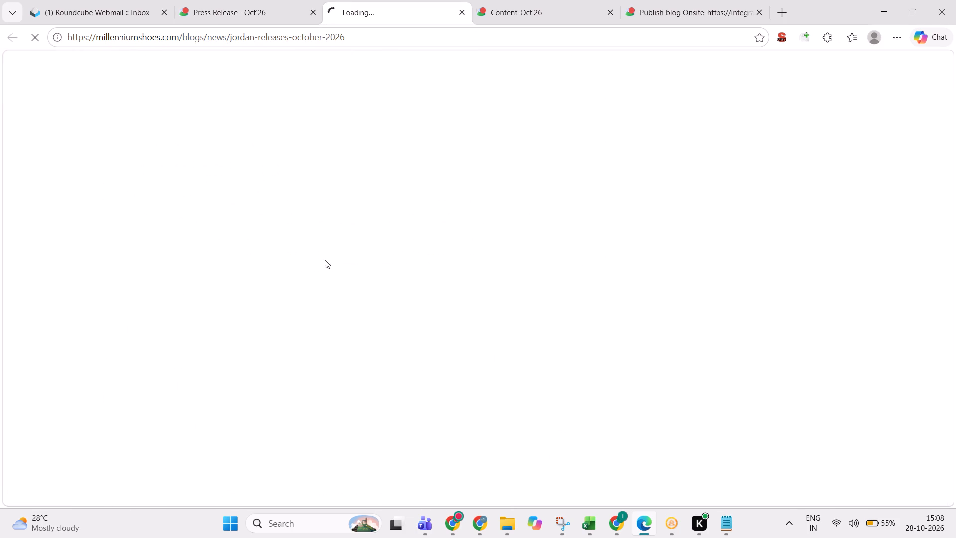
{"action": "scroll", "coordinate": [439, 394], "scroll_direction": "down", "scroll_amount": 3}
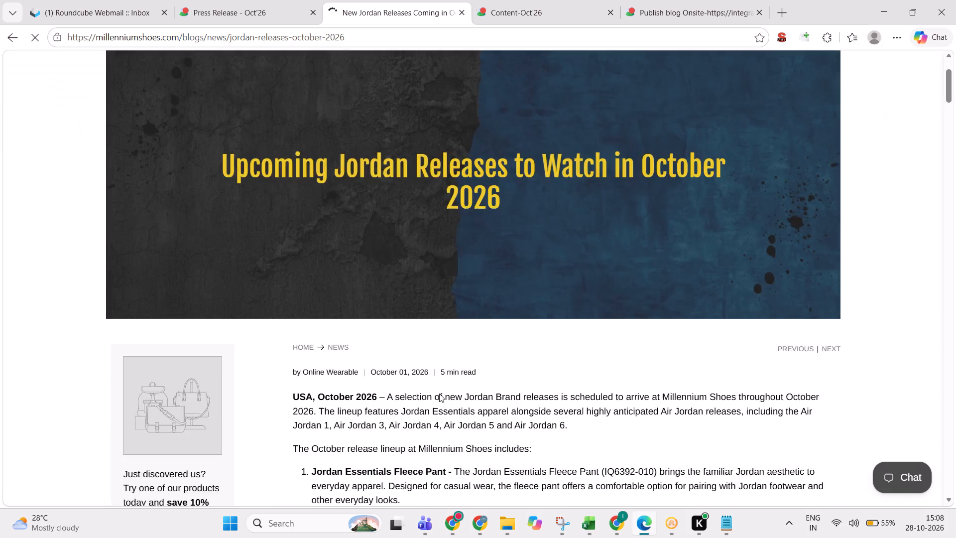
{"action": "scroll", "coordinate": [439, 394], "scroll_direction": "down", "scroll_amount": 14}
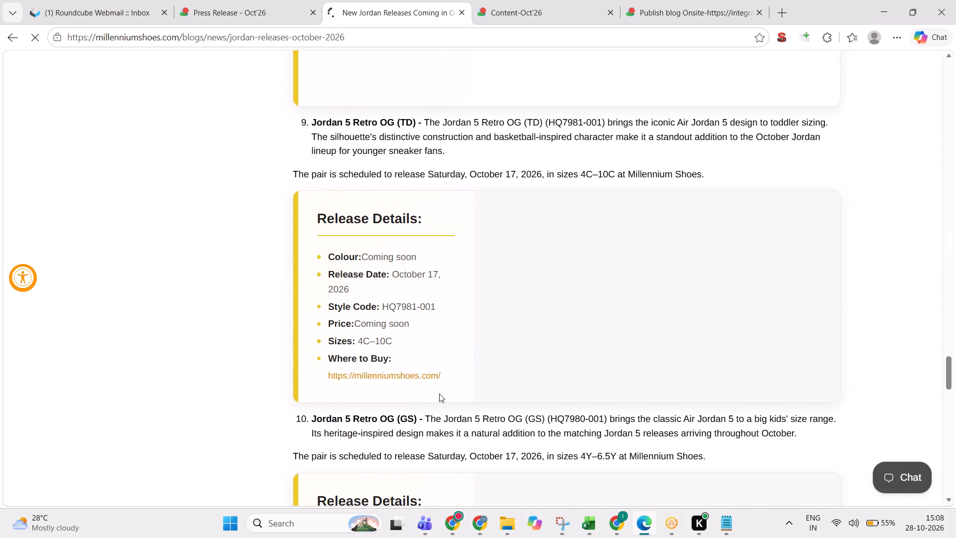
{"action": "scroll", "coordinate": [439, 394], "scroll_direction": "down", "scroll_amount": 11}
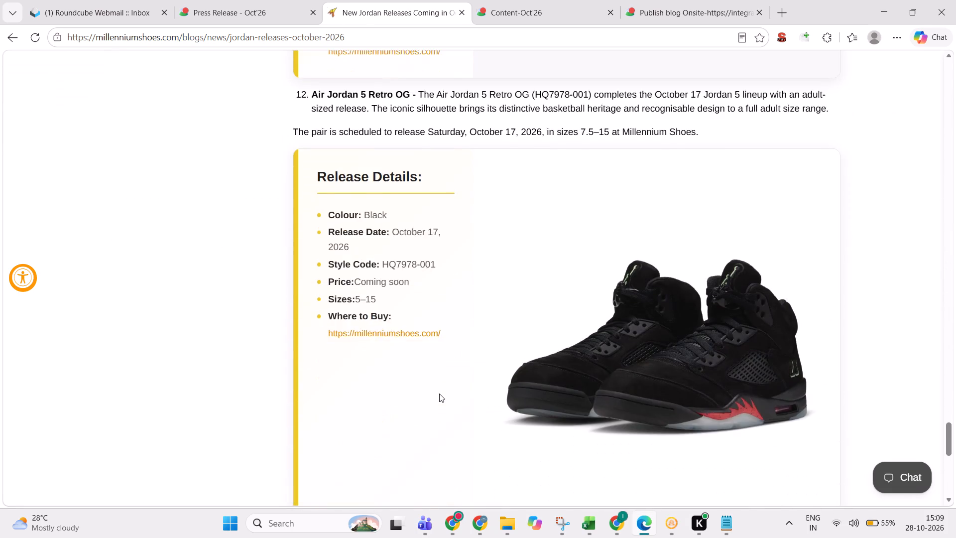
{"action": "scroll", "coordinate": [439, 394], "scroll_direction": "down", "scroll_amount": 3}
{"action": "scroll", "coordinate": [439, 394], "scroll_direction": "up", "scroll_amount": 8}
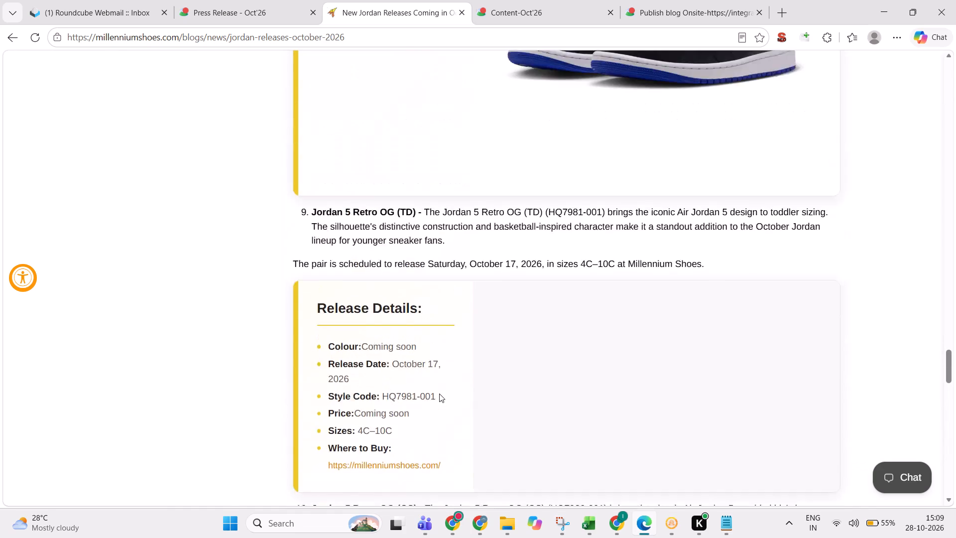
{"action": "scroll", "coordinate": [439, 394], "scroll_direction": "up", "scroll_amount": 13}
{"action": "scroll", "coordinate": [344, 225], "scroll_direction": "up", "scroll_amount": 12}
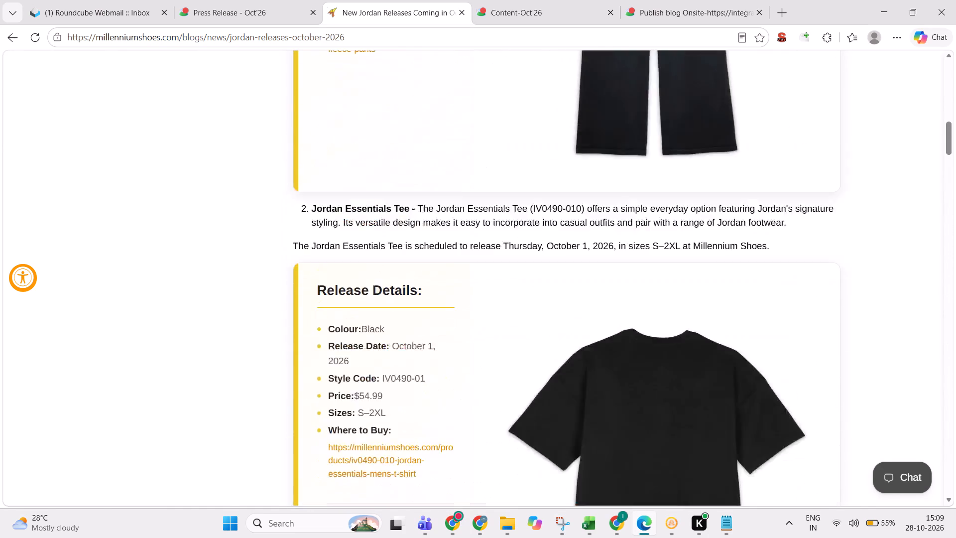
{"action": "scroll", "coordinate": [344, 225], "scroll_direction": "up", "scroll_amount": 10}
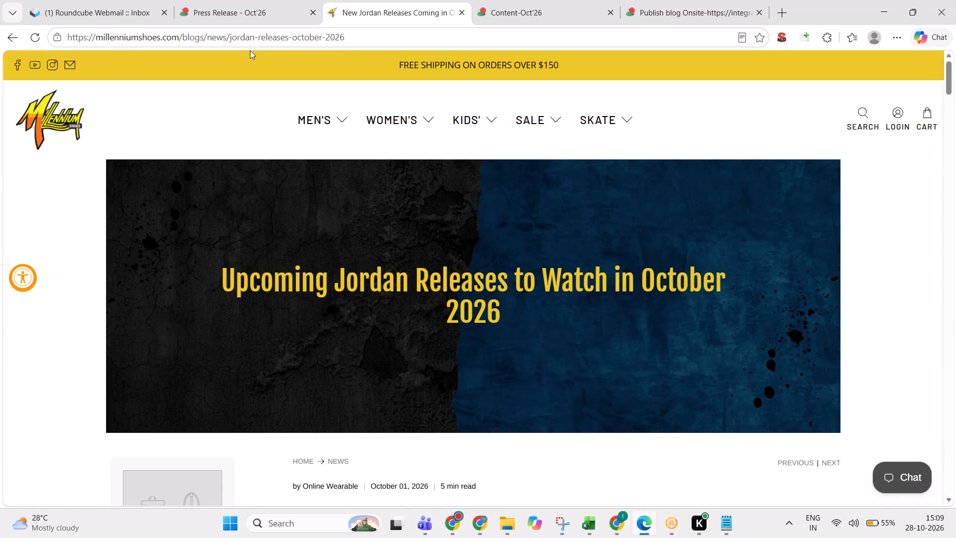
Shorten the article address to millenniumshoes.com/blogs/news/ and look over the News listing.
{"action": "left_click_drag", "start_coordinate": [231, 38], "coordinate": [445, 54]}
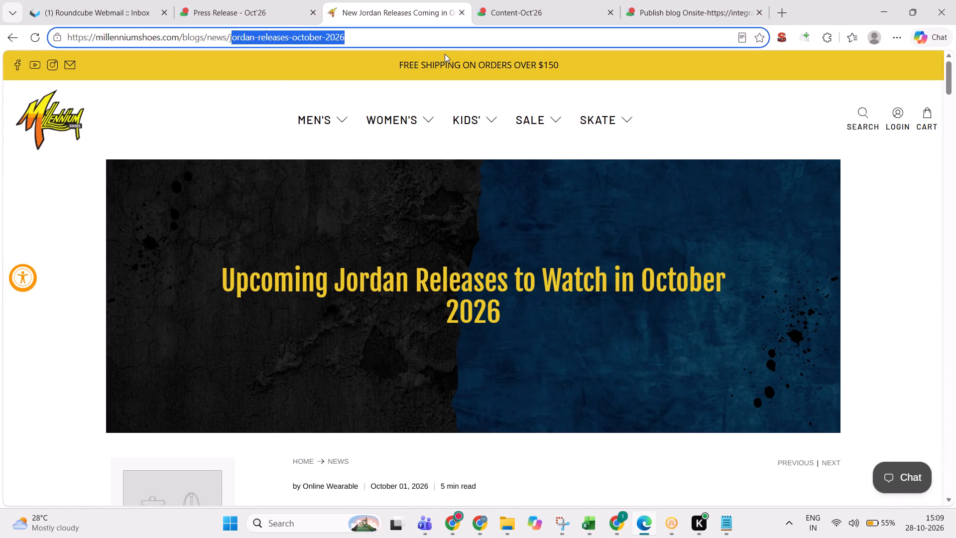
{"action": "key", "text": "BackSpace"}
{"action": "key", "text": "BackSpace"}
{"action": "key", "text": "Return"}
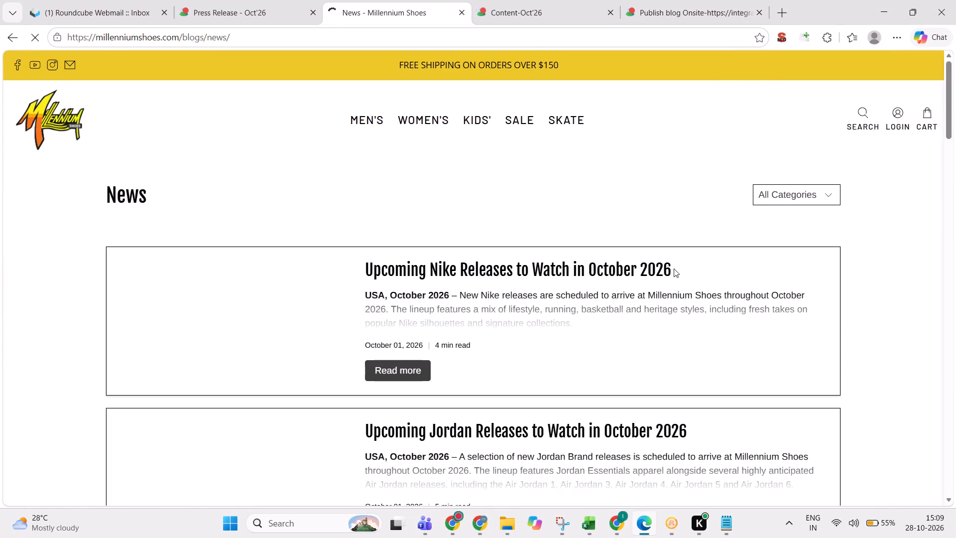
{"action": "scroll", "coordinate": [674, 269], "scroll_direction": "down", "scroll_amount": 2}
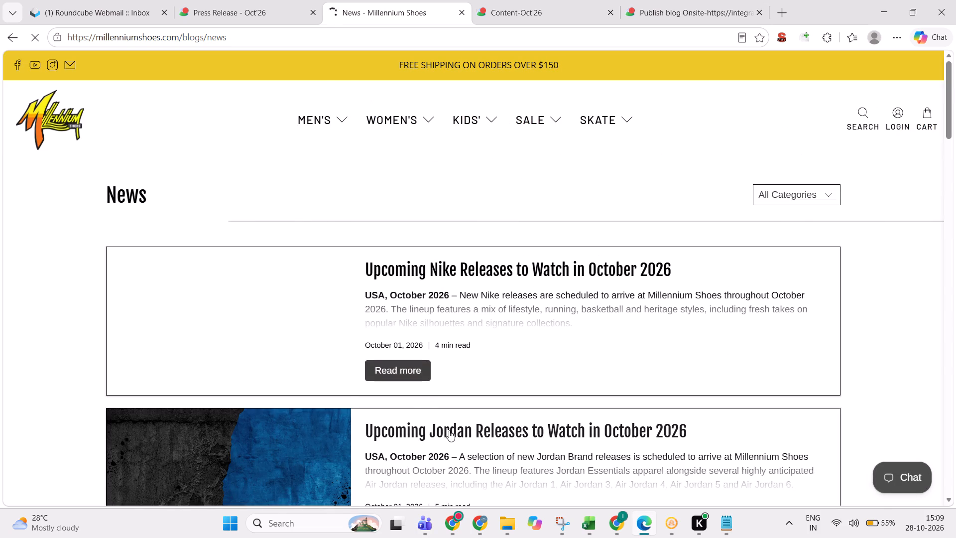
{"action": "scroll", "coordinate": [453, 432], "scroll_direction": "down", "scroll_amount": 1}
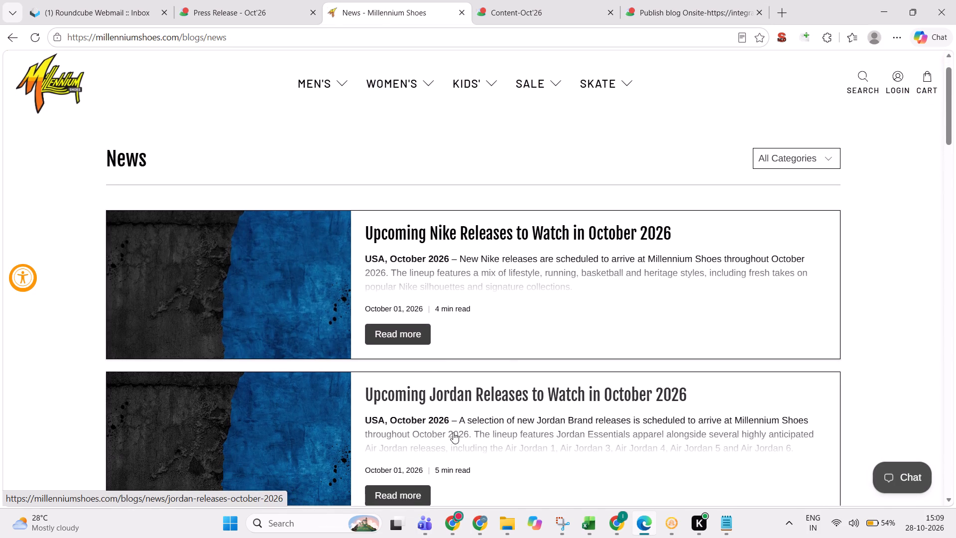
Open "Upcoming Jordan Releases to Watch in October 2026" from the News listing and check its release details.
{"action": "left_click", "coordinate": [450, 395]}
{"action": "scroll", "coordinate": [450, 395], "scroll_direction": "down", "scroll_amount": 13}
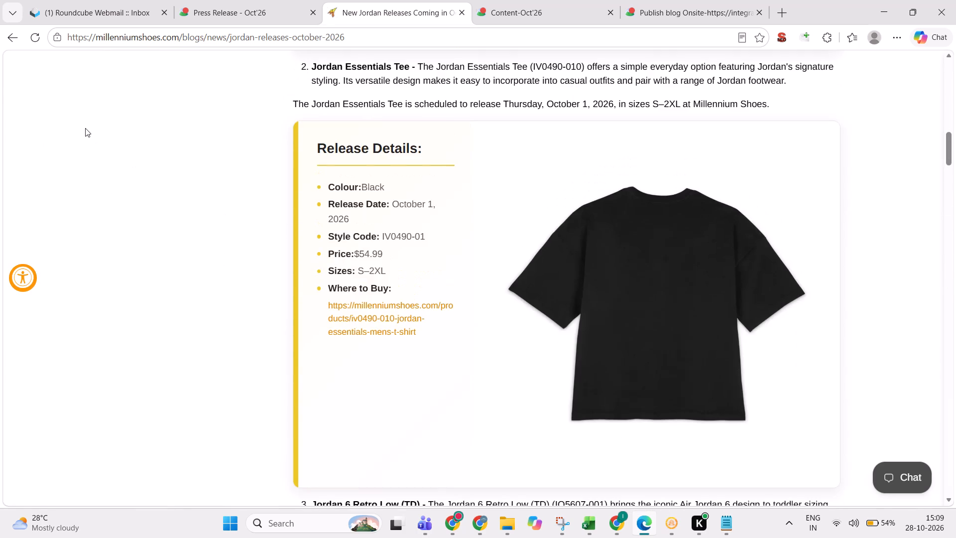
Go back to the News listing and view "Upcoming Nike Releases to Watch in October 2026", ending at the Basecamp press release thread.
{"action": "left_click", "coordinate": [6, 43]}
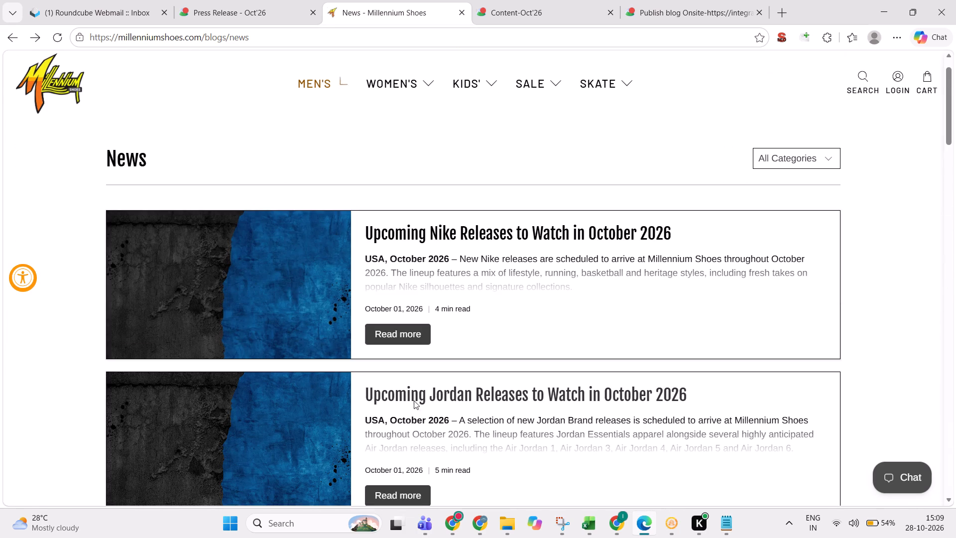
{"action": "left_click", "coordinate": [404, 235]}
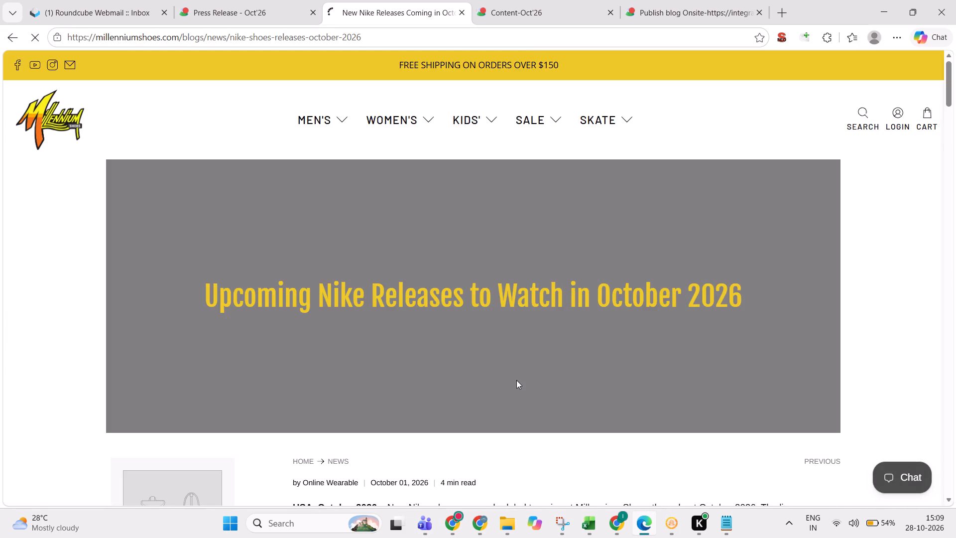
{"action": "scroll", "coordinate": [516, 380], "scroll_direction": "down", "scroll_amount": 10}
{"action": "key", "text": "alt+Tab"}
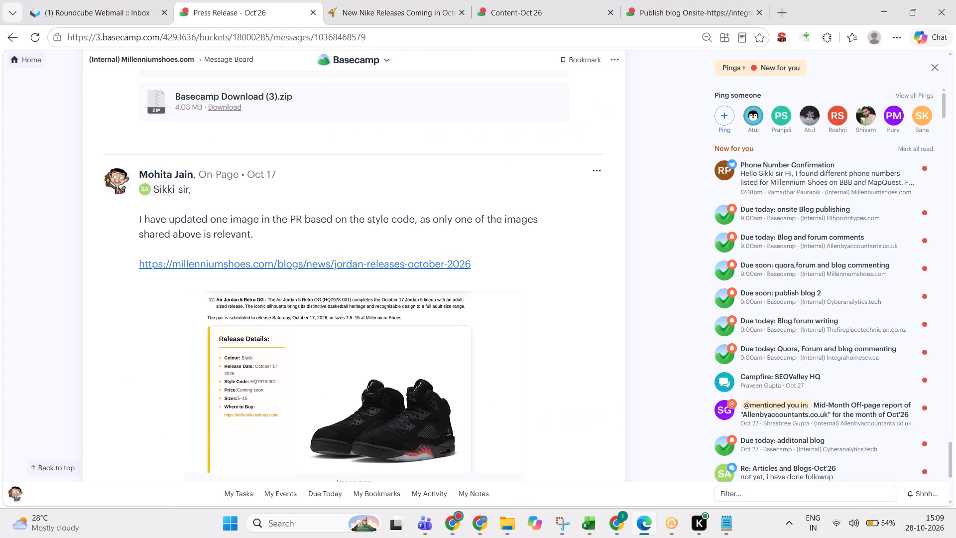
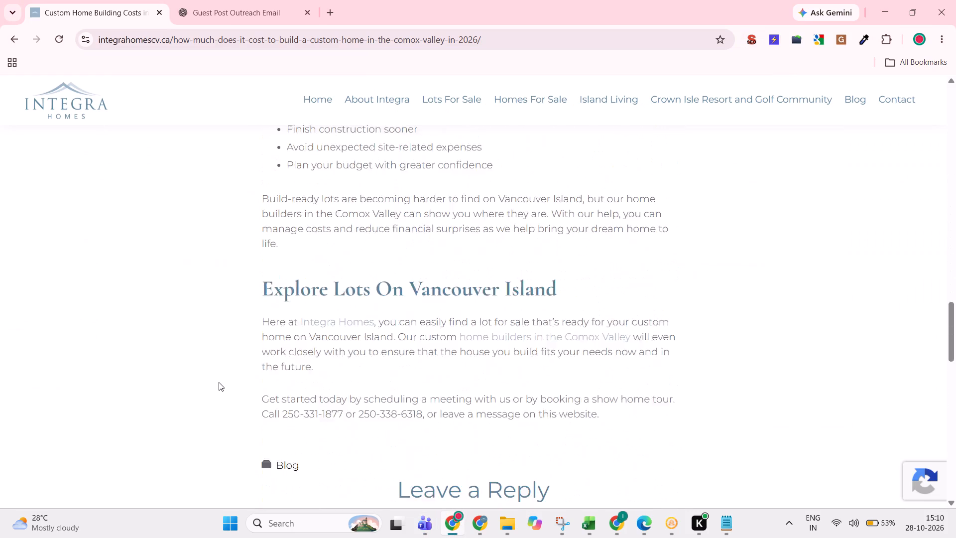
Skim the Integra Homes article on the cost of building a custom home in the Comox Valley in 2026.
{"action": "scroll", "coordinate": [219, 382], "scroll_direction": "down", "scroll_amount": 3}
{"action": "scroll", "coordinate": [219, 382], "scroll_direction": "up", "scroll_amount": 12}
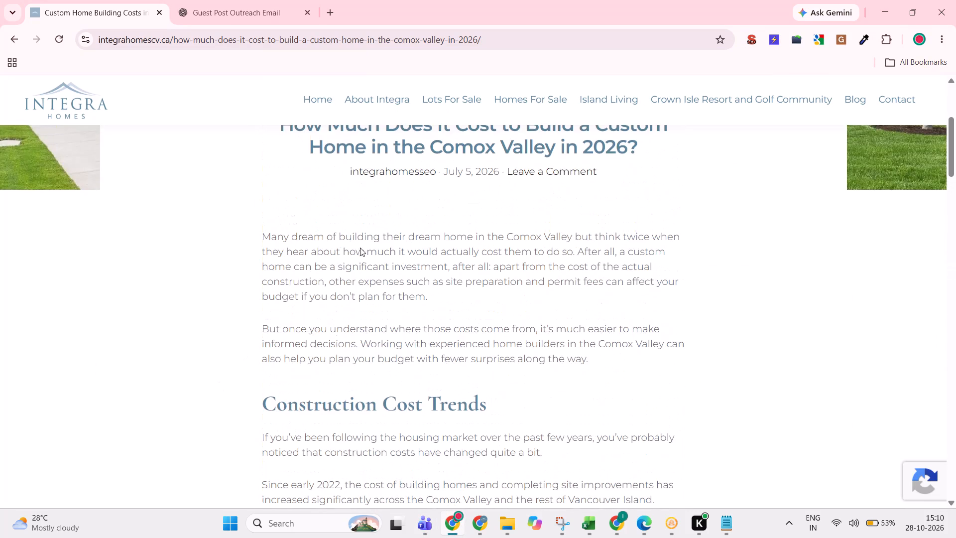
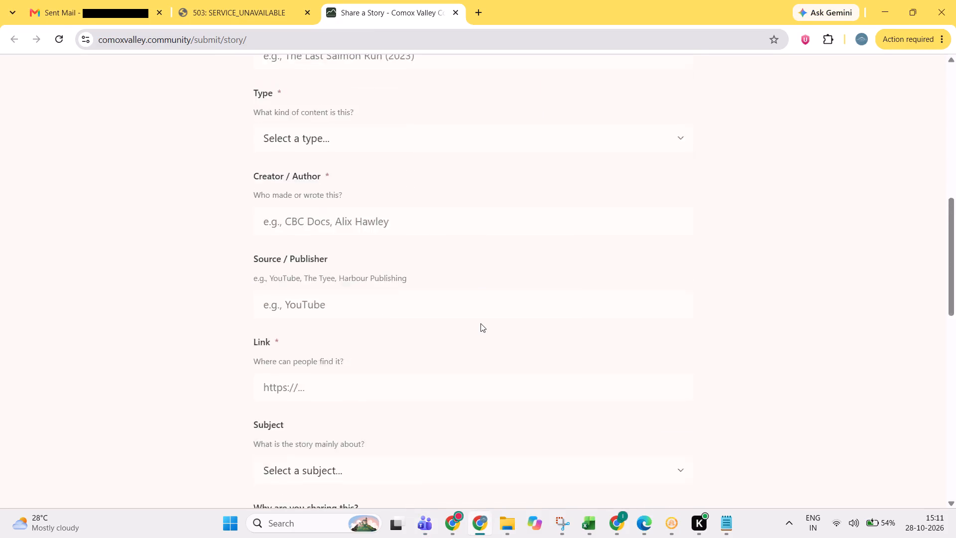
Close the Comox Valley Commons story submission form and the submission confirmation page in the other Chrome window.
{"action": "scroll", "coordinate": [480, 323], "scroll_direction": "down", "scroll_amount": 5}
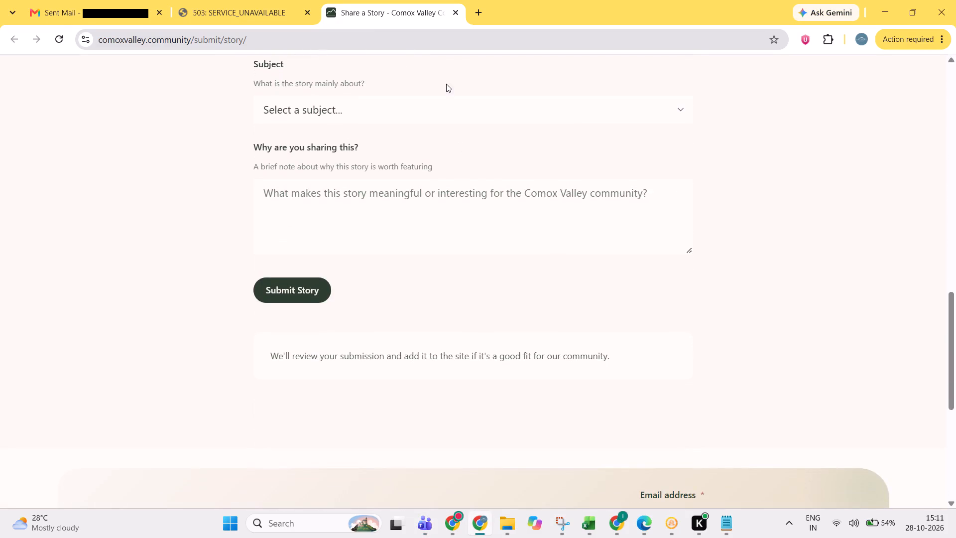
{"action": "left_click", "coordinate": [454, 9]}
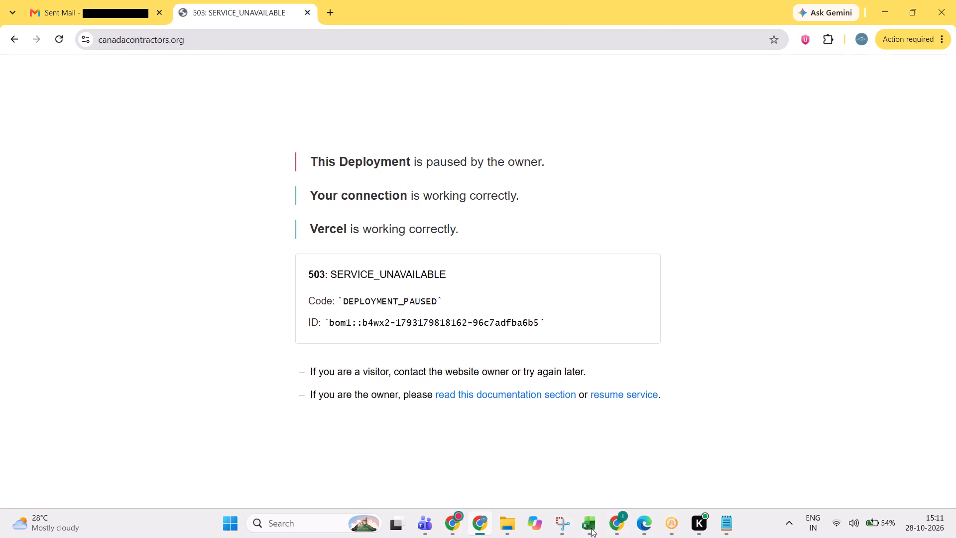
{"action": "left_click", "coordinate": [618, 521]}
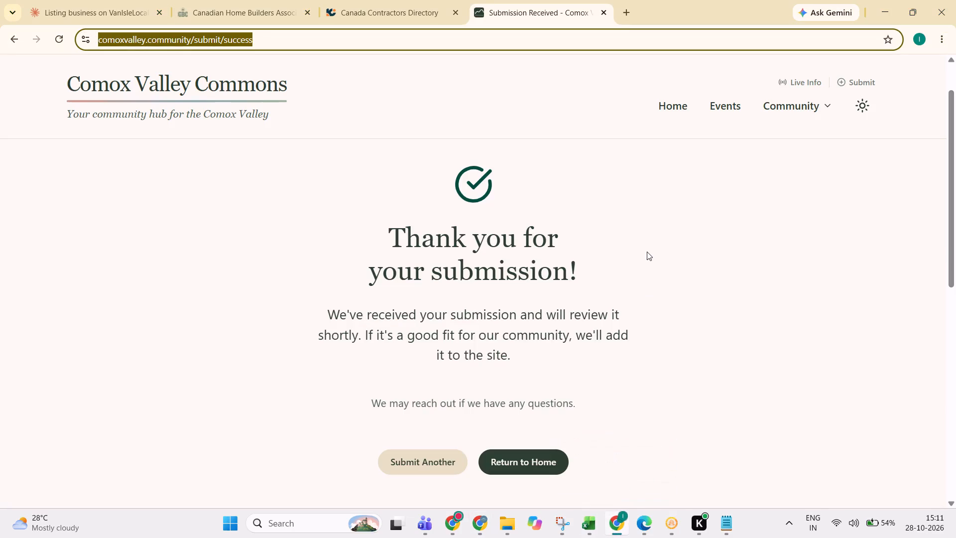
{"action": "left_click", "coordinate": [606, 12]}
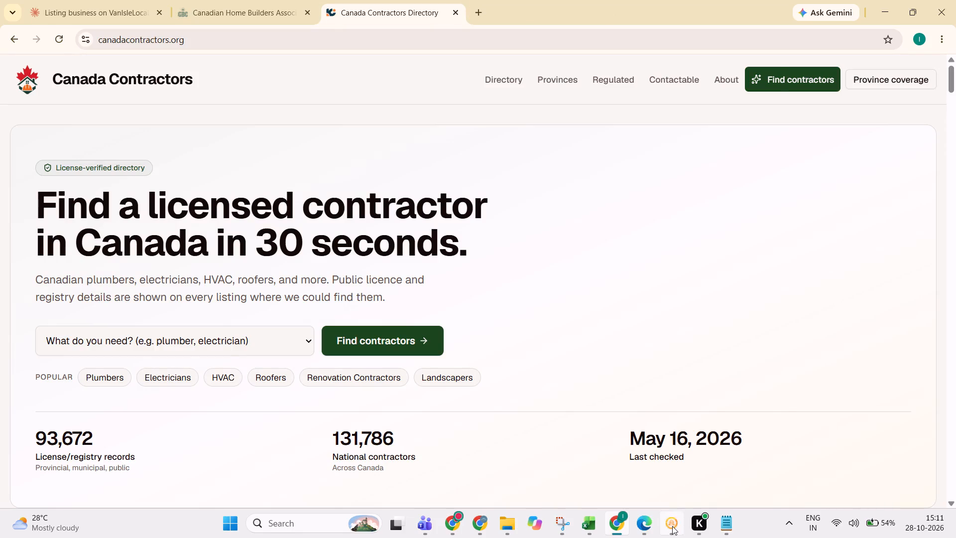
Check the work timer in Handdy and switch to the Integra Homes business details in Notepad.
{"action": "left_click", "coordinate": [672, 526]}
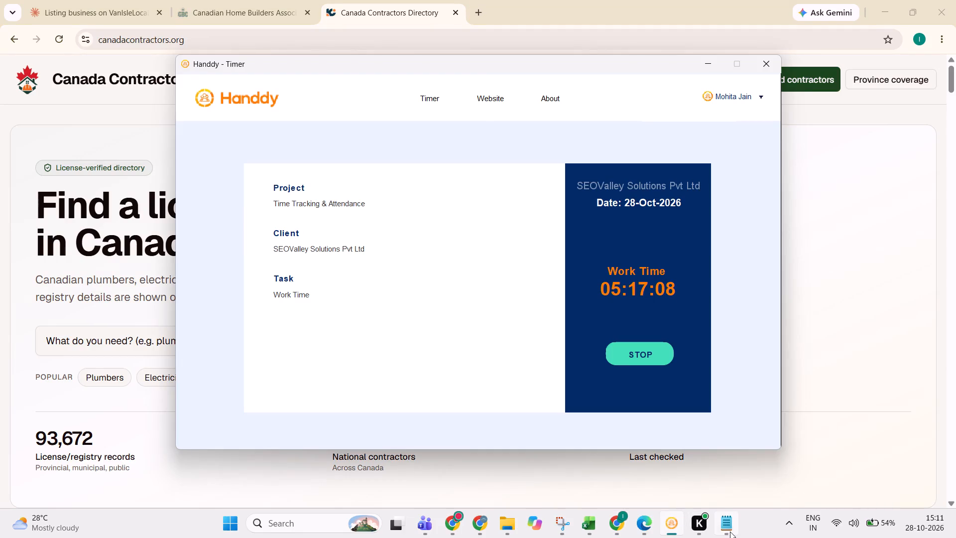
{"action": "left_click", "coordinate": [730, 532]}
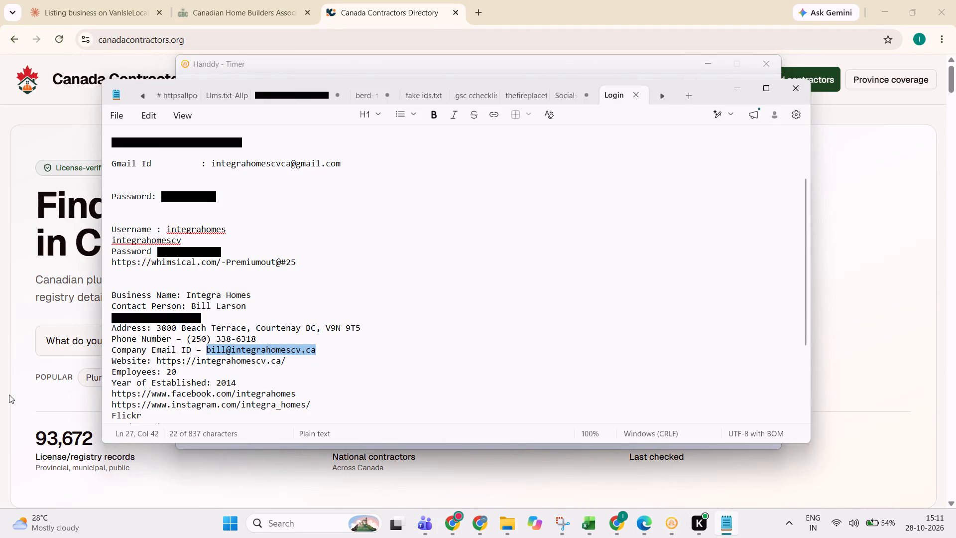
Return to the Canada Contractors Directory site and look through its filters and contractor listings.
{"action": "left_click", "coordinate": [9, 395]}
{"action": "scroll", "coordinate": [348, 389], "scroll_direction": "down", "scroll_amount": 6}
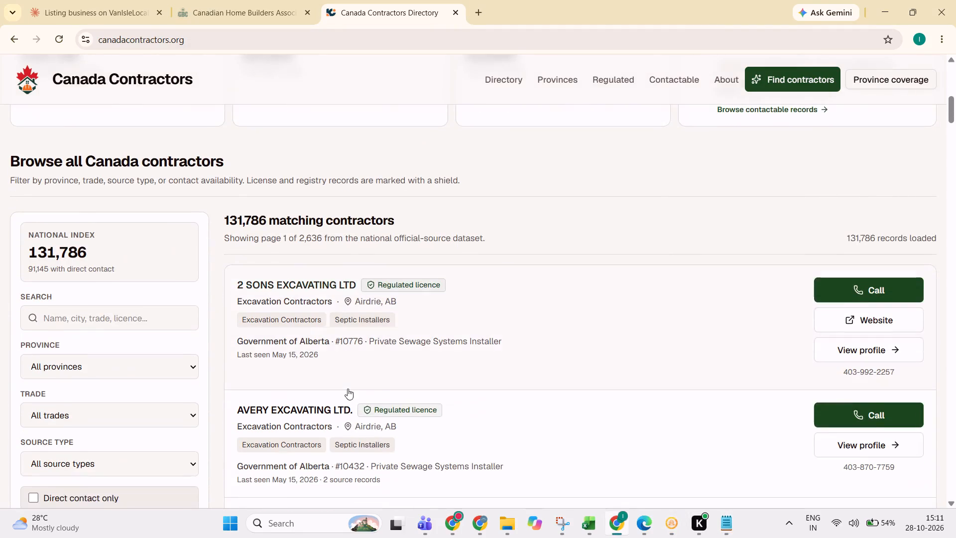
{"action": "scroll", "coordinate": [532, 392], "scroll_direction": "down", "scroll_amount": 1}
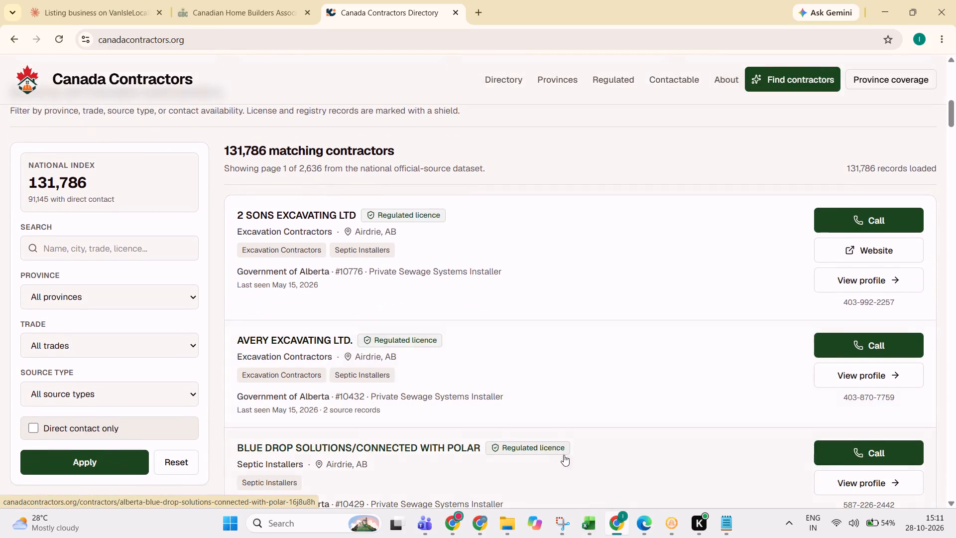
Switch to the other Chrome window, which has canadacontractors.org open beside the Sent Mail tab.
{"action": "left_click", "coordinate": [481, 524]}
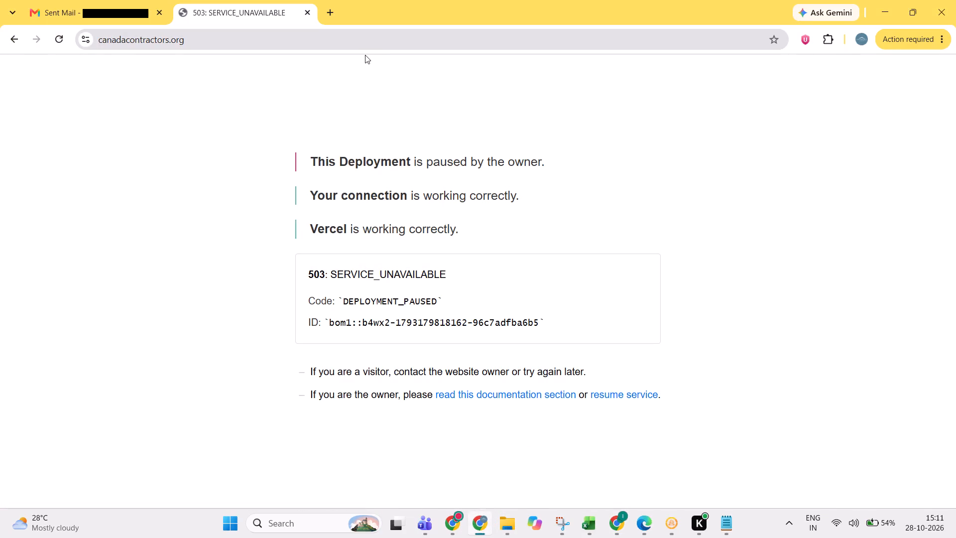
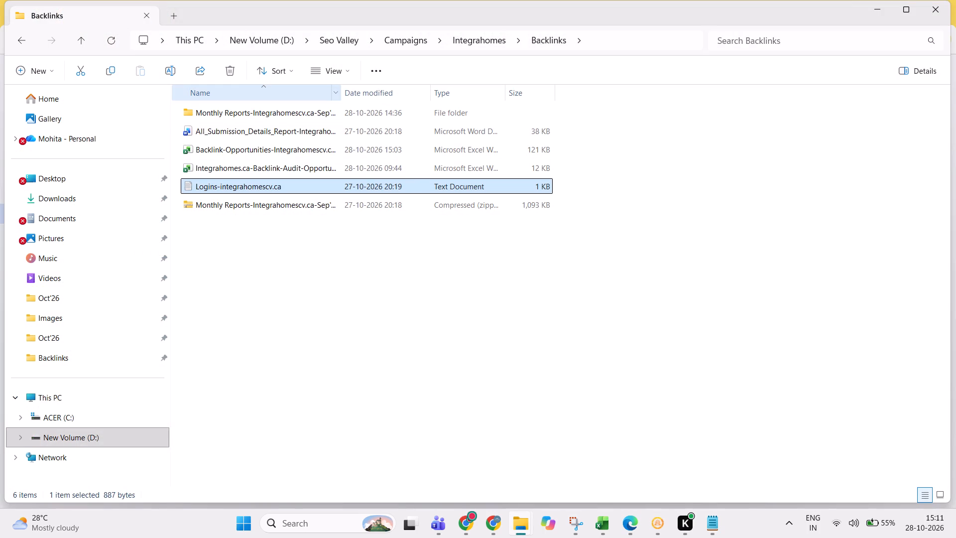
Bring up the Backlink-Opportunities-Integrahomescv.ca-Nov'26 workbook from the Backlinks folder and return to Chrome.
{"action": "left_click_drag", "start_coordinate": [342, 94], "coordinate": [451, 101]}
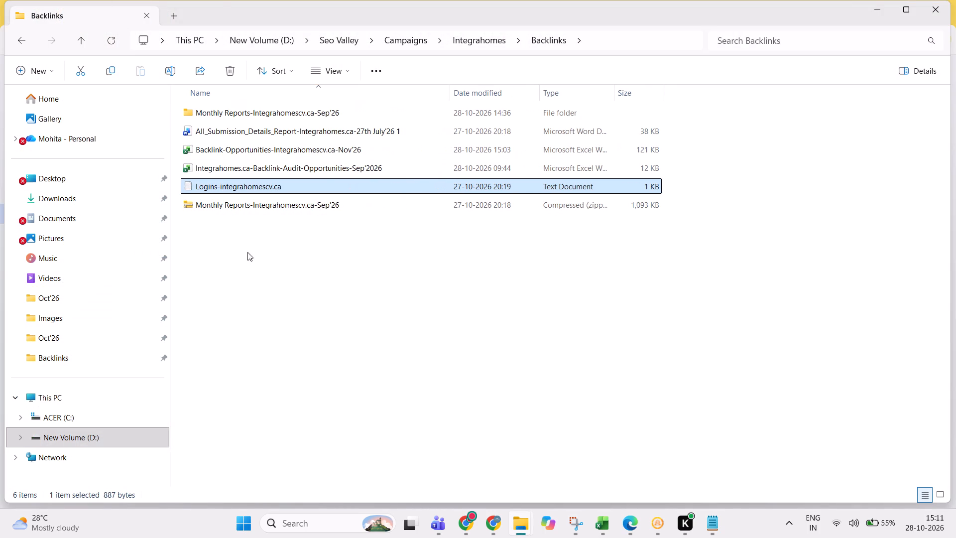
{"action": "double_click", "coordinate": [290, 149]}
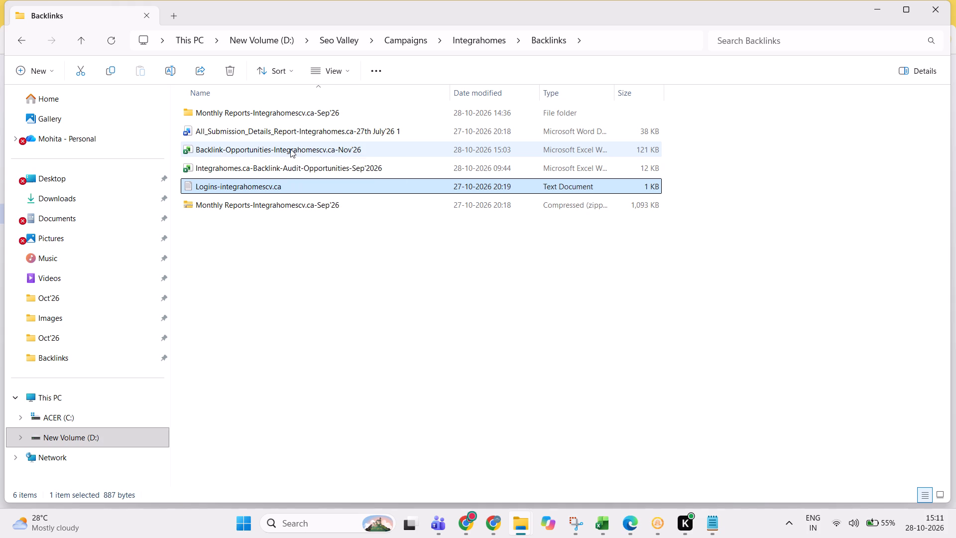
{"action": "left_click", "coordinate": [459, 526]}
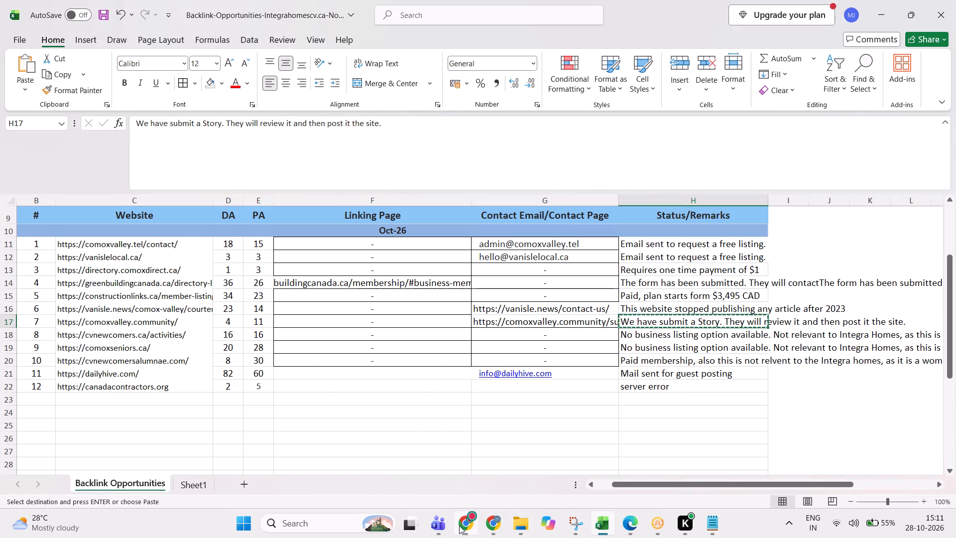
Copy the Integra Homes site address from Chrome and replace "Domain.com" in the Excel sheet's Backlink Opportunities heading with it.
{"action": "left_click_drag", "start_coordinate": [169, 40], "coordinate": [96, 40]}
{"action": "key", "text": "ctrl+c"}
{"action": "key", "text": "alt+Tab"}
{"action": "scroll", "coordinate": [235, 230], "scroll_direction": "up", "scroll_amount": 4}
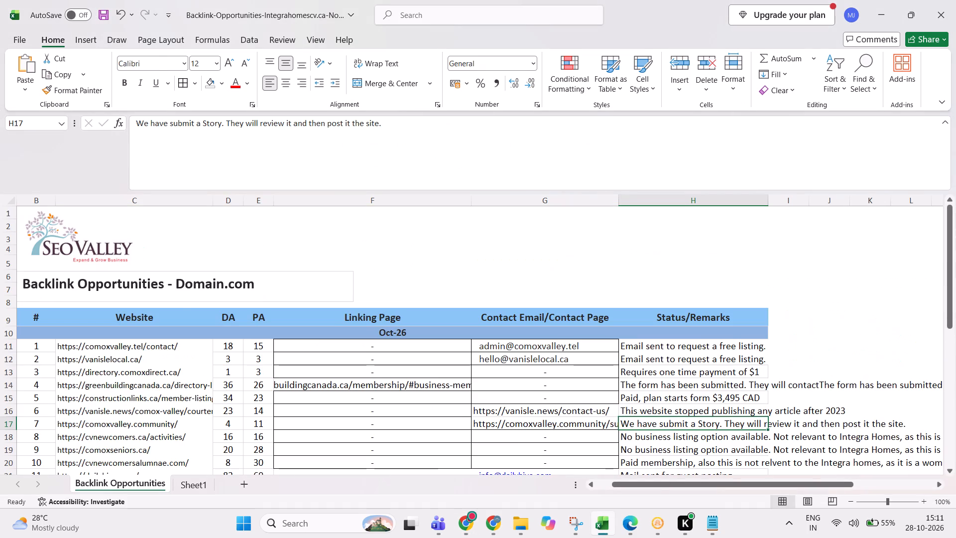
{"action": "scroll", "coordinate": [230, 246], "scroll_direction": "up", "scroll_amount": 4}
{"action": "double_click", "coordinate": [224, 280]}
{"action": "left_click", "coordinate": [266, 285]}
{"action": "left_click_drag", "start_coordinate": [264, 284], "coordinate": [183, 282]}
{"action": "key", "text": "ctrl+v"}
{"action": "left_click_drag", "start_coordinate": [73, 300], "coordinate": [44, 296]}
{"action": "key", "text": "ctrl+z"}
{"action": "scroll", "coordinate": [222, 297], "scroll_direction": "up", "scroll_amount": 2}
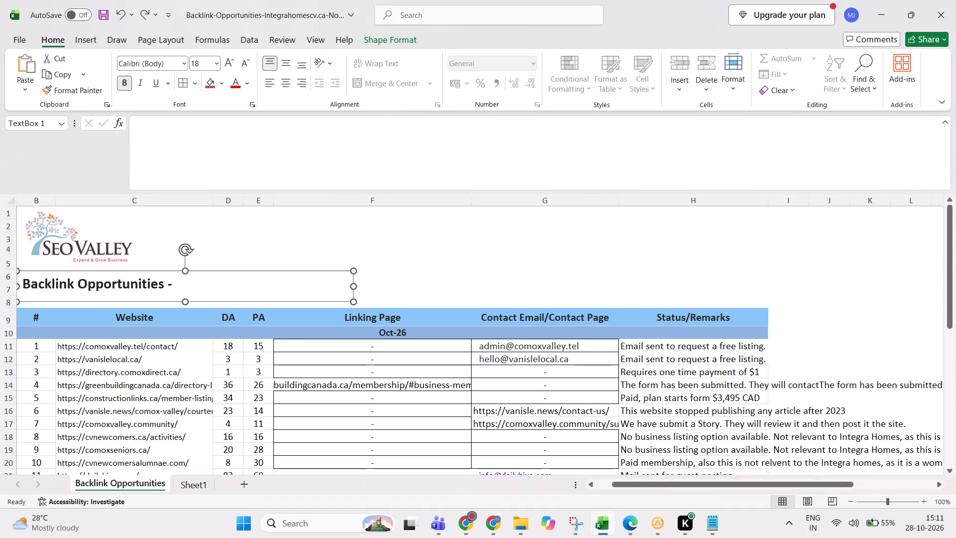
Trim the pasted address so the heading reads "Backlink Opportunities -integrahomescv.ca" on one line, and save the workbook.
{"action": "left_click", "coordinate": [203, 283]}
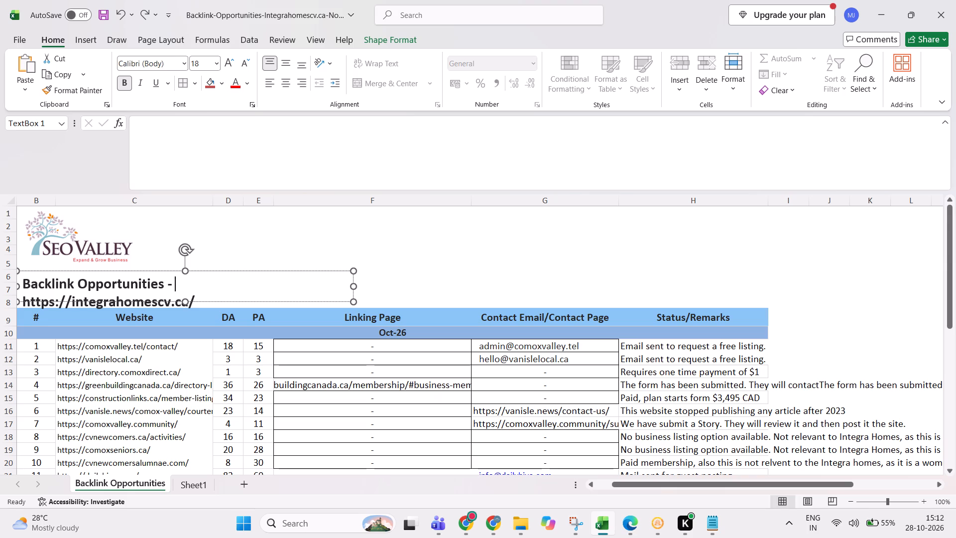
{"action": "key", "text": "Delete"}
{"action": "key", "text": "Delete"}
{"action": "key", "text": "Delete"}
{"action": "key", "text": "Delete"}
{"action": "key", "text": "Delete"}
{"action": "key", "text": "Delete"}
{"action": "key", "text": "Delete"}
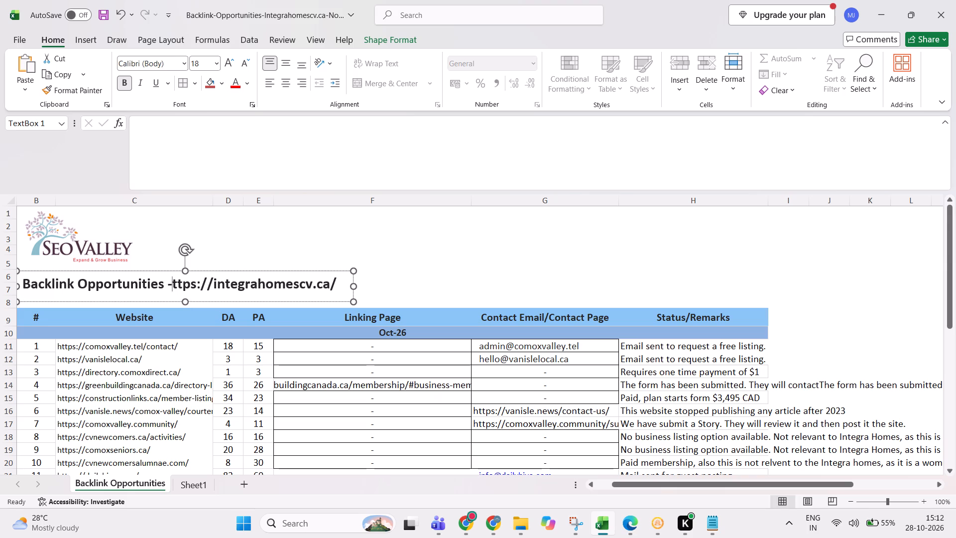
{"action": "key", "text": "Delete"}
{"action": "key", "text": "Delete"}
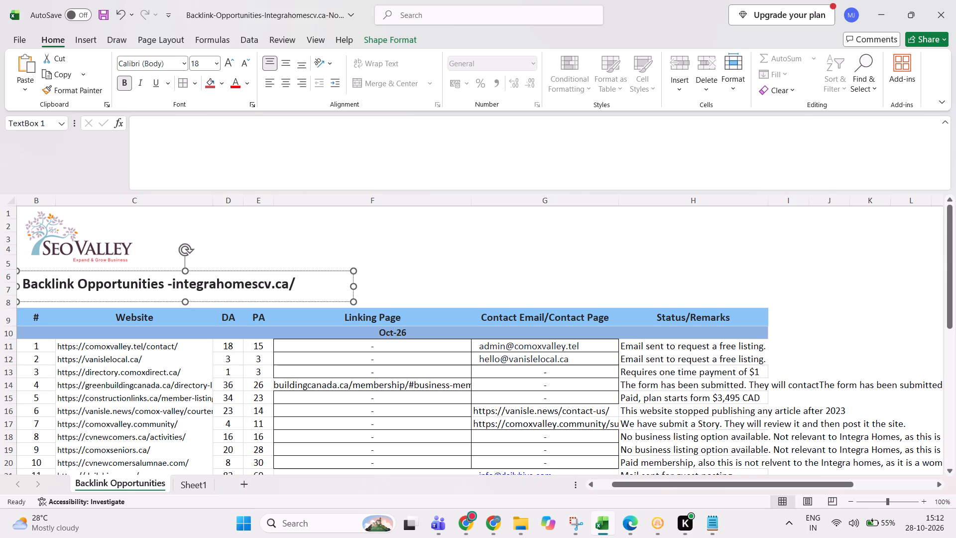
{"action": "left_click", "coordinate": [304, 284]}
{"action": "key", "text": "BackSpace"}
{"action": "left_click", "coordinate": [187, 314]}
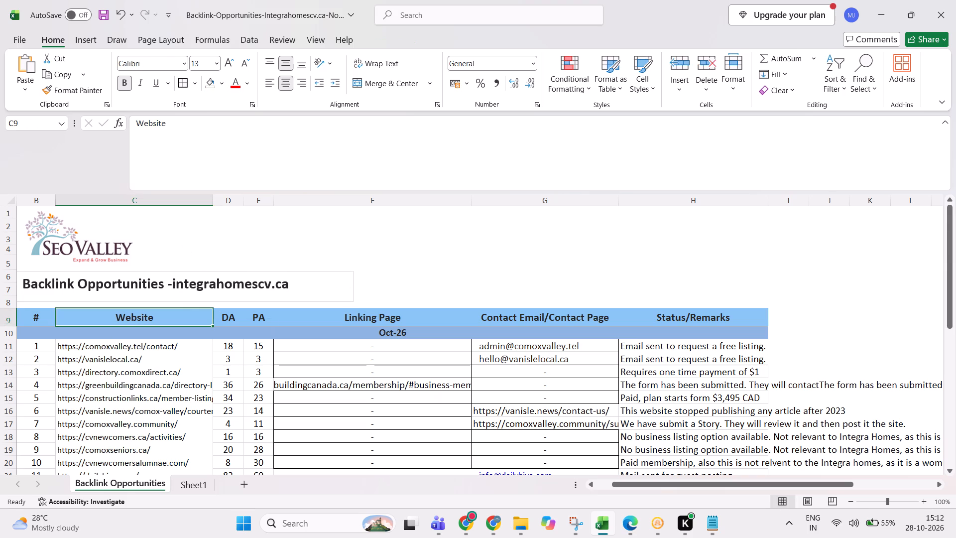
{"action": "key", "text": "ctrl+s"}
Fill the Linking Page cells for dailyhive.com and canadacontractors.org with the "-" from the row above.
{"action": "scroll", "coordinate": [499, 380], "scroll_direction": "down", "scroll_amount": 4}
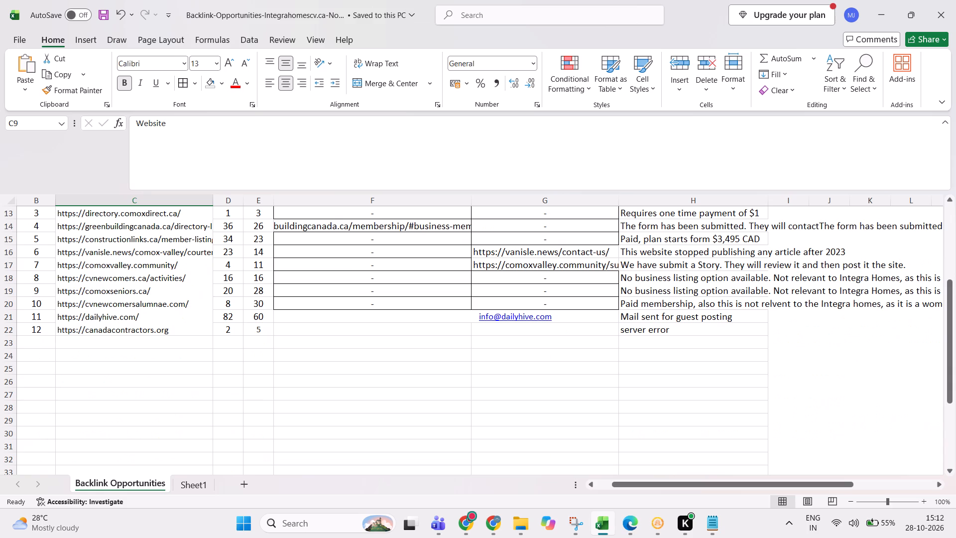
{"action": "left_click", "coordinate": [387, 301]}
{"action": "key", "text": "ctrl+c"}
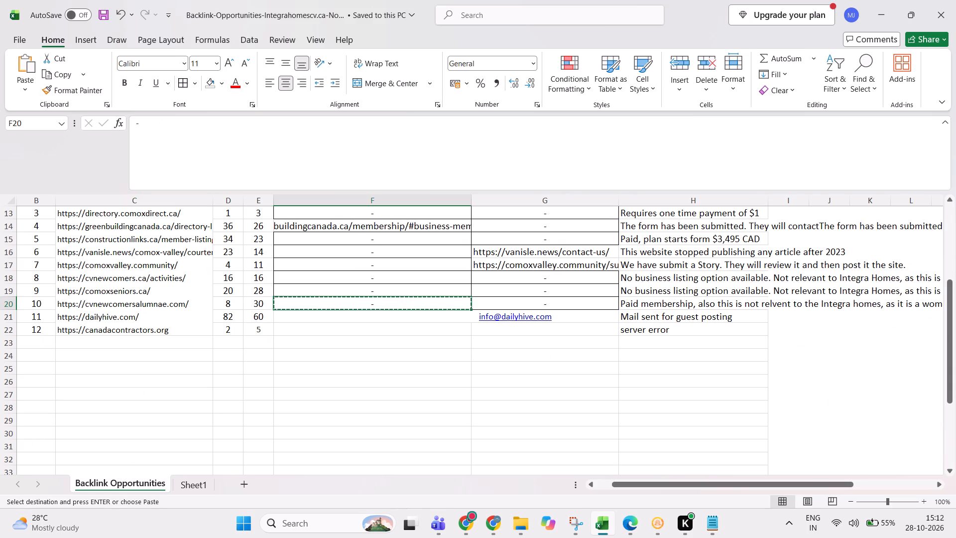
{"action": "left_click", "coordinate": [388, 328]}
{"action": "key", "text": "ctrl+c"}
{"action": "left_click", "coordinate": [407, 303]}
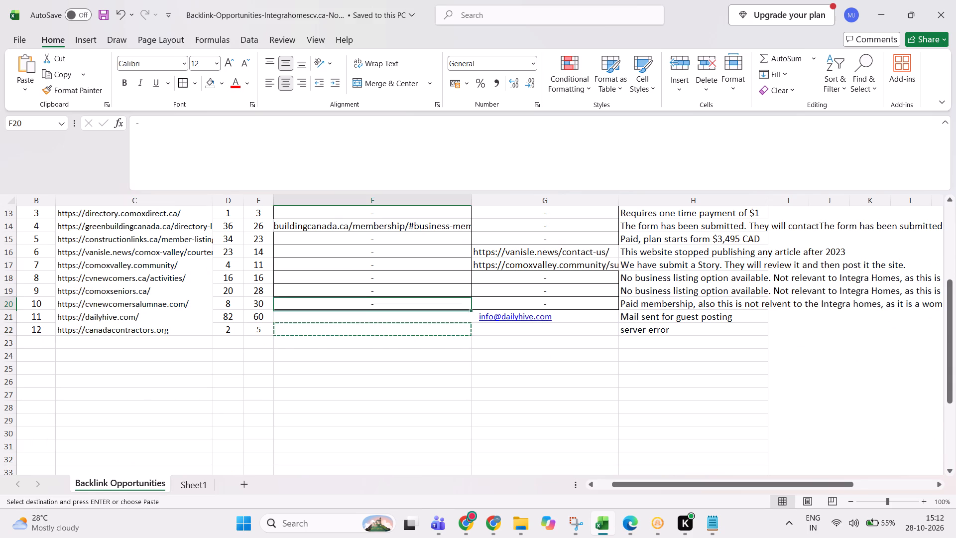
{"action": "left_click_drag", "start_coordinate": [472, 309], "coordinate": [465, 326]}
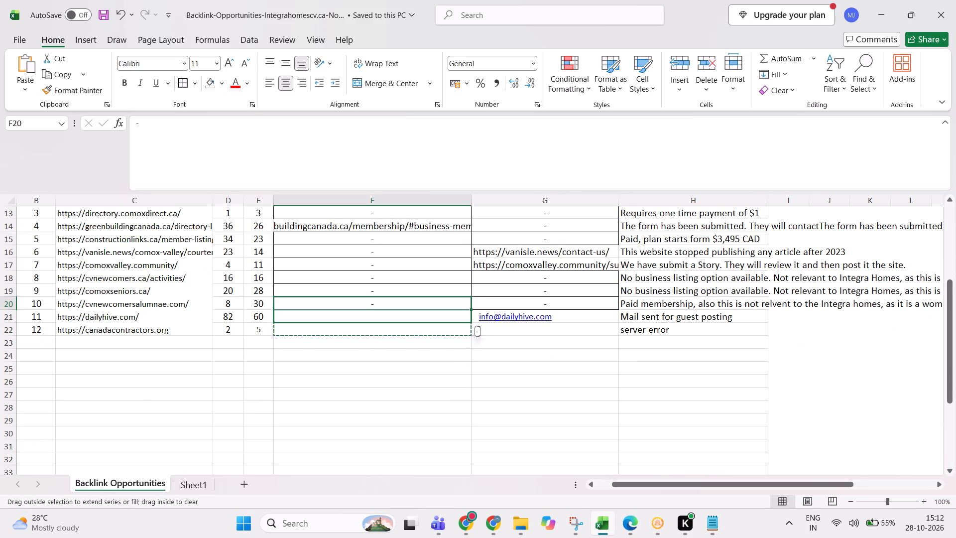
{"action": "left_click_drag", "start_coordinate": [465, 326], "coordinate": [464, 332]}
Copy the "-" into the Contact Email/Contact Page cell for canadacontractors.org and save the workbook.
{"action": "left_click", "coordinate": [419, 330]}
{"action": "key", "text": "ctrl+c"}
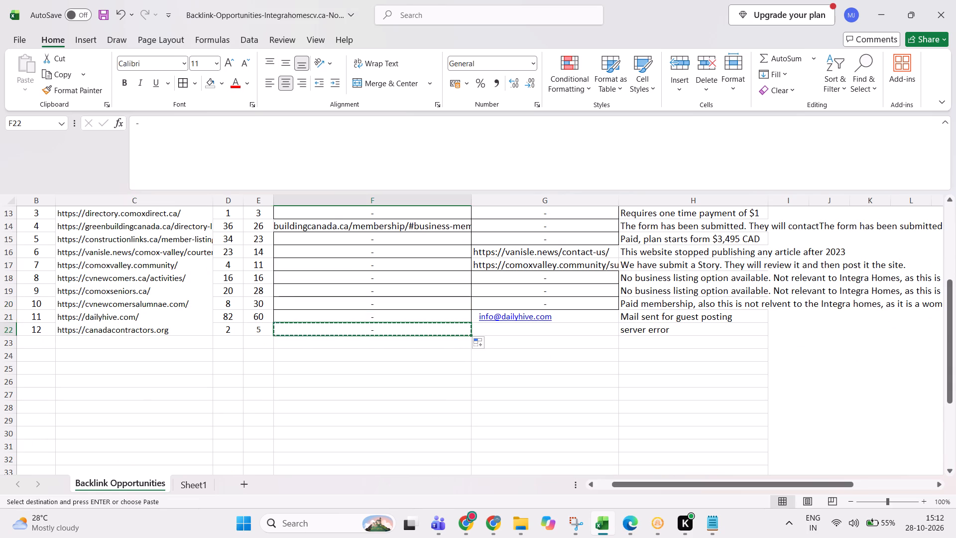
{"action": "left_click", "coordinate": [519, 330]}
{"action": "key", "text": "ctrl+v"}
{"action": "key", "text": "ctrl+s"}
Check the full Status/Remarks entry for cvnewcomersalumnae.com.
{"action": "scroll", "coordinate": [569, 335], "scroll_direction": "up", "scroll_amount": 1}
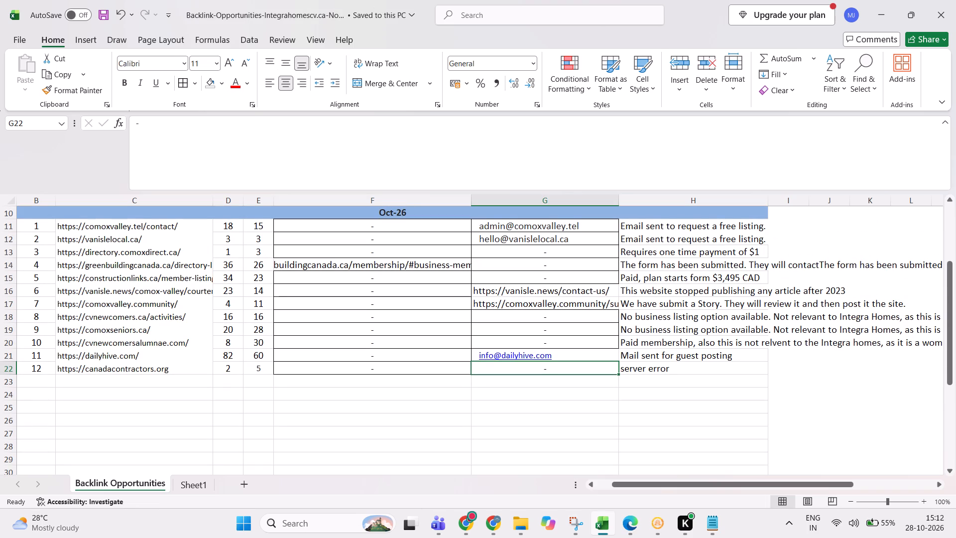
{"action": "left_click", "coordinate": [665, 345]}
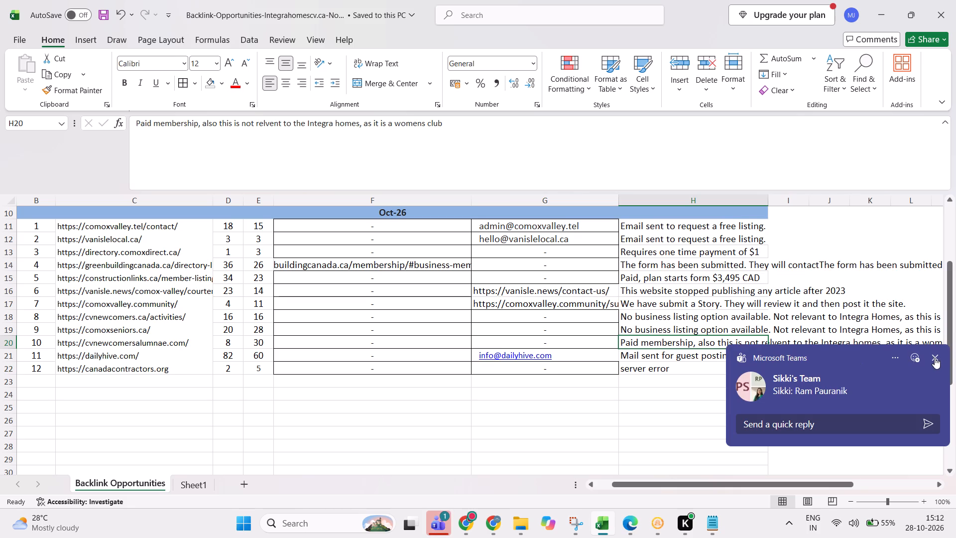
Copy the three website addresses from cvnewcomers.ca/activities through cvnewcomersalumnae.com in the Oct-26 section and switch to Chrome.
{"action": "left_click", "coordinate": [935, 358]}
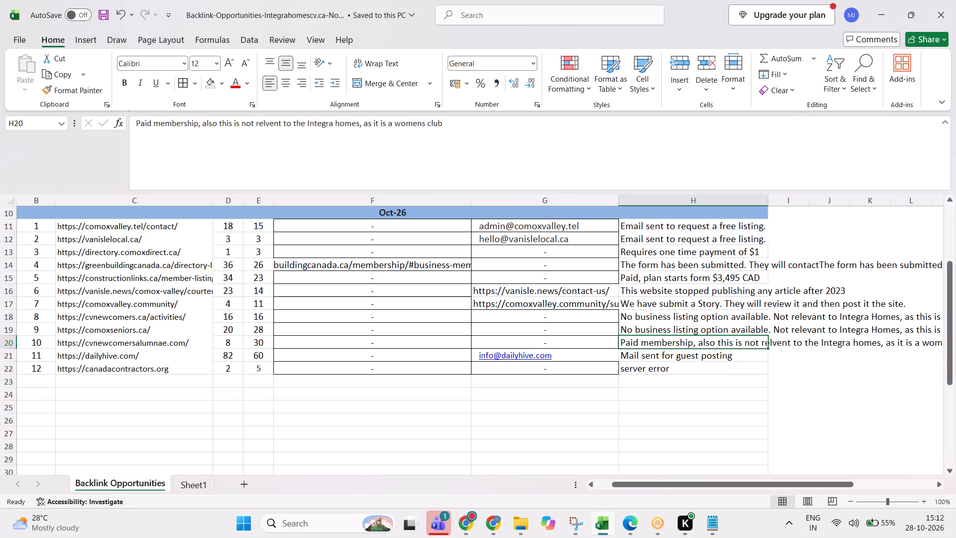
{"action": "left_click", "coordinate": [119, 345]}
{"action": "left_click_drag", "start_coordinate": [128, 320], "coordinate": [129, 340]}
{"action": "key", "text": "ctrl+c"}
{"action": "left_click", "coordinate": [470, 520]}
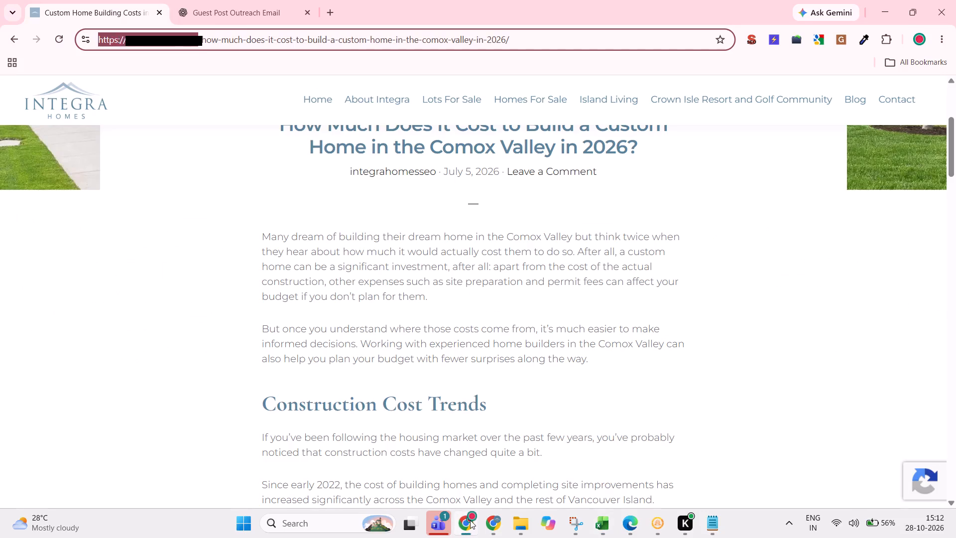
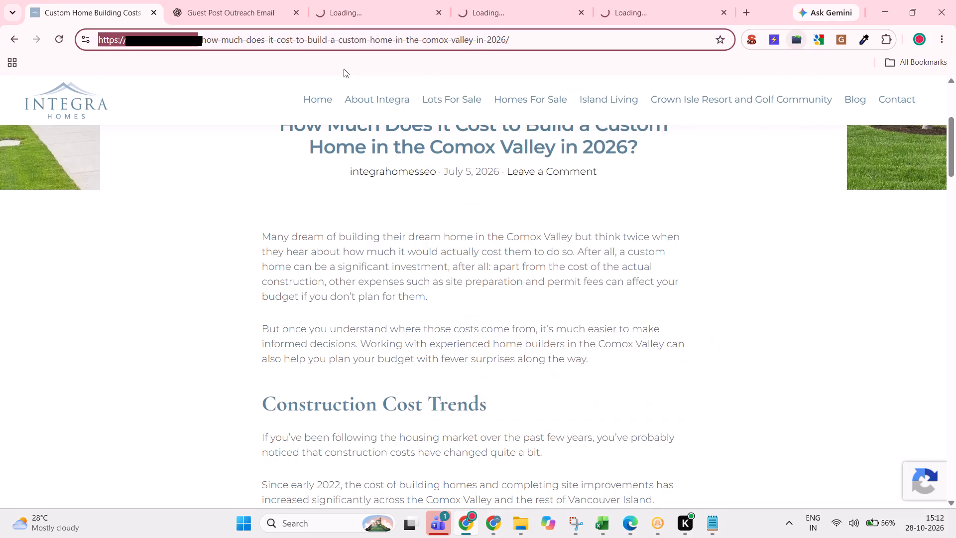
Examine the home, Join us and Membership Rules pages of cvnewcomersalumnae.com for who can join and on what terms.
{"action": "left_click", "coordinate": [358, 0]}
{"action": "left_click", "coordinate": [556, 0]}
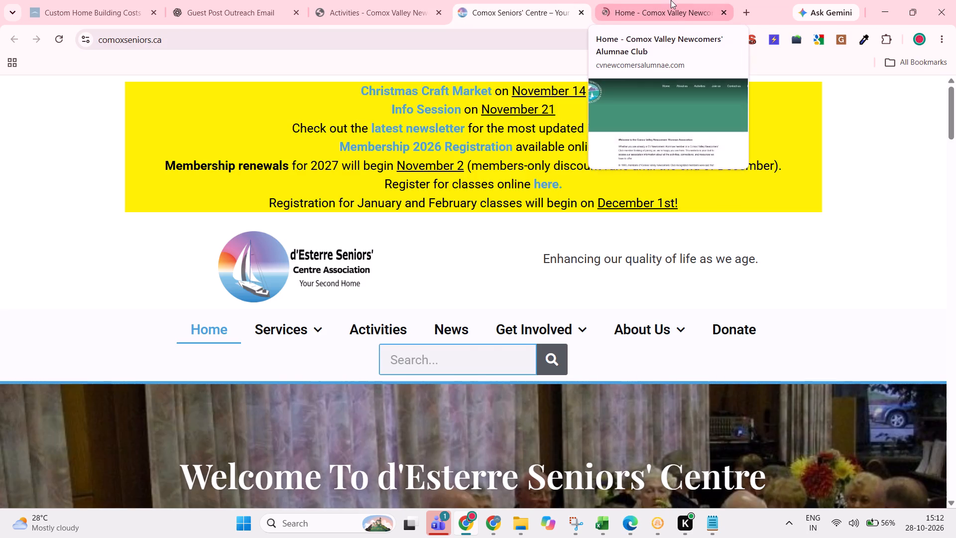
{"action": "left_click", "coordinate": [671, 0]}
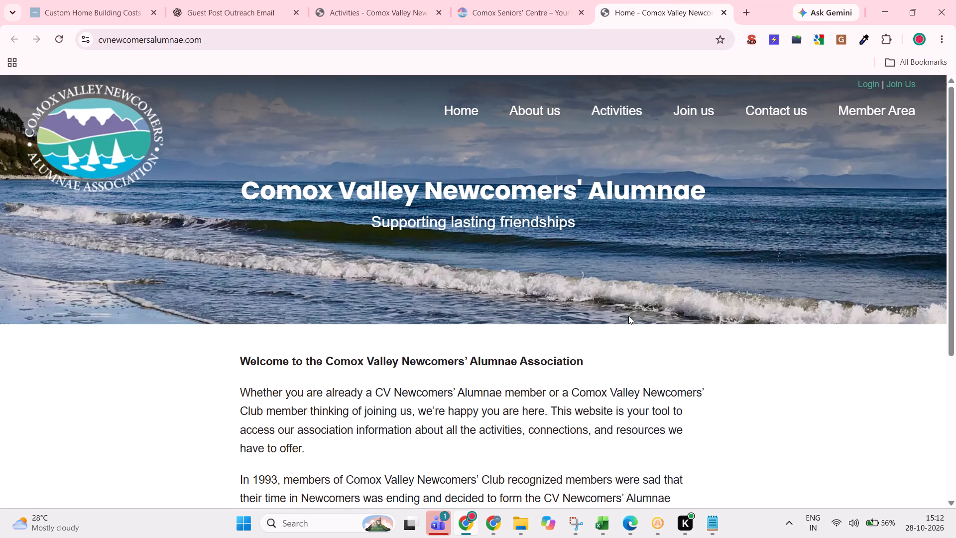
{"action": "scroll", "coordinate": [628, 316], "scroll_direction": "down", "scroll_amount": 8}
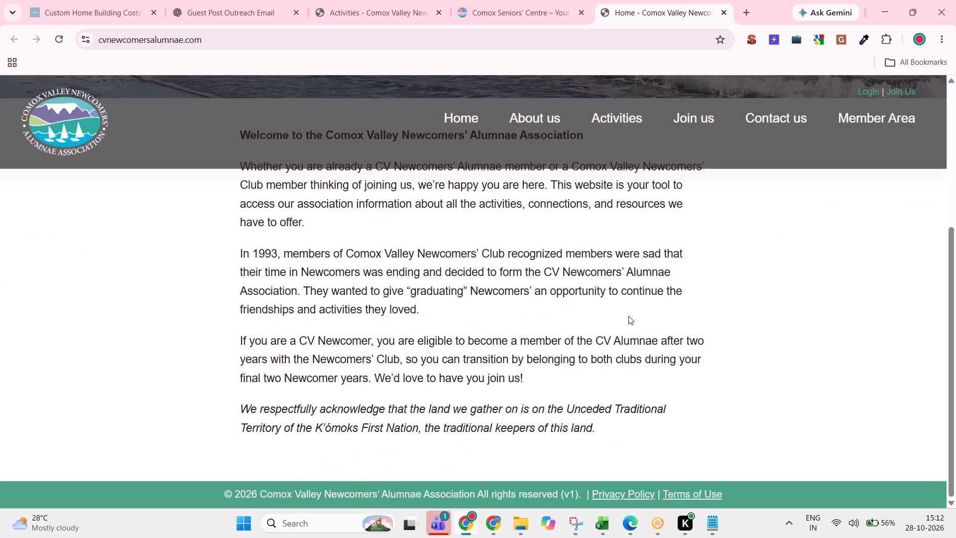
{"action": "scroll", "coordinate": [628, 316], "scroll_direction": "up", "scroll_amount": 7}
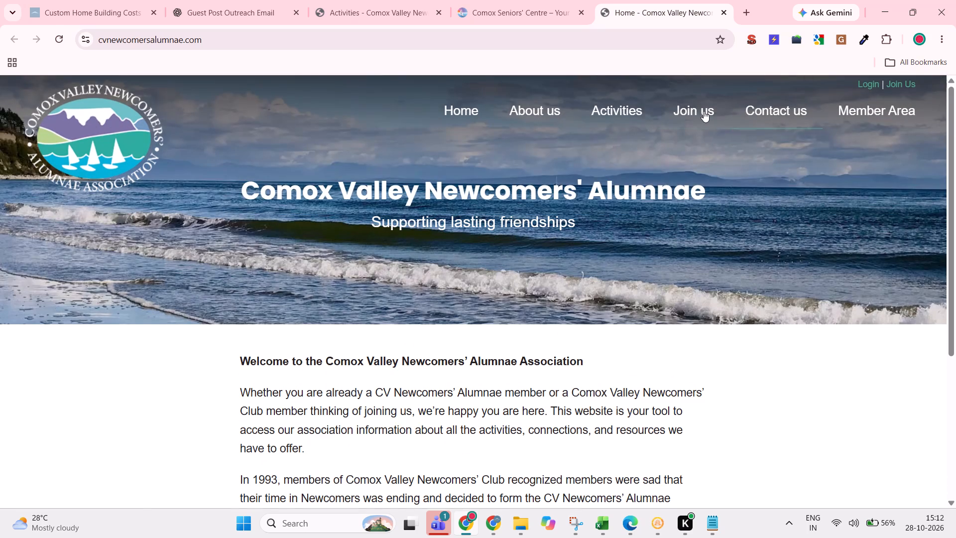
{"action": "left_click", "coordinate": [703, 111]}
{"action": "scroll", "coordinate": [506, 311], "scroll_direction": "down", "scroll_amount": 6}
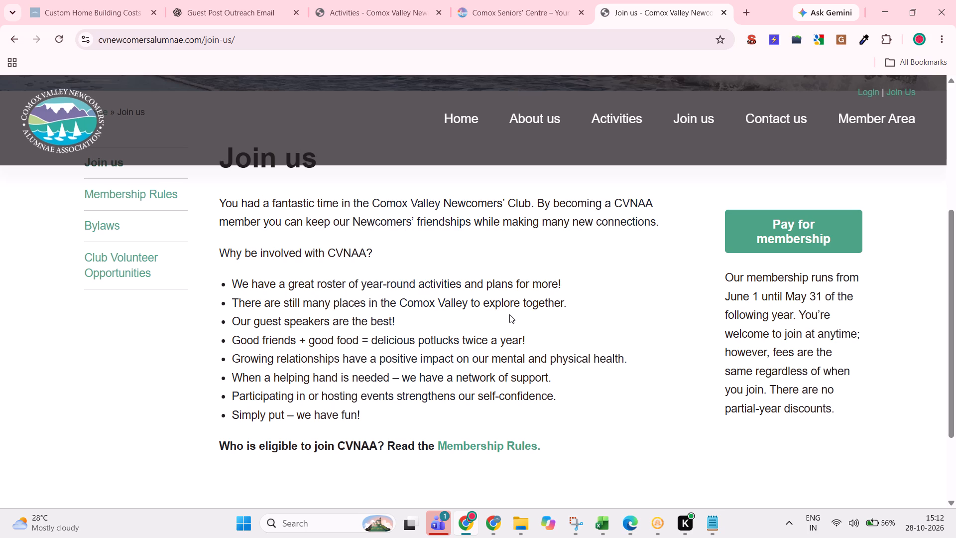
{"action": "scroll", "coordinate": [509, 314], "scroll_direction": "down", "scroll_amount": 2}
{"action": "left_click", "coordinate": [480, 329]}
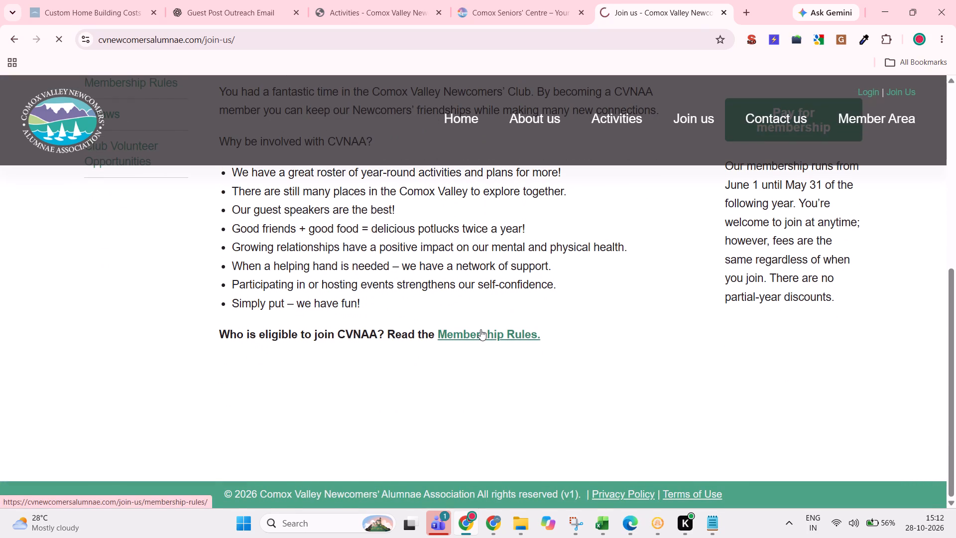
{"action": "scroll", "coordinate": [480, 329], "scroll_direction": "down", "scroll_amount": 5}
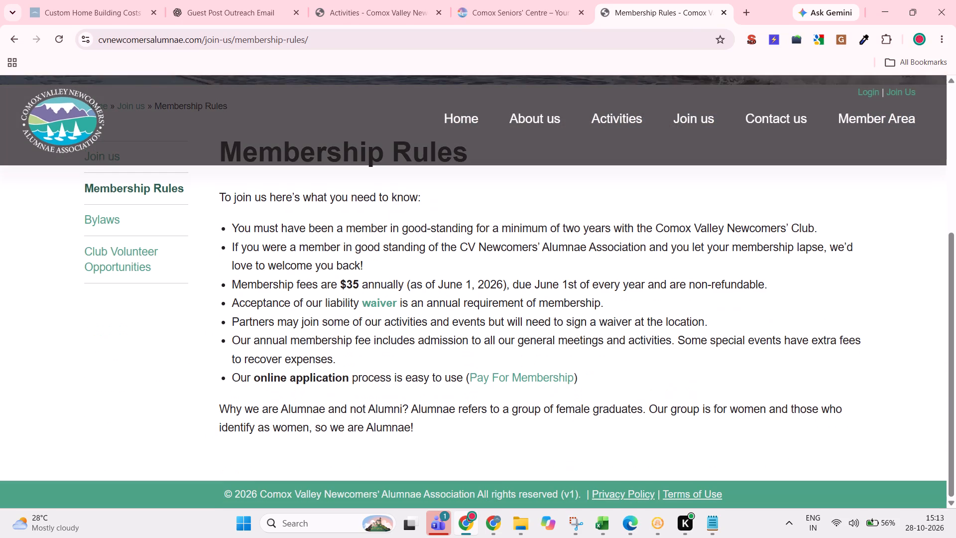
Select the web address of the cvnewcomersalumnae.com Membership Rules page.
{"action": "left_click", "coordinate": [268, 40]}
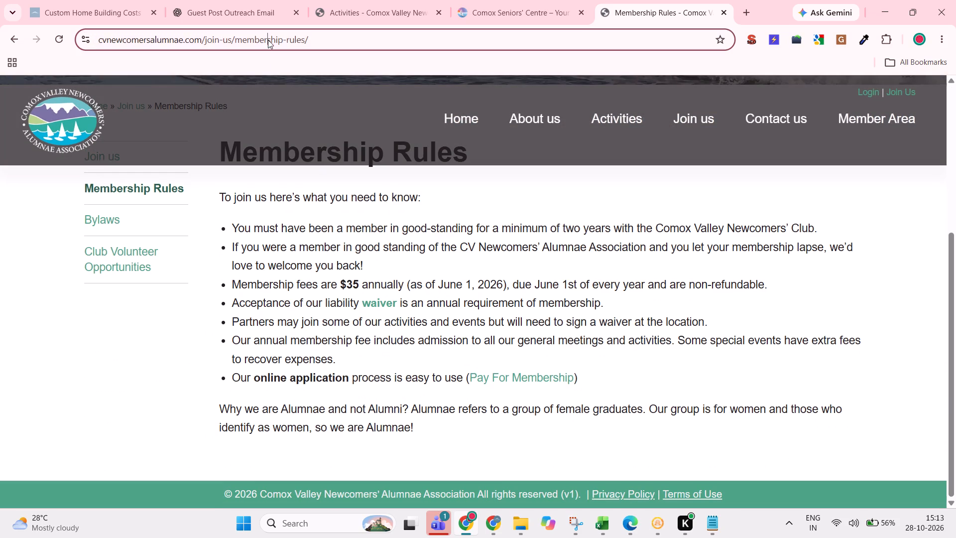
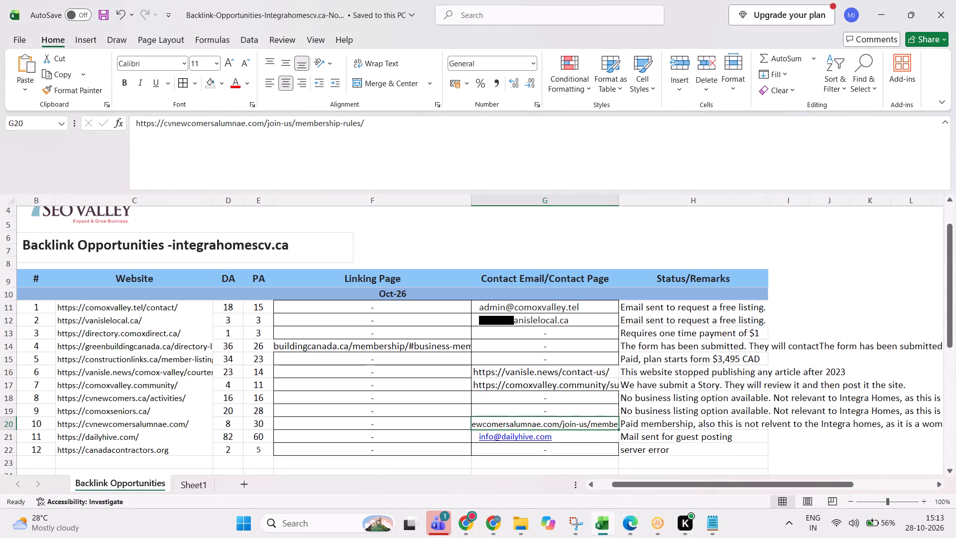
Check the Status/Remarks entries for directory.comoxdirect.ca, greenbuildingcanada.ca and constructionlinks.ca, and save the workbook.
{"action": "left_click", "coordinate": [657, 337]}
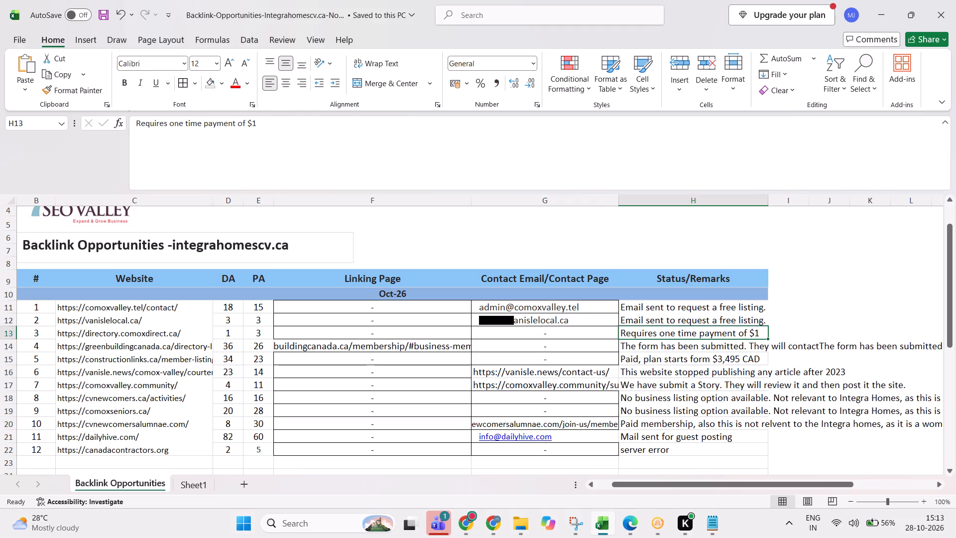
{"action": "left_click", "coordinate": [658, 346]}
{"action": "left_click", "coordinate": [660, 360]}
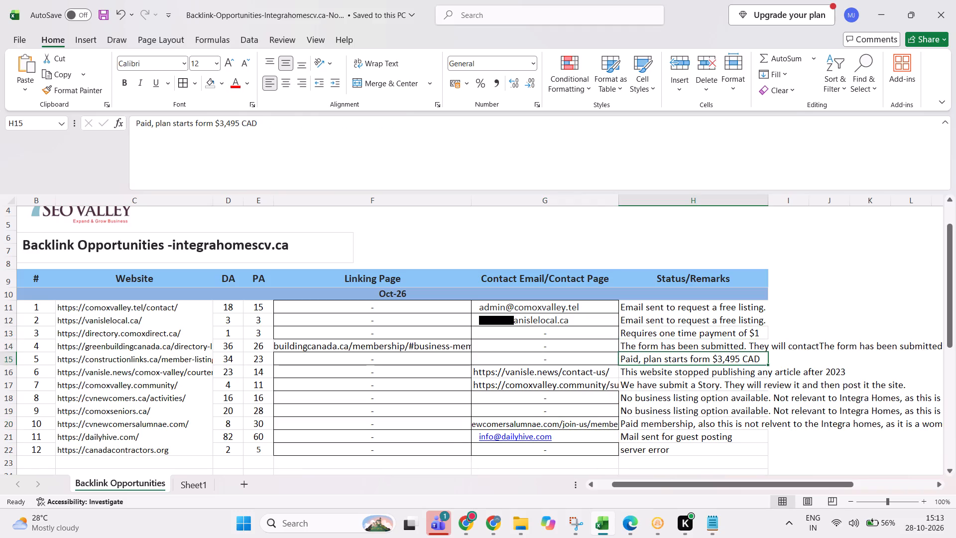
{"action": "key", "text": "ctrl+s"}
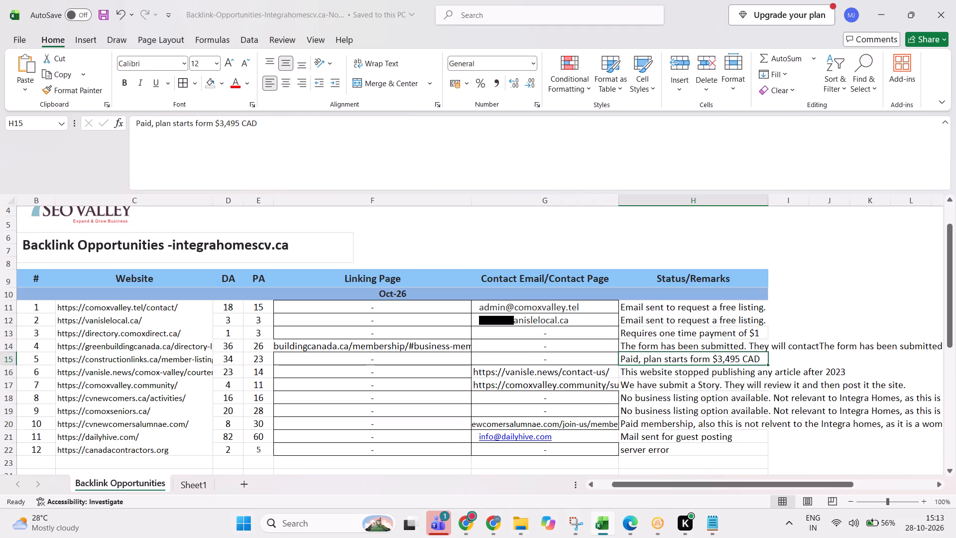
Check the full Status/Remarks entry for greenbuildingcanada.ca.
{"action": "left_click", "coordinate": [718, 347]}
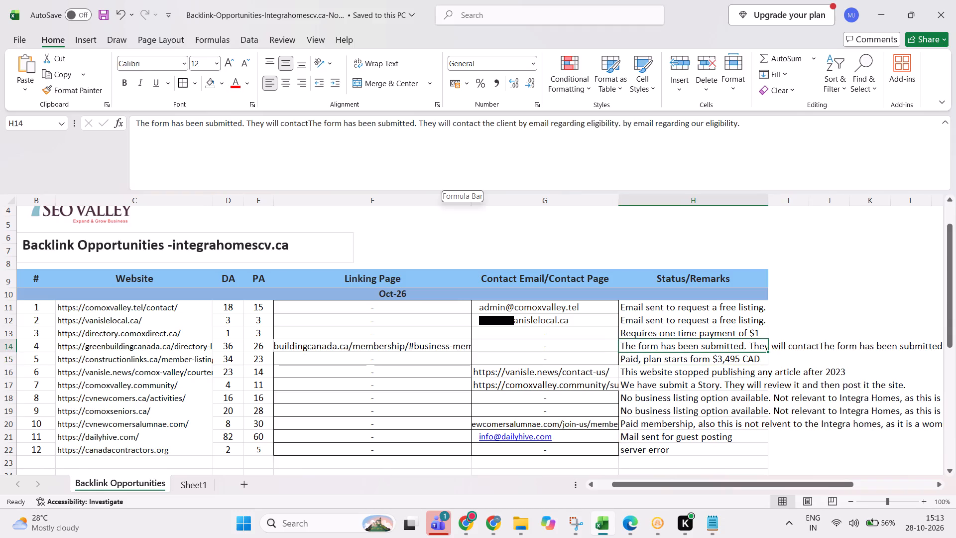
Trim the greenbuildingcanada.ca remark to "The form has been submitted. They will contact the client by email regarding eligibility." and save the workbook.
{"action": "left_click_drag", "start_coordinate": [247, 123], "coordinate": [382, 123]}
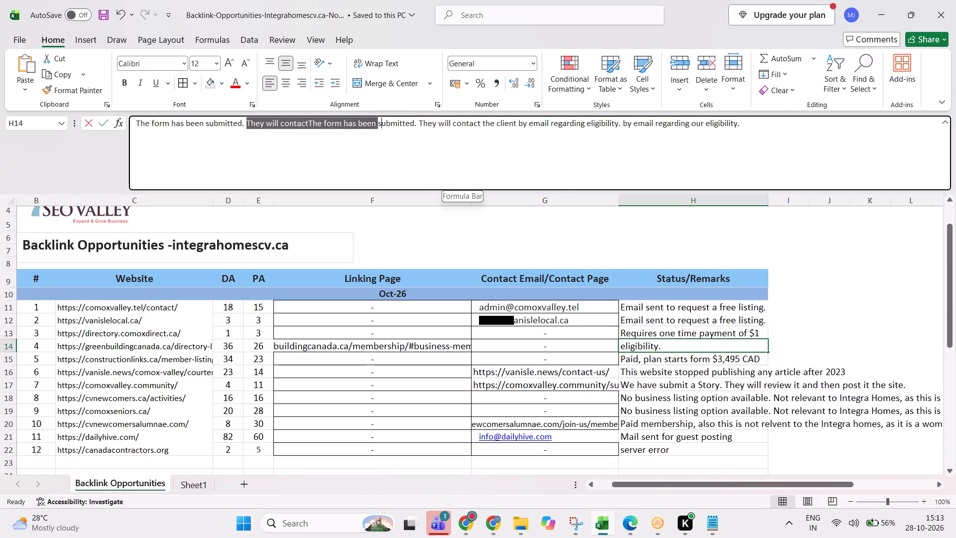
{"action": "left_click_drag", "start_coordinate": [382, 123], "coordinate": [418, 127]}
{"action": "key", "text": "Delete"}
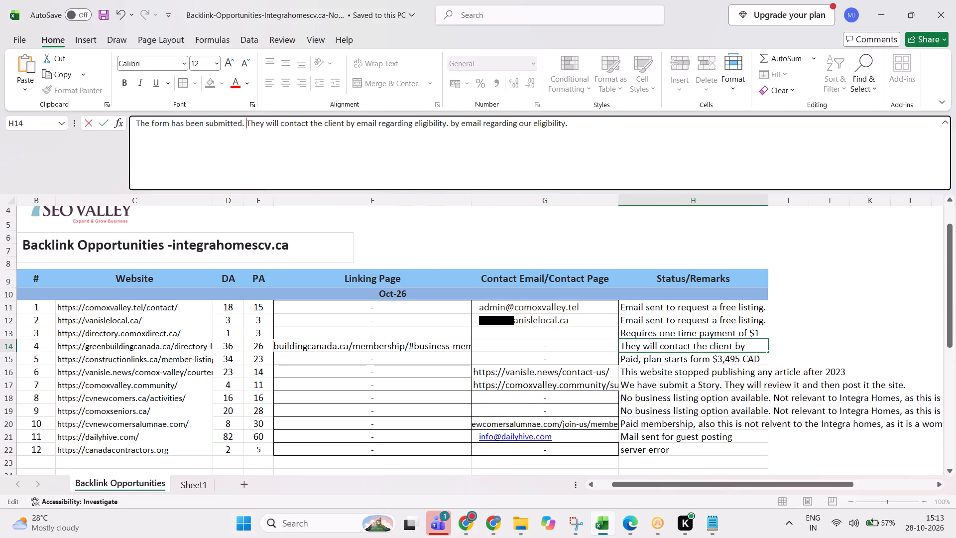
{"action": "left_click_drag", "start_coordinate": [594, 123], "coordinate": [460, 123]}
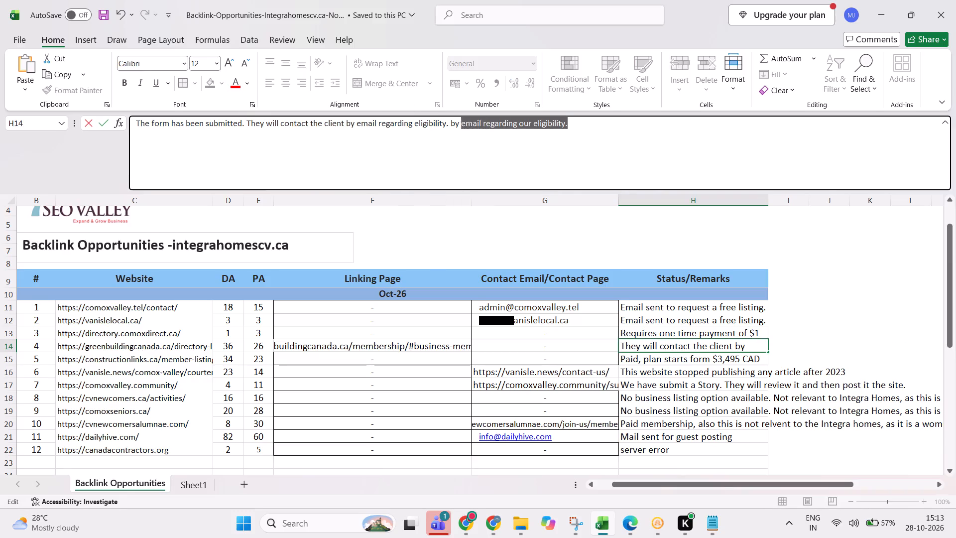
{"action": "left_click_drag", "start_coordinate": [460, 123], "coordinate": [449, 123]}
{"action": "key", "text": "BackSpace"}
{"action": "left_click", "coordinate": [701, 358]}
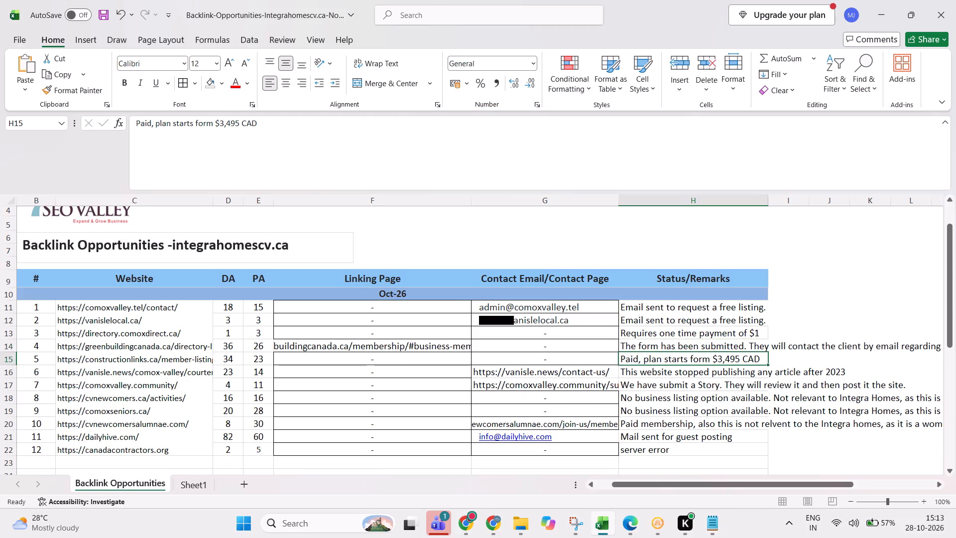
{"action": "key", "text": "ctrl+s"}
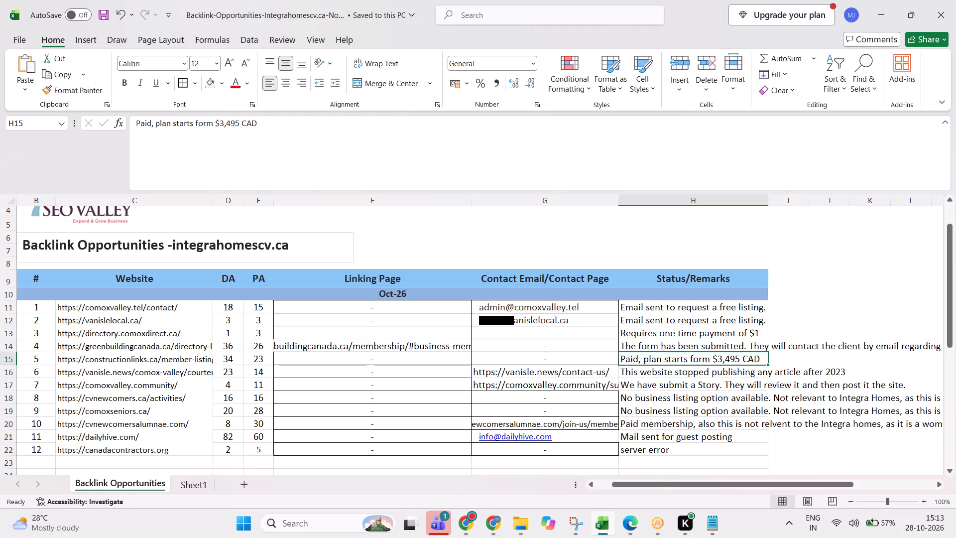
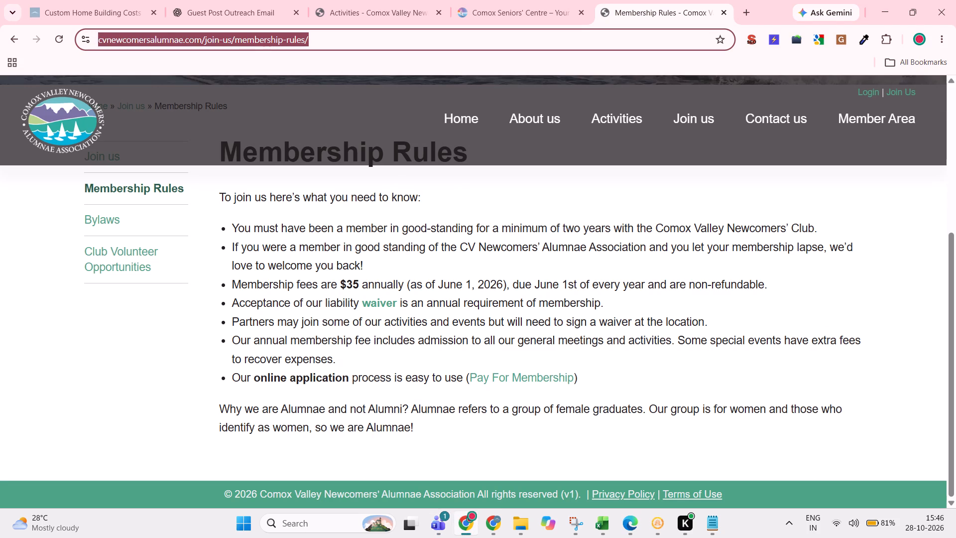
Review the Comox Valley Newcomers' Alumnae membership rules, also checking the open Comox Seniors' Centre and Newcomers' Club activities pages.
{"action": "scroll", "coordinate": [434, 326], "scroll_direction": "up", "scroll_amount": 1}
{"action": "scroll", "coordinate": [435, 323], "scroll_direction": "down", "scroll_amount": 2}
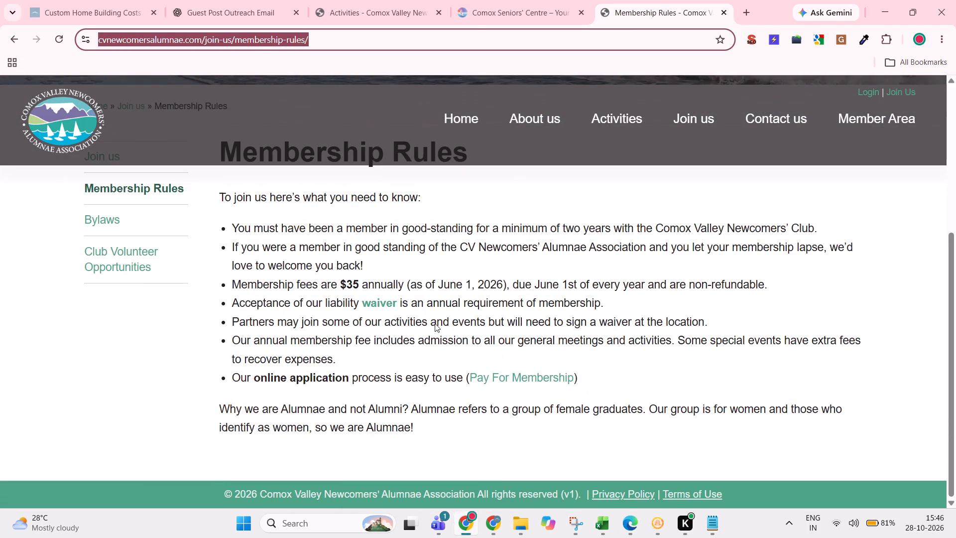
{"action": "left_click", "coordinate": [485, 0]}
{"action": "left_click", "coordinate": [369, 0]}
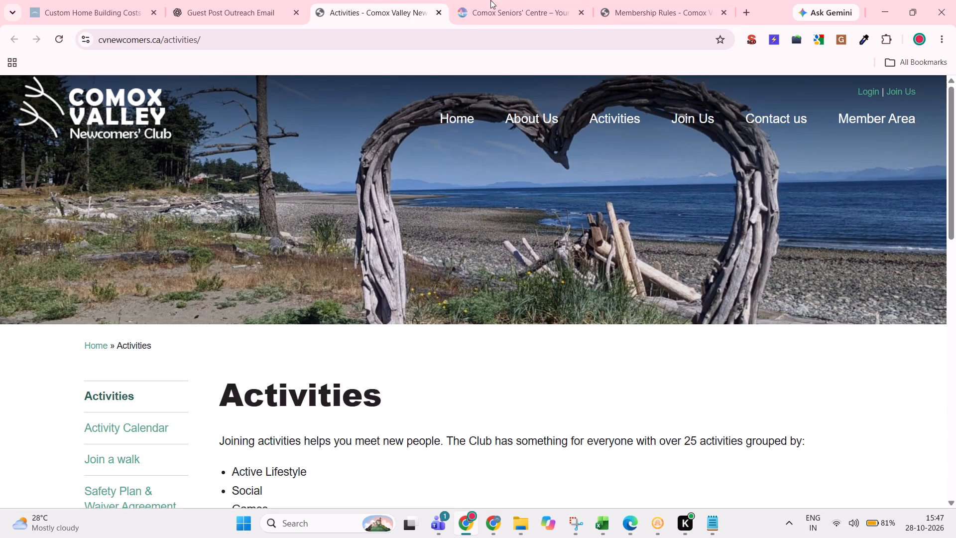
{"action": "left_click", "coordinate": [700, 0]}
{"action": "scroll", "coordinate": [589, 292], "scroll_direction": "down", "scroll_amount": 1}
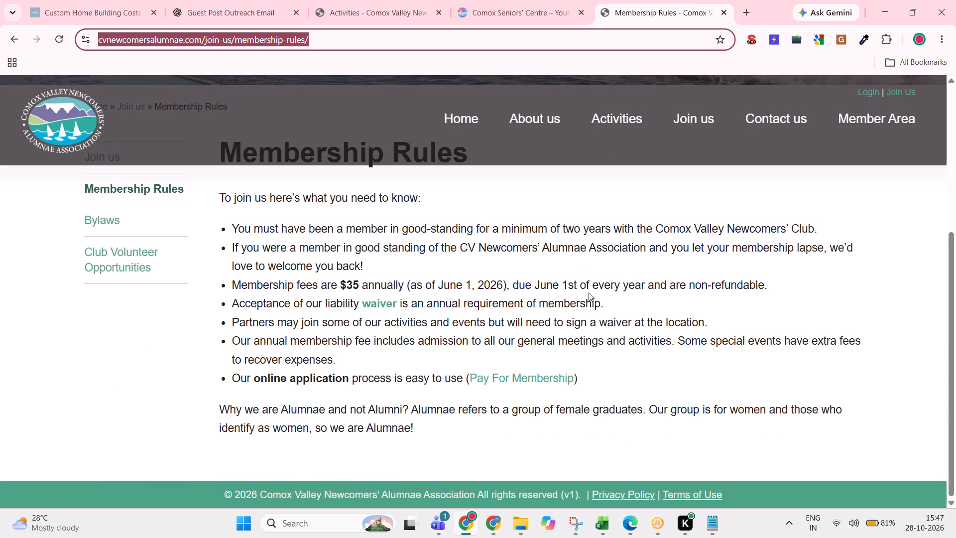
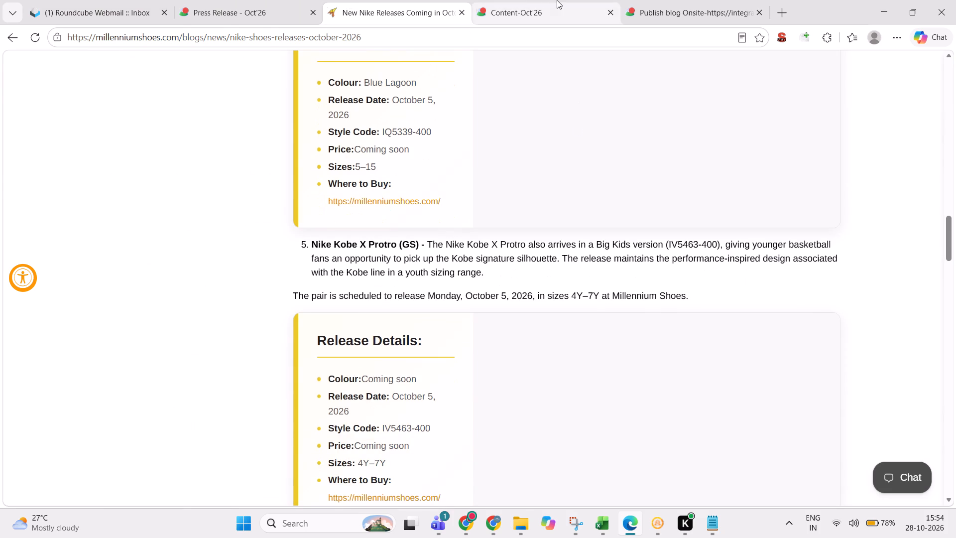
Check the Content-Oct'26 thread, refreshed, and the onsite blog publishing to-do for Integra Homes, and close both pages.
{"action": "scroll", "coordinate": [340, 370], "scroll_direction": "down", "scroll_amount": 5}
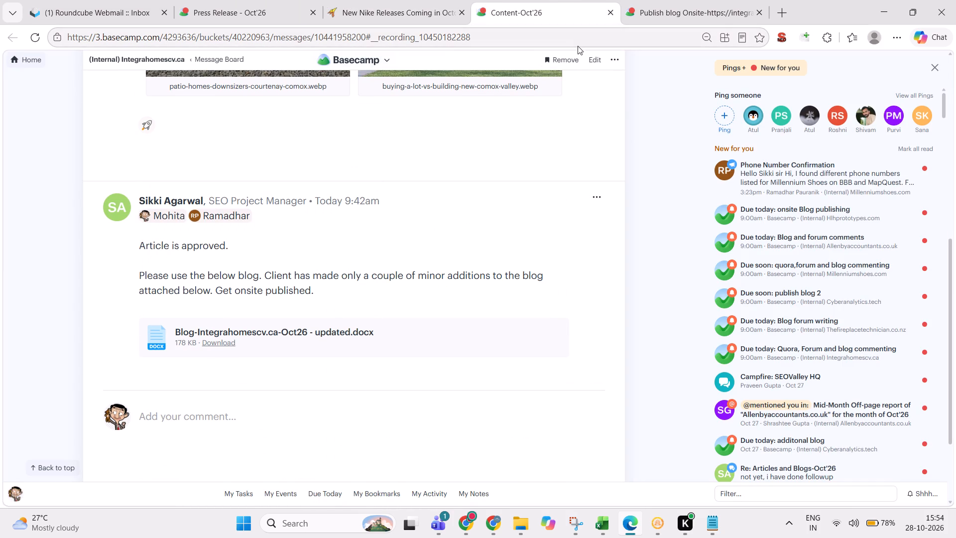
{"action": "left_click", "coordinate": [716, 0]}
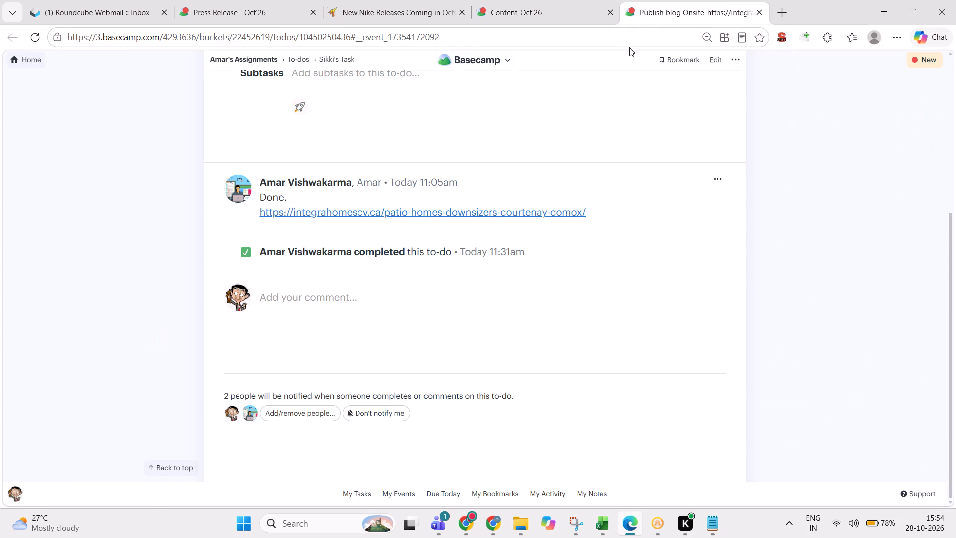
{"action": "scroll", "coordinate": [483, 236], "scroll_direction": "up", "scroll_amount": 1}
{"action": "left_click", "coordinate": [536, 0]}
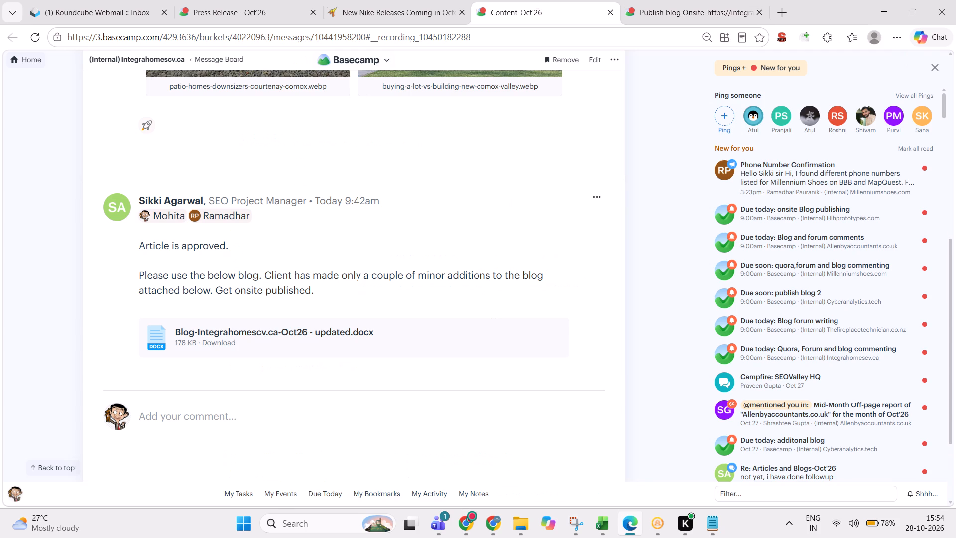
{"action": "left_click", "coordinate": [37, 37]}
{"action": "scroll", "coordinate": [448, 256], "scroll_direction": "down", "scroll_amount": 6}
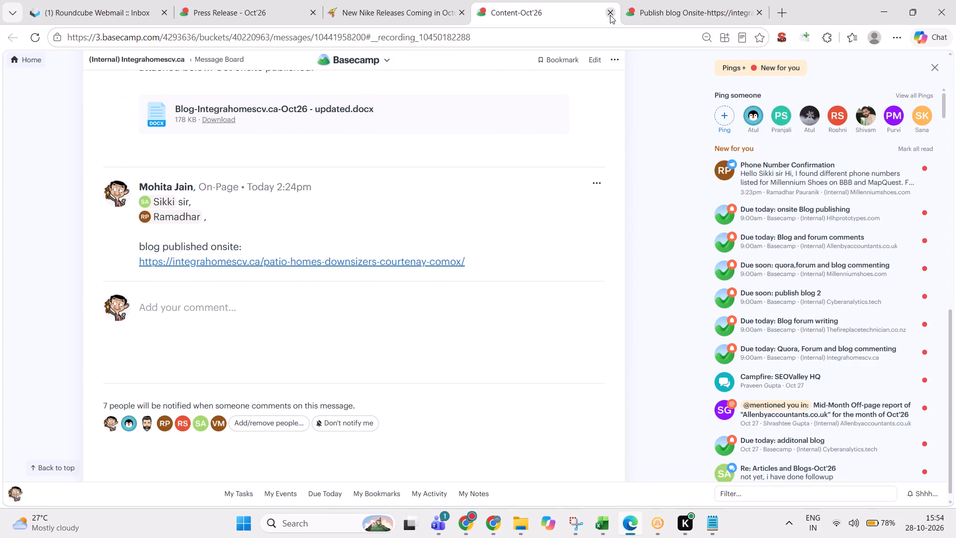
{"action": "left_click", "coordinate": [609, 14]}
{"action": "left_click", "coordinate": [609, 14]}
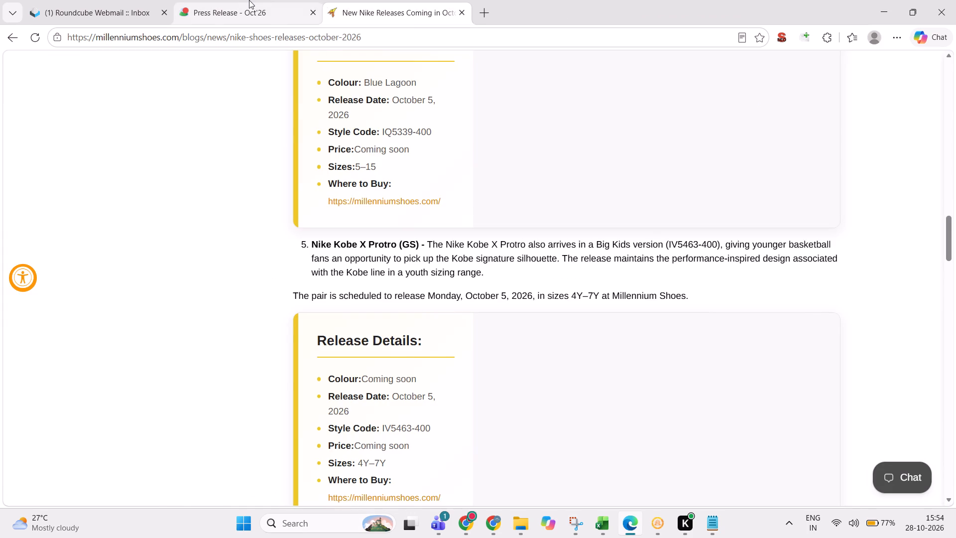
From the Press Release - Oct'26 page, review the assigned Basecamp tasks and their due dates.
{"action": "left_click", "coordinate": [248, 0]}
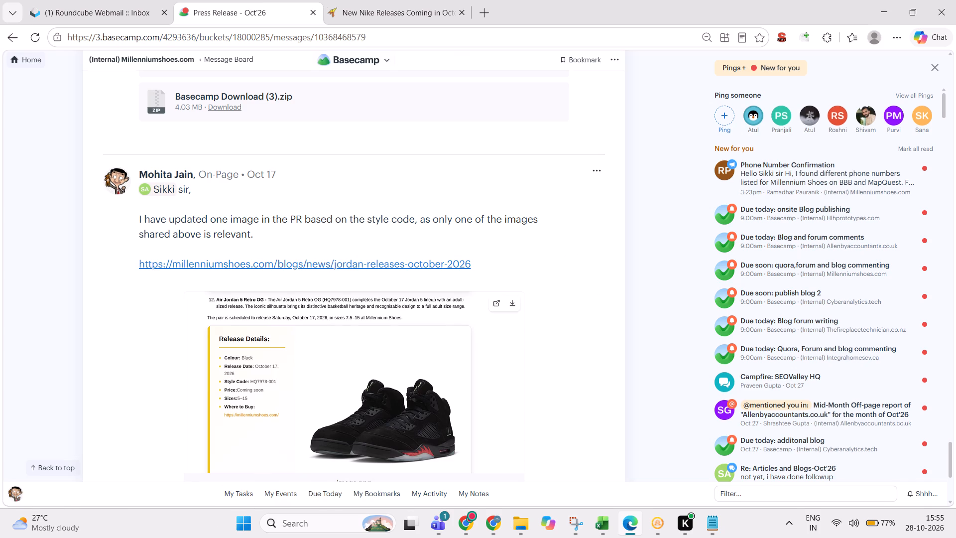
{"action": "left_click", "coordinate": [233, 495]}
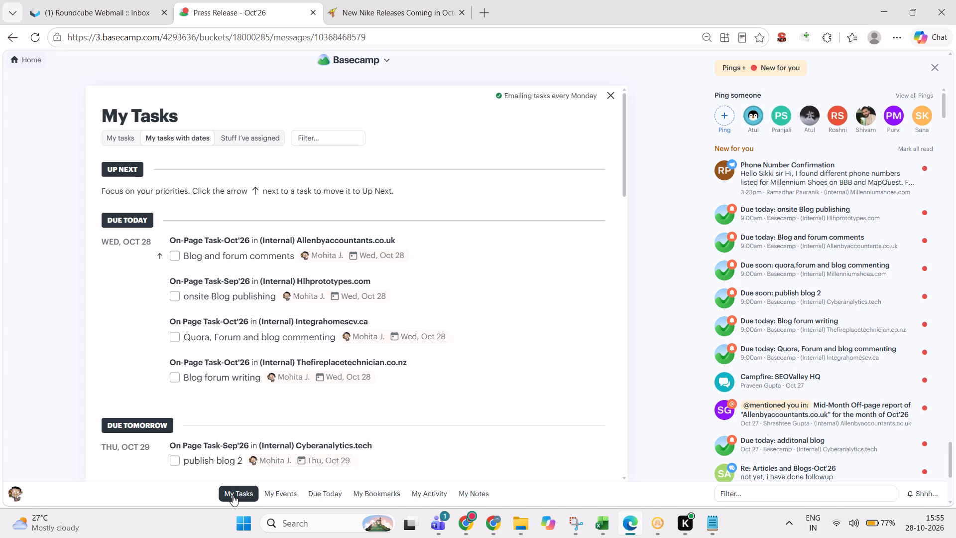
{"action": "scroll", "coordinate": [368, 346], "scroll_direction": "down", "scroll_amount": 2}
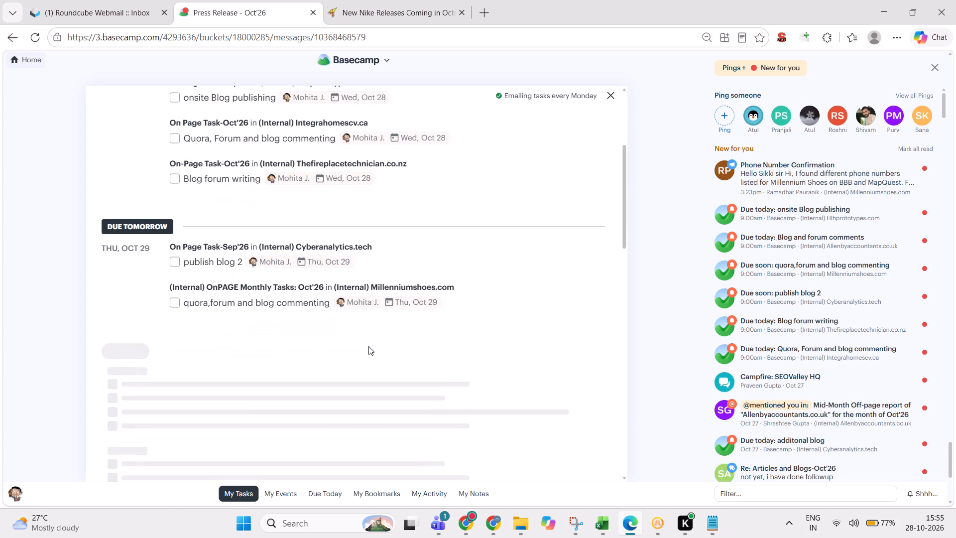
{"action": "scroll", "coordinate": [368, 346], "scroll_direction": "down", "scroll_amount": 1}
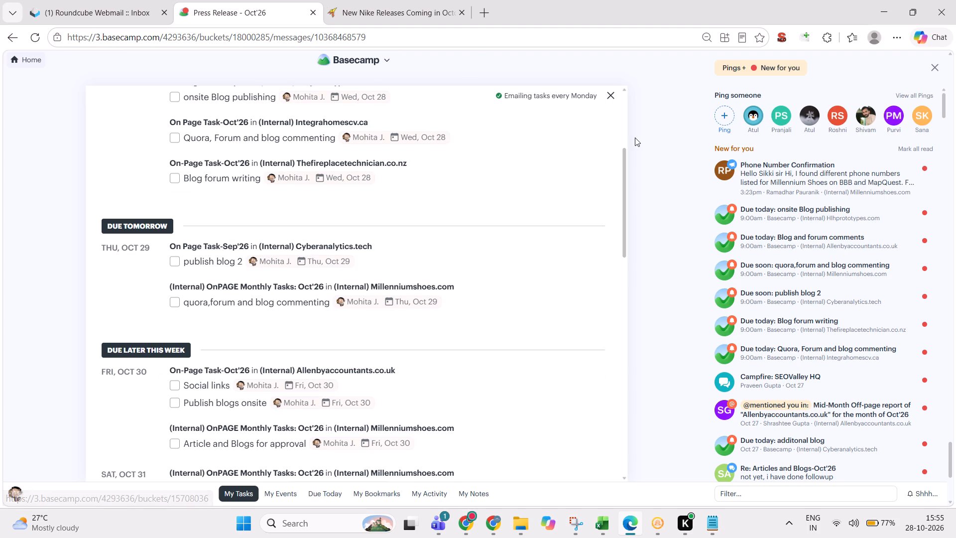
Switch to Chrome and bring up the Integra Homes article on custom home building costs in the Comox Valley.
{"action": "left_click", "coordinate": [466, 523]}
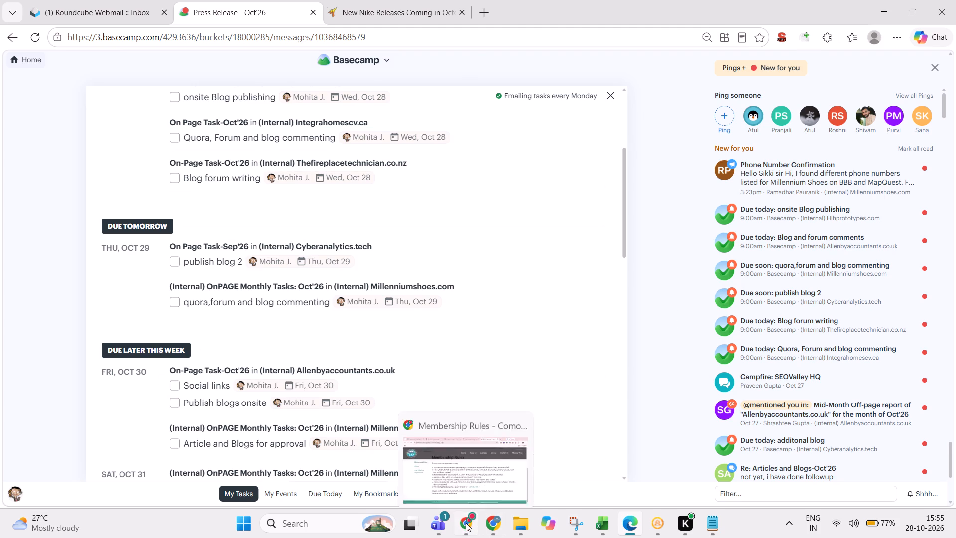
{"action": "left_click", "coordinate": [111, 0]}
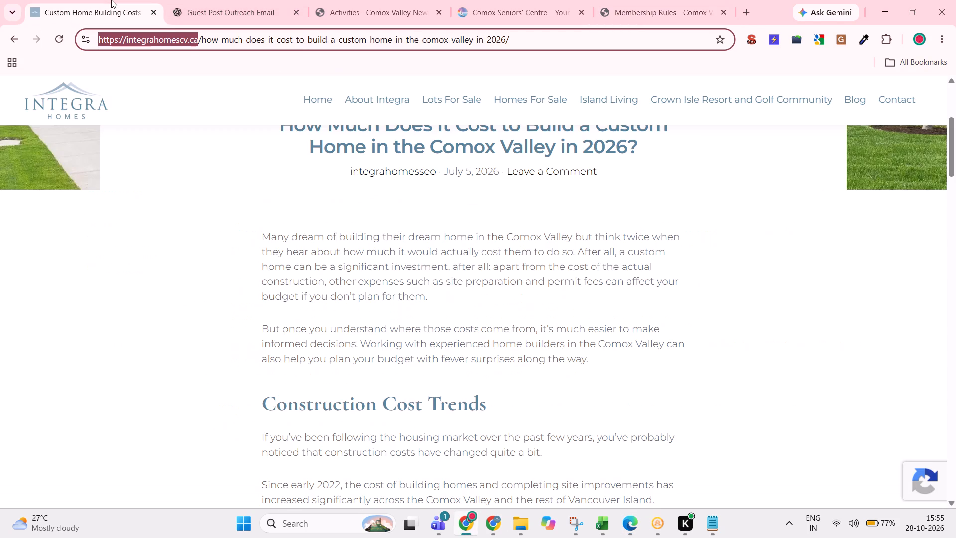